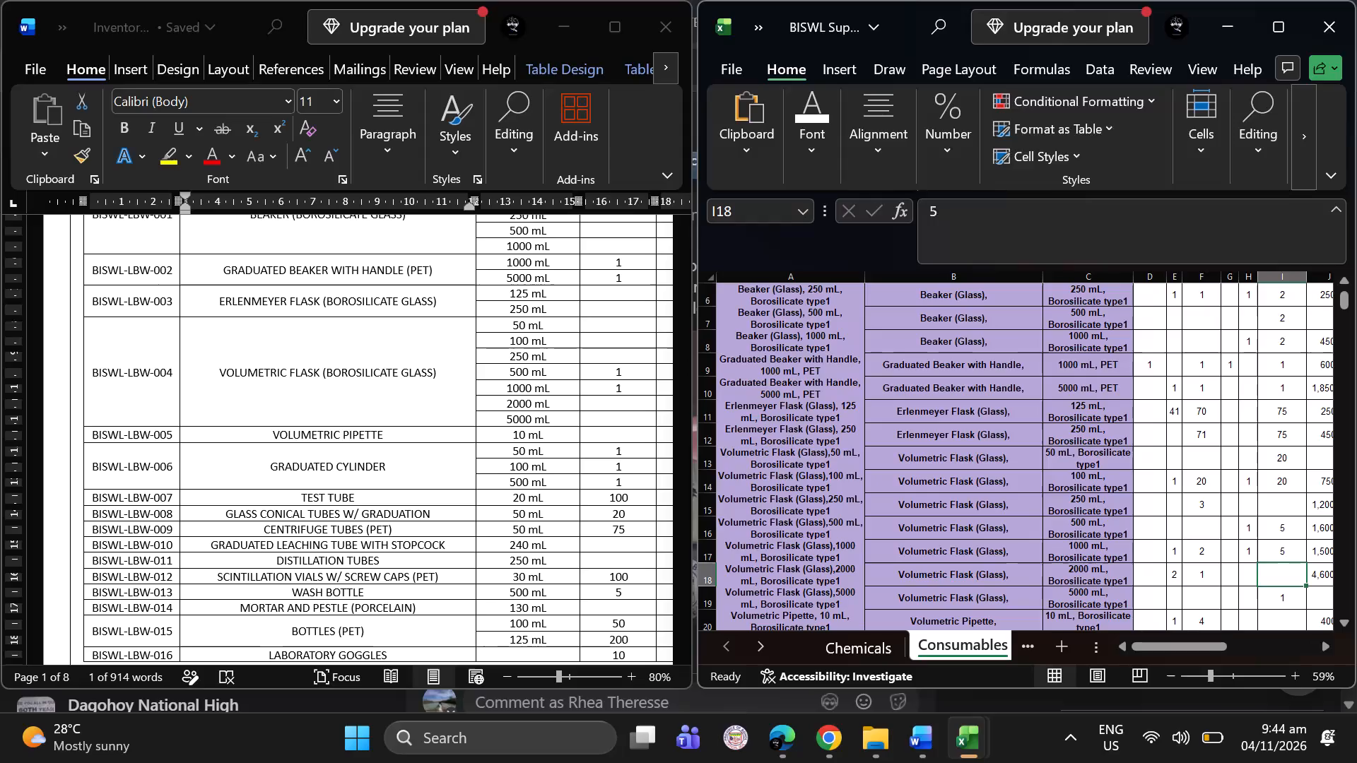
Enter the current stock as 1 for the 2000 mL volumetric flask and 9 for the 250 mL volumetric flask.
{"action": "key", "text": "Return"}
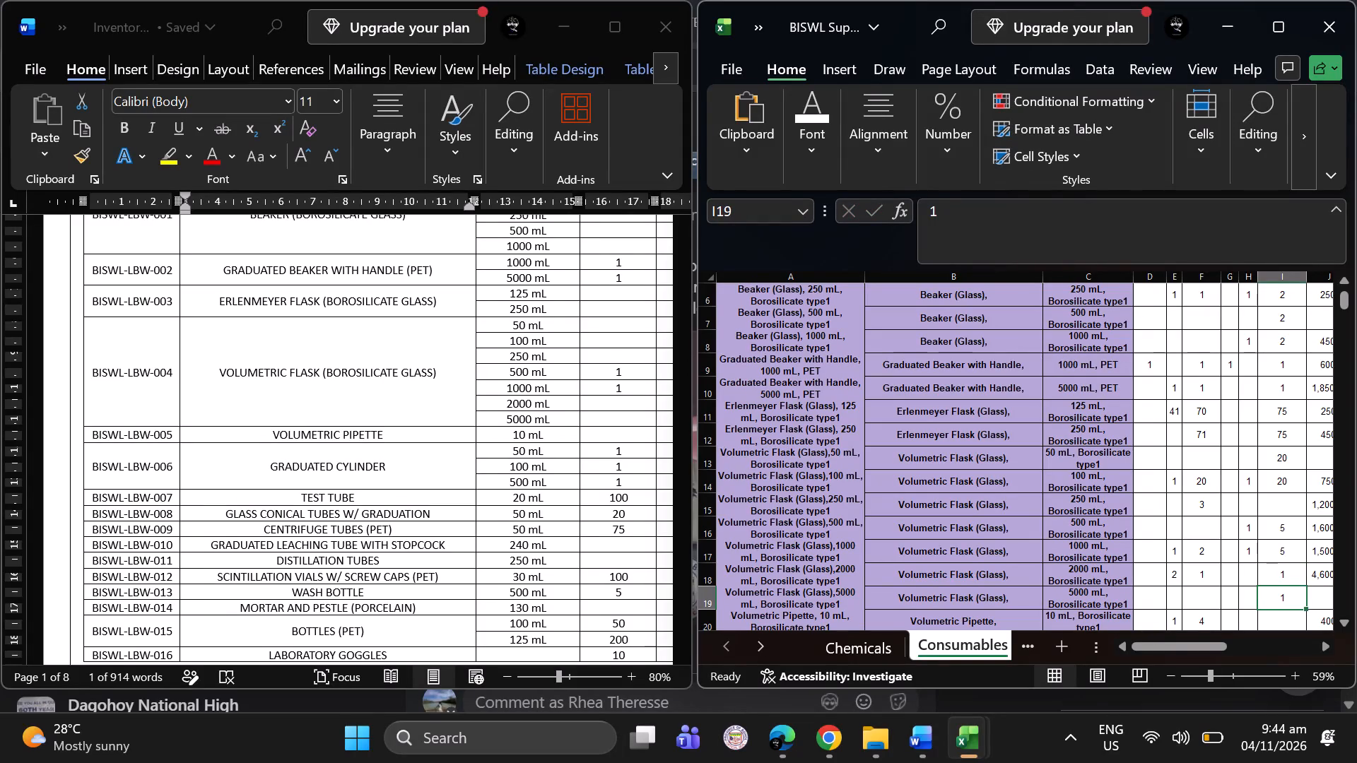
{"action": "left_click", "coordinate": [1285, 506]}
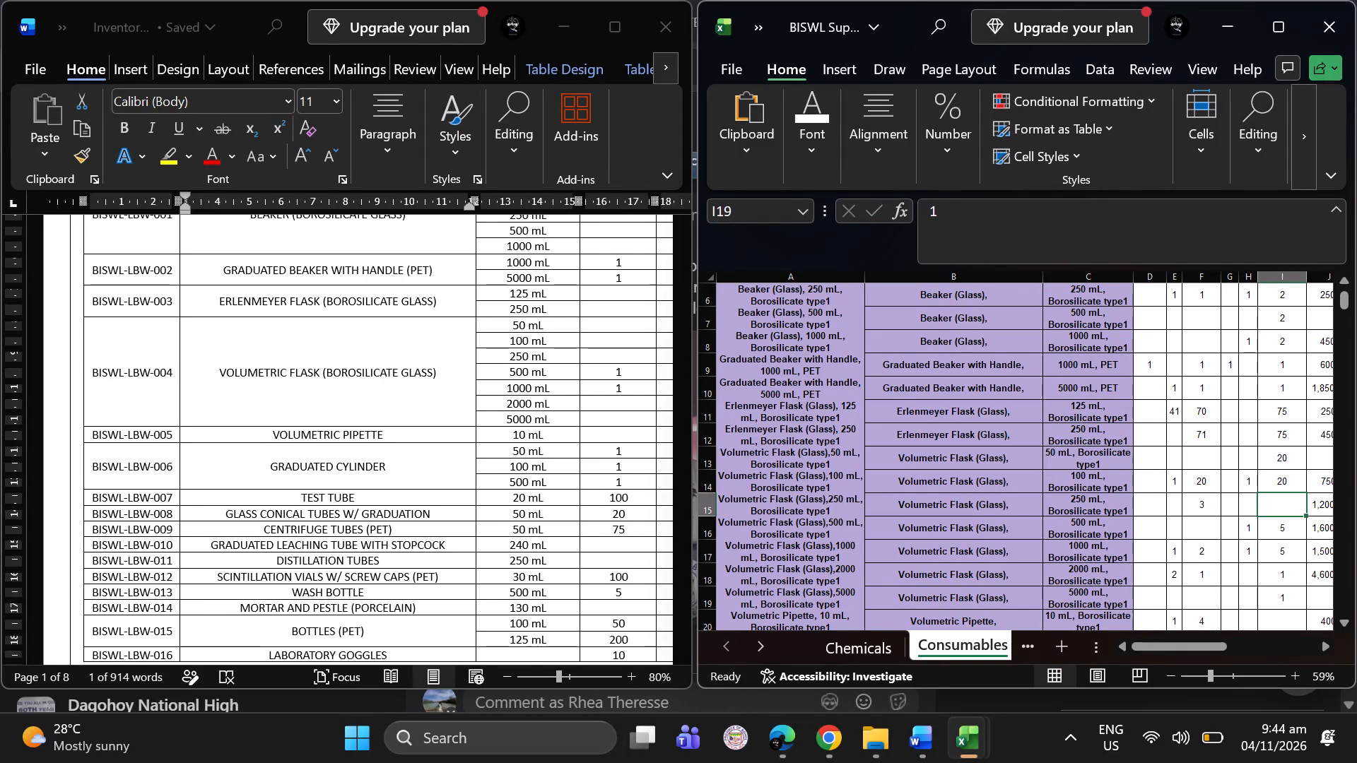
{"action": "key", "text": "9"}
{"action": "key", "text": "Return"}
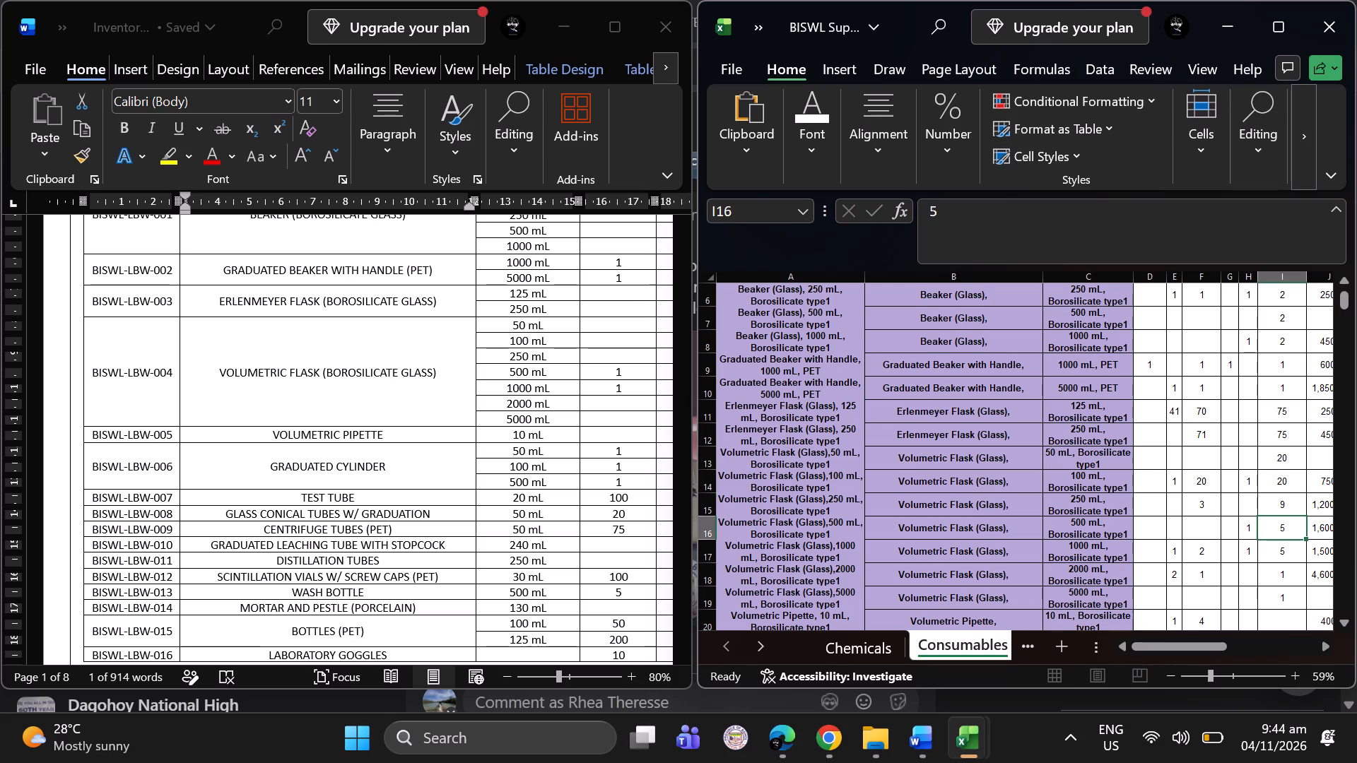
Enter a current stock of 1 for the 10 mL volumetric pipette.
{"action": "key", "text": "Return"}
{"action": "key", "text": "Return"}
{"action": "key", "text": "Return"}
{"action": "key", "text": "Return"}
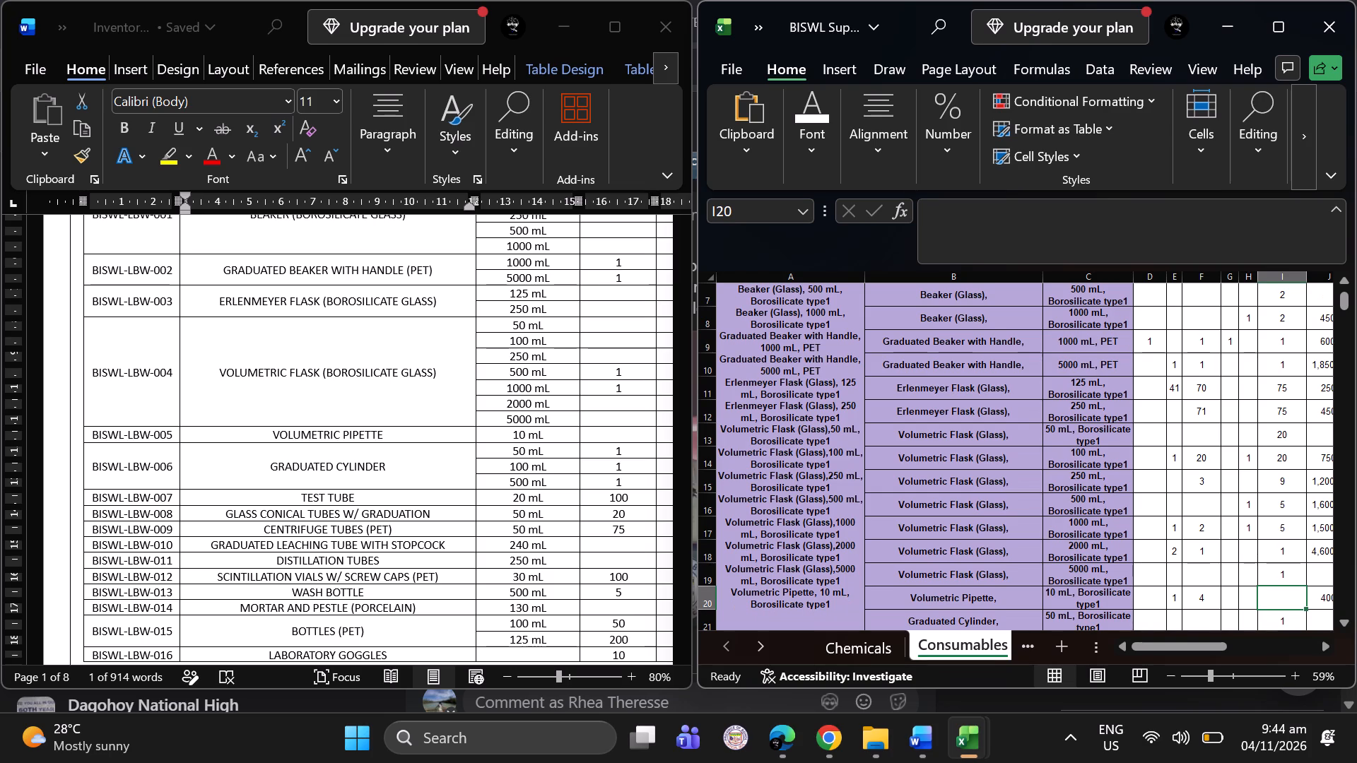
{"action": "key", "text": "1"}
{"action": "key", "text": "Return"}
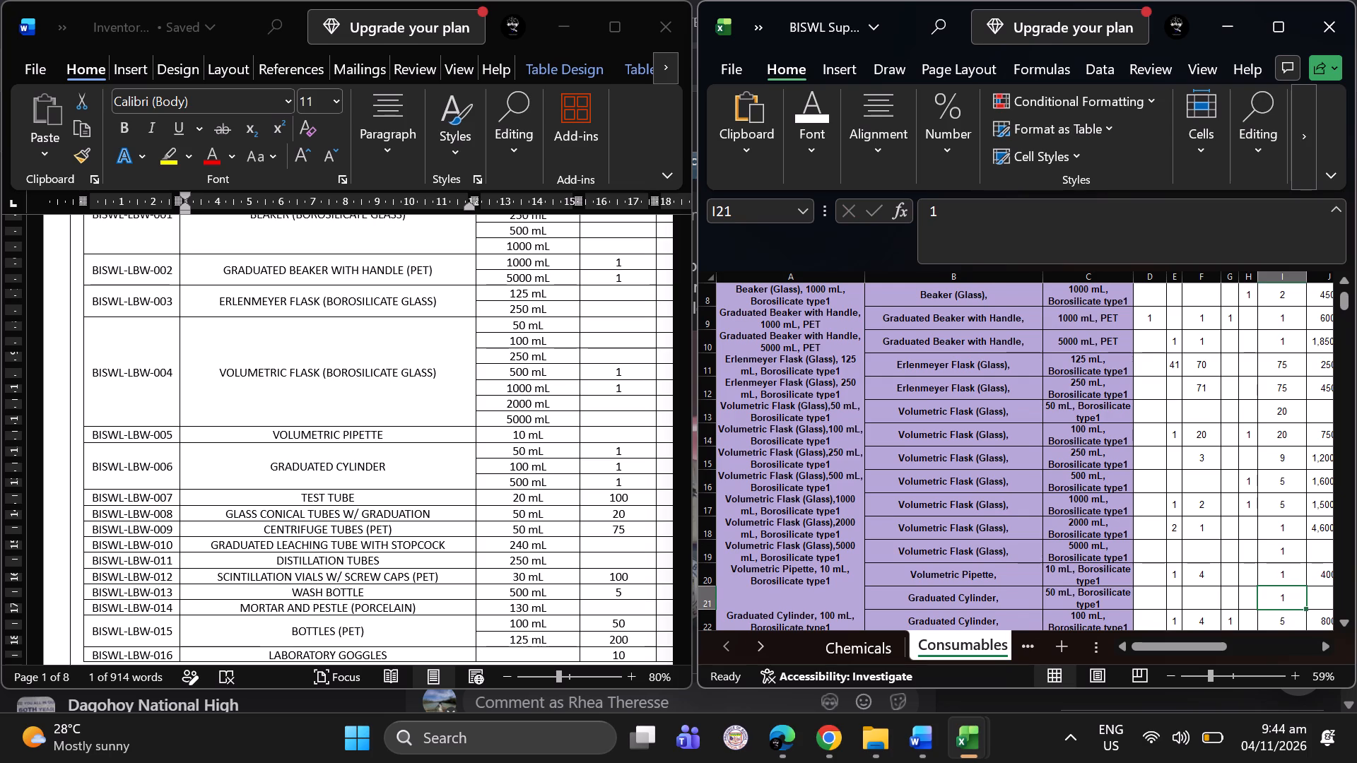
Fill the combined name formula from the volumetric pipette row down to the 50 mL graduated cylinder row.
{"action": "left_click", "coordinate": [828, 576]}
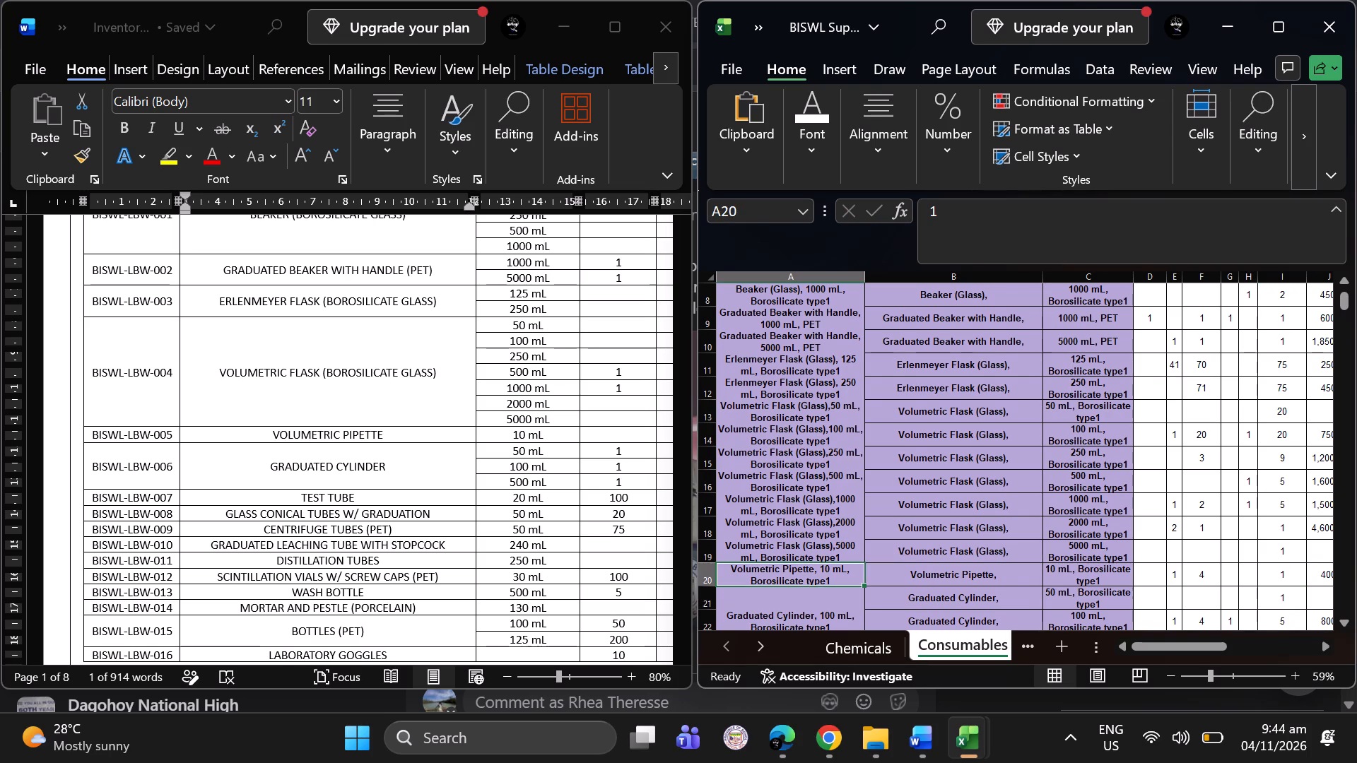
{"action": "left_click_drag", "start_coordinate": [863, 583], "coordinate": [857, 604]}
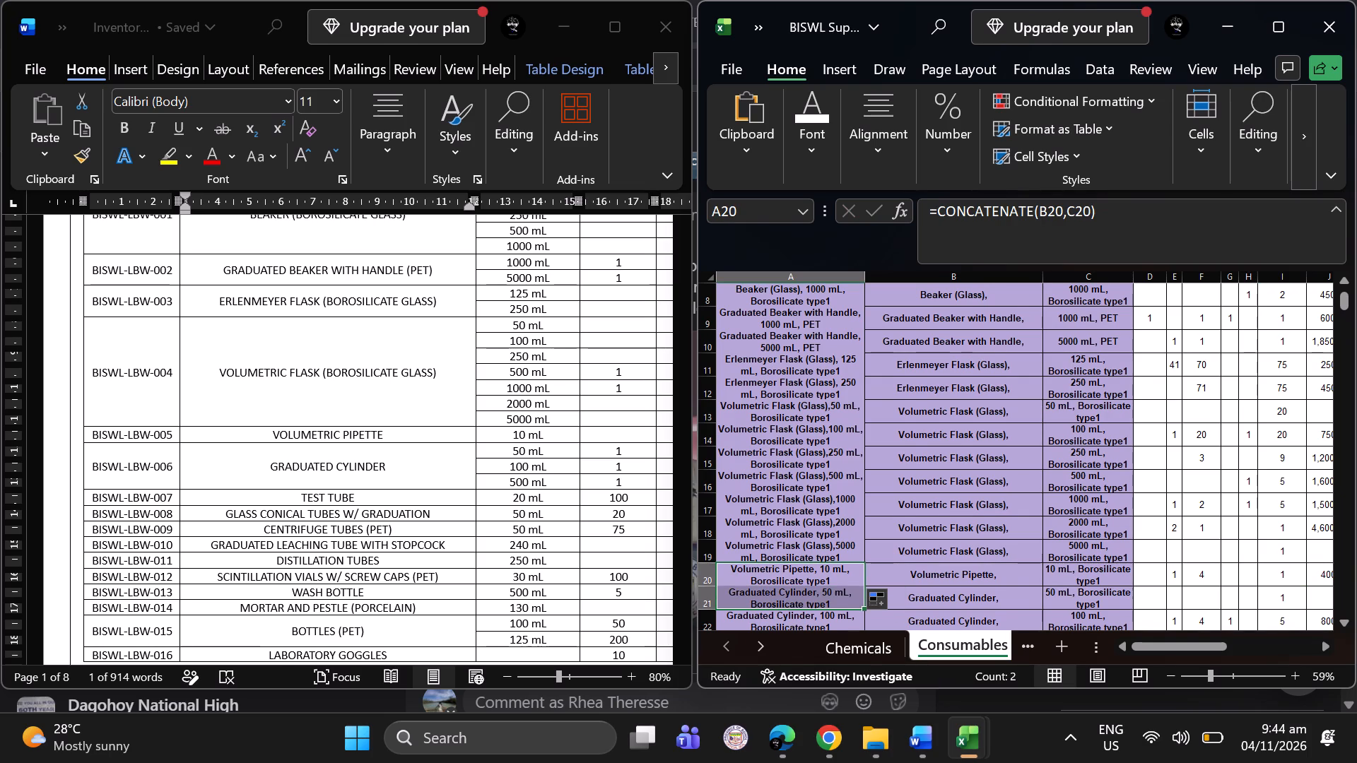
Review the Consumables rows, comparing the labware current stock and required quantities with the inventory document.
{"action": "scroll", "coordinate": [989, 599], "scroll_direction": "down", "scroll_amount": 2}
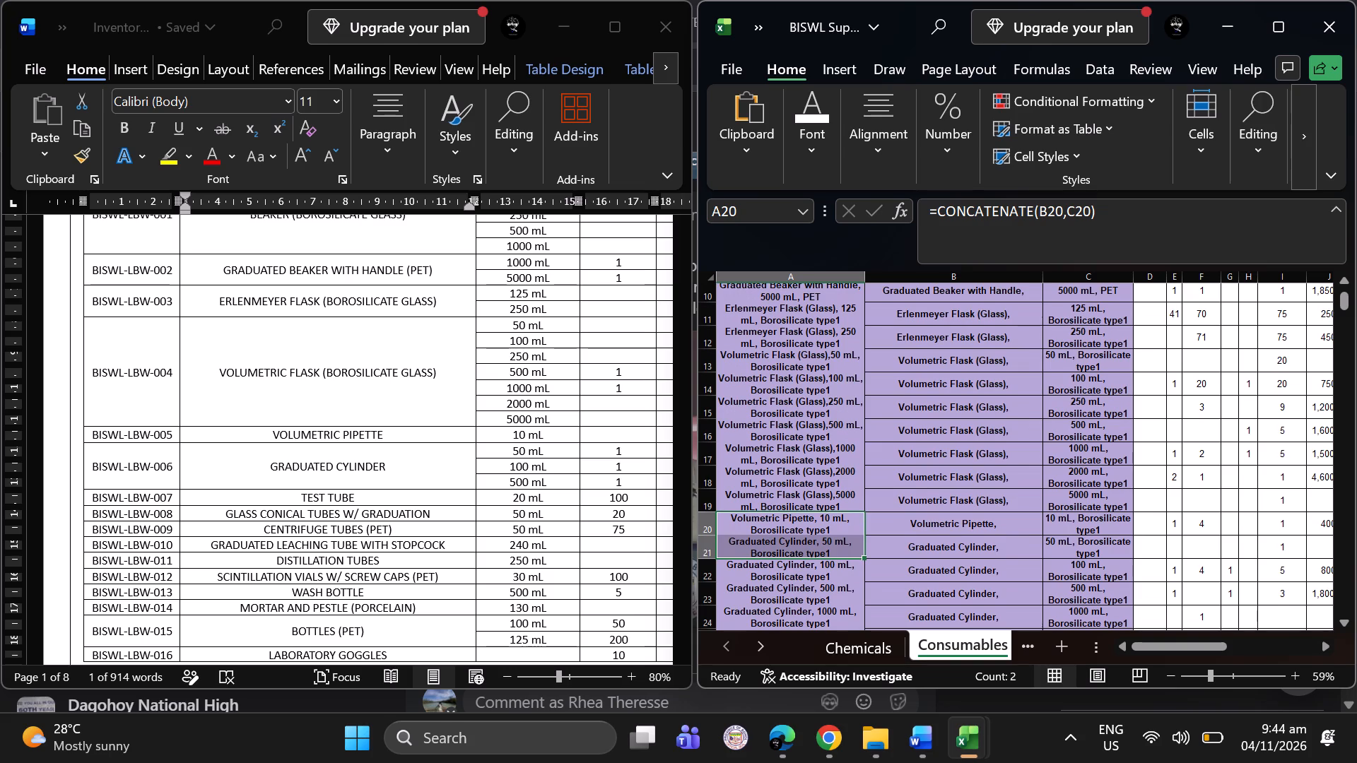
{"action": "scroll", "coordinate": [989, 599], "scroll_direction": "down", "scroll_amount": 1}
{"action": "scroll", "coordinate": [989, 599], "scroll_direction": "up", "scroll_amount": 2}
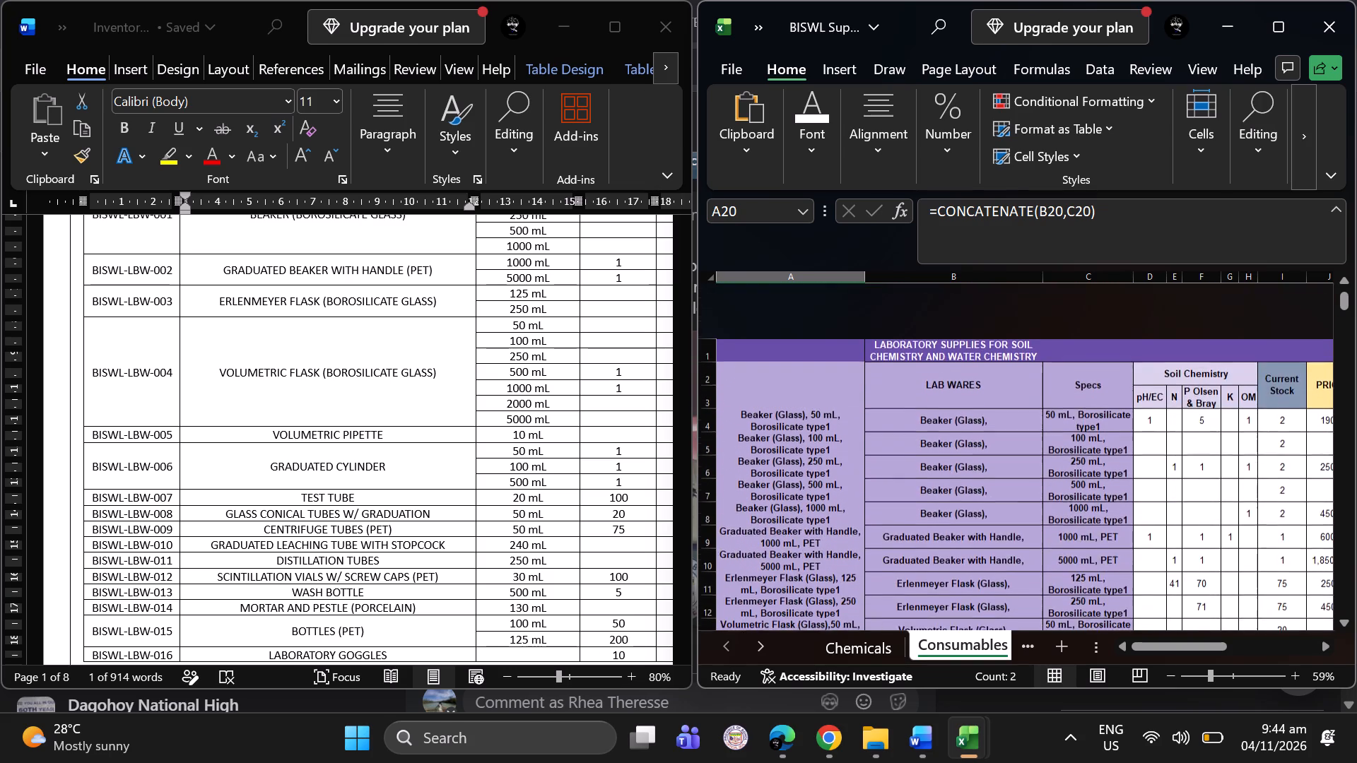
{"action": "left_click", "coordinate": [999, 485]}
{"action": "scroll", "coordinate": [999, 485], "scroll_direction": "down", "scroll_amount": 1}
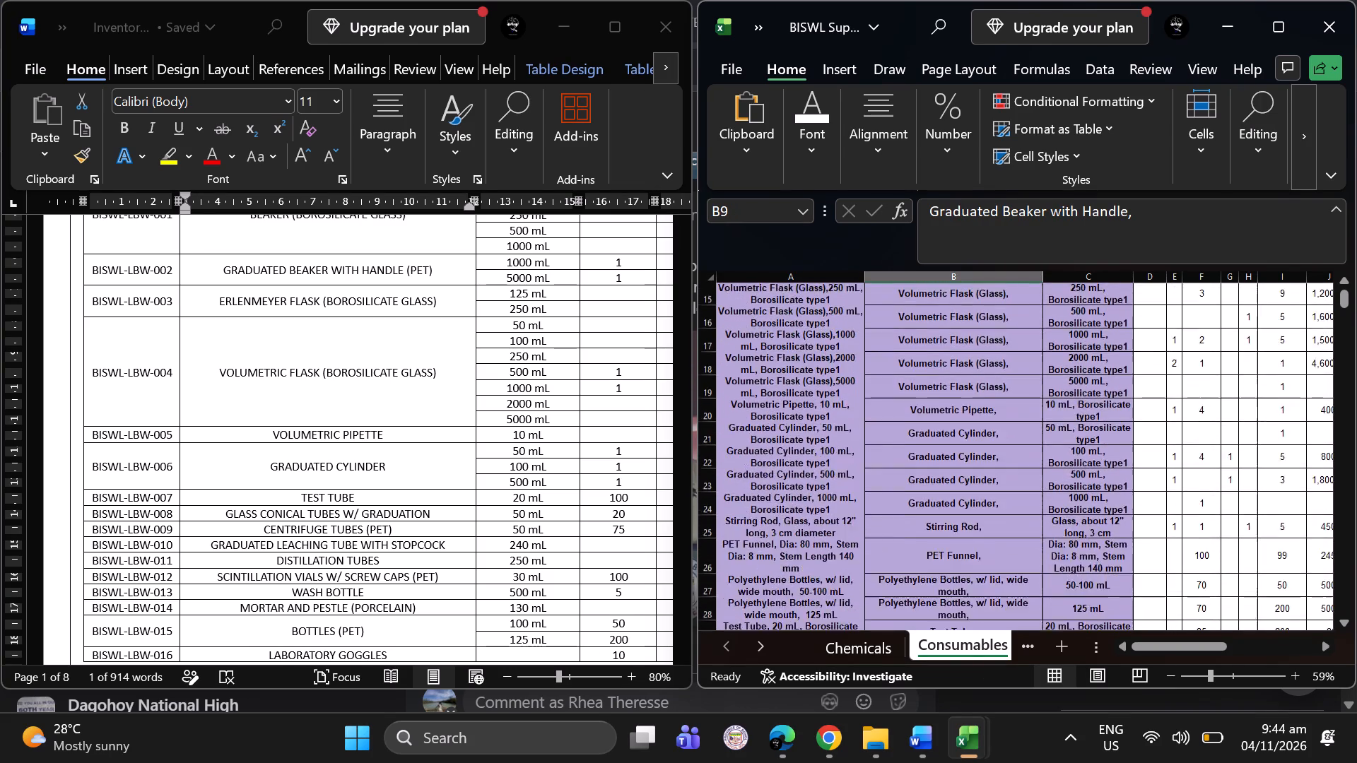
{"action": "scroll", "coordinate": [999, 485], "scroll_direction": "down", "scroll_amount": 2}
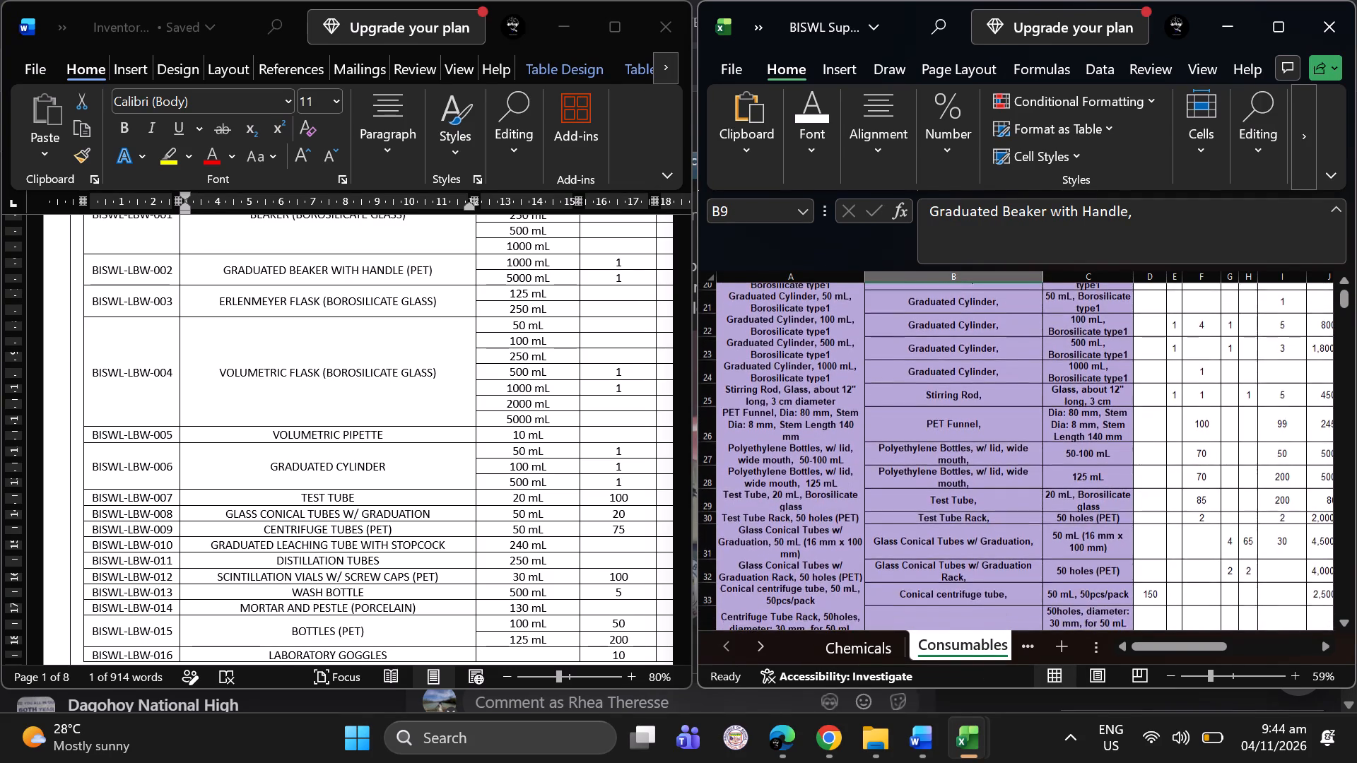
{"action": "left_click", "coordinate": [1290, 572]}
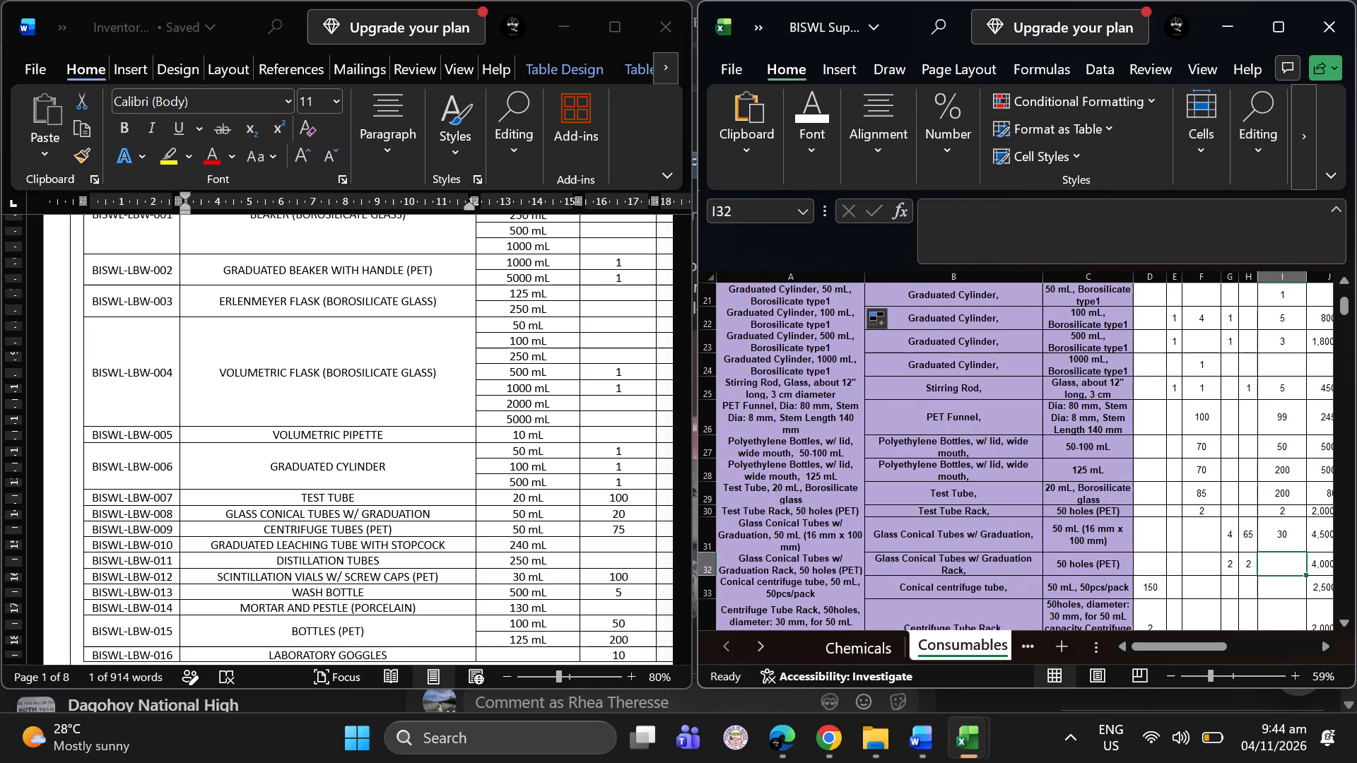
{"action": "scroll", "coordinate": [1290, 572], "scroll_direction": "down", "scroll_amount": 1}
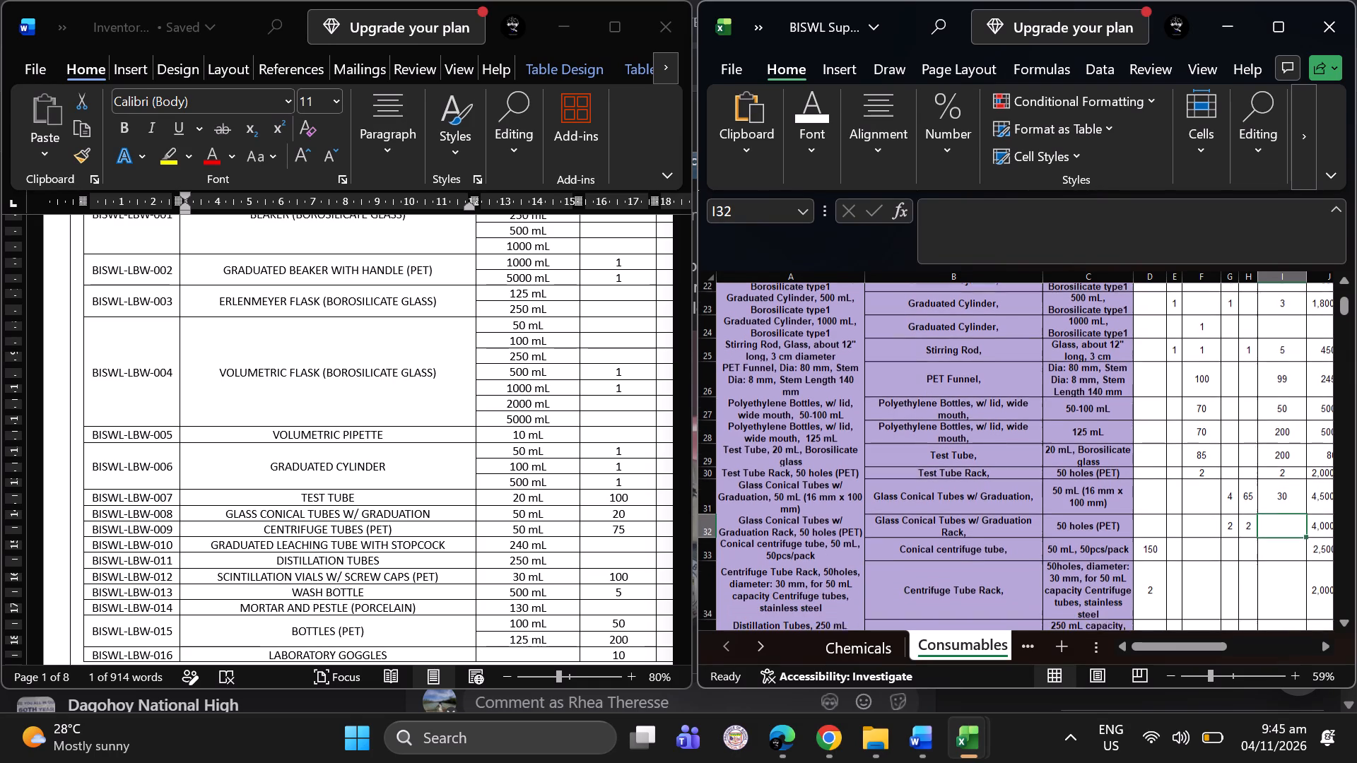
{"action": "scroll", "coordinate": [1290, 572], "scroll_direction": "down", "scroll_amount": 2}
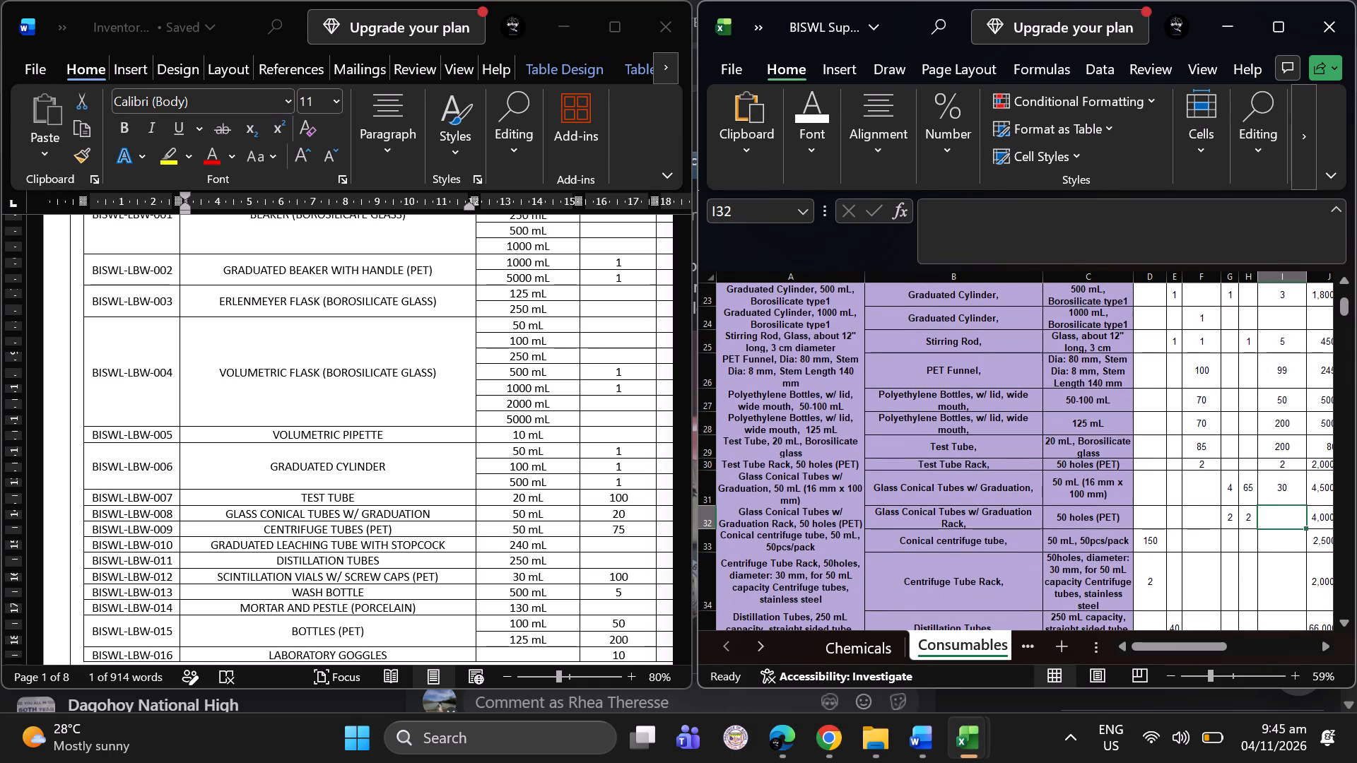
{"action": "left_click", "coordinate": [849, 545]}
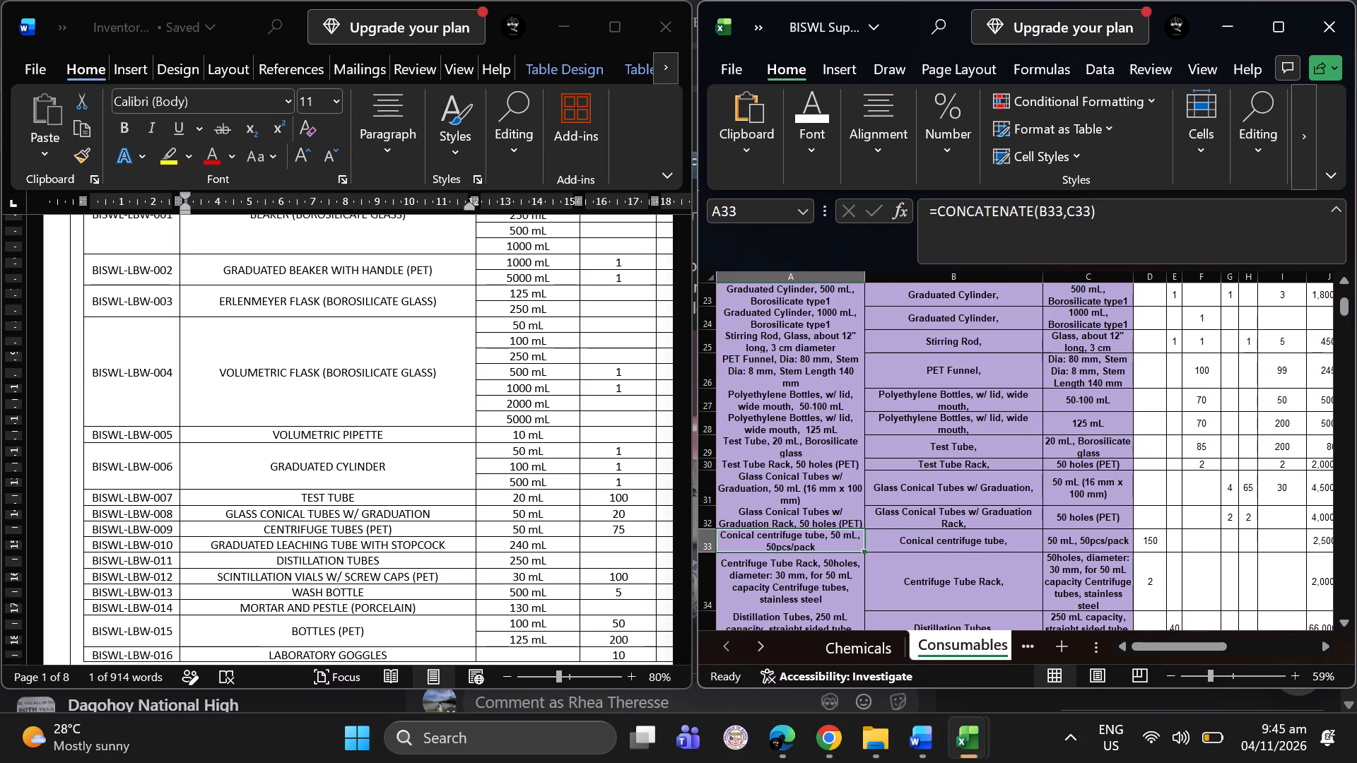
{"action": "scroll", "coordinate": [916, 564], "scroll_direction": "left", "scroll_amount": 1}
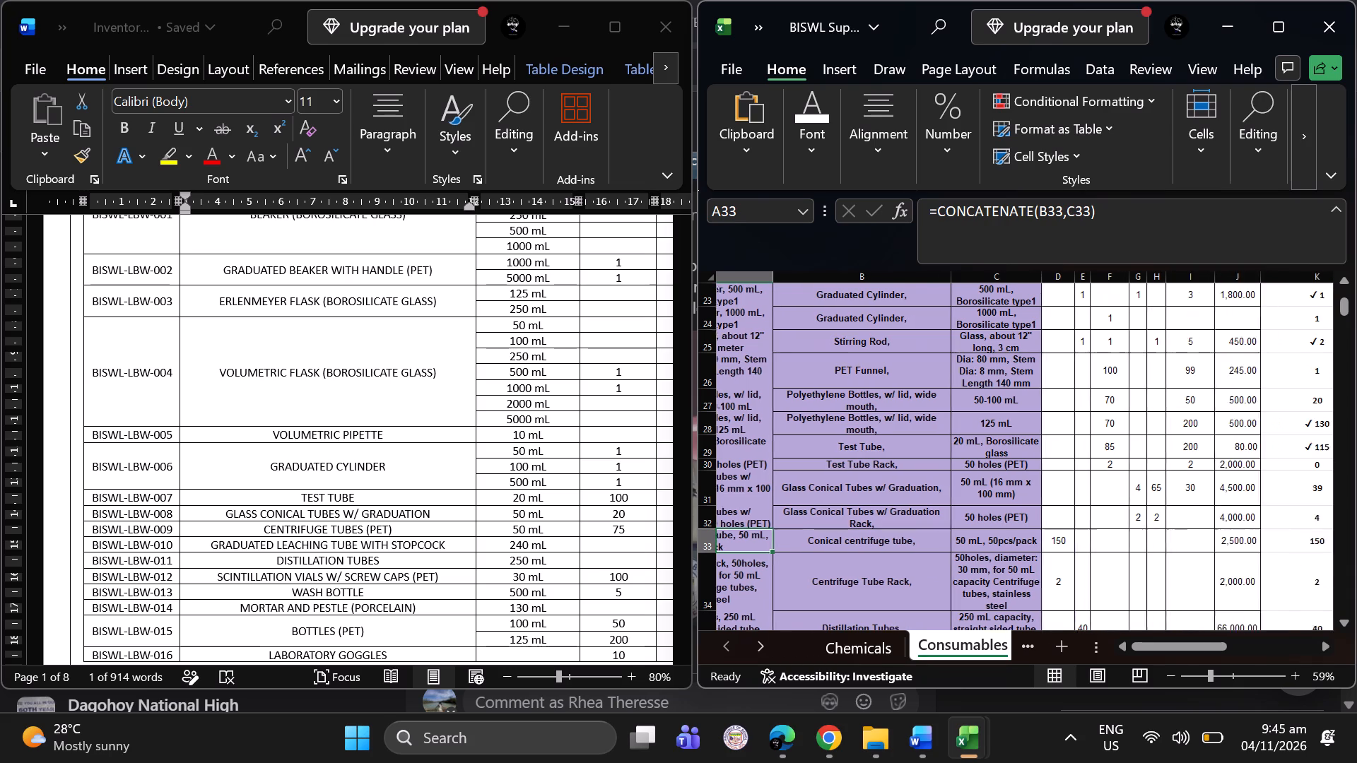
{"action": "scroll", "coordinate": [916, 564], "scroll_direction": "left", "scroll_amount": 1}
{"action": "scroll", "coordinate": [916, 564], "scroll_direction": "up", "scroll_amount": 2}
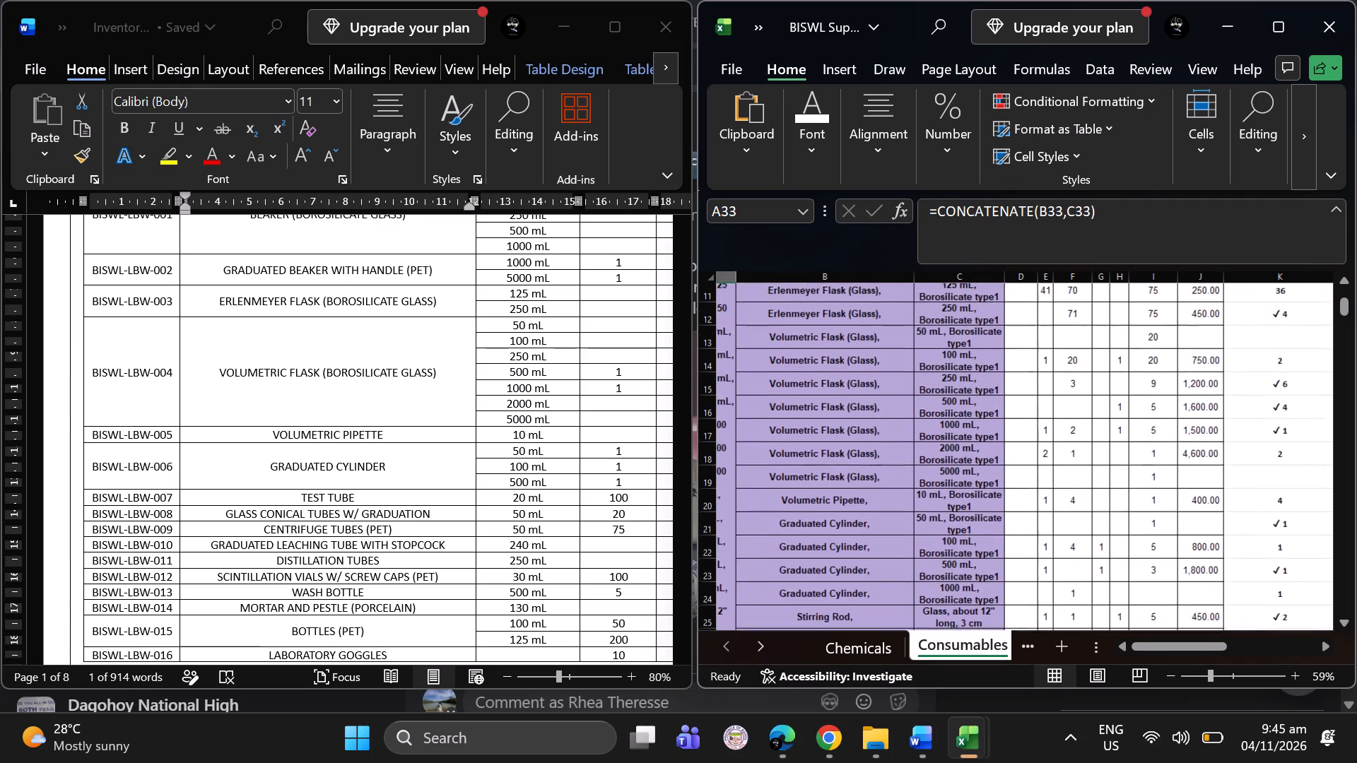
{"action": "scroll", "coordinate": [916, 564], "scroll_direction": "up", "scroll_amount": 2}
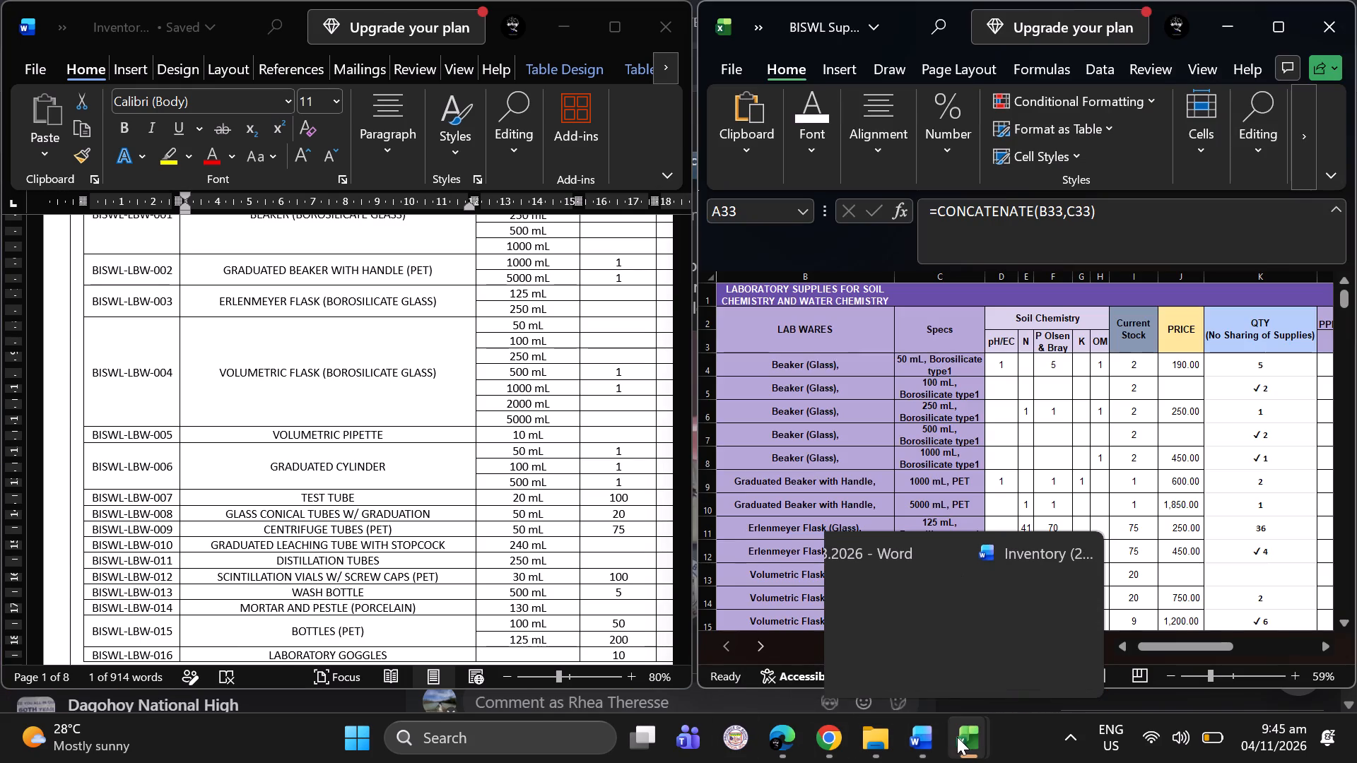
Switch to the PPMP workbook and change the 50 mL beaker quantity in cell C45 to 5 pcs/50 mL.
{"action": "left_click", "coordinate": [901, 672]}
{"action": "scroll", "coordinate": [300, 536], "scroll_direction": "up", "scroll_amount": 1}
{"action": "scroll", "coordinate": [300, 536], "scroll_direction": "right", "scroll_amount": 2}
{"action": "scroll", "coordinate": [300, 536], "scroll_direction": "left", "scroll_amount": 1}
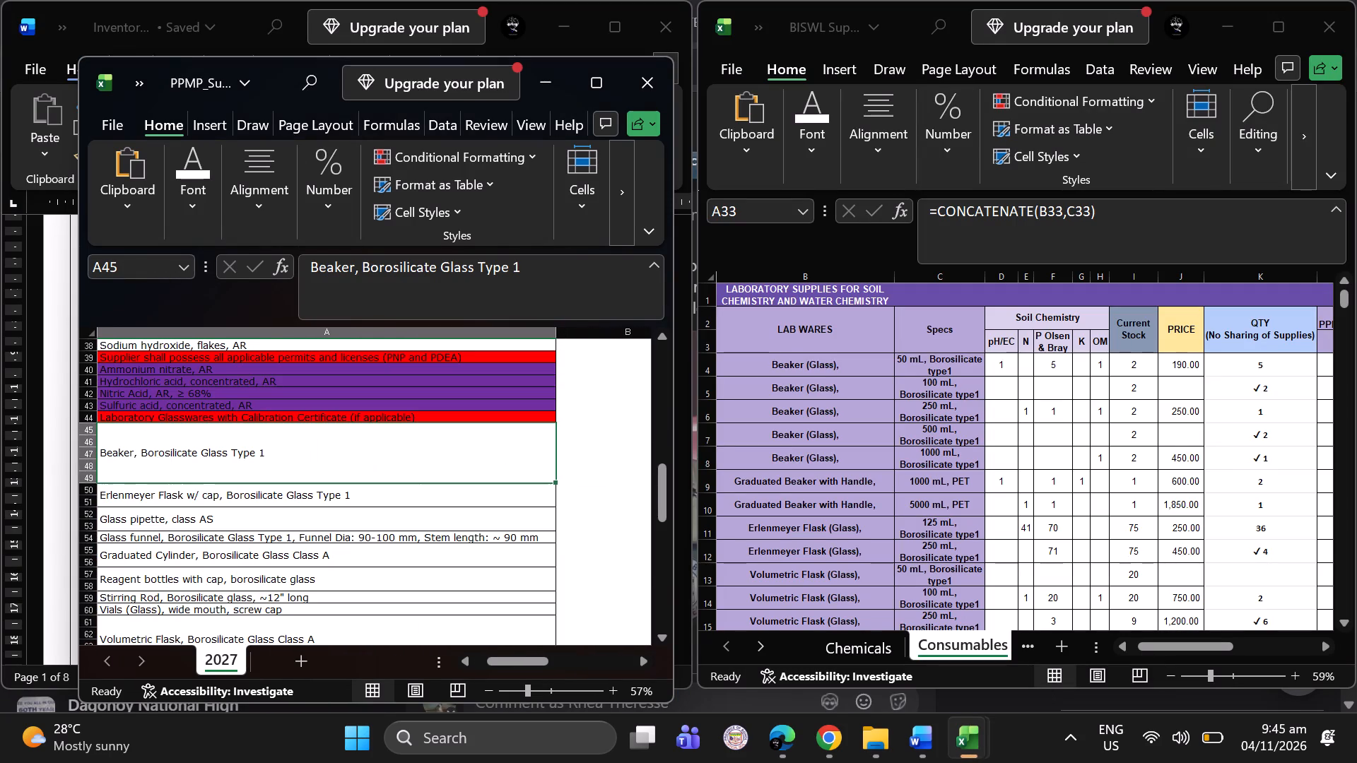
{"action": "scroll", "coordinate": [450, 475], "scroll_direction": "left", "scroll_amount": 1}
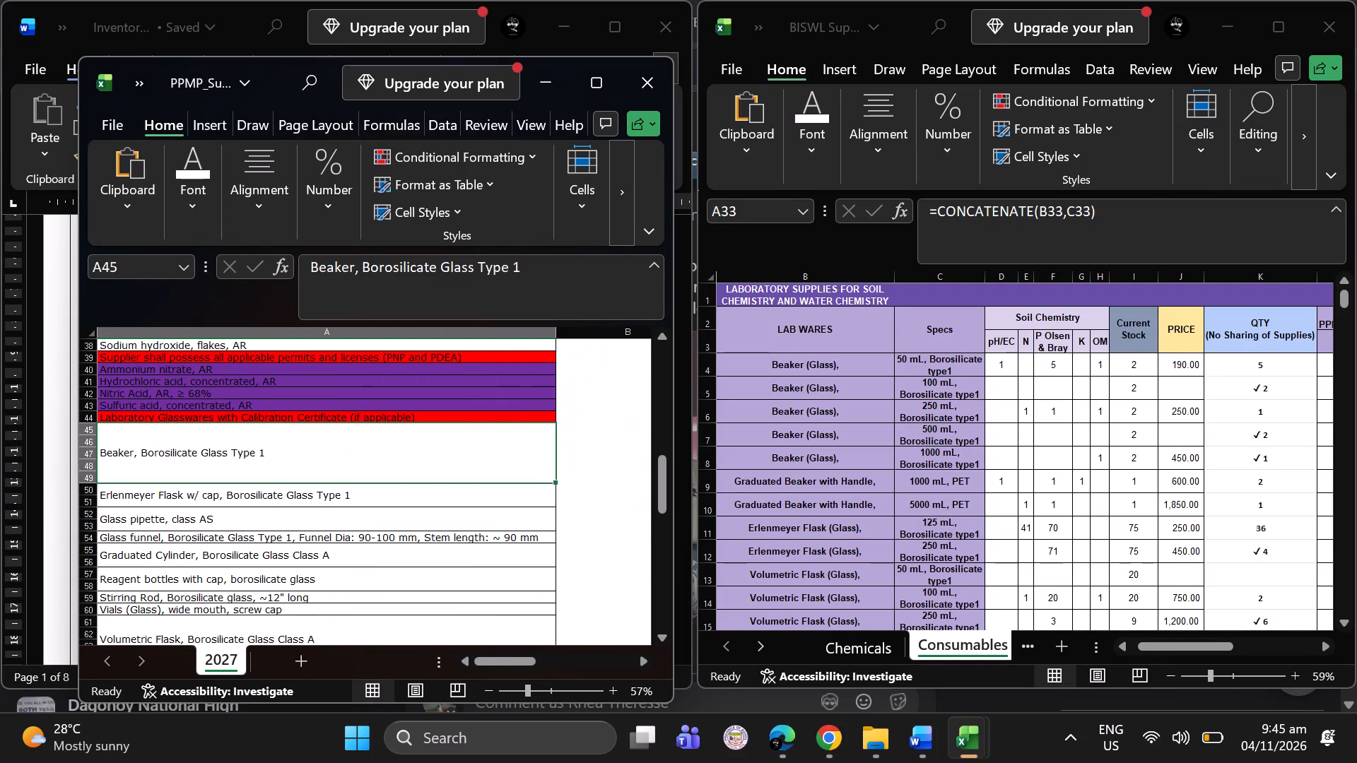
{"action": "scroll", "coordinate": [492, 469], "scroll_direction": "left", "scroll_amount": 5}
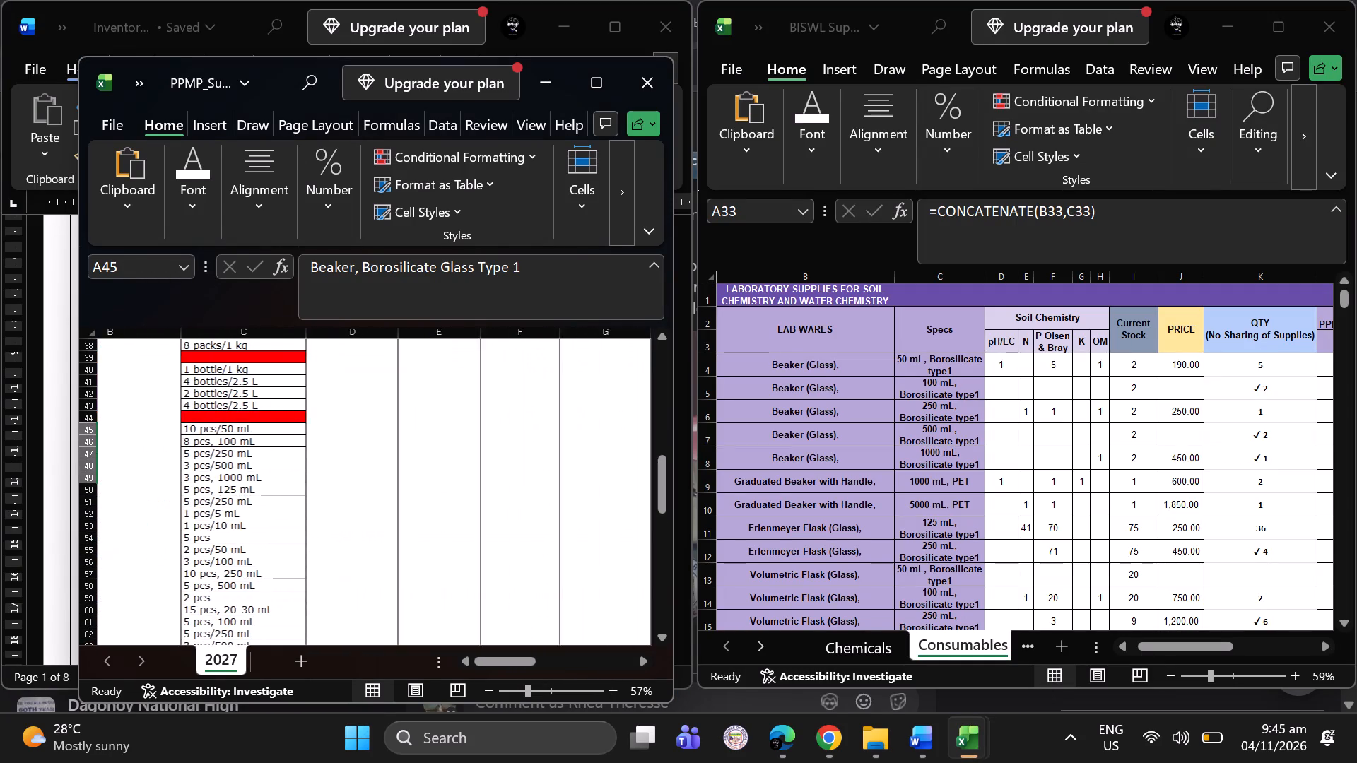
{"action": "scroll", "coordinate": [492, 469], "scroll_direction": "left", "scroll_amount": 1}
{"action": "left_click", "coordinate": [114, 427]}
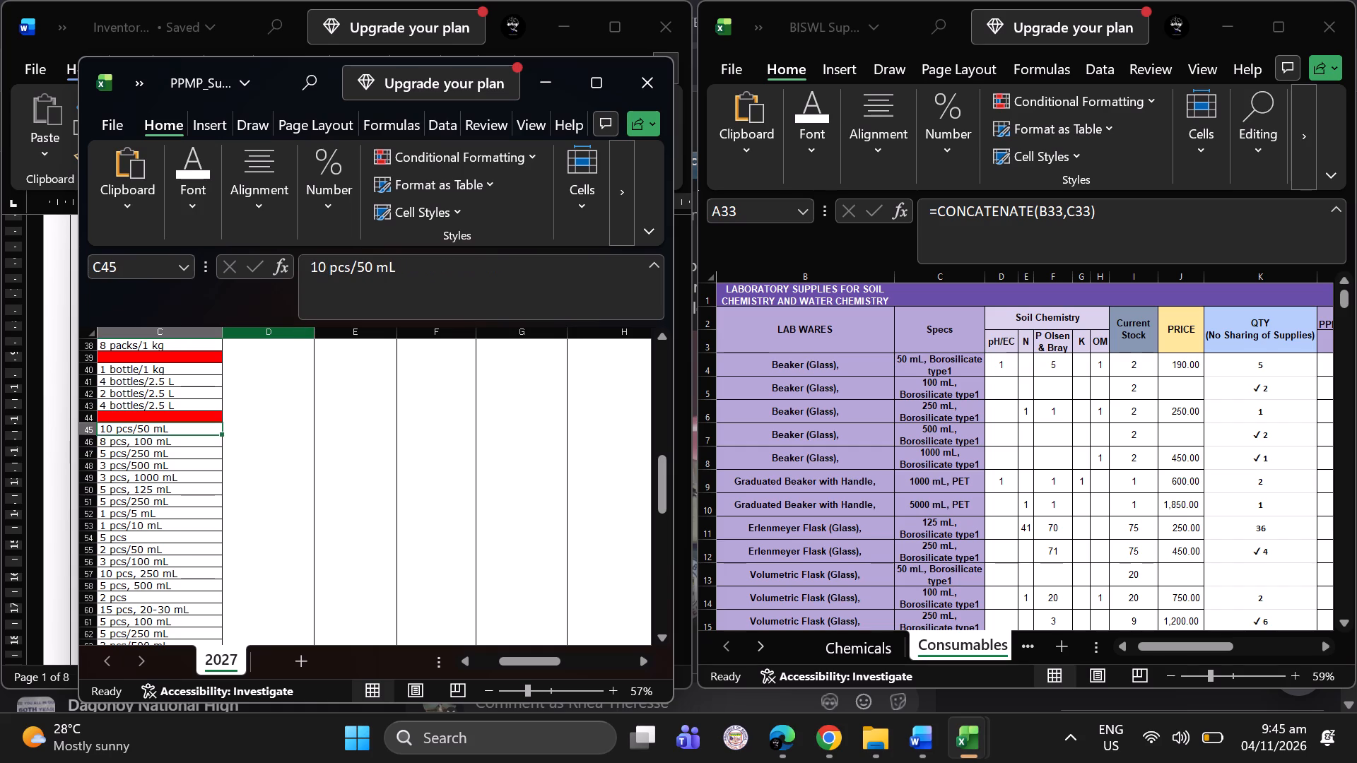
{"action": "left_click_drag", "start_coordinate": [327, 264], "coordinate": [283, 271]}
{"action": "key", "text": "5"}
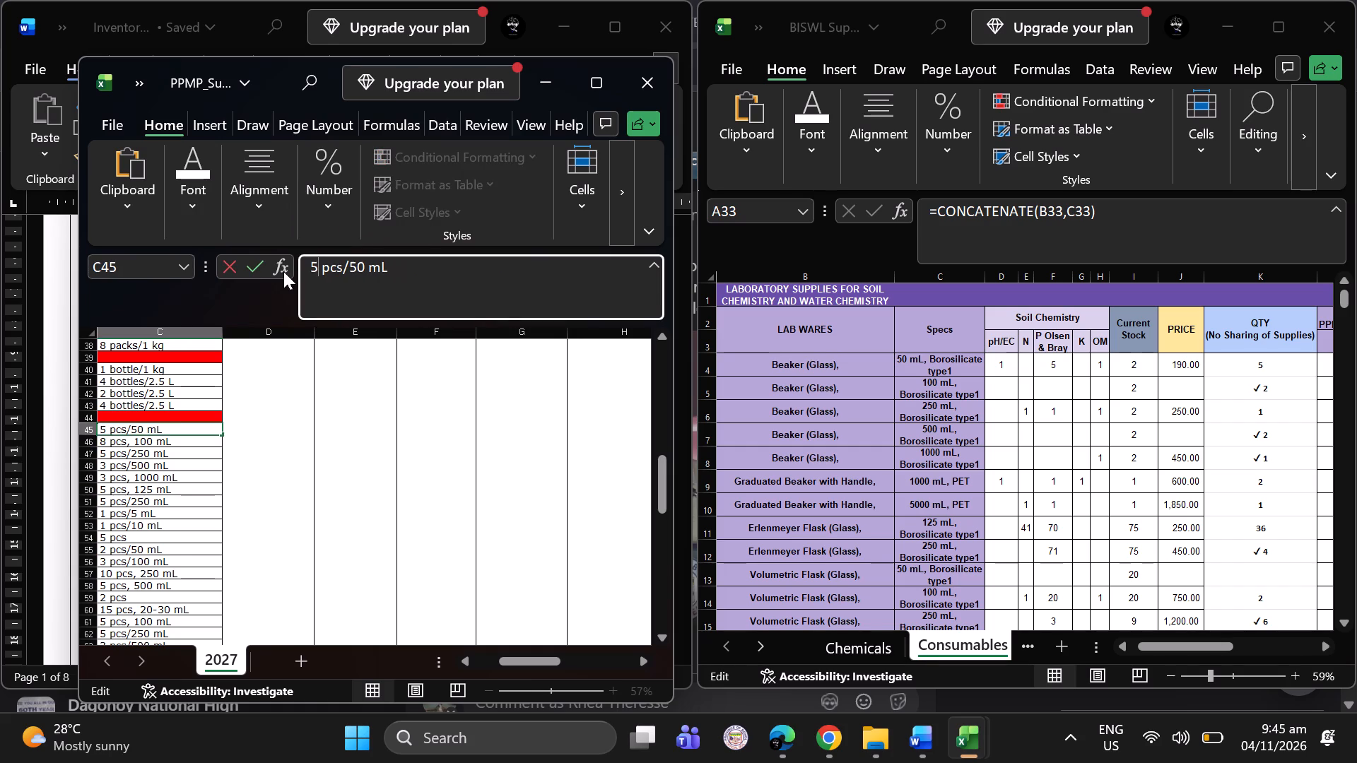
{"action": "key", "text": "Return"}
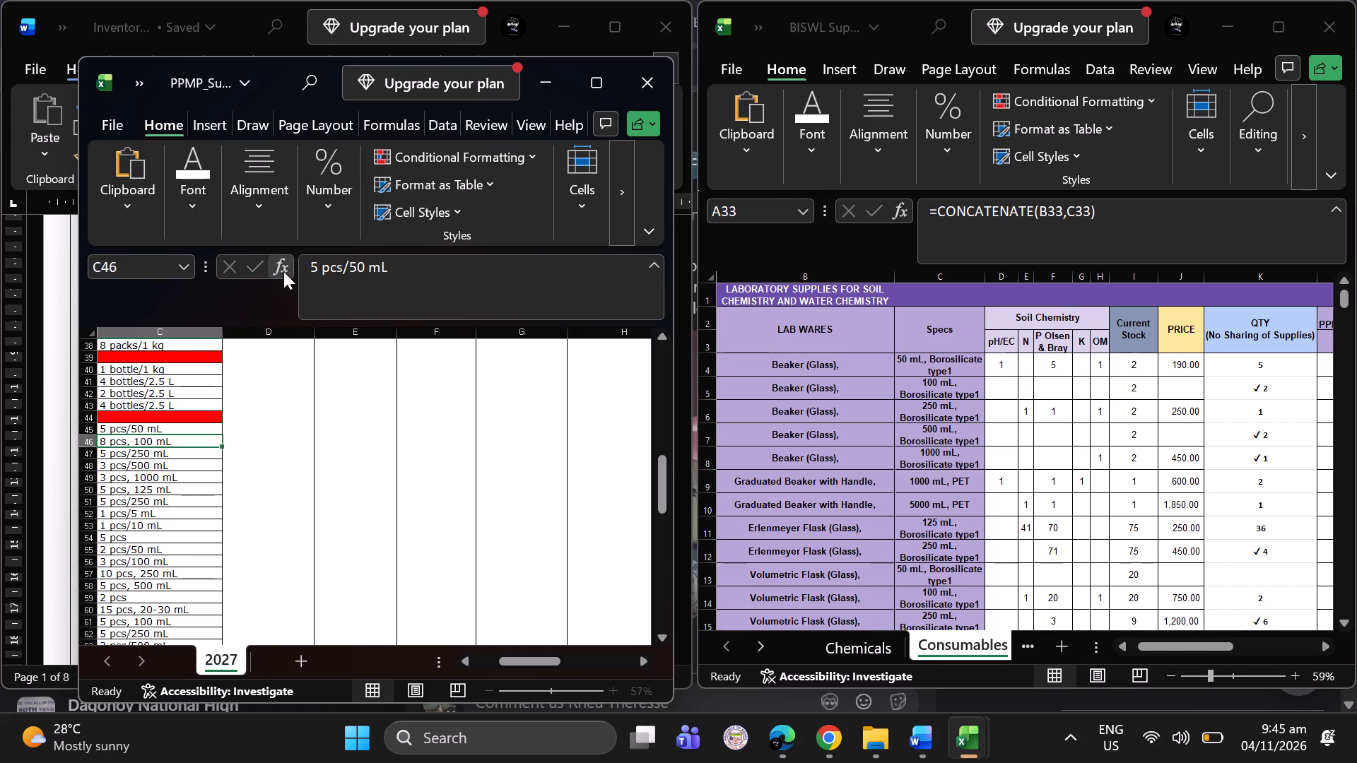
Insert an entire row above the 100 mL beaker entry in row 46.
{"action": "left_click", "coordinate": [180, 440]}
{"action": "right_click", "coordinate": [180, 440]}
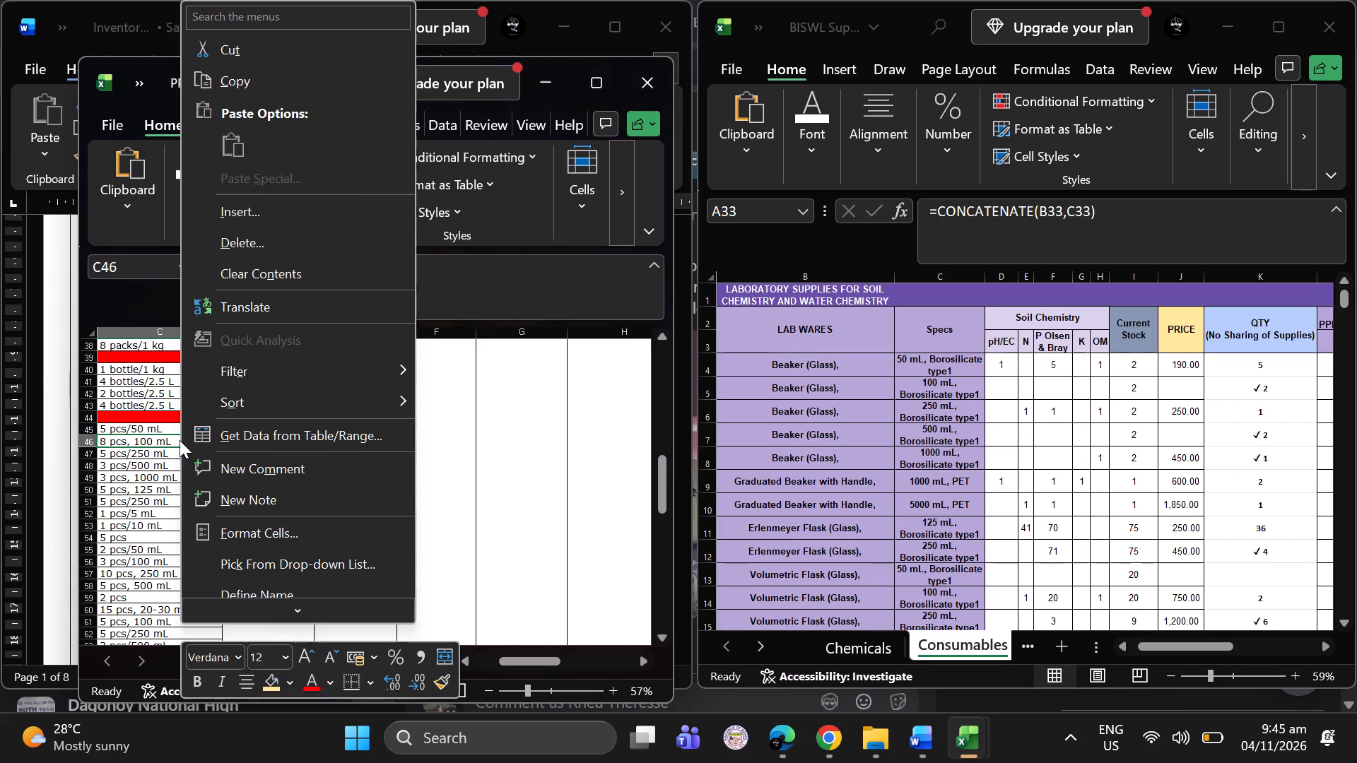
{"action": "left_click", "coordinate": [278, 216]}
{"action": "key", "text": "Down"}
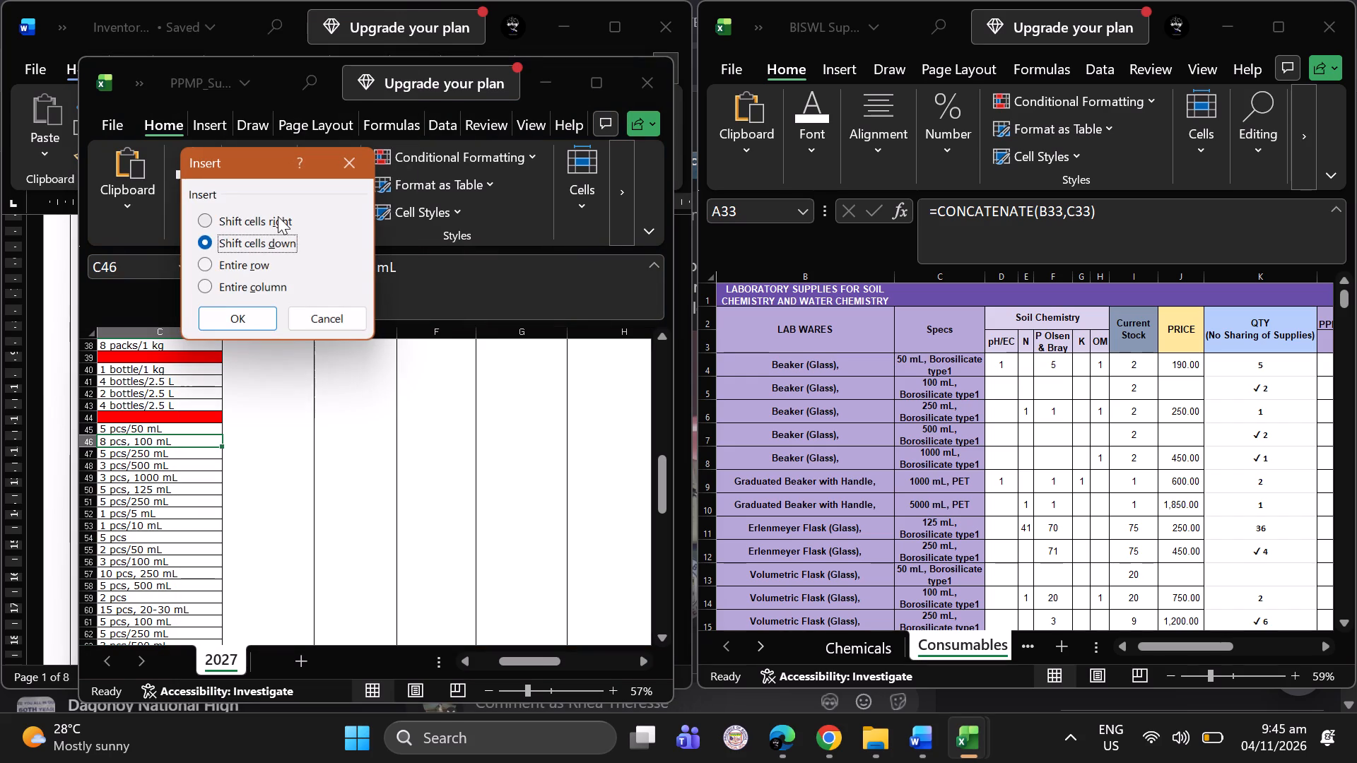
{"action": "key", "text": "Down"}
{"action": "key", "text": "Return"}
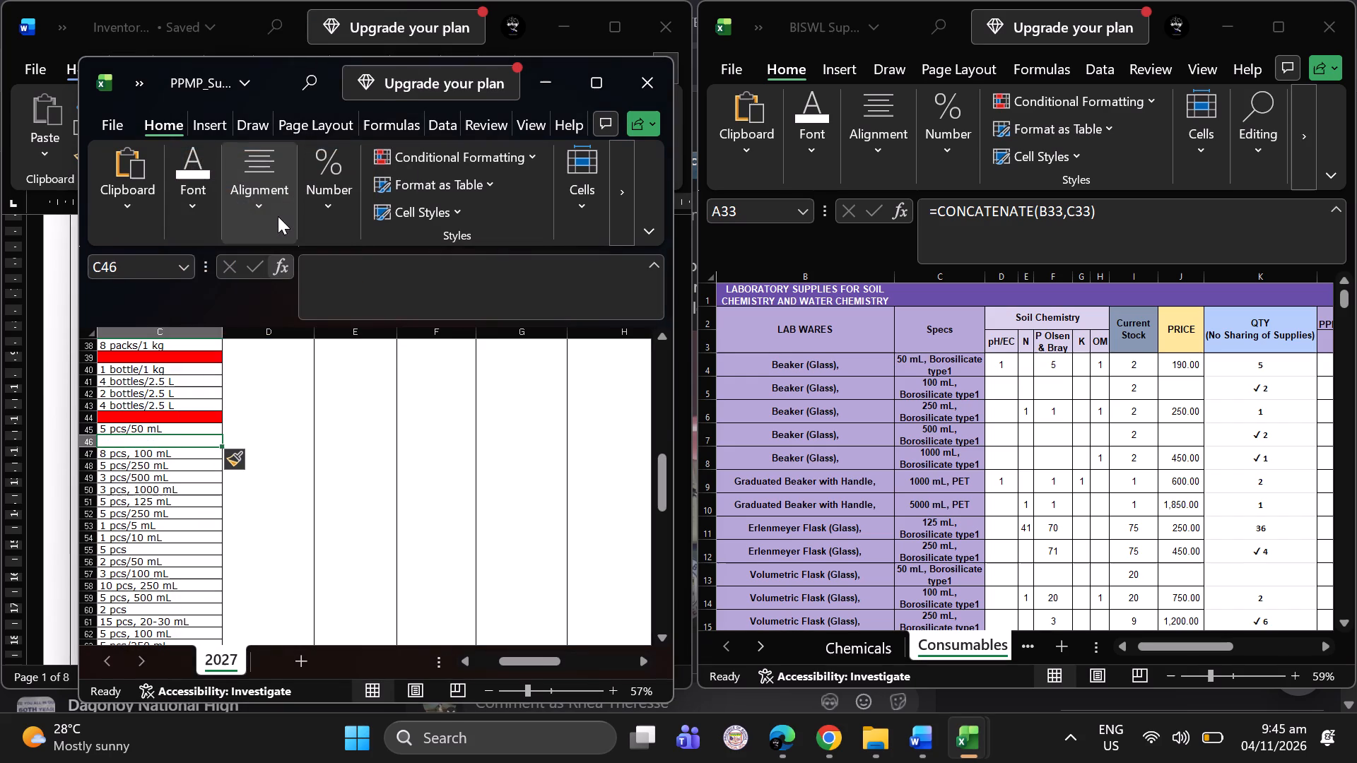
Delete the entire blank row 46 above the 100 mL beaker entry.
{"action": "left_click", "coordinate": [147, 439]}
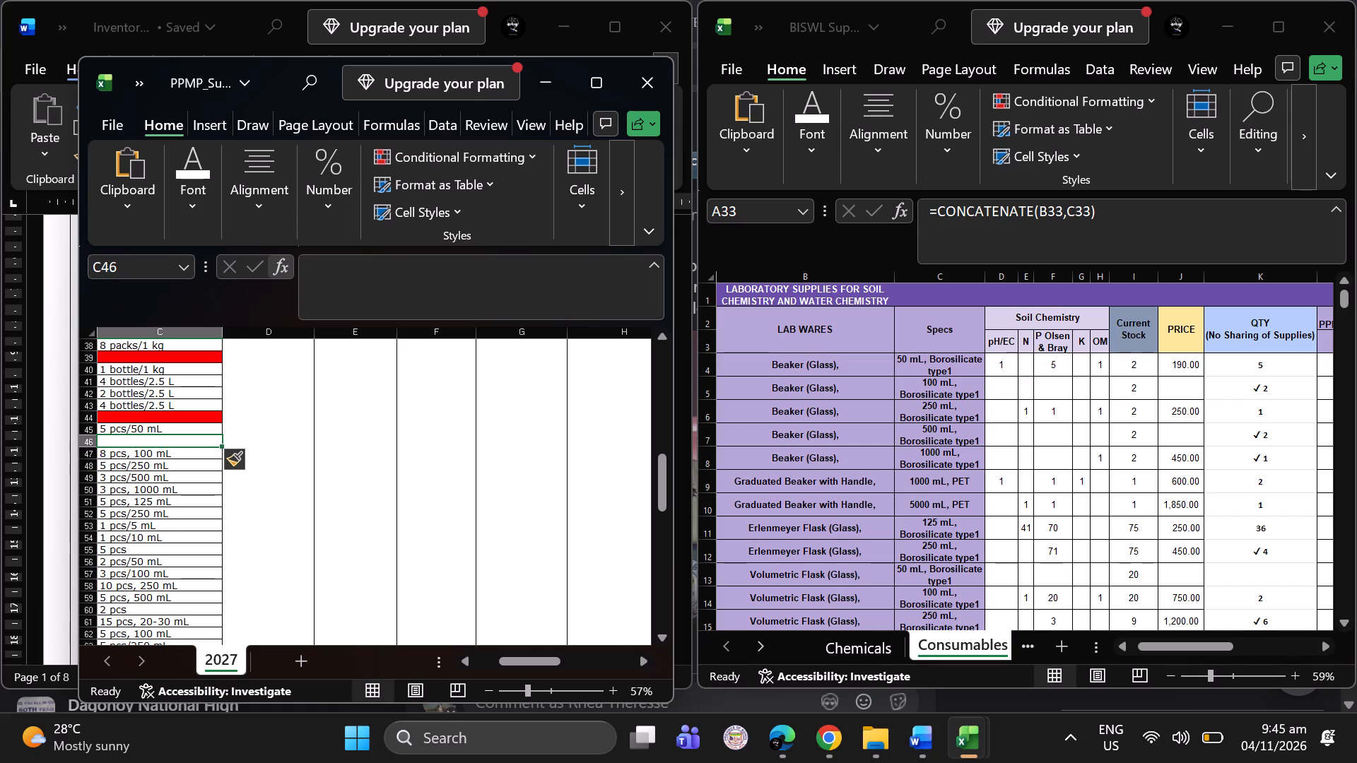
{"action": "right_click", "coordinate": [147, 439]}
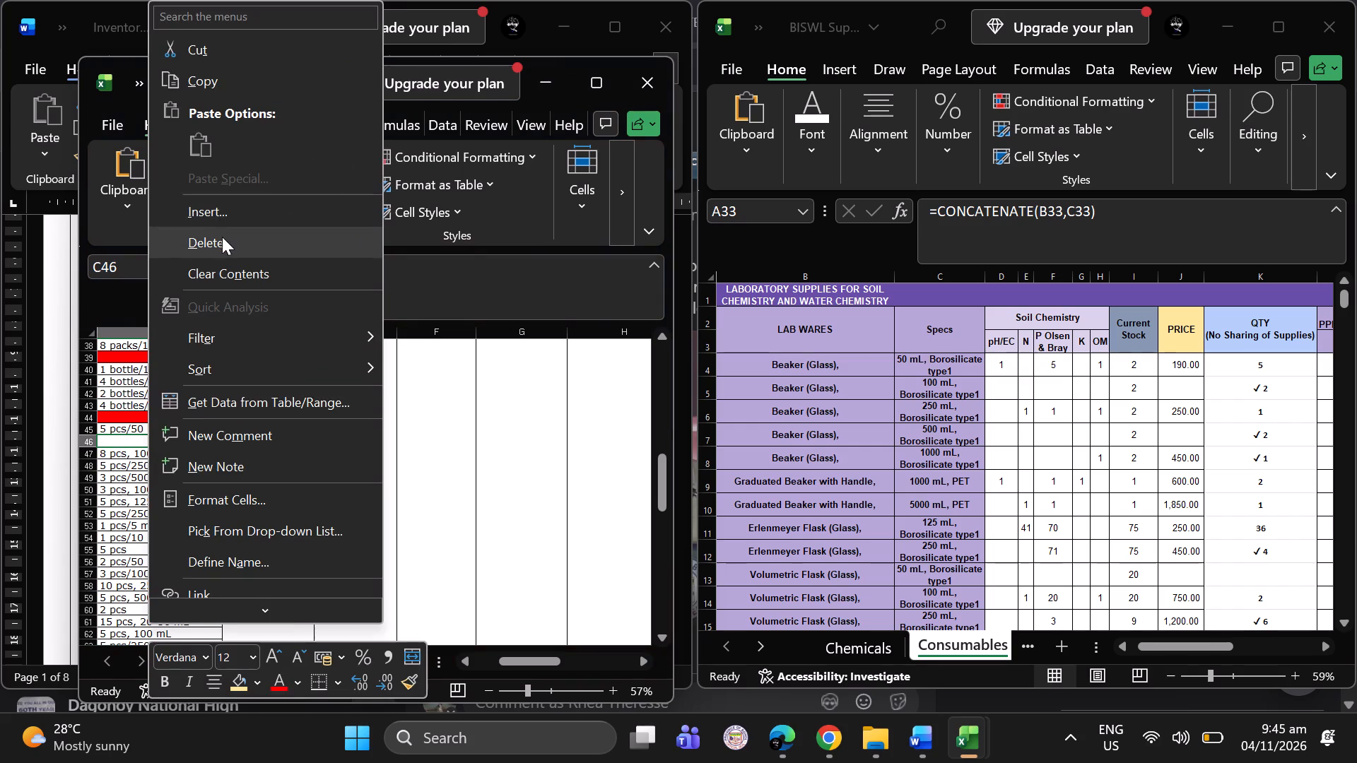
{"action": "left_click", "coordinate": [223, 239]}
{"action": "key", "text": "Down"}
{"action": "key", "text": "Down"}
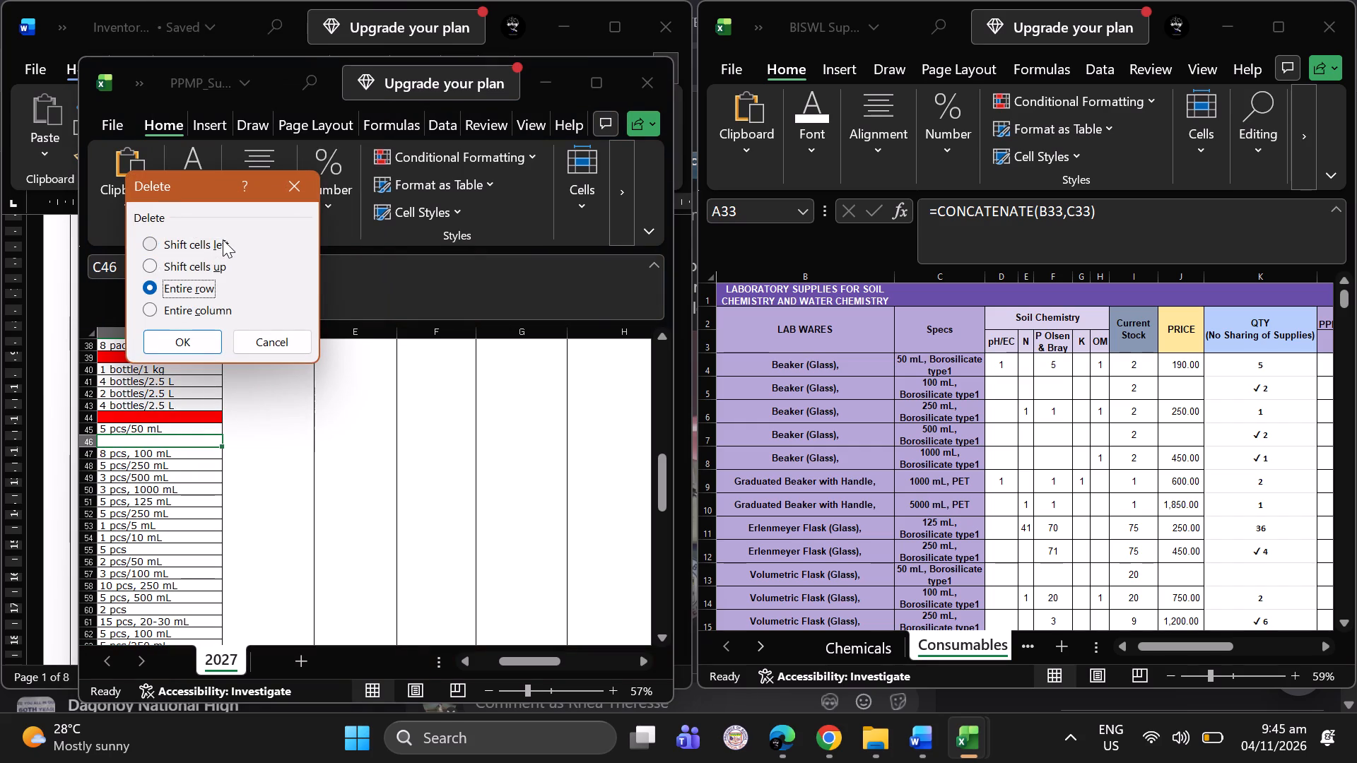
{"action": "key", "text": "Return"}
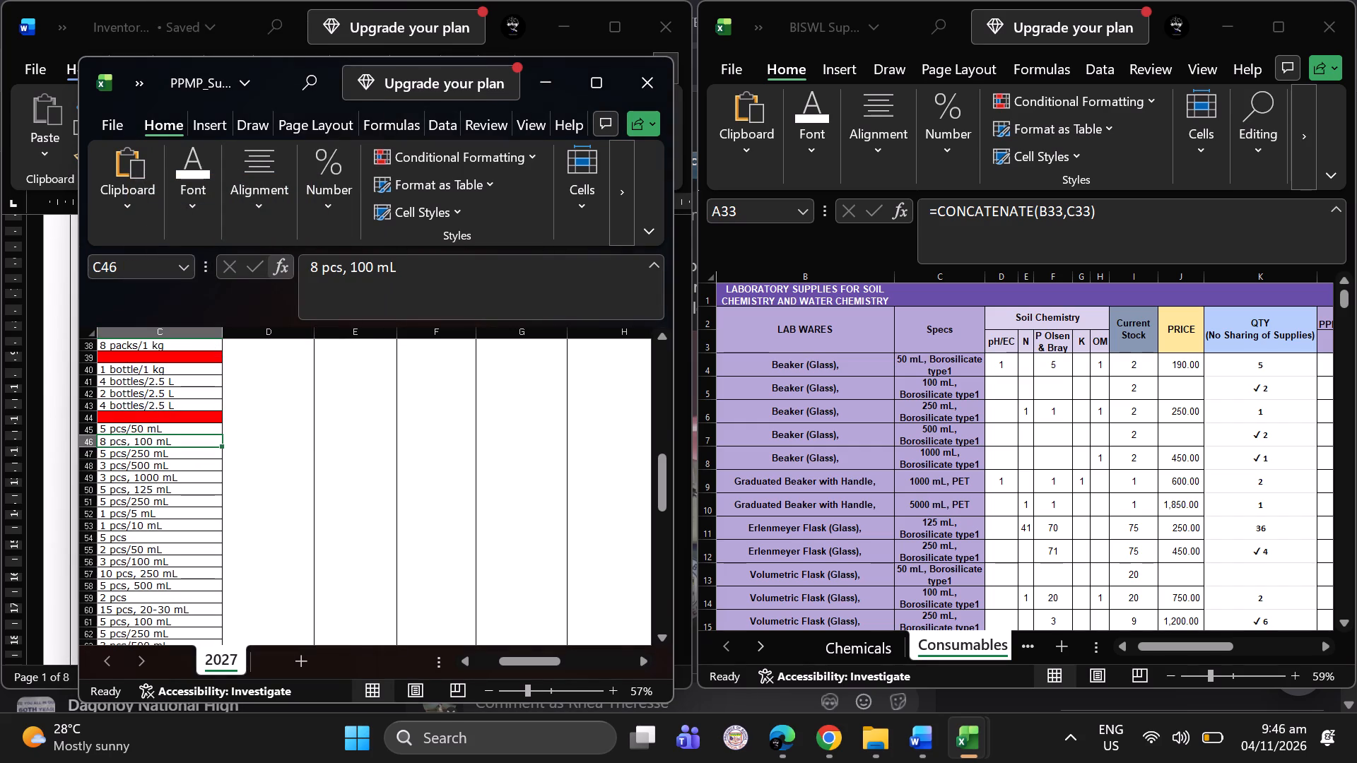
Delete the entire row of the 100 mL beaker entry.
{"action": "right_click", "coordinate": [175, 443]}
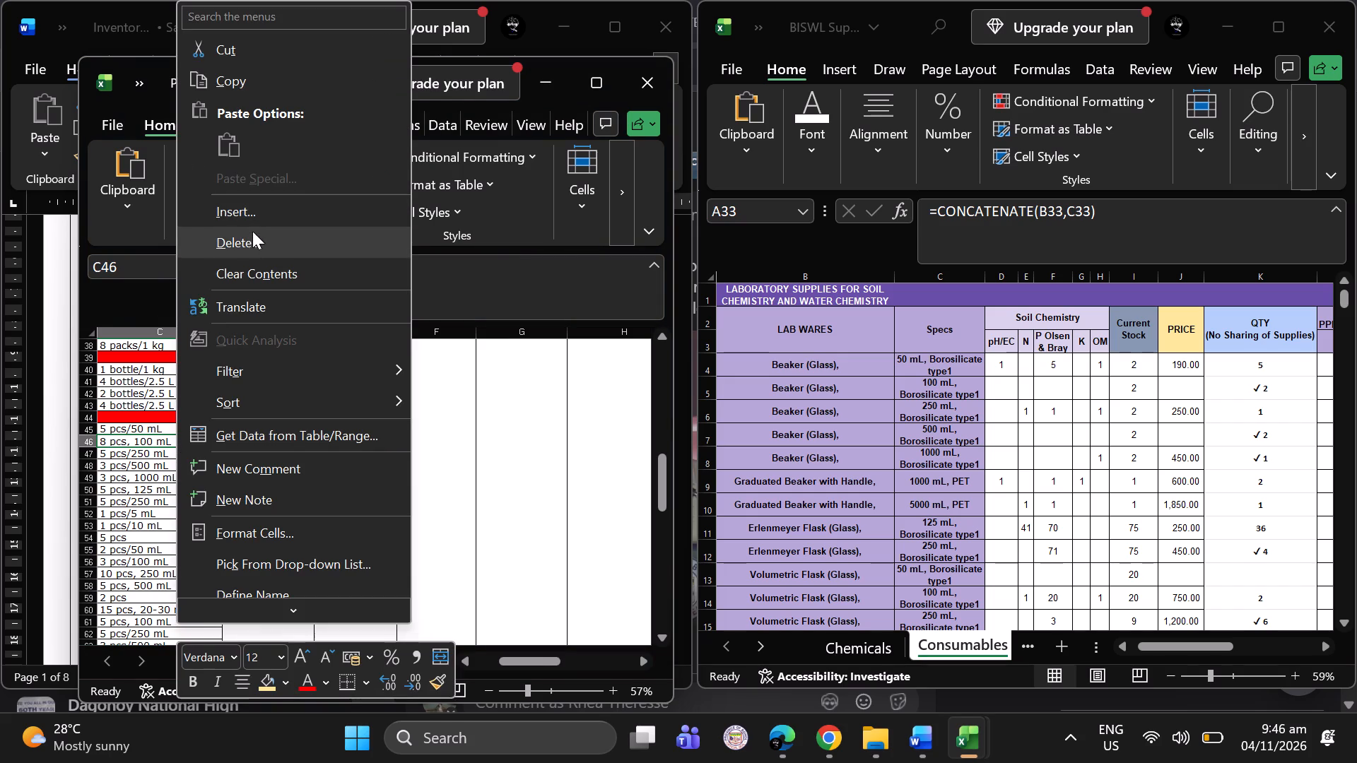
{"action": "left_click", "coordinate": [253, 237]}
{"action": "key", "text": "Down"}
{"action": "key", "text": "Down"}
{"action": "key", "text": "Return"}
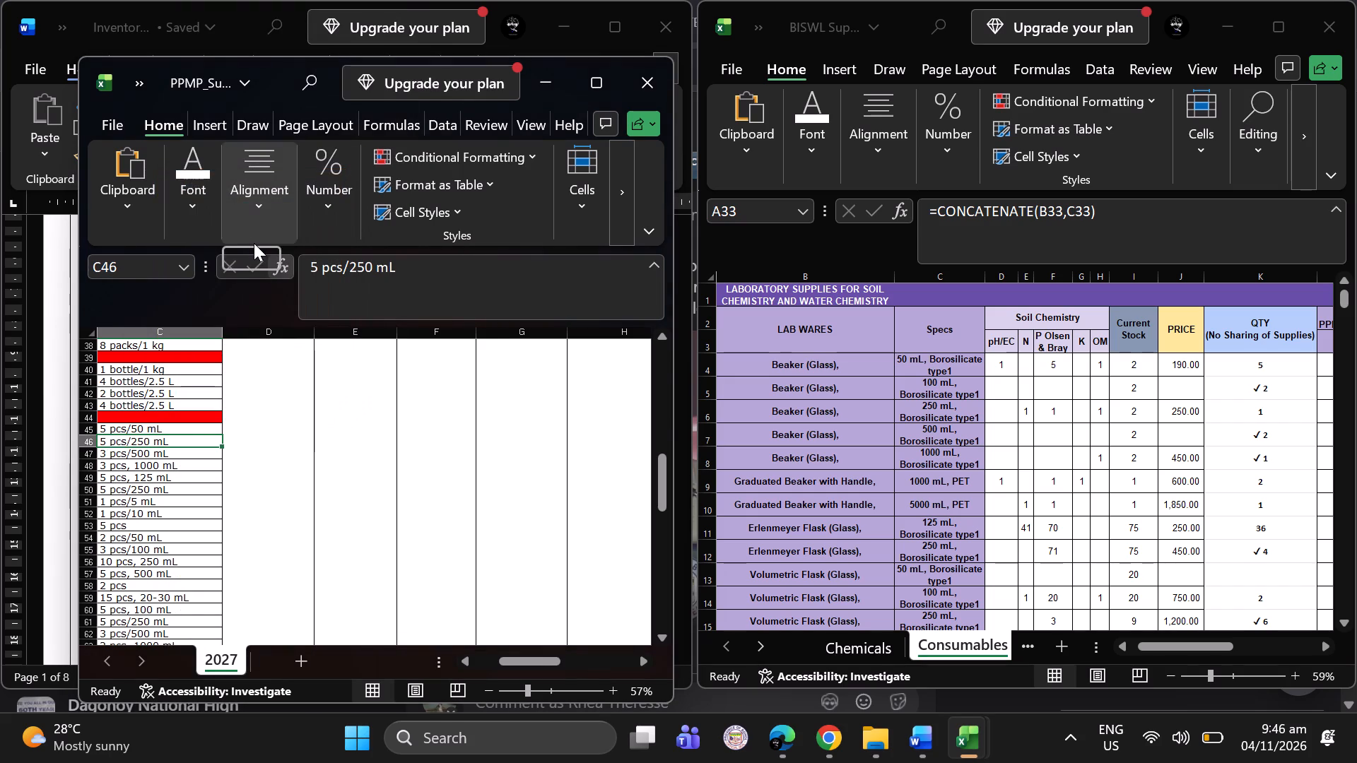
Change the 250 mL beaker quantity in cell C46 to 1 pcs/250 mL.
{"action": "left_click", "coordinate": [319, 268]}
{"action": "key", "text": "BackSpace"}
{"action": "key", "text": "1"}
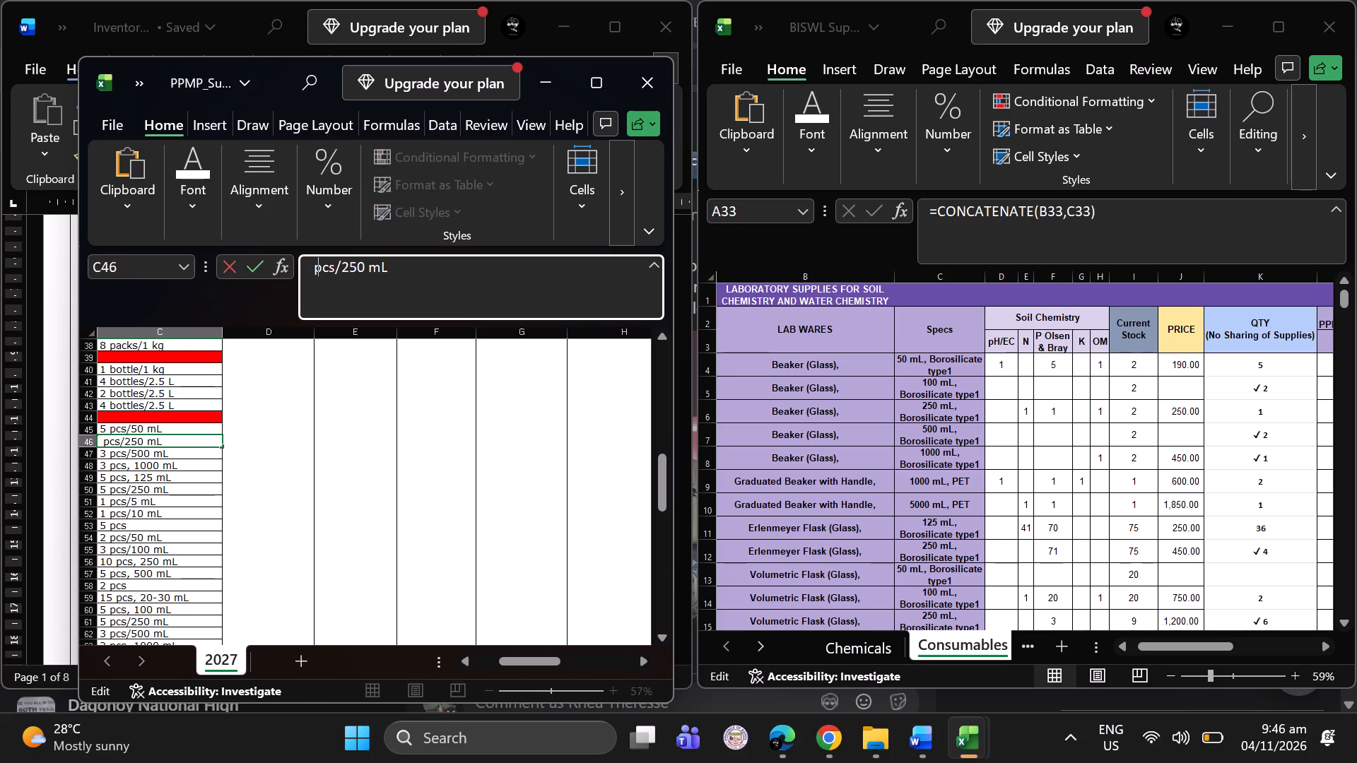
{"action": "key", "text": "Return"}
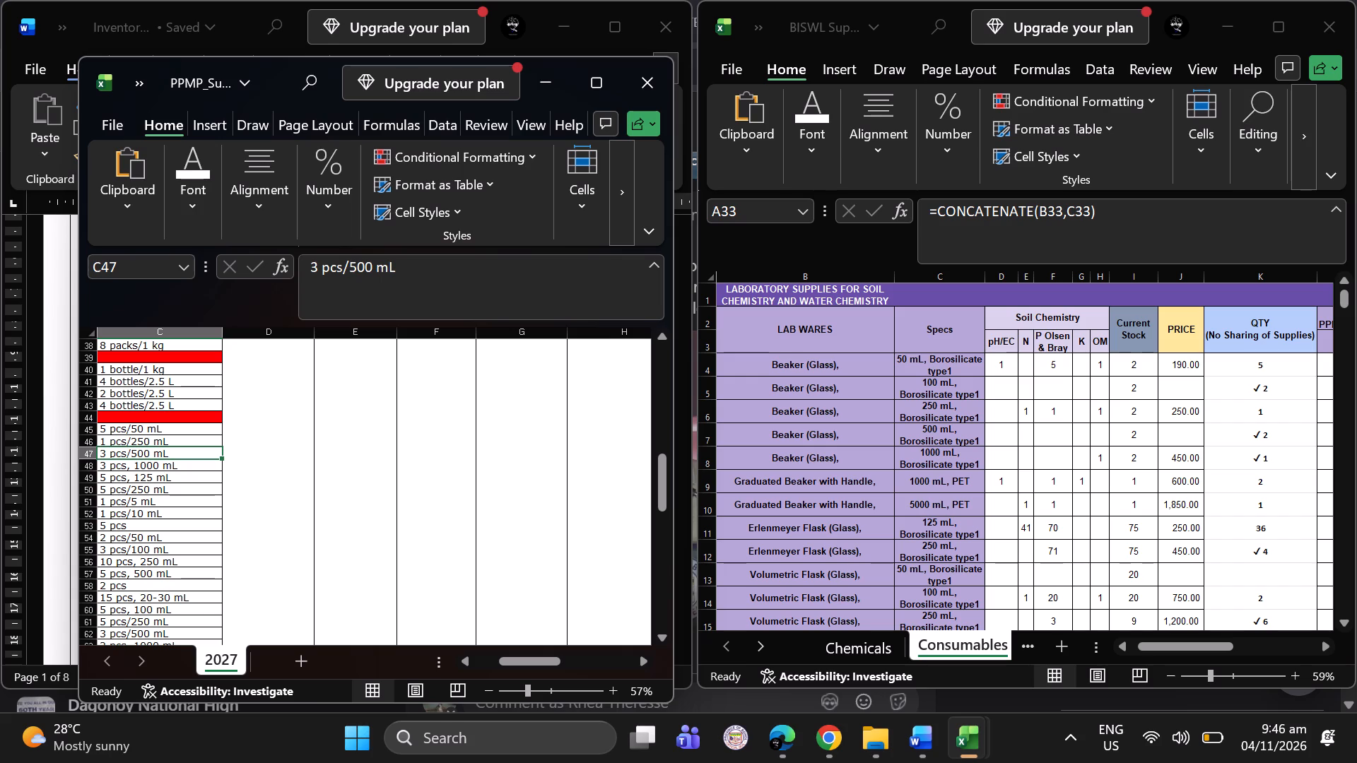
Delete the entire rows 47 and 48 holding the 500 mL and 1000 mL beaker entries in the 2027 sheet.
{"action": "left_click_drag", "start_coordinate": [180, 452], "coordinate": [182, 466]}
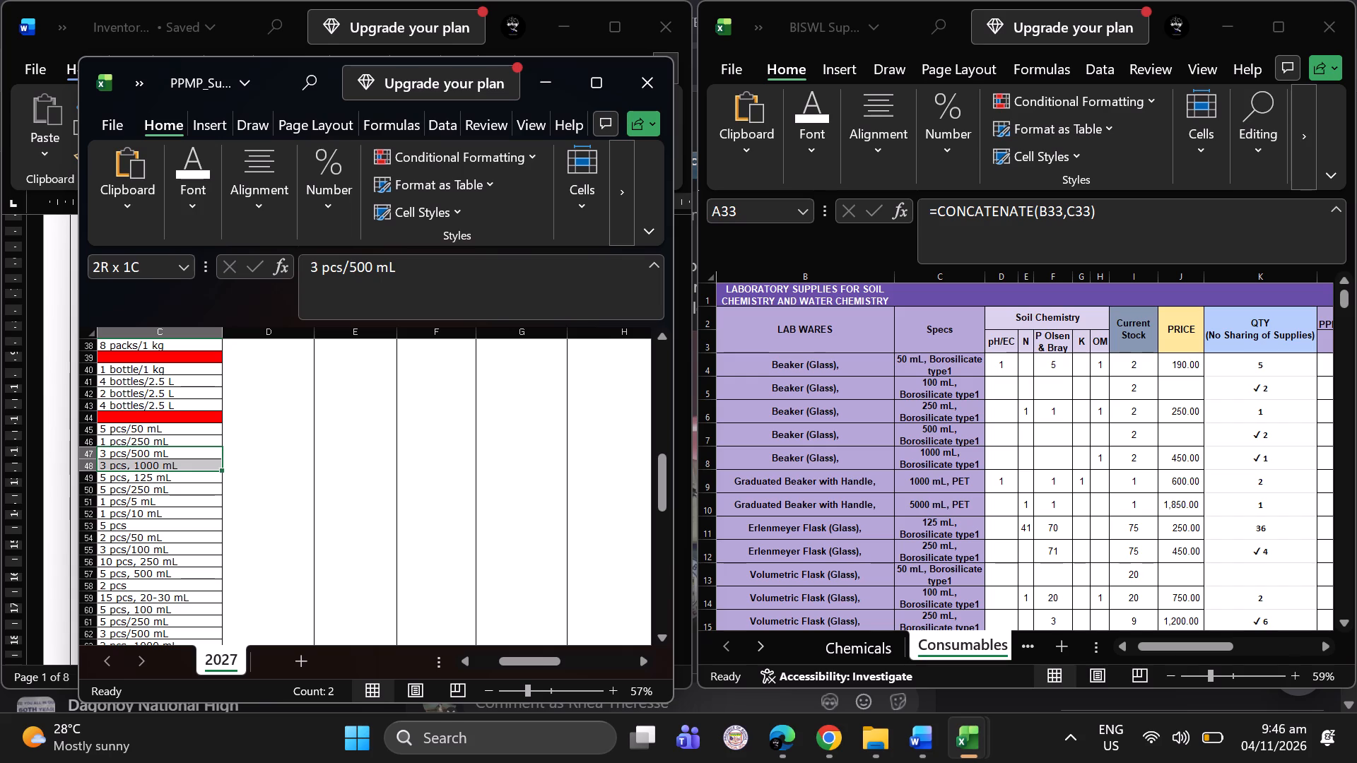
{"action": "left_click_drag", "start_coordinate": [182, 466], "coordinate": [183, 466]}
{"action": "left_click_drag", "start_coordinate": [183, 466], "coordinate": [181, 466]}
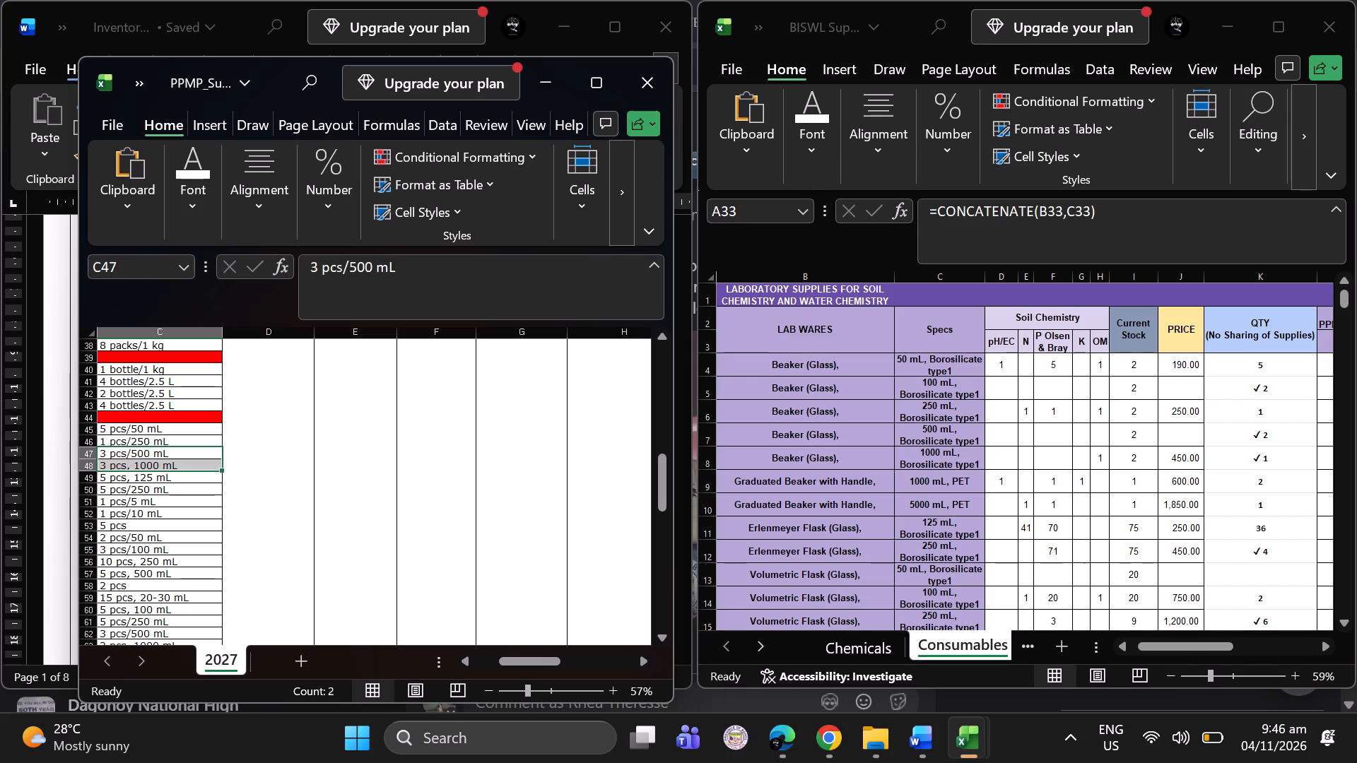
{"action": "right_click", "coordinate": [181, 466]}
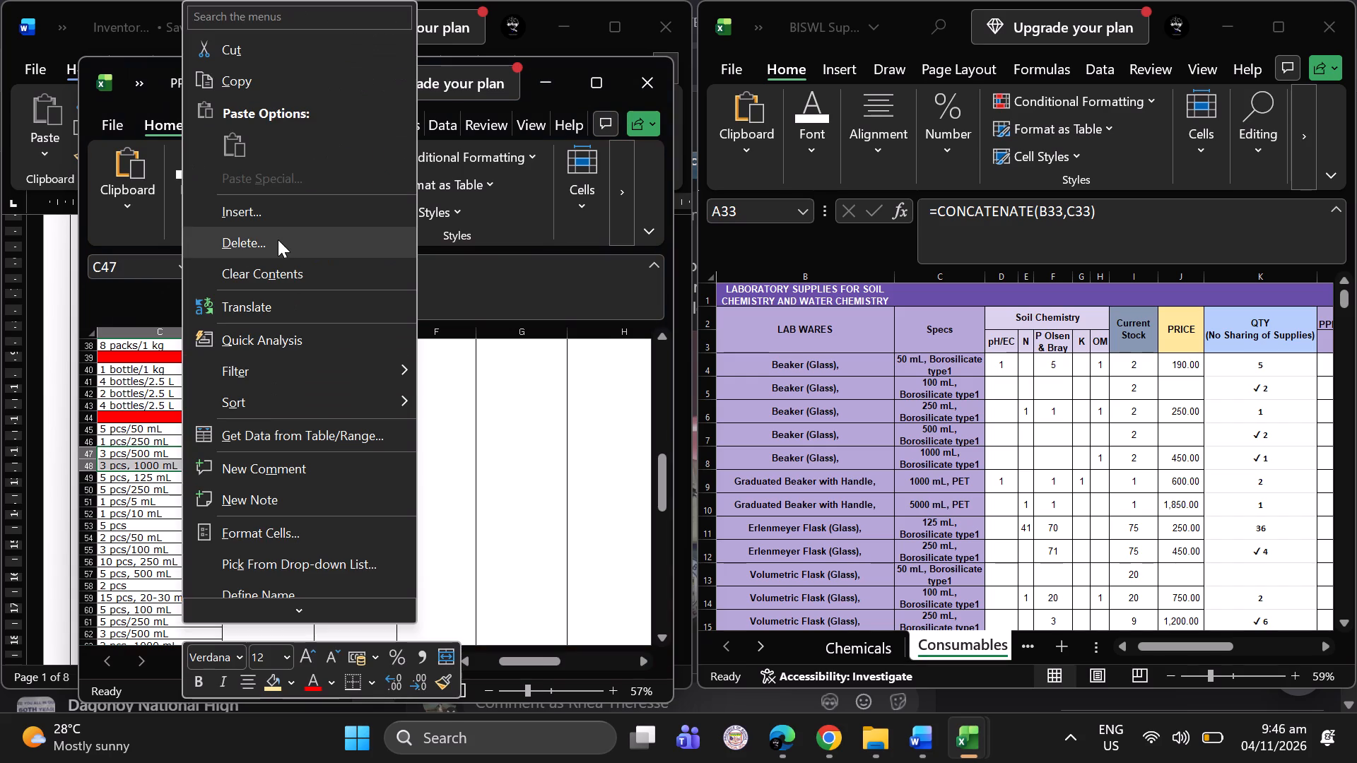
{"action": "left_click", "coordinate": [277, 237]}
{"action": "key", "text": "Down"}
{"action": "key", "text": "Down"}
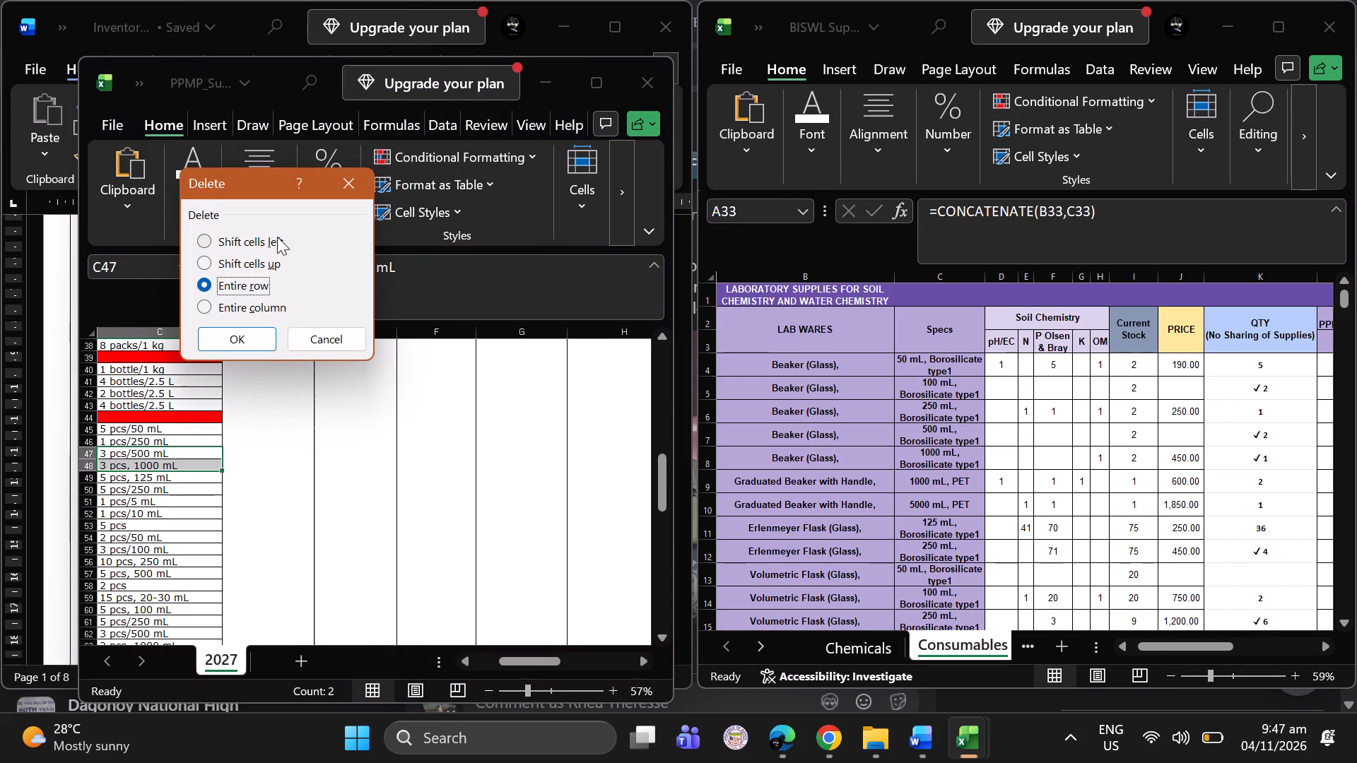
{"action": "key", "text": "Return"}
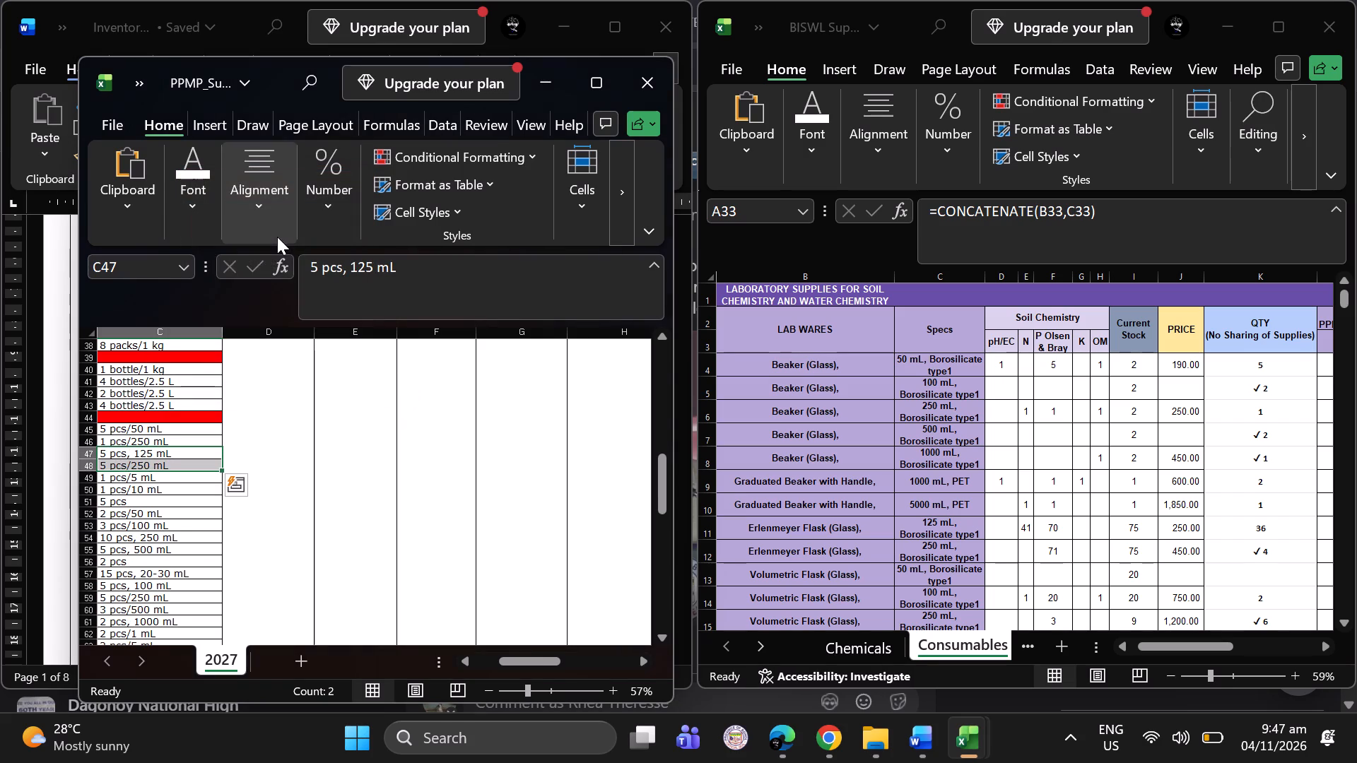
Change the 125 mL Erlenmeyer flask quantity in cell C47 of the 2027 sheet to 36 pcs, 125 mL.
{"action": "scroll", "coordinate": [228, 432], "scroll_direction": "right", "scroll_amount": 3}
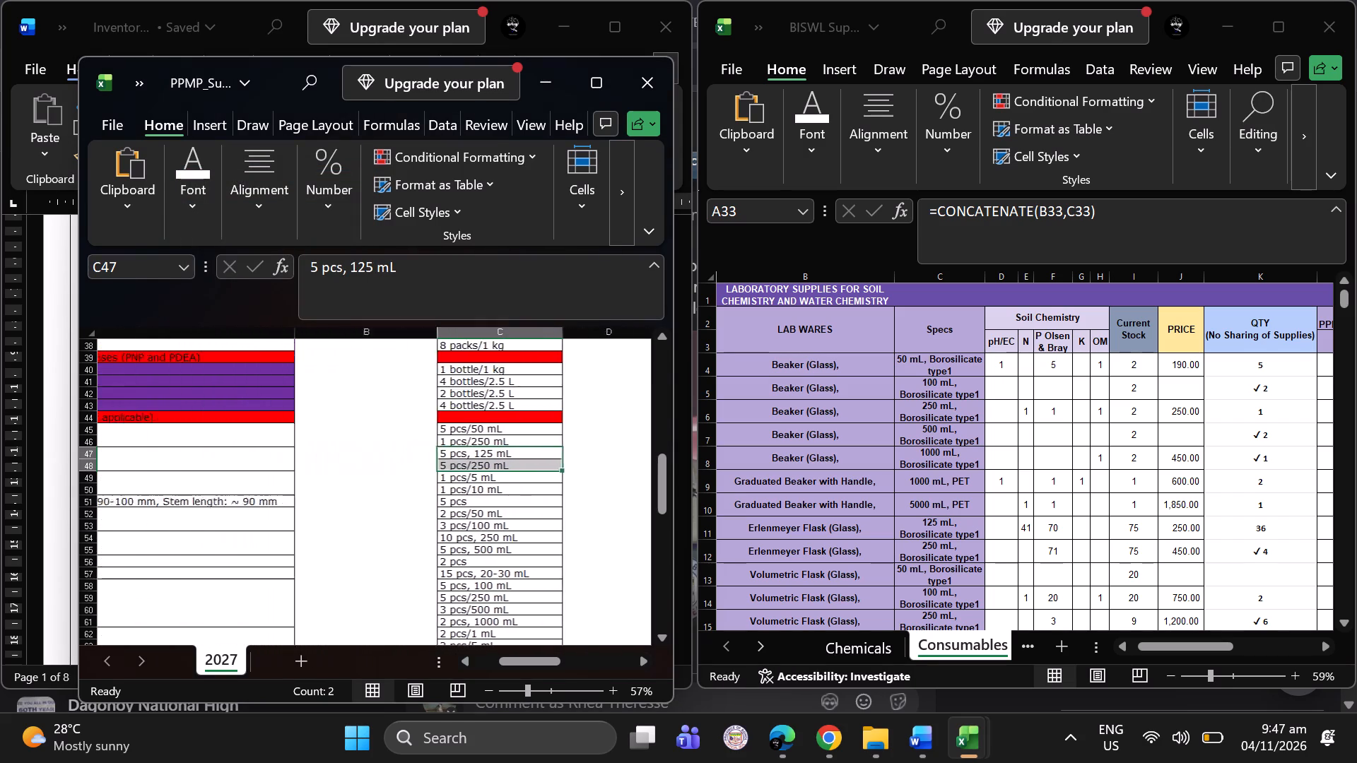
{"action": "scroll", "coordinate": [228, 432], "scroll_direction": "right", "scroll_amount": 1}
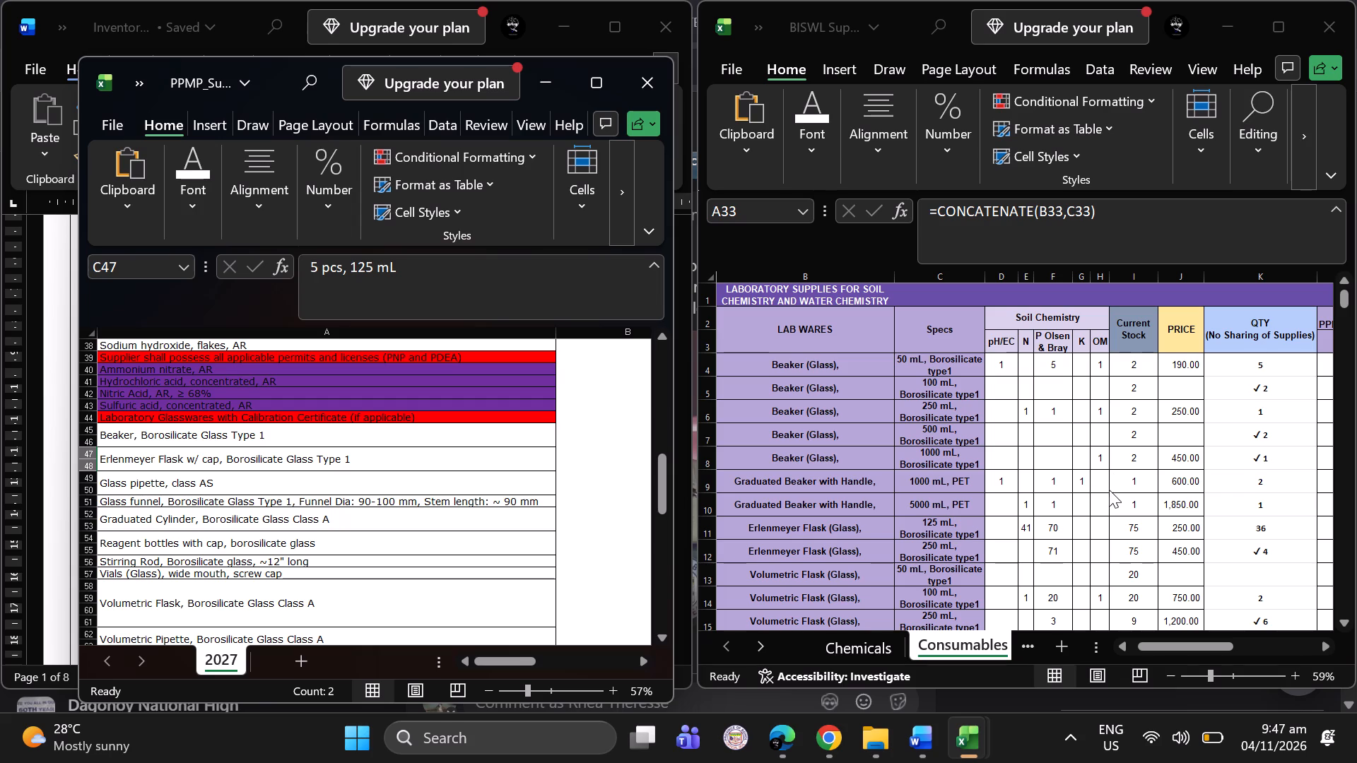
{"action": "left_click", "coordinate": [1127, 485]}
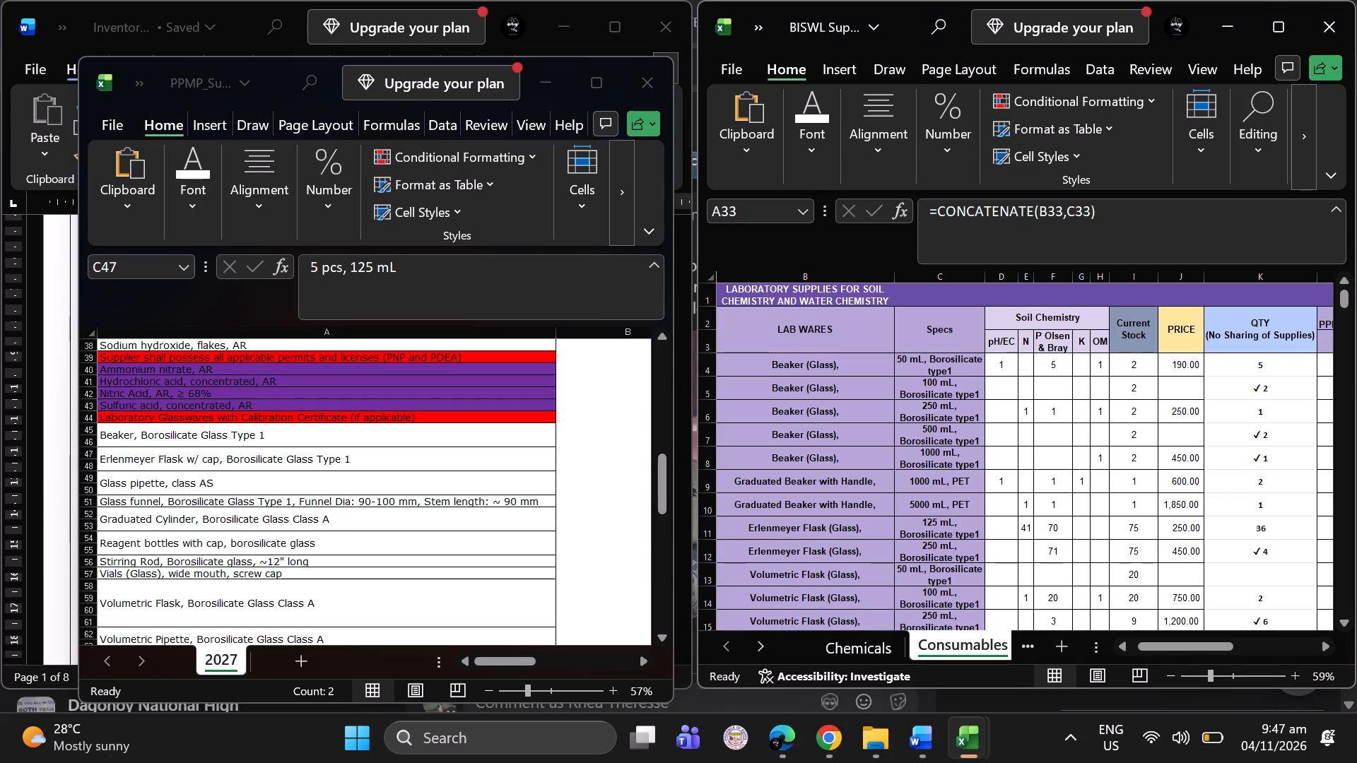
{"action": "left_click", "coordinate": [1120, 506]}
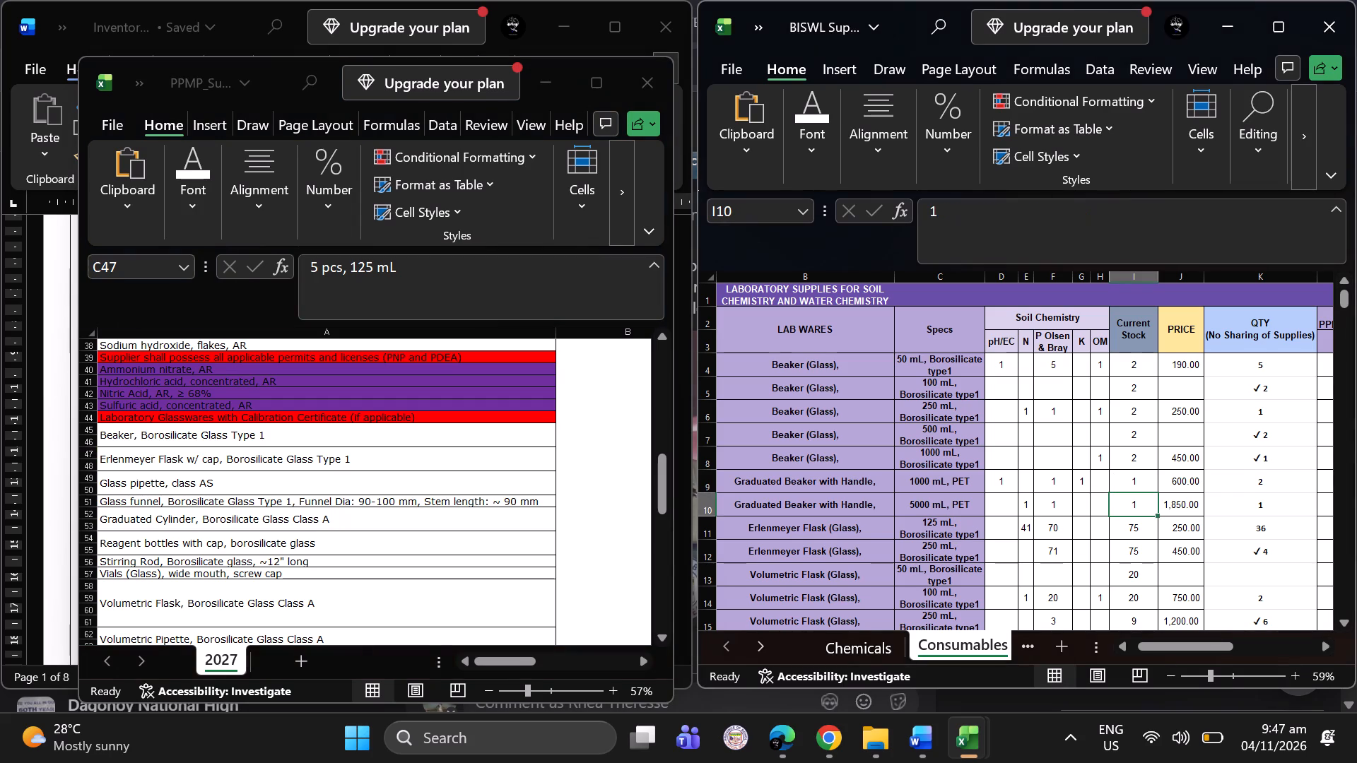
{"action": "left_click", "coordinate": [1122, 528]}
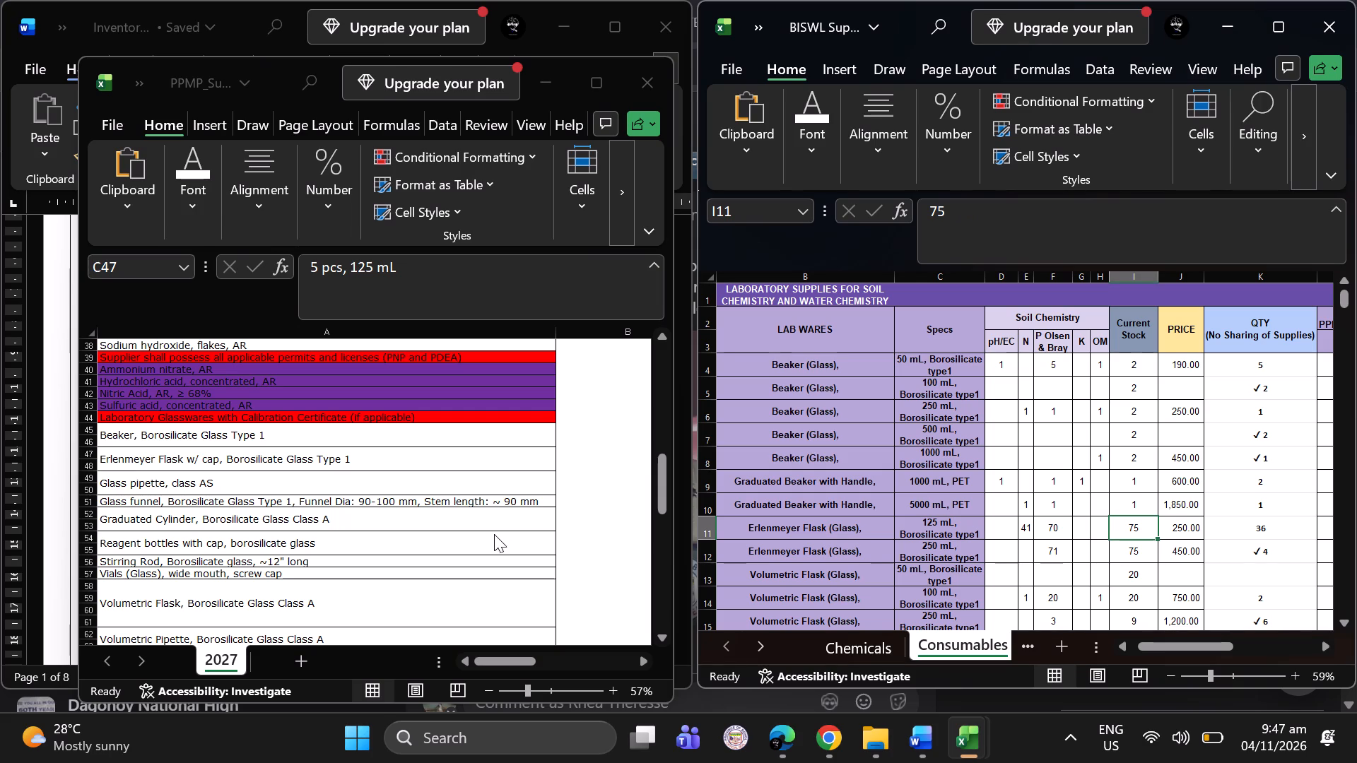
{"action": "scroll", "coordinate": [367, 490], "scroll_direction": "left", "scroll_amount": 3}
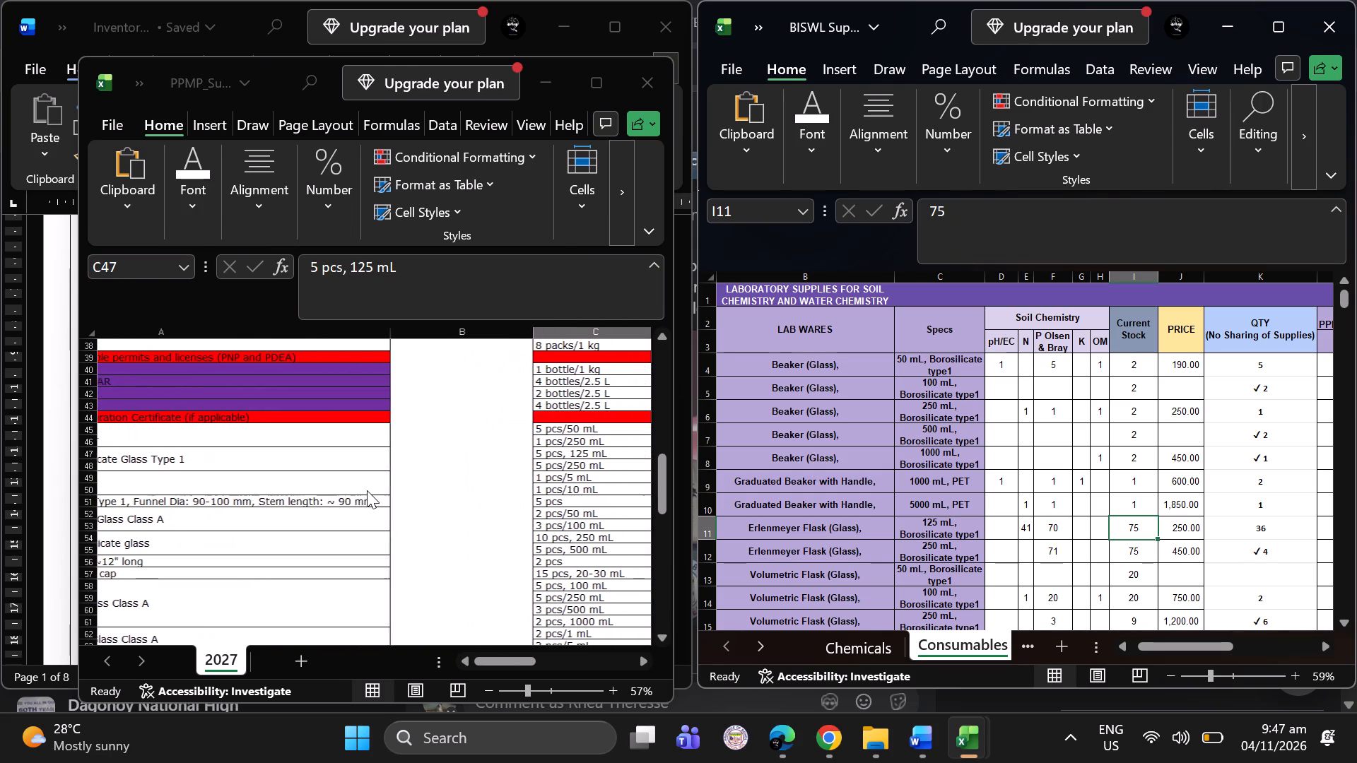
{"action": "scroll", "coordinate": [367, 490], "scroll_direction": "left", "scroll_amount": 1}
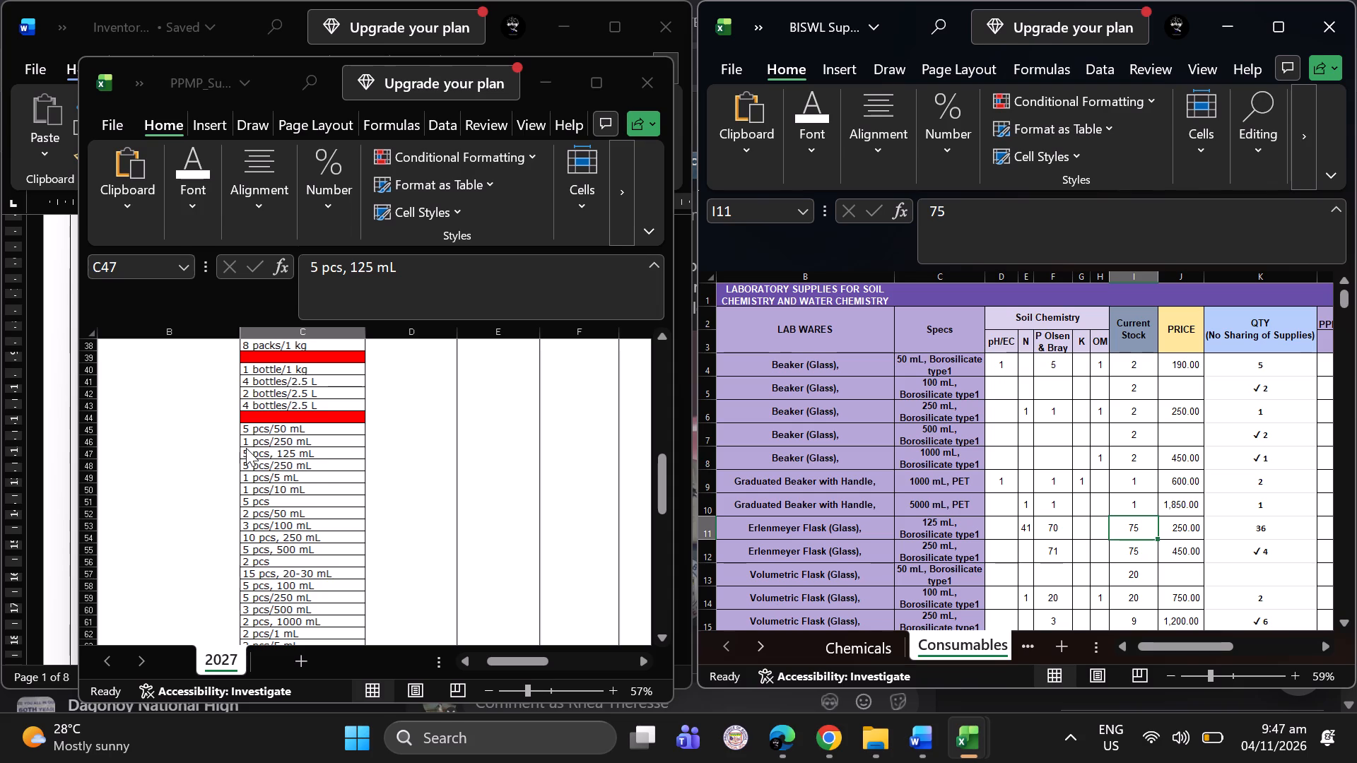
{"action": "left_click", "coordinate": [246, 448]}
{"action": "left_click", "coordinate": [246, 448]}
{"action": "left_click", "coordinate": [260, 452]}
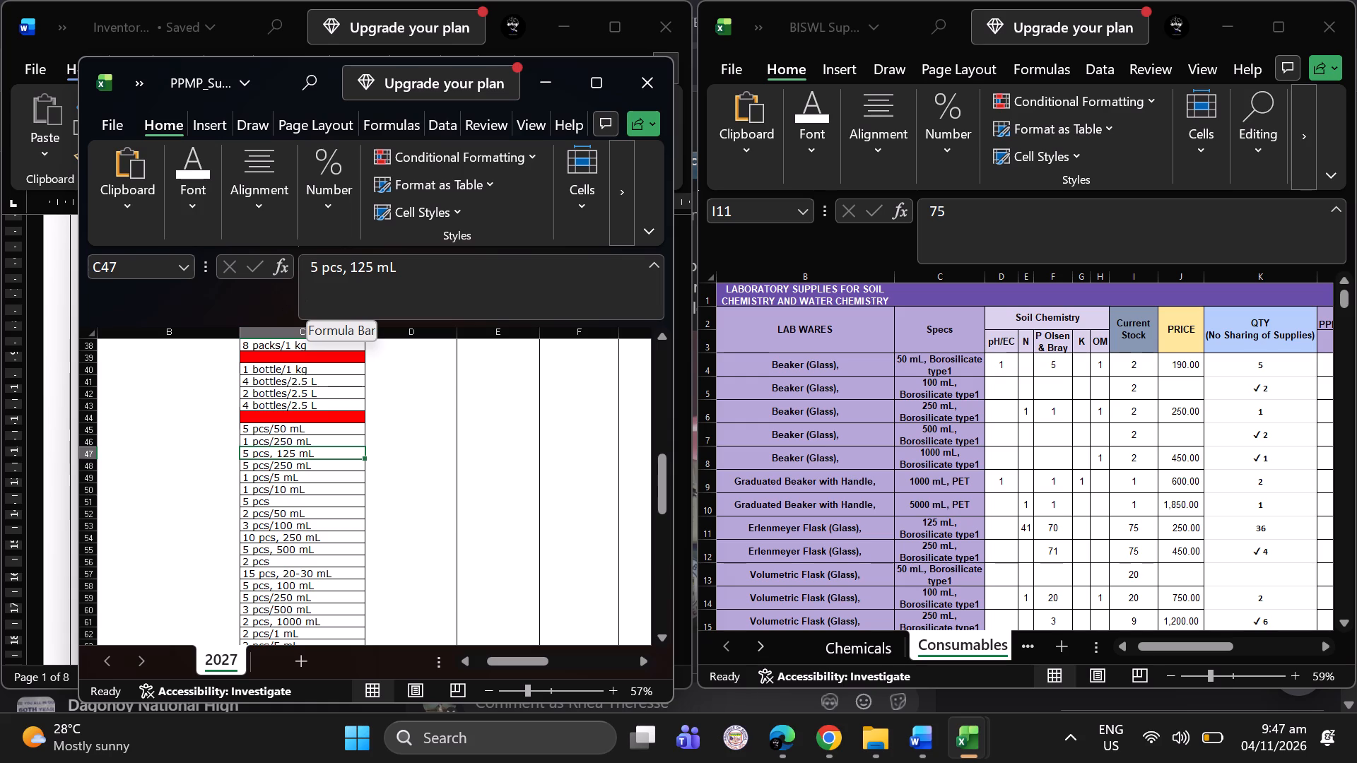
{"action": "left_click_drag", "start_coordinate": [317, 266], "coordinate": [302, 266]}
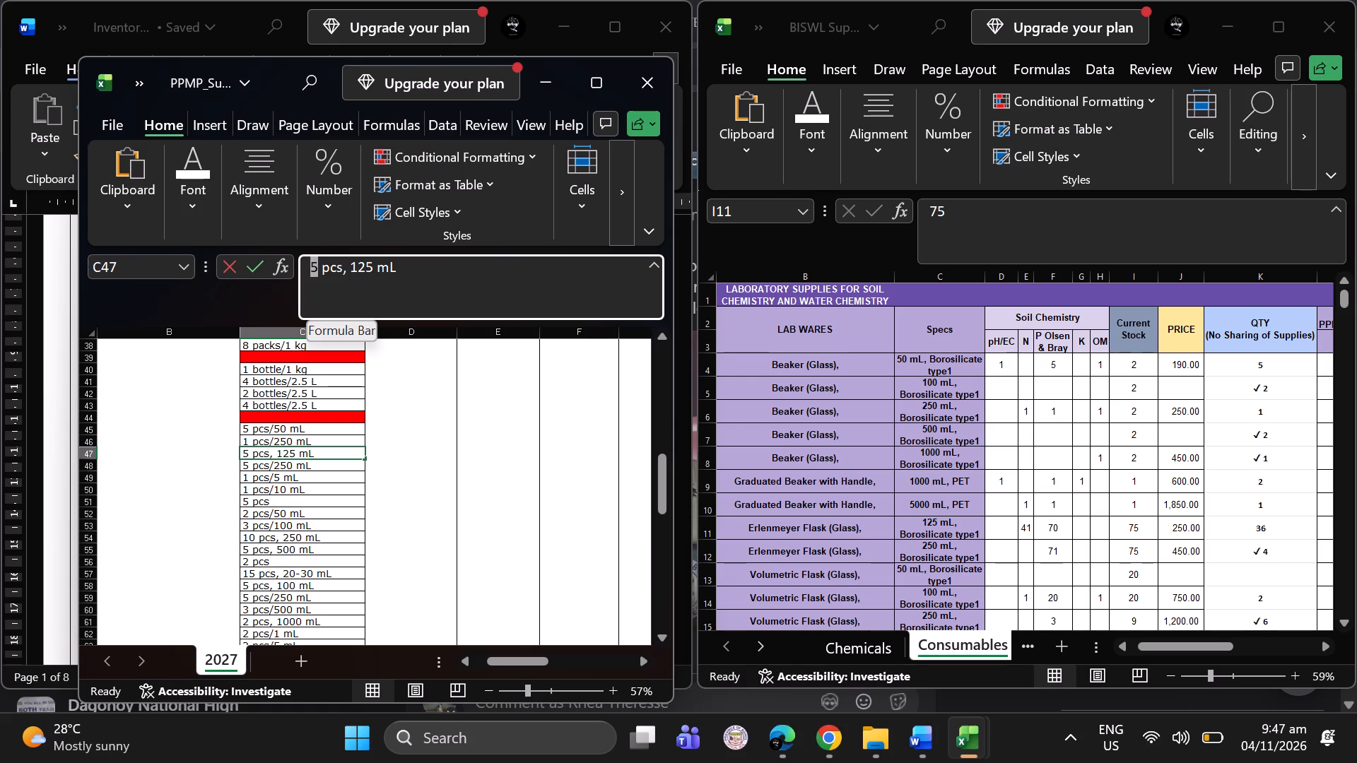
{"action": "left_click_drag", "start_coordinate": [302, 266], "coordinate": [302, 267]}
{"action": "type", "text": "36"}
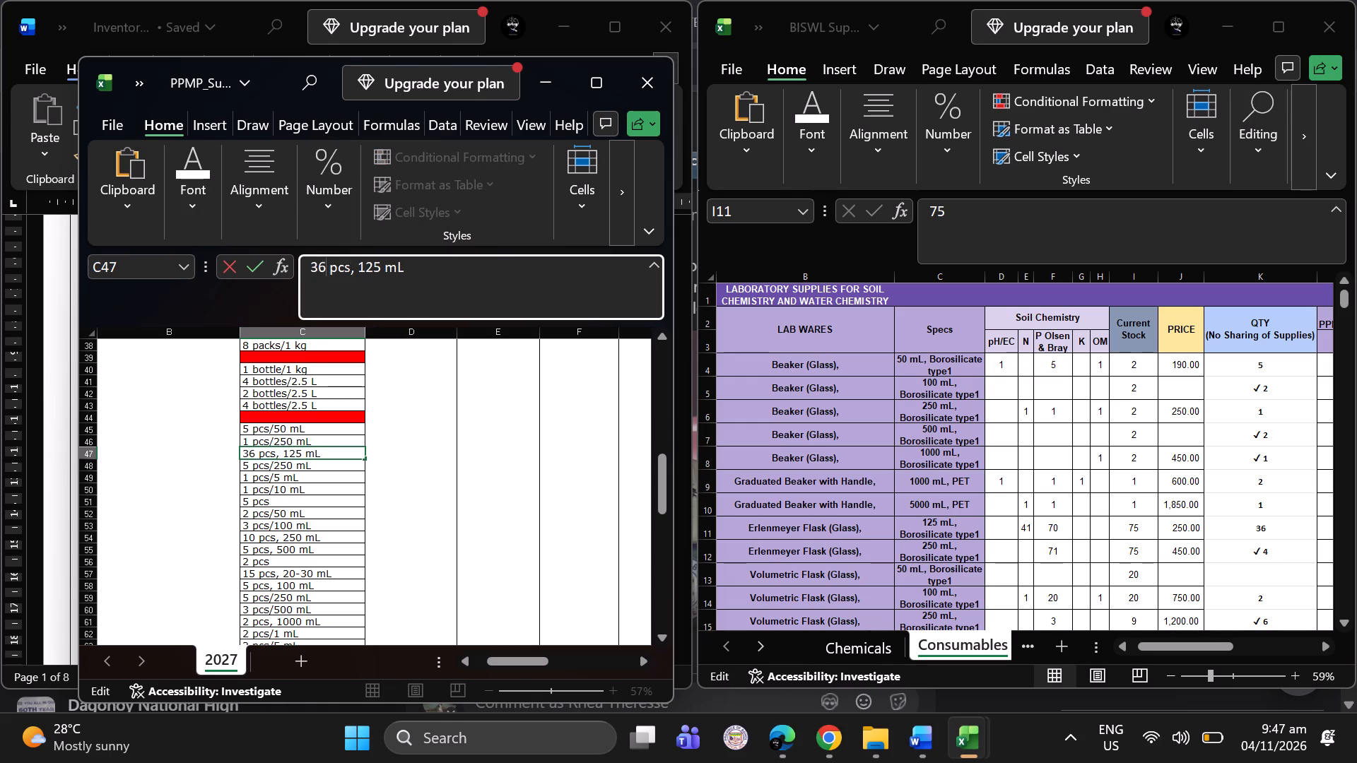
{"action": "key", "text": "Return"}
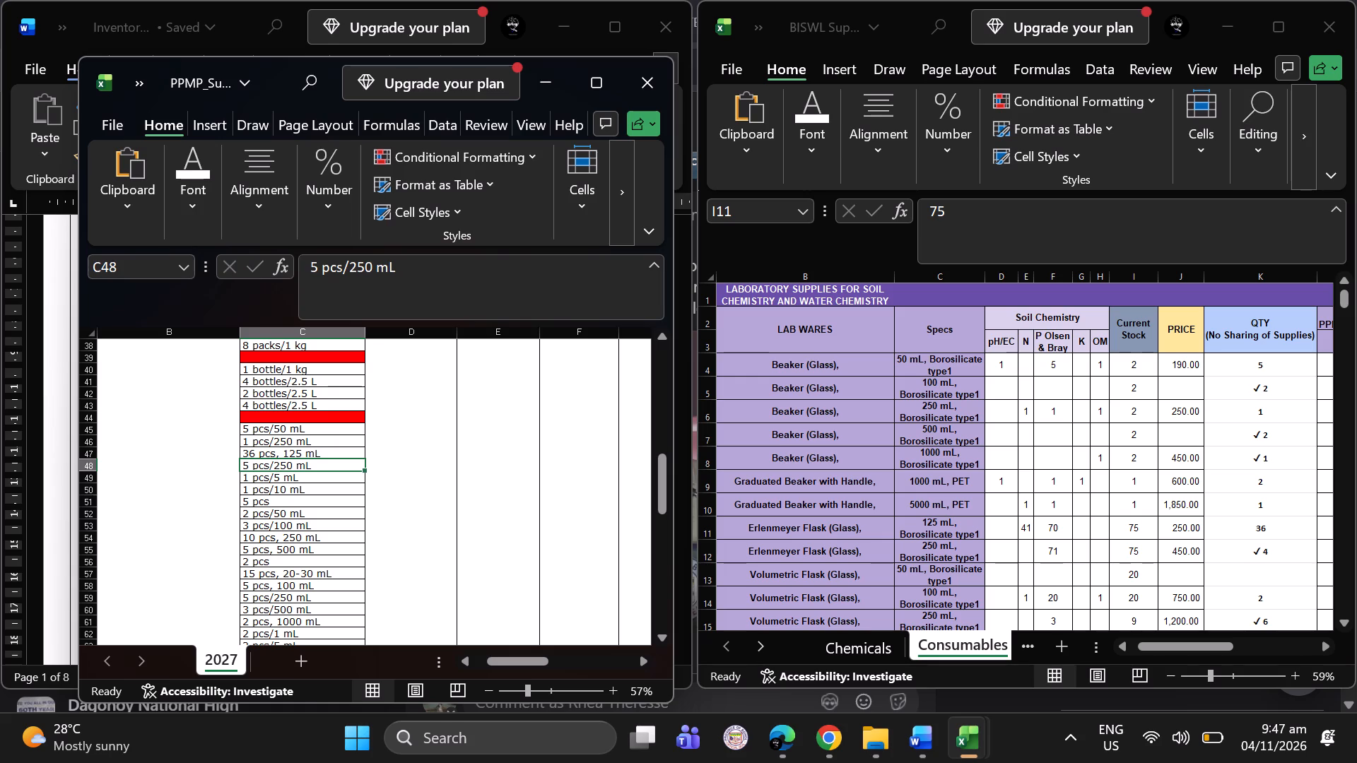
Delete the entire row 48 of the 250 mL Erlenmeyer flask entry in the 2027 sheet.
{"action": "scroll", "coordinate": [290, 478], "scroll_direction": "right", "scroll_amount": 1}
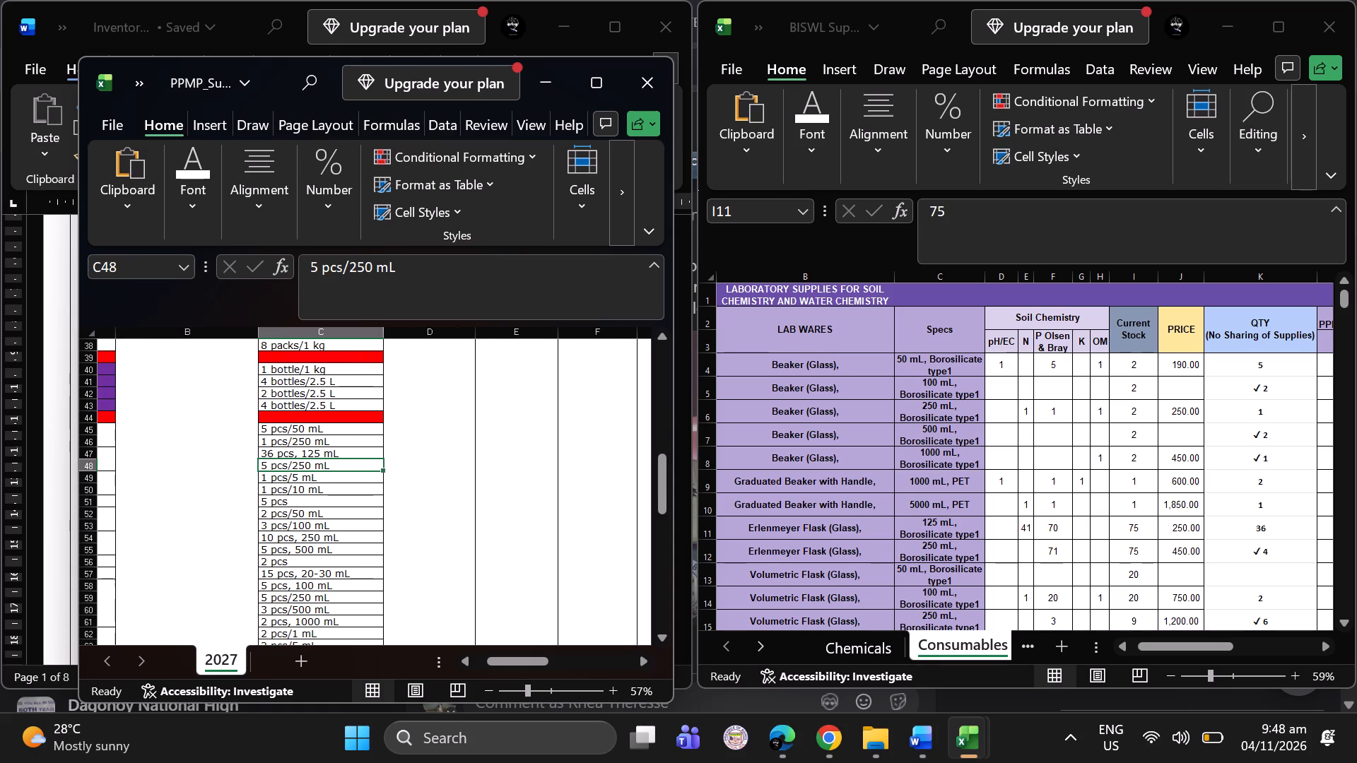
{"action": "scroll", "coordinate": [290, 478], "scroll_direction": "right", "scroll_amount": 3}
{"action": "left_click", "coordinate": [266, 466]}
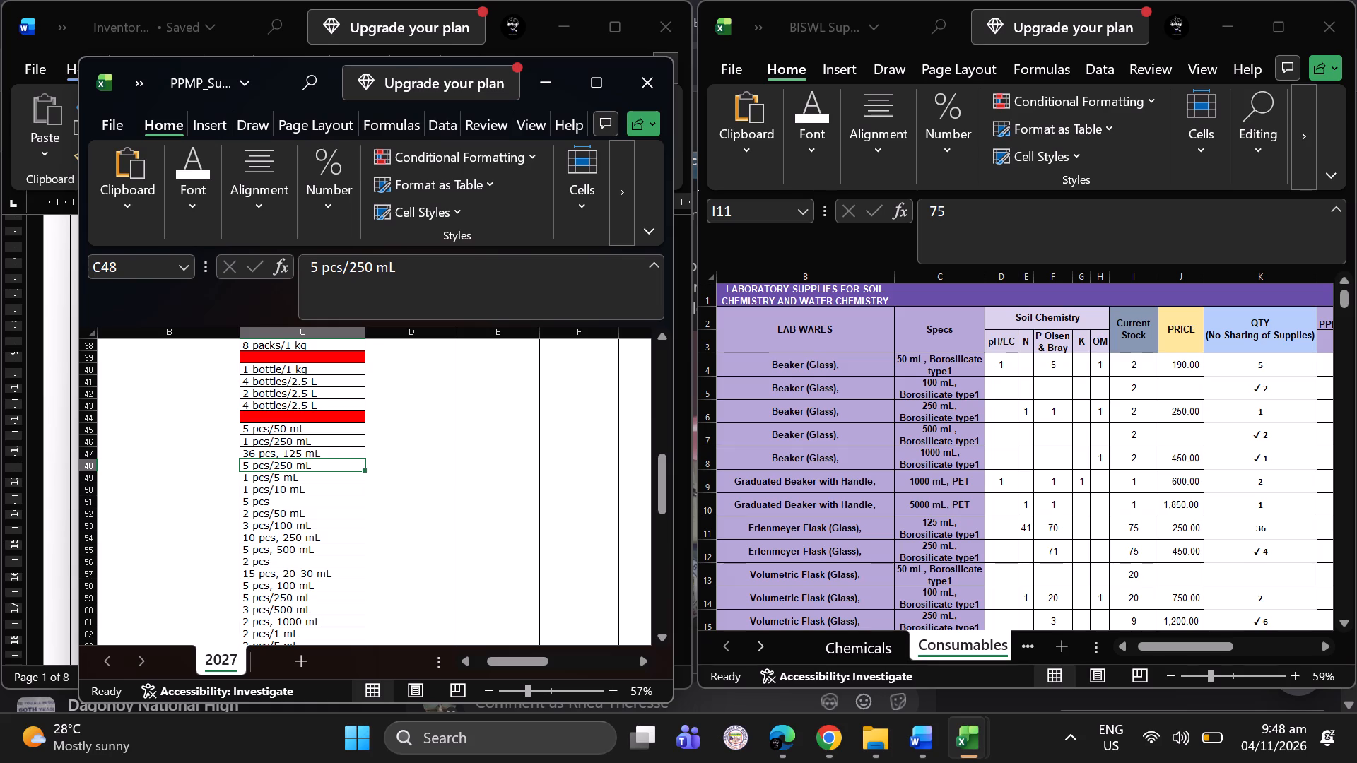
{"action": "right_click", "coordinate": [266, 466]}
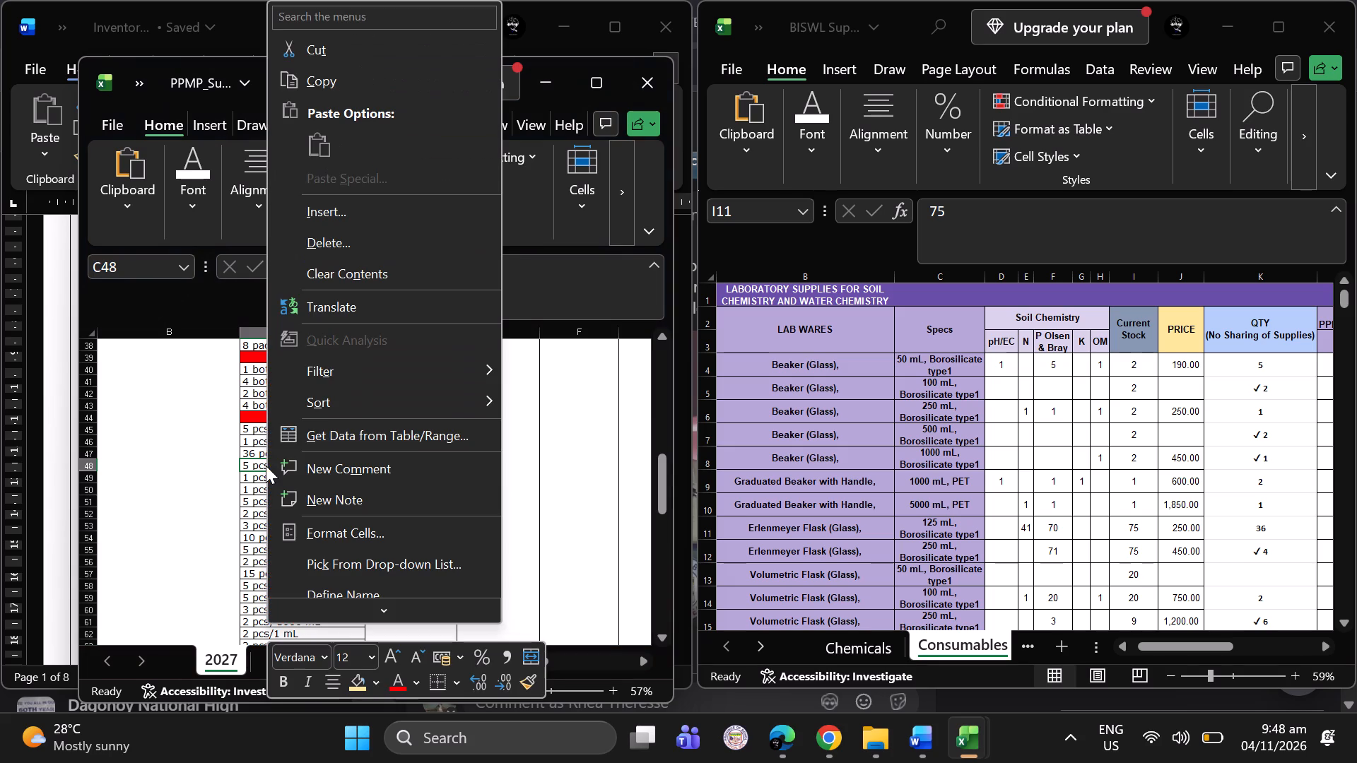
{"action": "left_click", "coordinate": [317, 248]}
{"action": "key", "text": "Down"}
{"action": "key", "text": "Down"}
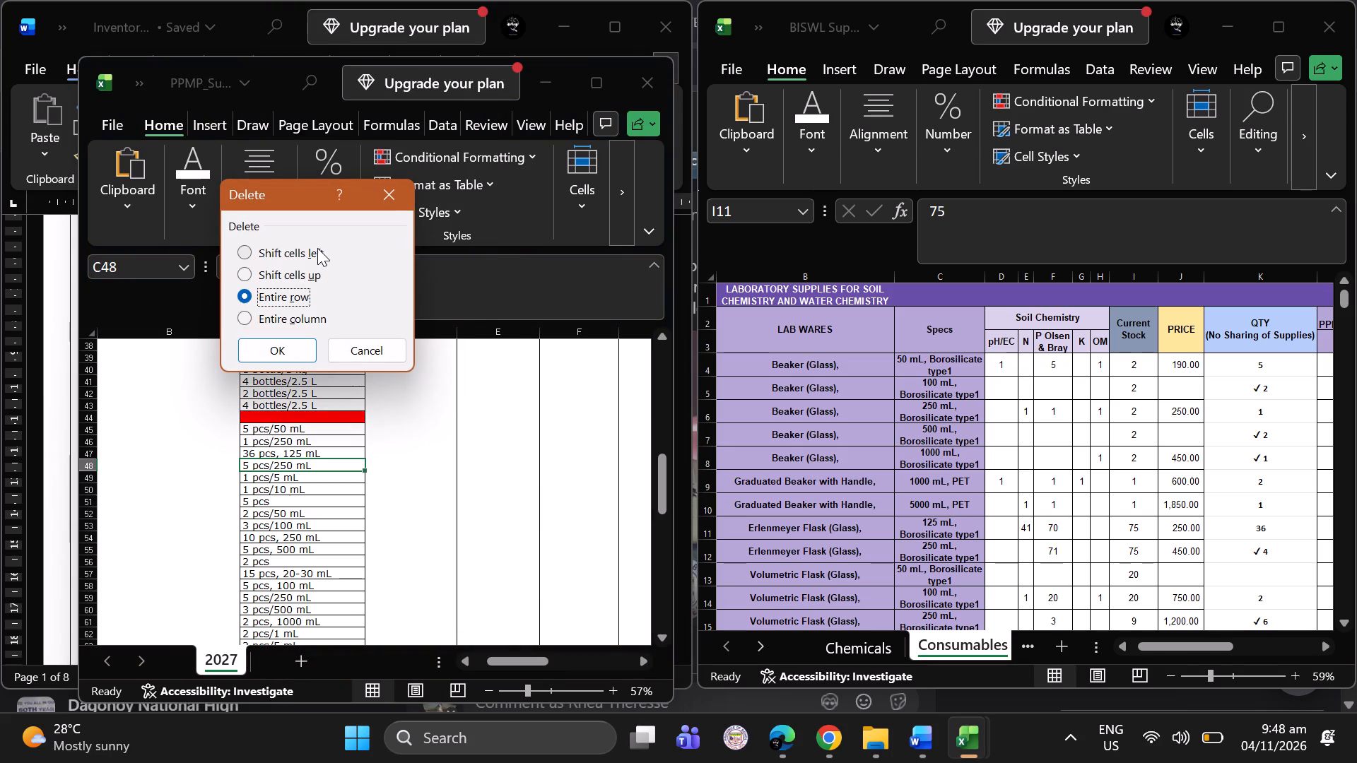
{"action": "key", "text": "Return"}
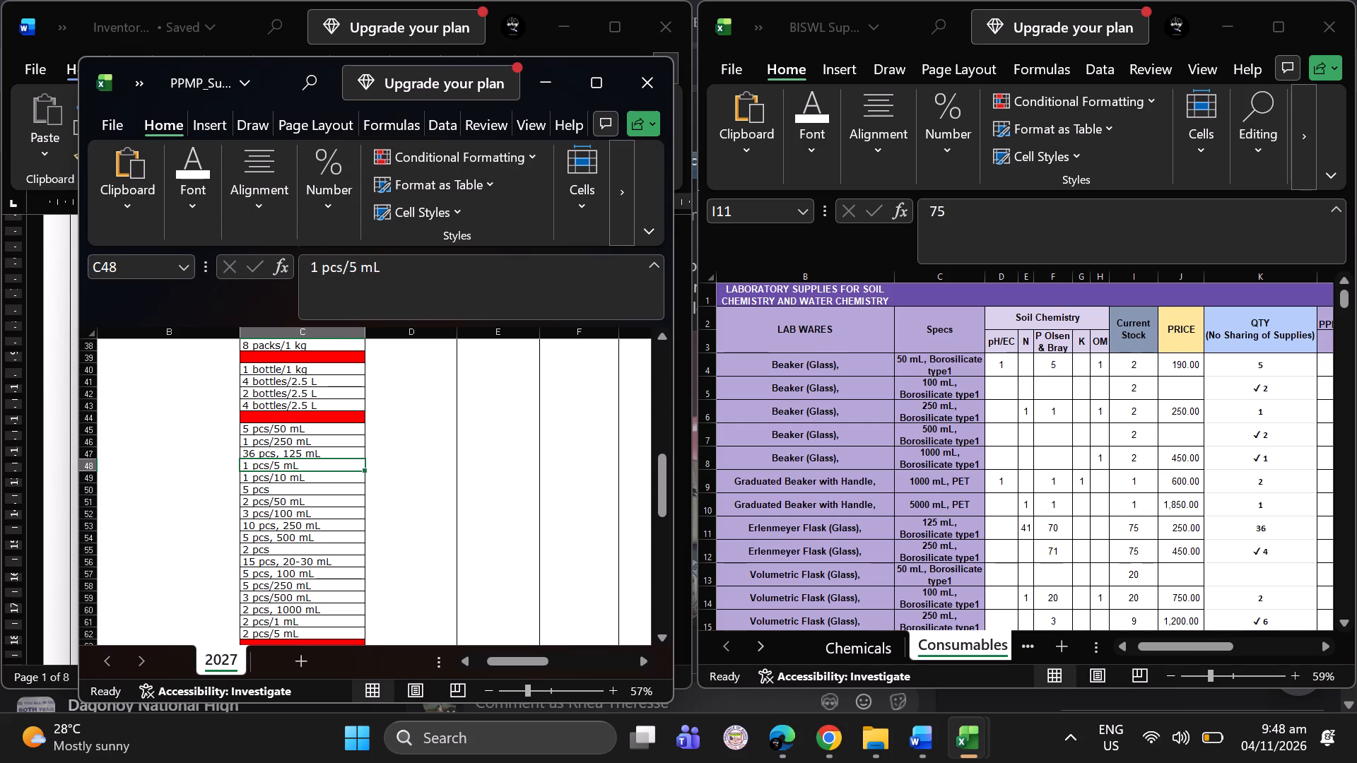
Delete the entire row 48 of the 5 mL glass pipette entry in the 2027 sheet.
{"action": "scroll", "coordinate": [304, 474], "scroll_direction": "right", "scroll_amount": 1}
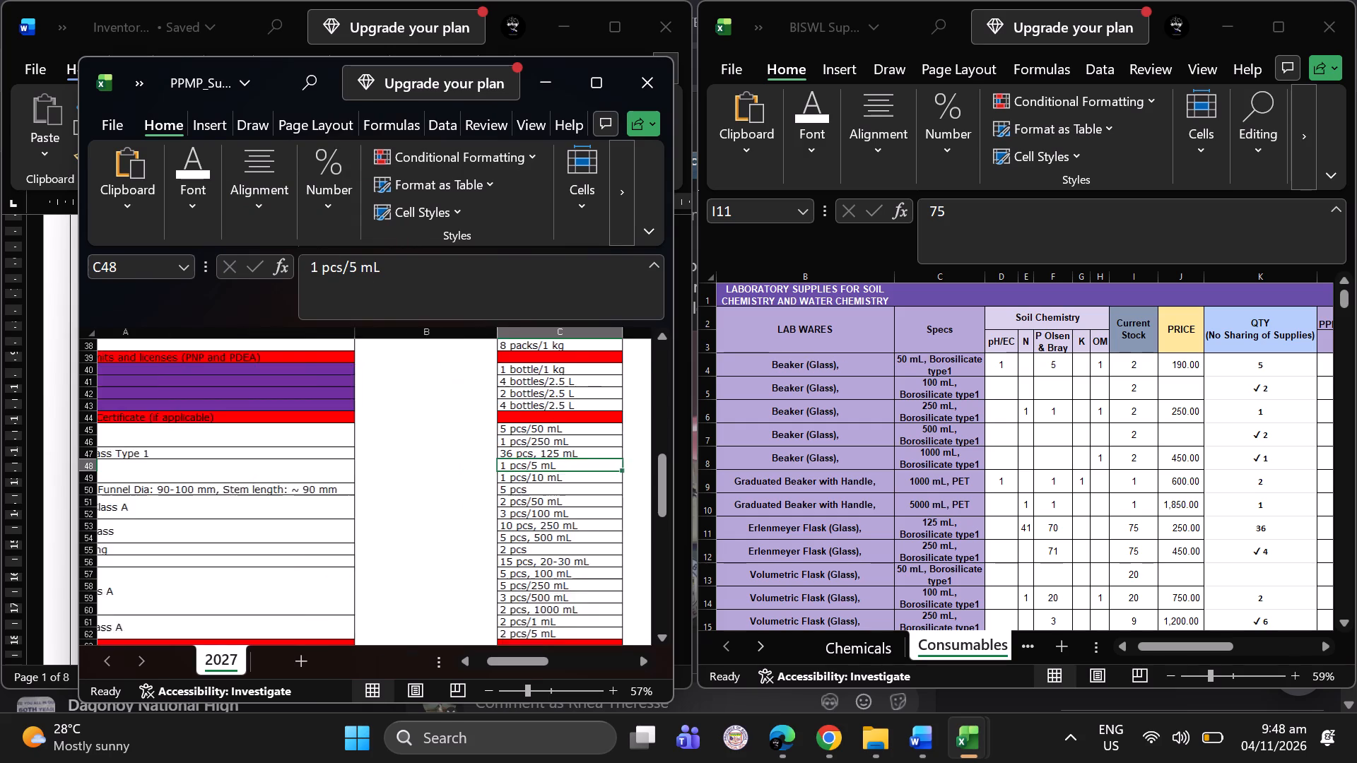
{"action": "scroll", "coordinate": [304, 474], "scroll_direction": "right", "scroll_amount": 1}
{"action": "scroll", "coordinate": [304, 474], "scroll_direction": "up", "scroll_amount": 1}
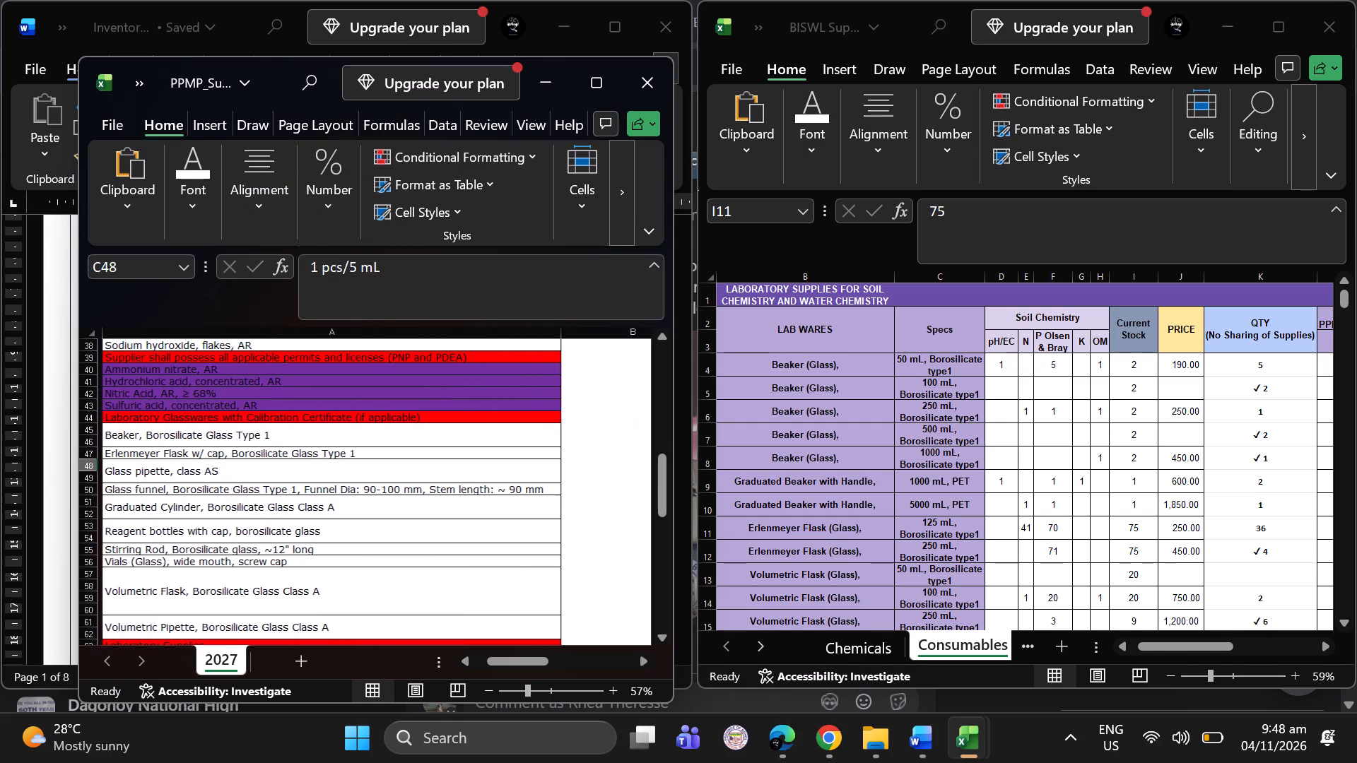
{"action": "scroll", "coordinate": [304, 474], "scroll_direction": "up", "scroll_amount": 2}
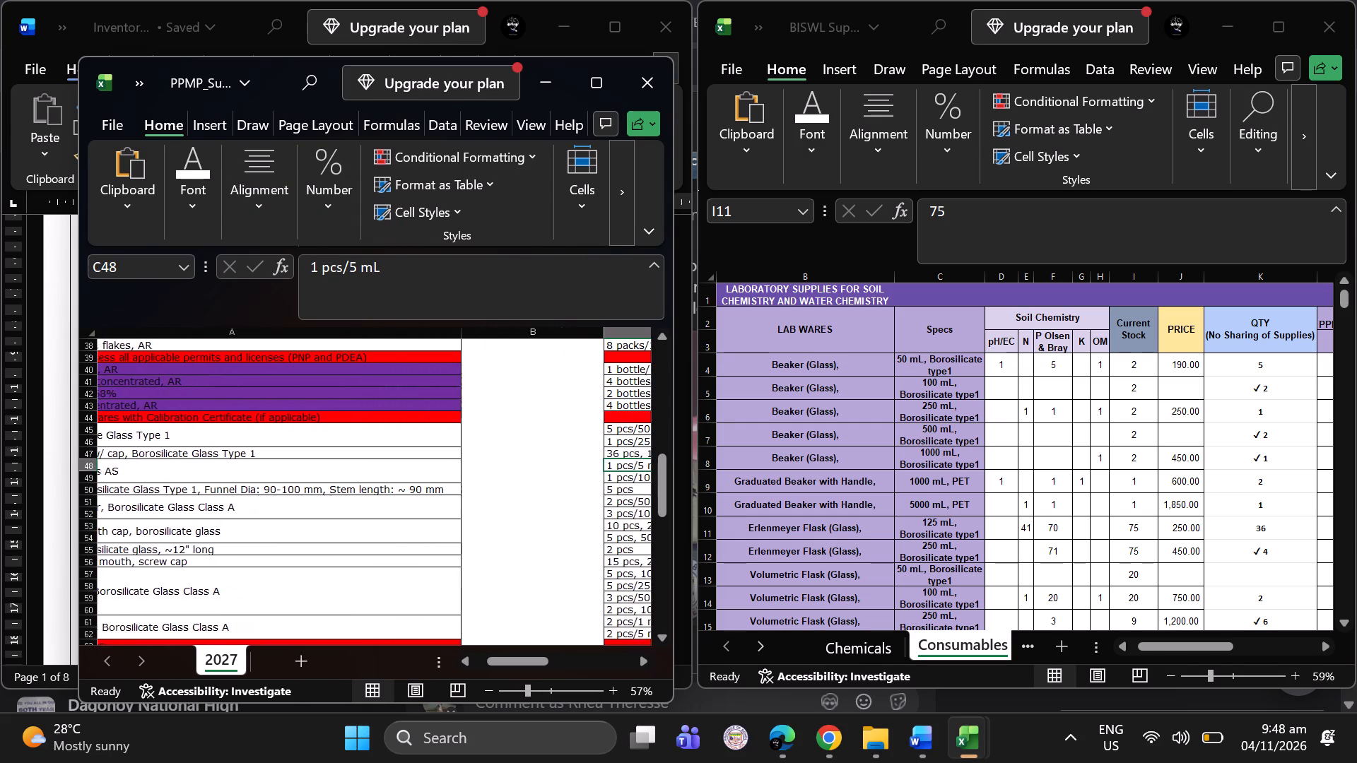
{"action": "scroll", "coordinate": [304, 474], "scroll_direction": "up", "scroll_amount": 1}
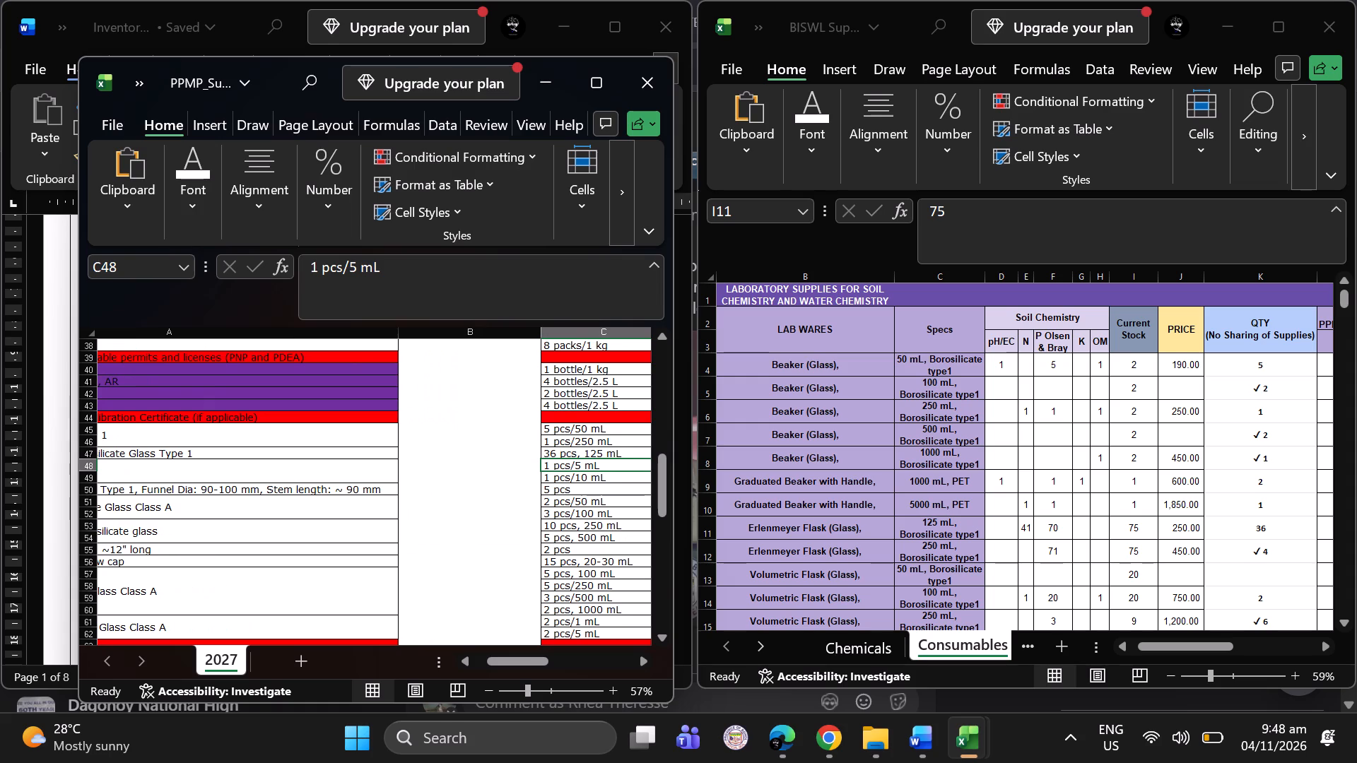
{"action": "scroll", "coordinate": [304, 474], "scroll_direction": "up", "scroll_amount": 1}
{"action": "scroll", "coordinate": [332, 477], "scroll_direction": "left", "scroll_amount": 2}
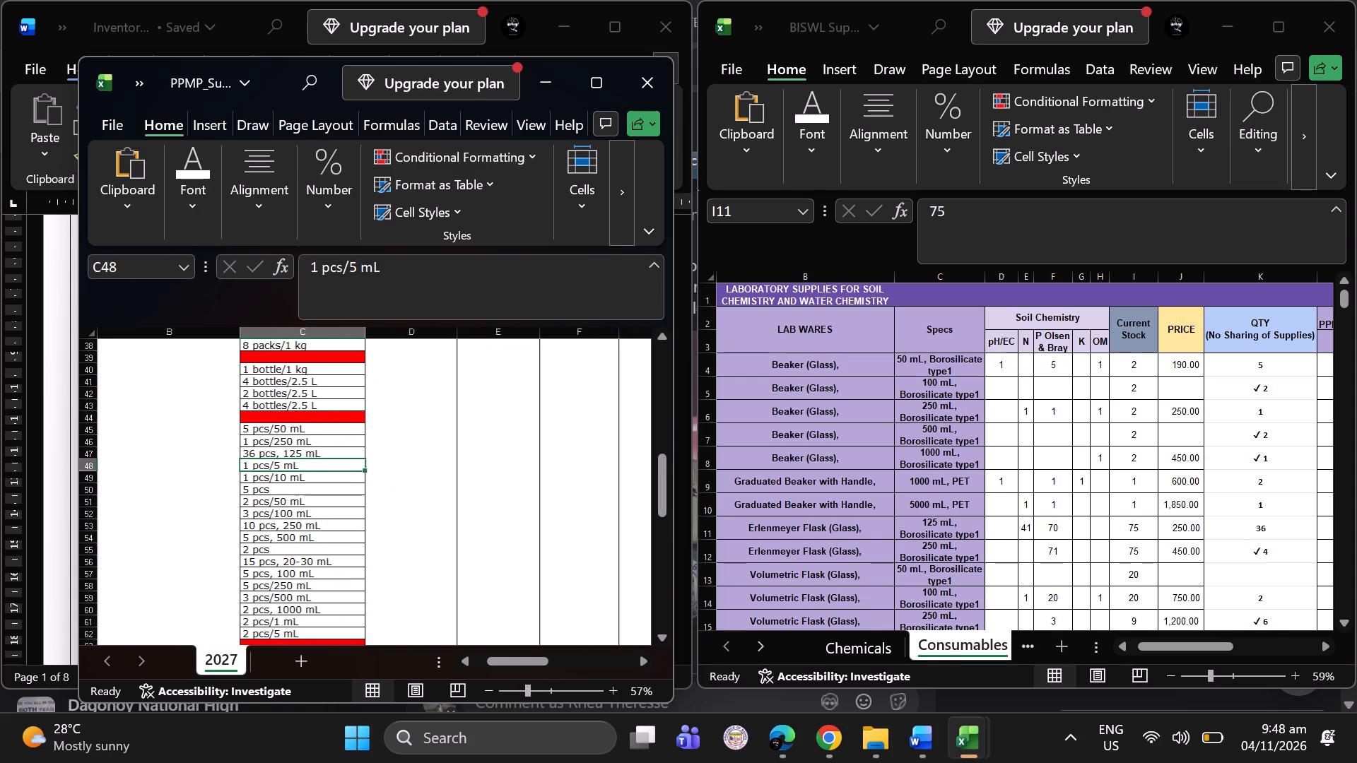
{"action": "right_click", "coordinate": [276, 463]}
{"action": "left_click", "coordinate": [343, 237]}
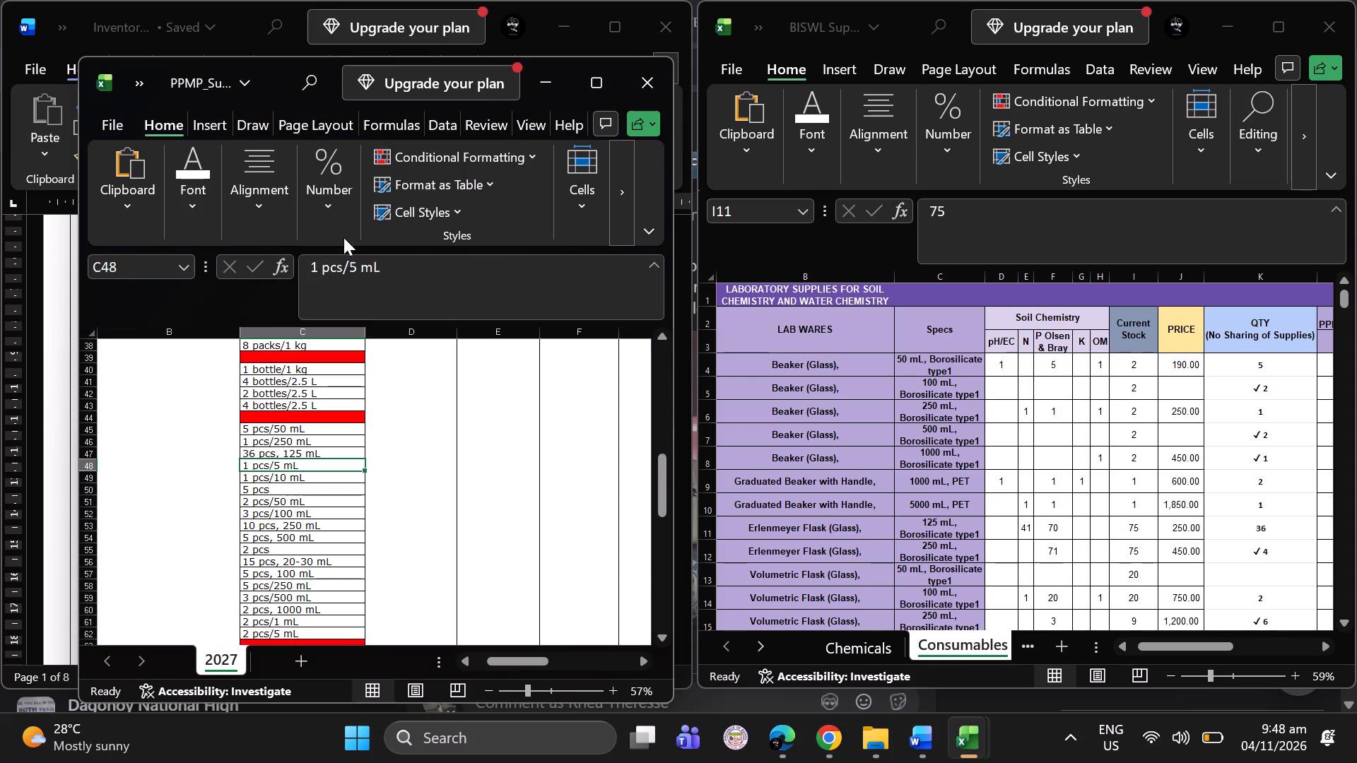
{"action": "key", "text": "Down"}
{"action": "key", "text": "Down"}
{"action": "key", "text": "Return"}
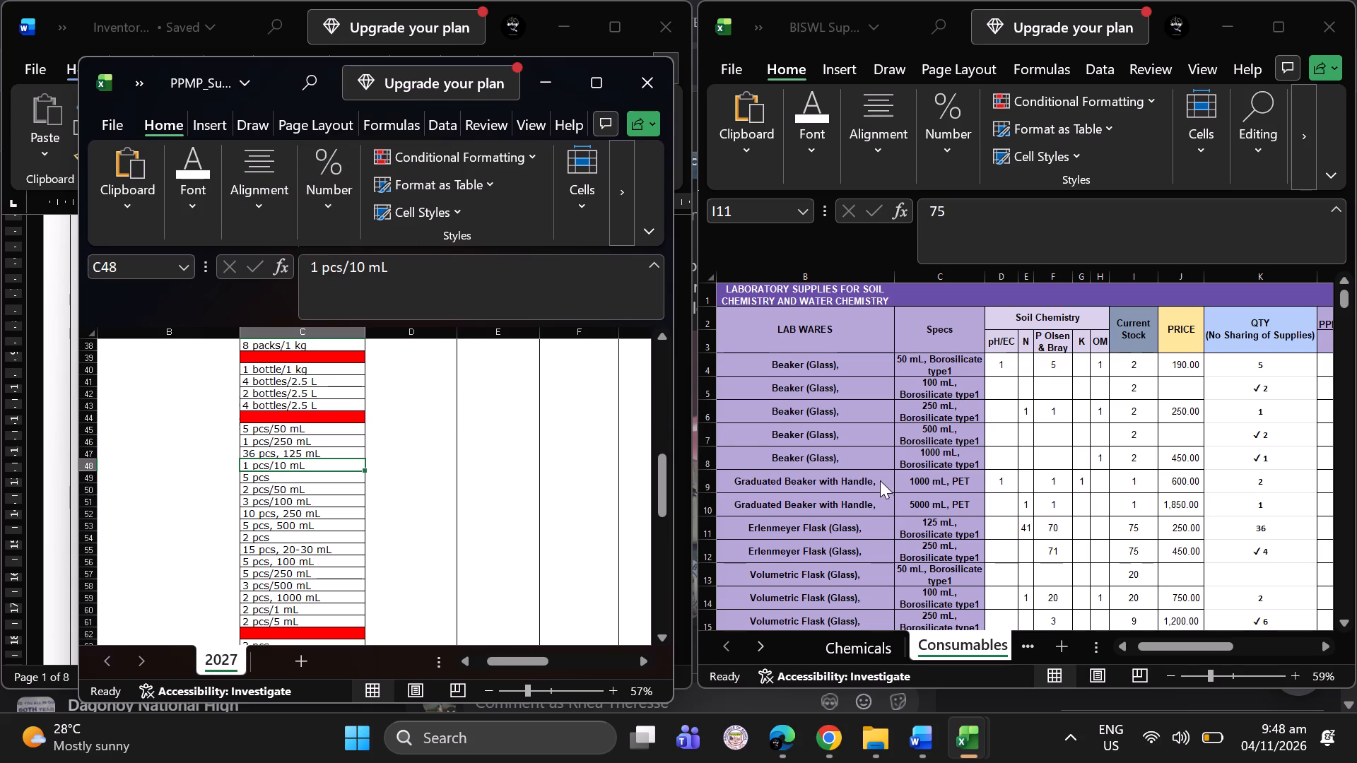
Change the 10 mL glass pipette quantity in cell C48 of the 2027 sheet to 4 pcs/10 mL.
{"action": "scroll", "coordinate": [882, 483], "scroll_direction": "down", "scroll_amount": 1}
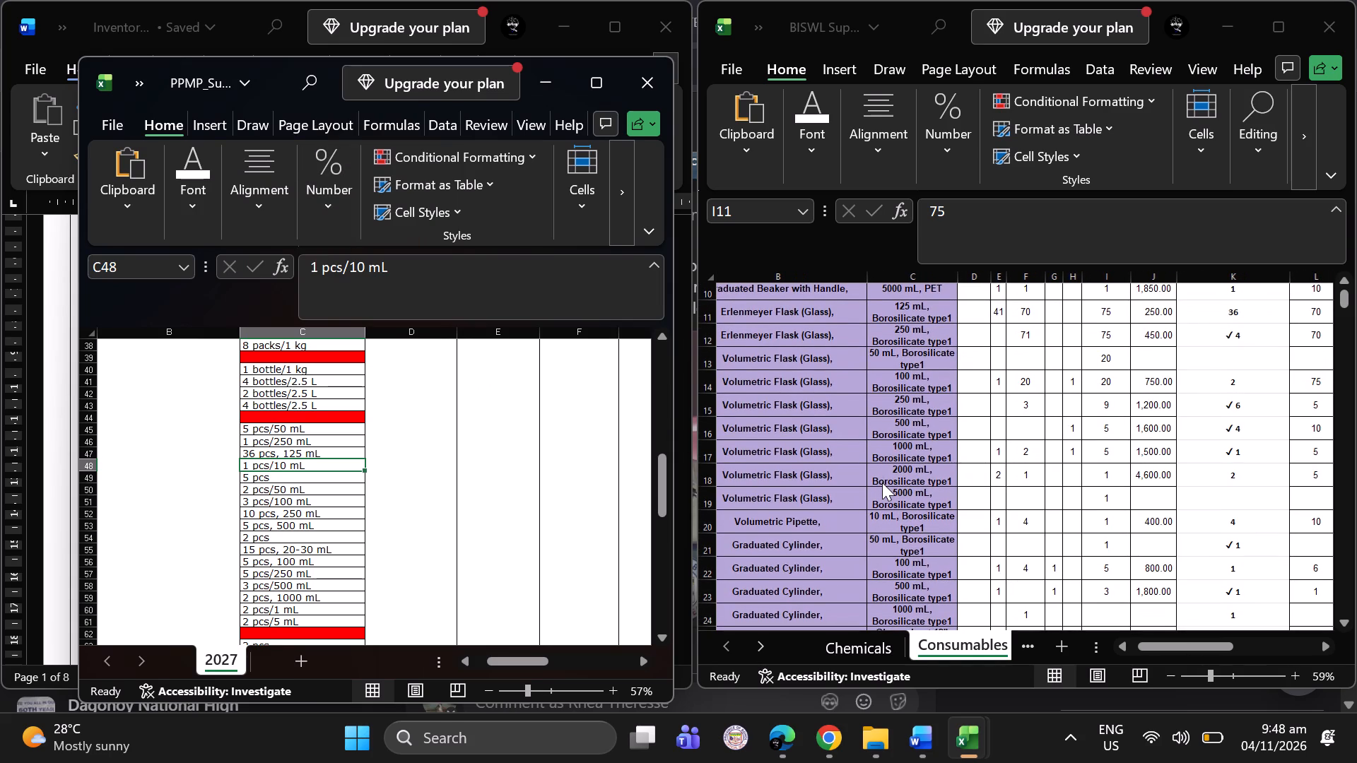
{"action": "scroll", "coordinate": [882, 483], "scroll_direction": "down", "scroll_amount": 3}
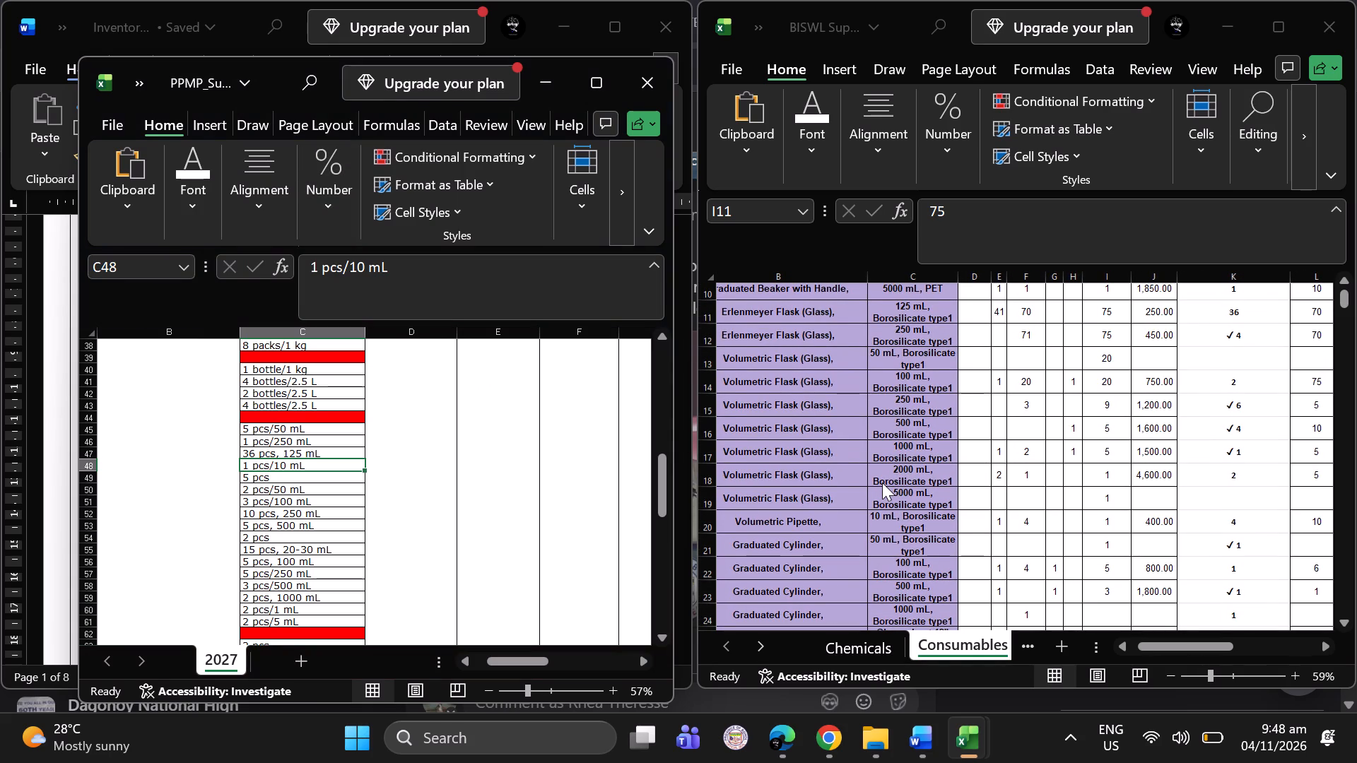
{"action": "scroll", "coordinate": [882, 483], "scroll_direction": "down", "scroll_amount": 2}
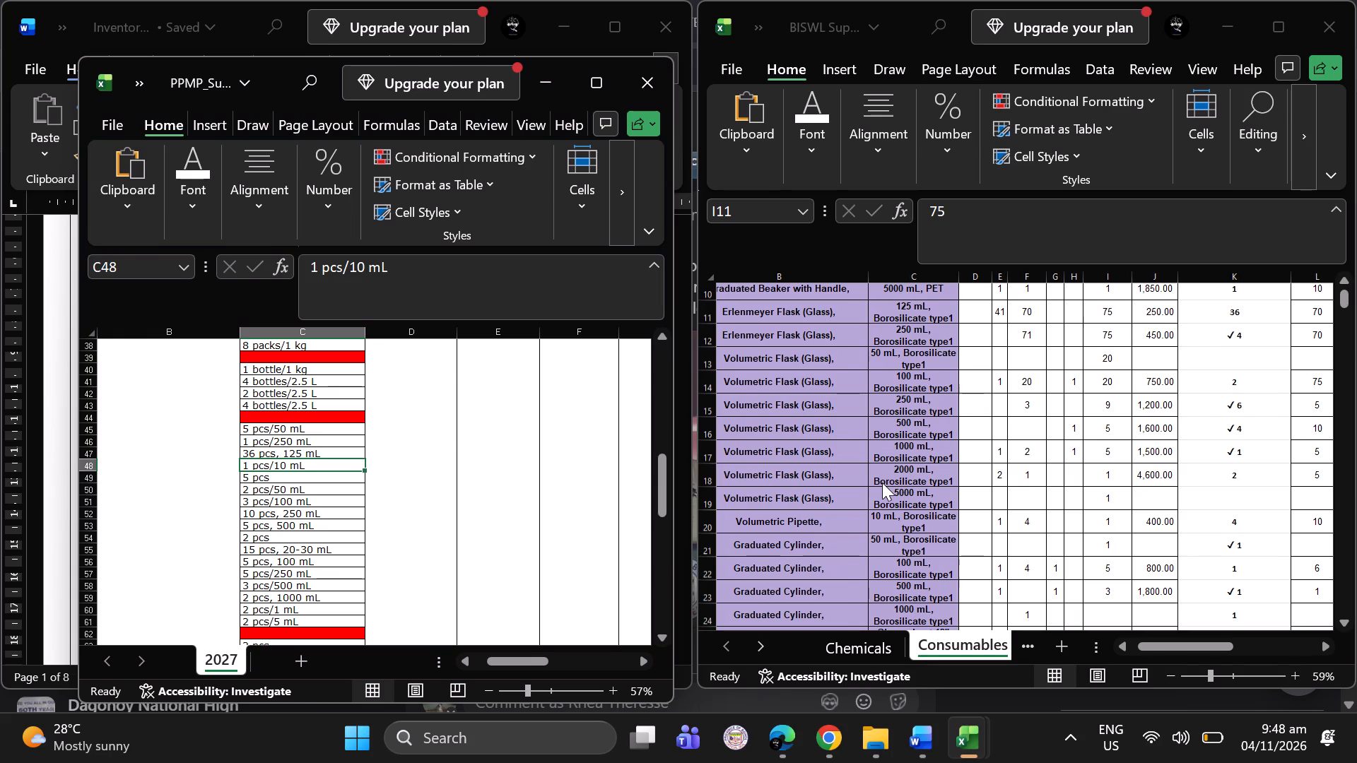
{"action": "scroll", "coordinate": [882, 483], "scroll_direction": "down", "scroll_amount": 1}
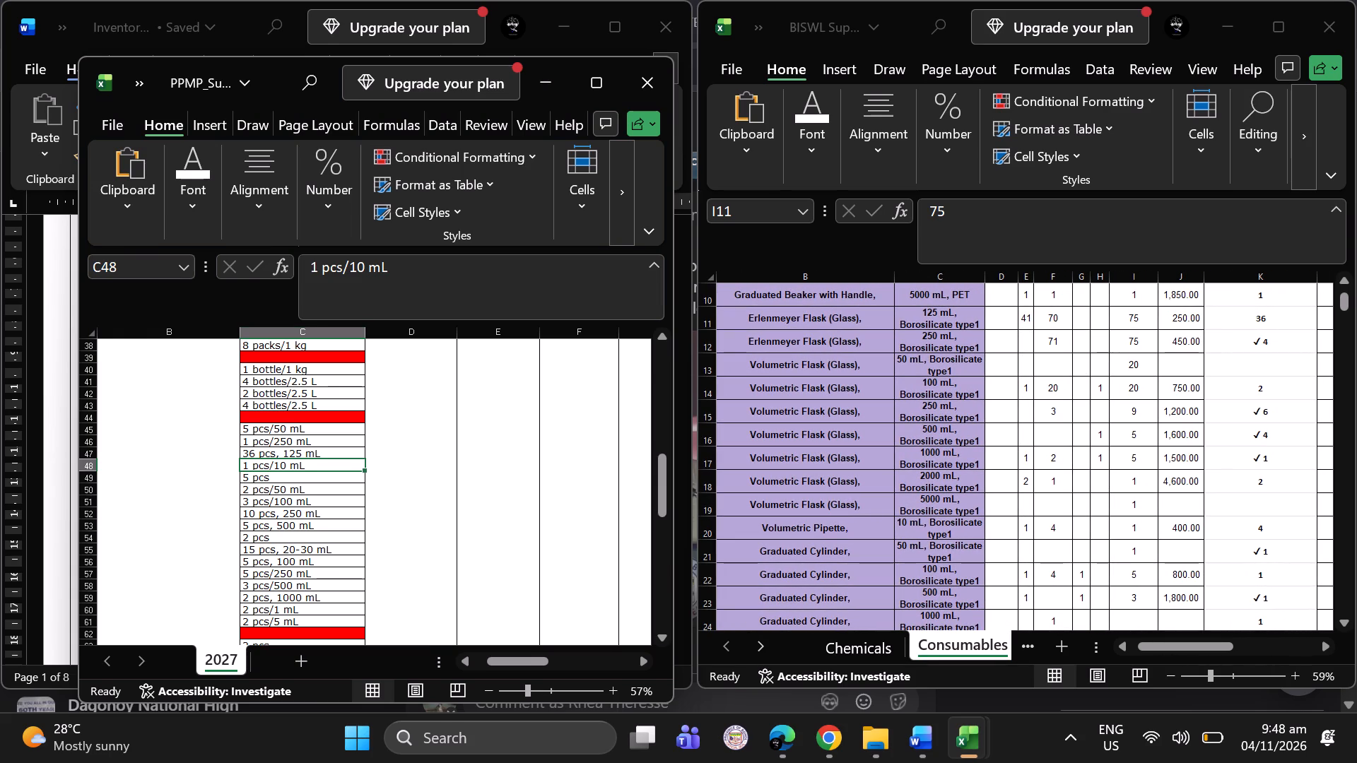
{"action": "left_click_drag", "start_coordinate": [316, 264], "coordinate": [302, 266]}
{"action": "key", "text": "4"}
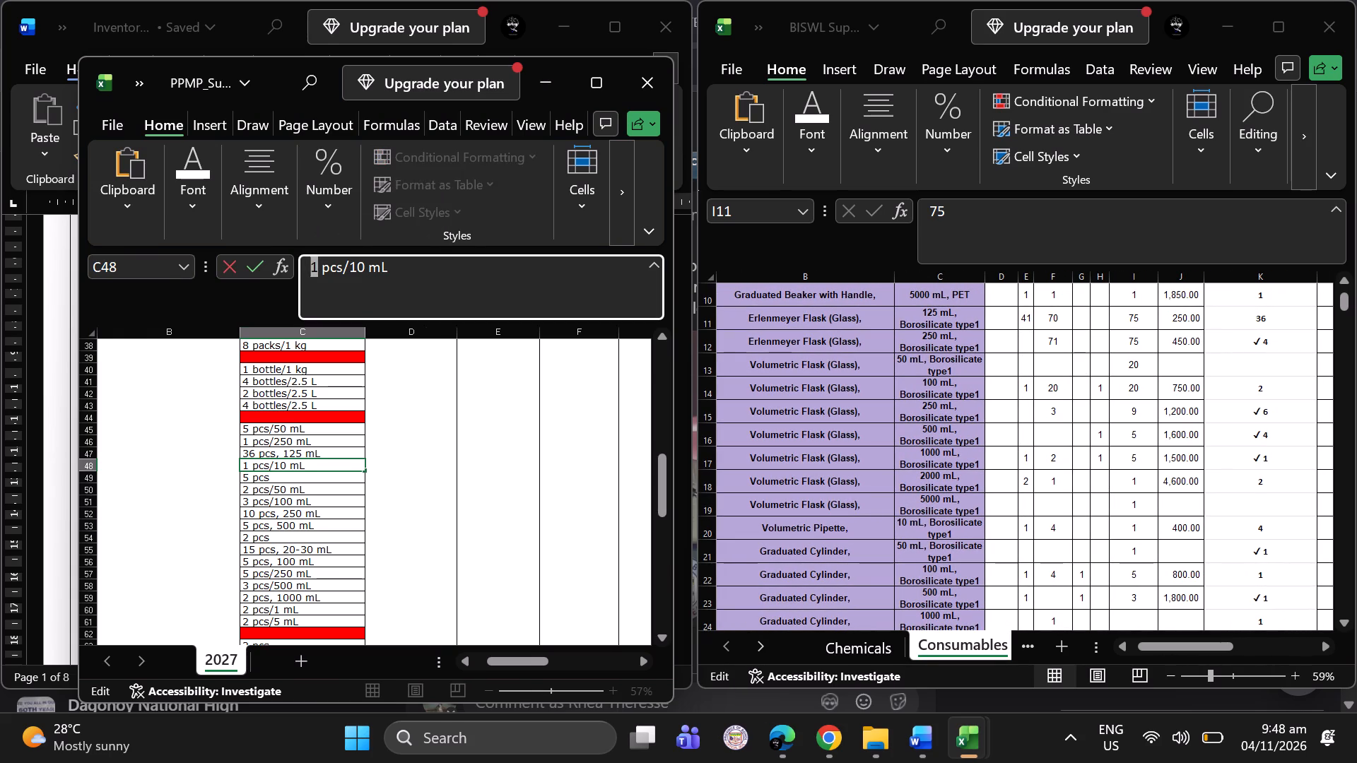
{"action": "key", "text": "Return"}
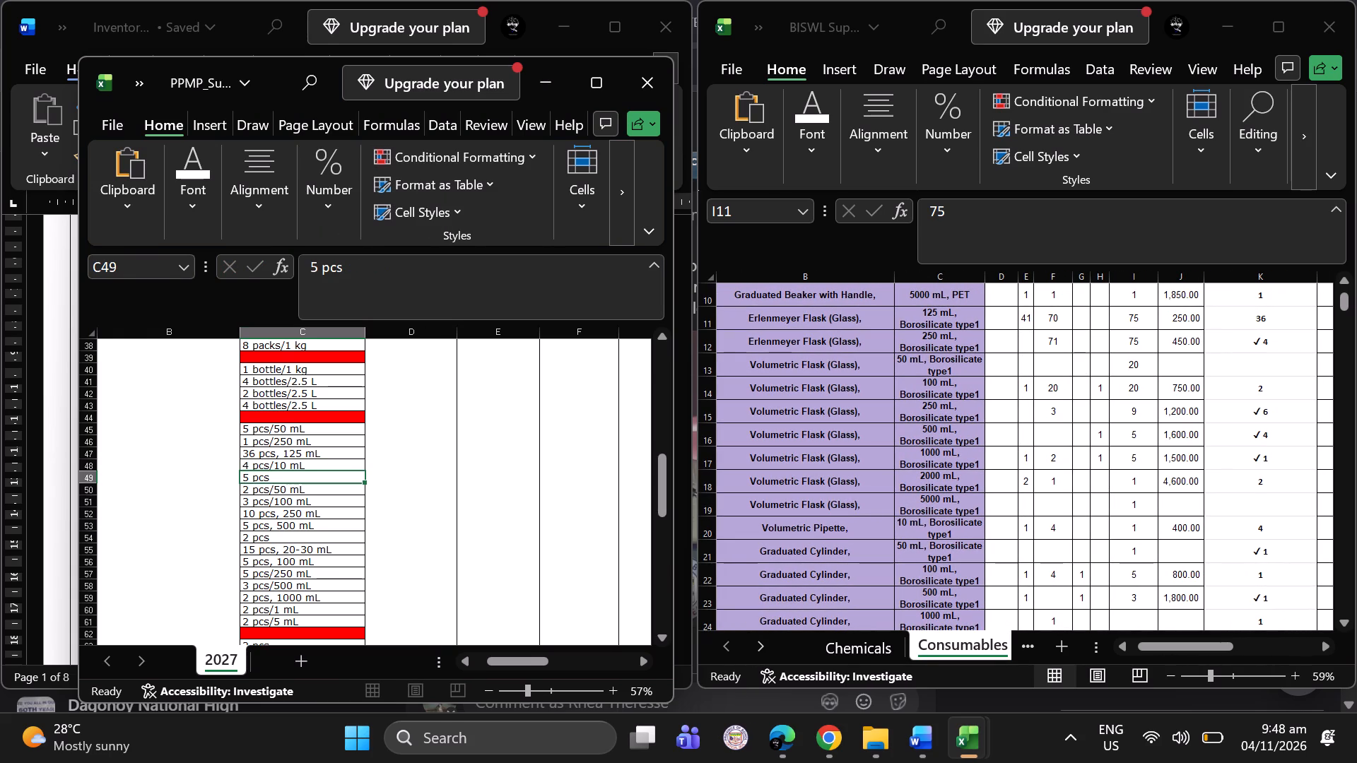
Delete the entire row 49 holding the 5 pcs entry just below the 10 mL pipette in the 2027 sheet.
{"action": "scroll", "coordinate": [326, 500], "scroll_direction": "right", "scroll_amount": 2}
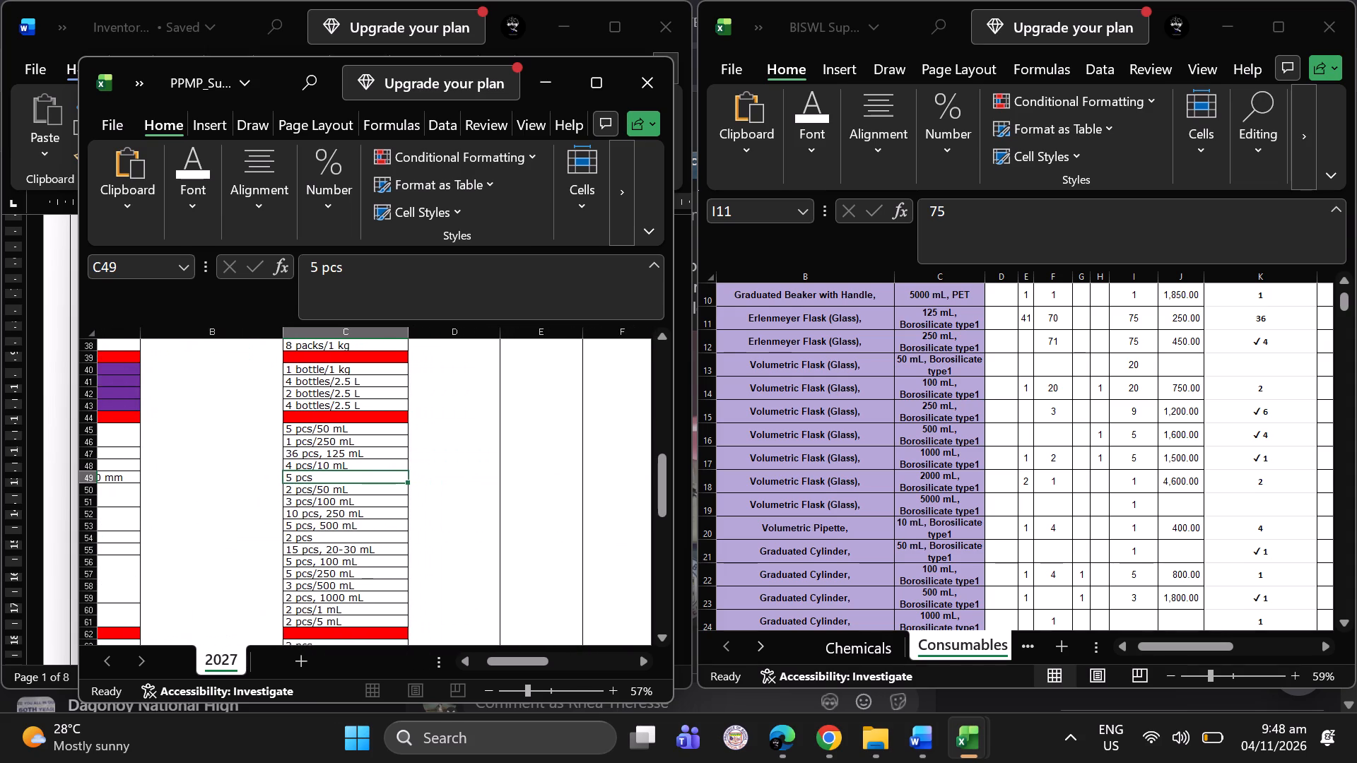
{"action": "left_click", "coordinate": [307, 476]}
{"action": "right_click", "coordinate": [307, 476]}
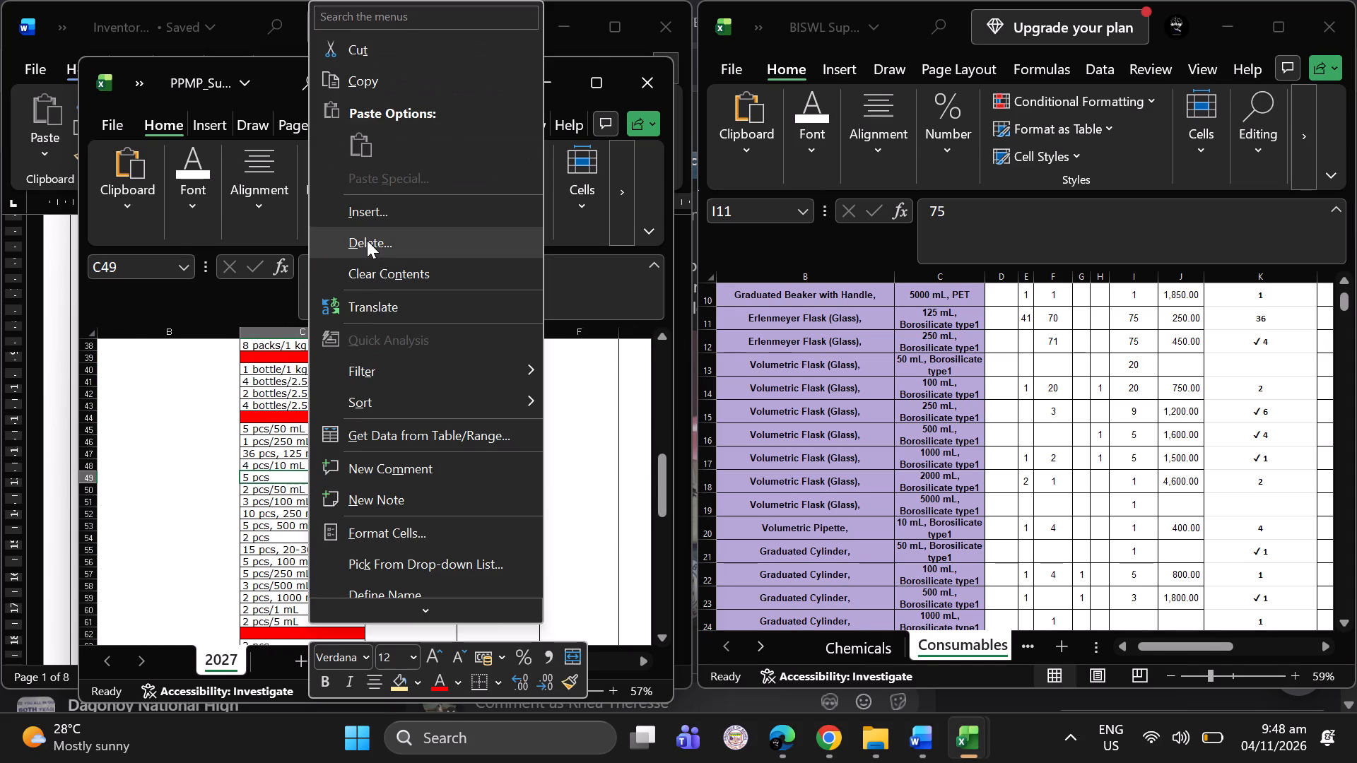
{"action": "left_click", "coordinate": [367, 240]}
{"action": "key", "text": "Down"}
{"action": "key", "text": "Down"}
{"action": "key", "text": "Return"}
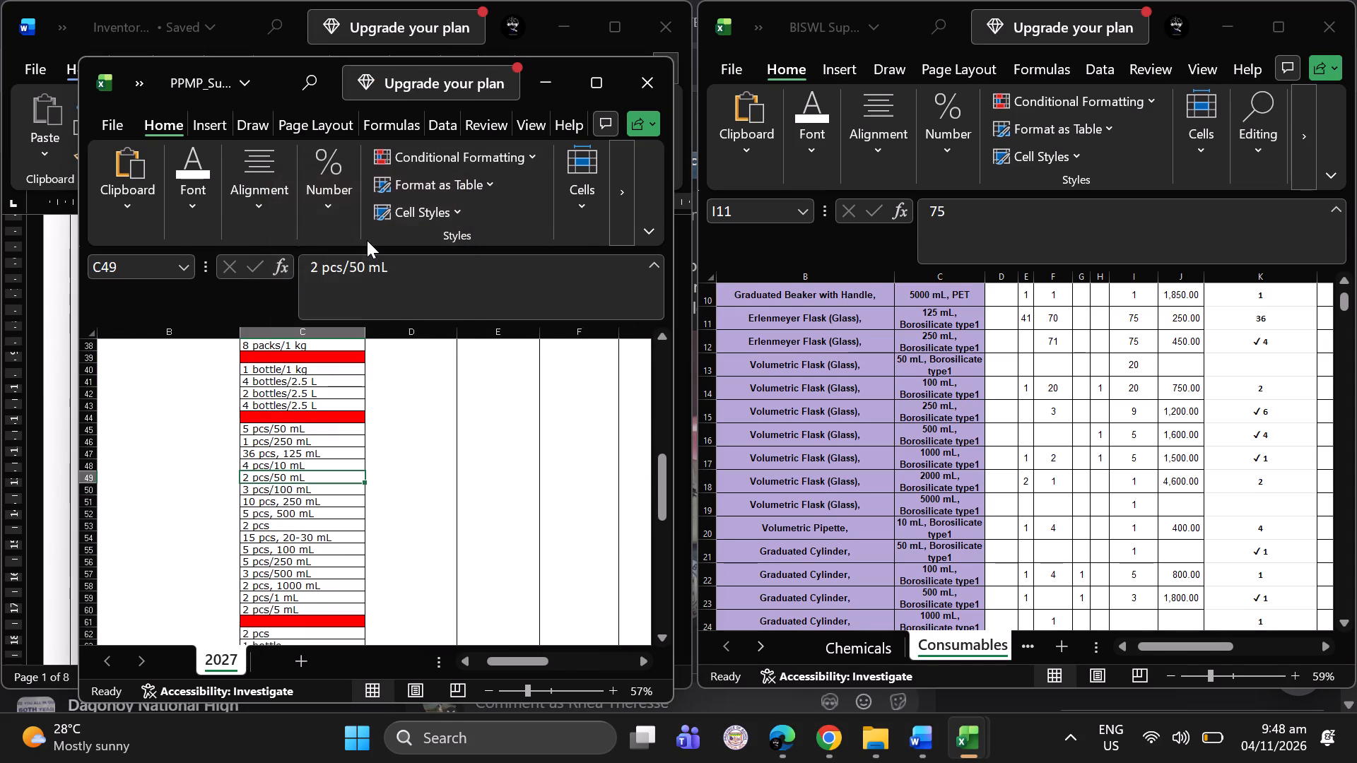
Change the graduated cylinder sizes in the 2027 sheet to 100 mL in cell C49 and 1000 mL in cell C50.
{"action": "scroll", "coordinate": [276, 473], "scroll_direction": "right", "scroll_amount": 2}
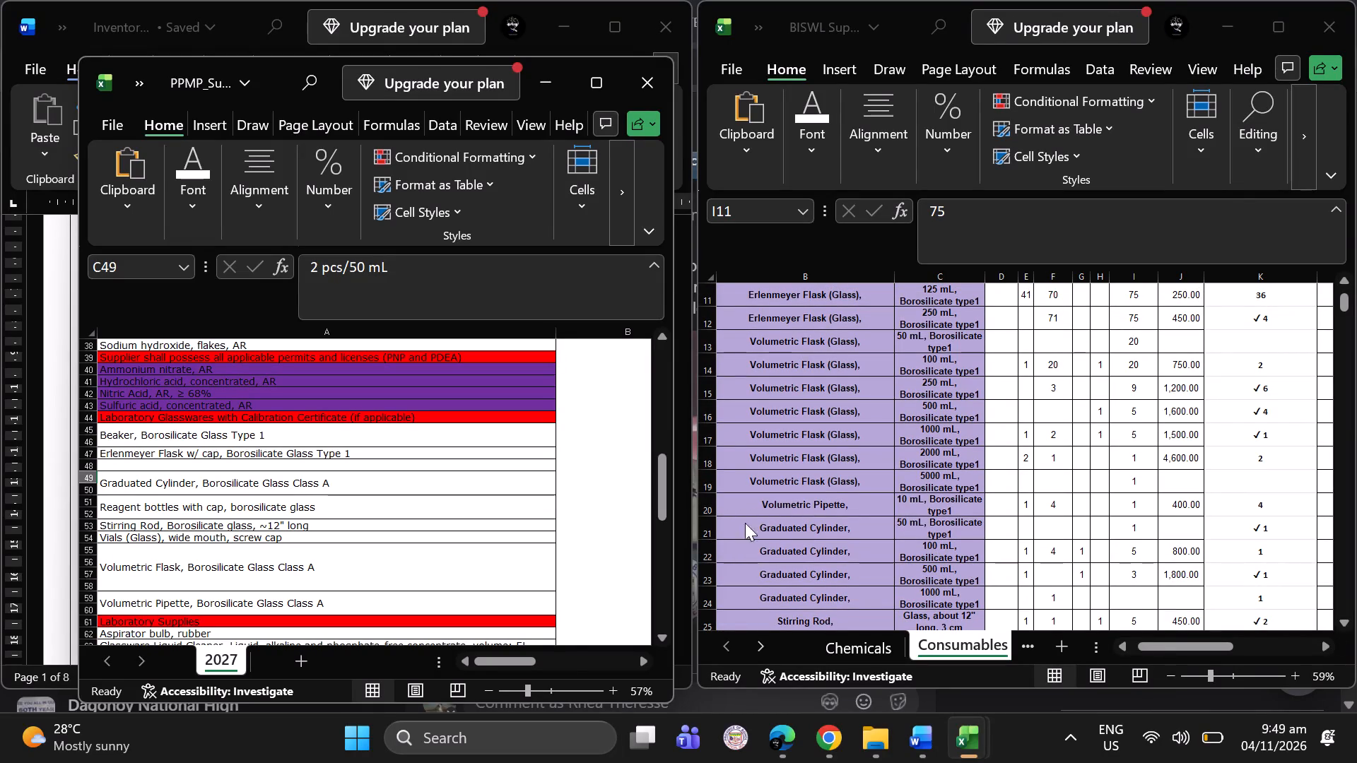
{"action": "scroll", "coordinate": [512, 537], "scroll_direction": "down", "scroll_amount": 1}
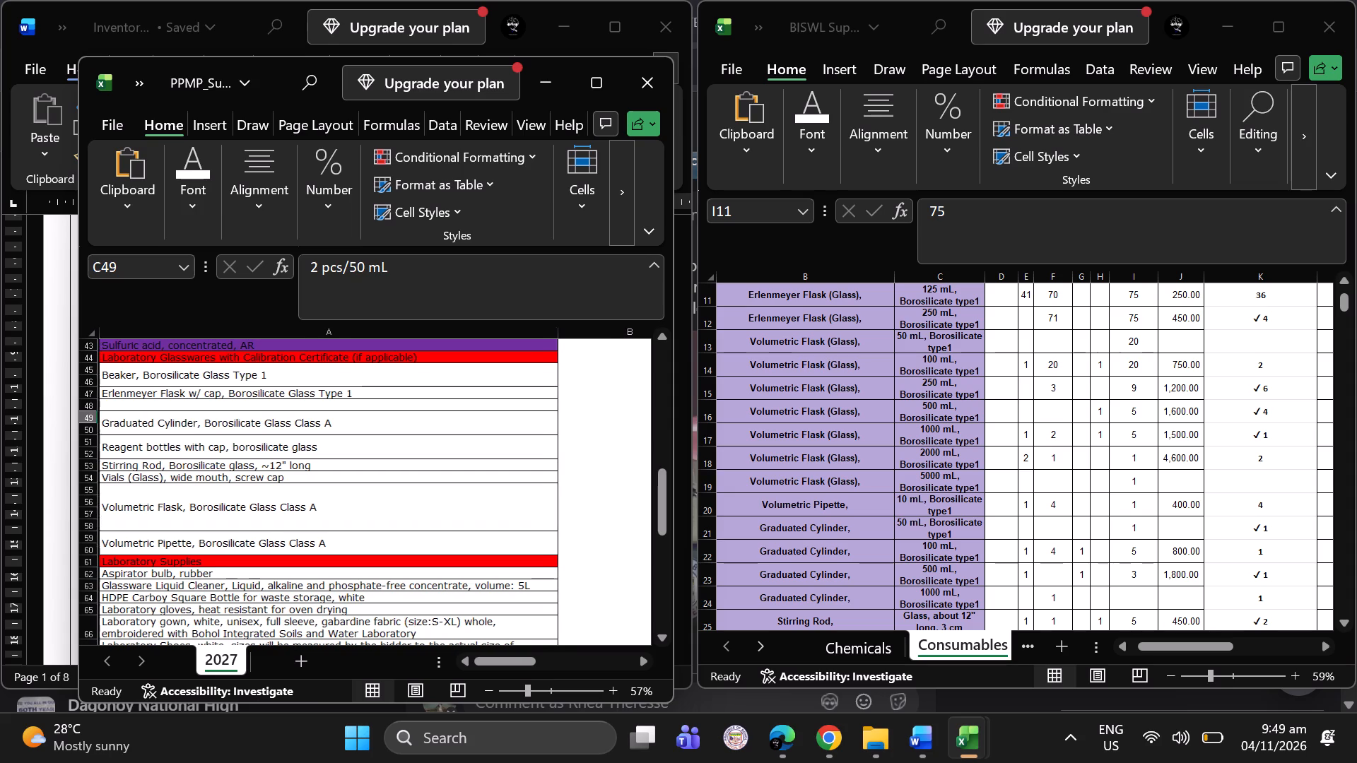
{"action": "left_click", "coordinate": [256, 418]}
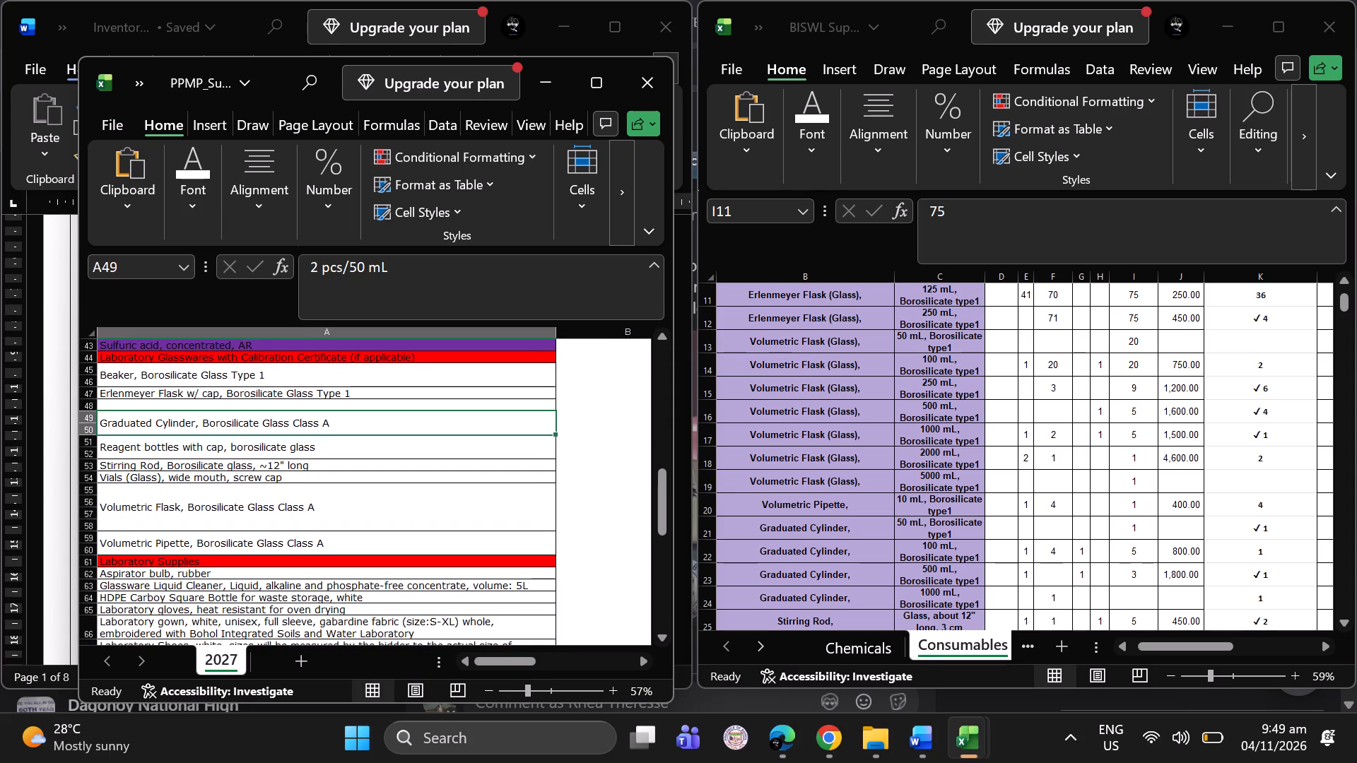
{"action": "scroll", "coordinate": [256, 418], "scroll_direction": "left", "scroll_amount": 3}
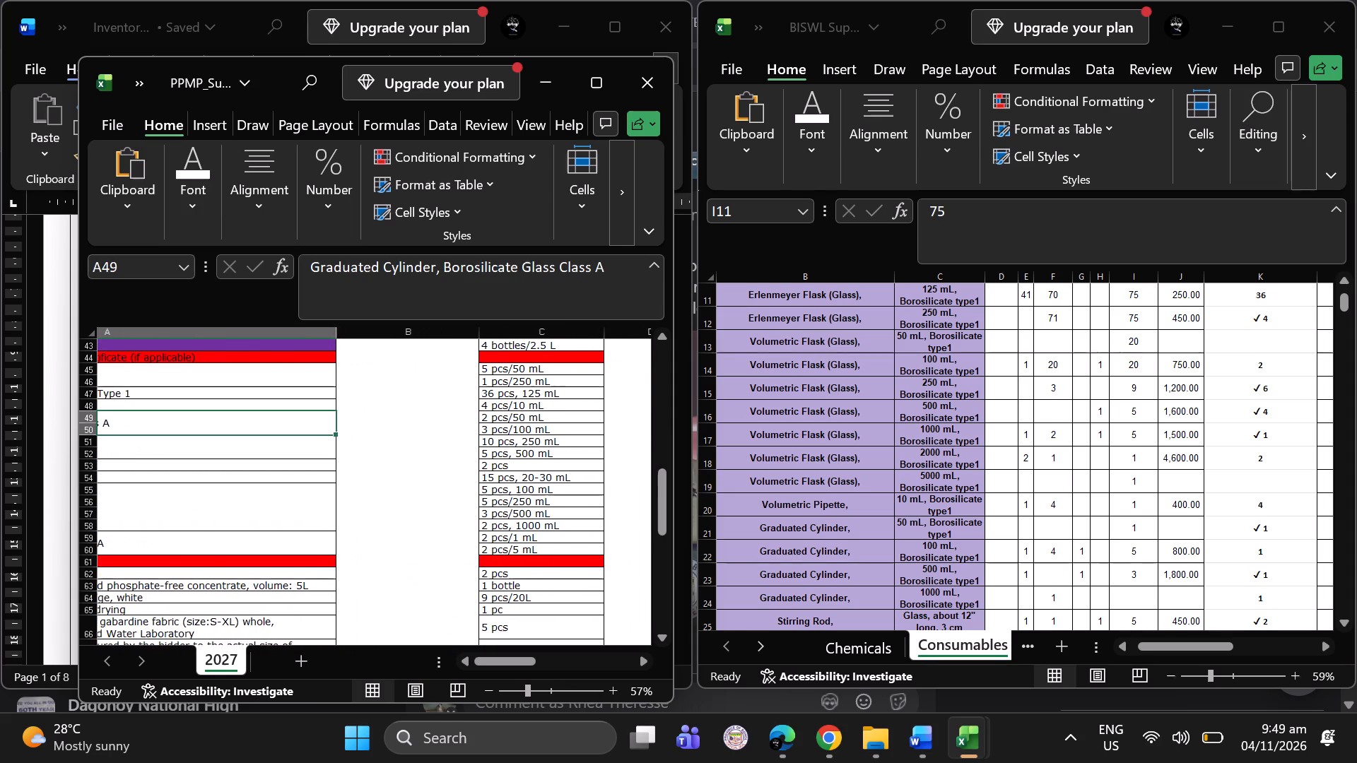
{"action": "scroll", "coordinate": [256, 418], "scroll_direction": "left", "scroll_amount": 1}
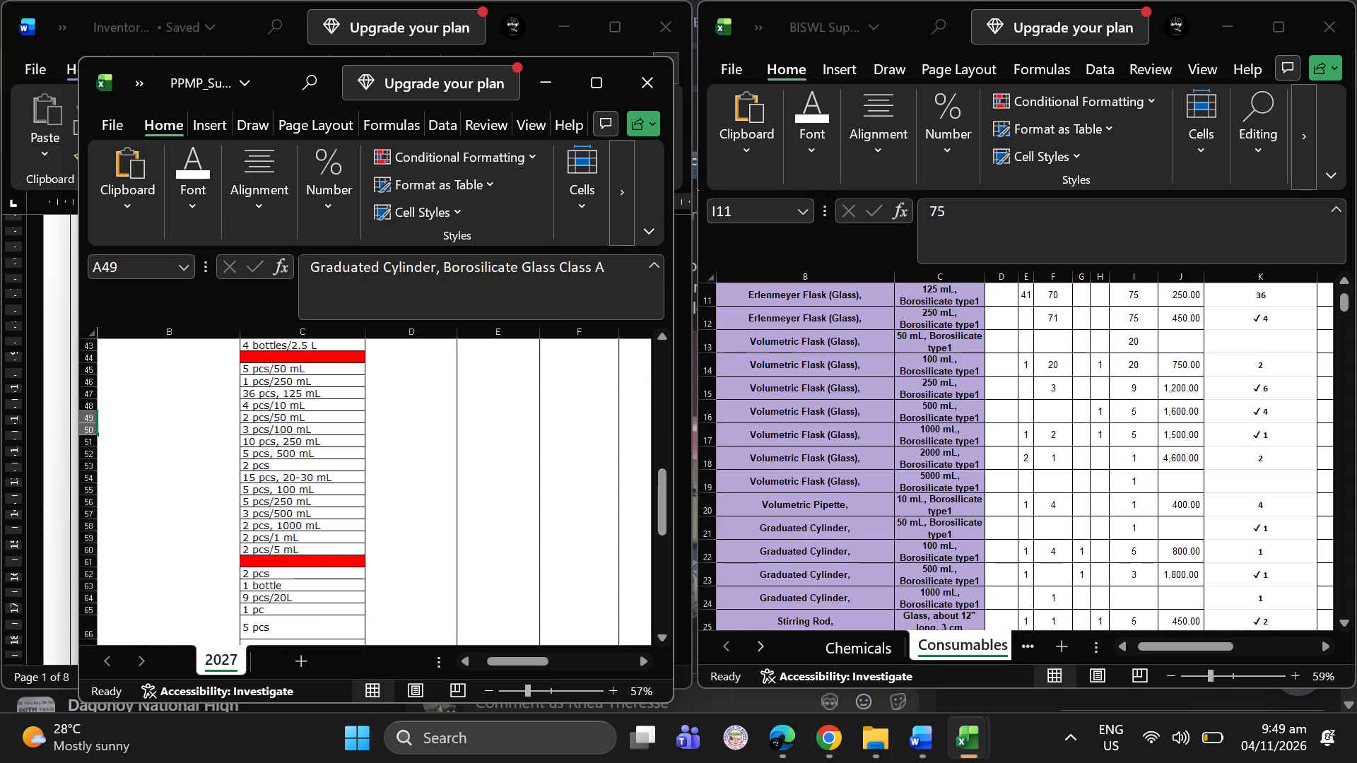
{"action": "left_click", "coordinate": [269, 418]}
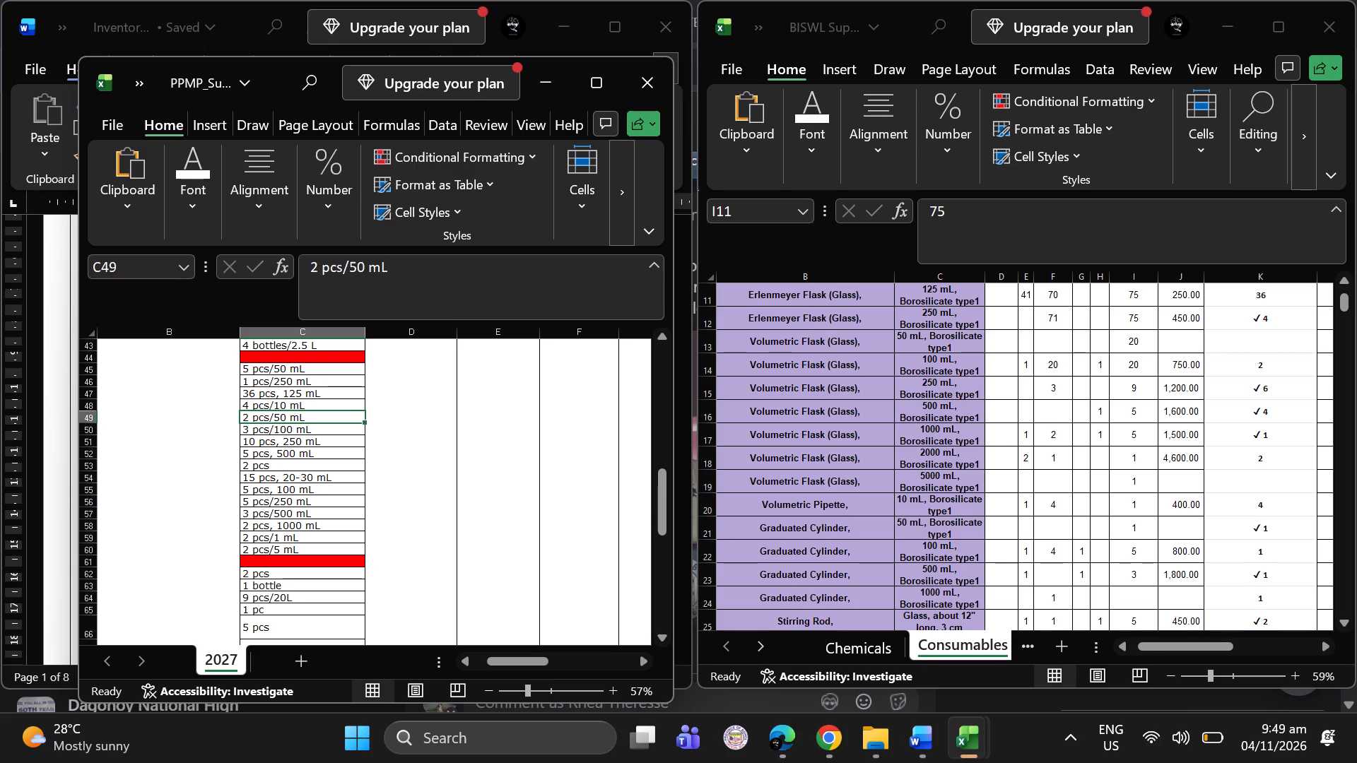
{"action": "left_click", "coordinate": [356, 271]}
{"action": "key", "text": "BackSpace"}
{"action": "type", "text": "10"}
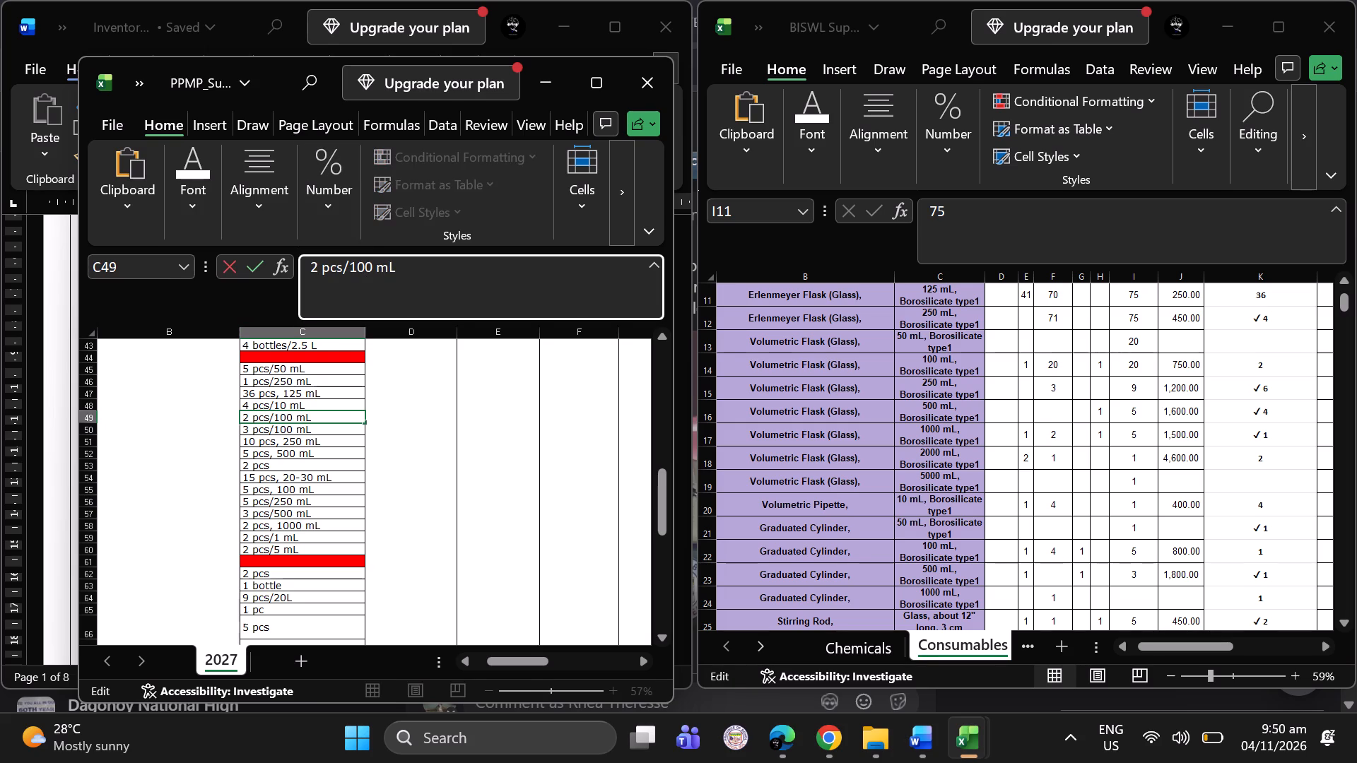
{"action": "key", "text": "Return"}
{"action": "left_click", "coordinate": [363, 266]}
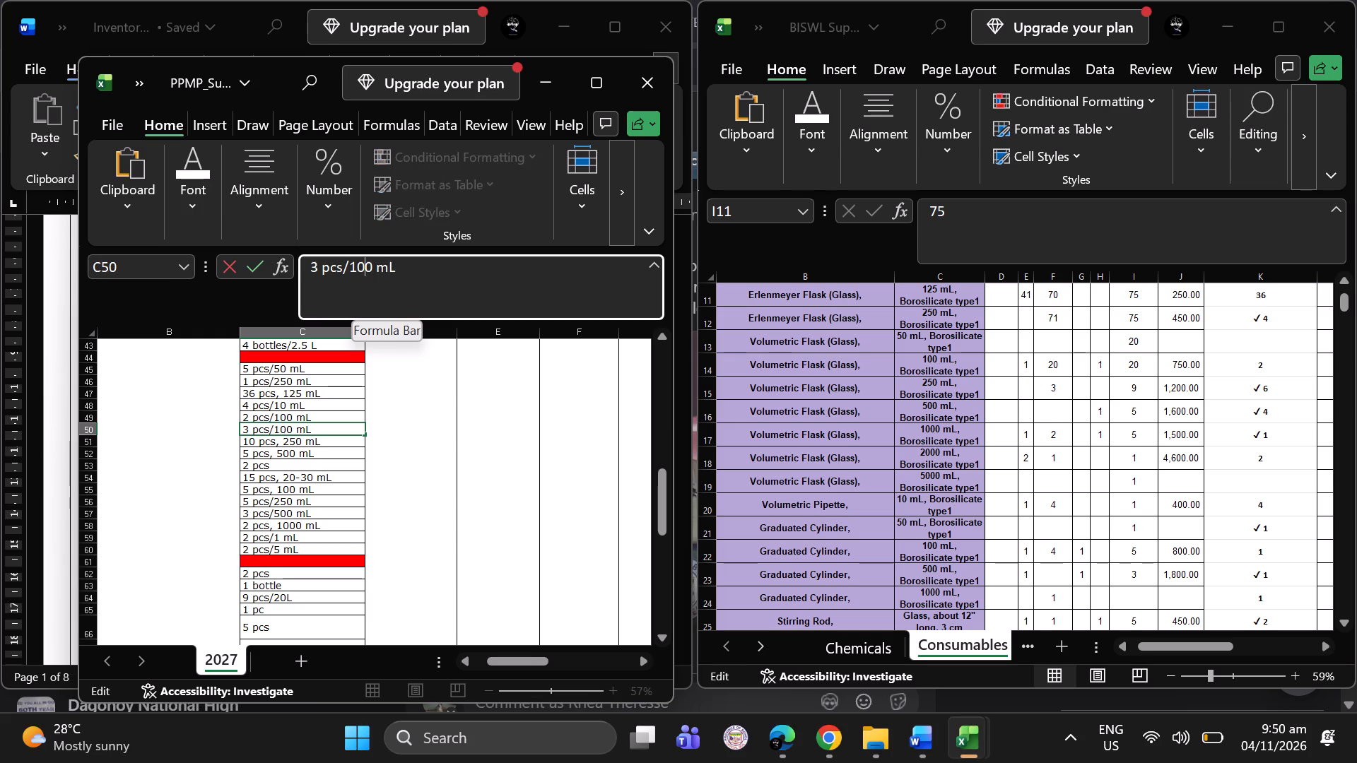
{"action": "key", "text": "0"}
{"action": "key", "text": "Return"}
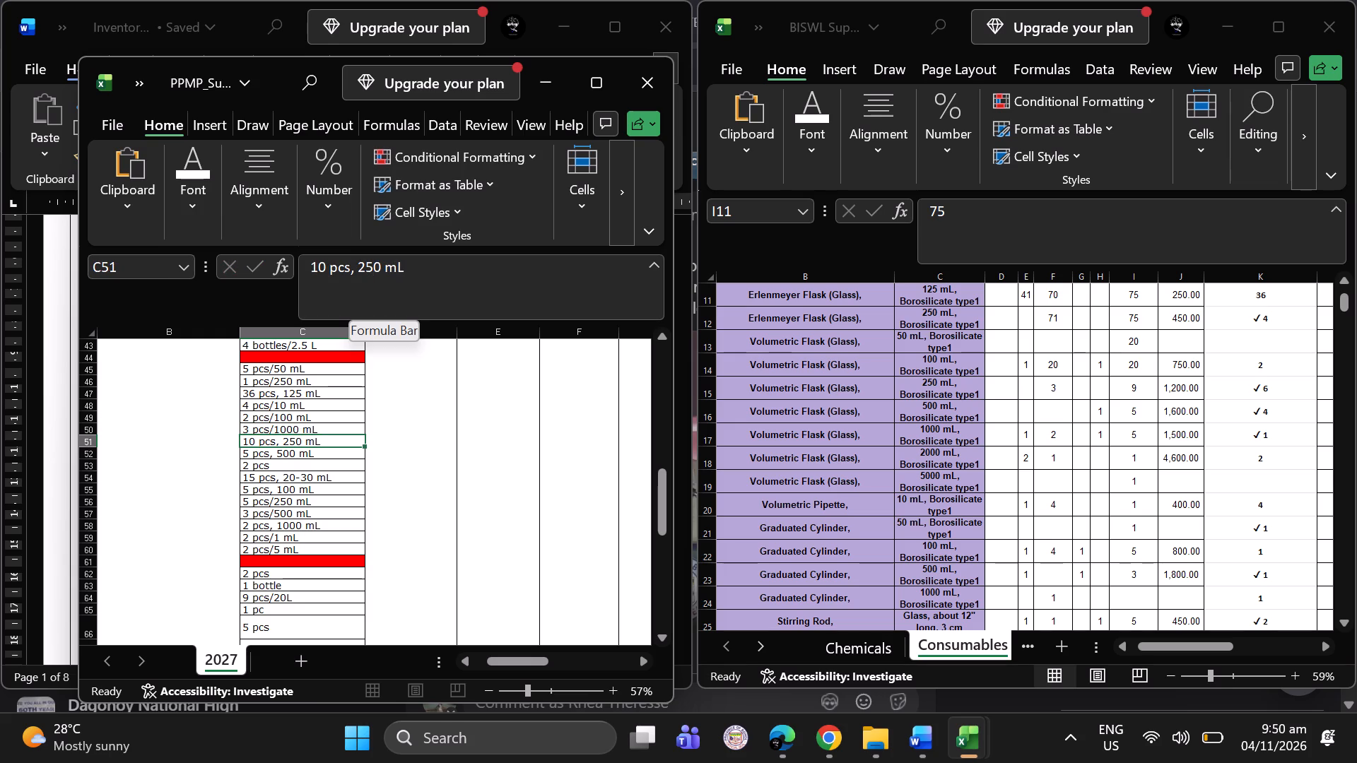
Set the graduated cylinder quantities in cells C49 and C50 of the 2027 sheet to 1 pcs each.
{"action": "left_click", "coordinate": [258, 426]}
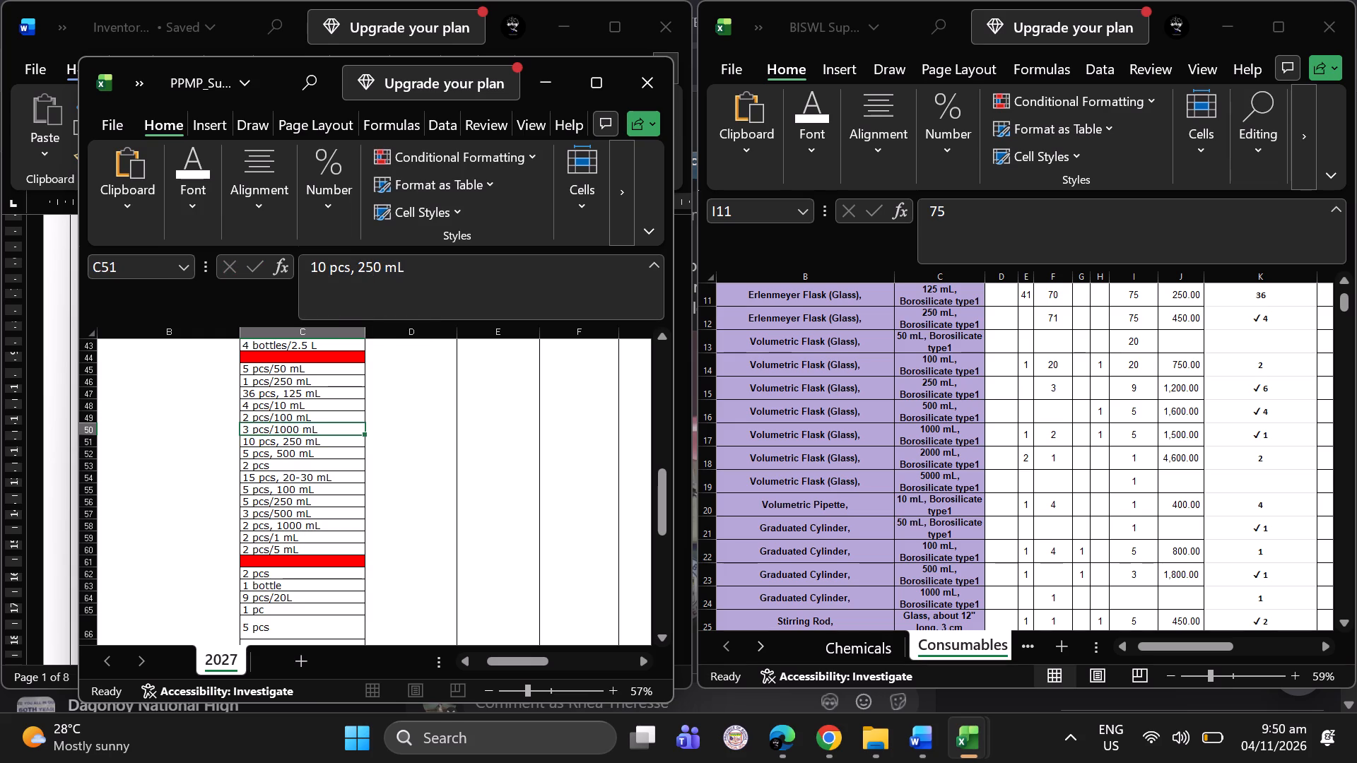
{"action": "left_click", "coordinate": [255, 415]}
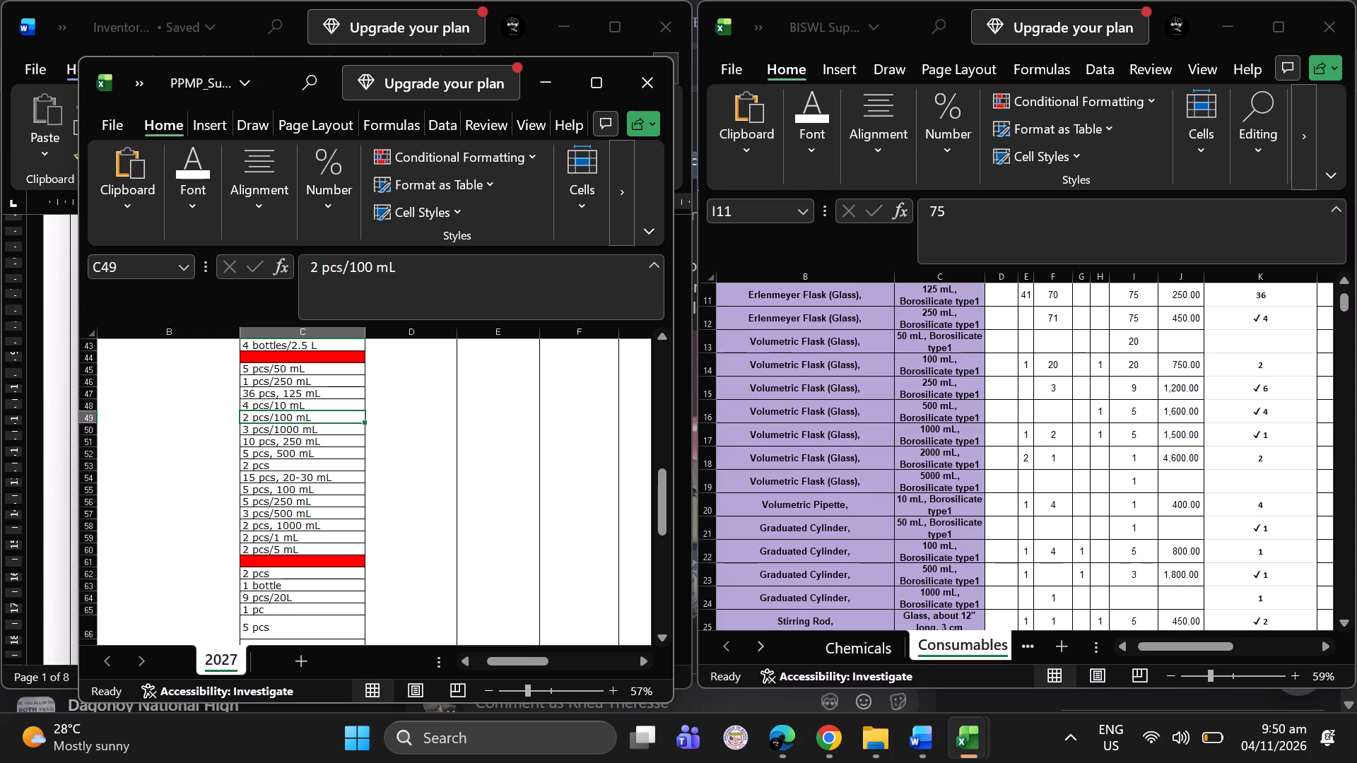
{"action": "left_click", "coordinate": [318, 276]}
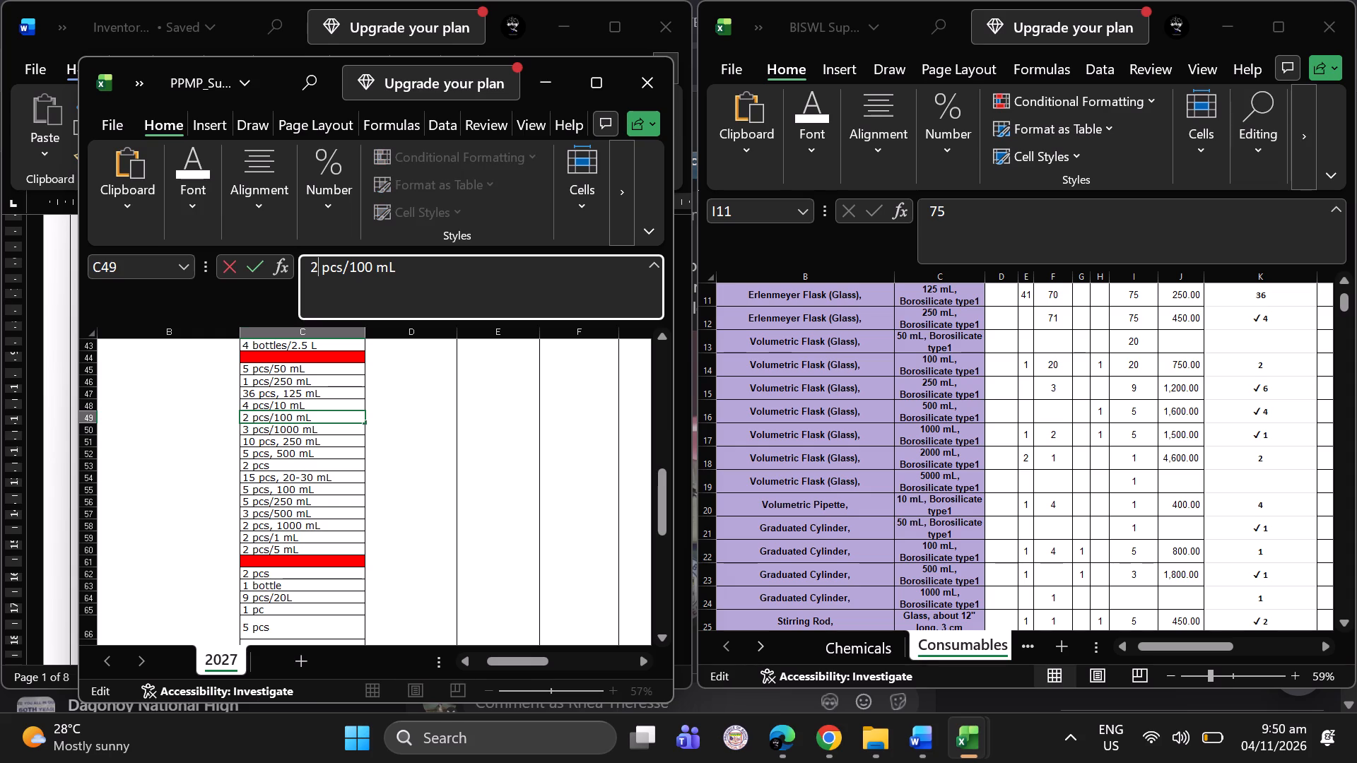
{"action": "key", "text": "BackSpace"}
{"action": "key", "text": "1"}
{"action": "key", "text": "Return"}
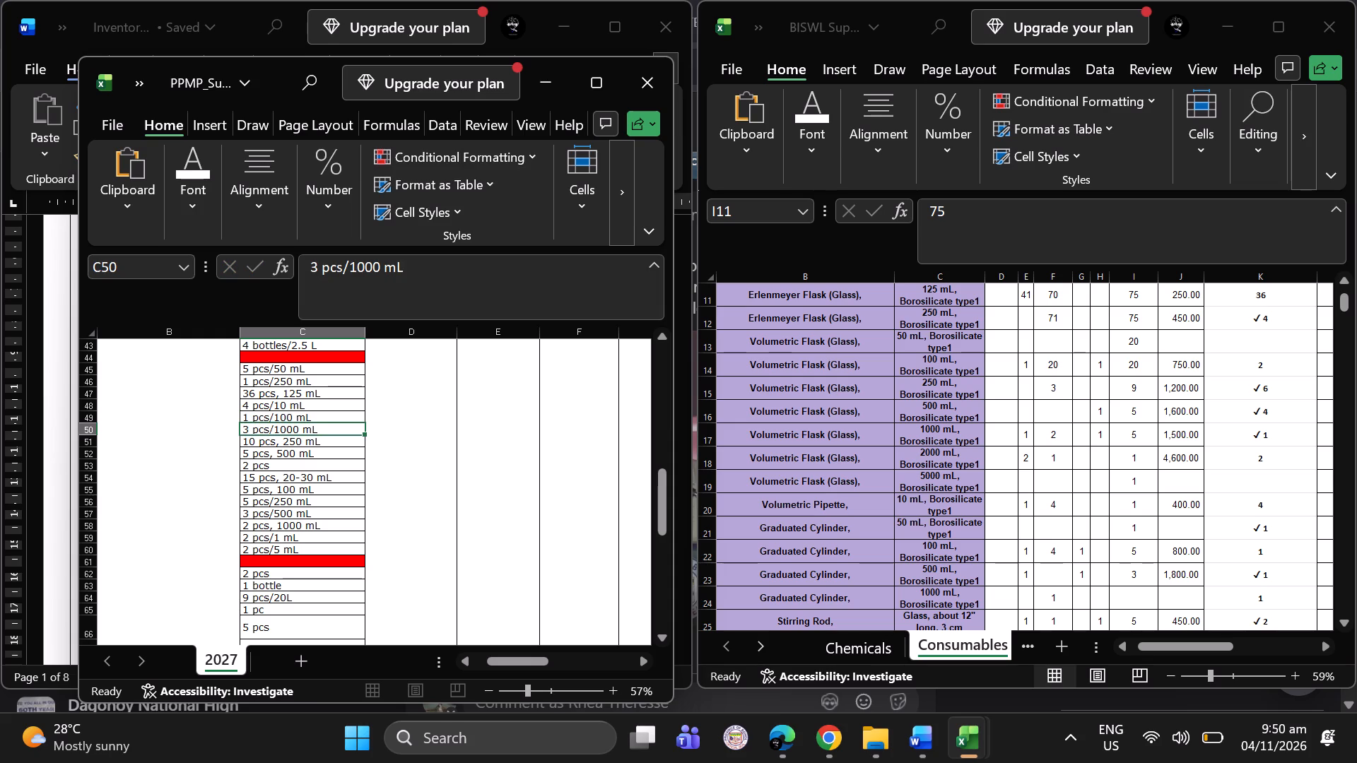
{"action": "left_click", "coordinate": [317, 266]}
{"action": "key", "text": "BackSpace"}
{"action": "key", "text": "1"}
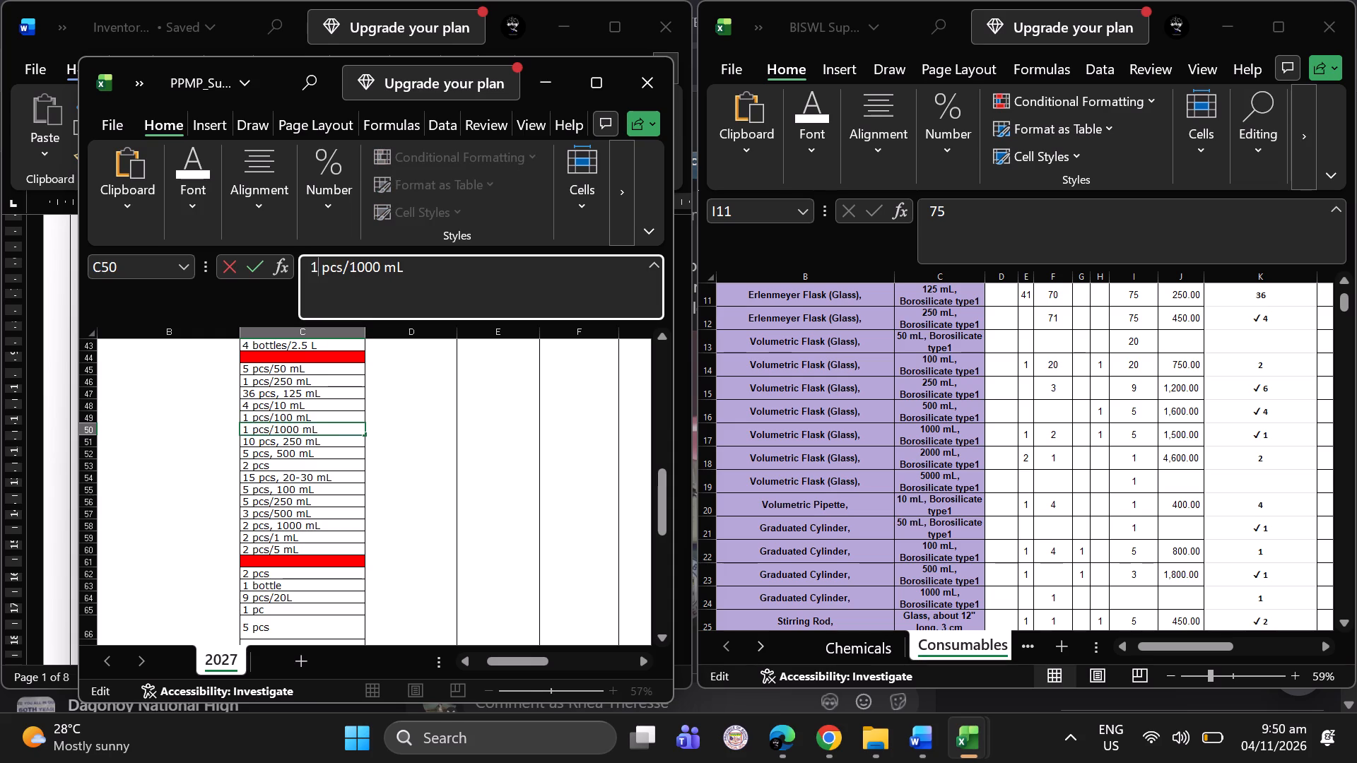
{"action": "key", "text": "Return"}
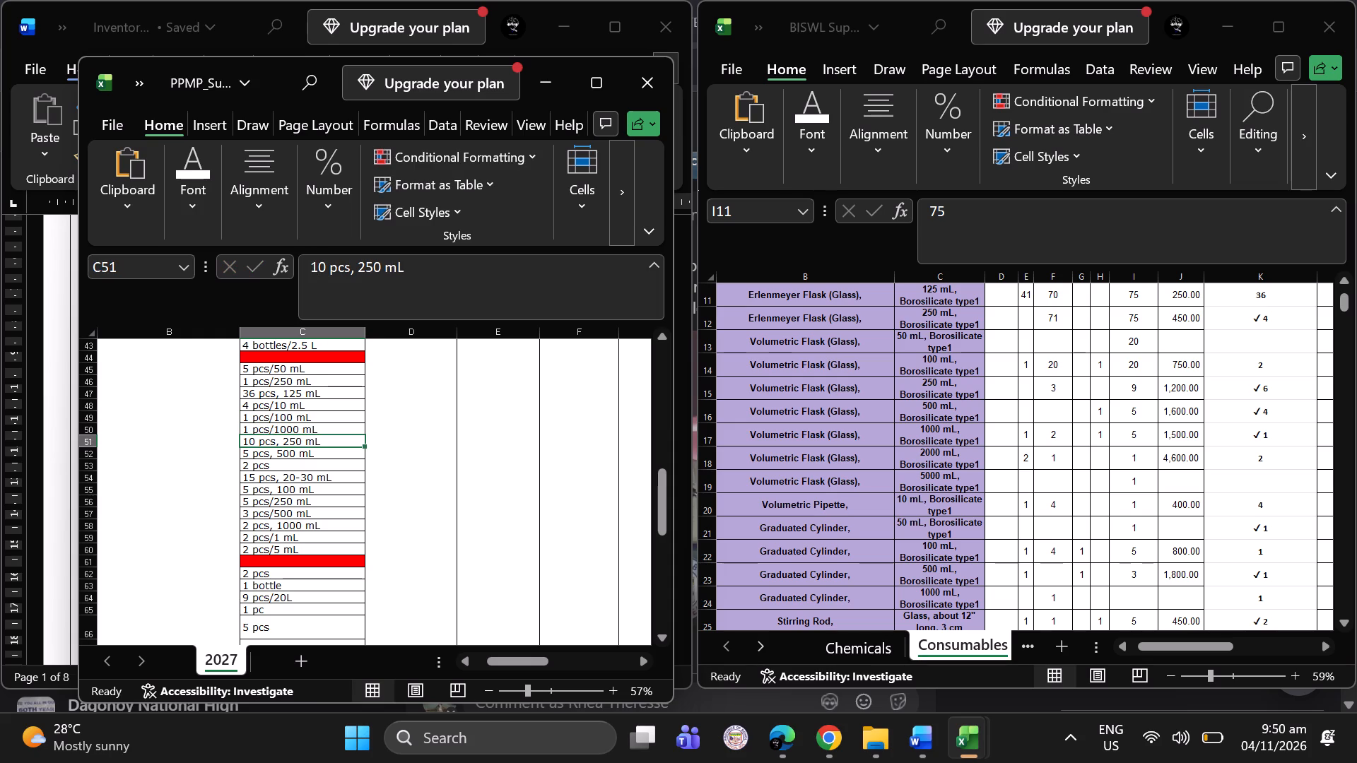
Delete the entire row 53 of the stirring rod entry in the 2027 sheet.
{"action": "scroll", "coordinate": [334, 416], "scroll_direction": "right", "scroll_amount": 2}
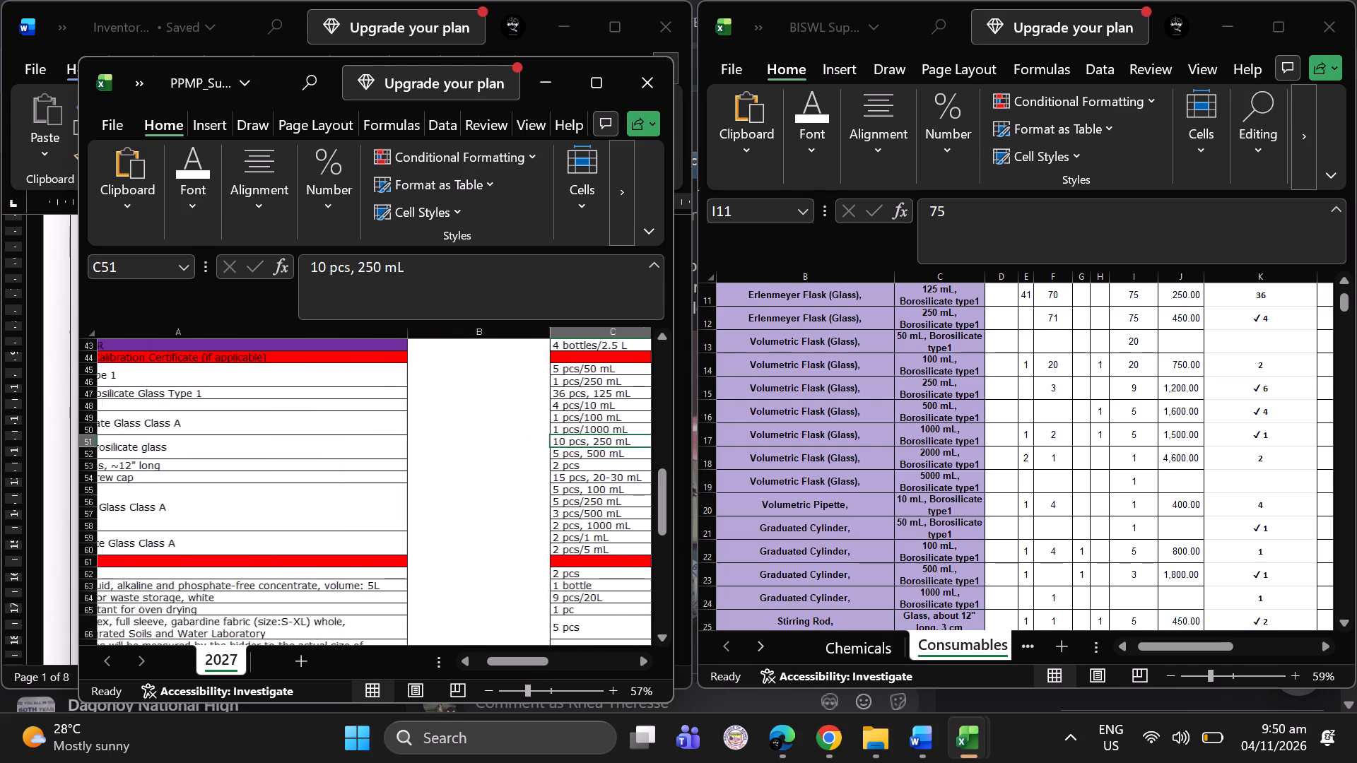
{"action": "scroll", "coordinate": [334, 416], "scroll_direction": "right", "scroll_amount": 1}
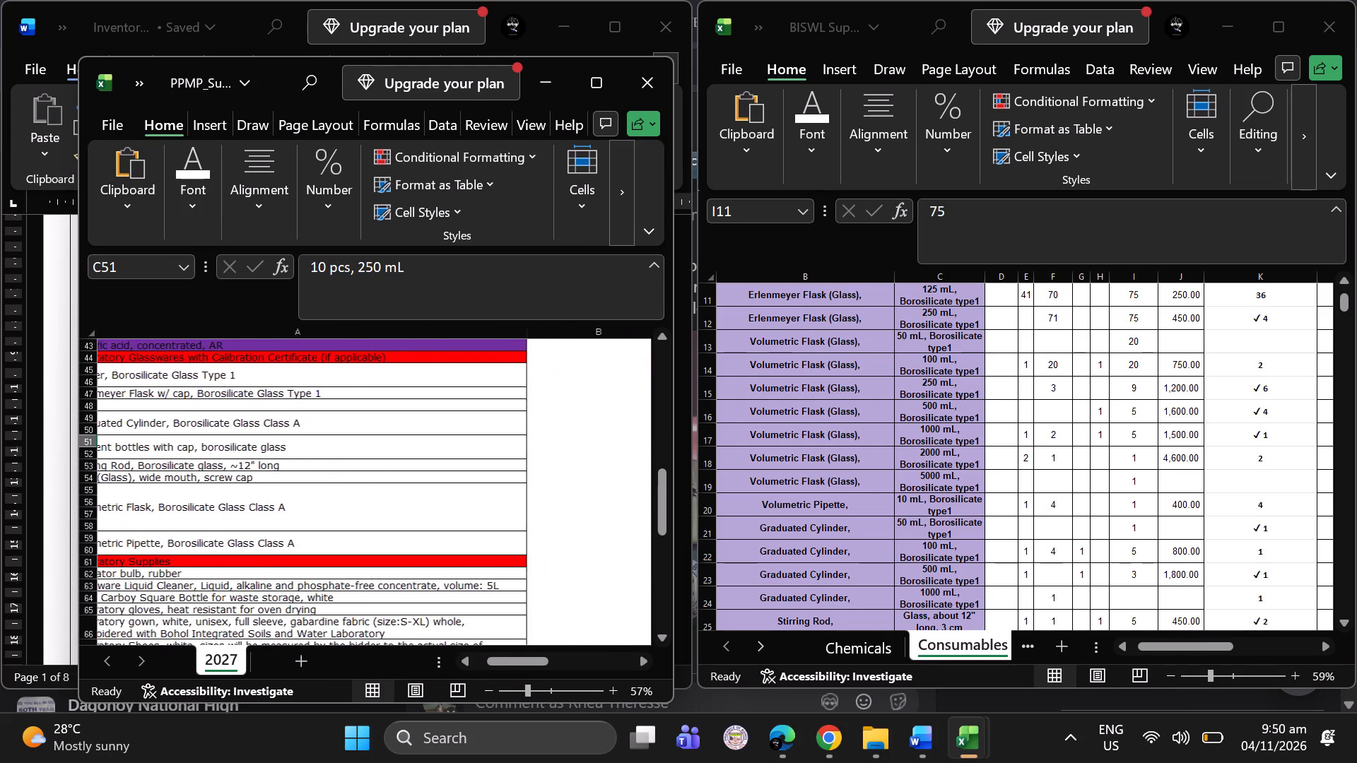
{"action": "scroll", "coordinate": [334, 416], "scroll_direction": "right", "scroll_amount": 1}
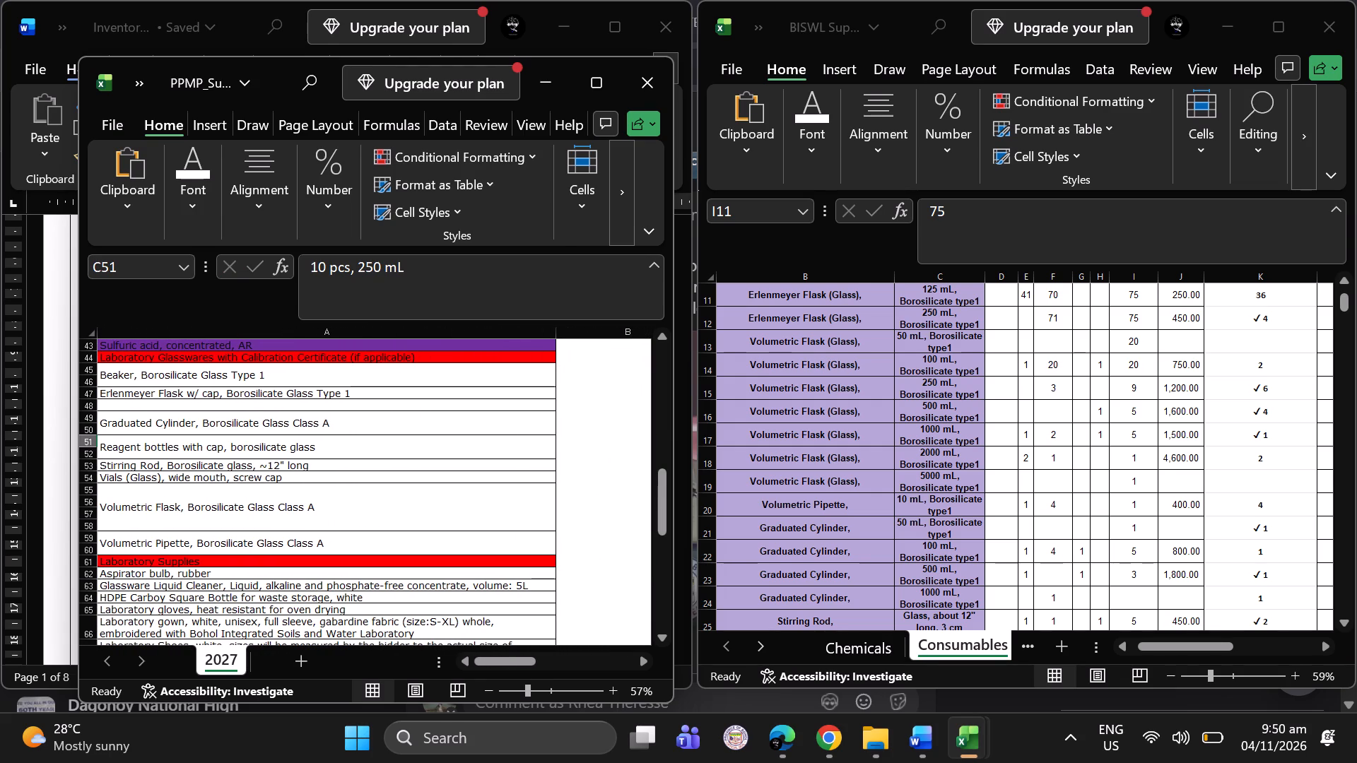
{"action": "scroll", "coordinate": [334, 416], "scroll_direction": "left", "scroll_amount": 2}
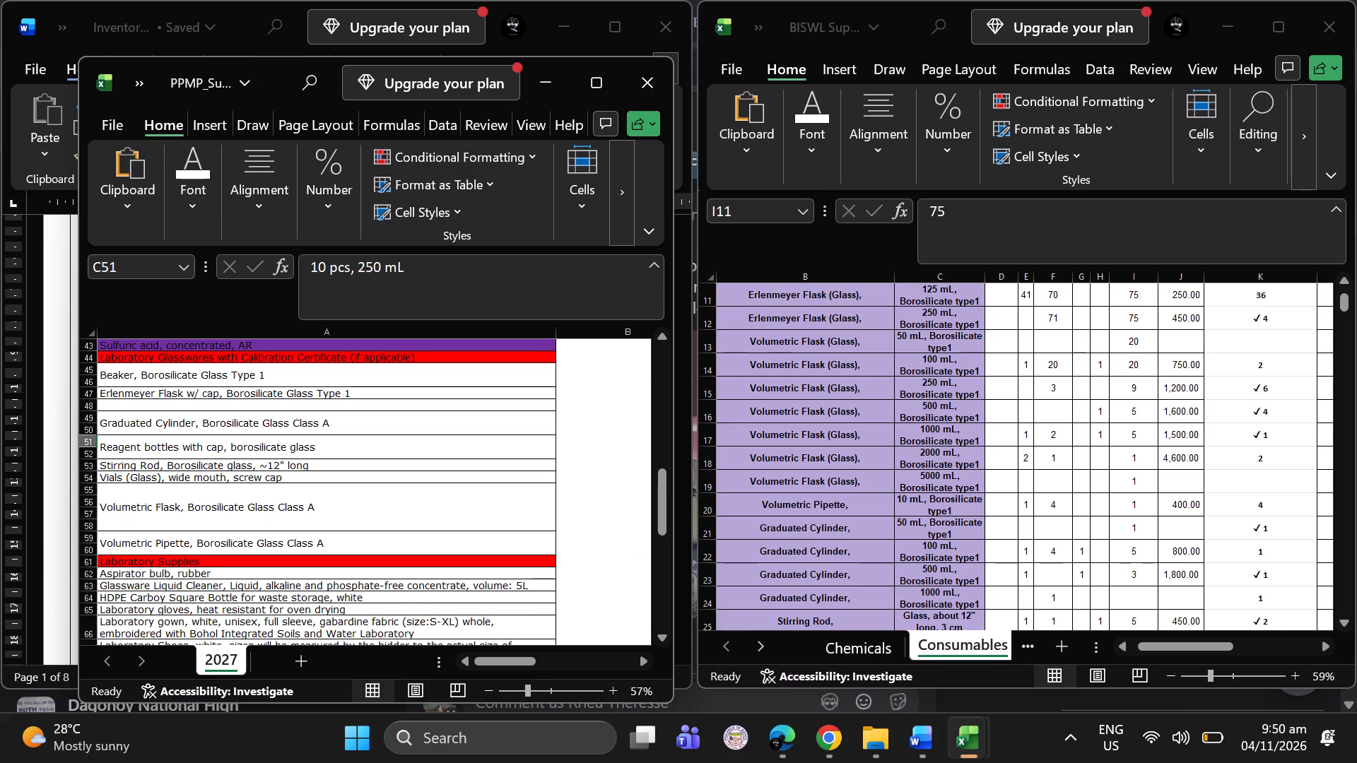
{"action": "left_click", "coordinate": [323, 462]}
{"action": "scroll", "coordinate": [323, 462], "scroll_direction": "left", "scroll_amount": 2}
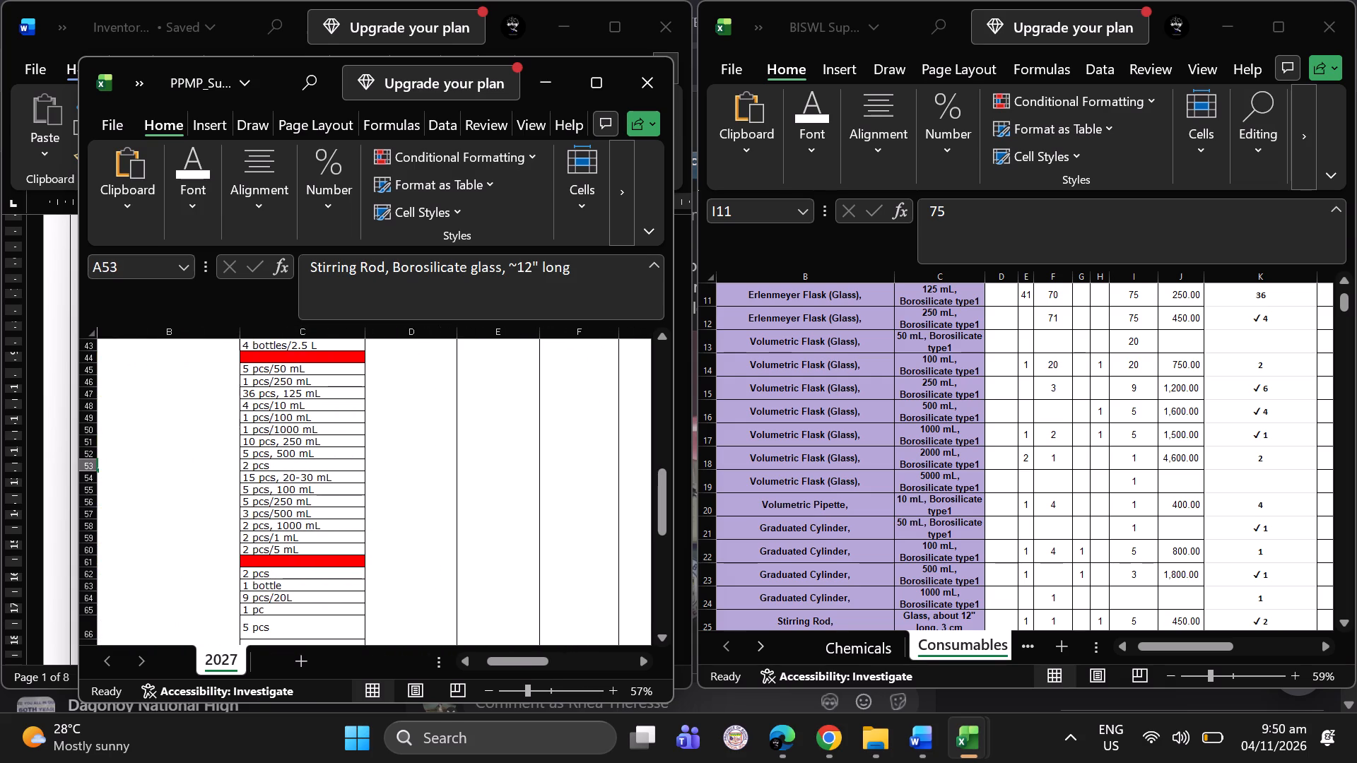
{"action": "left_click", "coordinate": [291, 464]}
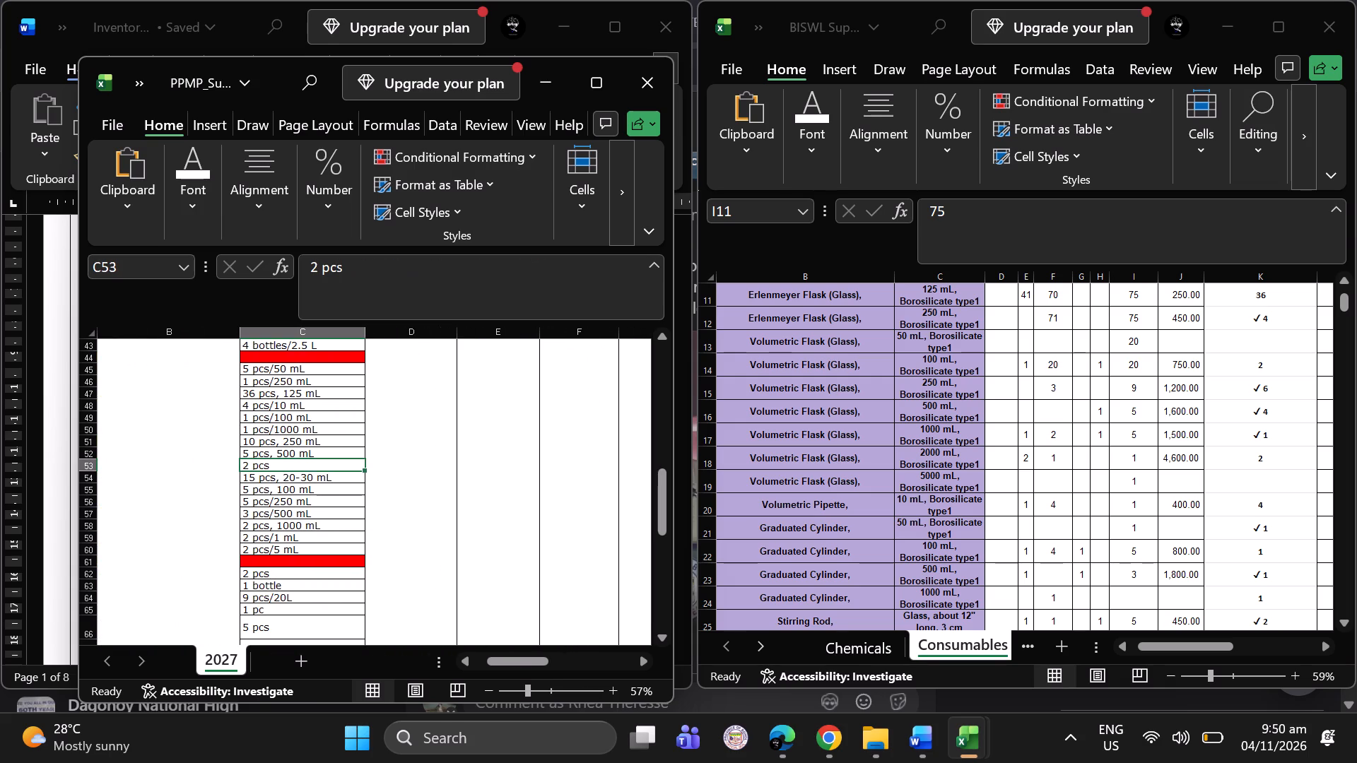
{"action": "scroll", "coordinate": [667, 462], "scroll_direction": "down", "scroll_amount": 1}
{"action": "scroll", "coordinate": [776, 531], "scroll_direction": "down", "scroll_amount": 1}
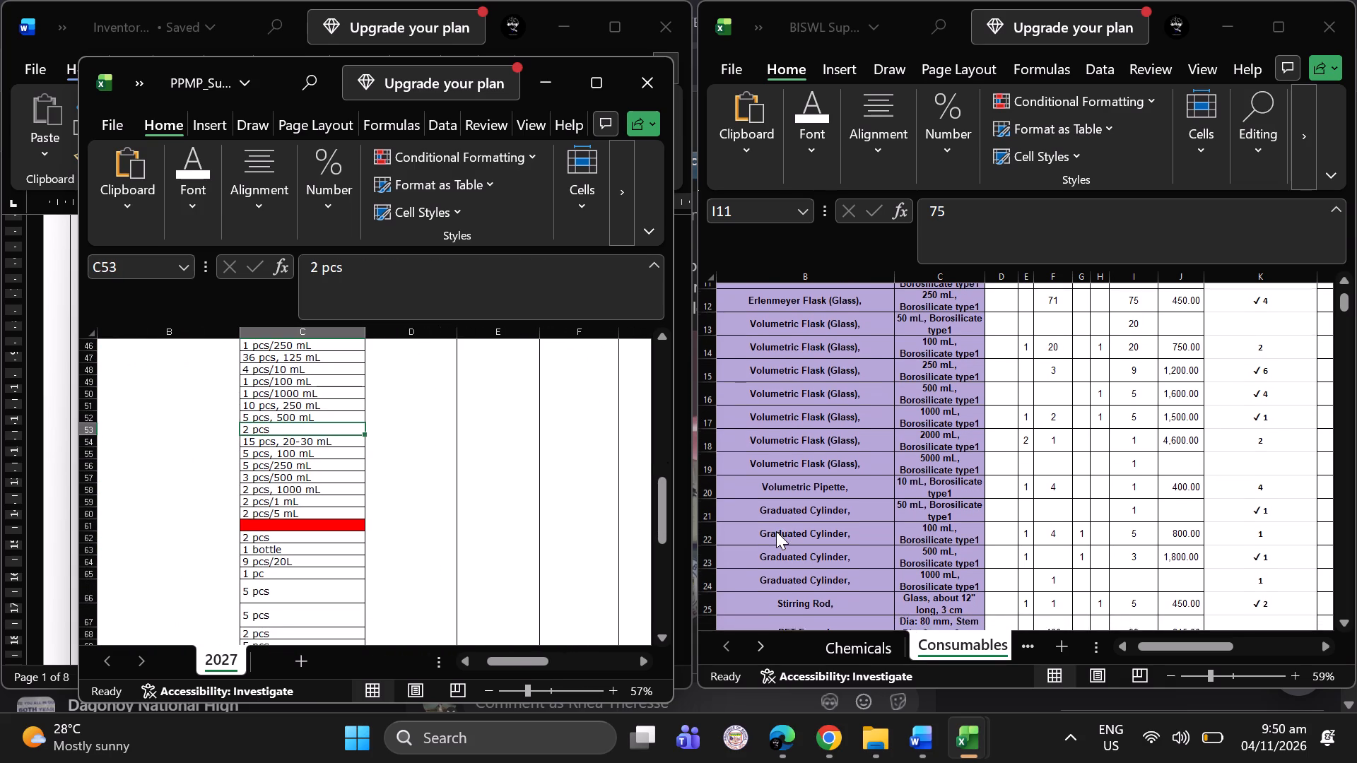
{"action": "scroll", "coordinate": [776, 531], "scroll_direction": "down", "scroll_amount": 1}
{"action": "right_click", "coordinate": [305, 428]}
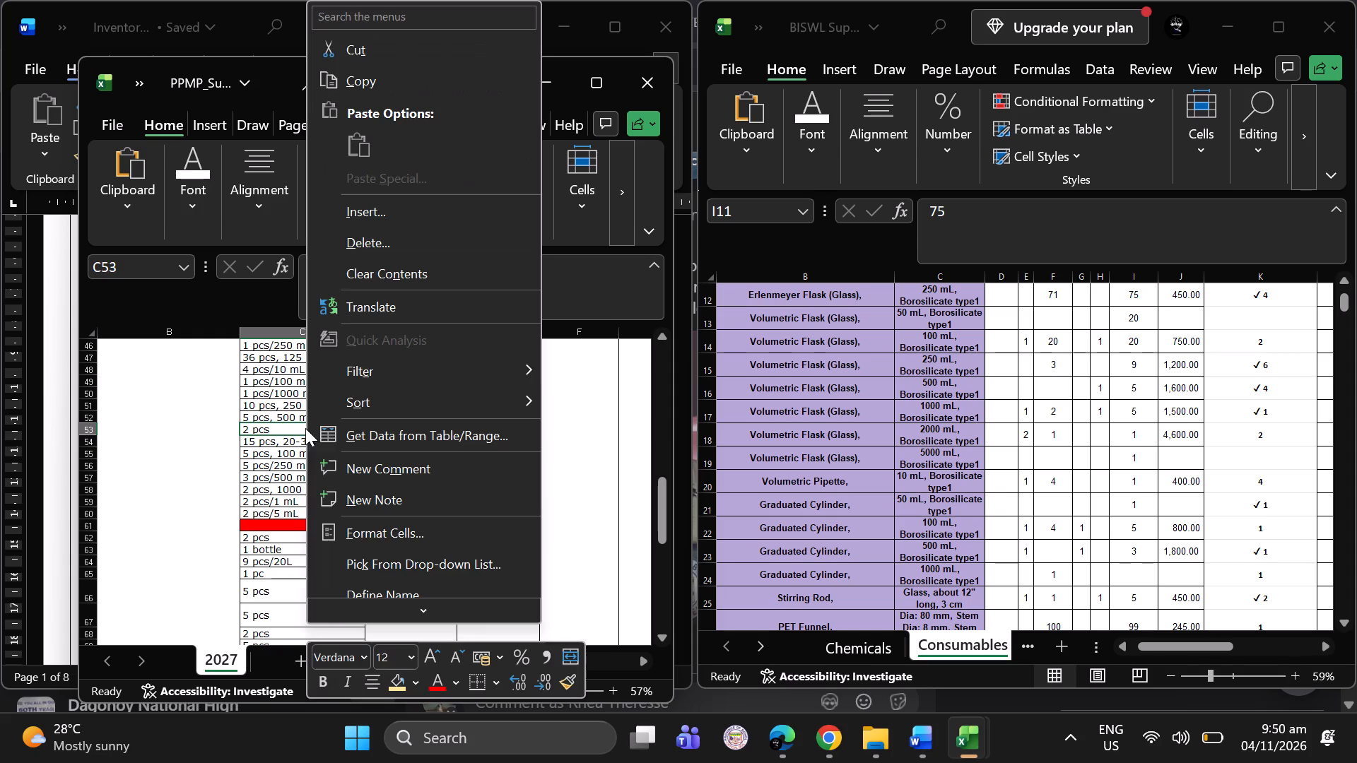
{"action": "left_click", "coordinate": [372, 241]}
{"action": "key", "text": "Down"}
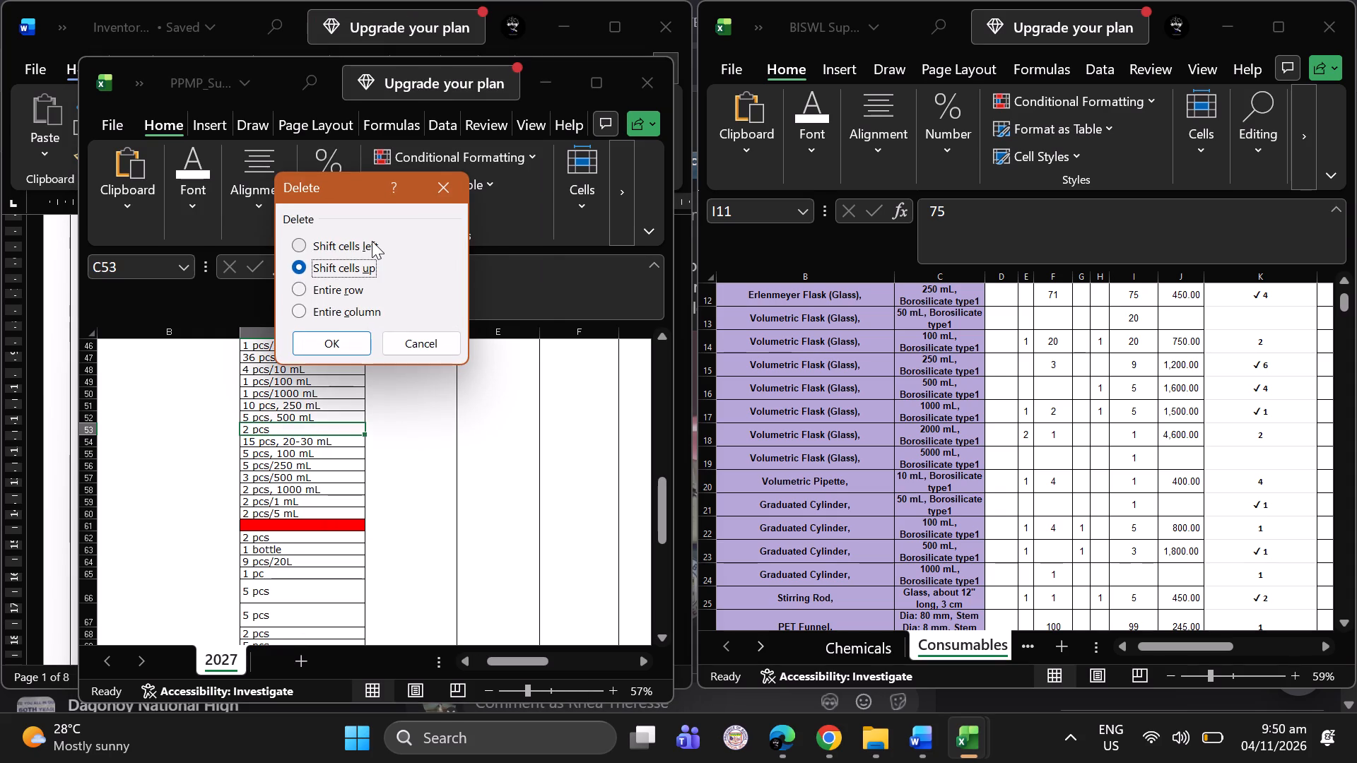
{"action": "key", "text": "Down"}
{"action": "key", "text": "Return"}
Set the quantity of the 100 mL volumetric flask in cell C54 of the 2027 sheet to 2 pcs.
{"action": "scroll", "coordinate": [282, 432], "scroll_direction": "right", "scroll_amount": 1}
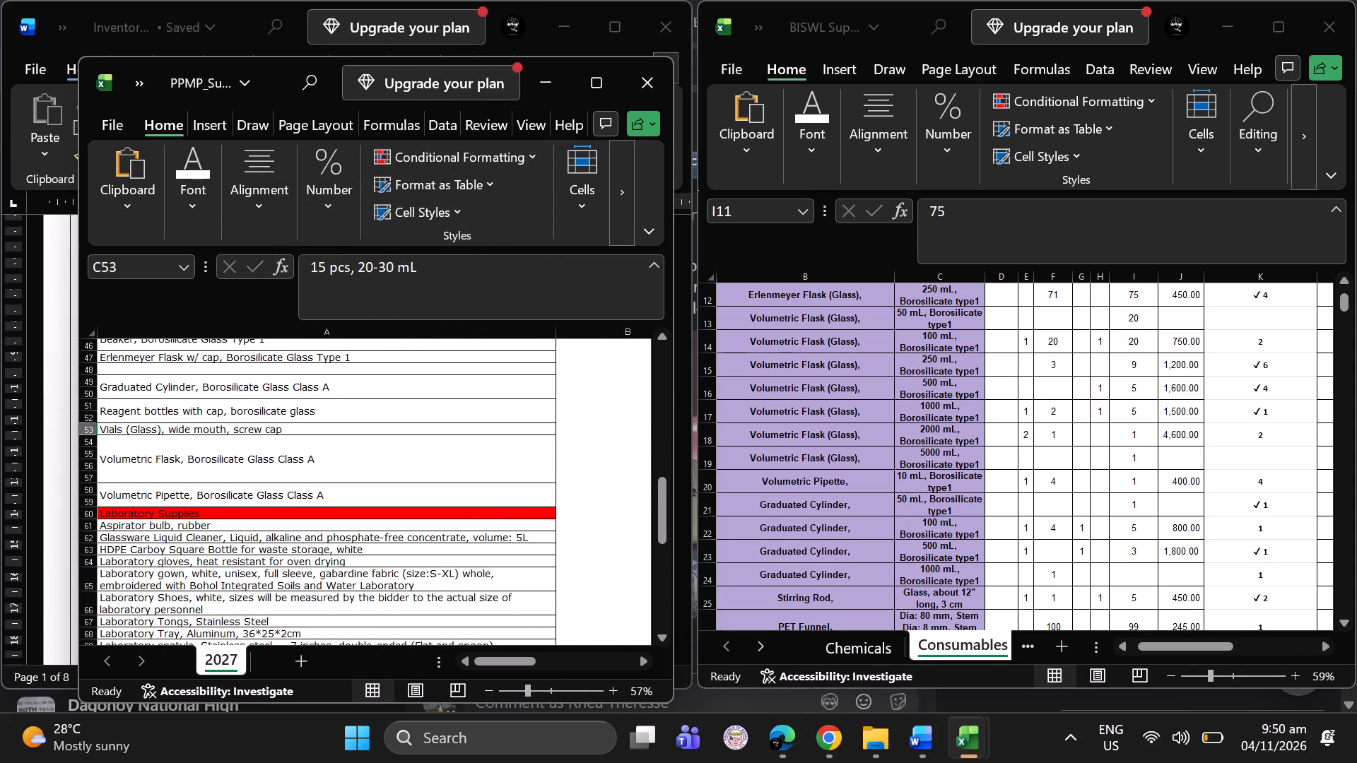
{"action": "left_click", "coordinate": [282, 453]}
{"action": "scroll", "coordinate": [282, 453], "scroll_direction": "left", "scroll_amount": 3}
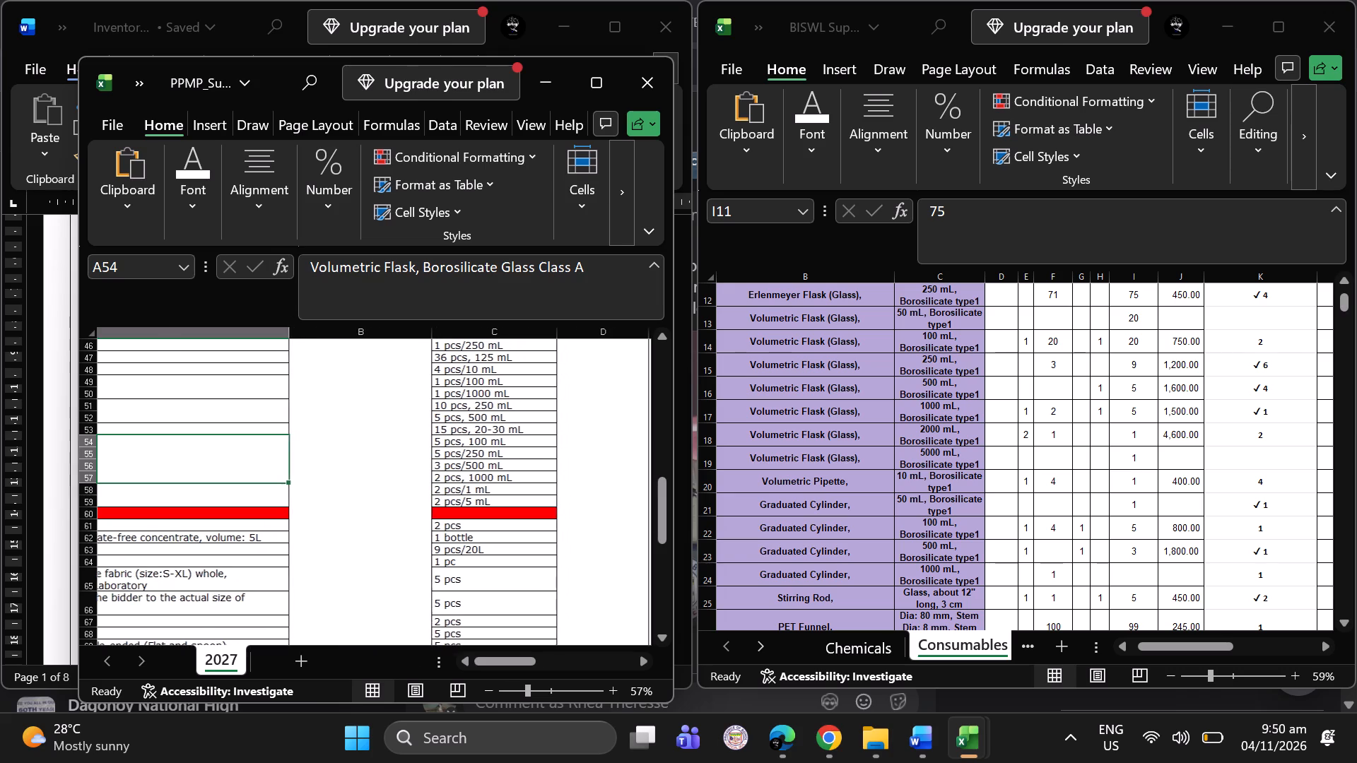
{"action": "scroll", "coordinate": [801, 536], "scroll_direction": "up", "scroll_amount": 1}
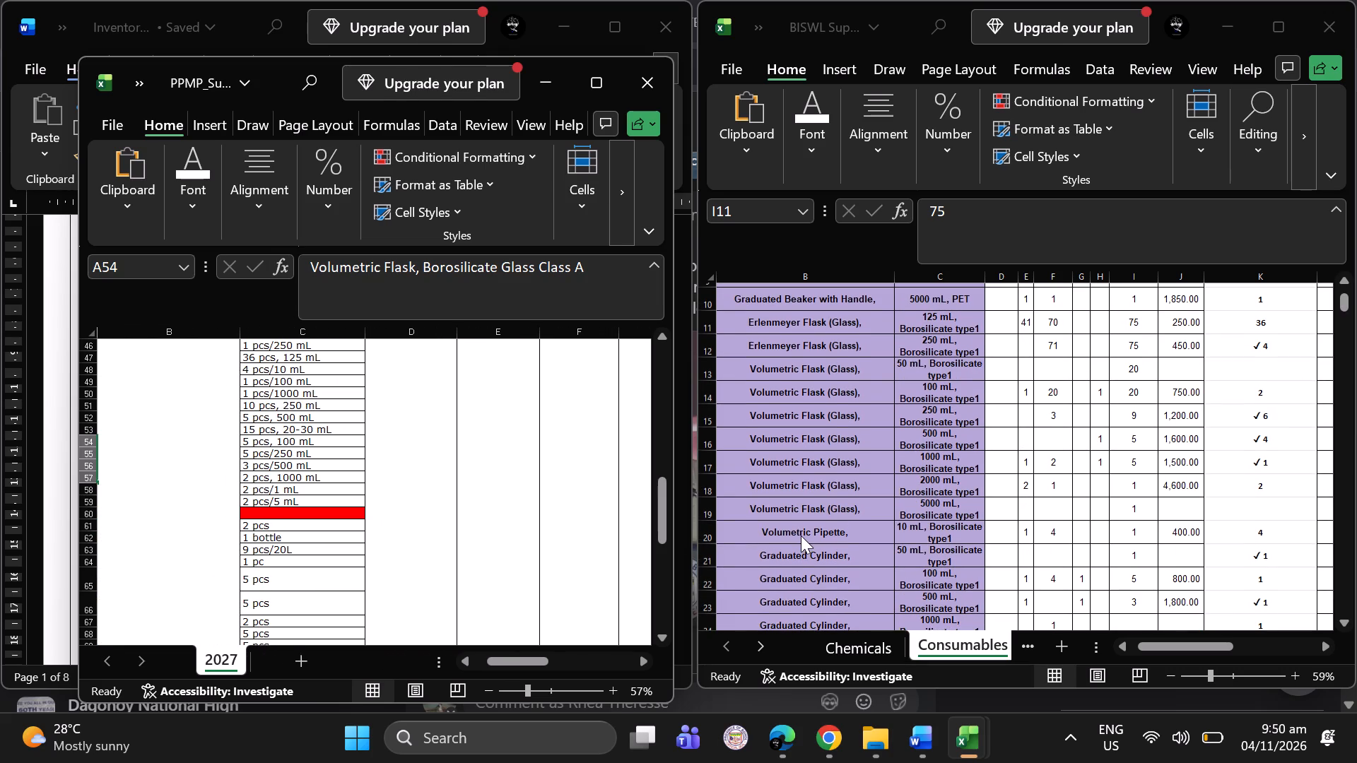
{"action": "scroll", "coordinate": [801, 536], "scroll_direction": "up", "scroll_amount": 1}
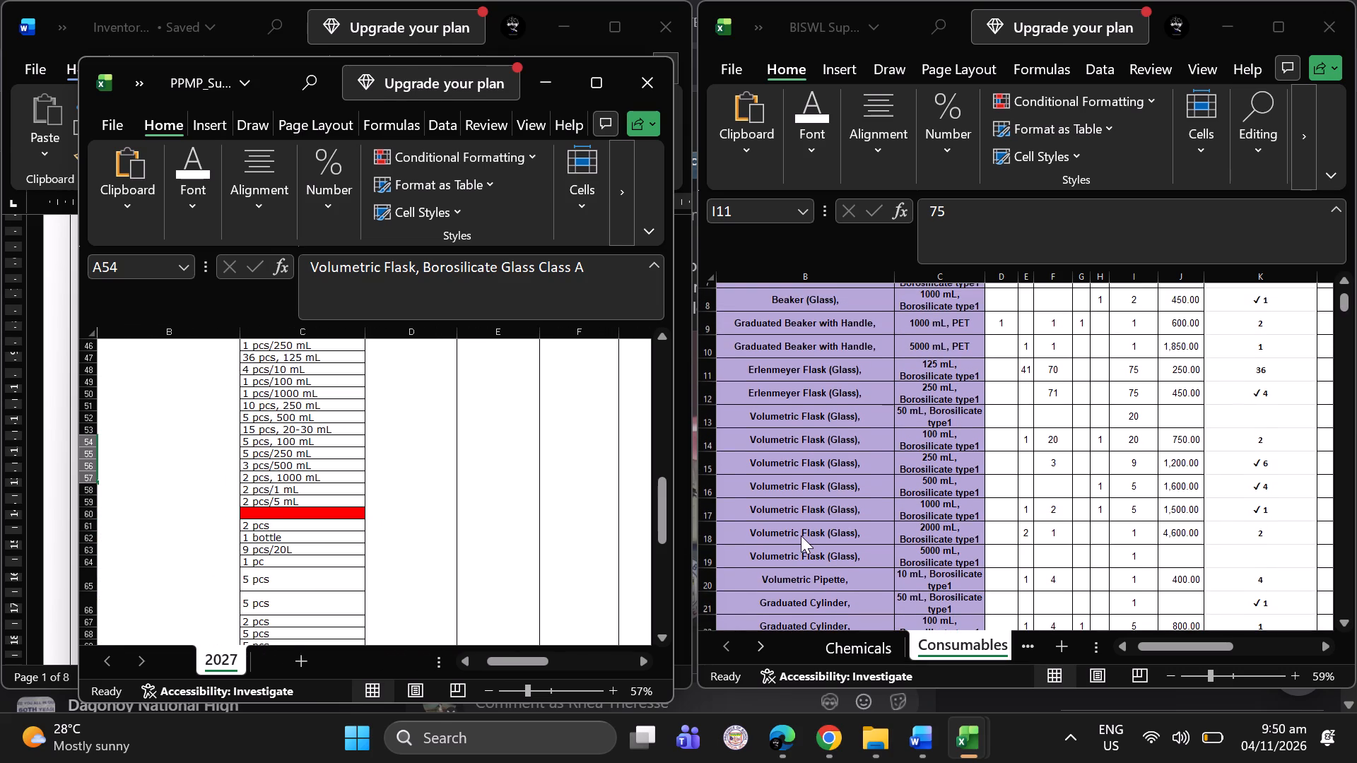
{"action": "scroll", "coordinate": [801, 536], "scroll_direction": "up", "scroll_amount": 2}
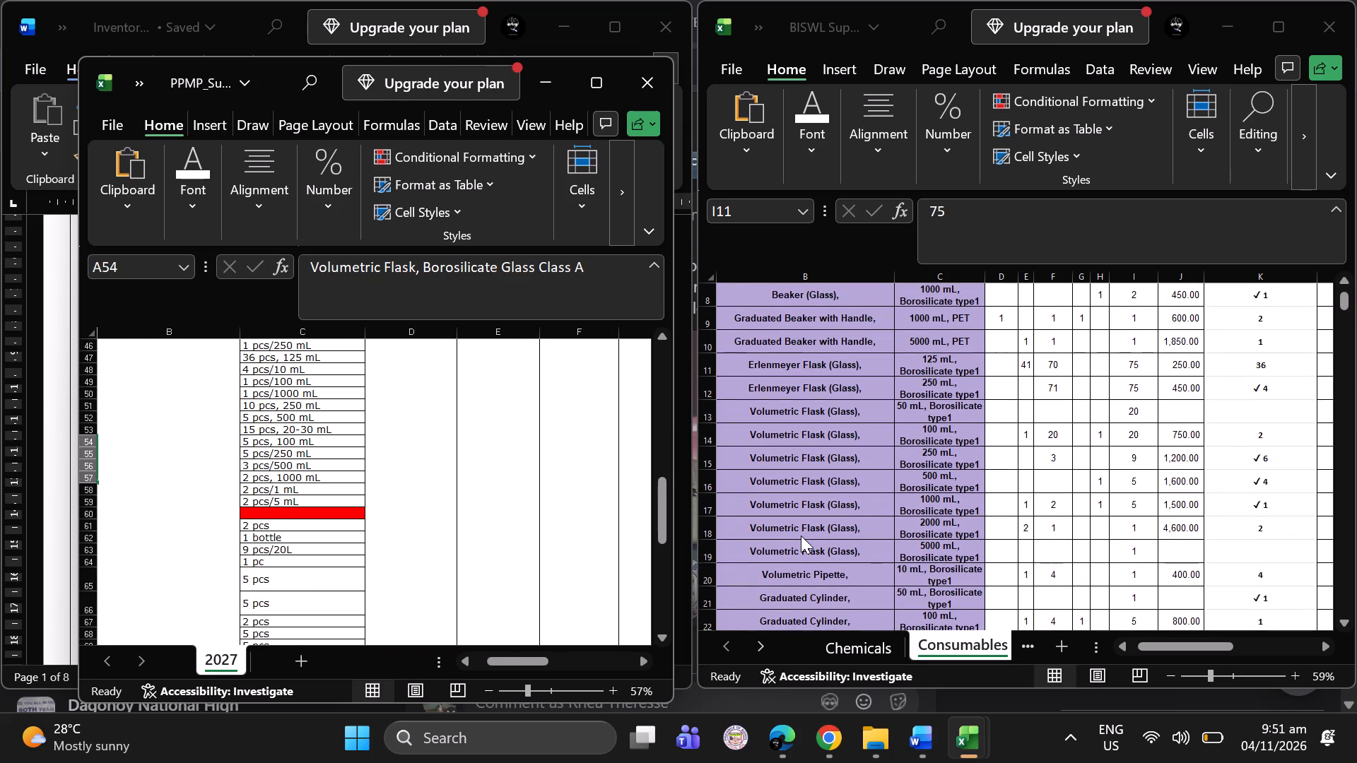
{"action": "left_click", "coordinate": [250, 443]}
{"action": "scroll", "coordinate": [250, 443], "scroll_direction": "up", "scroll_amount": 1}
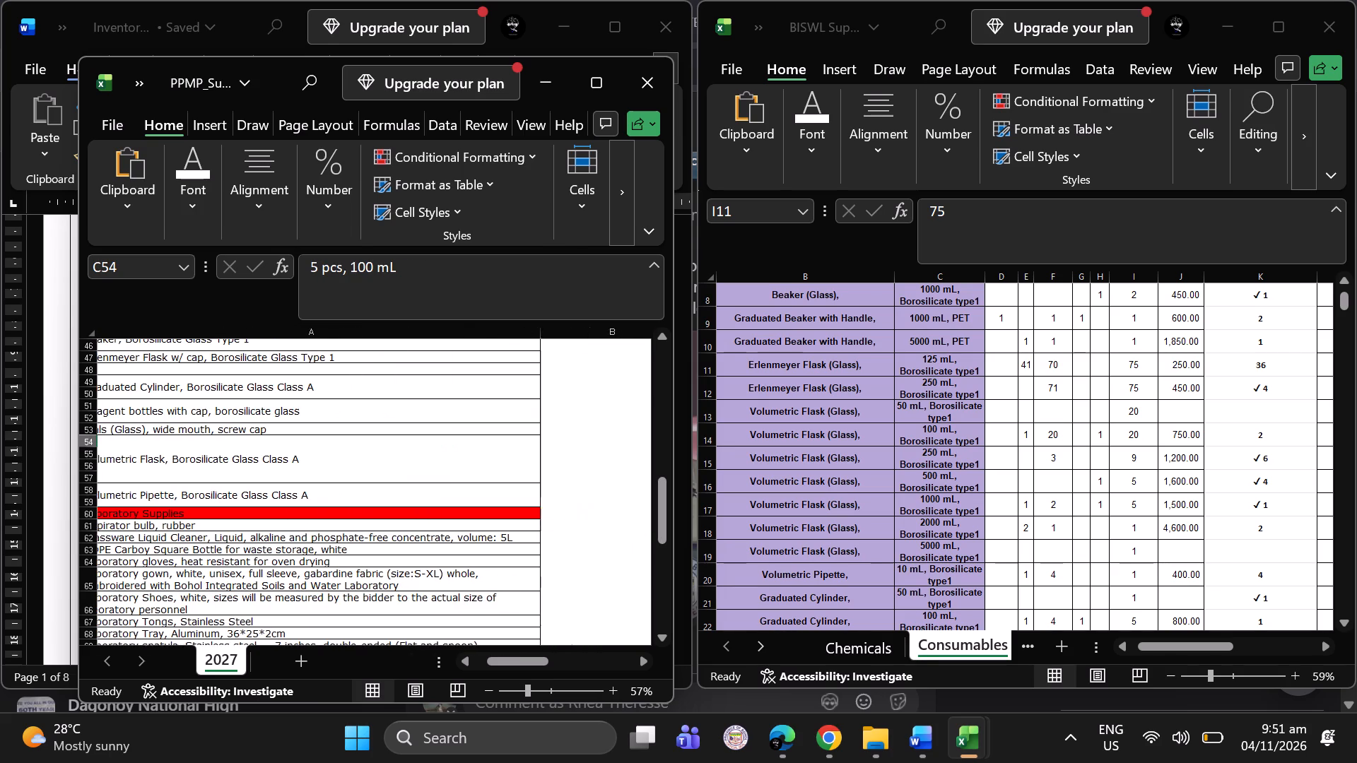
{"action": "scroll", "coordinate": [250, 443], "scroll_direction": "up", "scroll_amount": 2}
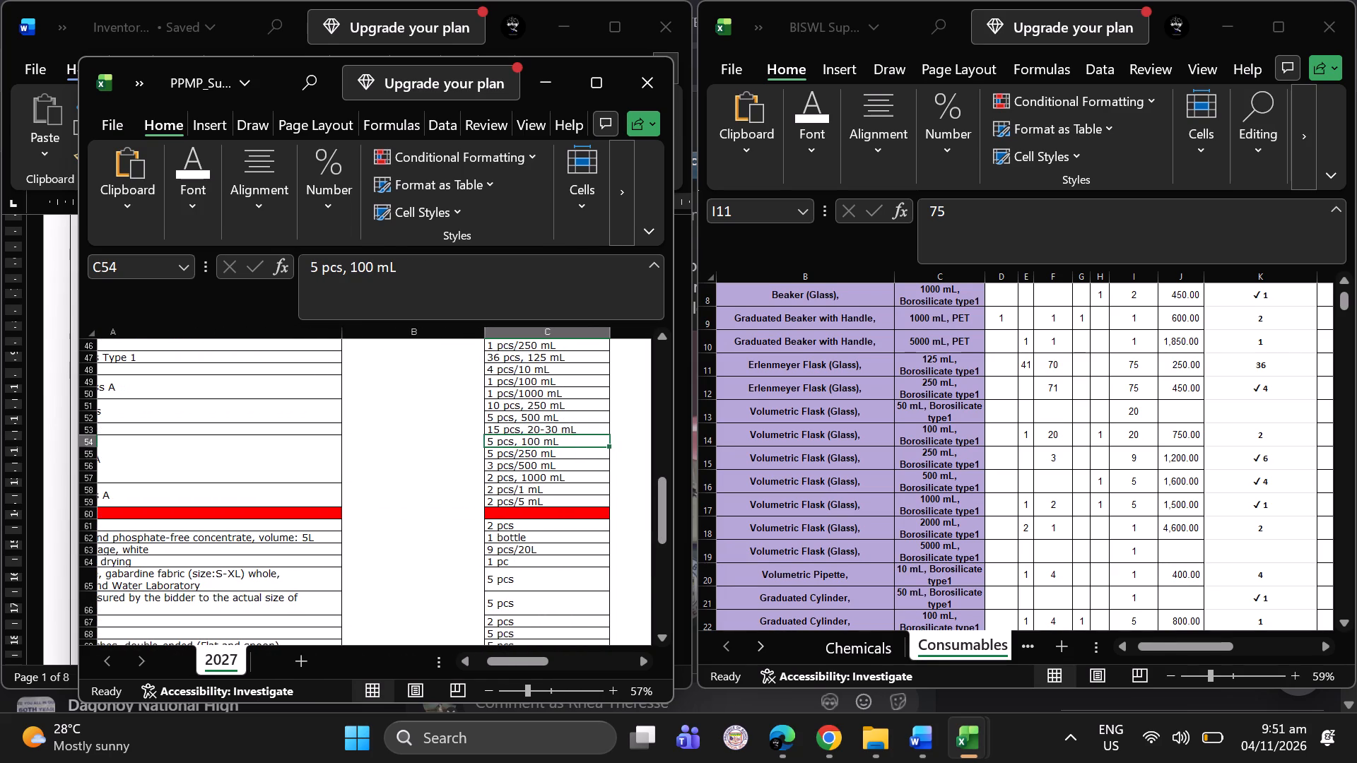
{"action": "scroll", "coordinate": [250, 443], "scroll_direction": "up", "scroll_amount": 3}
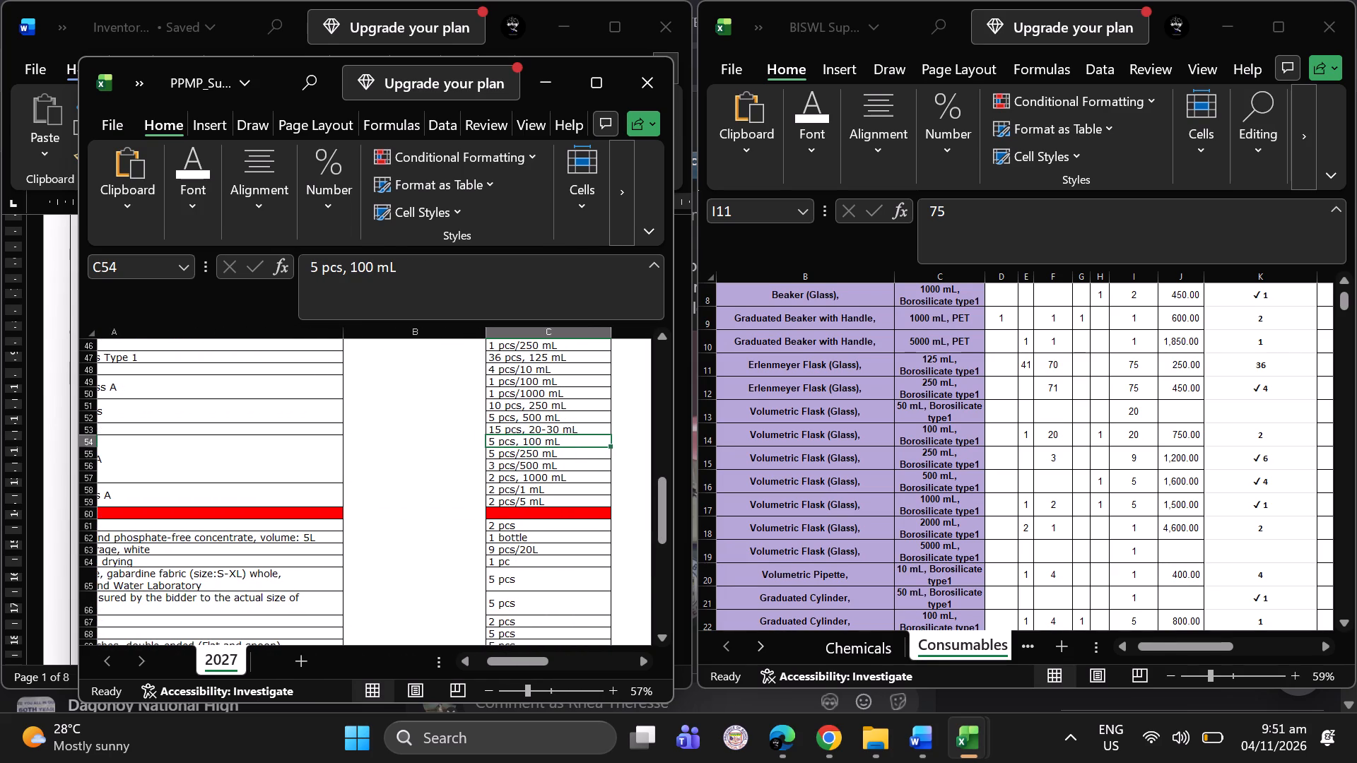
{"action": "scroll", "coordinate": [250, 443], "scroll_direction": "up", "scroll_amount": 3}
{"action": "left_click_drag", "start_coordinate": [318, 264], "coordinate": [293, 264]}
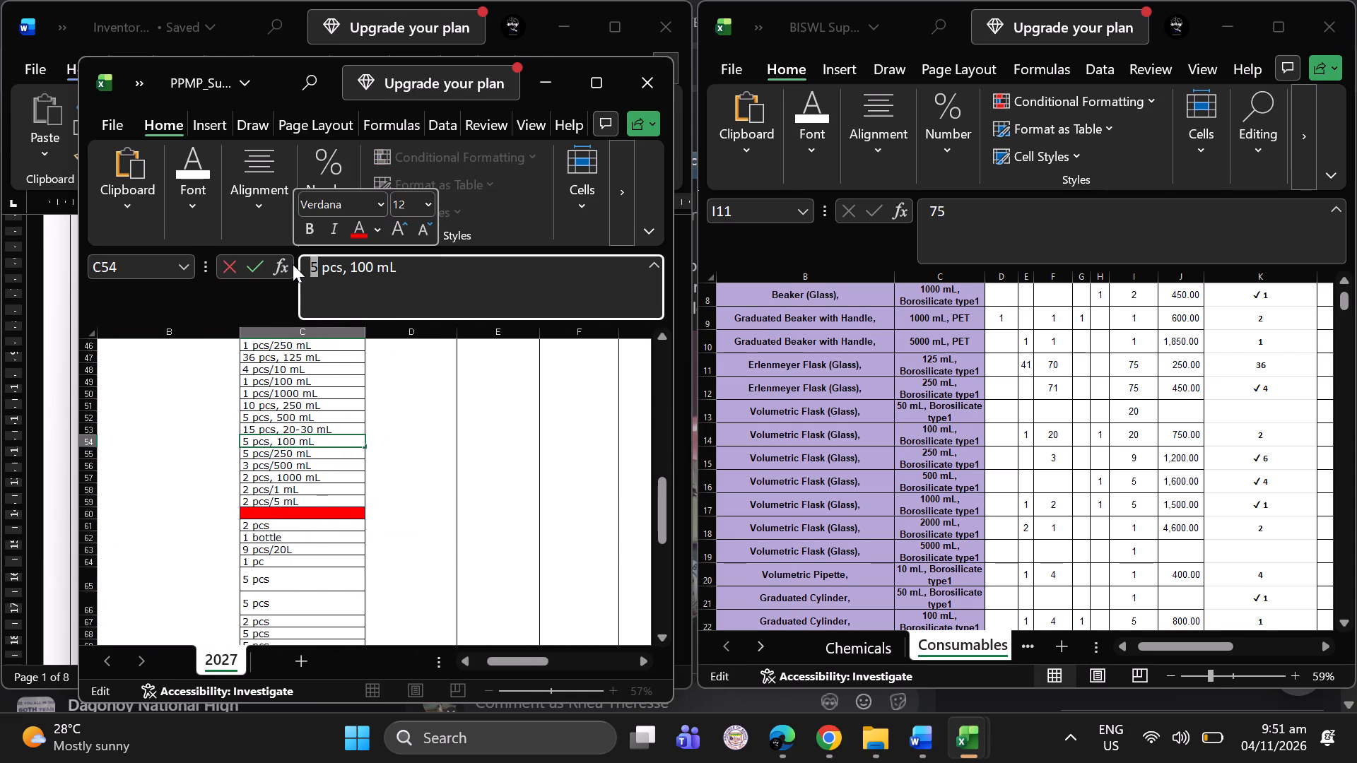
{"action": "key", "text": "2"}
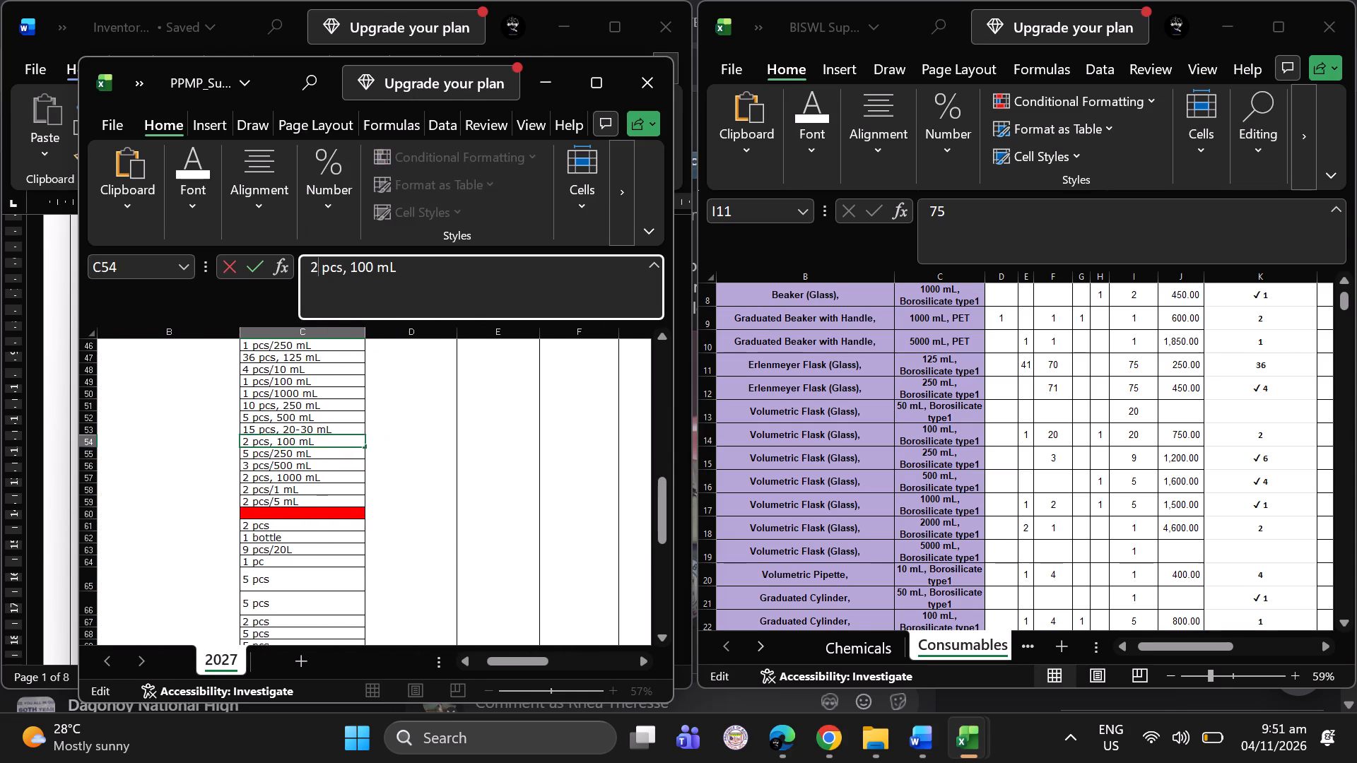
{"action": "key", "text": "Return"}
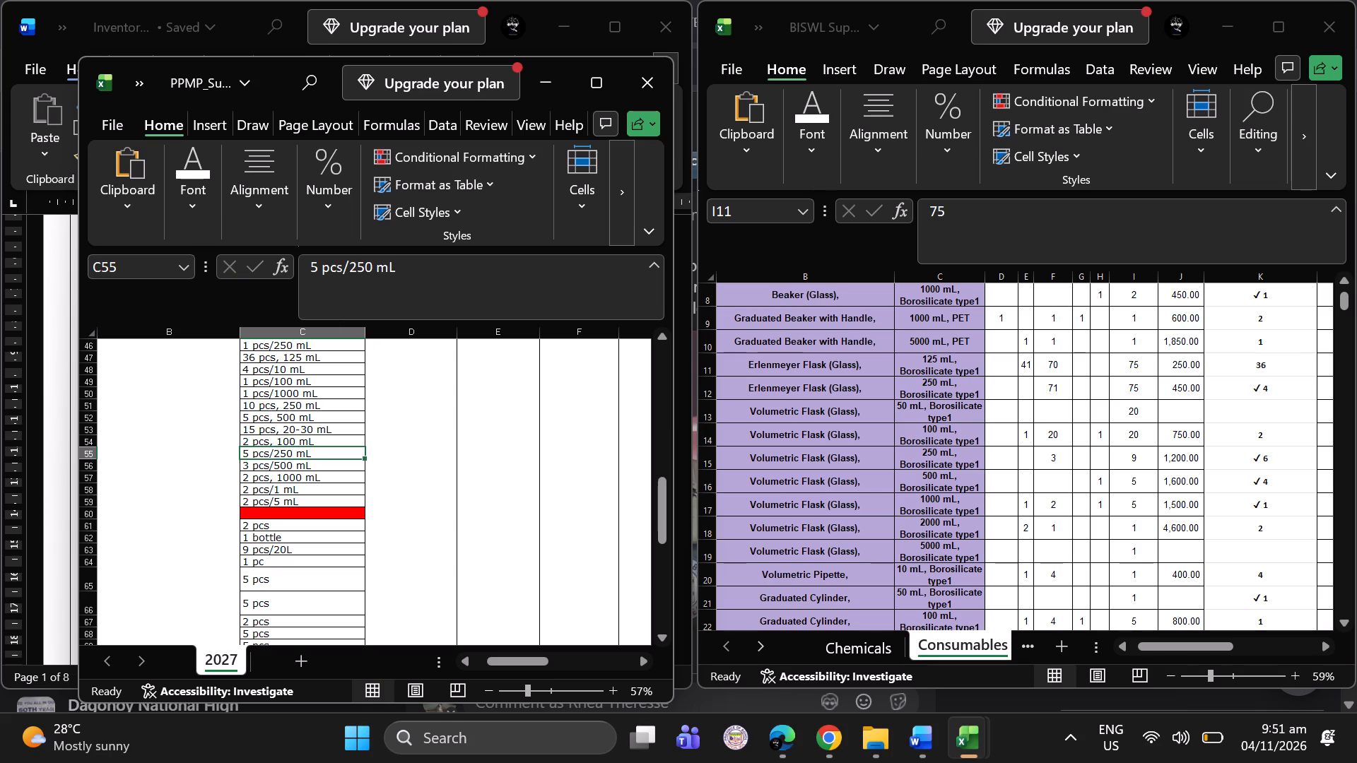
Delete the entire rows 55 and 56 holding the 250 mL and 500 mL volumetric flask entries in the 2027 sheet.
{"action": "left_click_drag", "start_coordinate": [280, 452], "coordinate": [278, 470]}
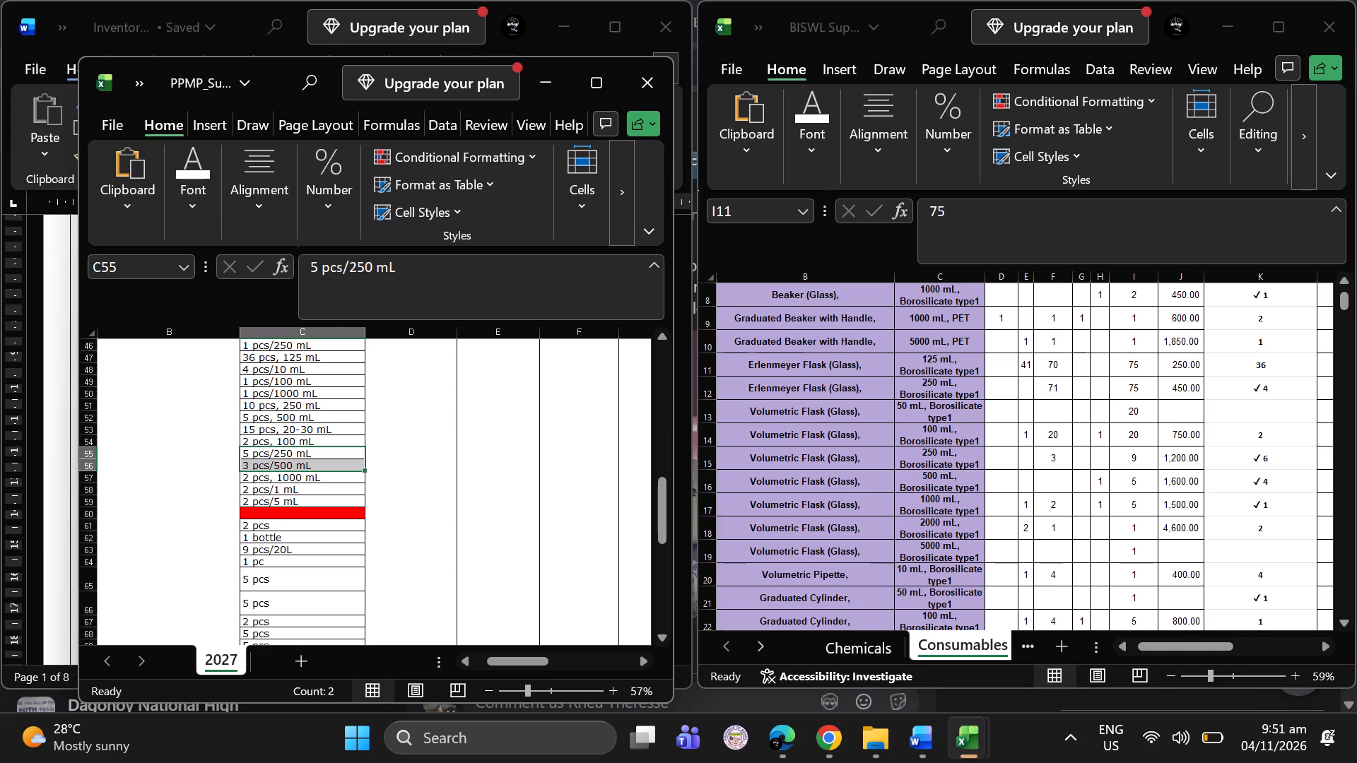
{"action": "right_click", "coordinate": [278, 464]}
{"action": "left_click", "coordinate": [334, 234]}
{"action": "key", "text": "Down"}
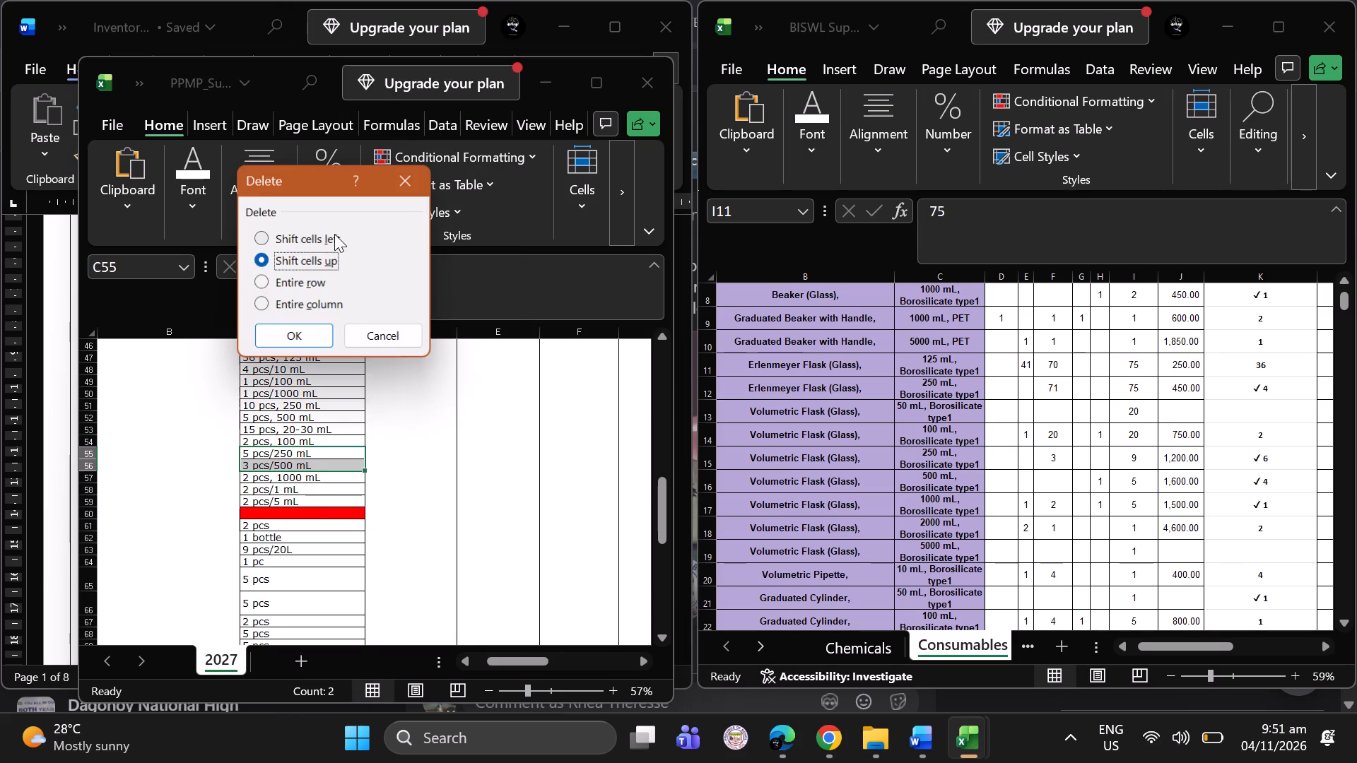
{"action": "key", "text": "Down"}
{"action": "key", "text": "Return"}
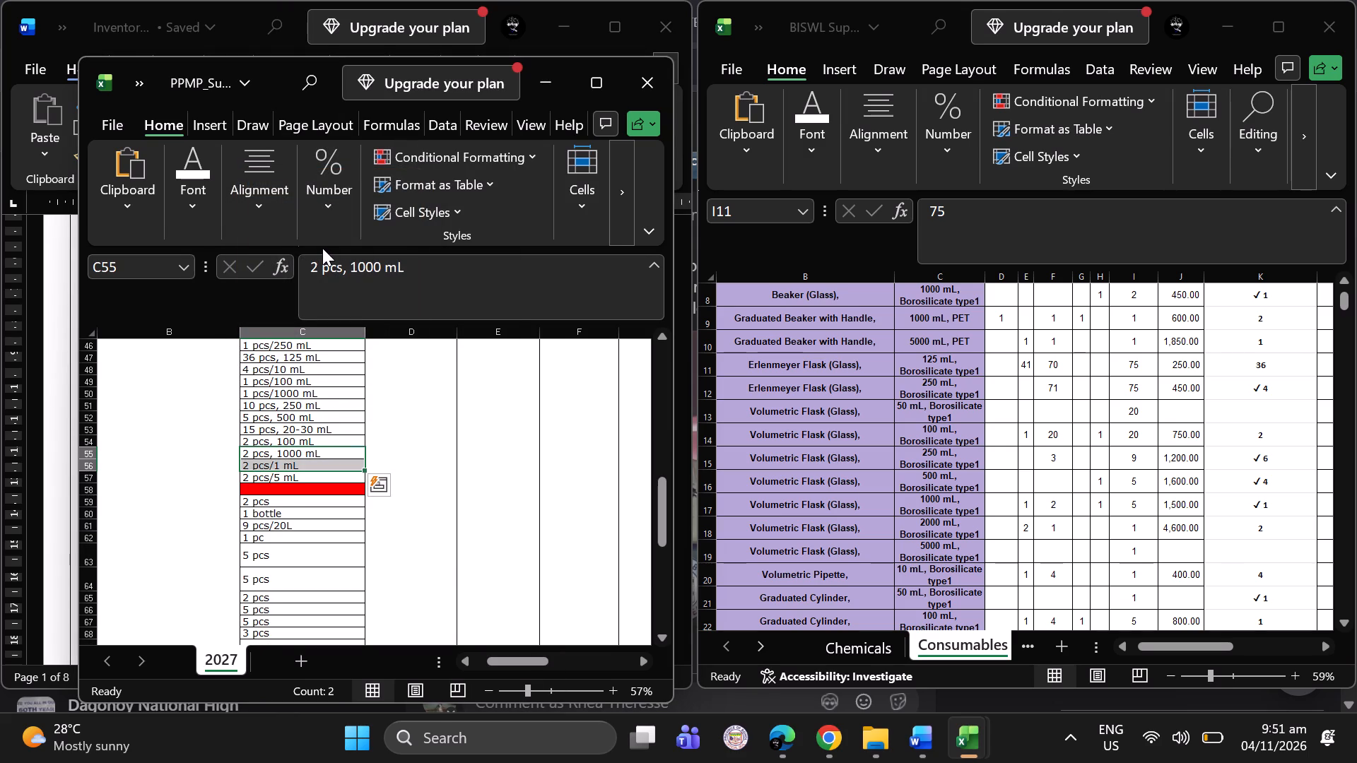
Compare the remaining glassware names and sizes in the 2027 sheet with the BISWL Consumables list, focusing on volumetric flasks and pipettes.
{"action": "left_click", "coordinate": [304, 451]}
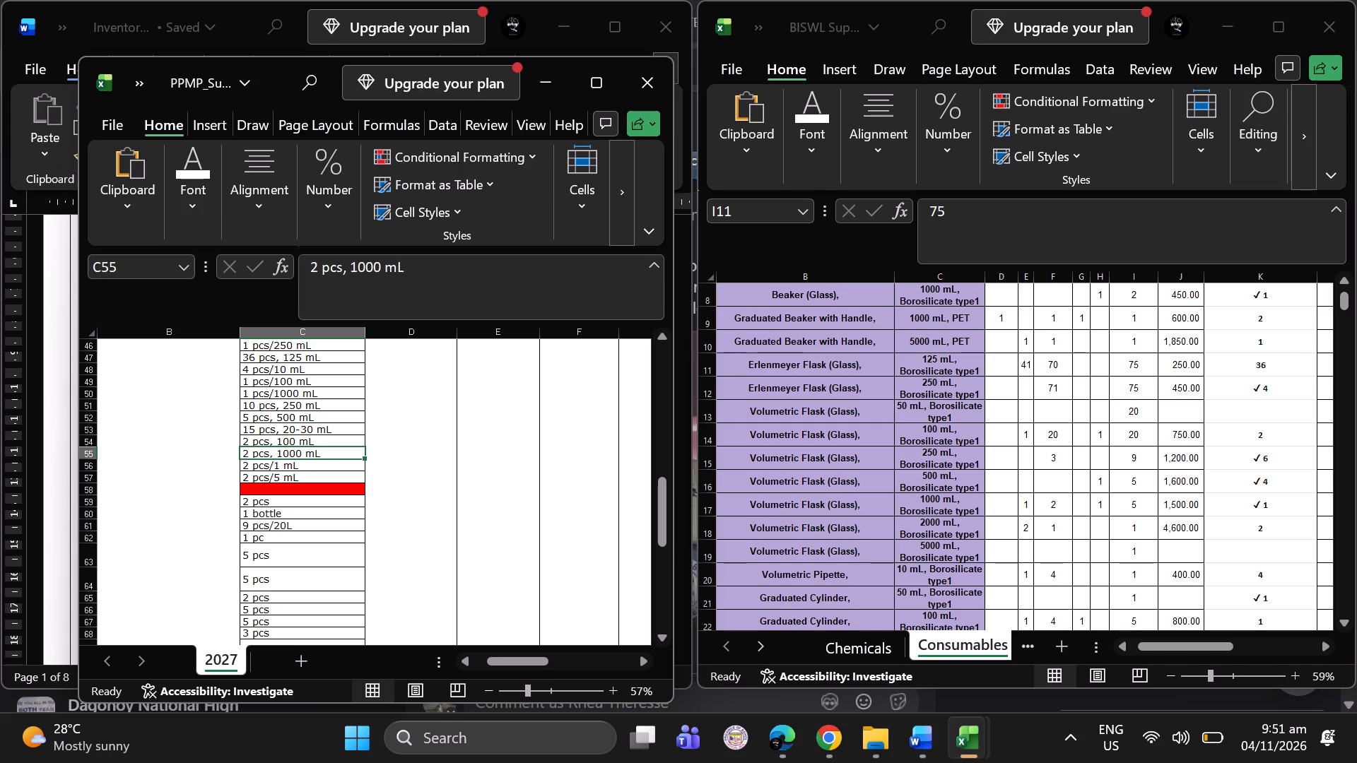
{"action": "scroll", "coordinate": [304, 451], "scroll_direction": "right", "scroll_amount": 3}
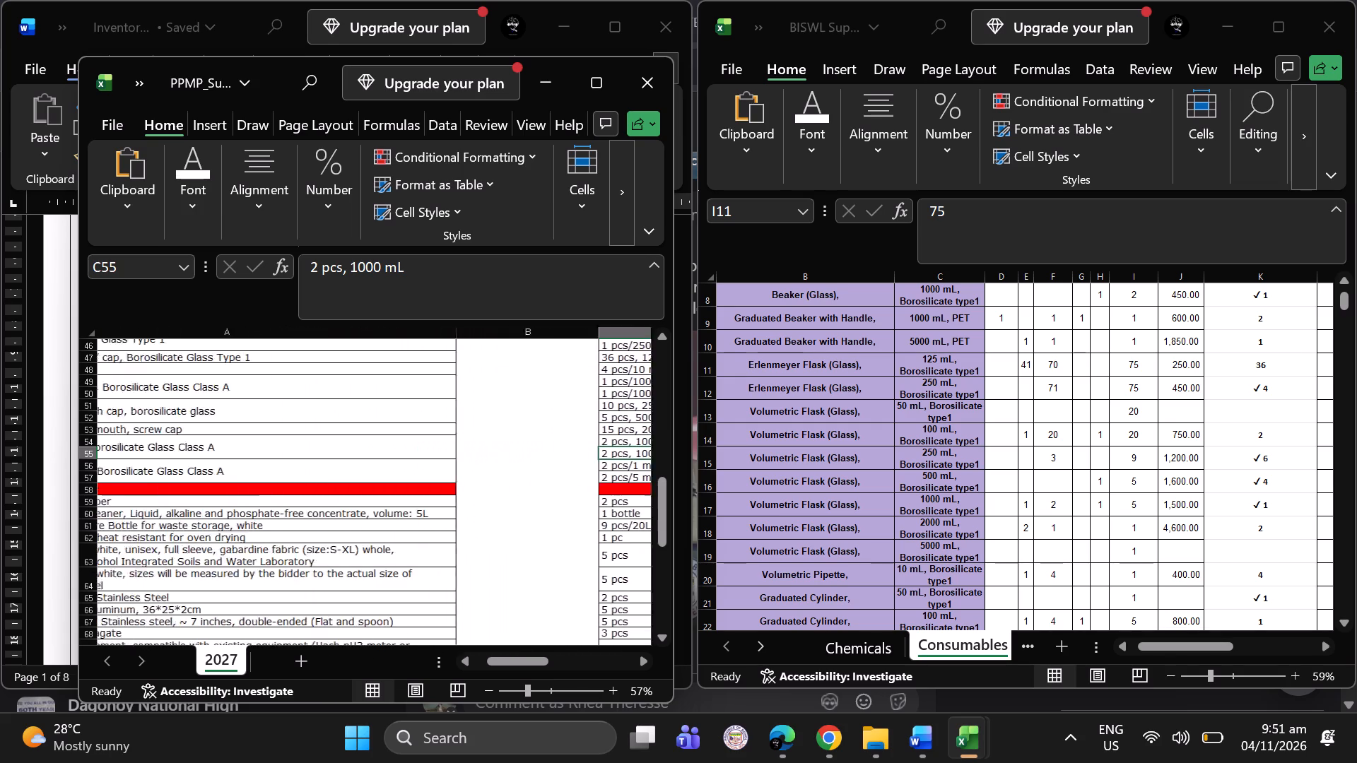
{"action": "scroll", "coordinate": [304, 451], "scroll_direction": "right", "scroll_amount": 1}
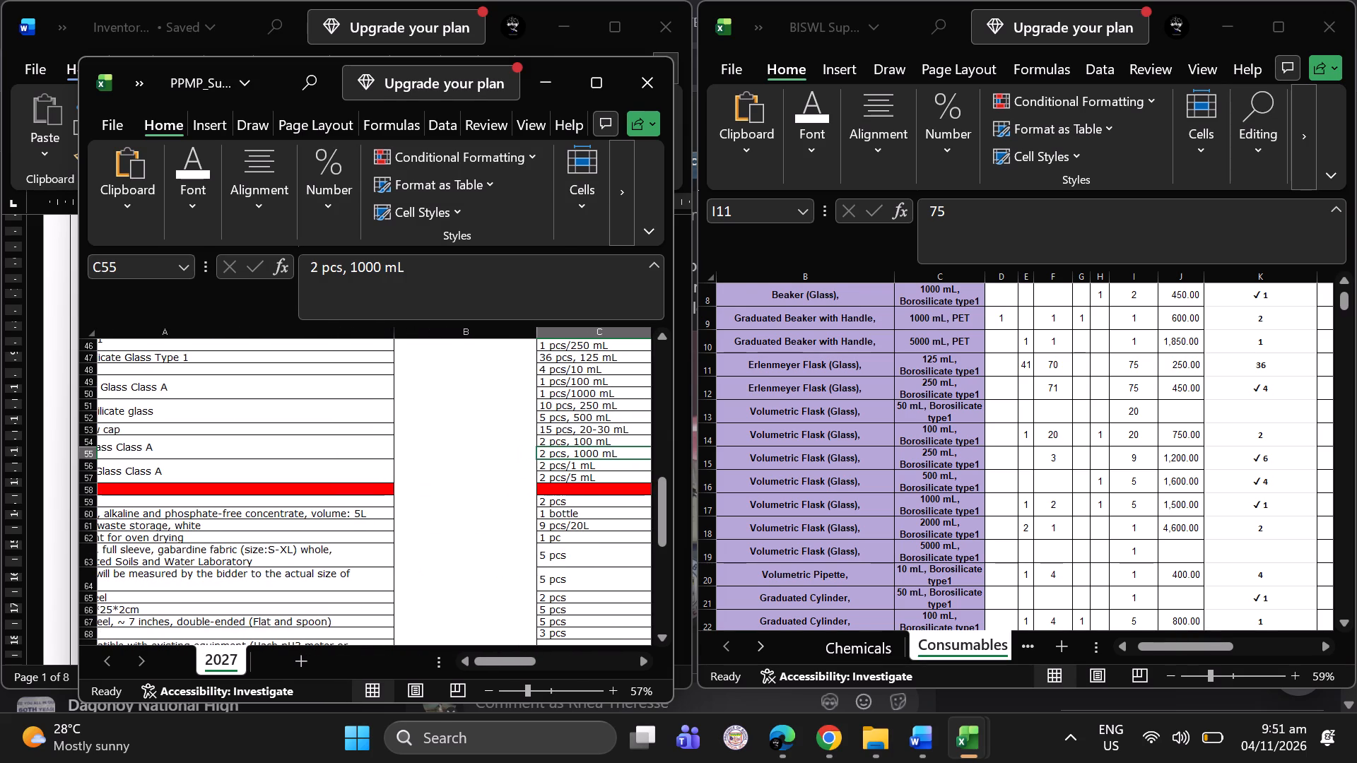
{"action": "scroll", "coordinate": [304, 451], "scroll_direction": "up", "scroll_amount": 1}
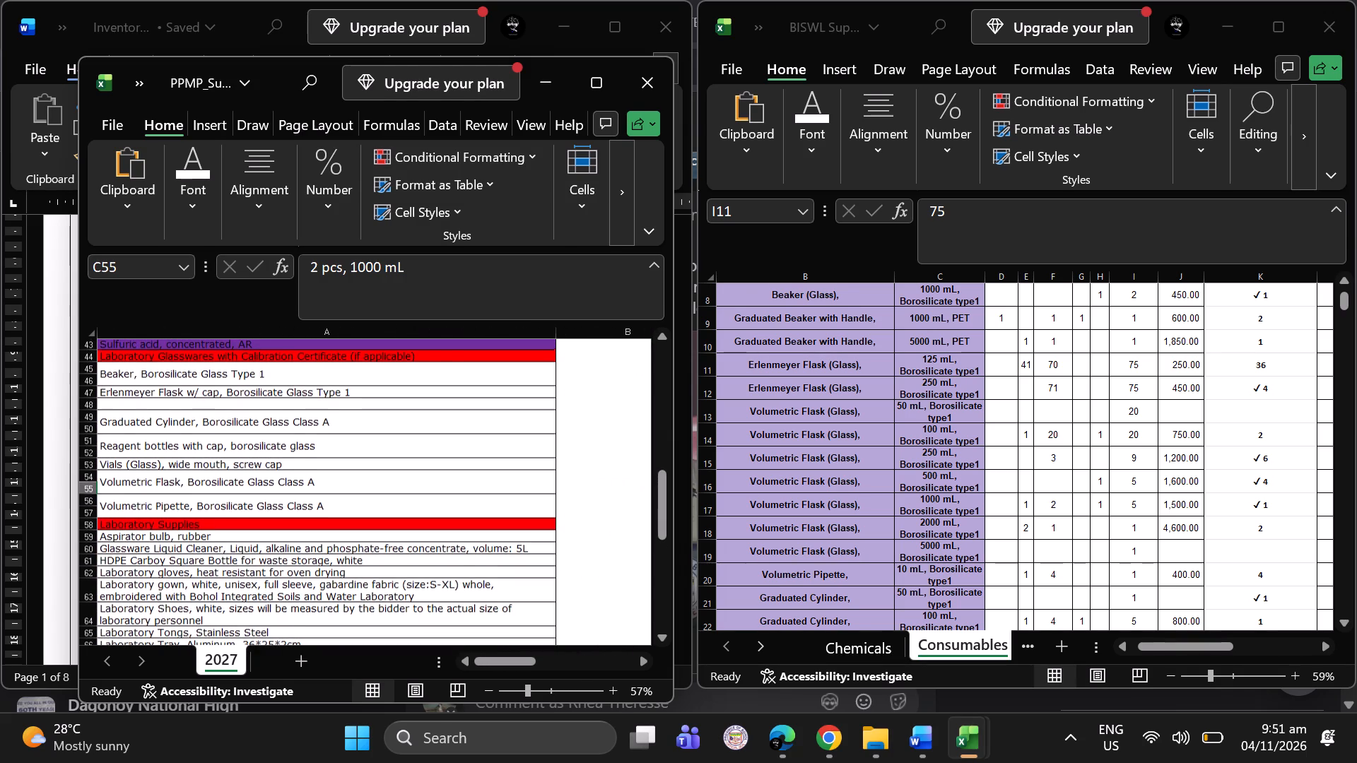
{"action": "scroll", "coordinate": [304, 451], "scroll_direction": "down", "scroll_amount": 3}
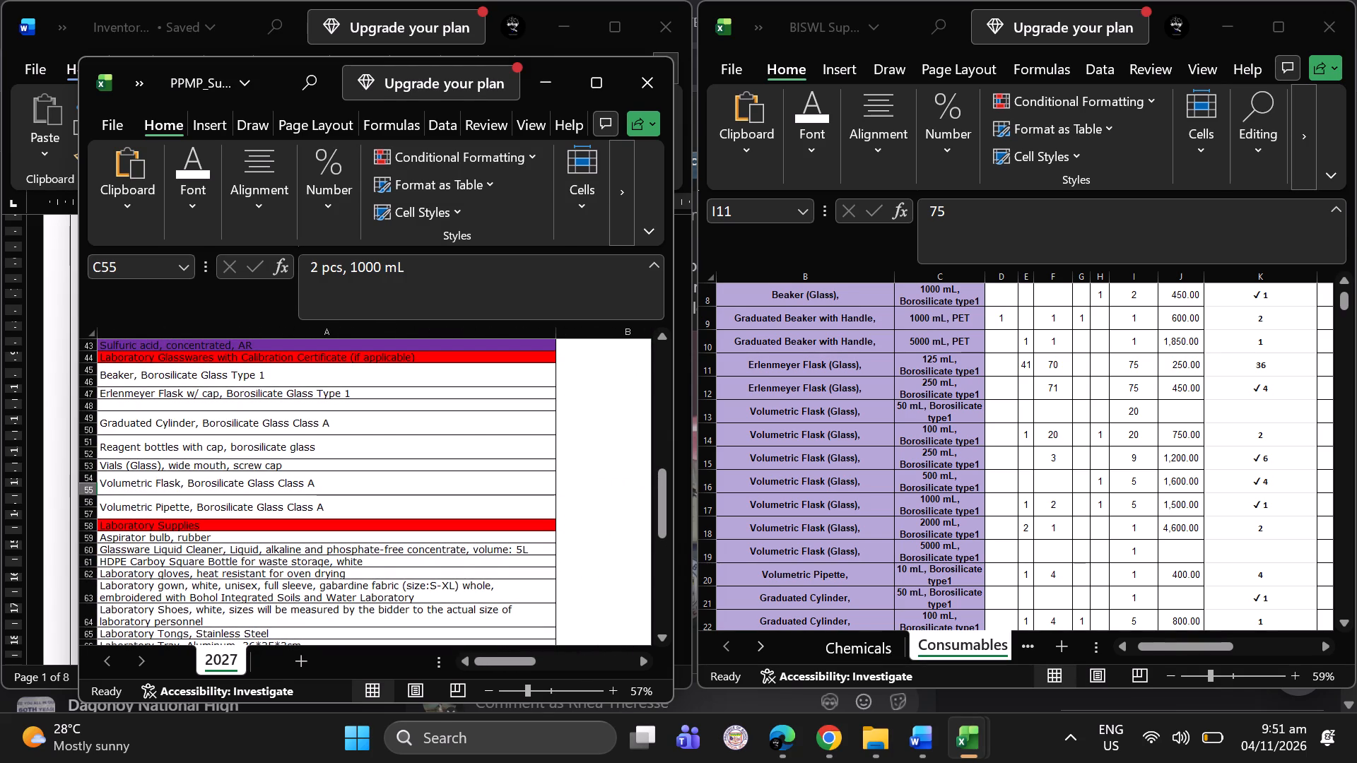
{"action": "scroll", "coordinate": [304, 451], "scroll_direction": "down", "scroll_amount": 1}
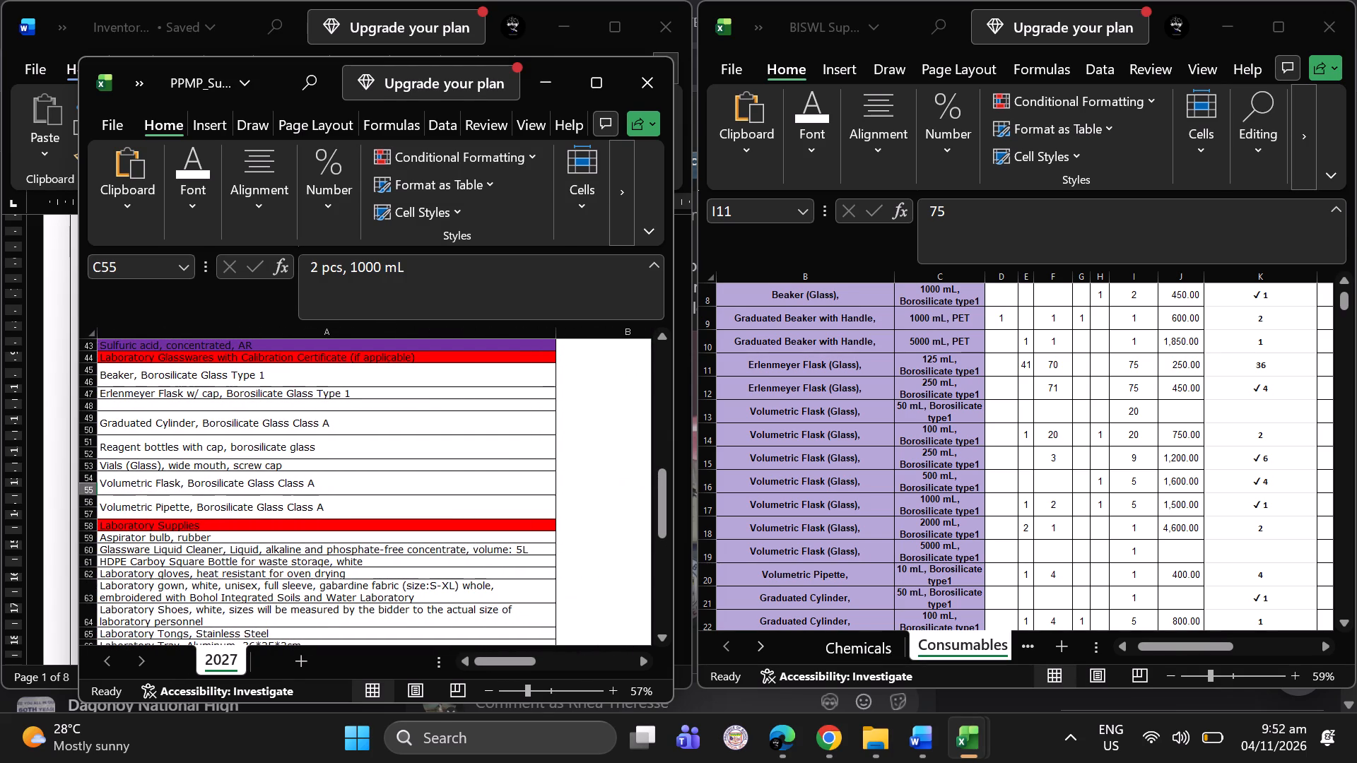
{"action": "scroll", "coordinate": [411, 511], "scroll_direction": "left", "scroll_amount": 2}
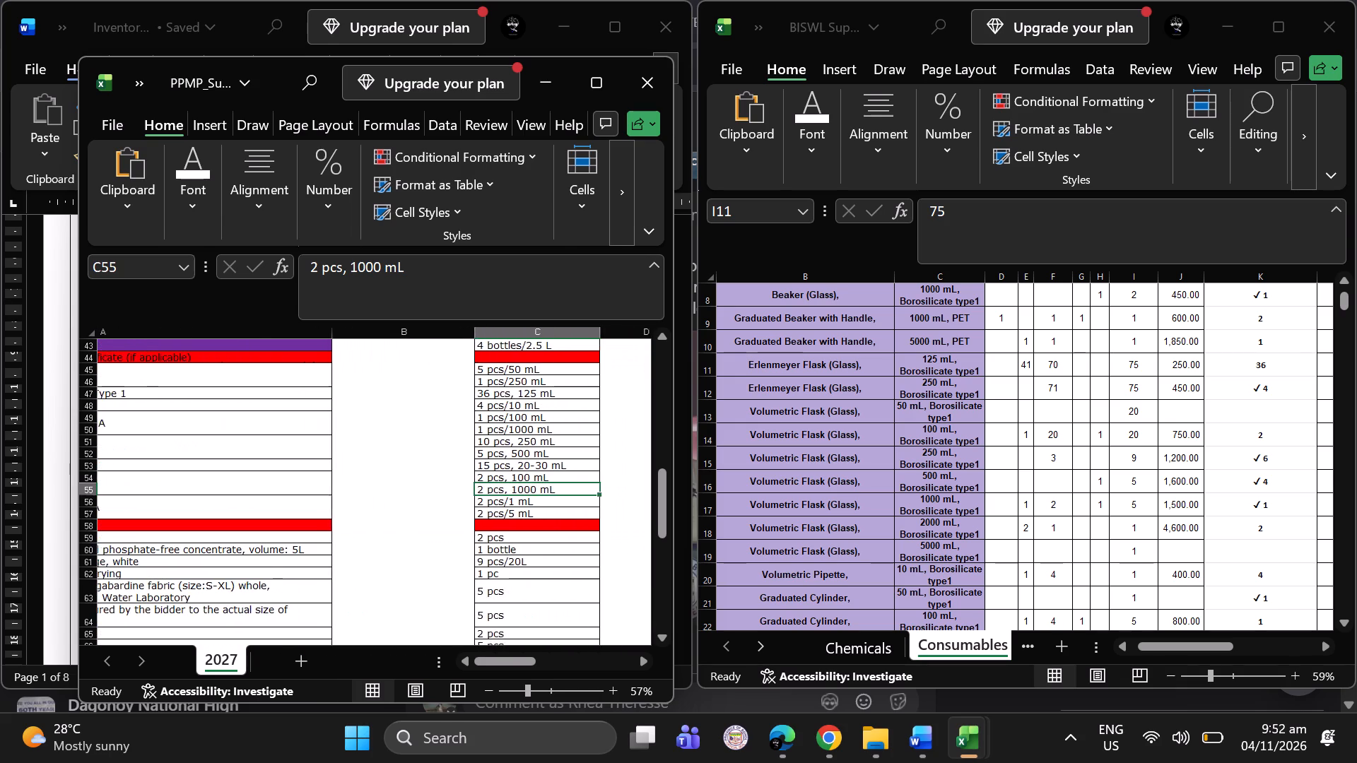
{"action": "scroll", "coordinate": [411, 511], "scroll_direction": "left", "scroll_amount": 1}
{"action": "left_click", "coordinate": [312, 504]}
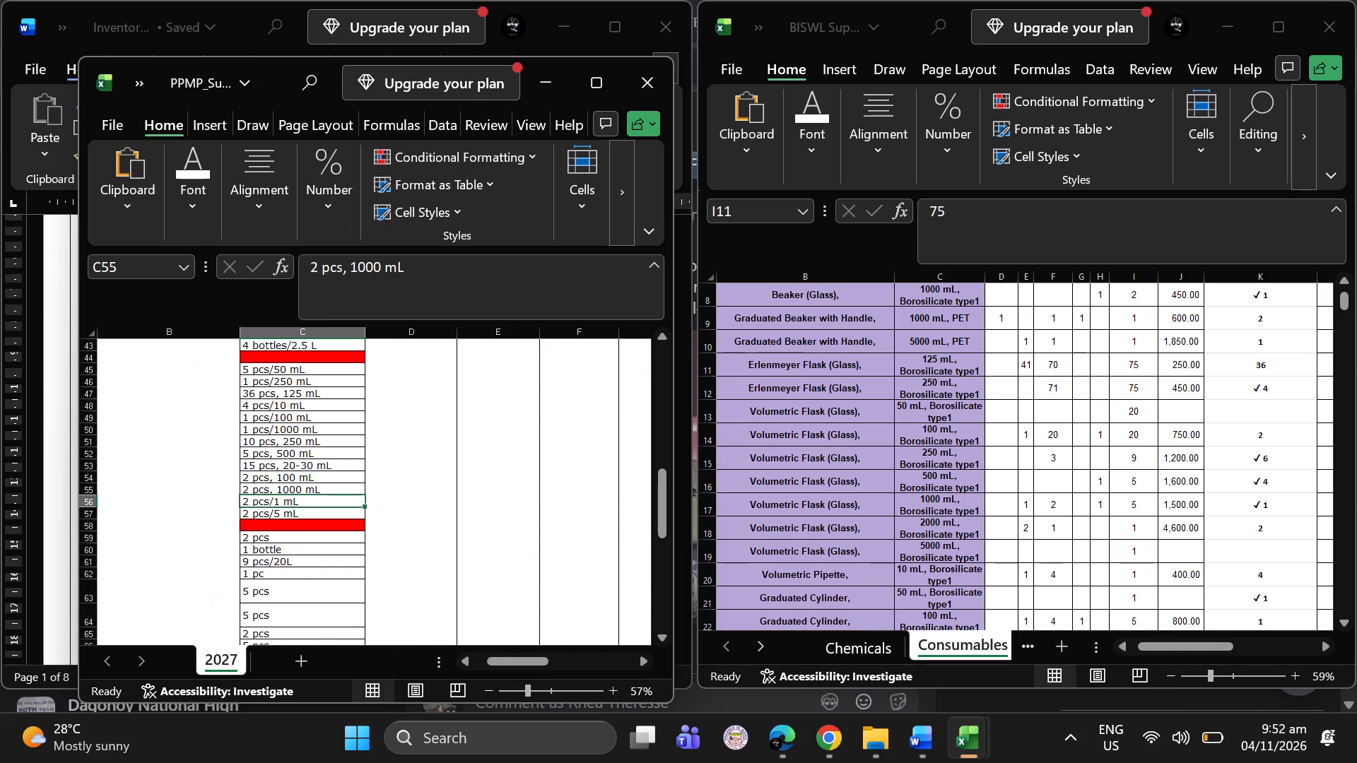
{"action": "scroll", "coordinate": [312, 503], "scroll_direction": "right", "scroll_amount": 3}
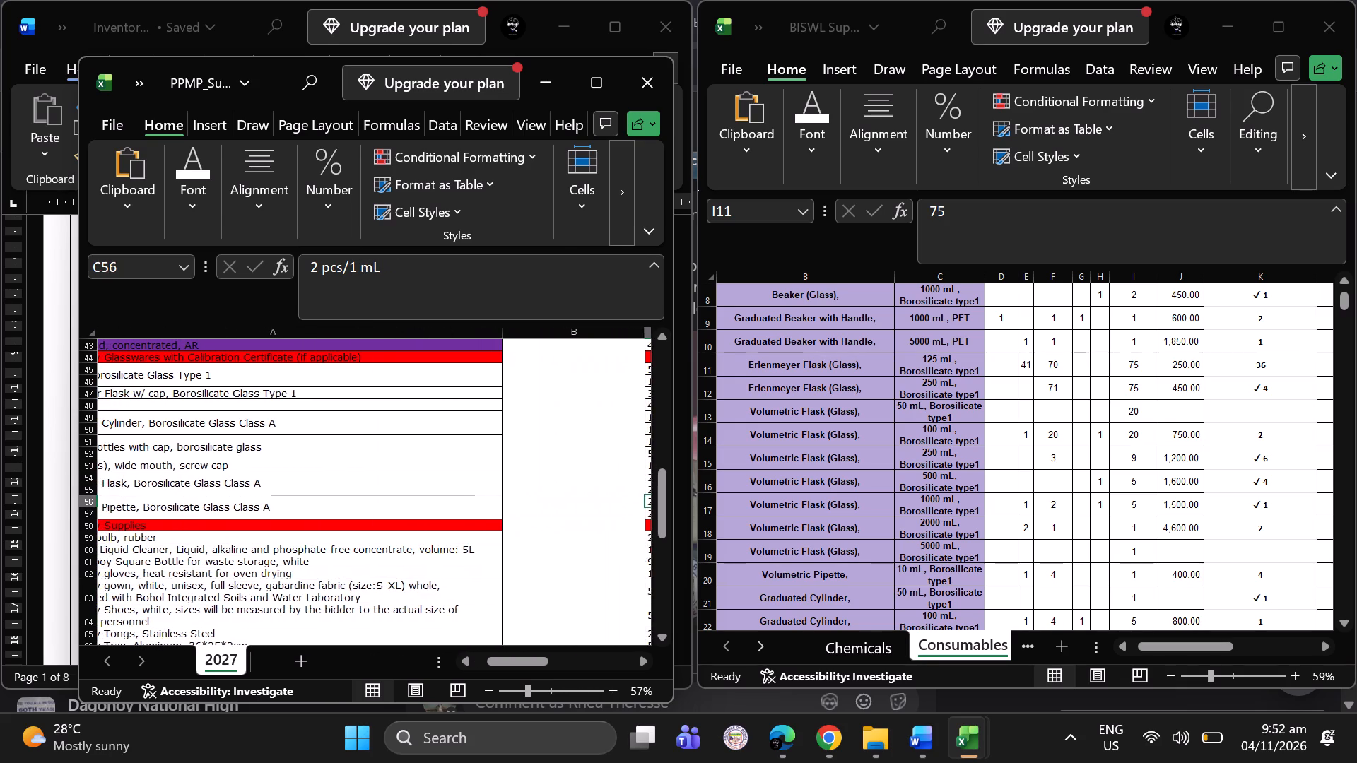
{"action": "scroll", "coordinate": [312, 503], "scroll_direction": "right", "scroll_amount": 1}
{"action": "left_click", "coordinate": [312, 422]}
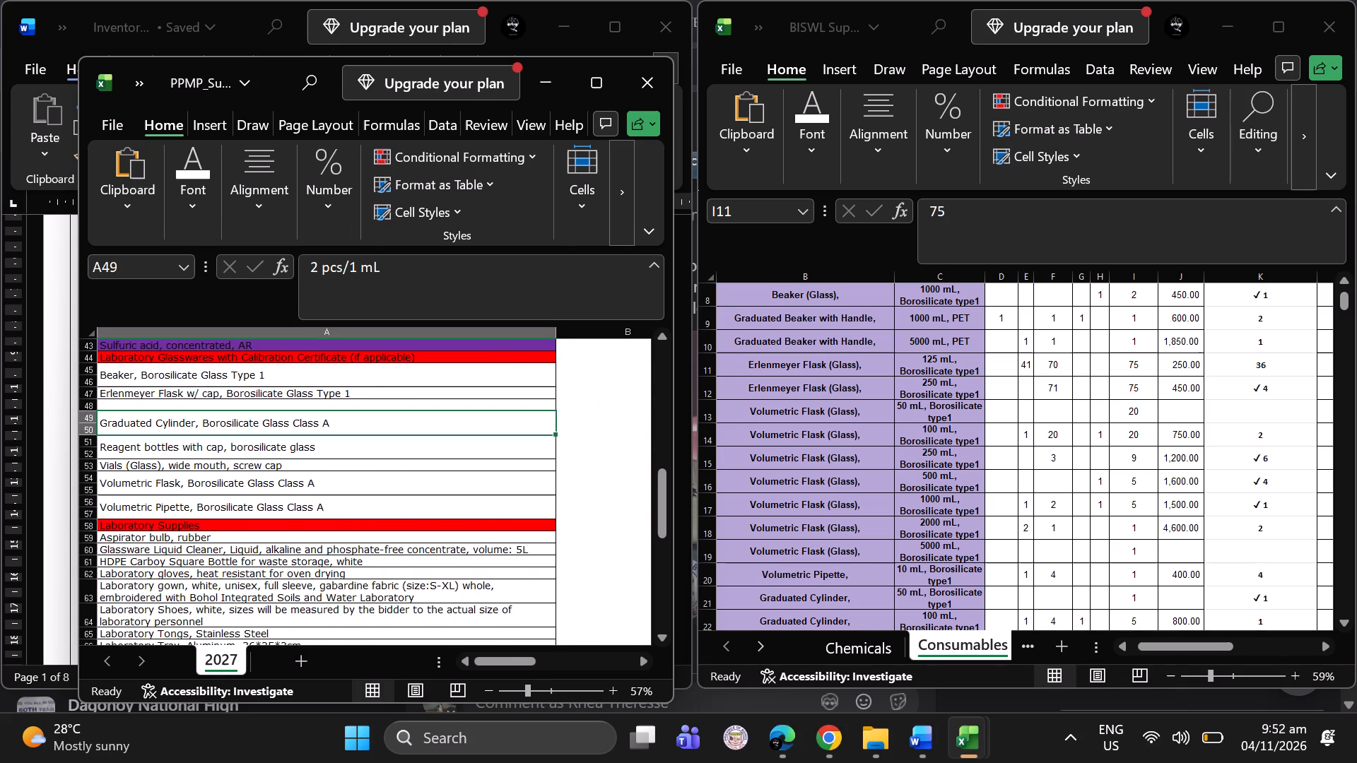
{"action": "scroll", "coordinate": [312, 422], "scroll_direction": "left", "scroll_amount": 2}
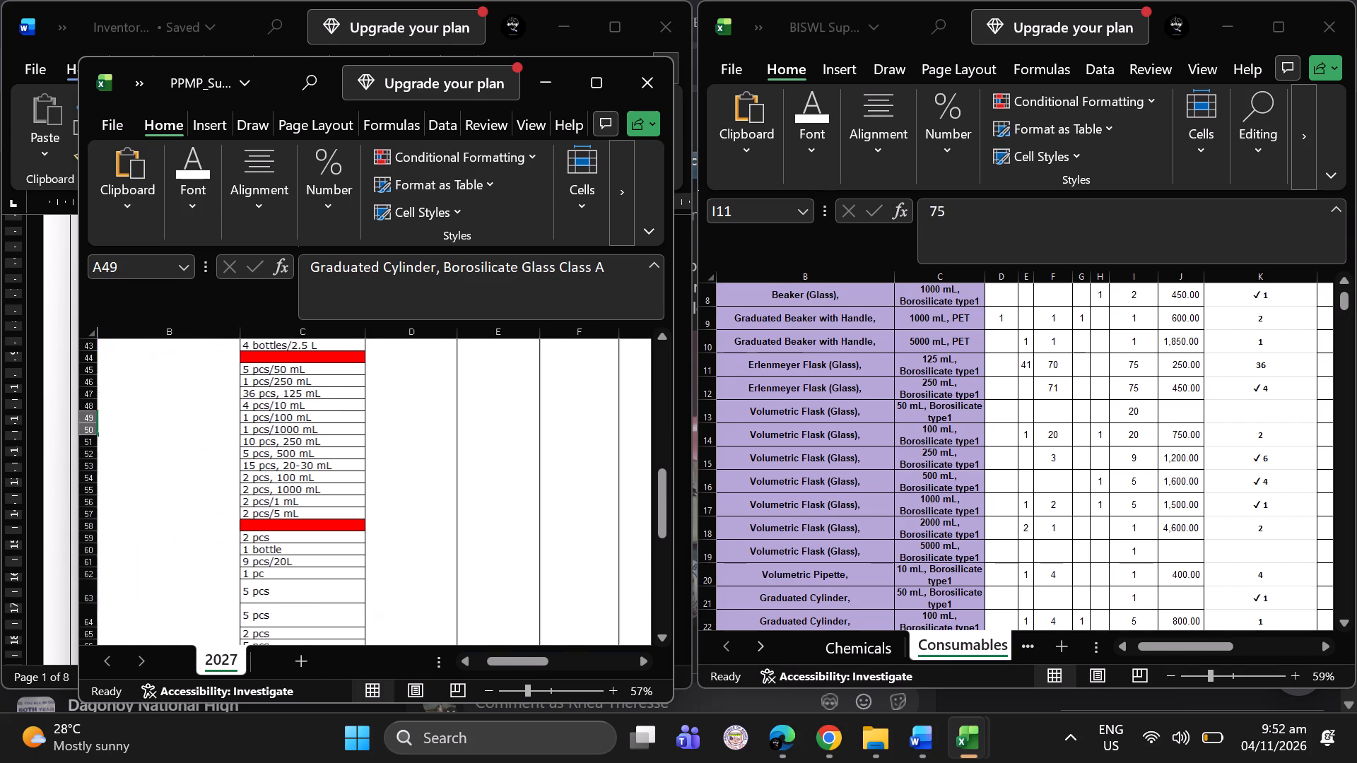
{"action": "scroll", "coordinate": [788, 510], "scroll_direction": "down", "scroll_amount": 1}
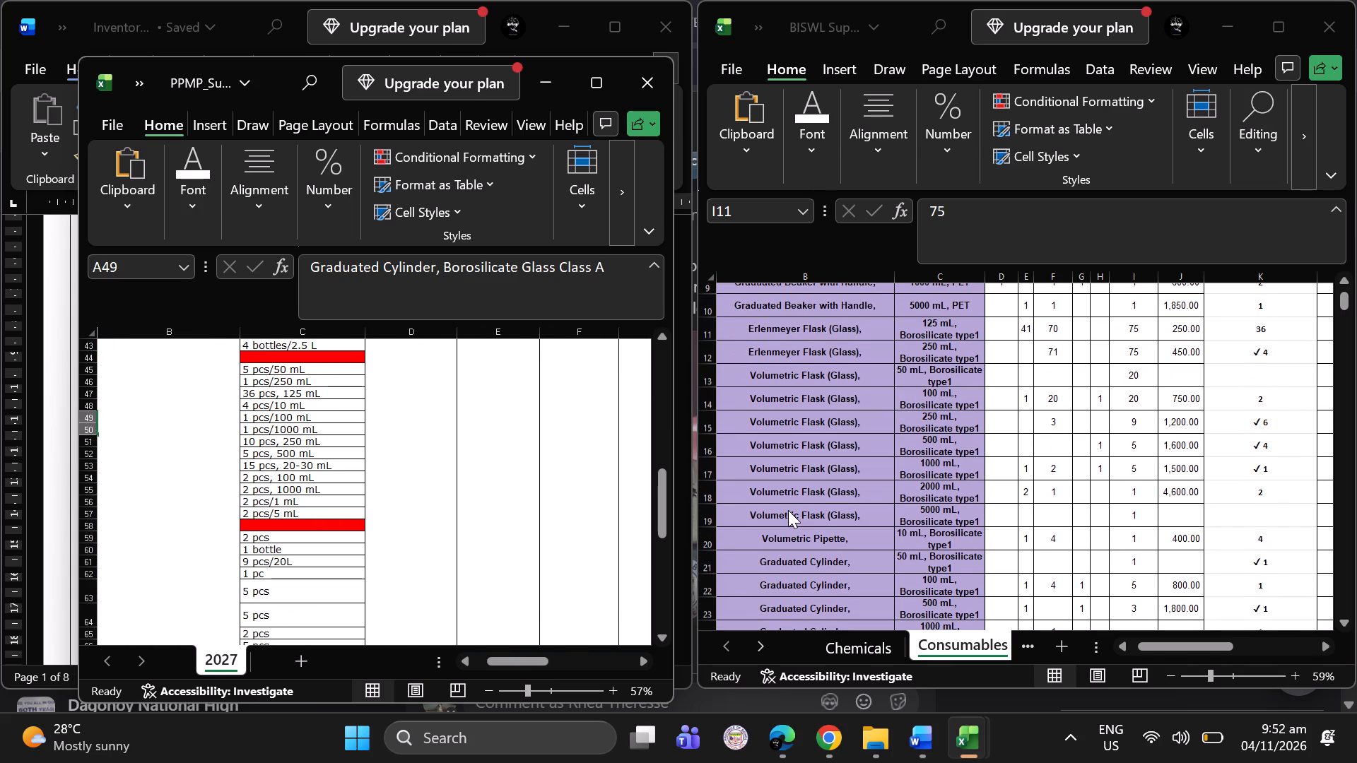
{"action": "scroll", "coordinate": [788, 510], "scroll_direction": "down", "scroll_amount": 5}
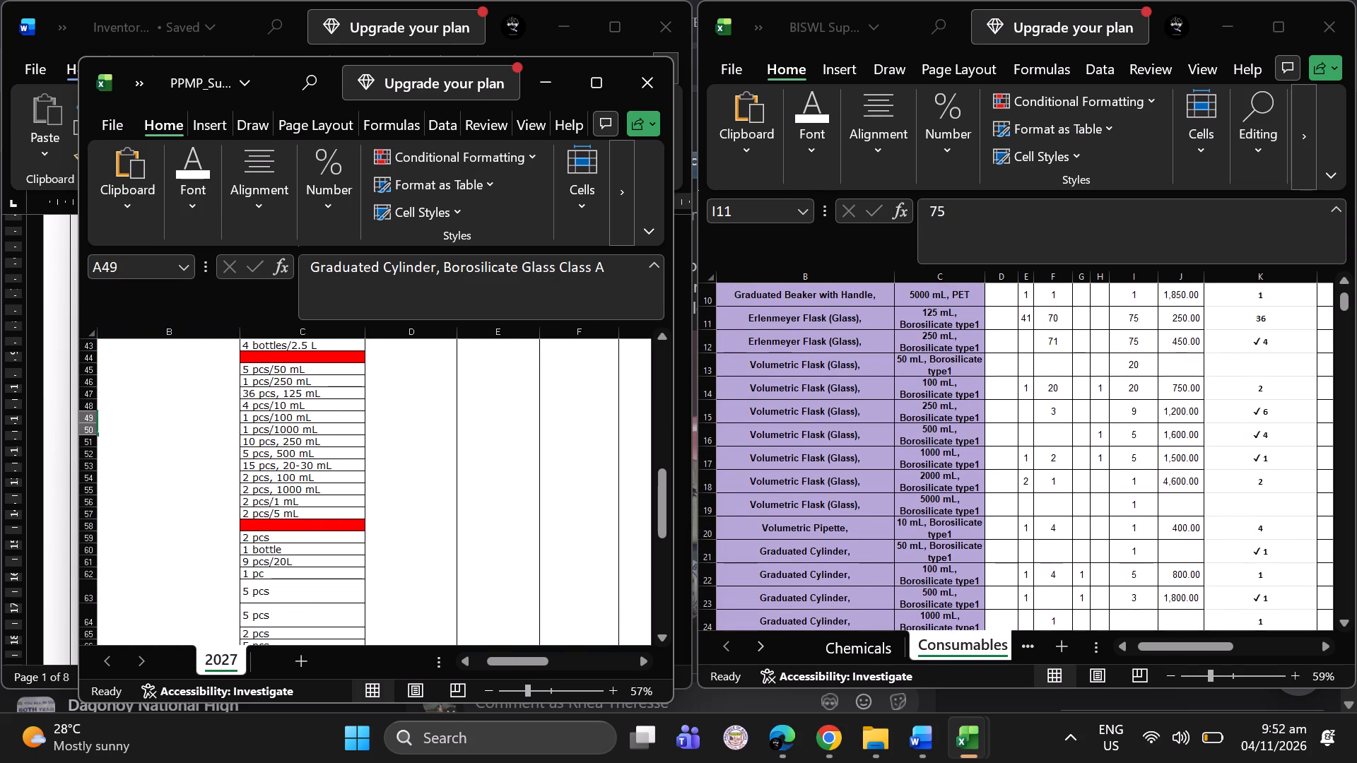
Delete the entire row 56 holding the 1 mL volumetric pipette entry in the 2027 sheet.
{"action": "left_click", "coordinate": [267, 501]}
{"action": "right_click", "coordinate": [267, 501]}
{"action": "left_click", "coordinate": [400, 252]}
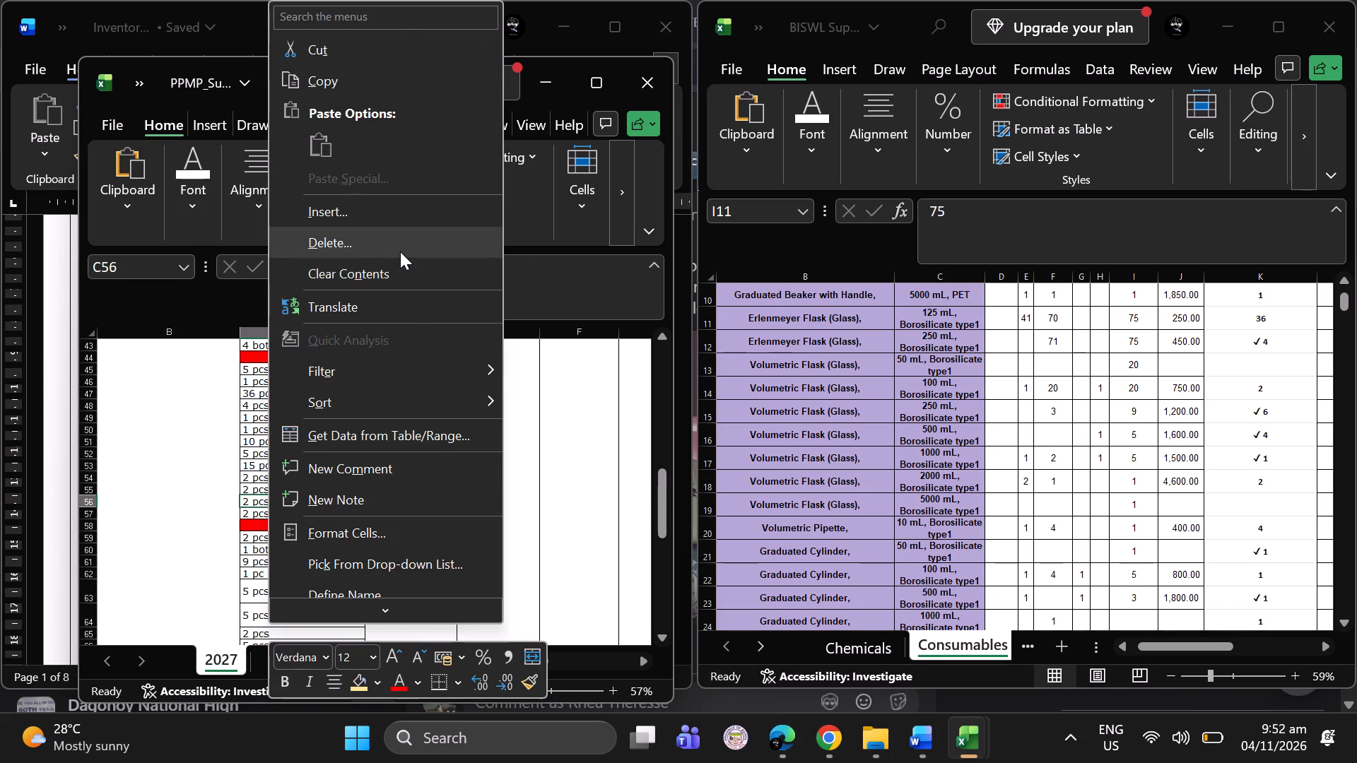
{"action": "key", "text": "Down"}
{"action": "key", "text": "Down"}
{"action": "key", "text": "Return"}
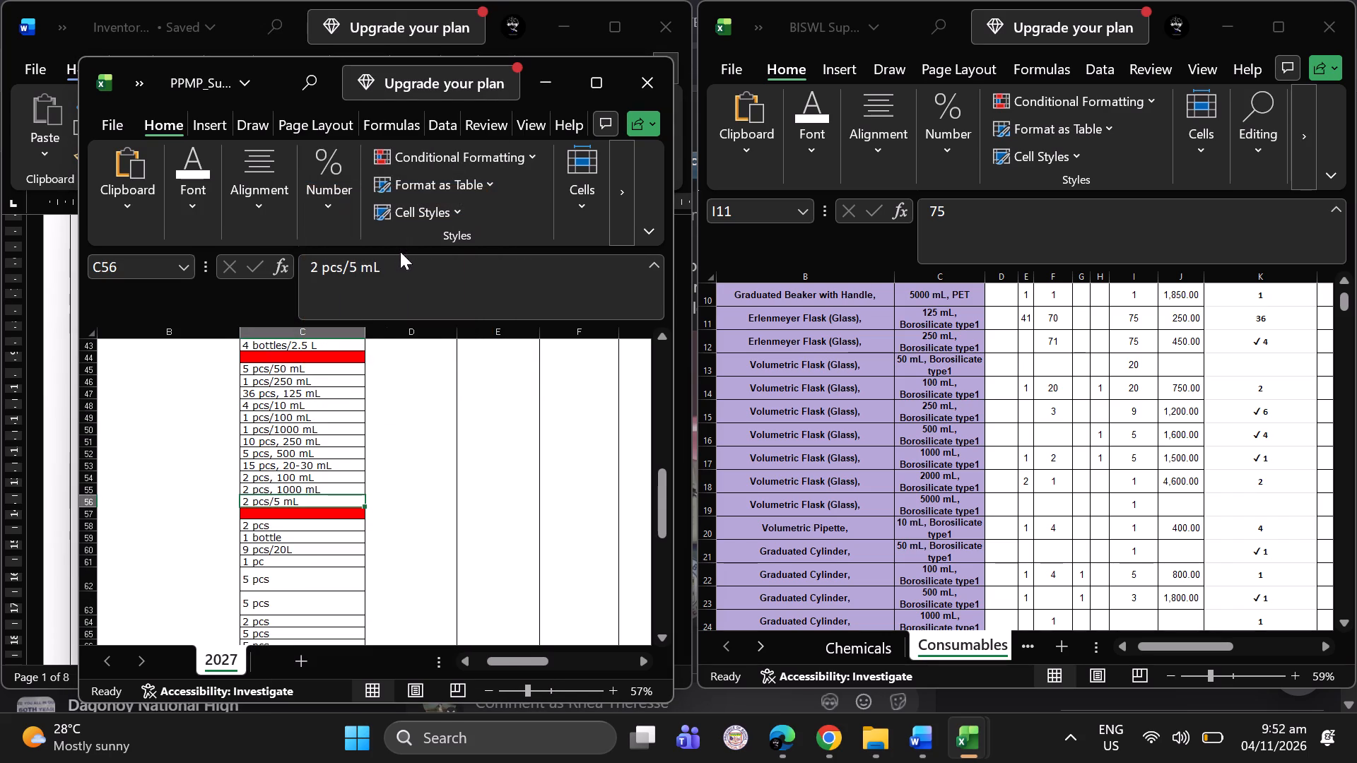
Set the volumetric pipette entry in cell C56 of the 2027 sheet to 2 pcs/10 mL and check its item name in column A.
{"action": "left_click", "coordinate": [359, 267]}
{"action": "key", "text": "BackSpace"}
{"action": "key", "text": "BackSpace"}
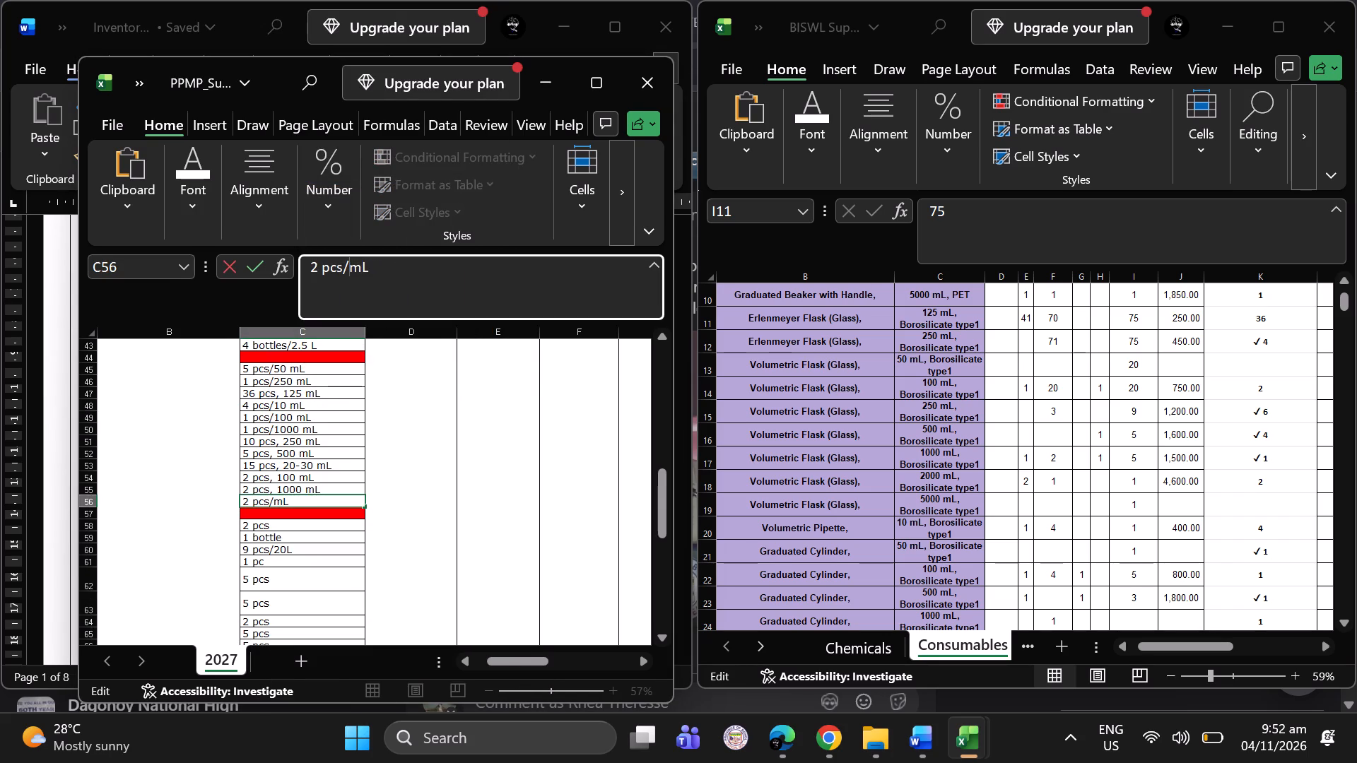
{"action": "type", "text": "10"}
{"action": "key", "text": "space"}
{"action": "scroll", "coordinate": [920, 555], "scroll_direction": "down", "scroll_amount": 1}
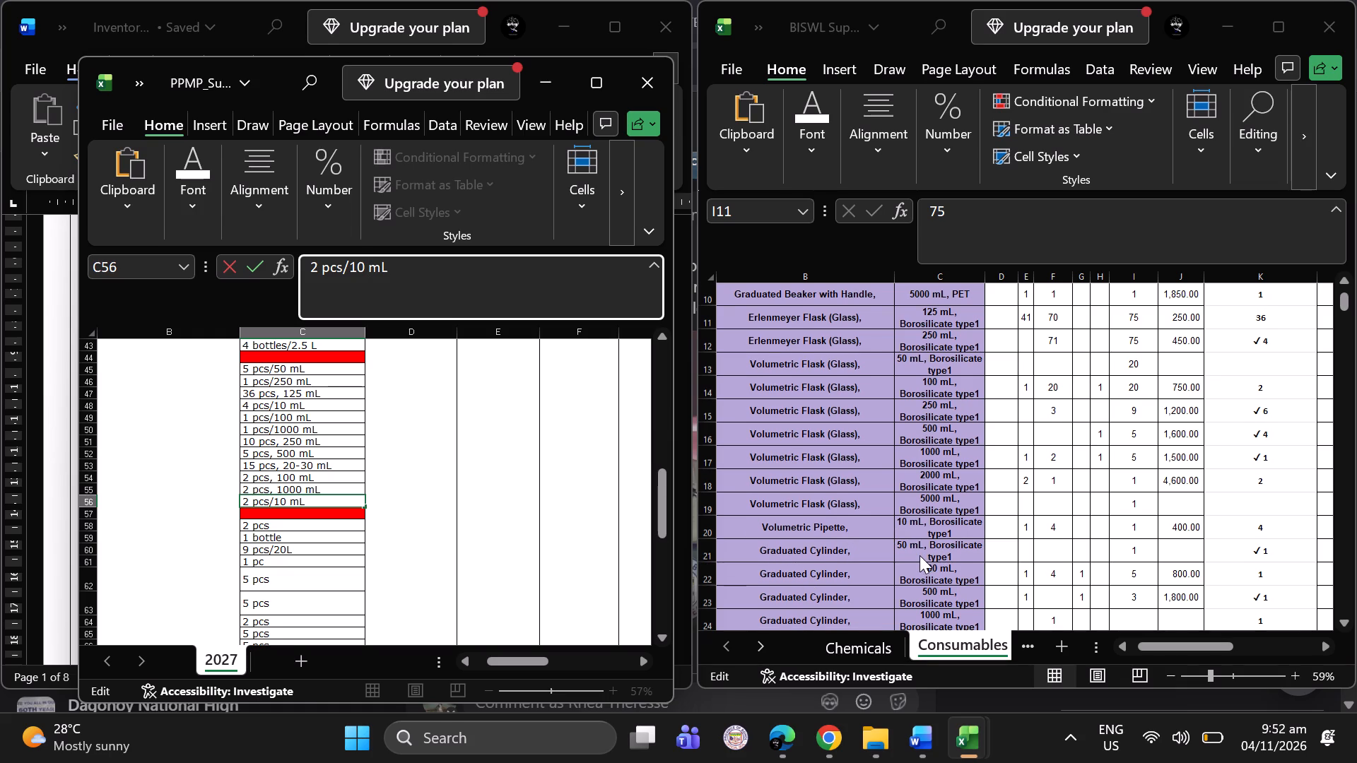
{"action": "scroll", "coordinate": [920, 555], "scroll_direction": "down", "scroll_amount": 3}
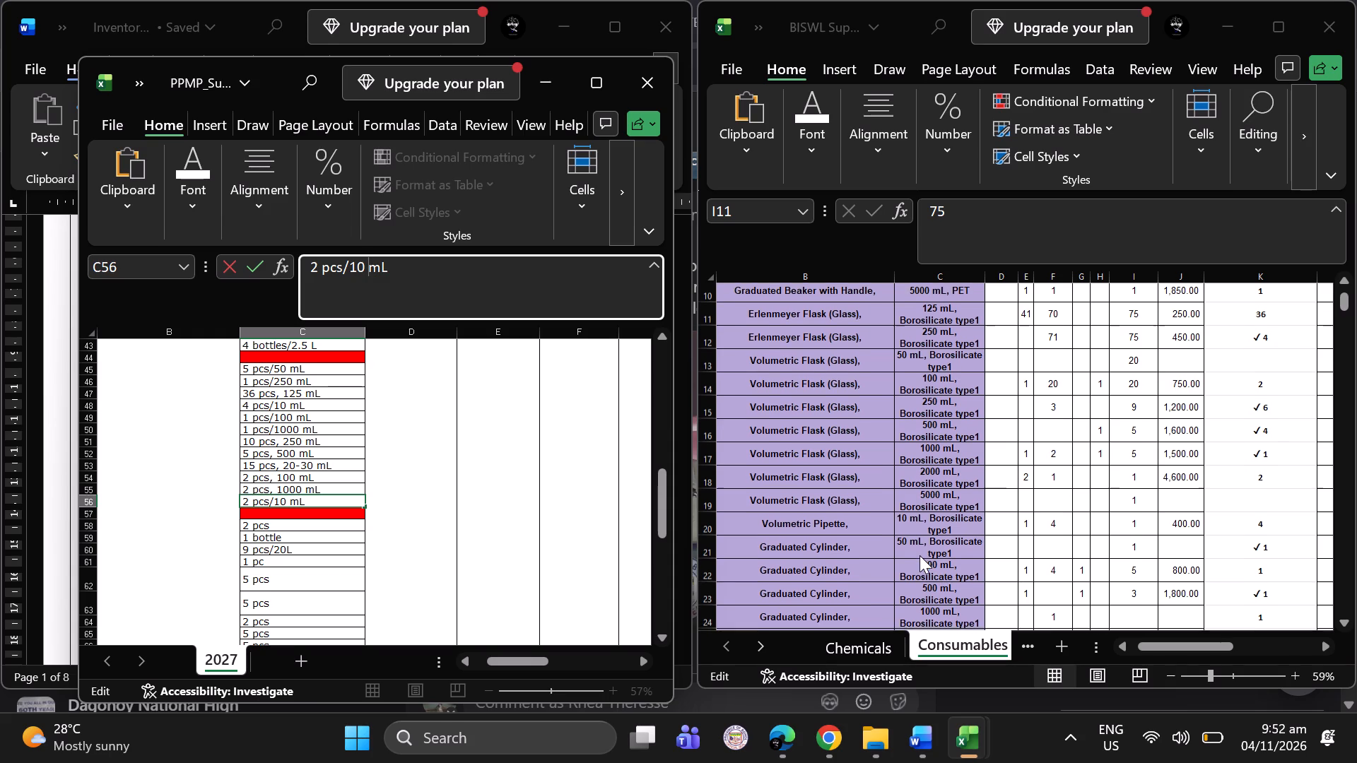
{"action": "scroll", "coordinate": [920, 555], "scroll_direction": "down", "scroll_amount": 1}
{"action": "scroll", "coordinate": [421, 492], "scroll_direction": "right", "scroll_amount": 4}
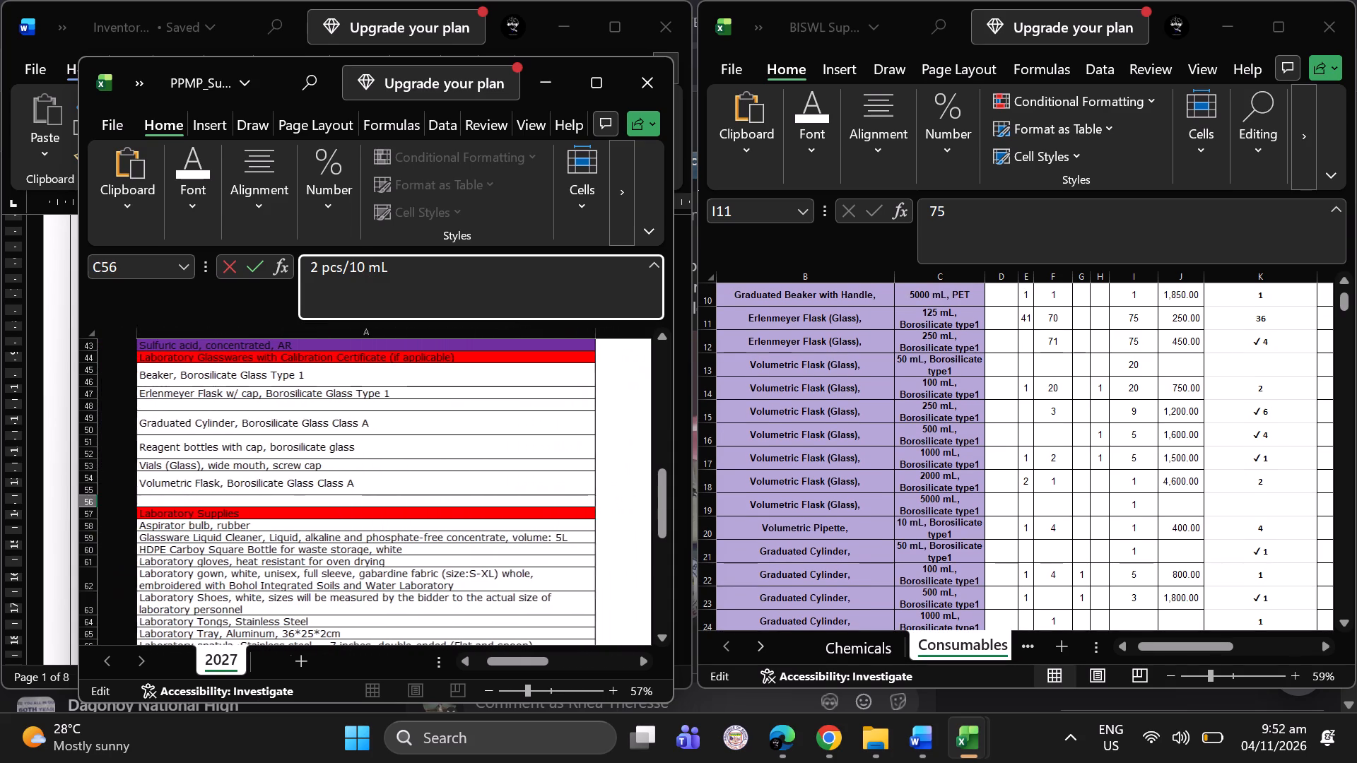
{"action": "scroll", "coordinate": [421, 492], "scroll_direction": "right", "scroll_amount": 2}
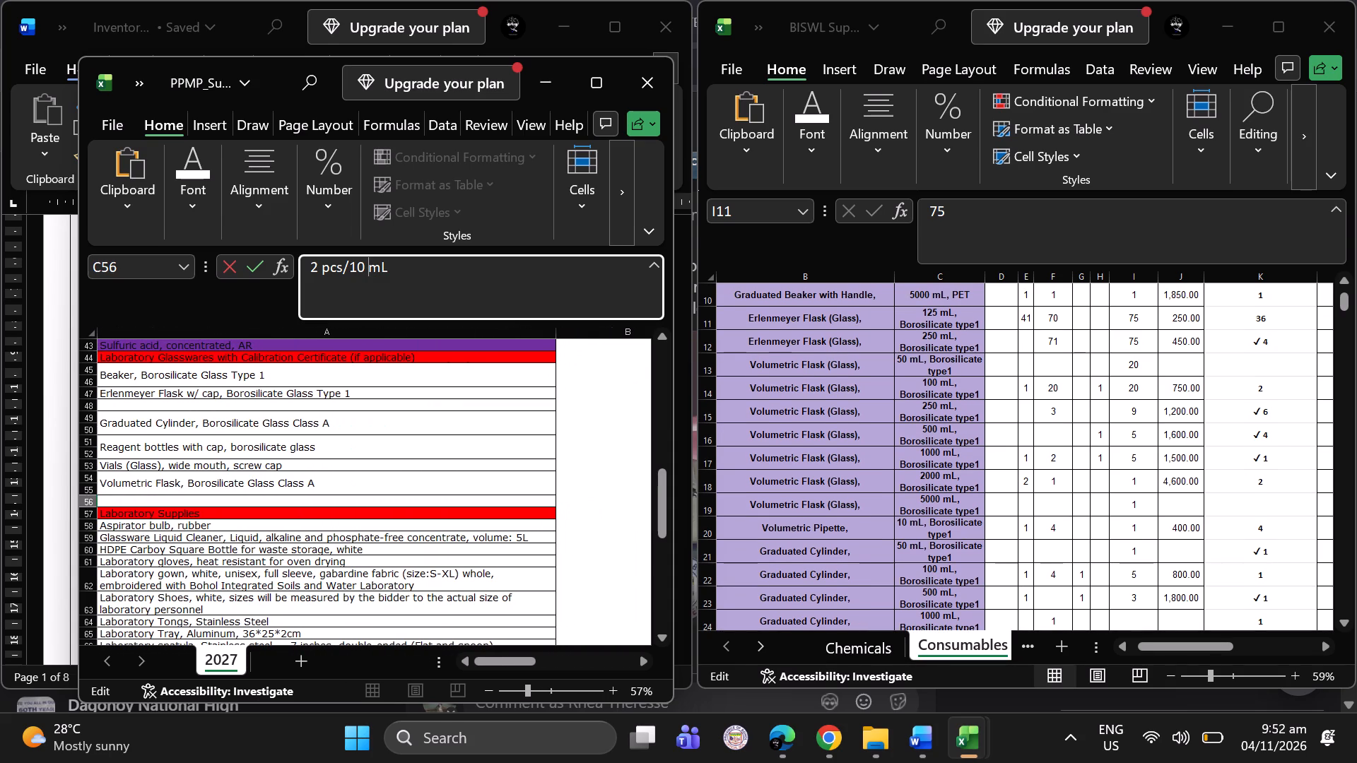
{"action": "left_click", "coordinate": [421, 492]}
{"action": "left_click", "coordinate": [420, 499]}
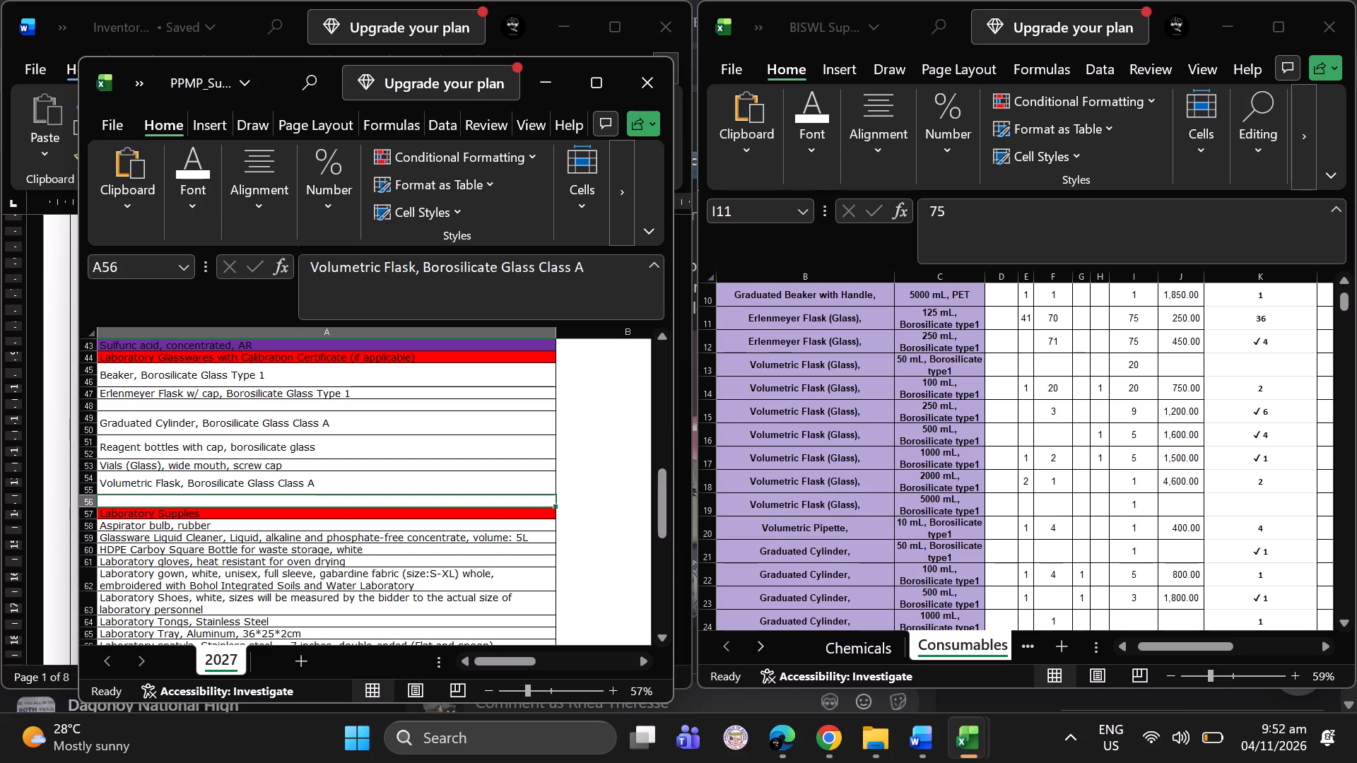
Undo the C56 size edit and the deletion of the 1 mL volumetric pipette row in the 2027 sheet.
{"action": "key", "text": "ctrl+z"}
{"action": "key", "text": "ctrl+z"}
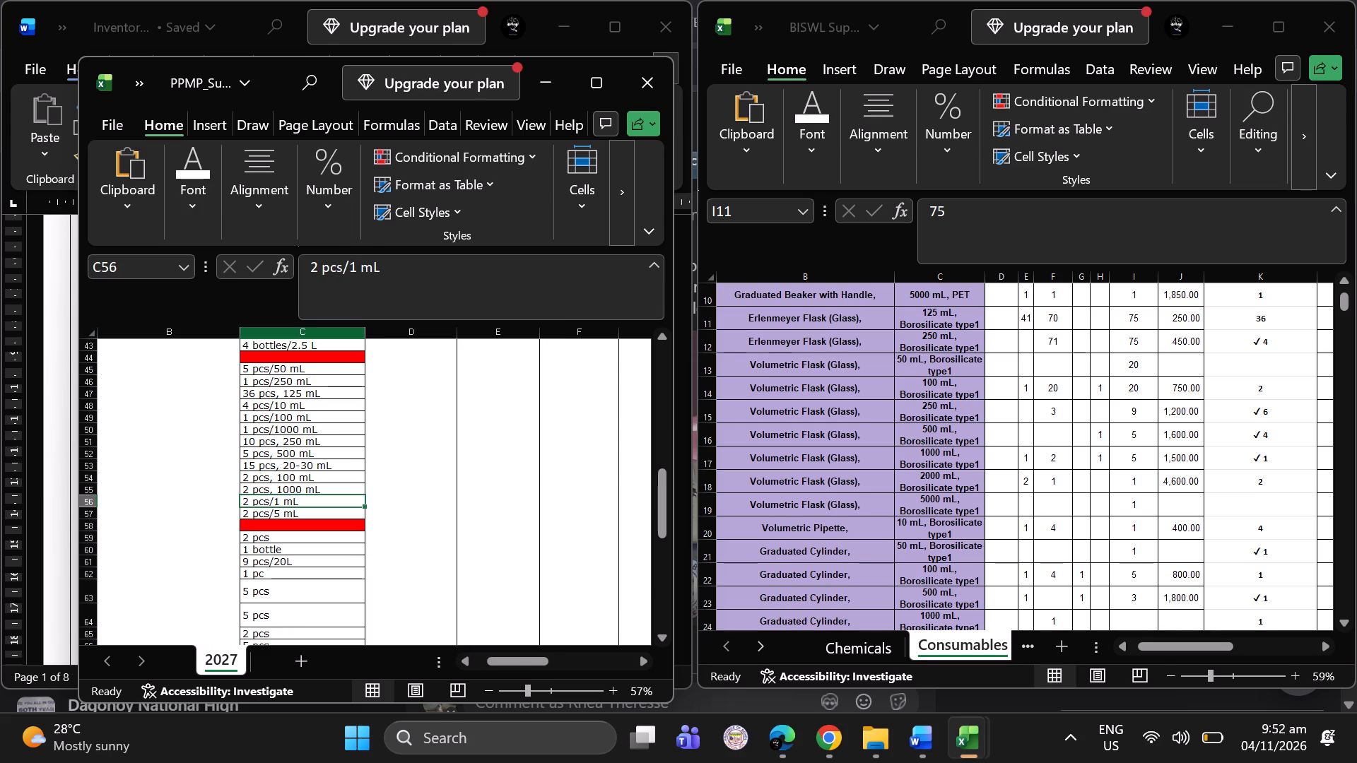
Set the volumetric pipette entry in cell C56 of the 2027 sheet to 4 pcs/10 mL.
{"action": "left_click", "coordinate": [355, 266]}
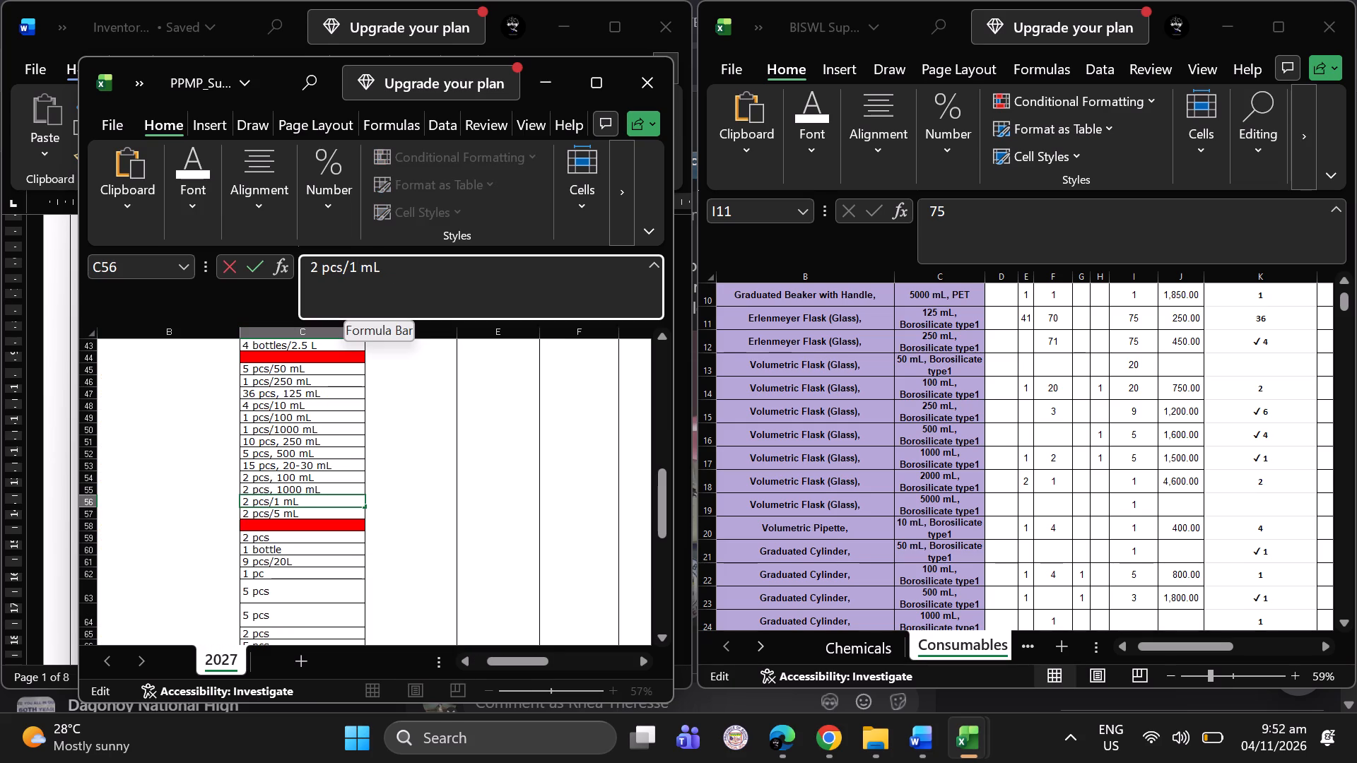
{"action": "key", "text": "0"}
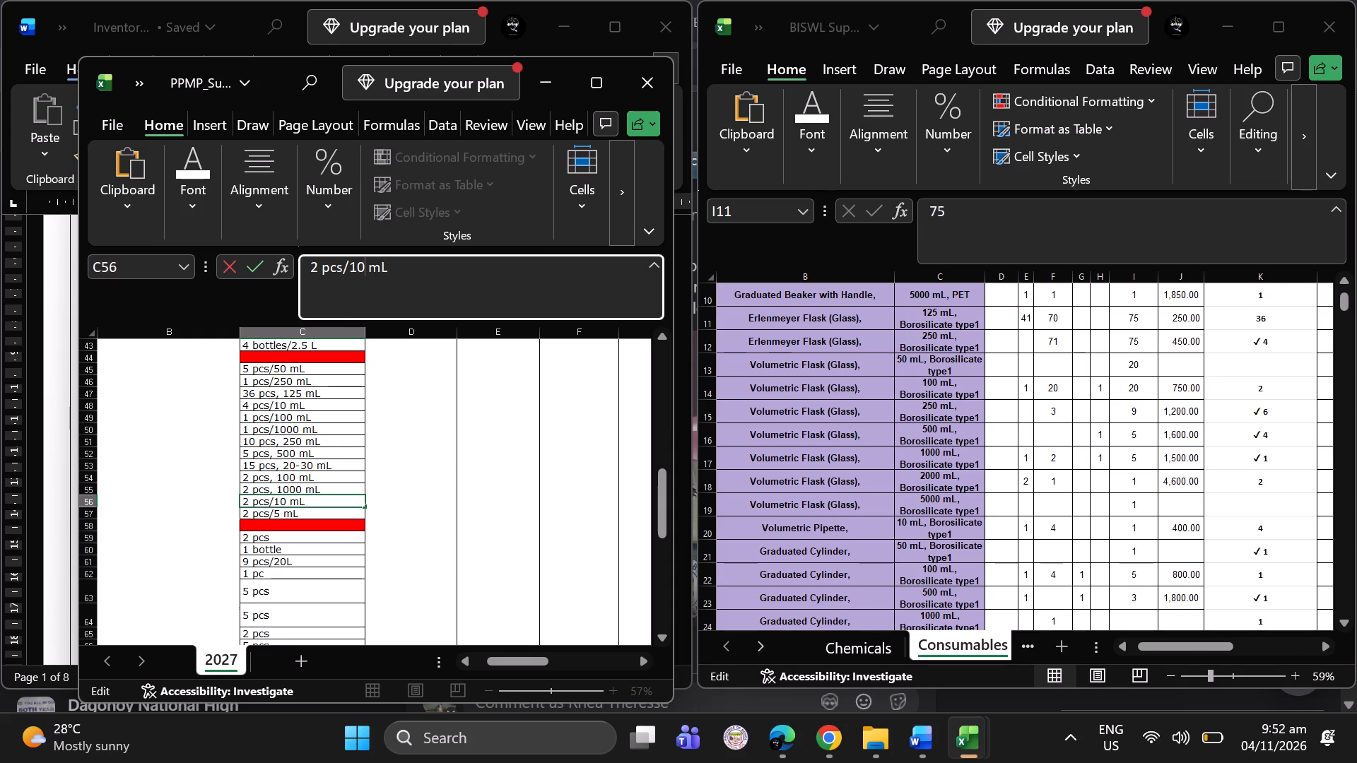
{"action": "left_click", "coordinate": [313, 273]}
{"action": "key", "text": "Right"}
{"action": "key", "text": "BackSpace"}
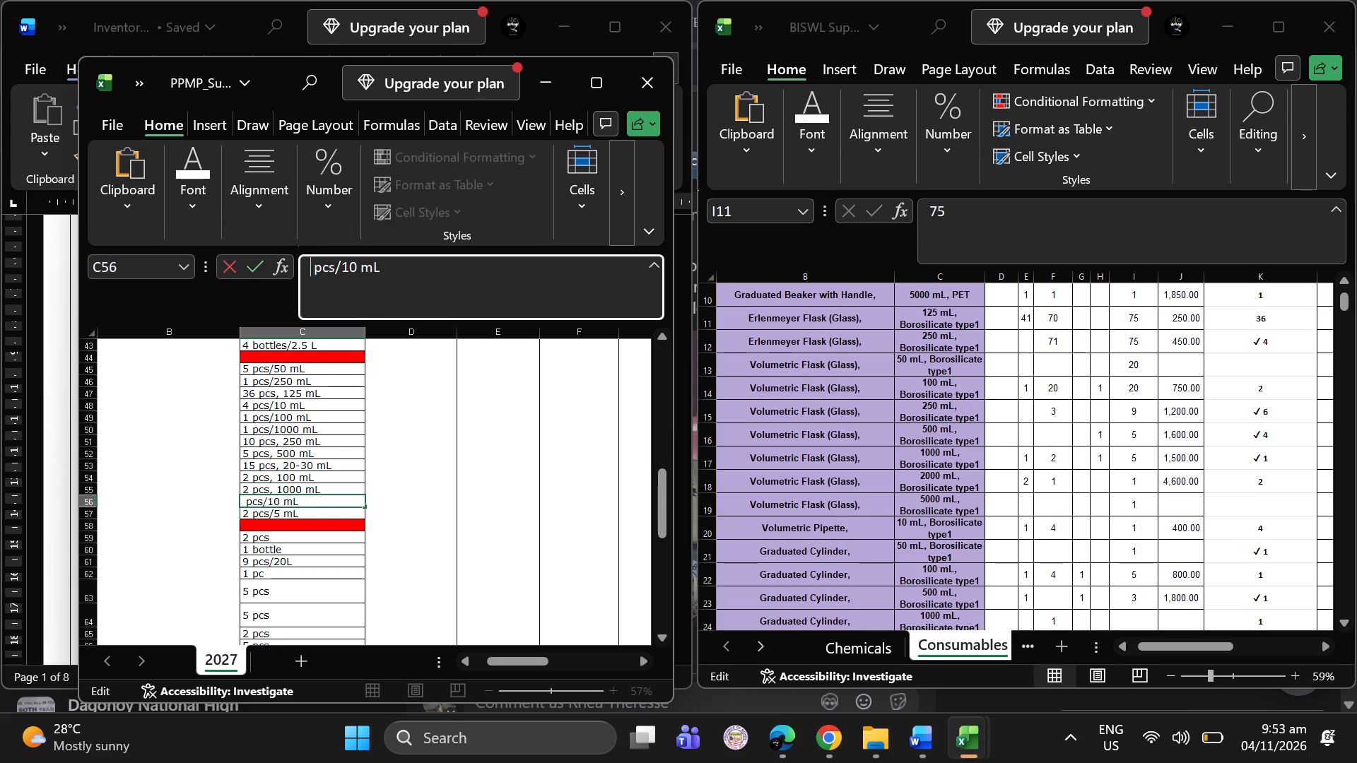
{"action": "key", "text": "5"}
{"action": "key", "text": "BackSpace"}
{"action": "key", "text": "4"}
{"action": "key", "text": "Return"}
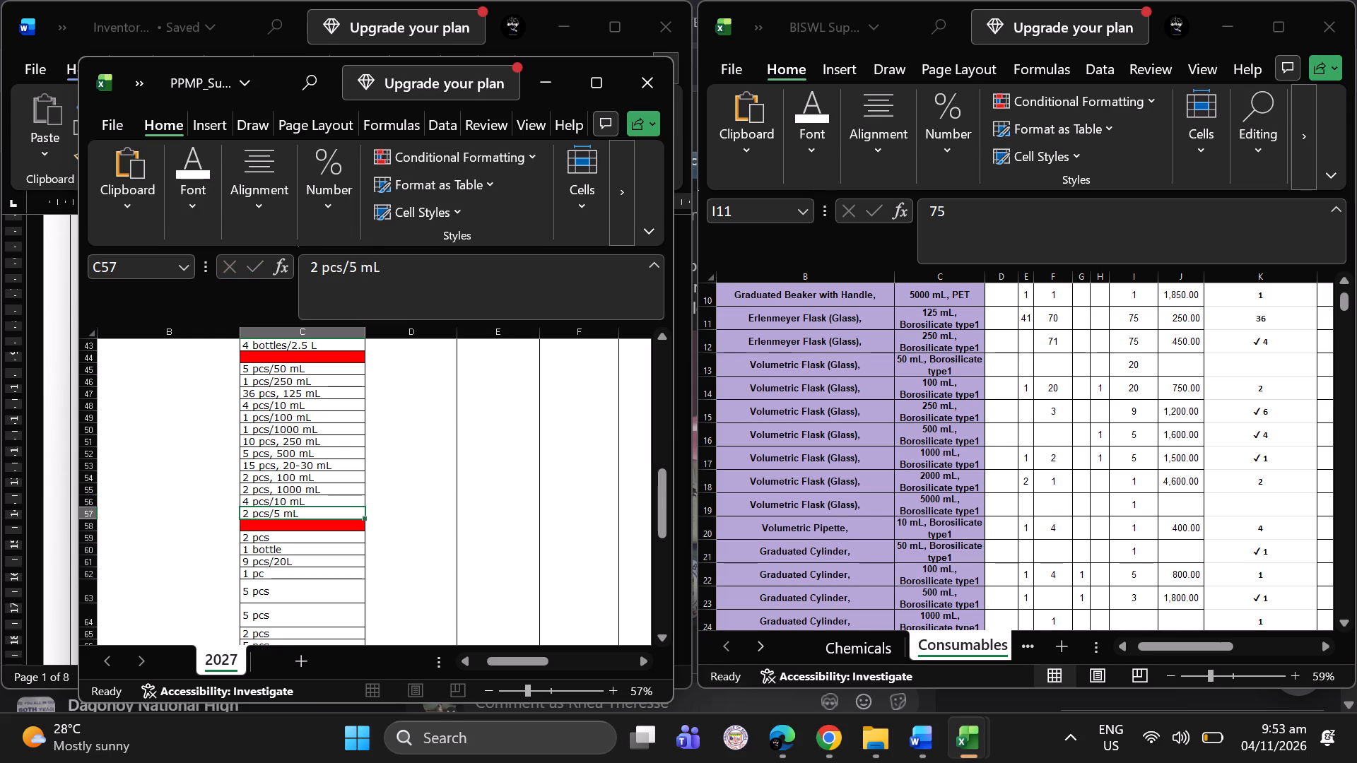
Delete the entire row 57 holding the 5 mL volumetric pipette entry in the 2027 sheet.
{"action": "left_click", "coordinate": [309, 510]}
{"action": "right_click", "coordinate": [309, 510]}
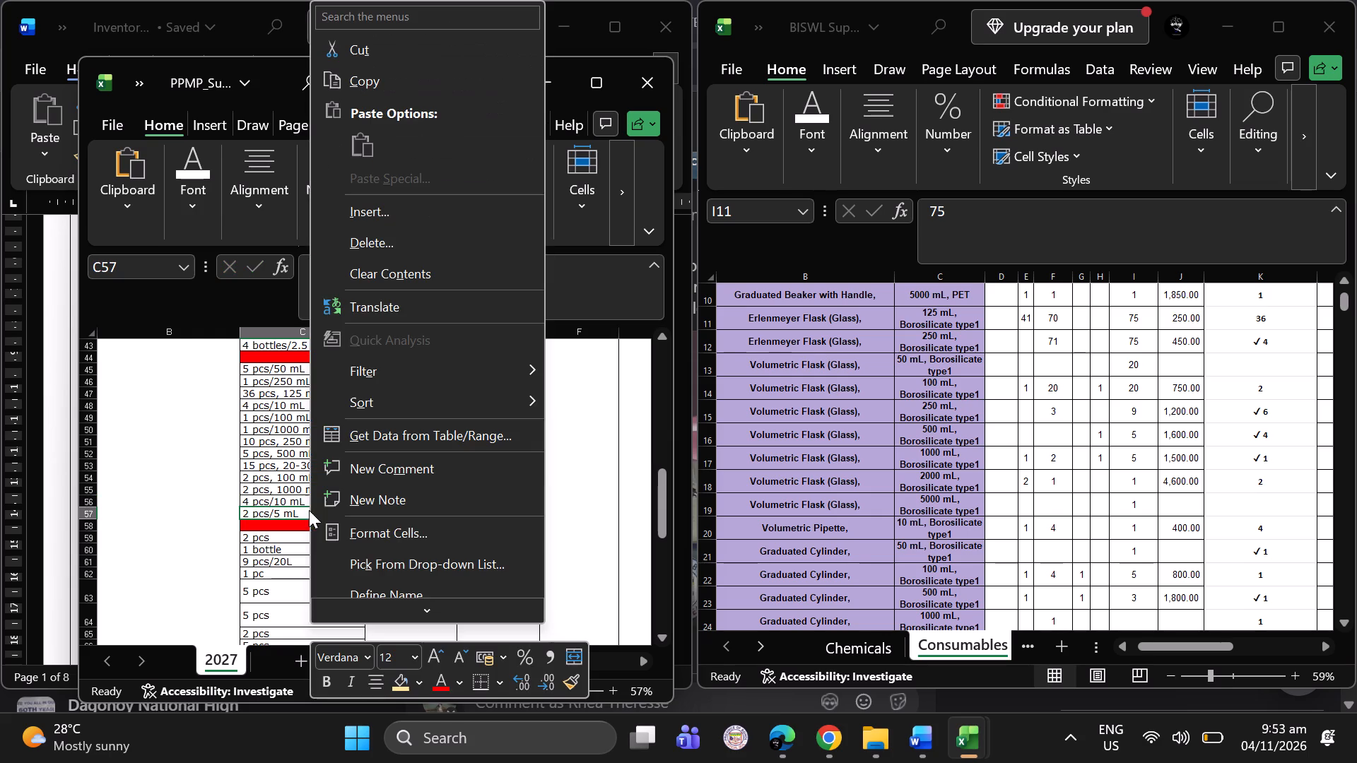
{"action": "left_click", "coordinate": [364, 247]}
{"action": "key", "text": "Down"}
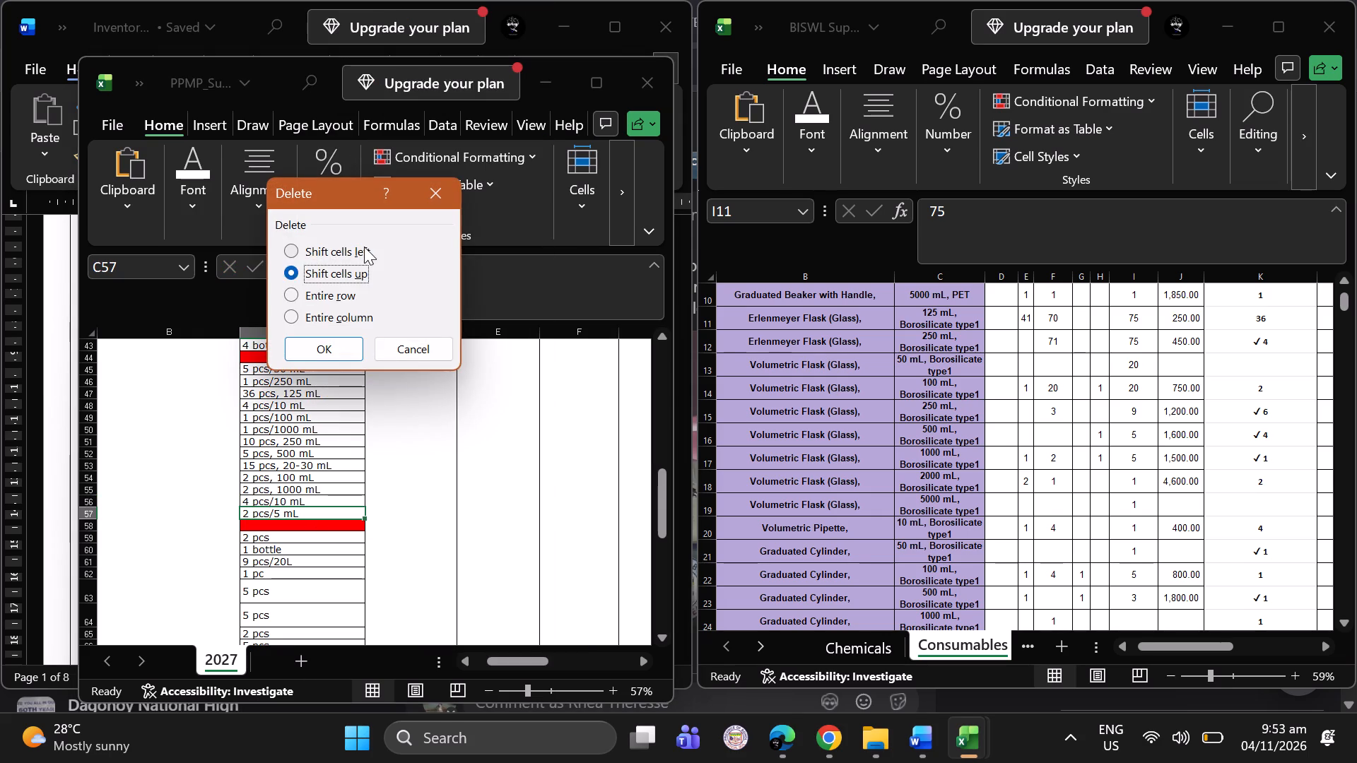
{"action": "key", "text": "Down"}
{"action": "key", "text": "Return"}
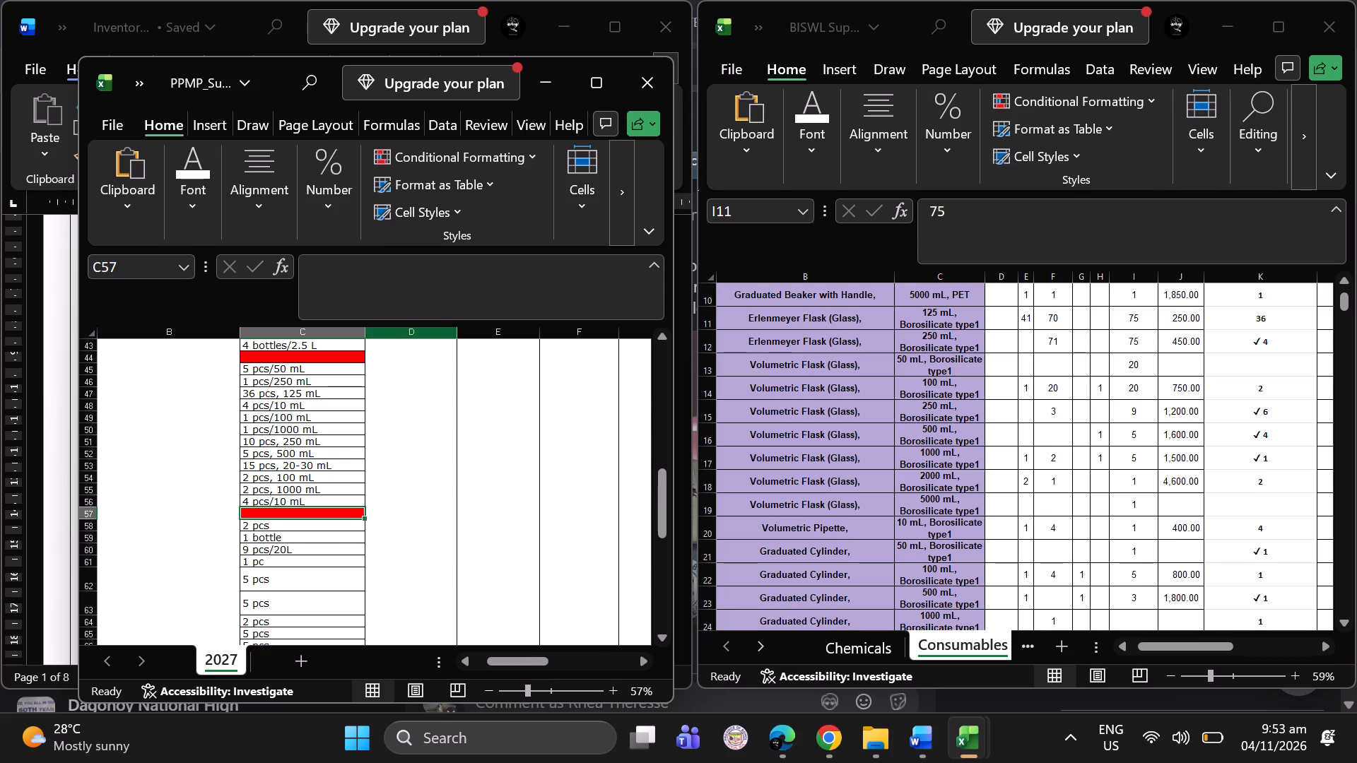
In the BISWL Consumables sheet, fill the 100 mL beaker's checkmarked quantity cell K5 with the green theme colour.
{"action": "scroll", "coordinate": [407, 475], "scroll_direction": "right", "scroll_amount": 1}
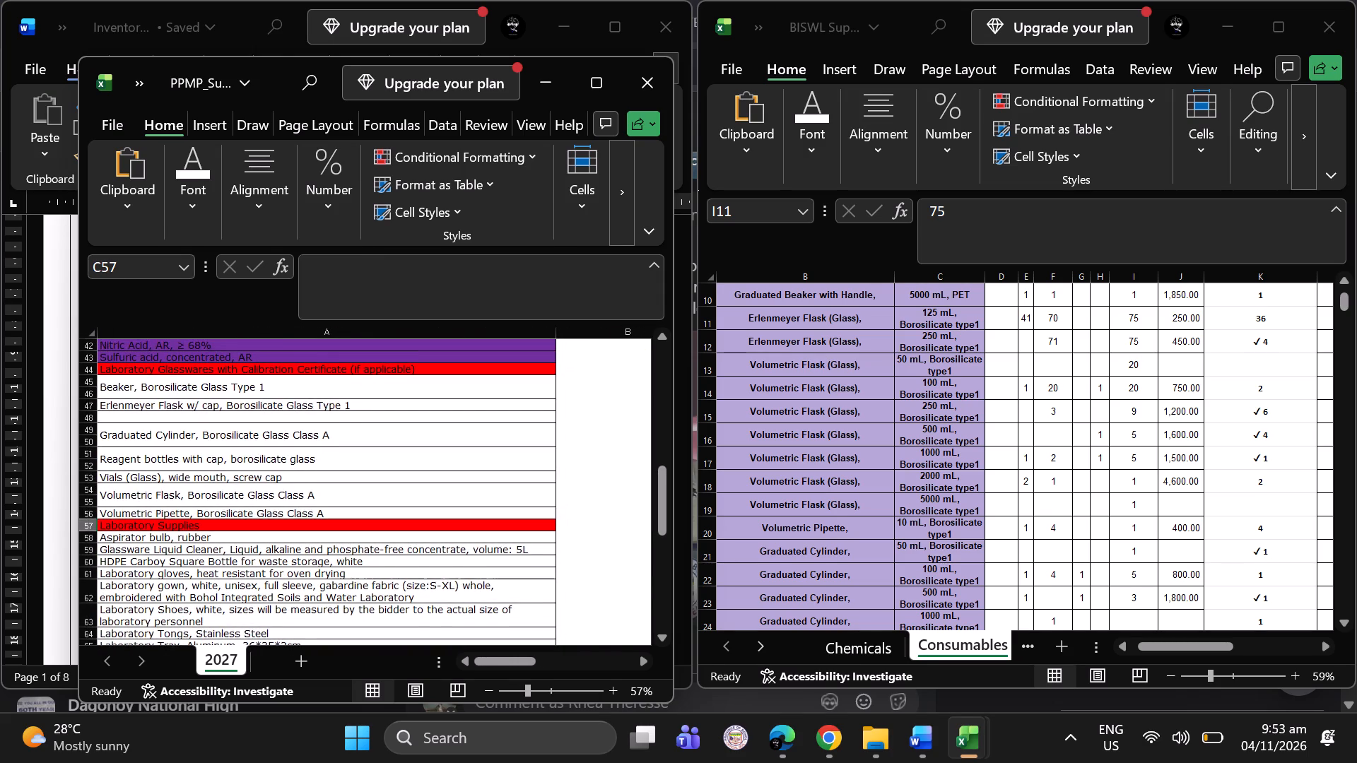
{"action": "scroll", "coordinate": [406, 492], "scroll_direction": "up", "scroll_amount": 1}
{"action": "scroll", "coordinate": [802, 494], "scroll_direction": "up", "scroll_amount": 3}
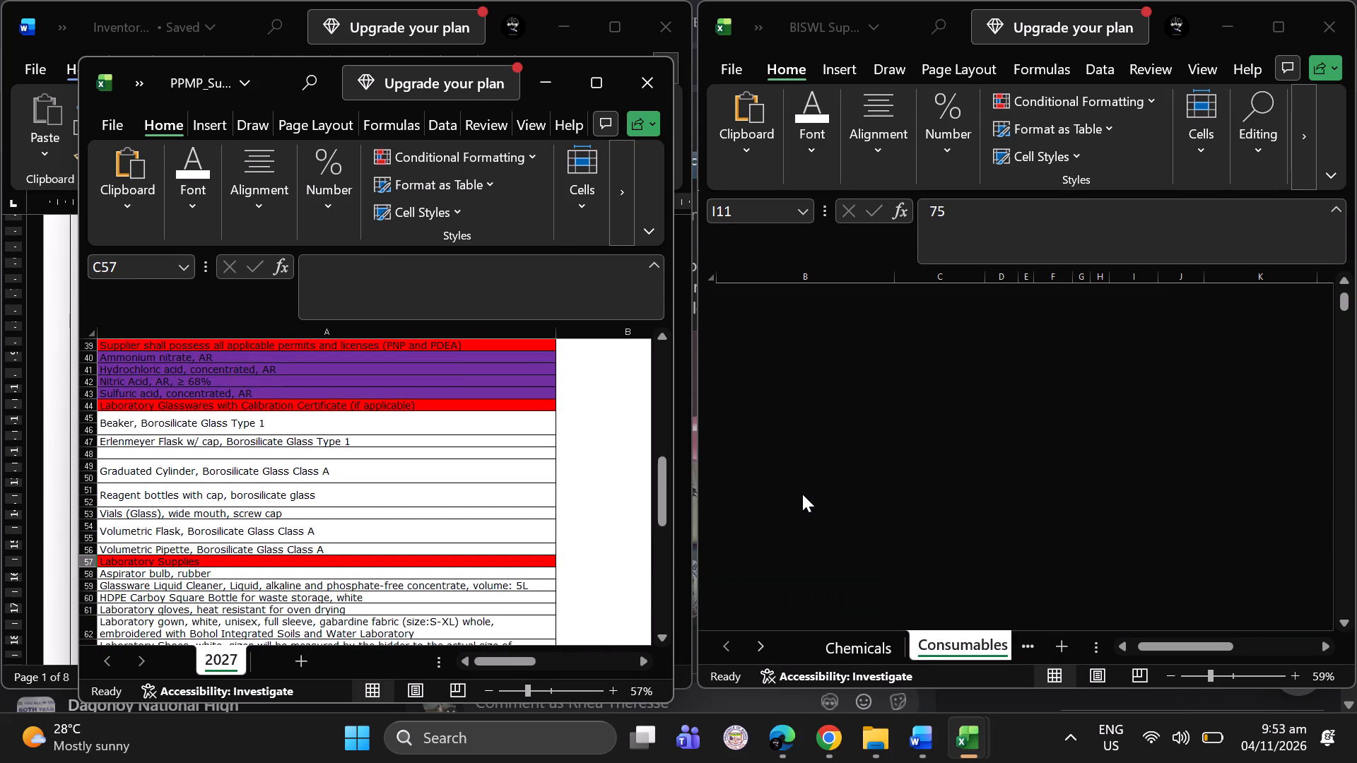
{"action": "scroll", "coordinate": [802, 494], "scroll_direction": "down", "scroll_amount": 1}
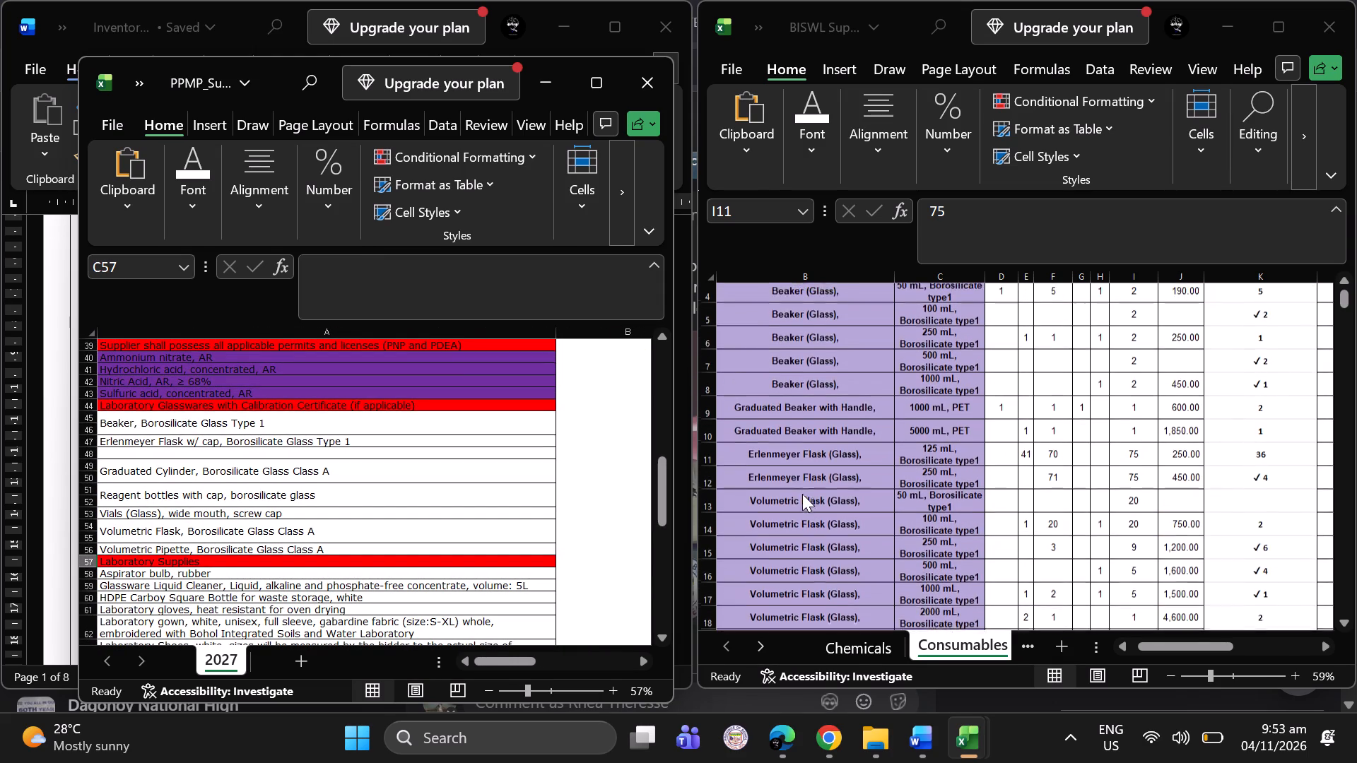
{"action": "scroll", "coordinate": [802, 494], "scroll_direction": "up", "scroll_amount": 1}
{"action": "left_click", "coordinate": [700, 361]}
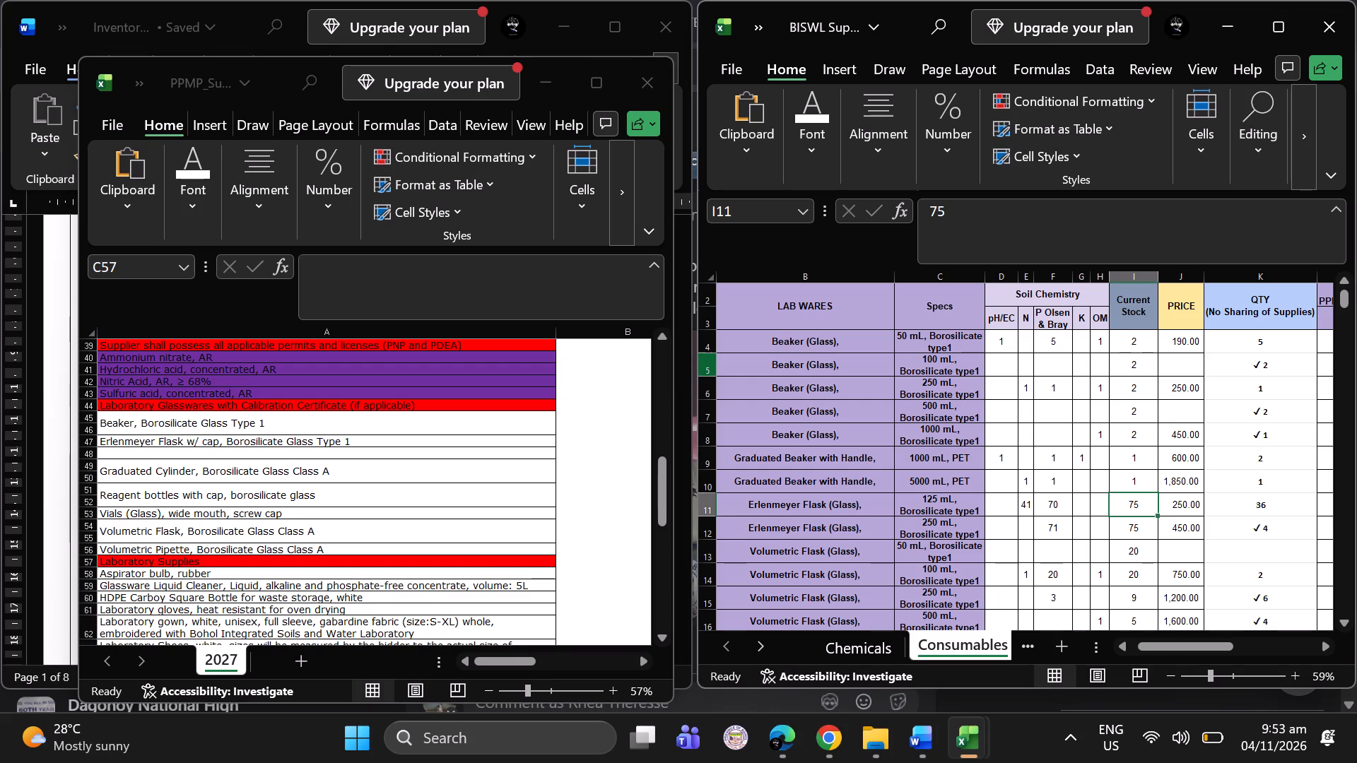
{"action": "left_click", "coordinate": [700, 361]}
{"action": "scroll", "coordinate": [1061, 437], "scroll_direction": "left", "scroll_amount": 1}
{"action": "left_click", "coordinate": [1064, 362]}
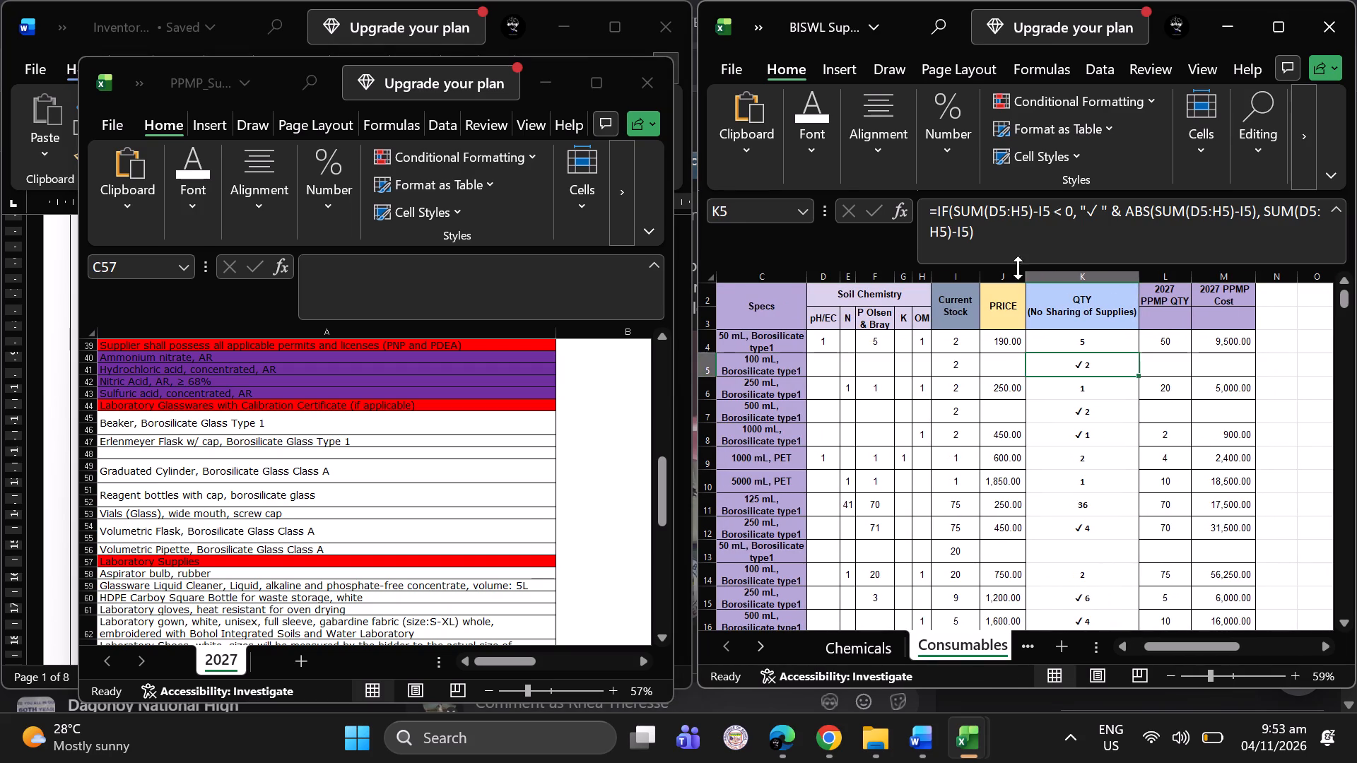
{"action": "left_click", "coordinate": [833, 172]}
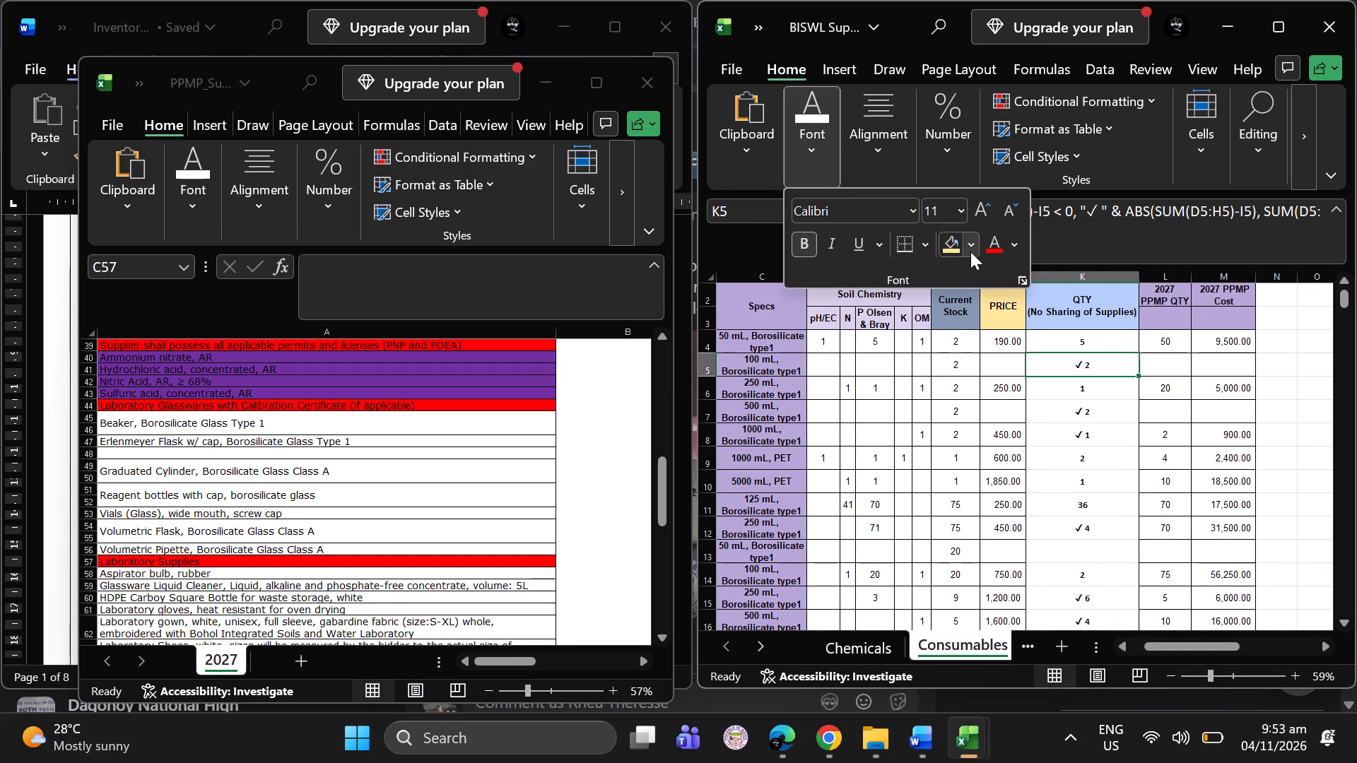
{"action": "left_click", "coordinate": [970, 252]}
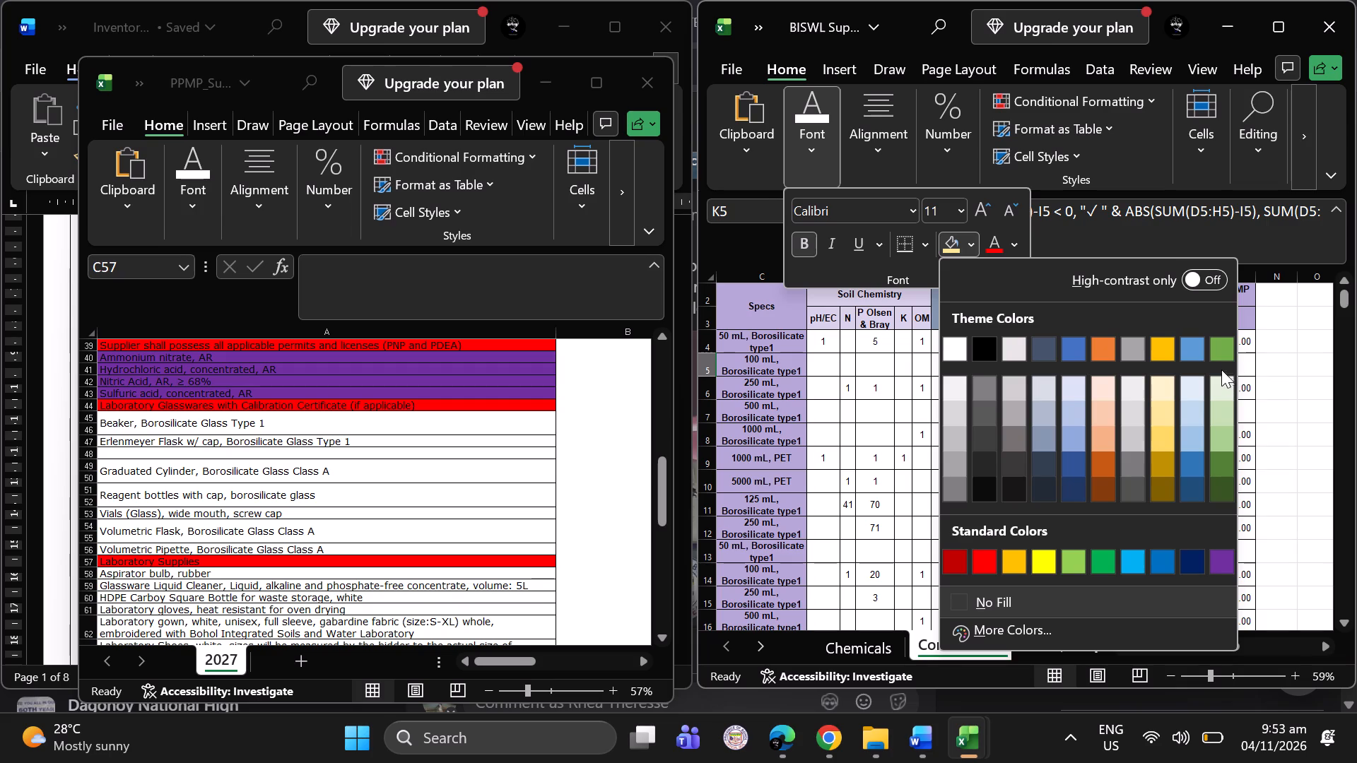
{"action": "left_click", "coordinate": [1223, 355]}
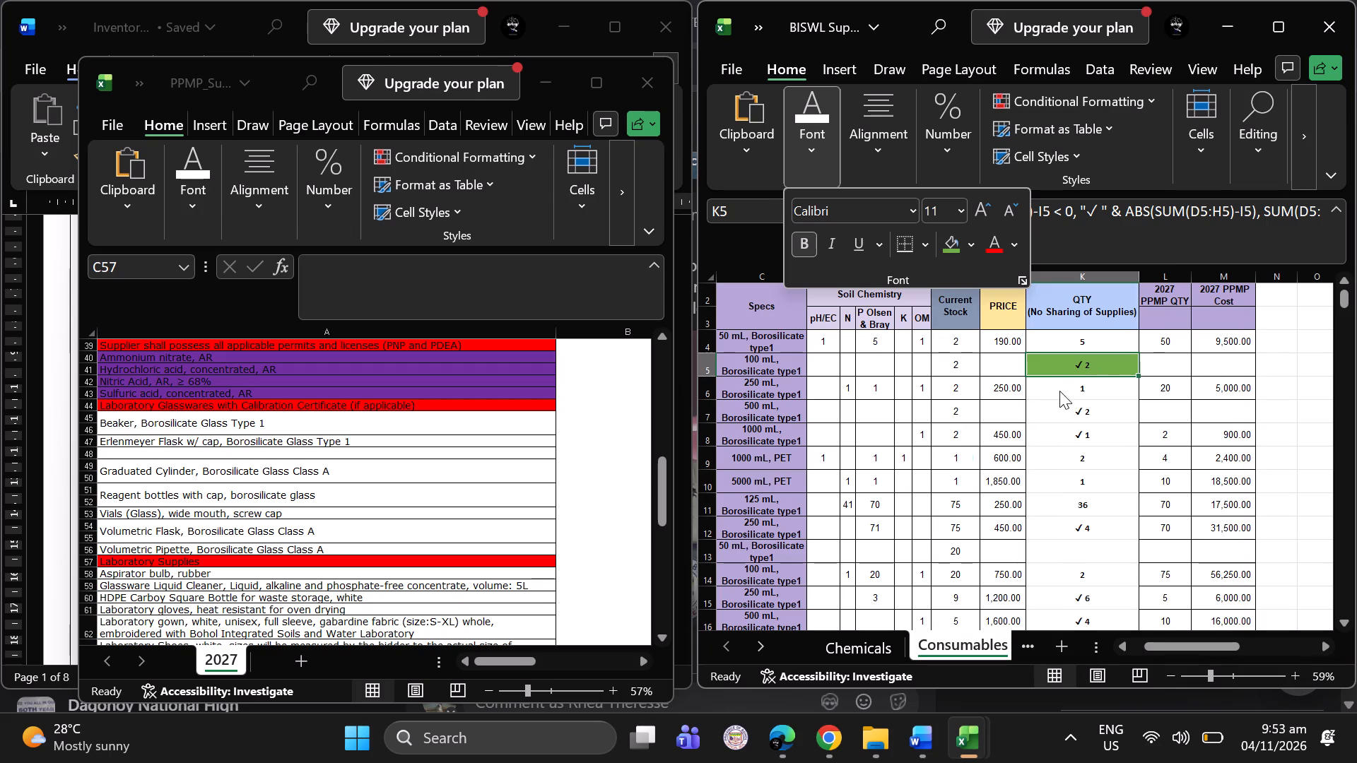
Fill the 500 mL and 1000 mL beaker quantity cells K7:K8 in the Consumables sheet with the same green.
{"action": "left_click", "coordinate": [1064, 408]}
{"action": "left_click_drag", "start_coordinate": [1064, 410], "coordinate": [1064, 429]}
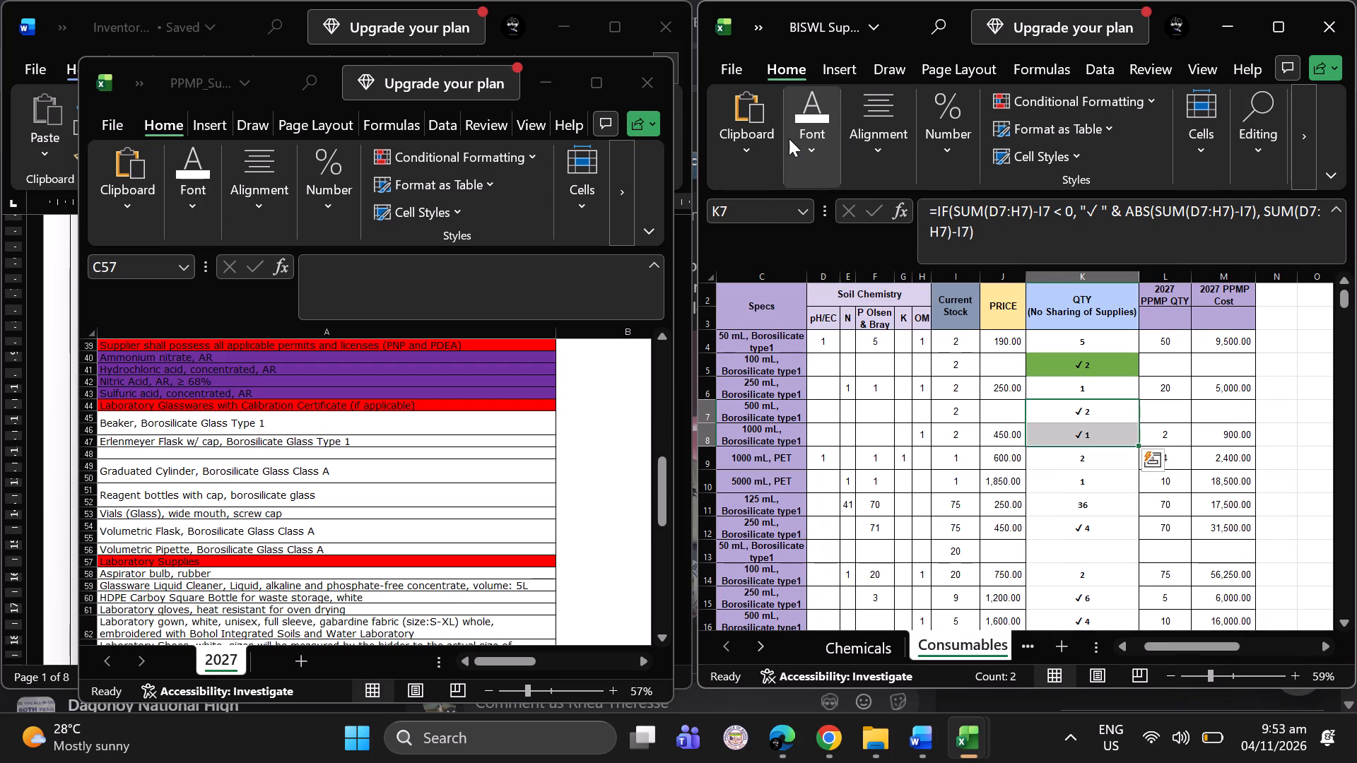
{"action": "left_click", "coordinate": [789, 138]}
{"action": "left_click", "coordinate": [951, 243]}
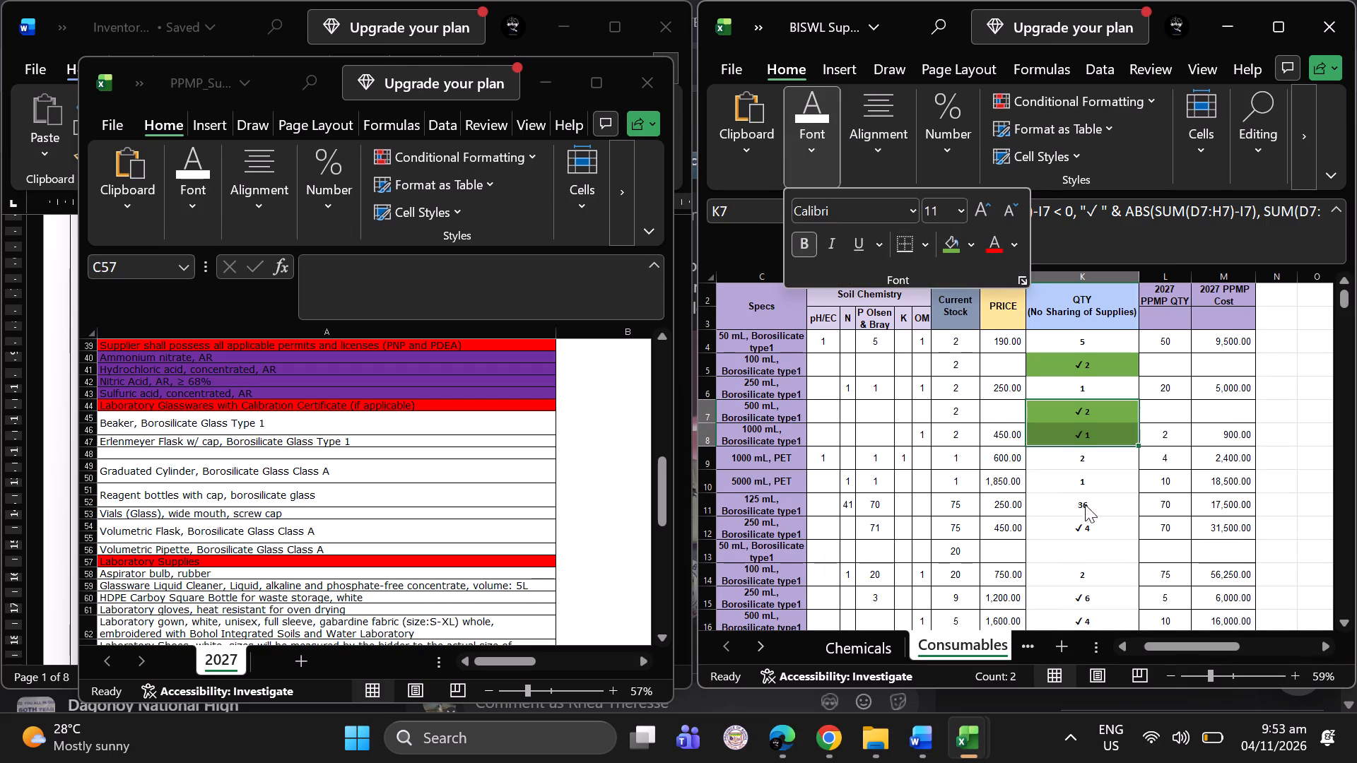
Fill the 250 mL Erlenmeyer flask's quantity cell K12 in the Consumables sheet with the same green.
{"action": "scroll", "coordinate": [1090, 516], "scroll_direction": "down", "scroll_amount": 1}
{"action": "double_click", "coordinate": [1050, 478]}
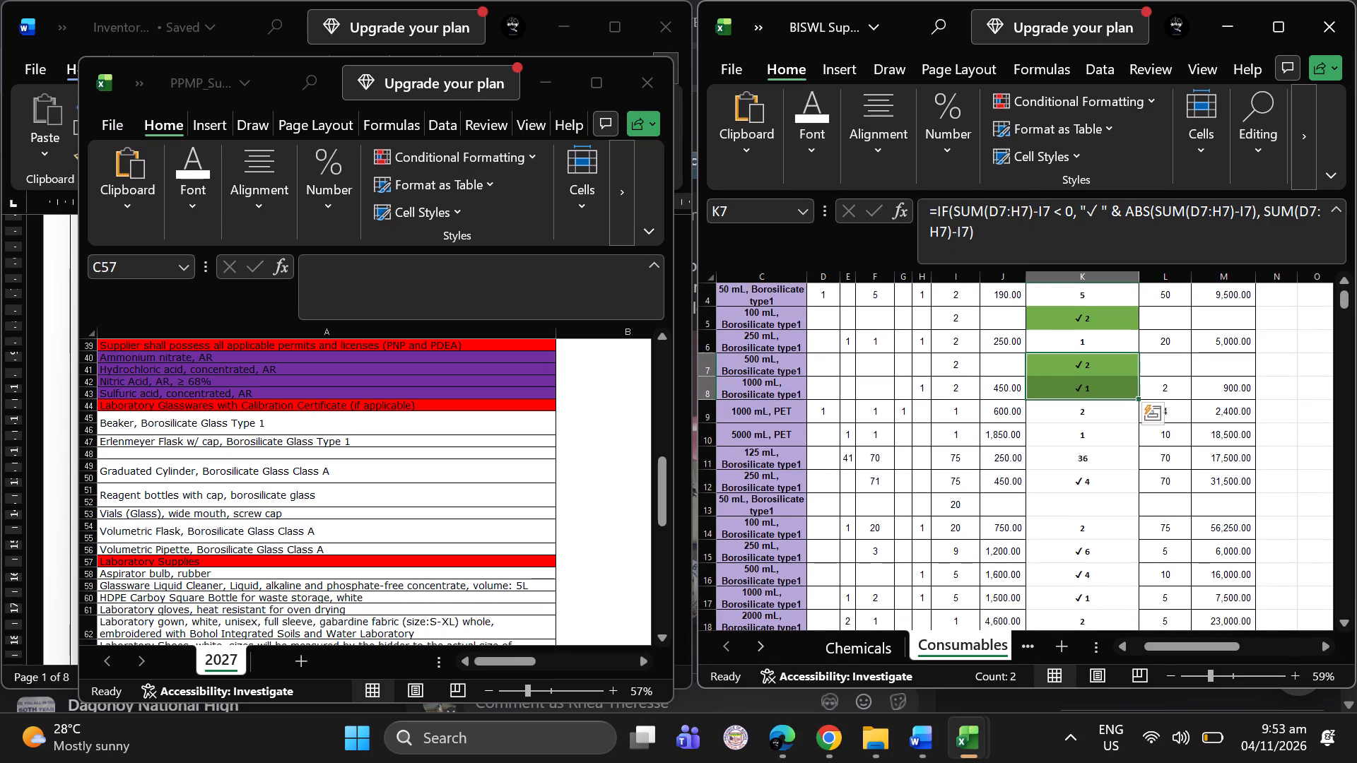
{"action": "left_click", "coordinate": [859, 147]}
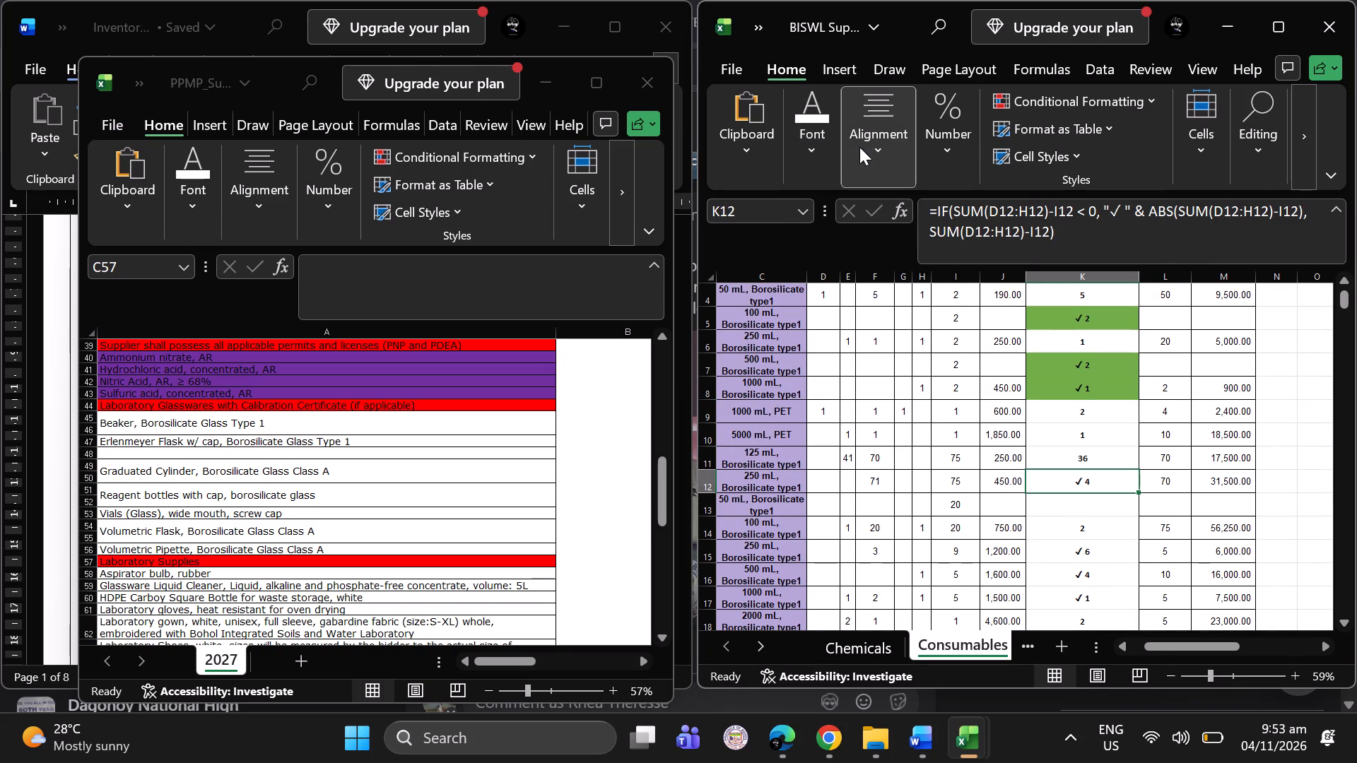
{"action": "left_click", "coordinate": [834, 155]}
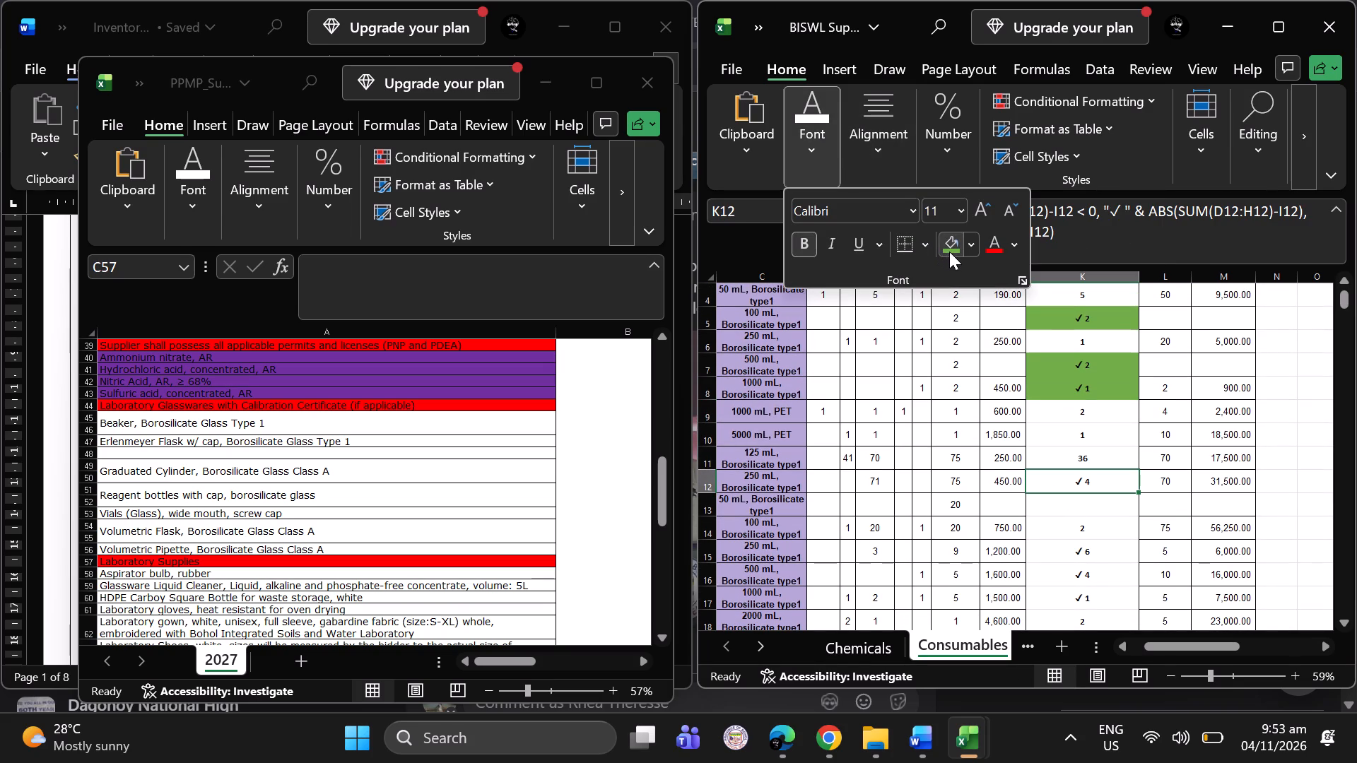
{"action": "left_click", "coordinate": [949, 252]}
Fill the 250, 500 and 1000 mL volumetric flask quantity cells K15:K17 in the Consumables sheet with the same green.
{"action": "scroll", "coordinate": [1067, 519], "scroll_direction": "down", "scroll_amount": 1}
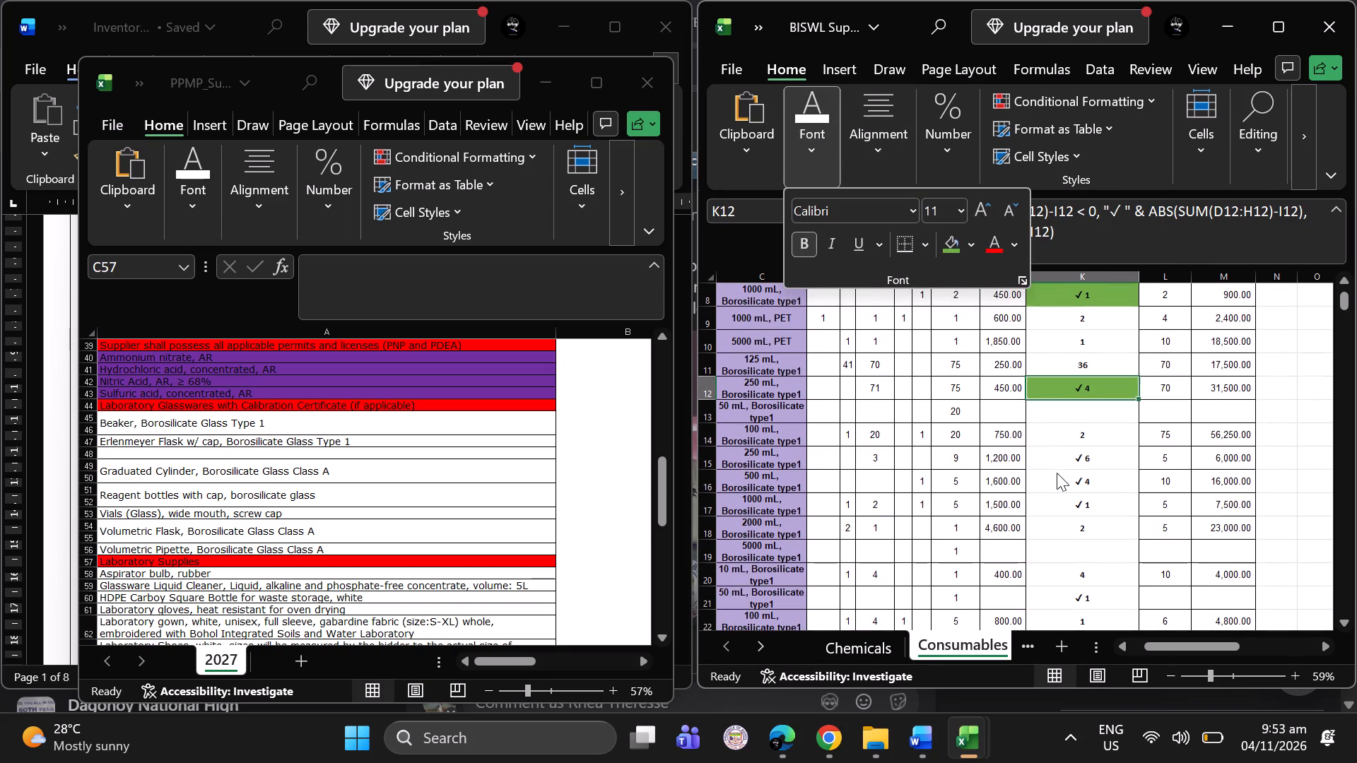
{"action": "left_click", "coordinate": [1056, 462]}
{"action": "left_click_drag", "start_coordinate": [1056, 462], "coordinate": [1056, 500]}
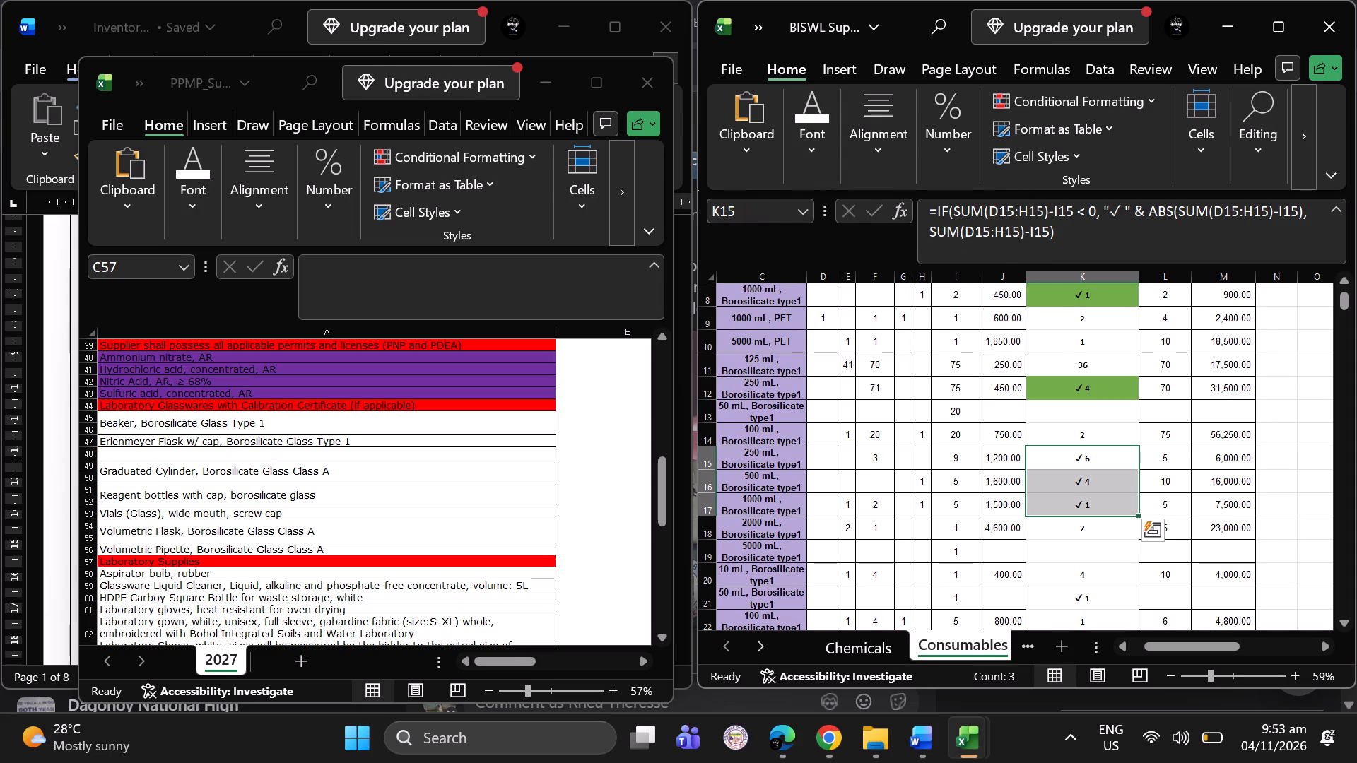
{"action": "left_click", "coordinate": [819, 168]}
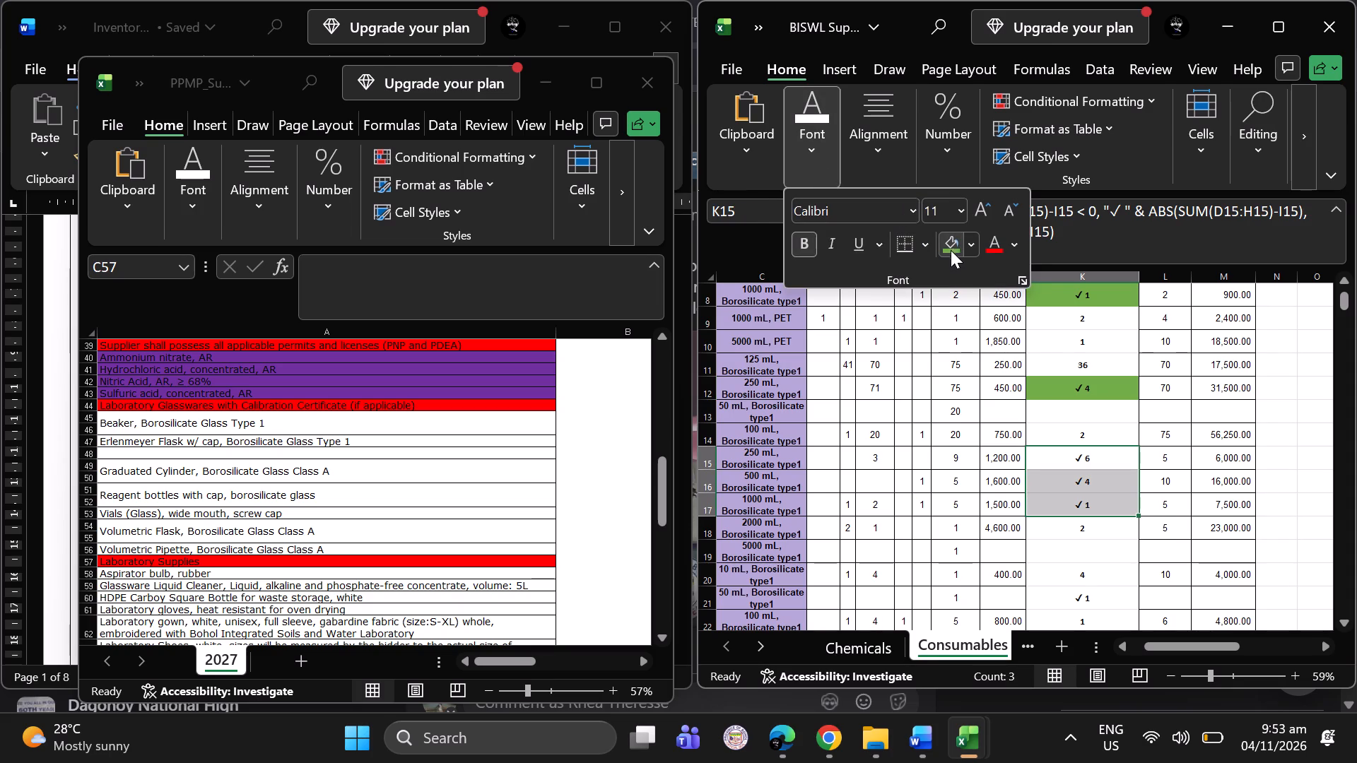
{"action": "left_click", "coordinate": [948, 247]}
Fill the checkmarked quantity cells K21 (50 mL) and K23 (500 mL) in the Consumables sheet with the same green.
{"action": "scroll", "coordinate": [1093, 528], "scroll_direction": "down", "scroll_amount": 2}
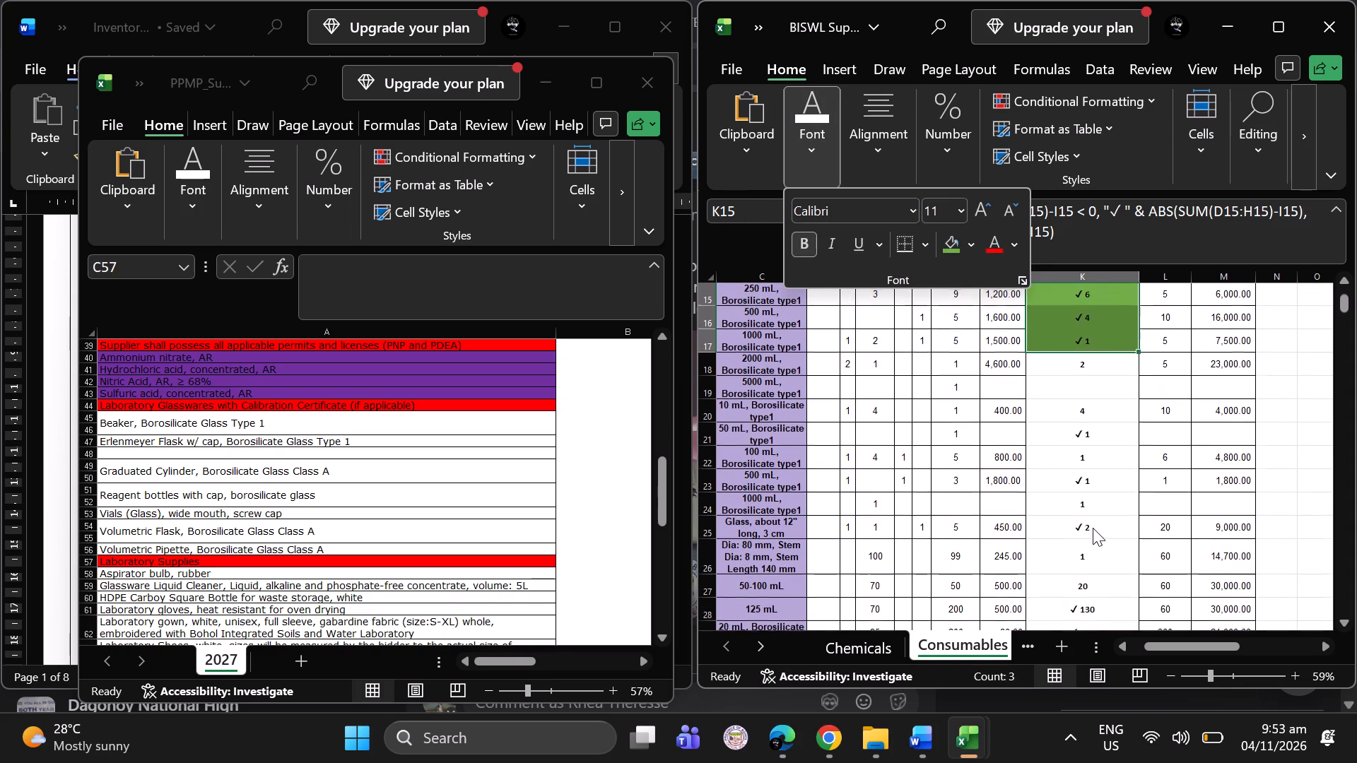
{"action": "double_click", "coordinate": [1058, 440]}
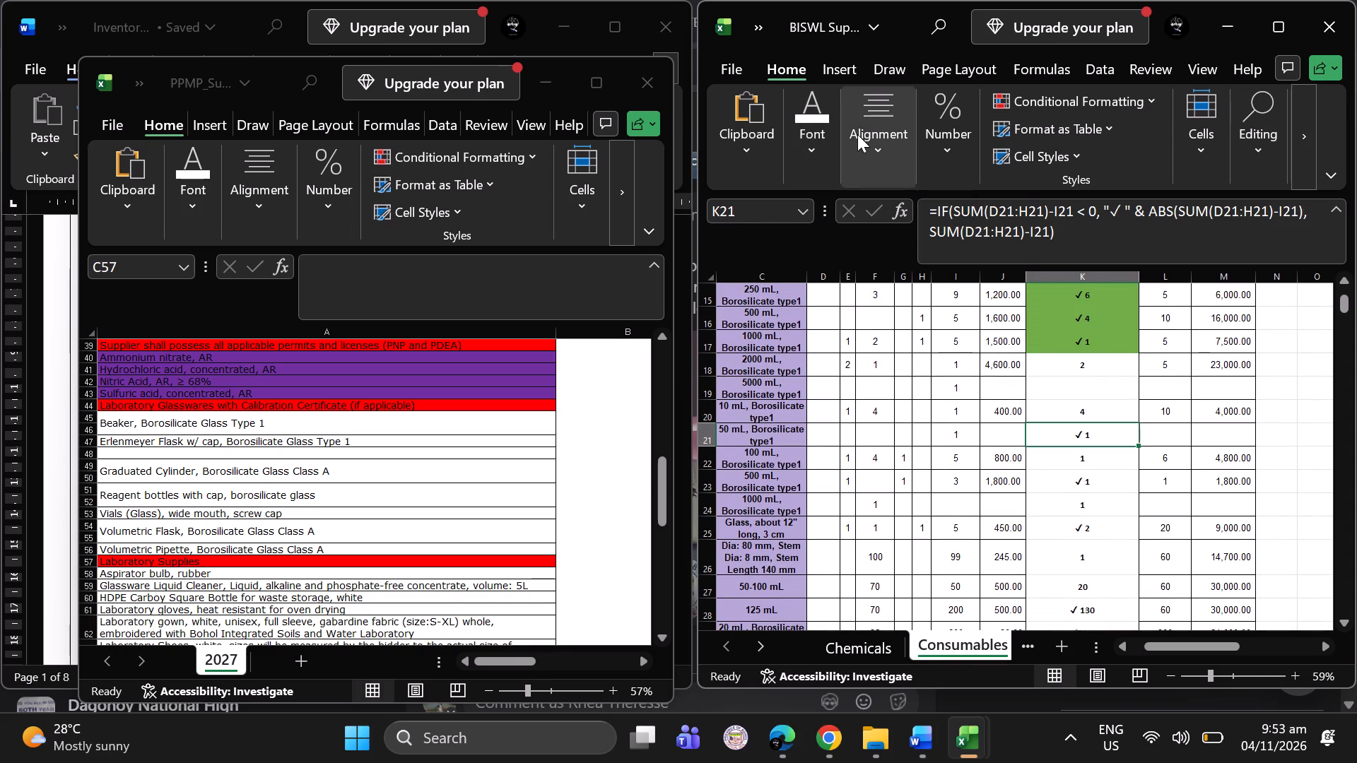
{"action": "left_click", "coordinate": [834, 139]}
{"action": "left_click", "coordinate": [944, 247]}
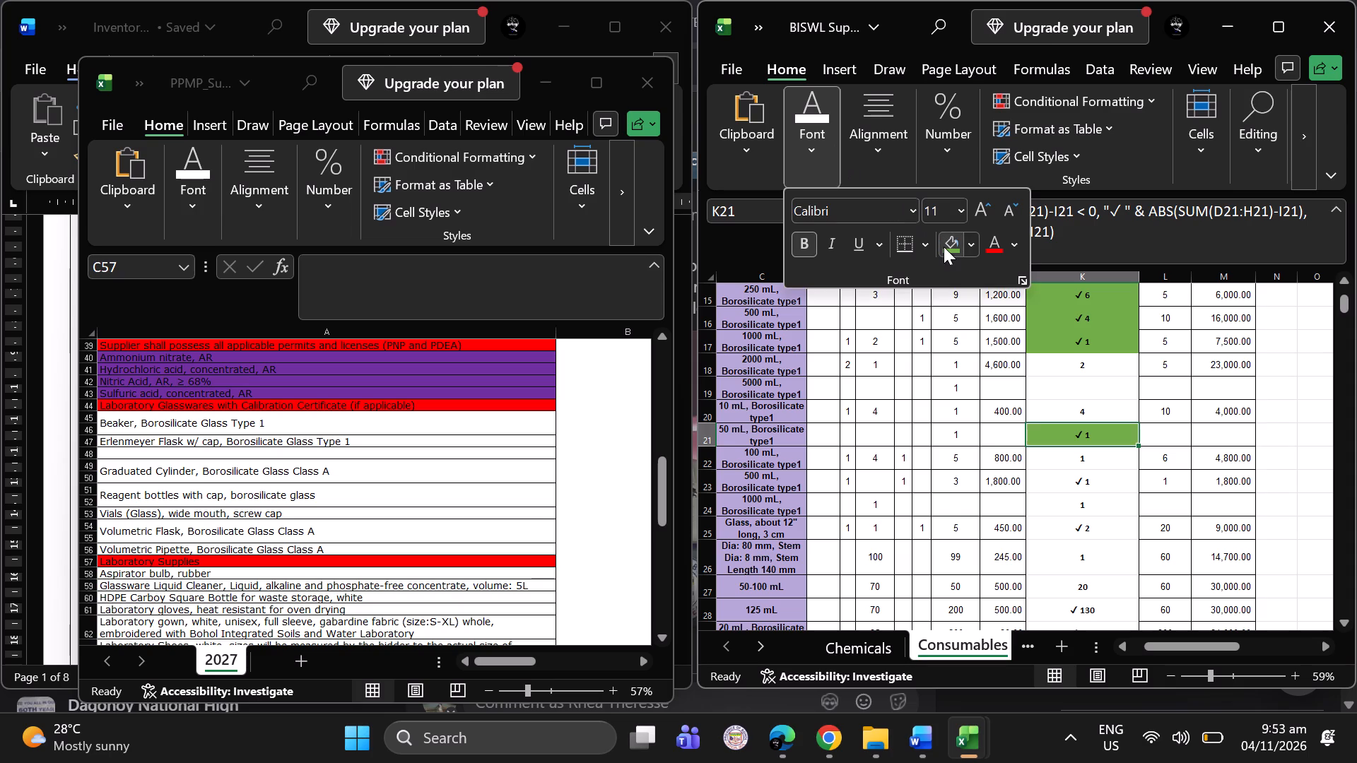
{"action": "double_click", "coordinate": [1069, 473]}
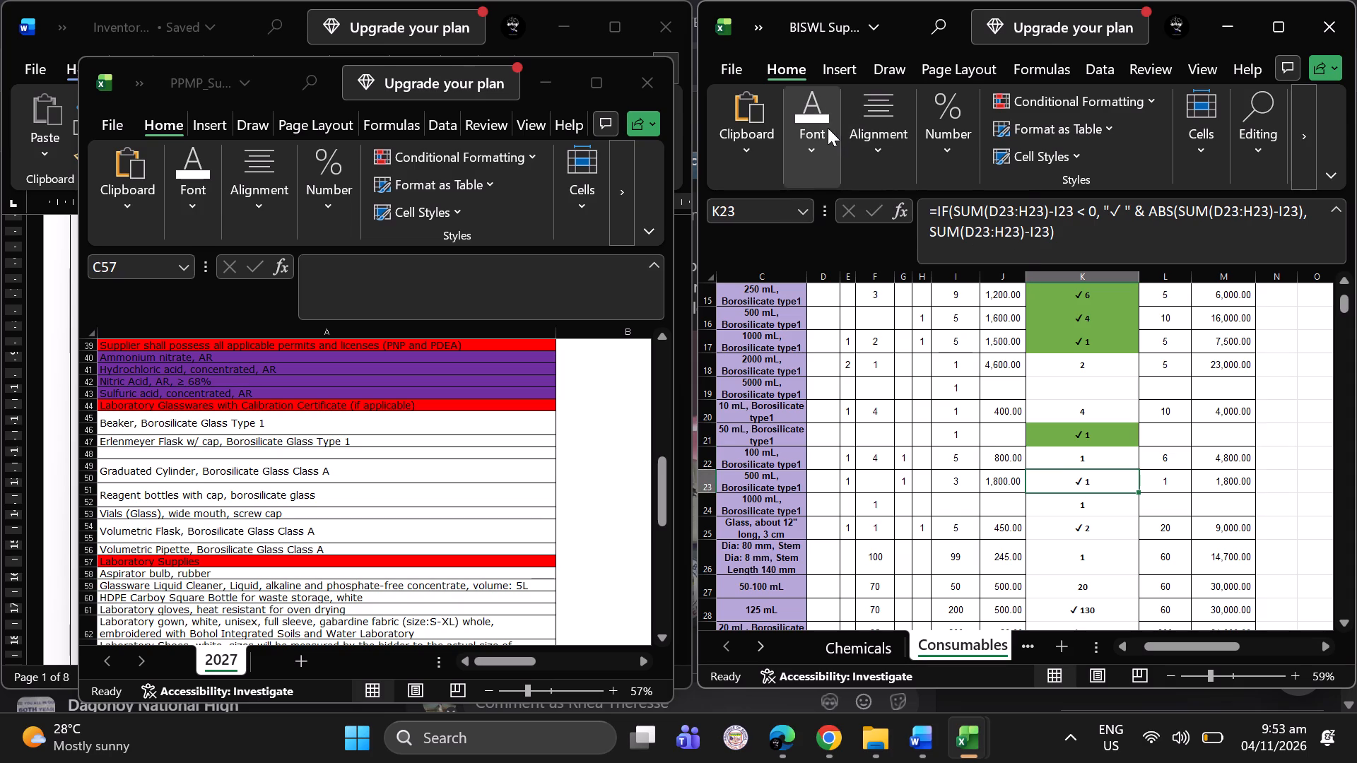
{"action": "left_click_drag", "start_coordinate": [810, 128], "coordinate": [949, 248]}
{"action": "left_click", "coordinate": [949, 248]}
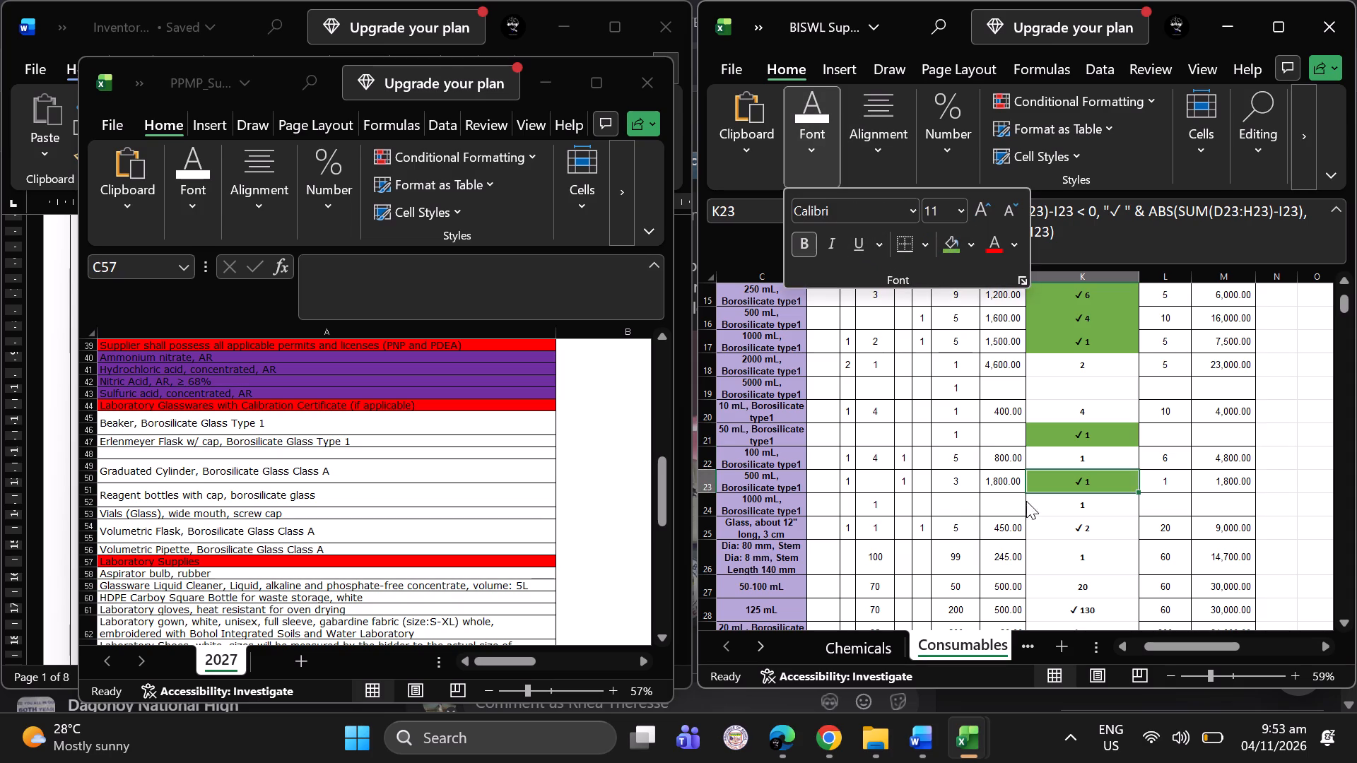
Fill quantity cell K25, for the glass item about 12" long, in the Consumables sheet with the same green.
{"action": "double_click", "coordinate": [1044, 533]}
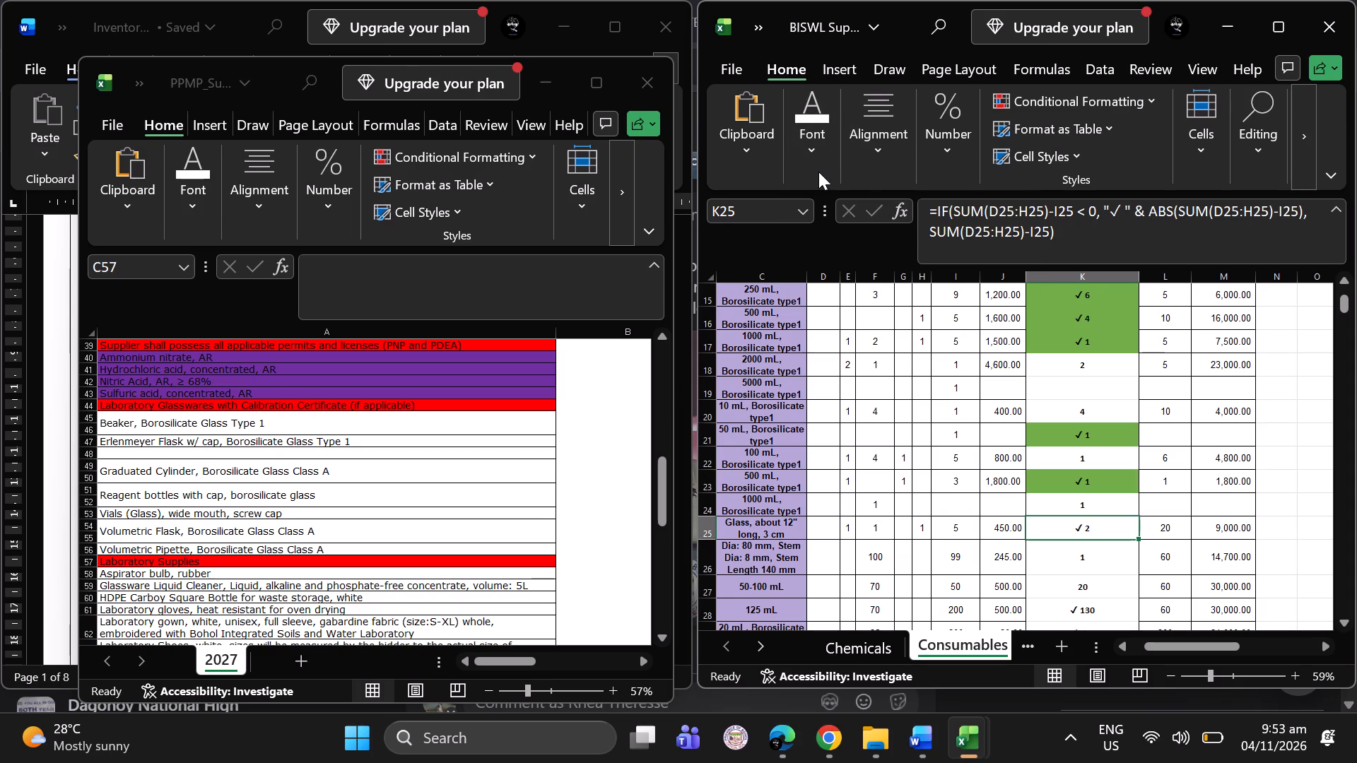
{"action": "left_click", "coordinate": [809, 165]}
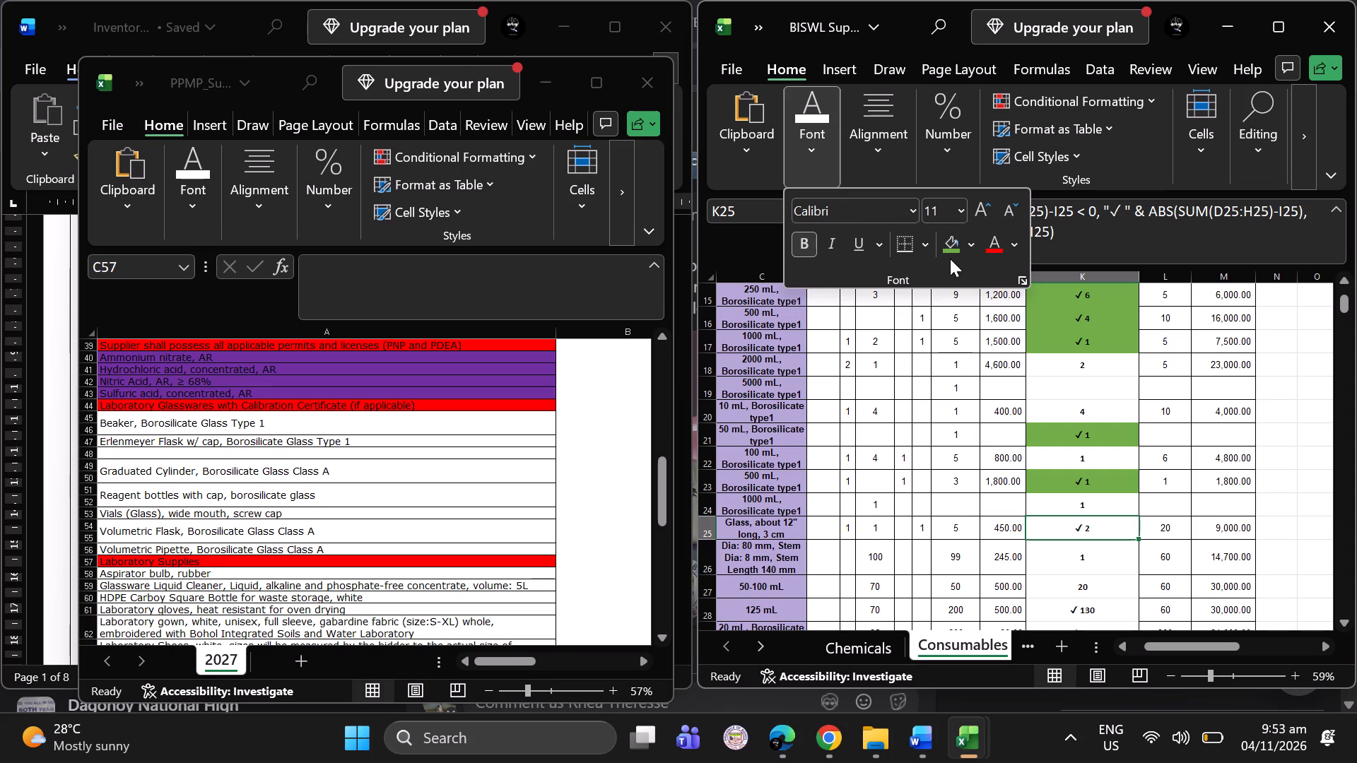
{"action": "left_click", "coordinate": [950, 259]}
{"action": "left_click", "coordinate": [950, 245]}
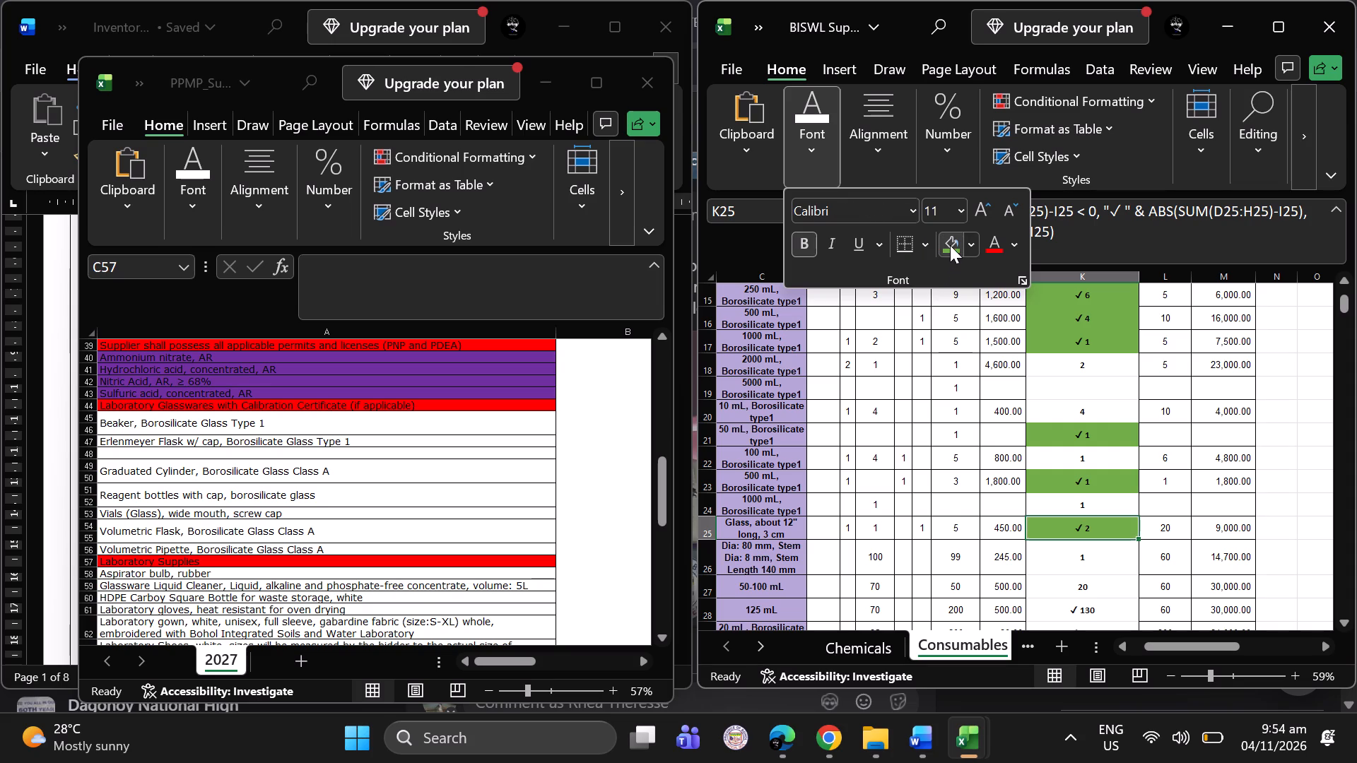
Fill the 125 mL polyethylene bottle and 20 mL test tube quantity cells, K28 and K29, with the same green.
{"action": "left_click", "coordinate": [1069, 610]}
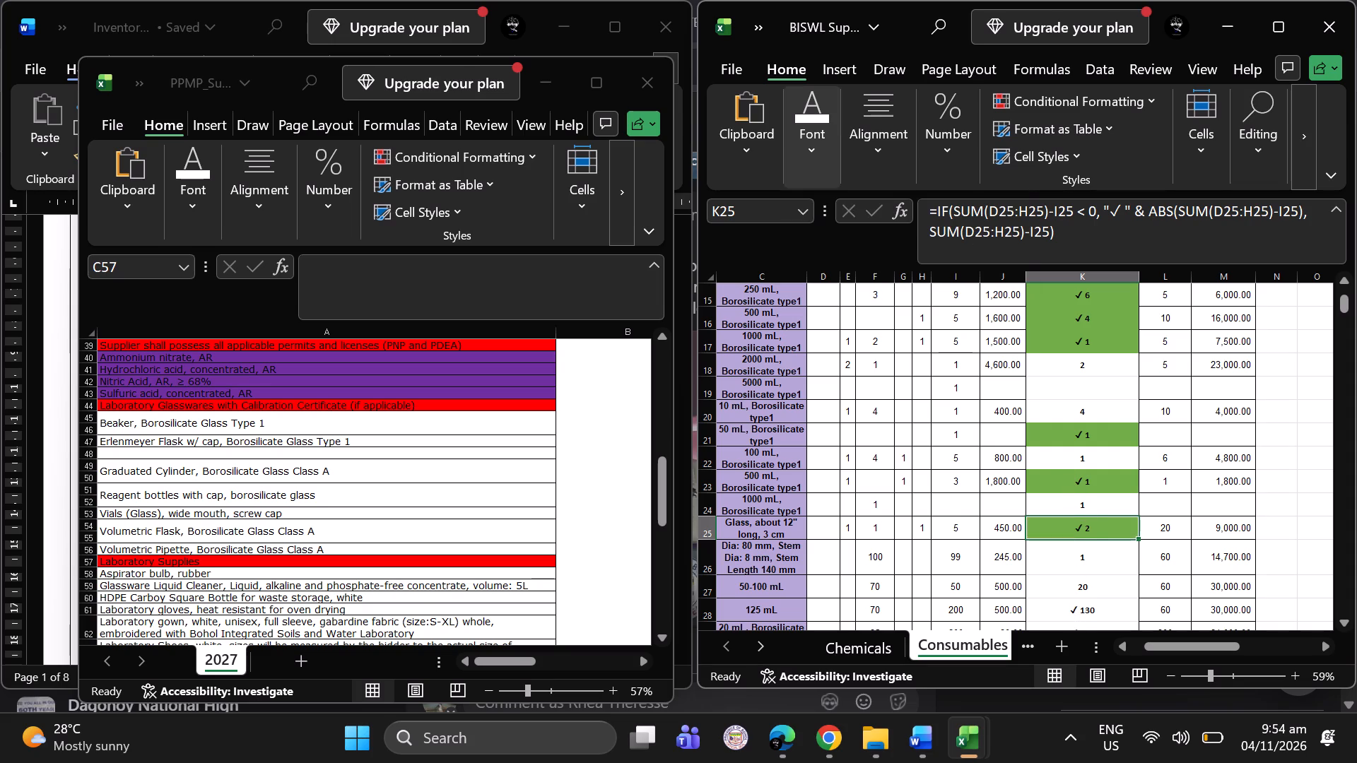
{"action": "left_click", "coordinate": [1069, 610]}
{"action": "left_click_drag", "start_coordinate": [819, 138], "coordinate": [956, 253]}
{"action": "left_click", "coordinate": [956, 253]}
{"action": "scroll", "coordinate": [991, 455], "scroll_direction": "down", "scroll_amount": 1}
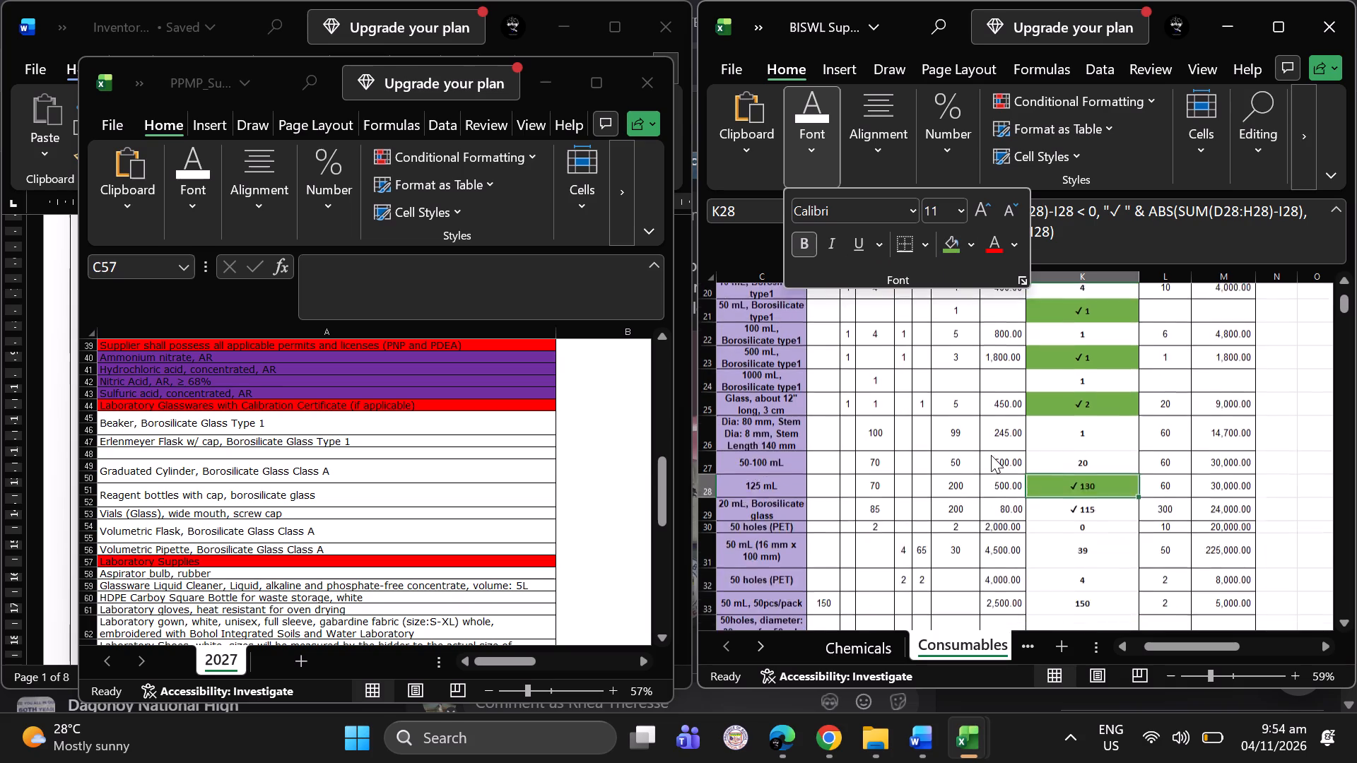
{"action": "scroll", "coordinate": [991, 455], "scroll_direction": "down", "scroll_amount": 1}
{"action": "left_click", "coordinate": [1054, 441]}
{"action": "left_click", "coordinate": [1054, 441]}
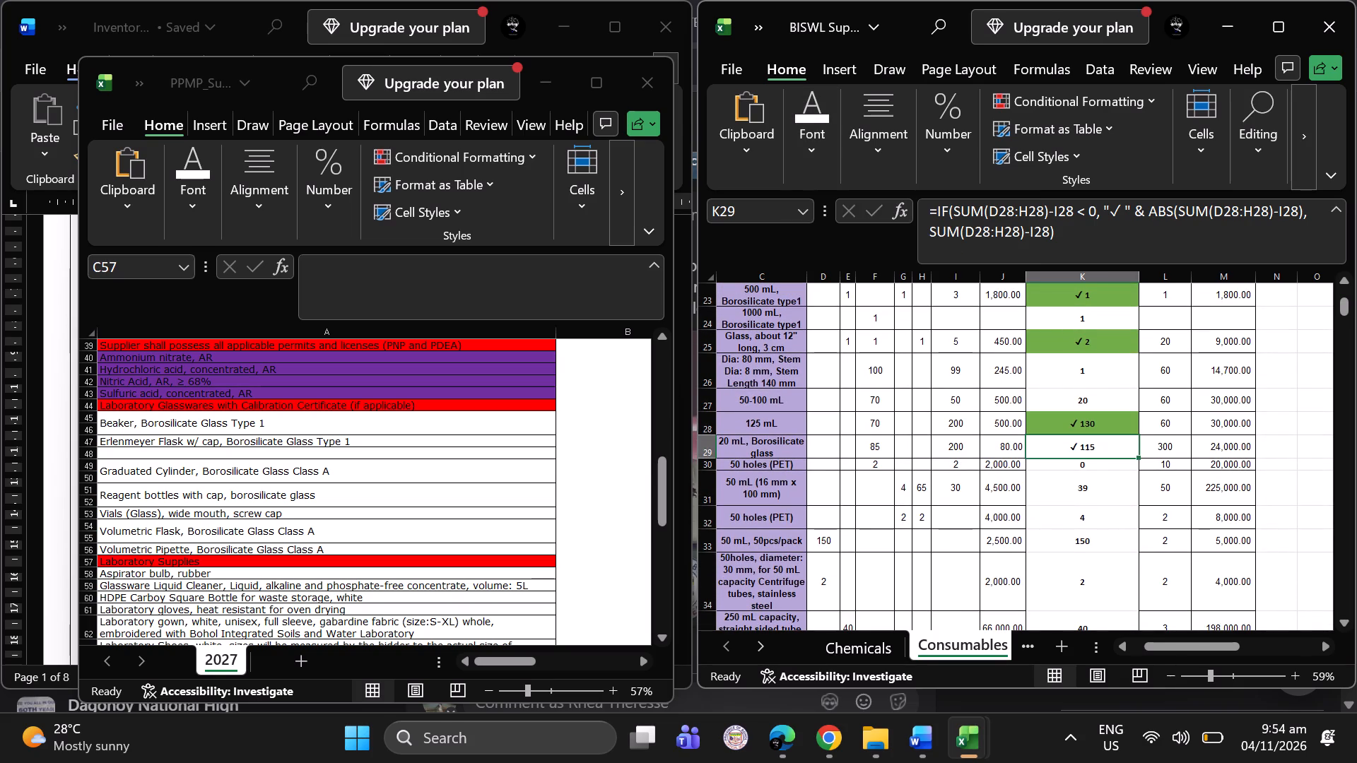
{"action": "left_click", "coordinate": [811, 146]}
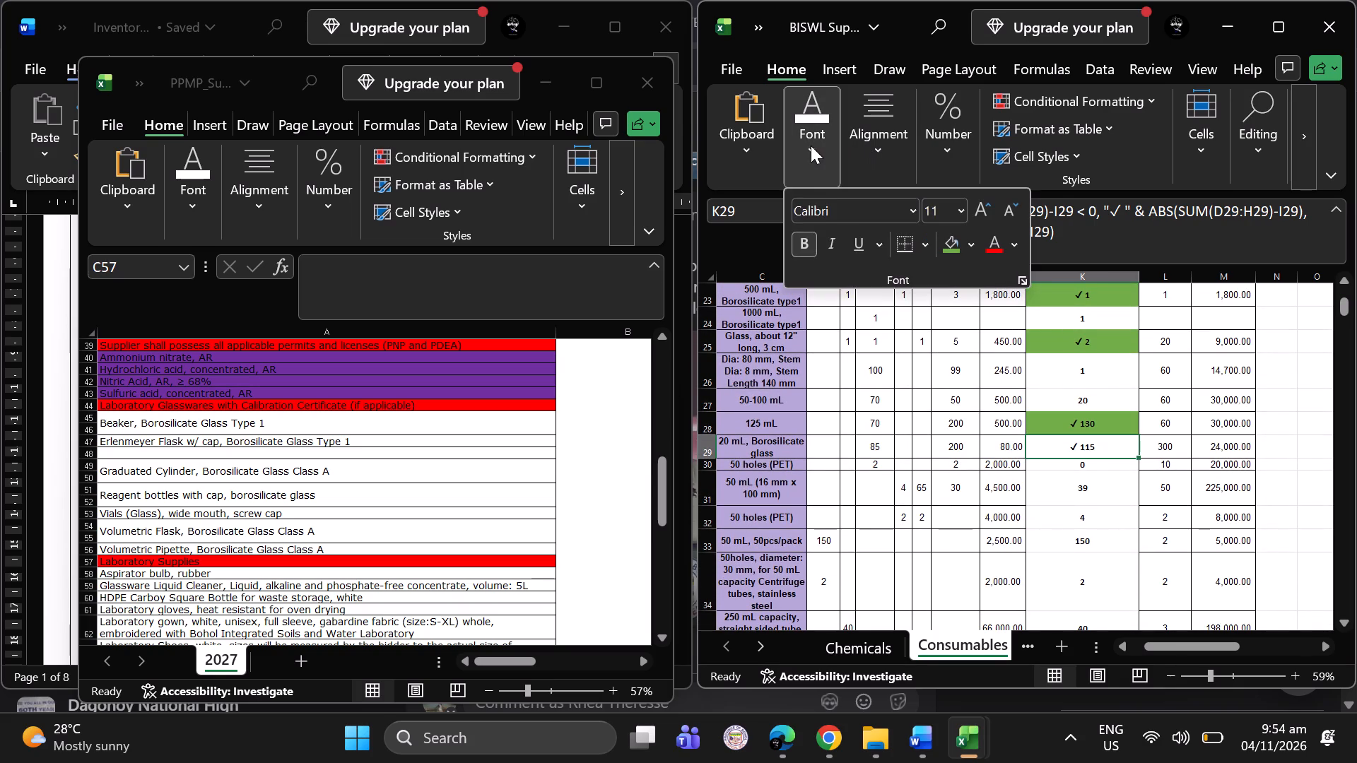
{"action": "left_click", "coordinate": [950, 248]}
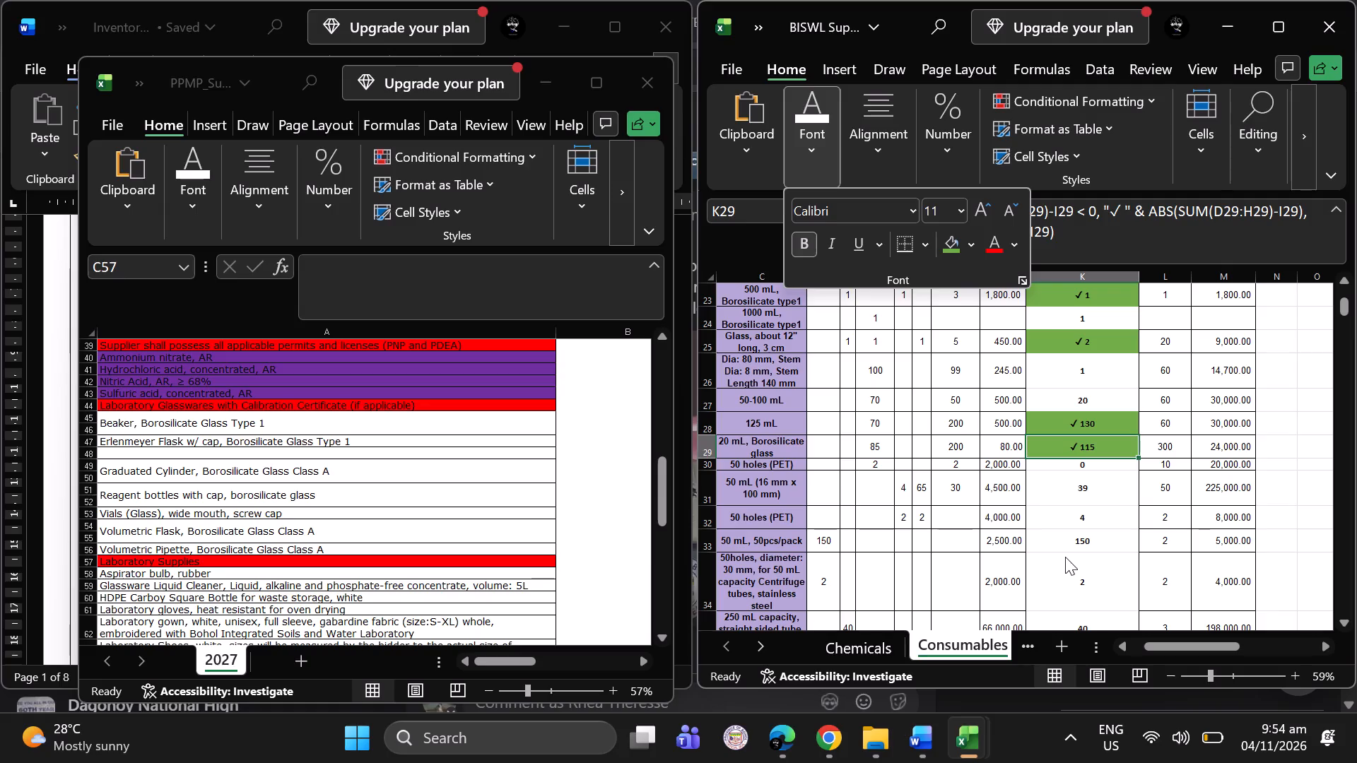
Review the QTY column against the lab ware names in the Consumables sheet, from the test tube rows back to the first beaker rows.
{"action": "scroll", "coordinate": [1067, 555], "scroll_direction": "down", "scroll_amount": 1}
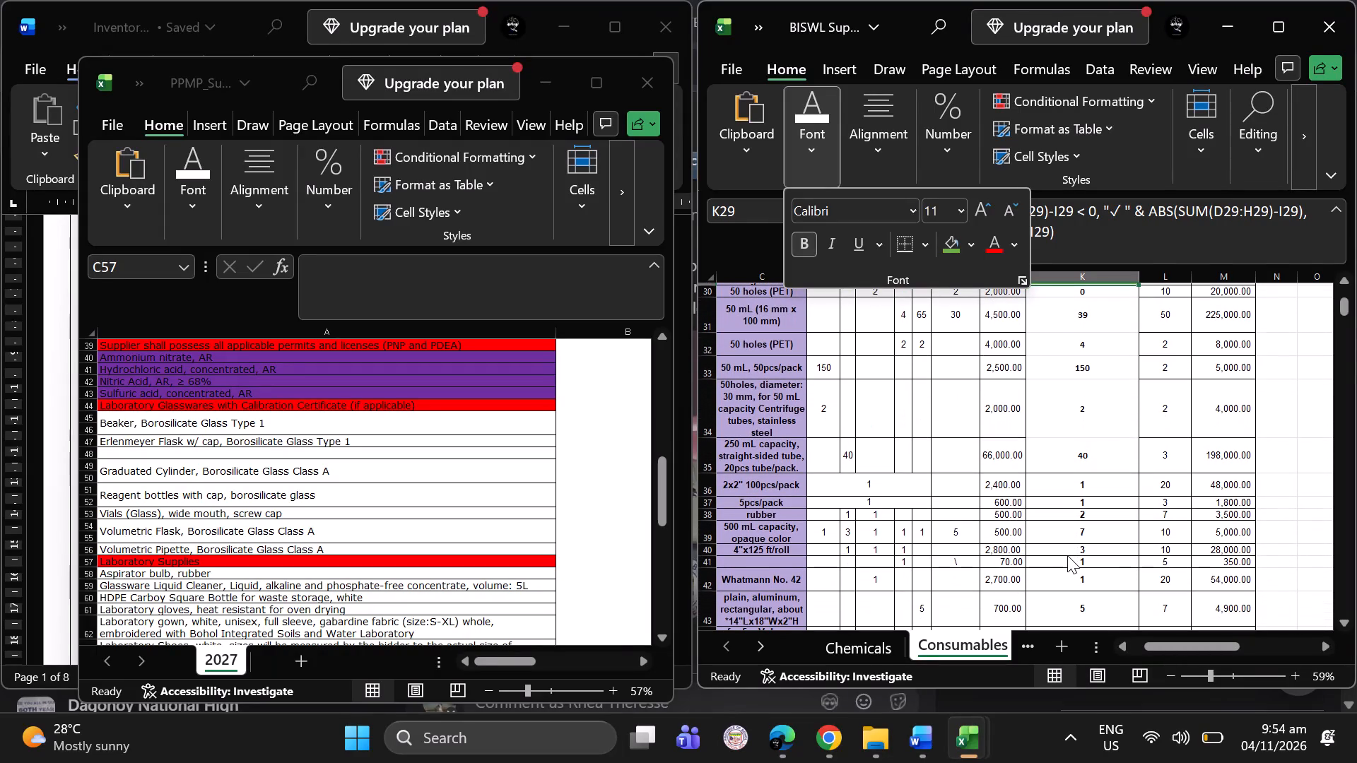
{"action": "scroll", "coordinate": [1067, 555], "scroll_direction": "down", "scroll_amount": 2}
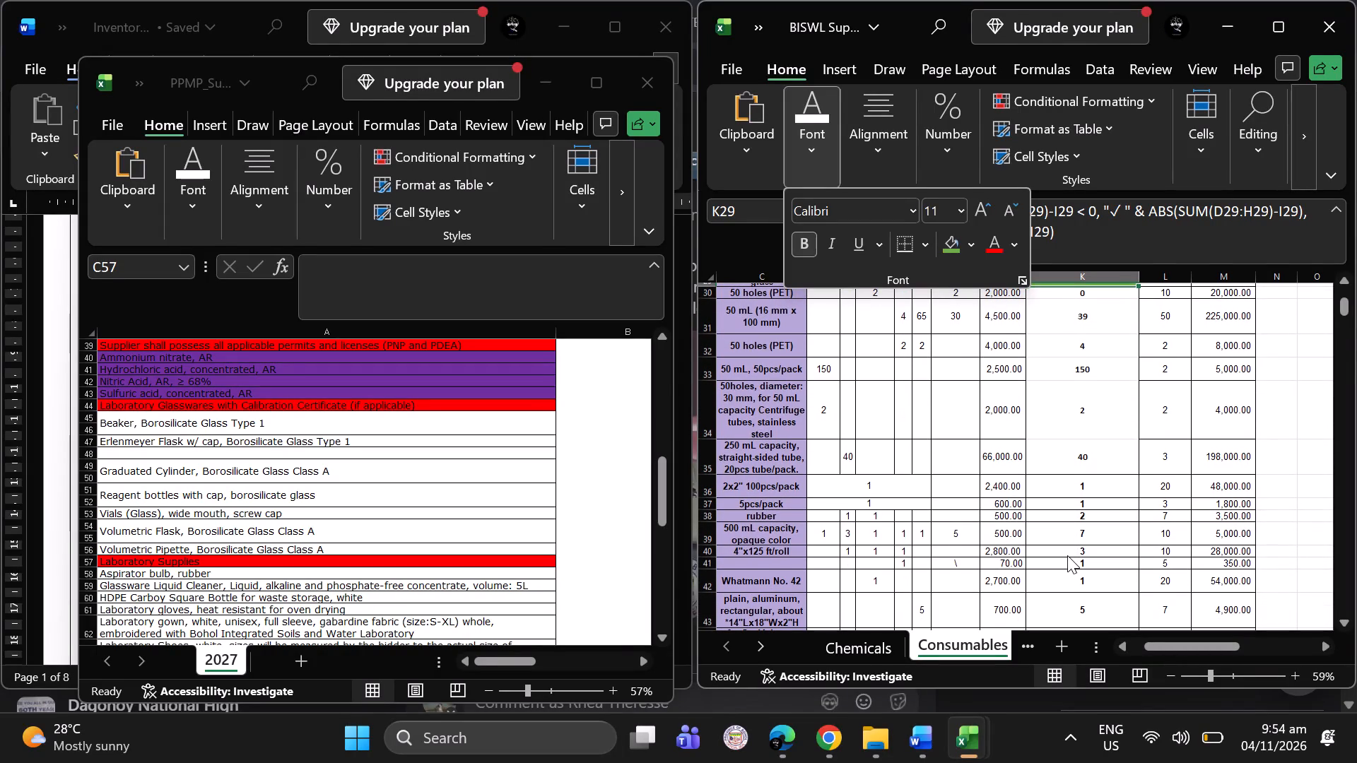
{"action": "scroll", "coordinate": [1067, 555], "scroll_direction": "down", "scroll_amount": 1}
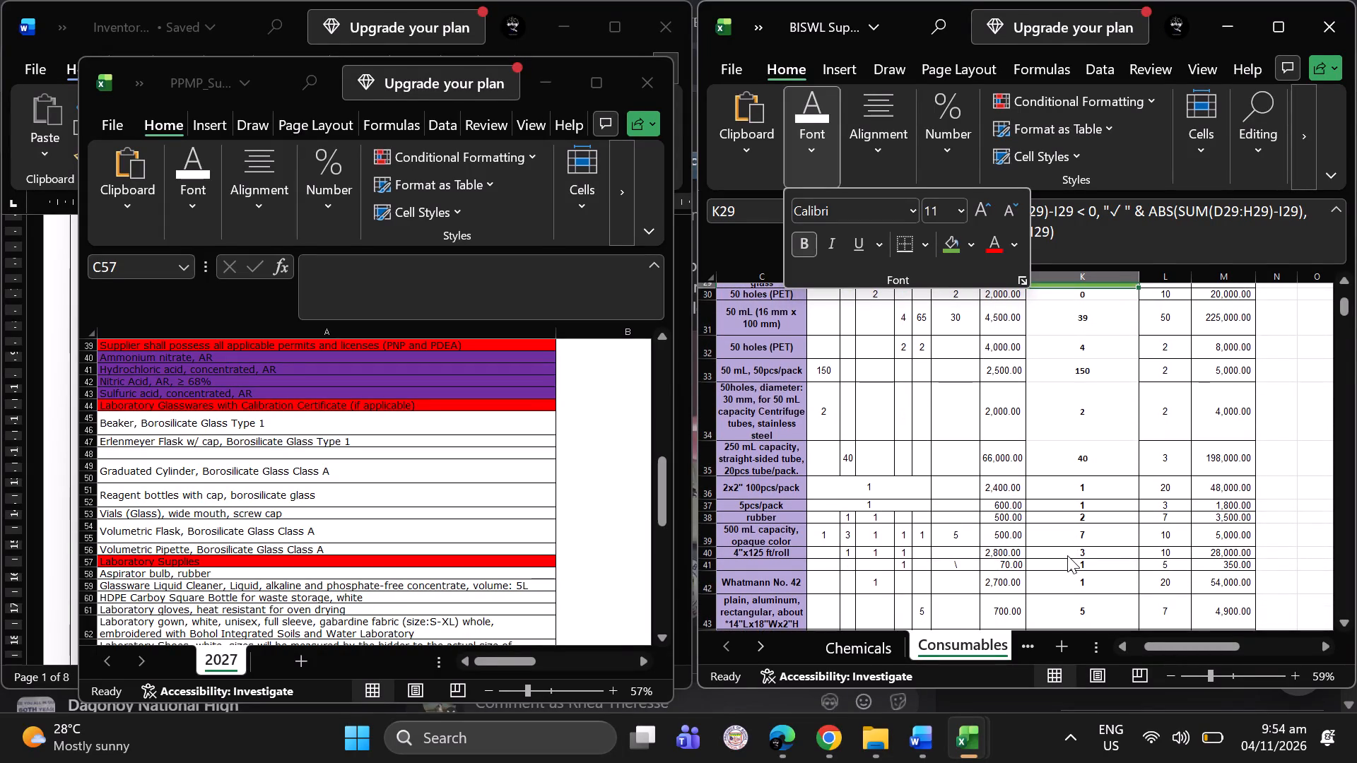
{"action": "scroll", "coordinate": [1067, 555], "scroll_direction": "down", "scroll_amount": 2}
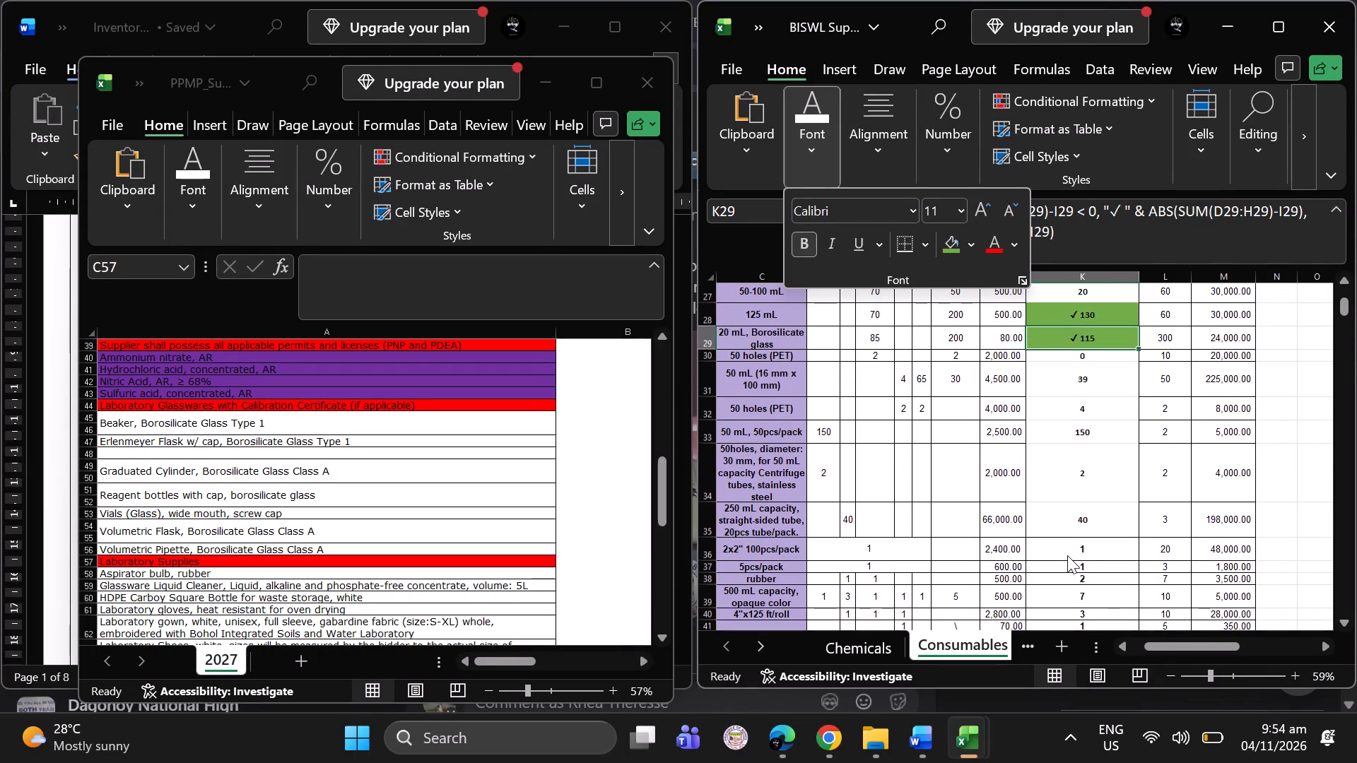
{"action": "scroll", "coordinate": [1067, 555], "scroll_direction": "down", "scroll_amount": 3}
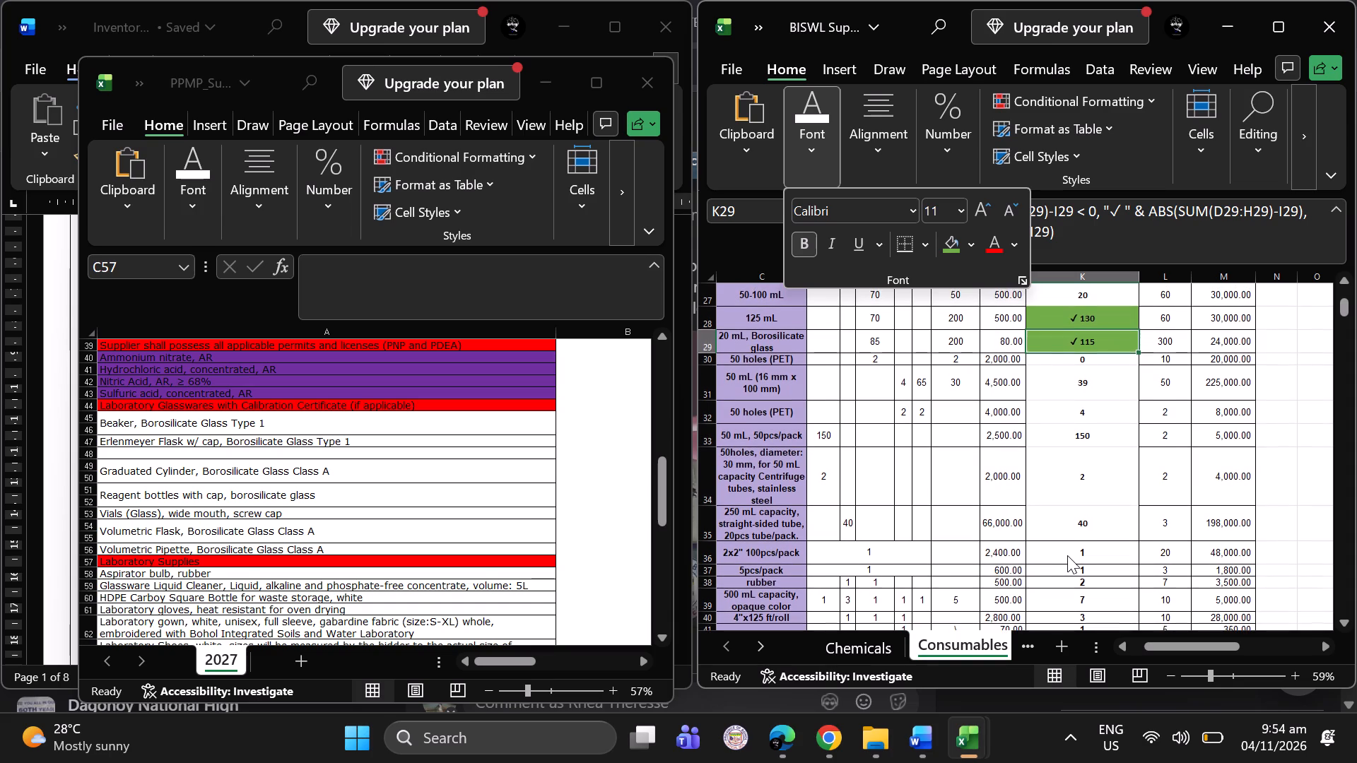
{"action": "scroll", "coordinate": [1040, 415], "scroll_direction": "right", "scroll_amount": 1}
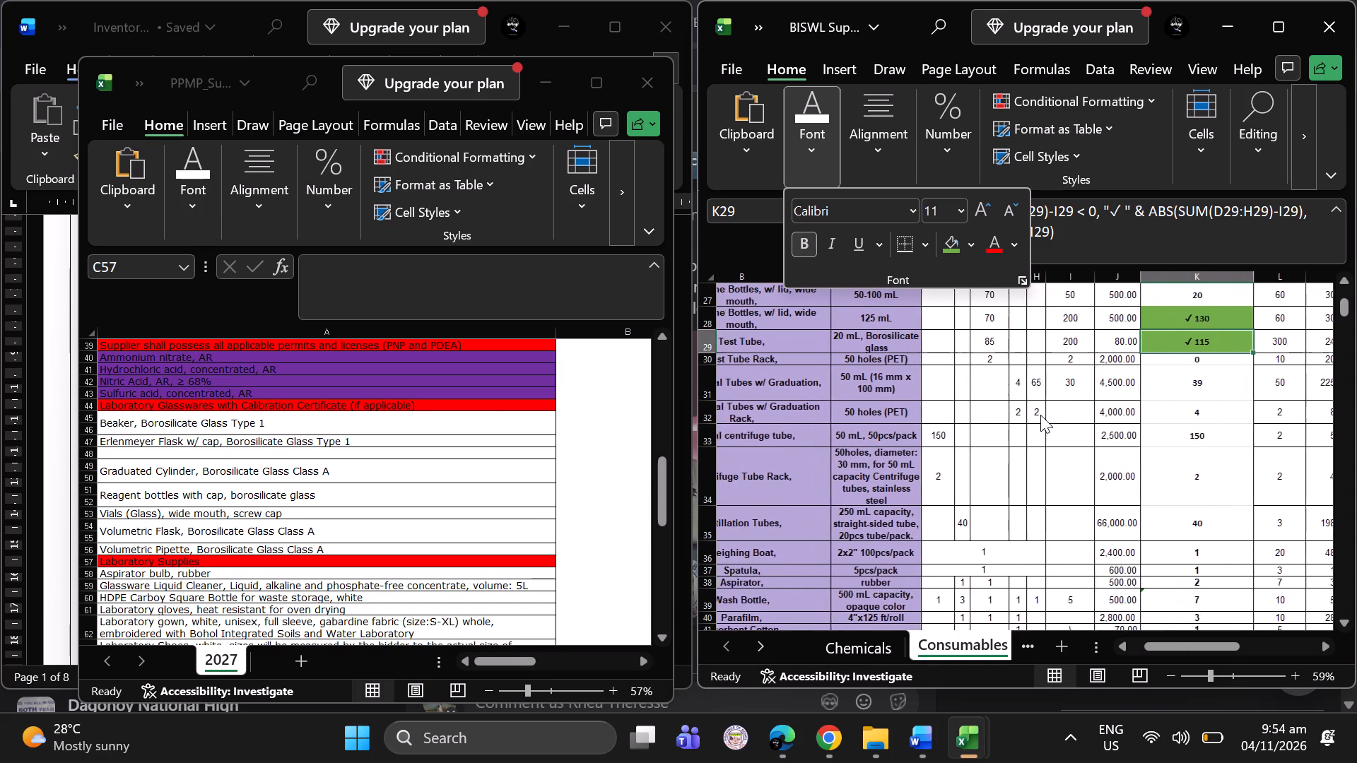
{"action": "scroll", "coordinate": [1040, 415], "scroll_direction": "up", "scroll_amount": 2}
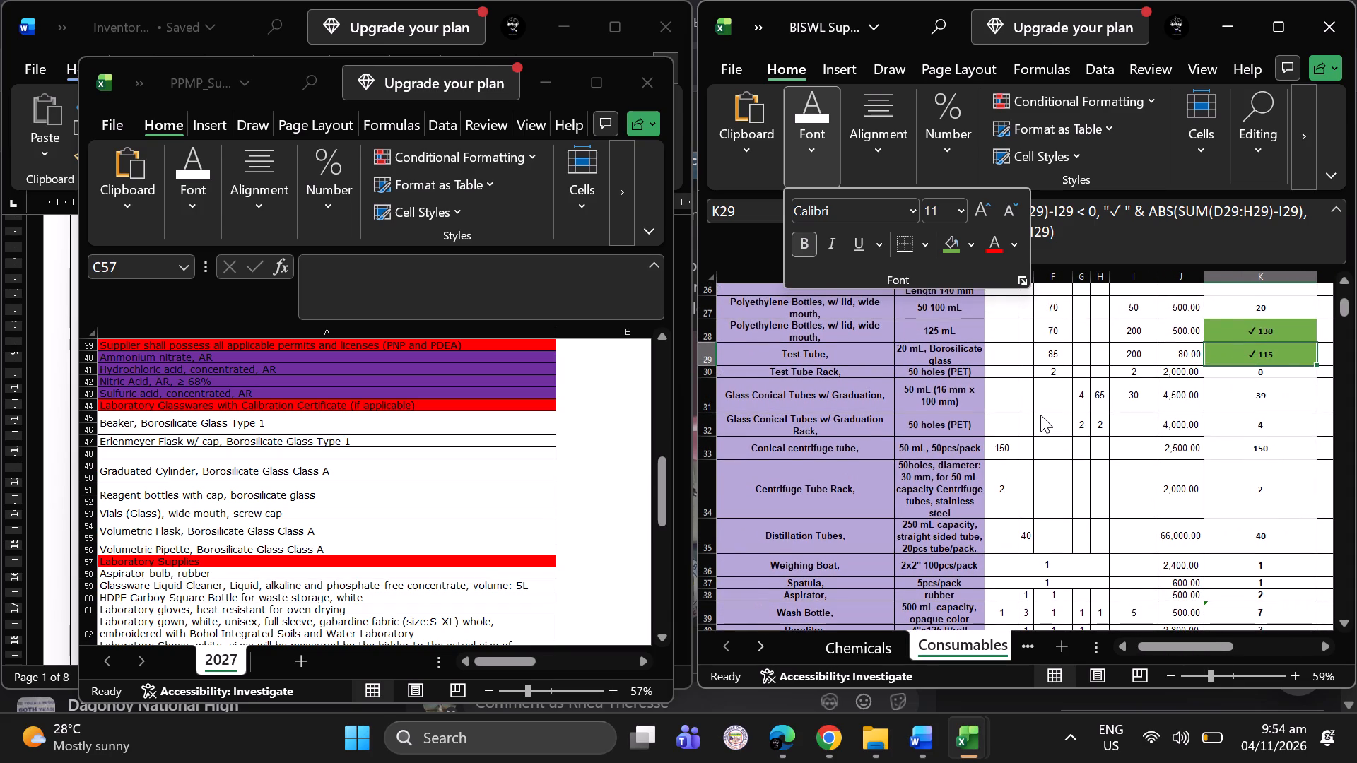
{"action": "scroll", "coordinate": [1040, 415], "scroll_direction": "up", "scroll_amount": 3}
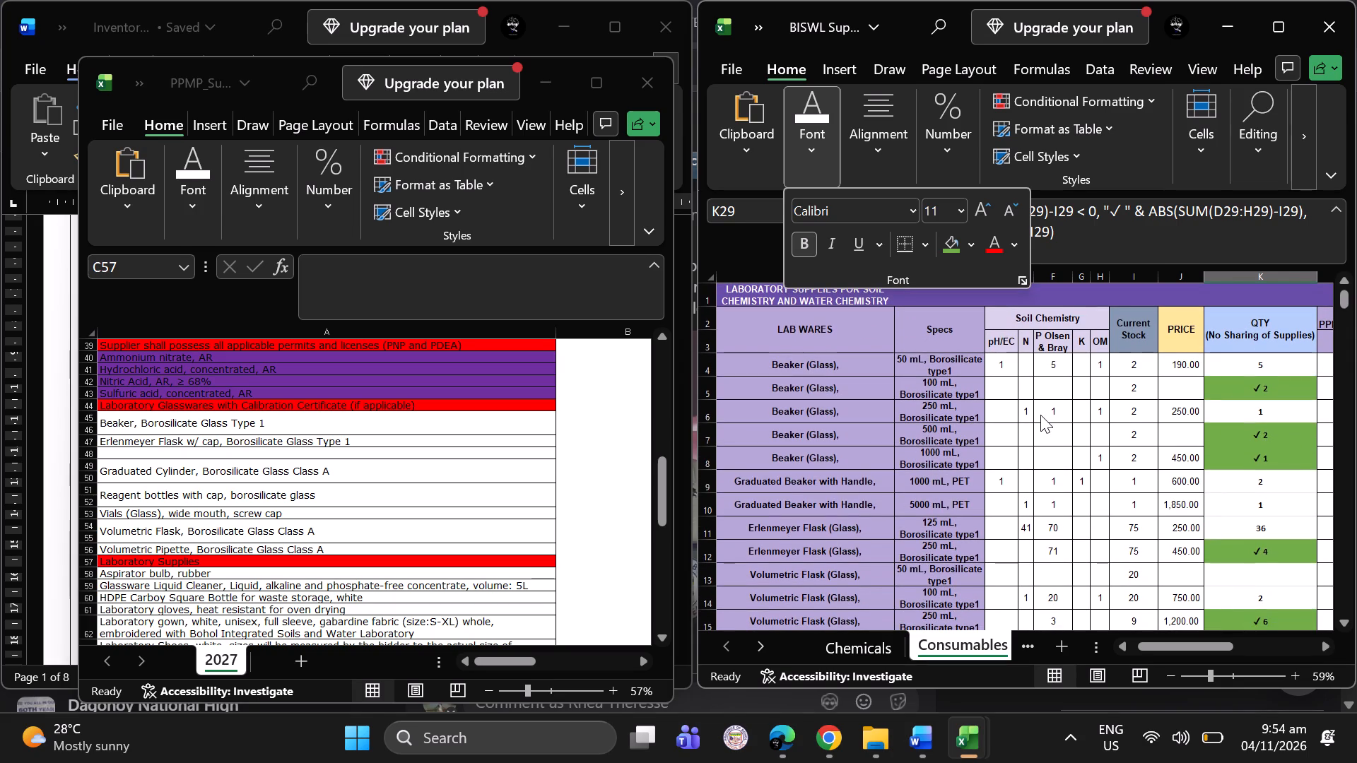
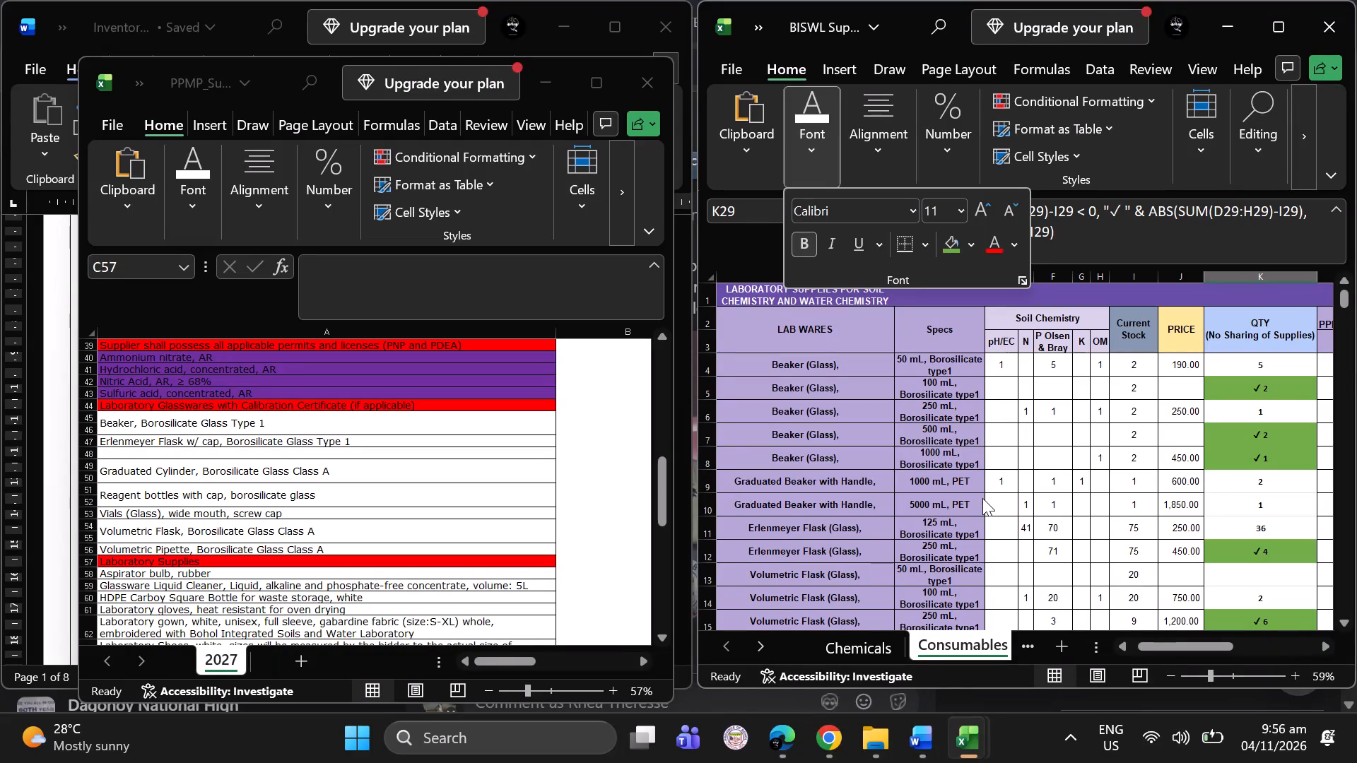
Enter 20 as the current stock of the 250 mL distillation tubes in cell I35 of the Consumables sheet.
{"action": "left_click", "coordinate": [1071, 510]}
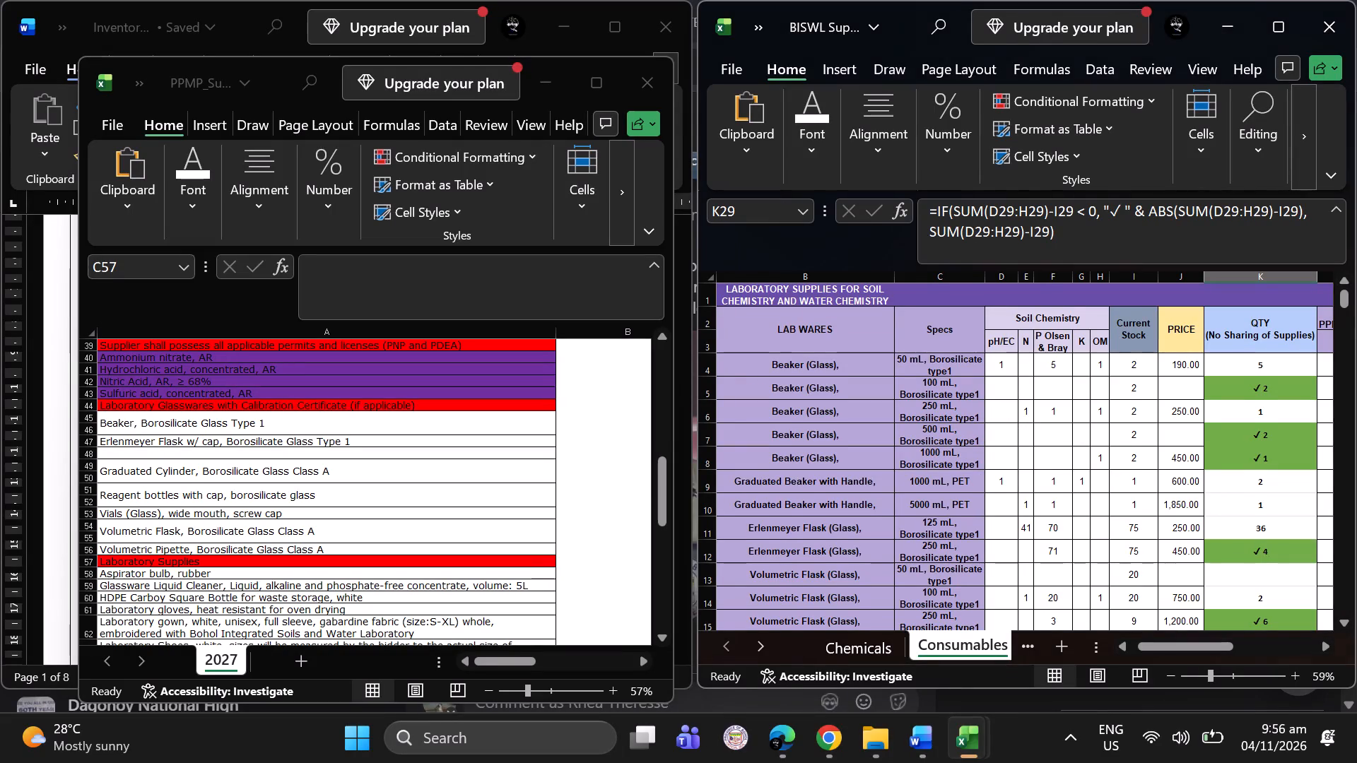
{"action": "scroll", "coordinate": [1071, 510], "scroll_direction": "down", "scroll_amount": 2}
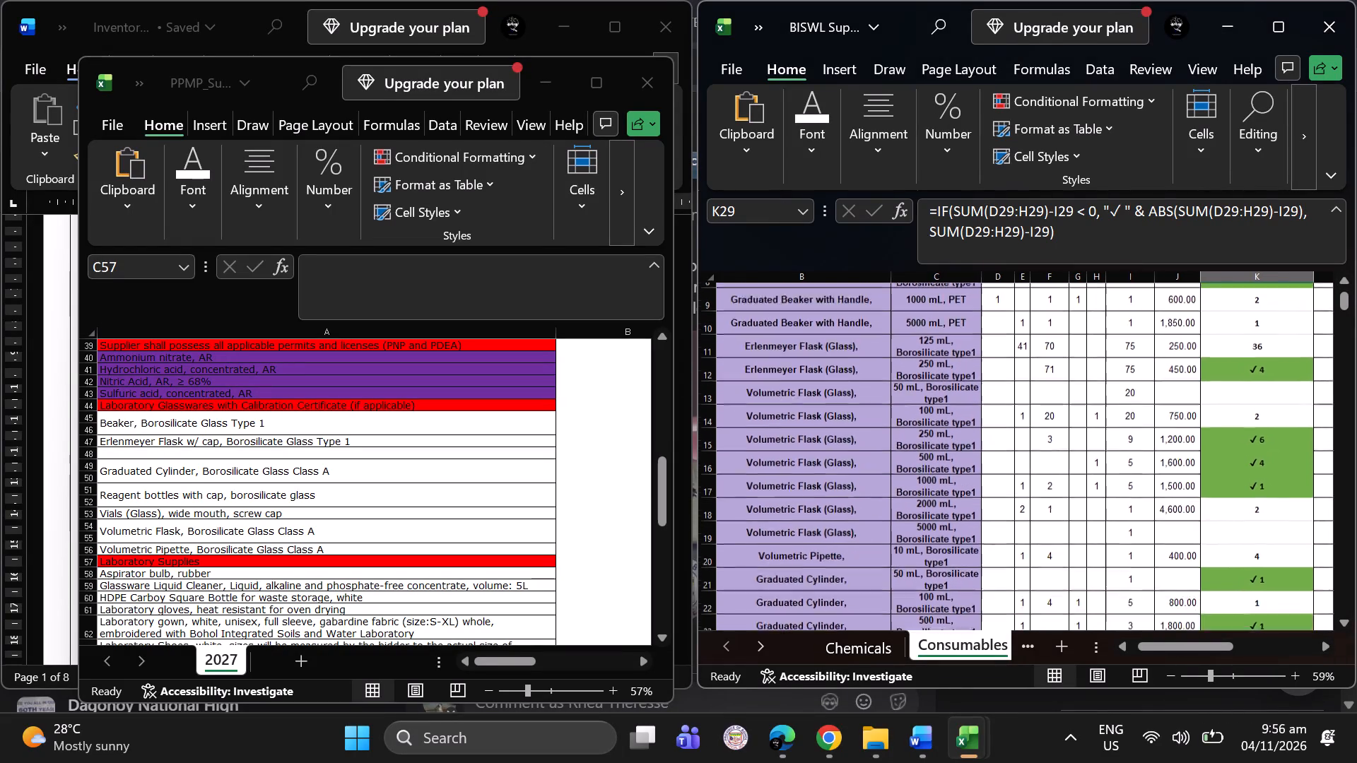
{"action": "scroll", "coordinate": [1071, 510], "scroll_direction": "down", "scroll_amount": 1}
{"action": "scroll", "coordinate": [1071, 510], "scroll_direction": "up", "scroll_amount": 1}
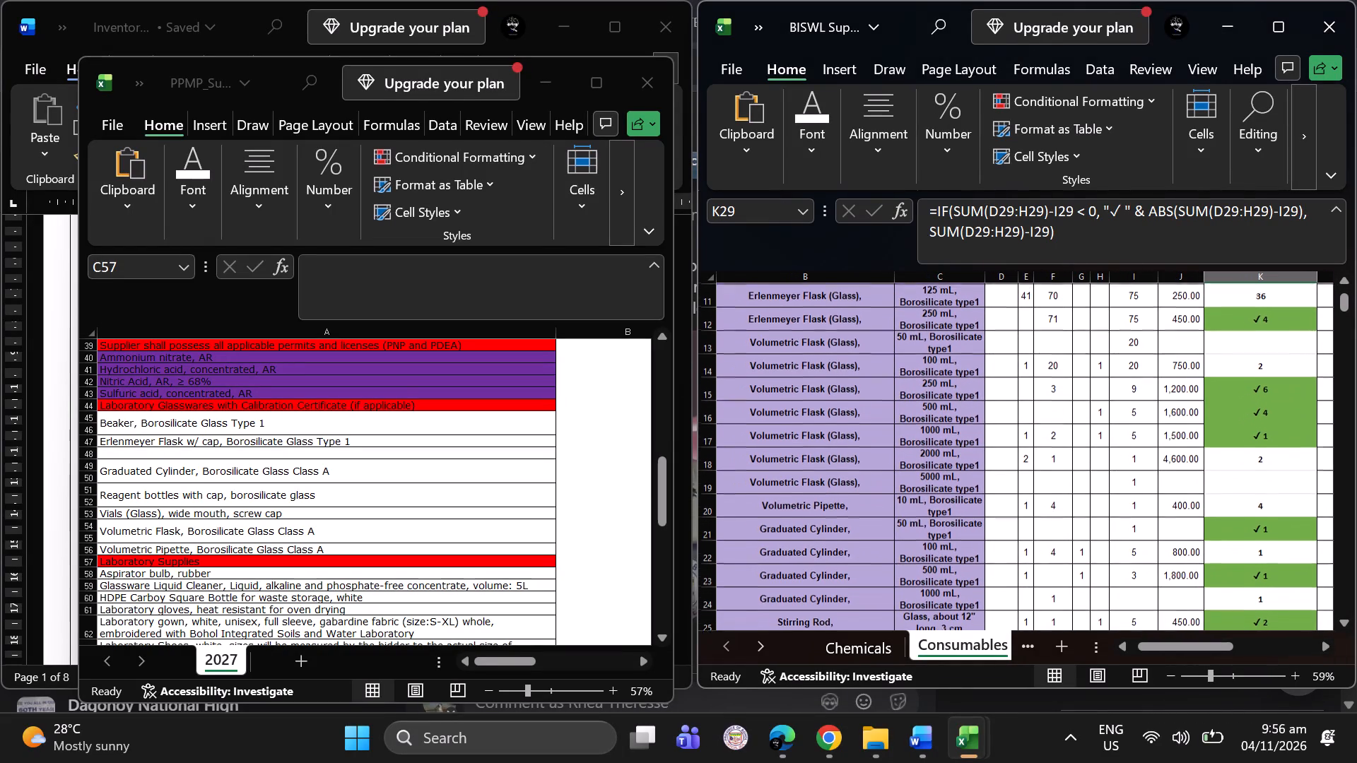
{"action": "scroll", "coordinate": [1071, 510], "scroll_direction": "up", "scroll_amount": 1}
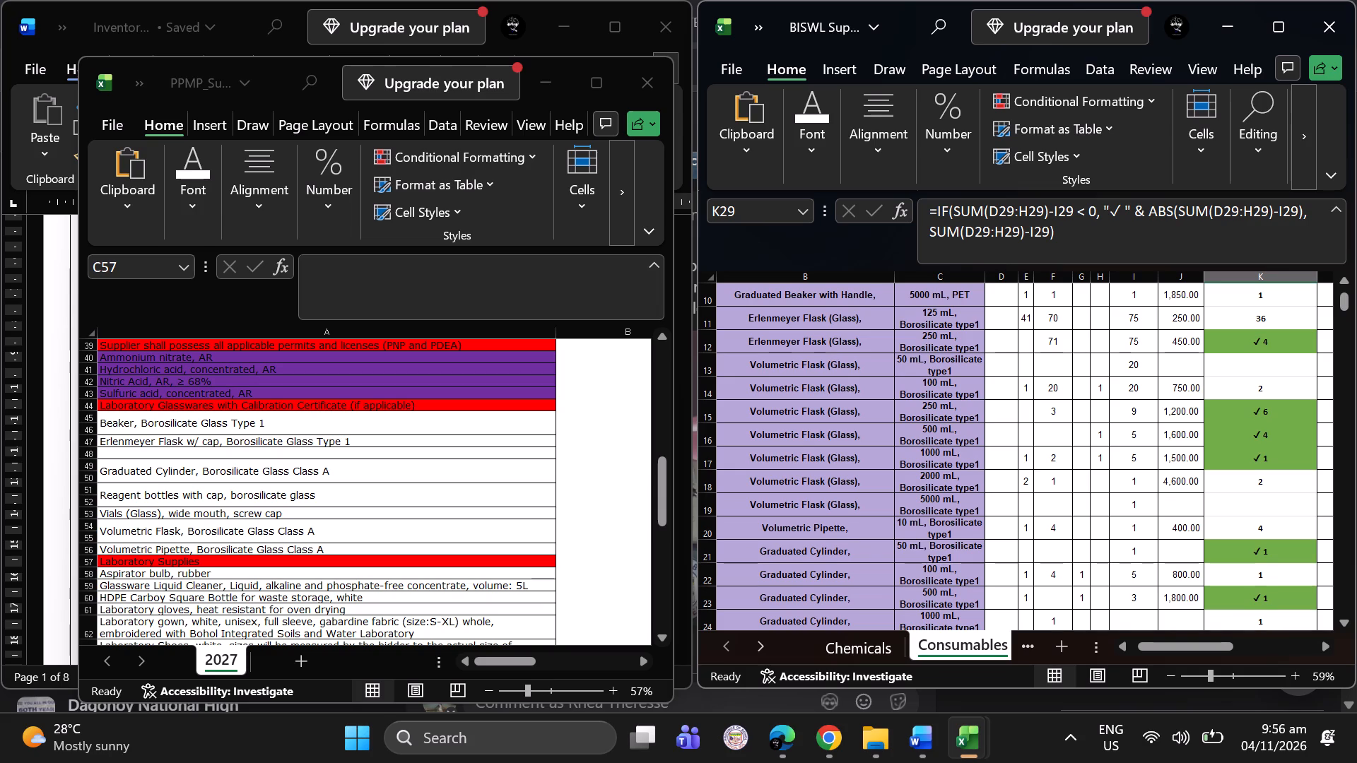
{"action": "scroll", "coordinate": [770, 536], "scroll_direction": "left", "scroll_amount": 1}
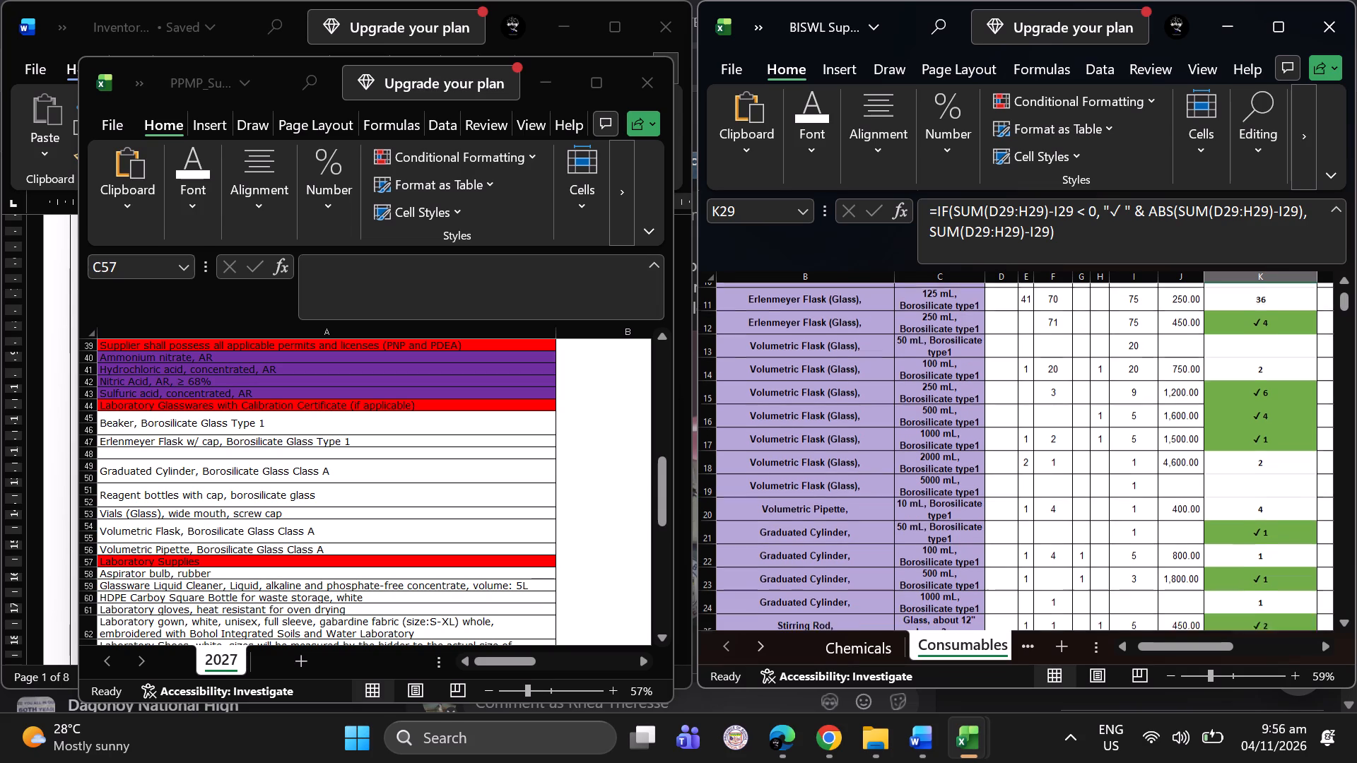
{"action": "scroll", "coordinate": [770, 536], "scroll_direction": "left", "scroll_amount": 1}
{"action": "scroll", "coordinate": [770, 536], "scroll_direction": "down", "scroll_amount": 1}
{"action": "scroll", "coordinate": [770, 536], "scroll_direction": "up", "scroll_amount": 1}
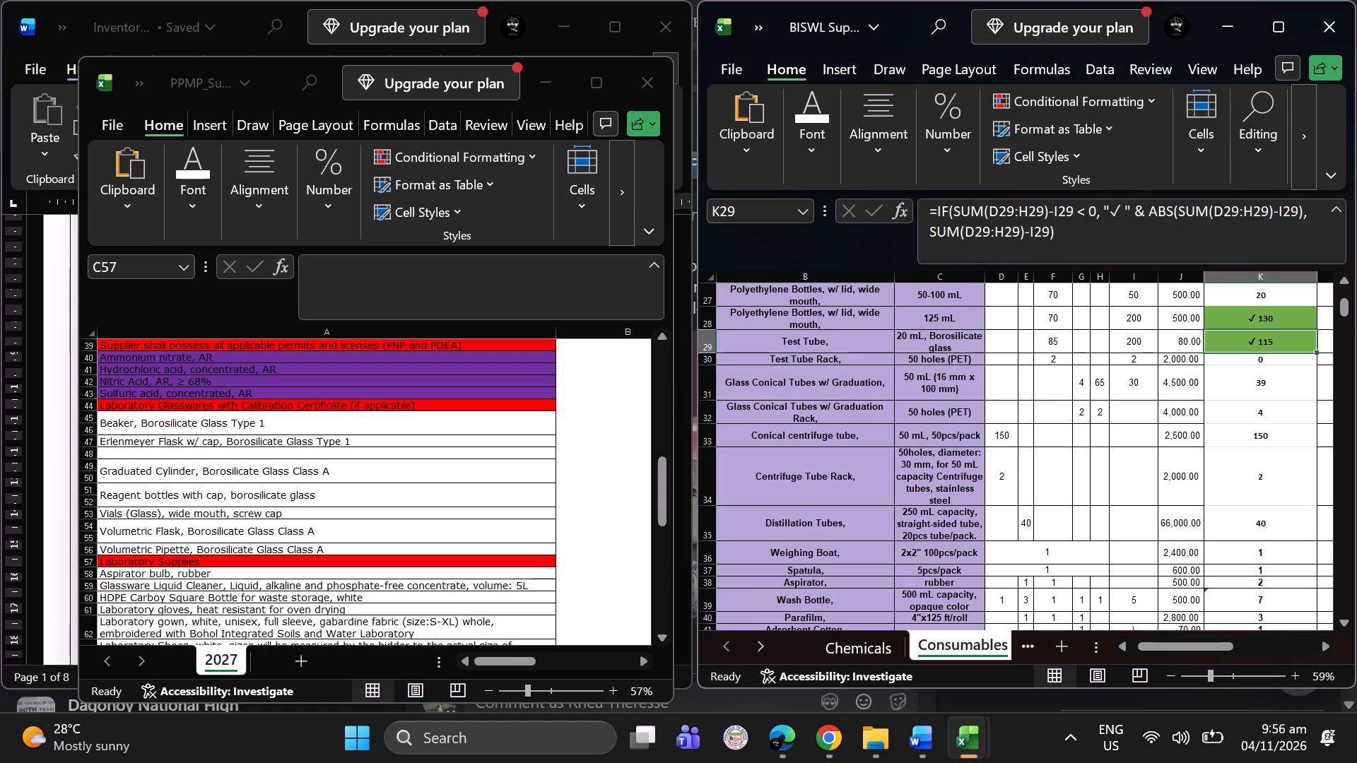
{"action": "left_click", "coordinate": [1132, 513]}
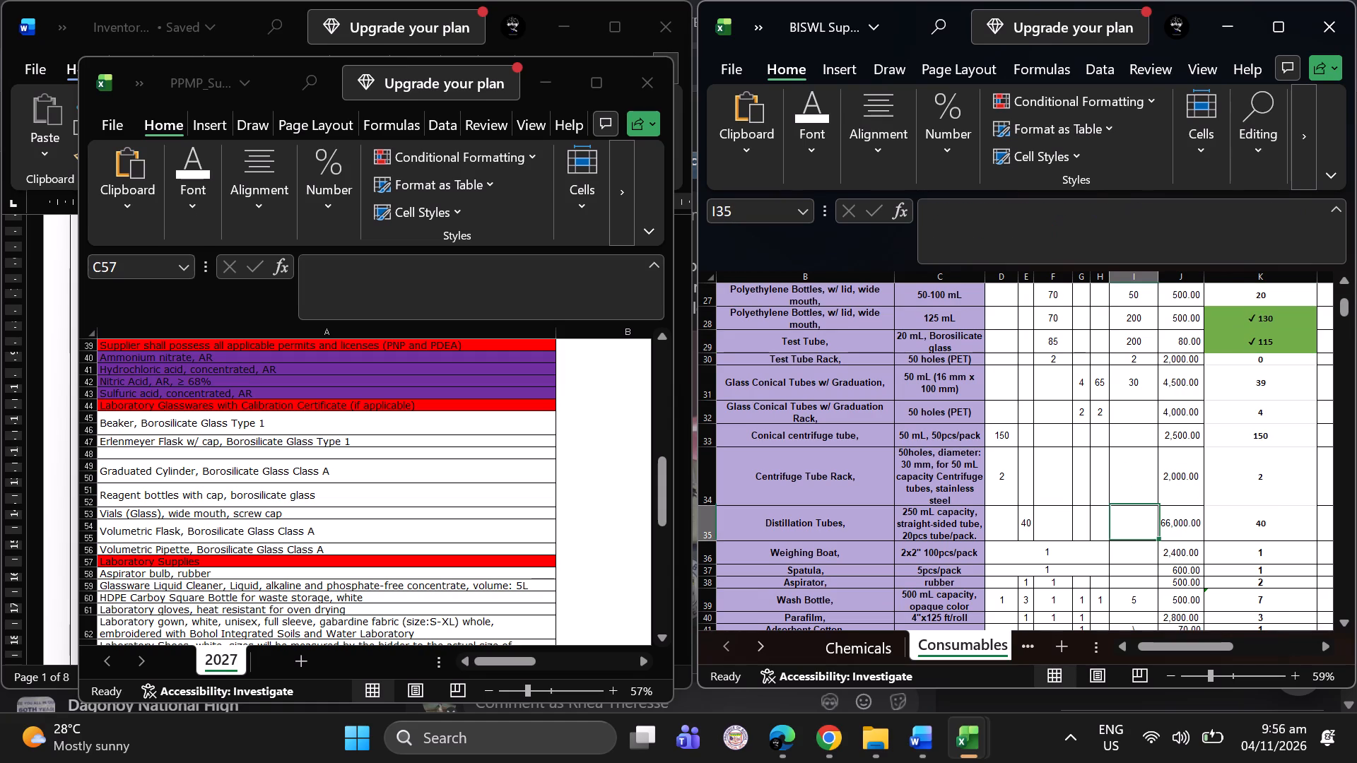
{"action": "type", "text": "20"}
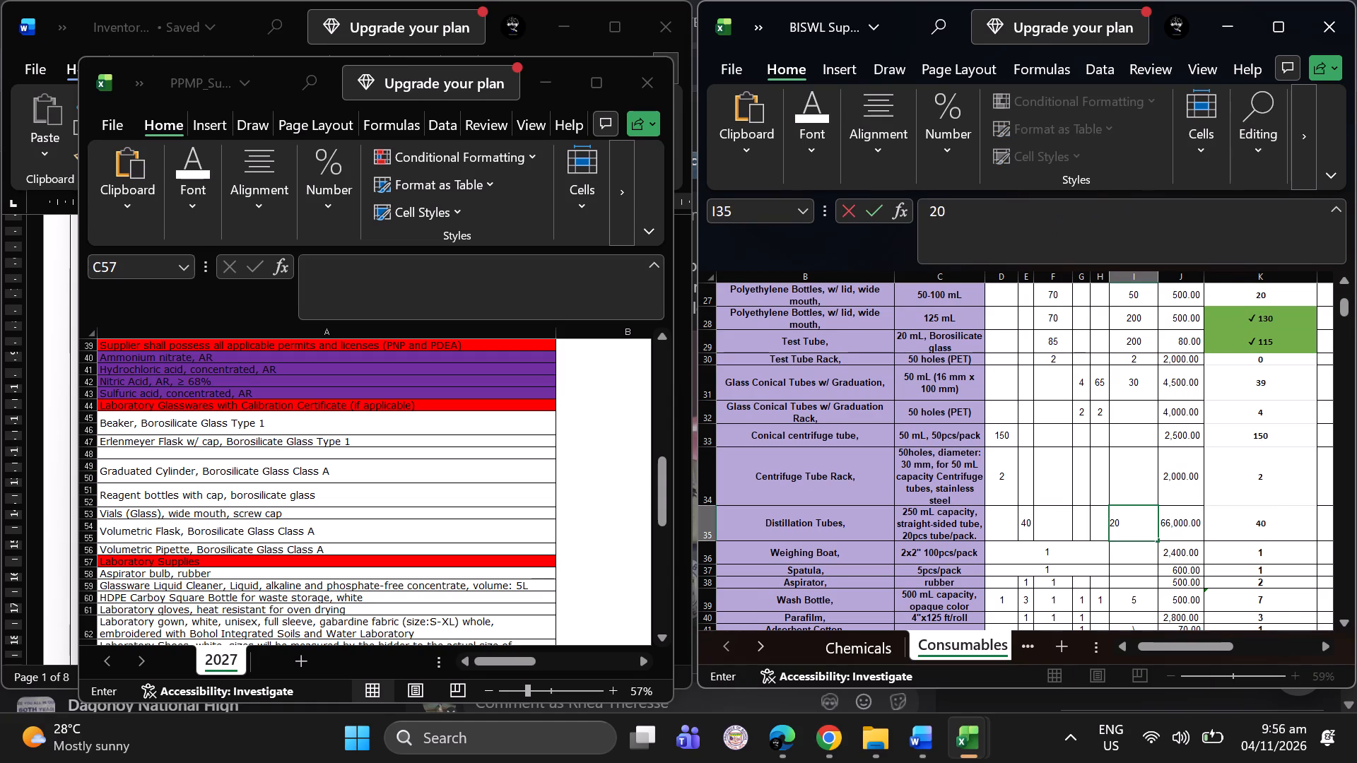
{"action": "key", "text": "Return"}
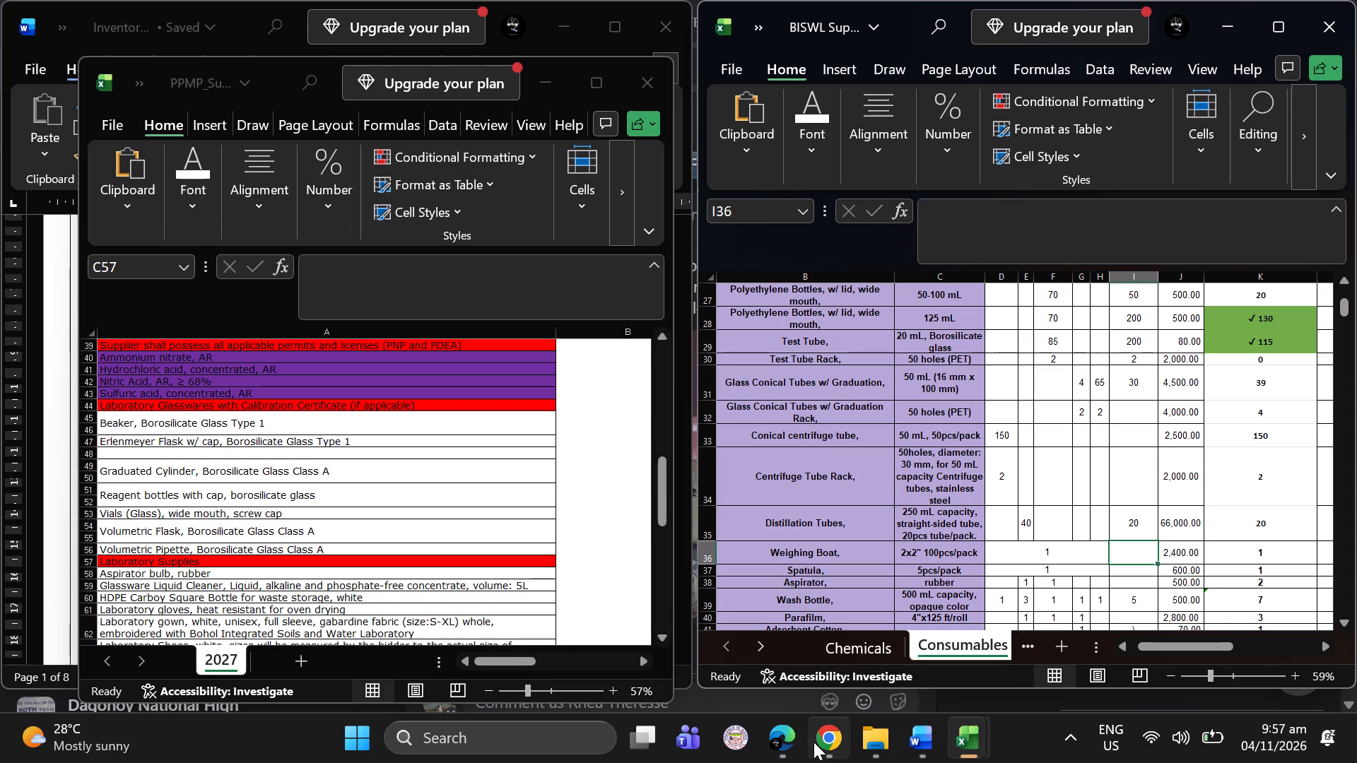
Switch to Edge and search the Acknowledgement of Acceptance Bohol PDF for the distillation tubes supplied with the equipment.
{"action": "left_click", "coordinate": [794, 754]}
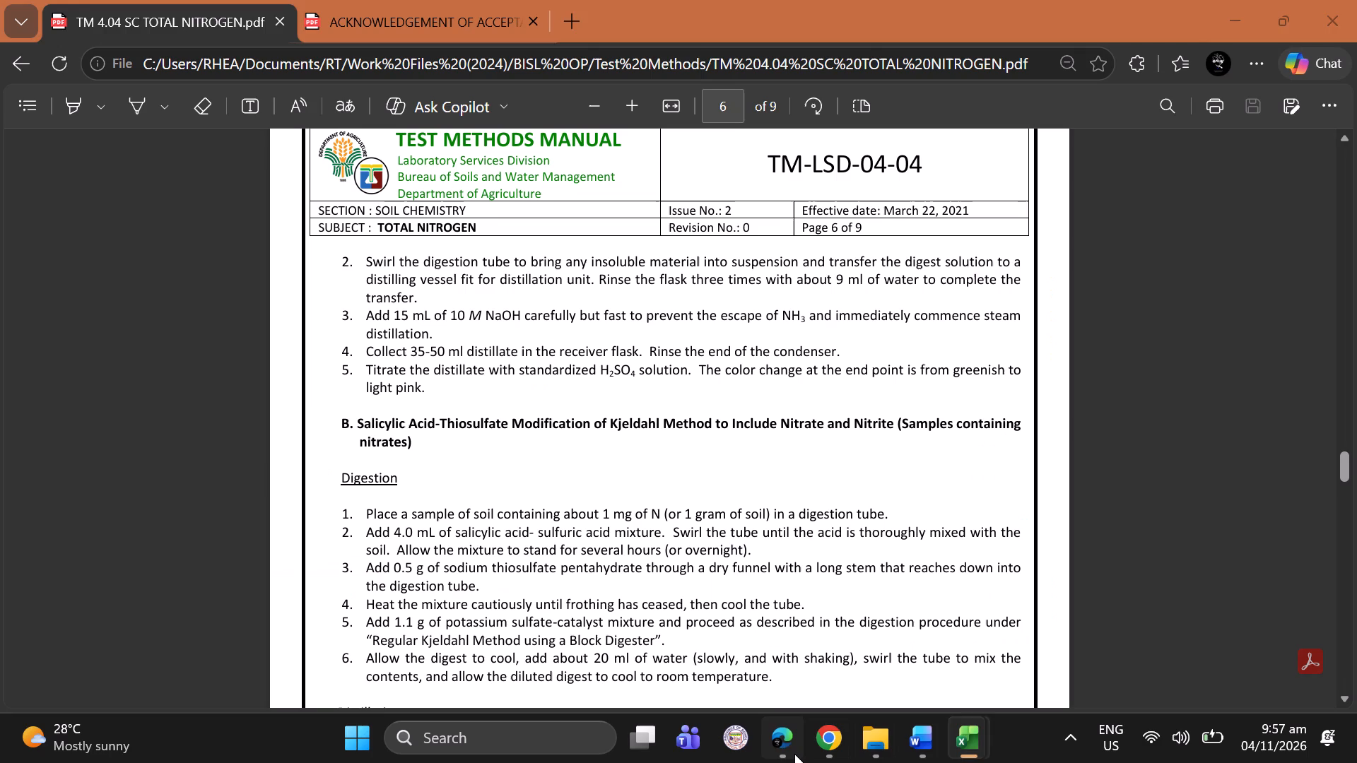
{"action": "left_click", "coordinate": [399, 1]}
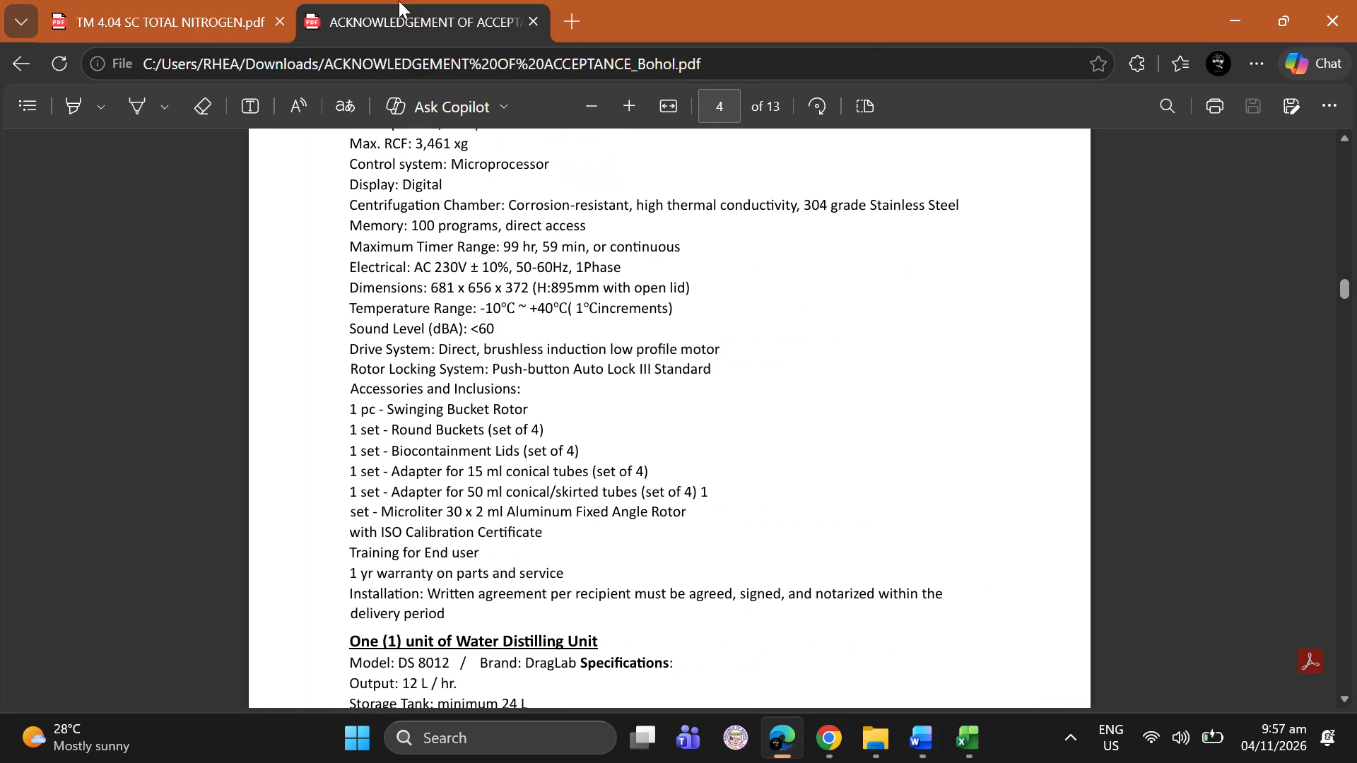
{"action": "scroll", "coordinate": [450, 375], "scroll_direction": "down", "scroll_amount": 3}
{"action": "scroll", "coordinate": [450, 375], "scroll_direction": "up", "scroll_amount": 1}
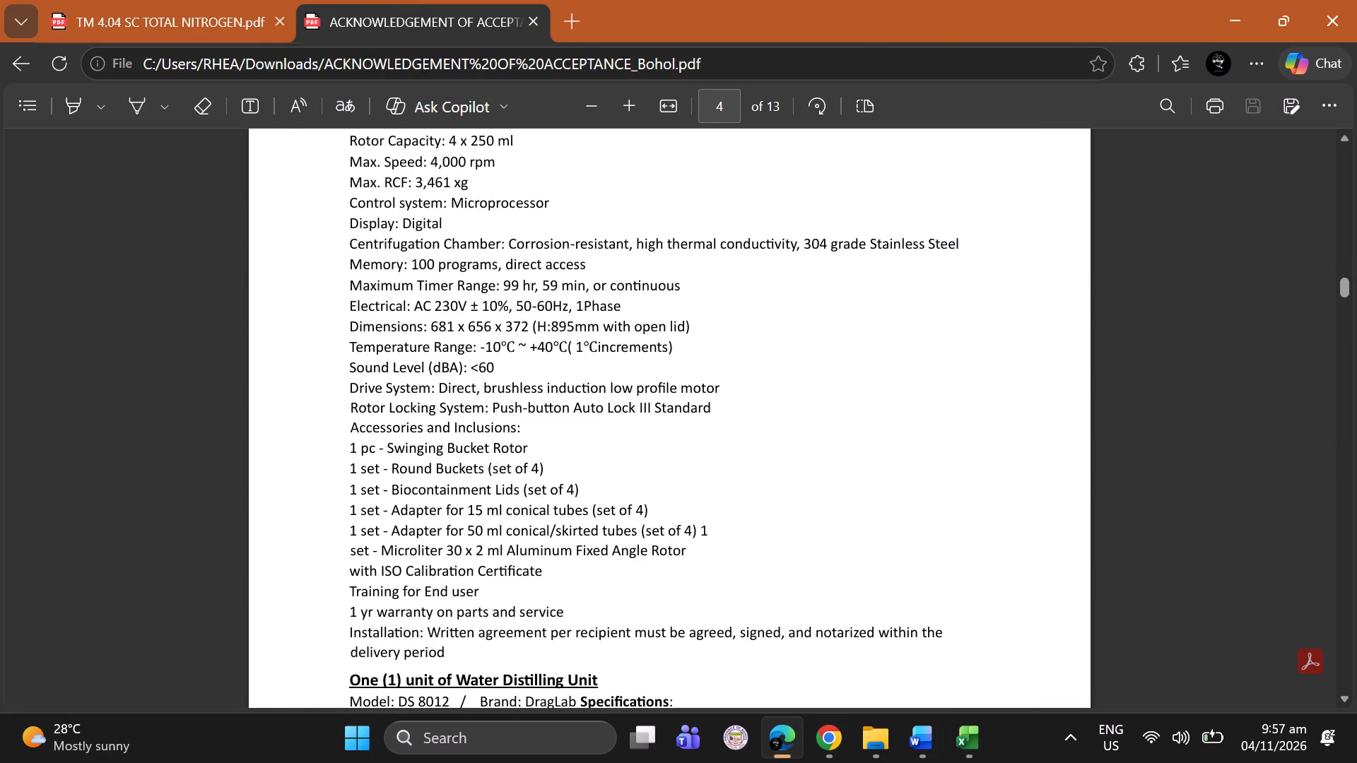
{"action": "scroll", "coordinate": [450, 375], "scroll_direction": "up", "scroll_amount": 3}
{"action": "scroll", "coordinate": [450, 375], "scroll_direction": "down", "scroll_amount": 2}
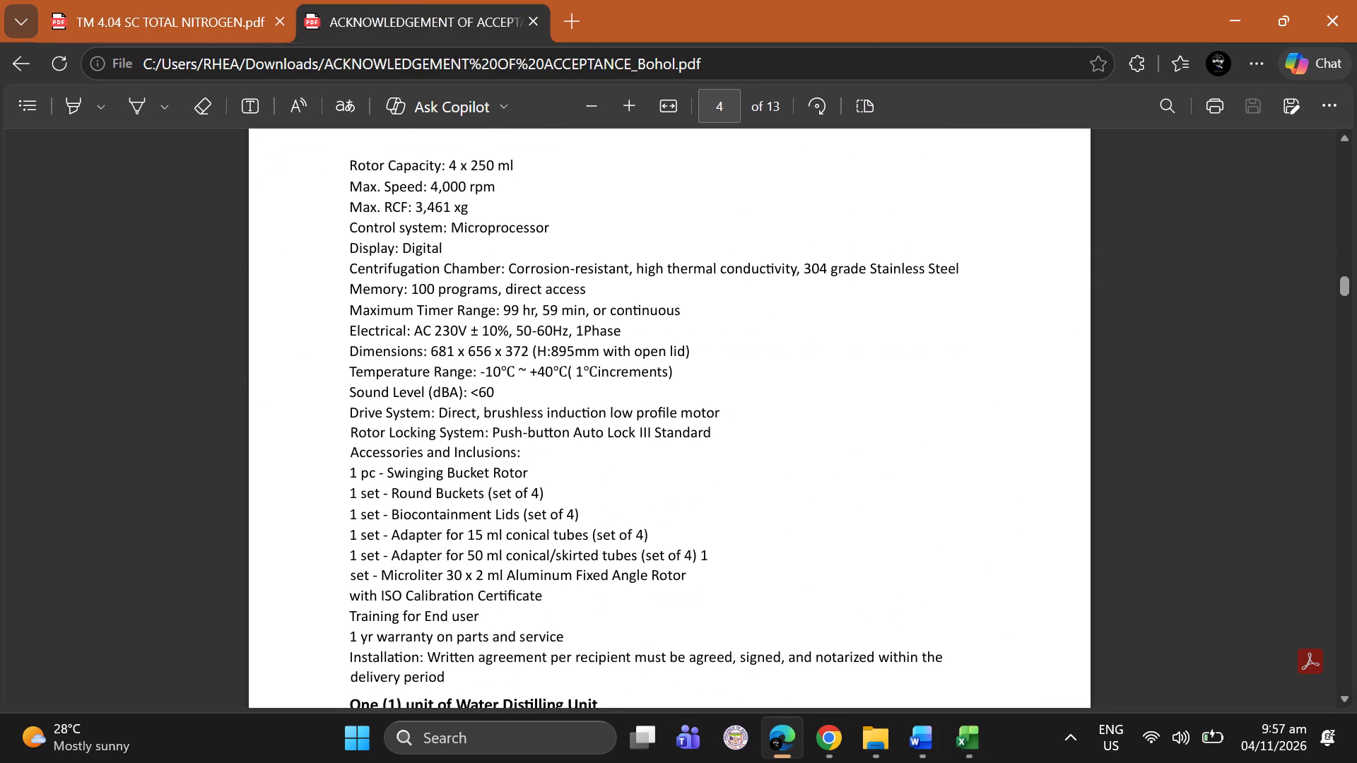
{"action": "scroll", "coordinate": [450, 375], "scroll_direction": "down", "scroll_amount": 3}
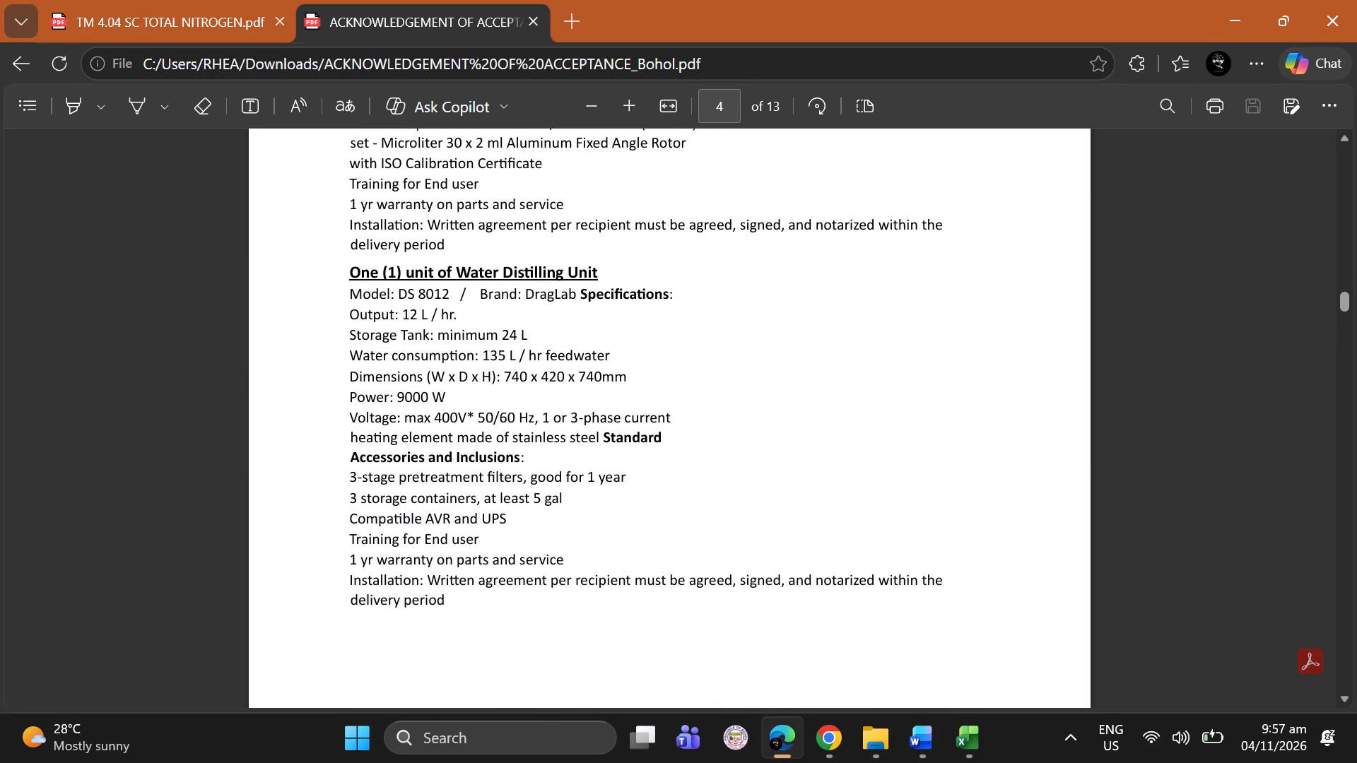
{"action": "scroll", "coordinate": [450, 375], "scroll_direction": "down", "scroll_amount": 1}
{"action": "scroll", "coordinate": [450, 375], "scroll_direction": "up", "scroll_amount": 3}
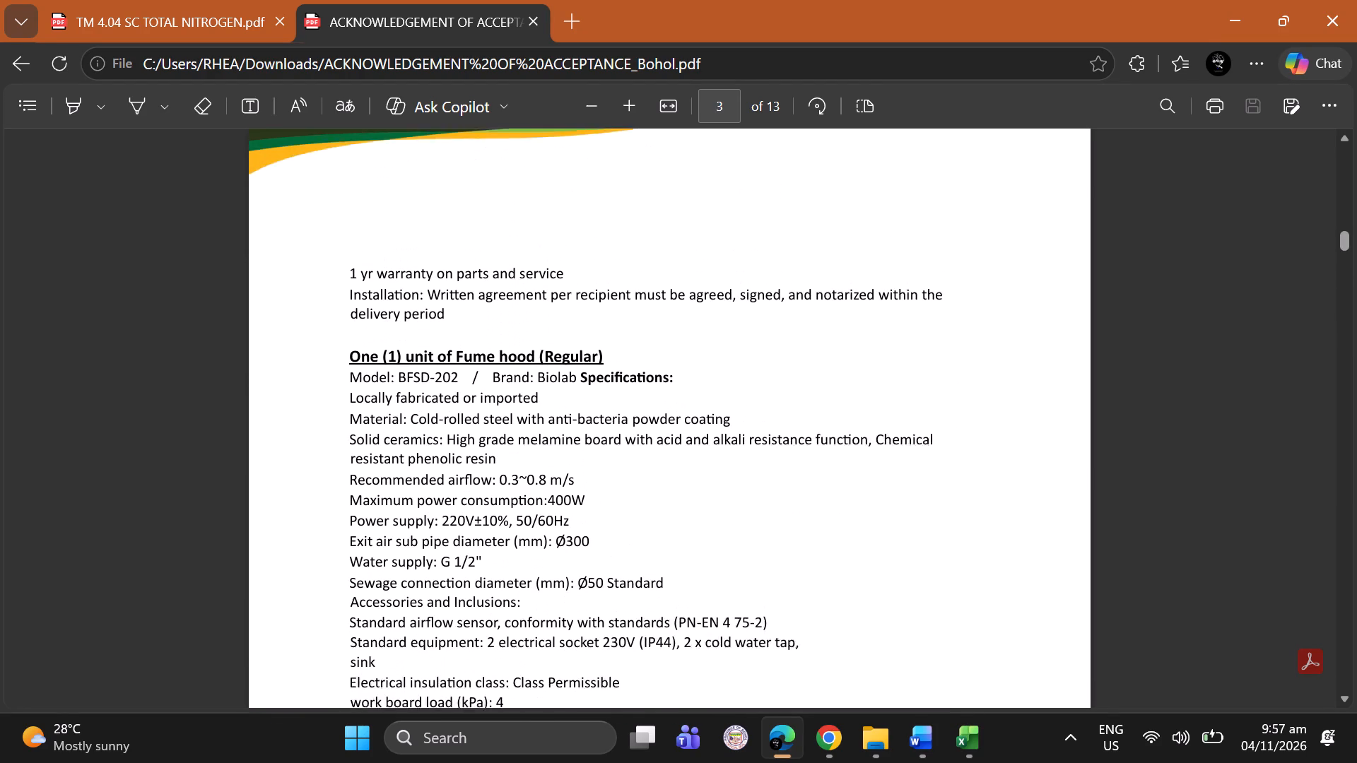
{"action": "scroll", "coordinate": [450, 375], "scroll_direction": "up", "scroll_amount": 3}
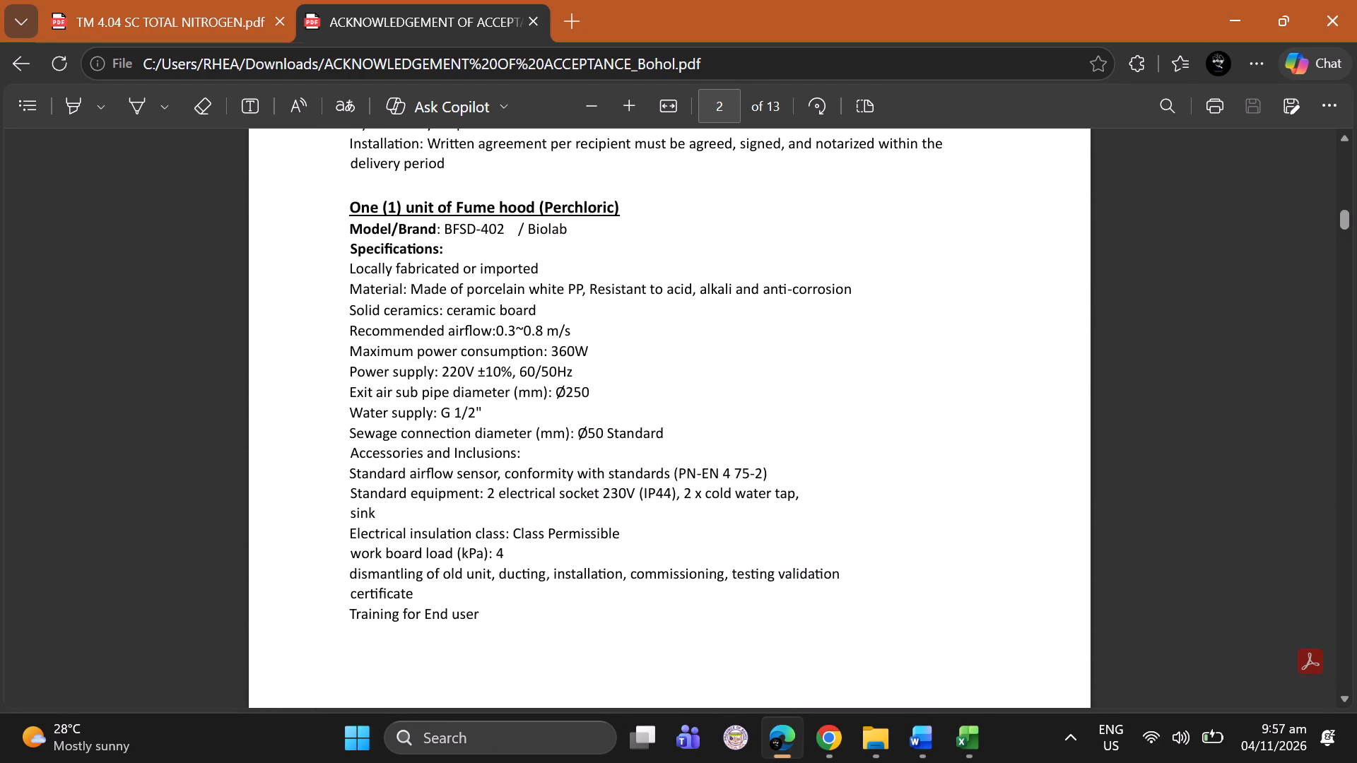
{"action": "scroll", "coordinate": [450, 375], "scroll_direction": "up", "scroll_amount": 4}
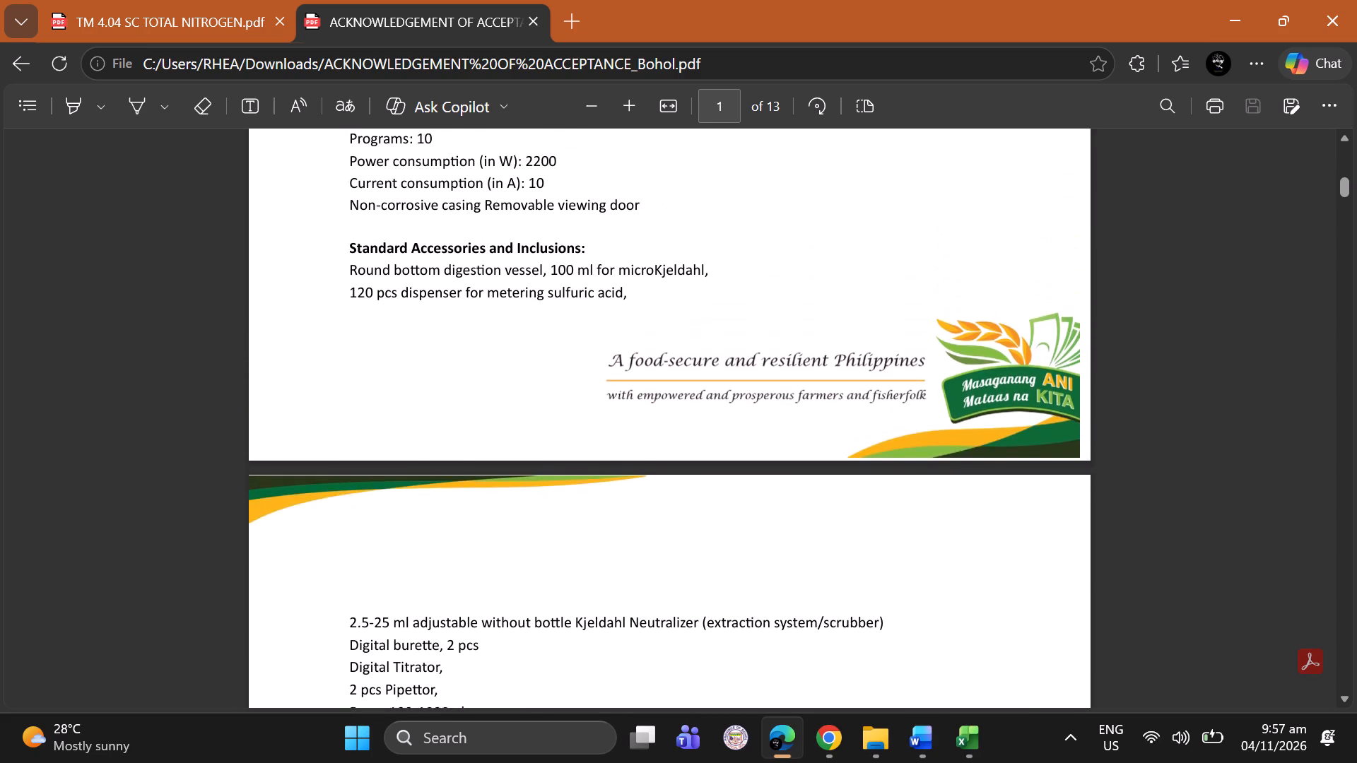
{"action": "scroll", "coordinate": [450, 375], "scroll_direction": "up", "scroll_amount": 1}
{"action": "scroll", "coordinate": [450, 375], "scroll_direction": "down", "scroll_amount": 4}
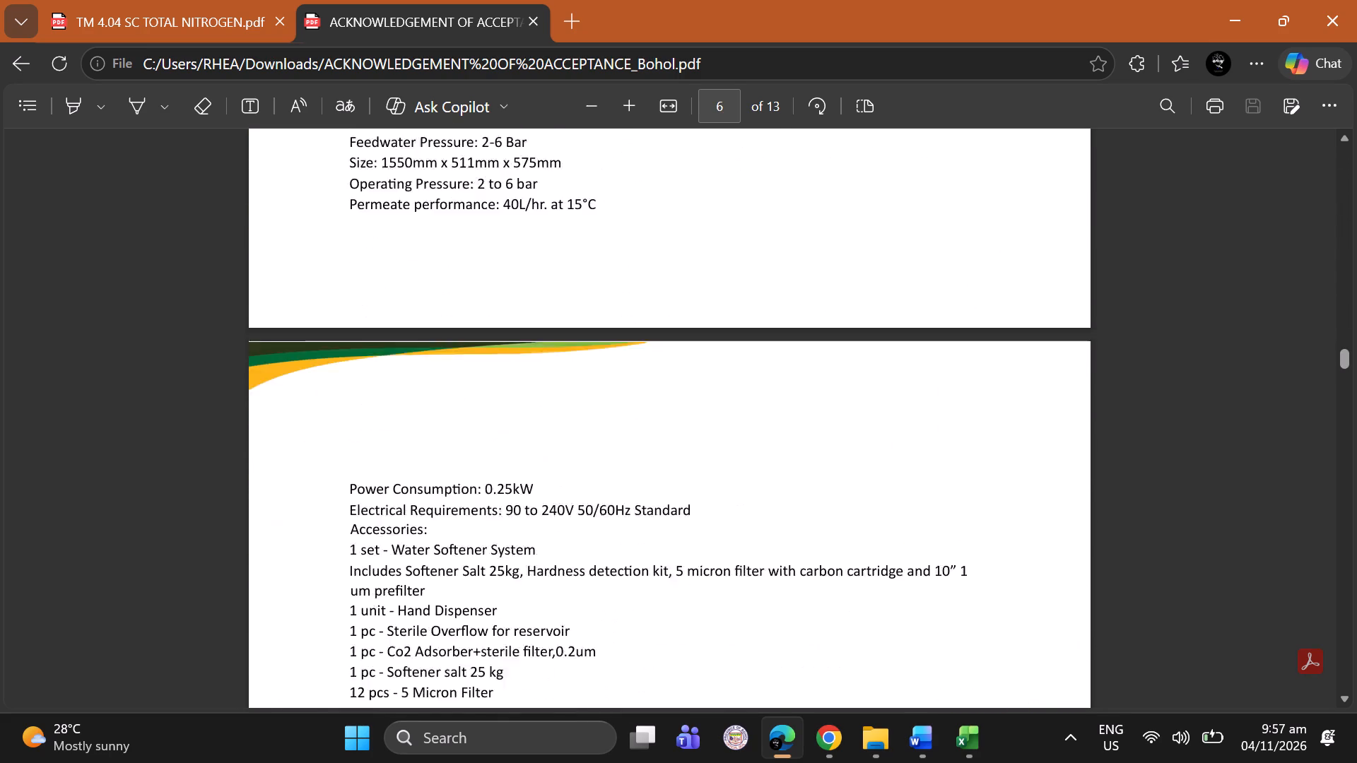
{"action": "scroll", "coordinate": [450, 375], "scroll_direction": "down", "scroll_amount": 7}
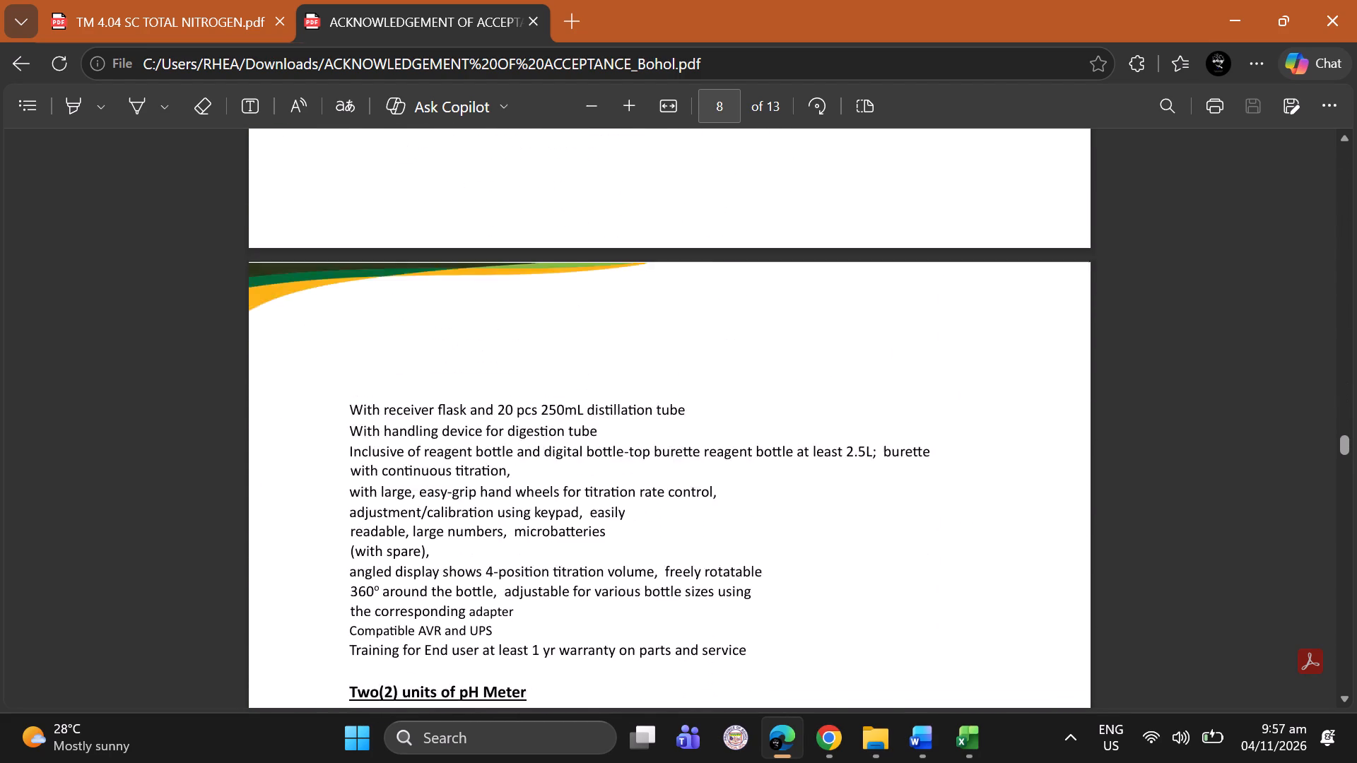
Read the accessories listed at the top of page 8 of the PDF, covering the receiver flask and distillation tubes.
{"action": "scroll", "coordinate": [450, 375], "scroll_direction": "up", "scroll_amount": 3}
{"action": "scroll", "coordinate": [450, 375], "scroll_direction": "left", "scroll_amount": 1}
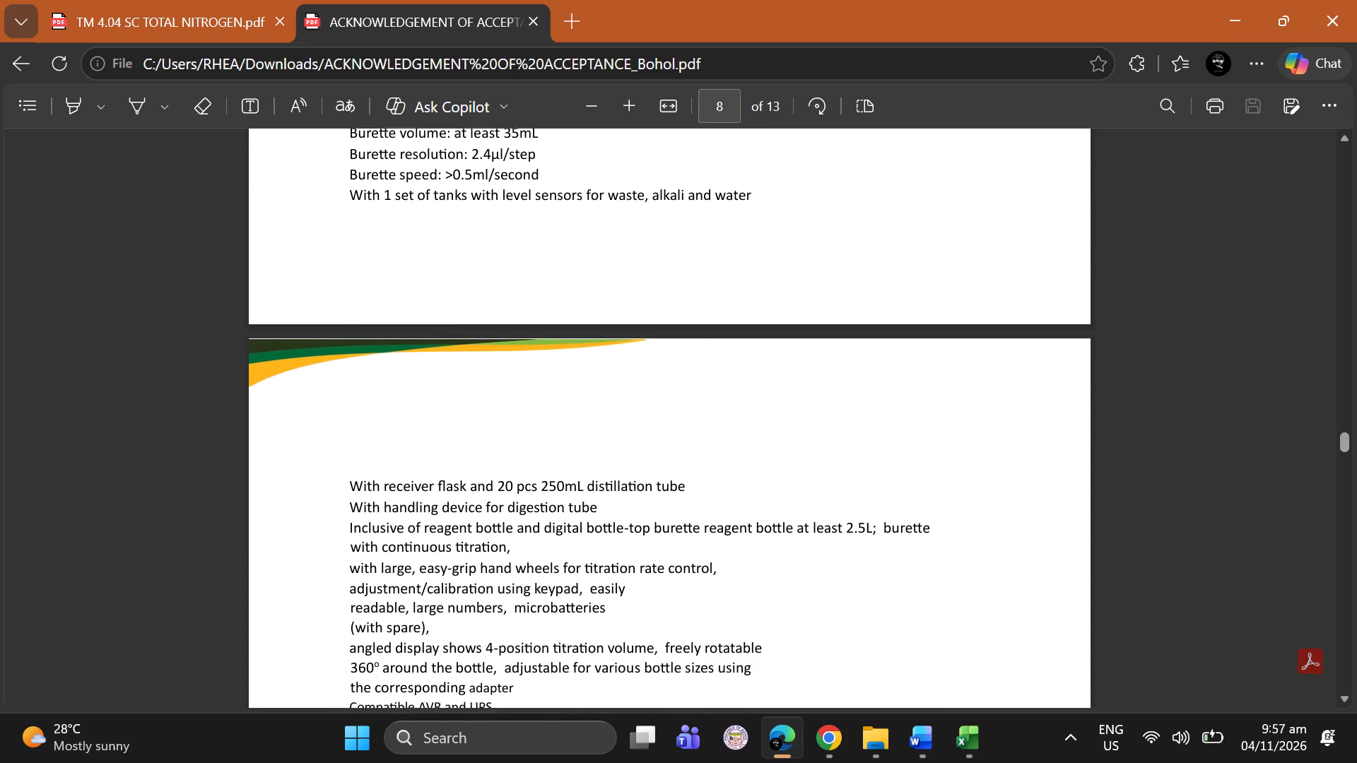
{"action": "scroll", "coordinate": [450, 375], "scroll_direction": "left", "scroll_amount": 1}
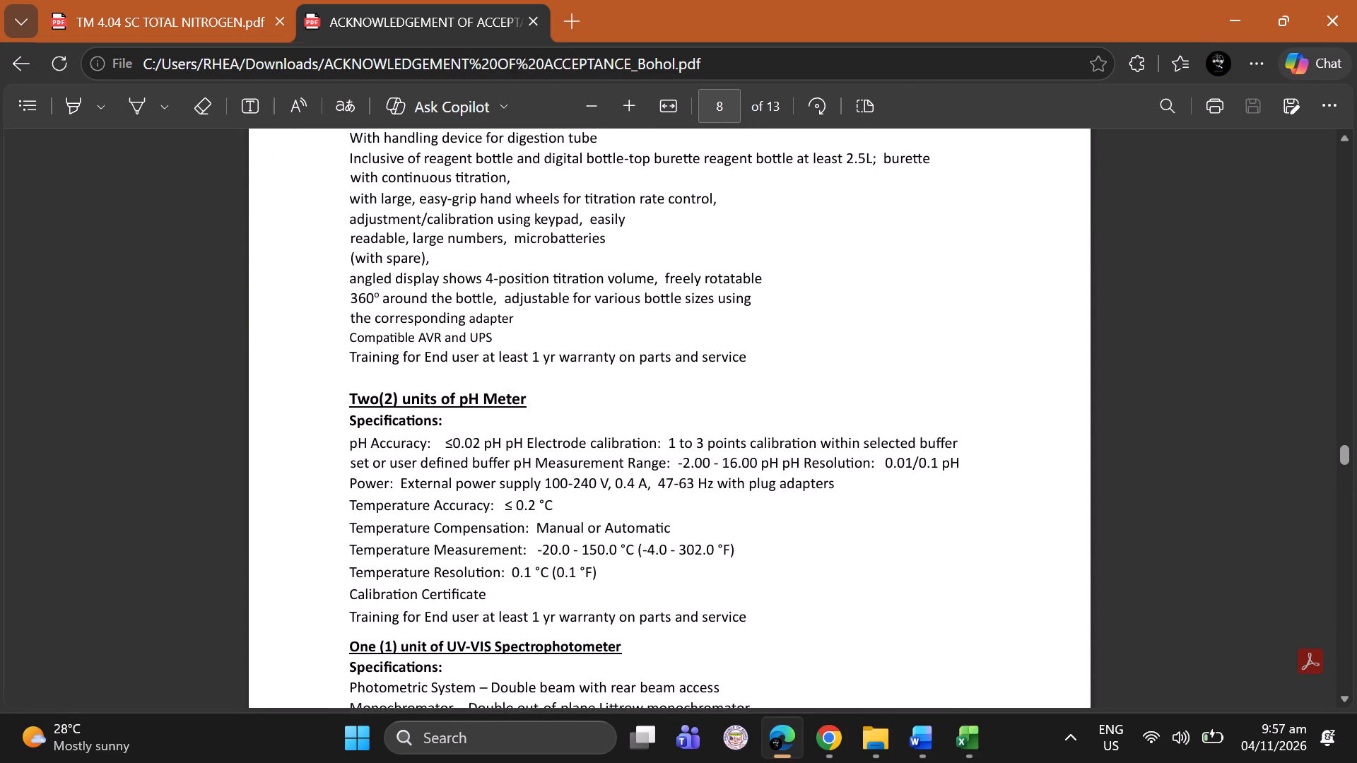
{"action": "scroll", "coordinate": [450, 375], "scroll_direction": "left", "scroll_amount": 1}
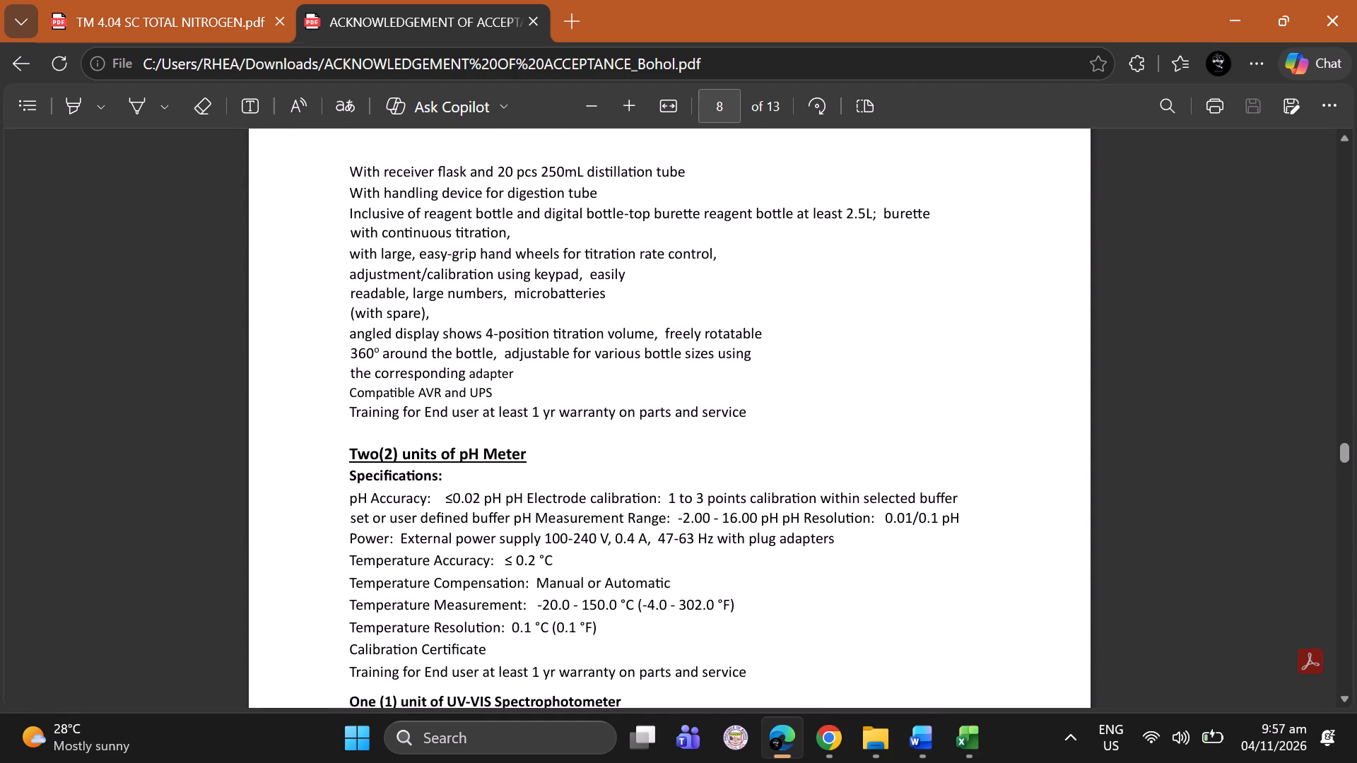
{"action": "scroll", "coordinate": [450, 375], "scroll_direction": "left", "scroll_amount": 3}
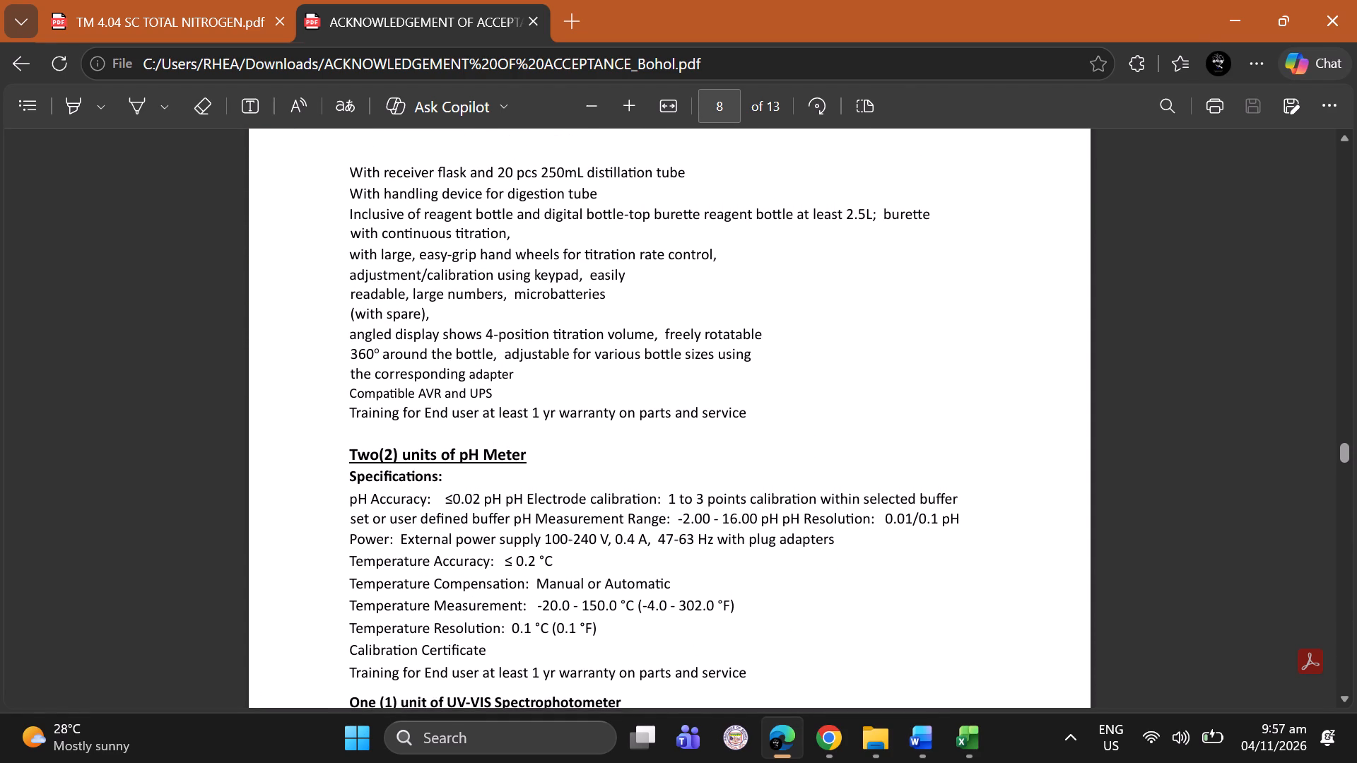
{"action": "scroll", "coordinate": [450, 375], "scroll_direction": "left", "scroll_amount": 3}
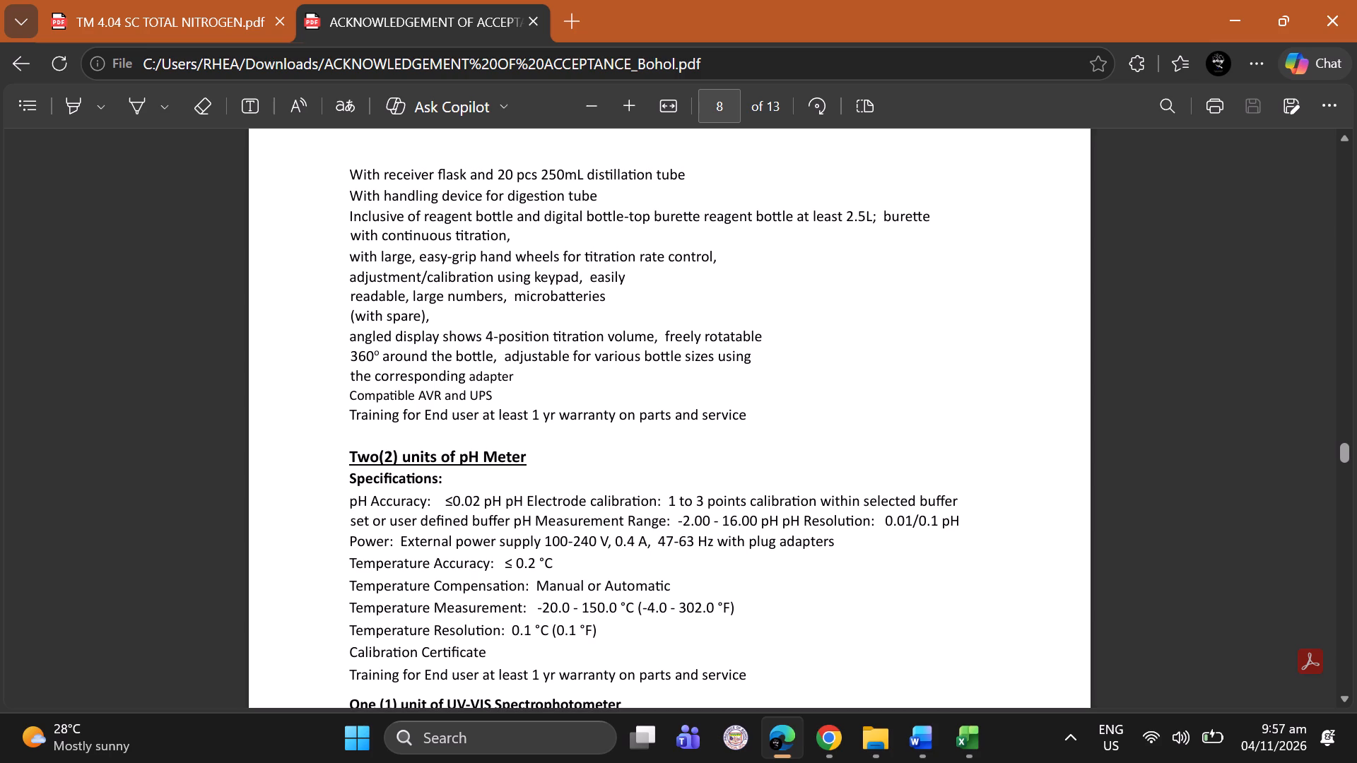
{"action": "scroll", "coordinate": [450, 375], "scroll_direction": "left", "scroll_amount": 1}
{"action": "scroll", "coordinate": [409, 270], "scroll_direction": "up", "scroll_amount": 1}
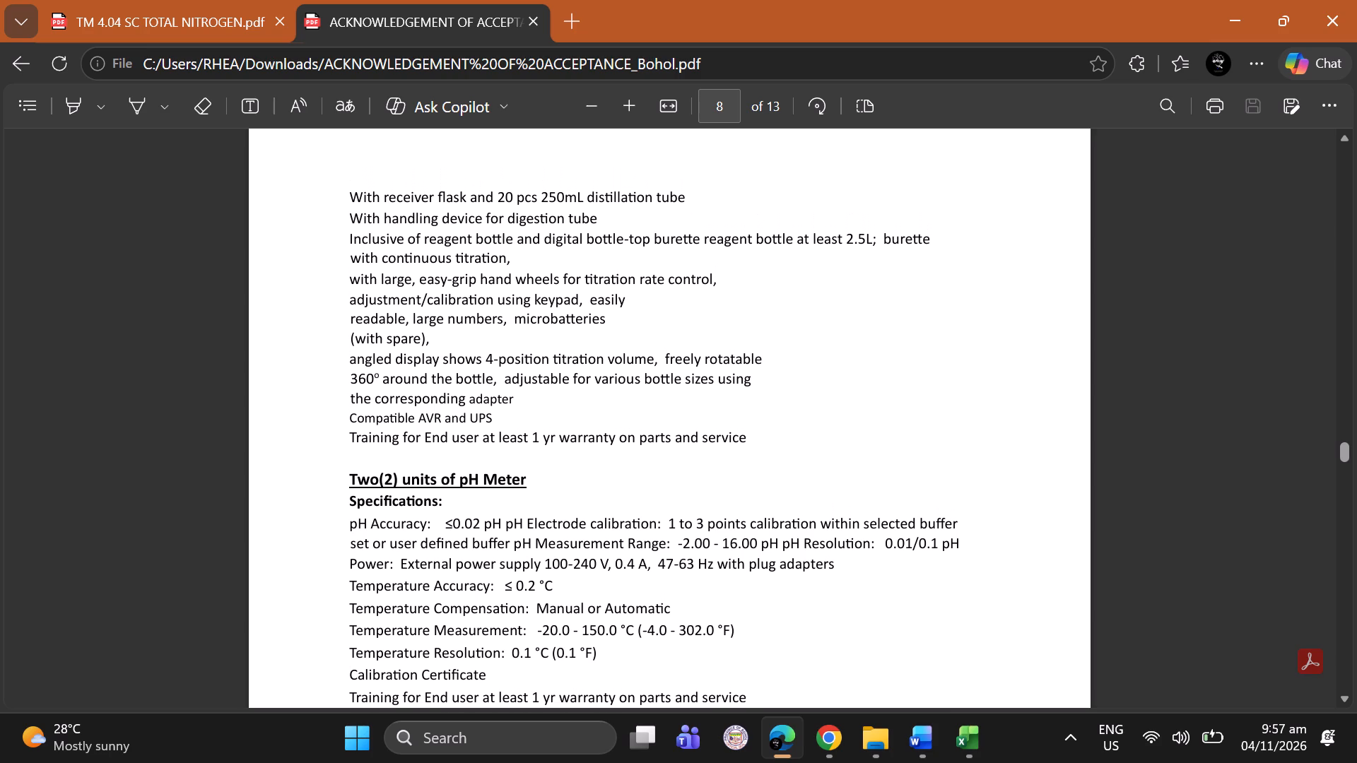
{"action": "scroll", "coordinate": [409, 270], "scroll_direction": "up", "scroll_amount": 1}
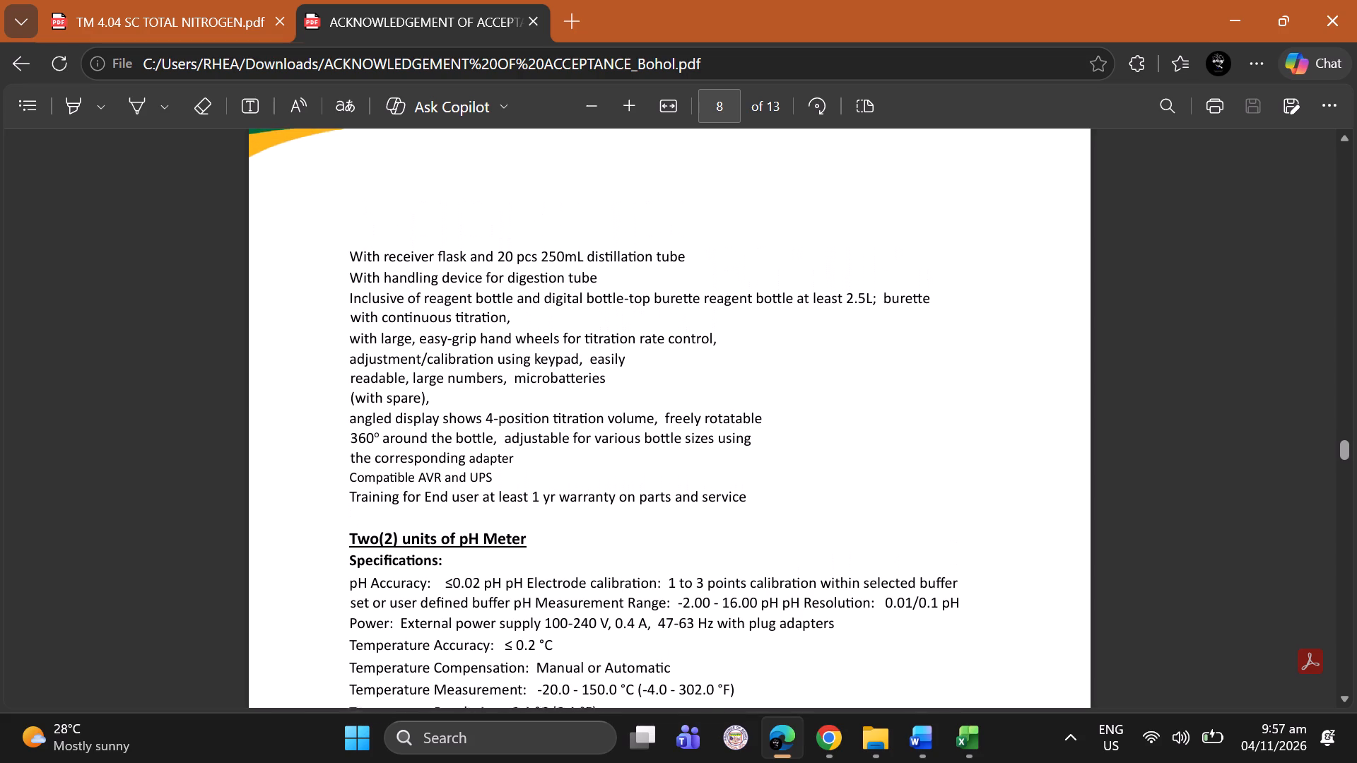
{"action": "scroll", "coordinate": [409, 270], "scroll_direction": "up", "scroll_amount": 2}
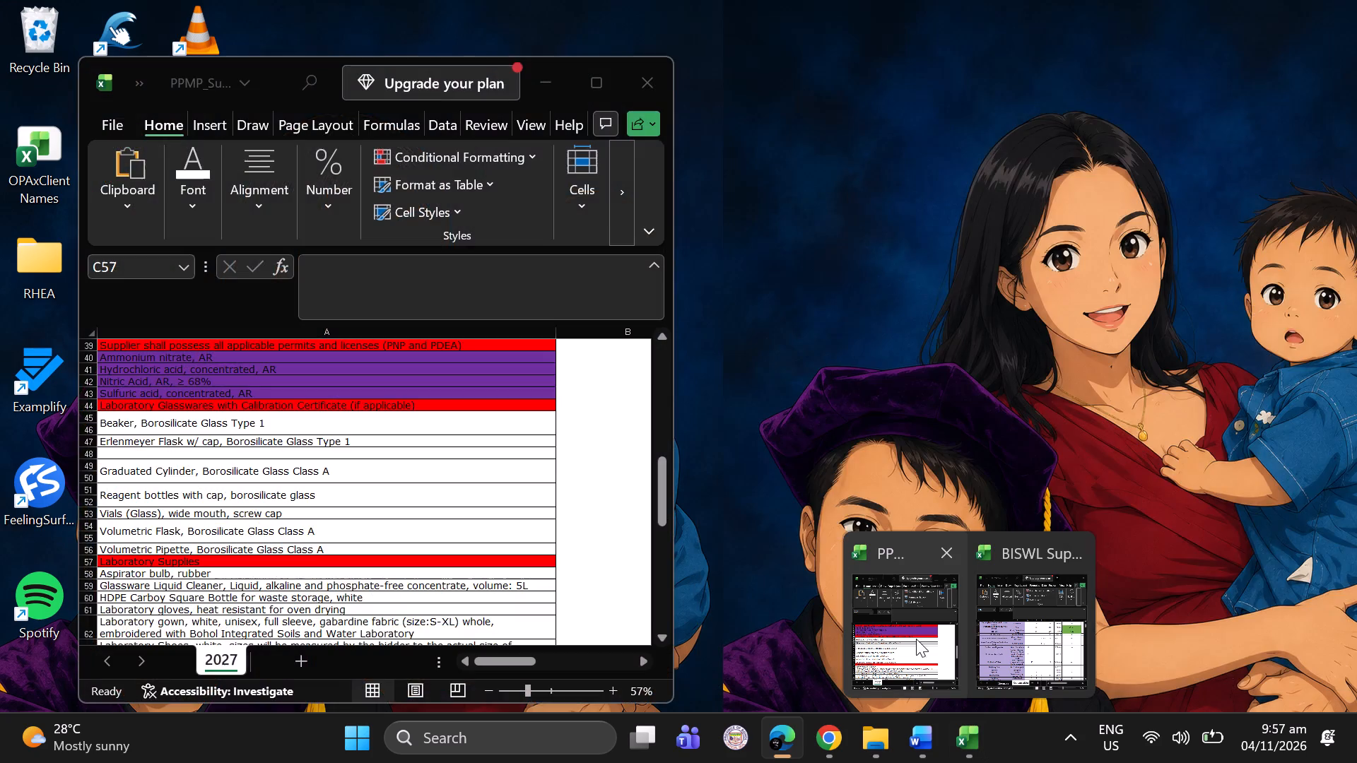
Return to the Consumables sheet in Excel and check the distillation tubes' spec in C35 against the PDF.
{"action": "left_click", "coordinate": [1009, 639]}
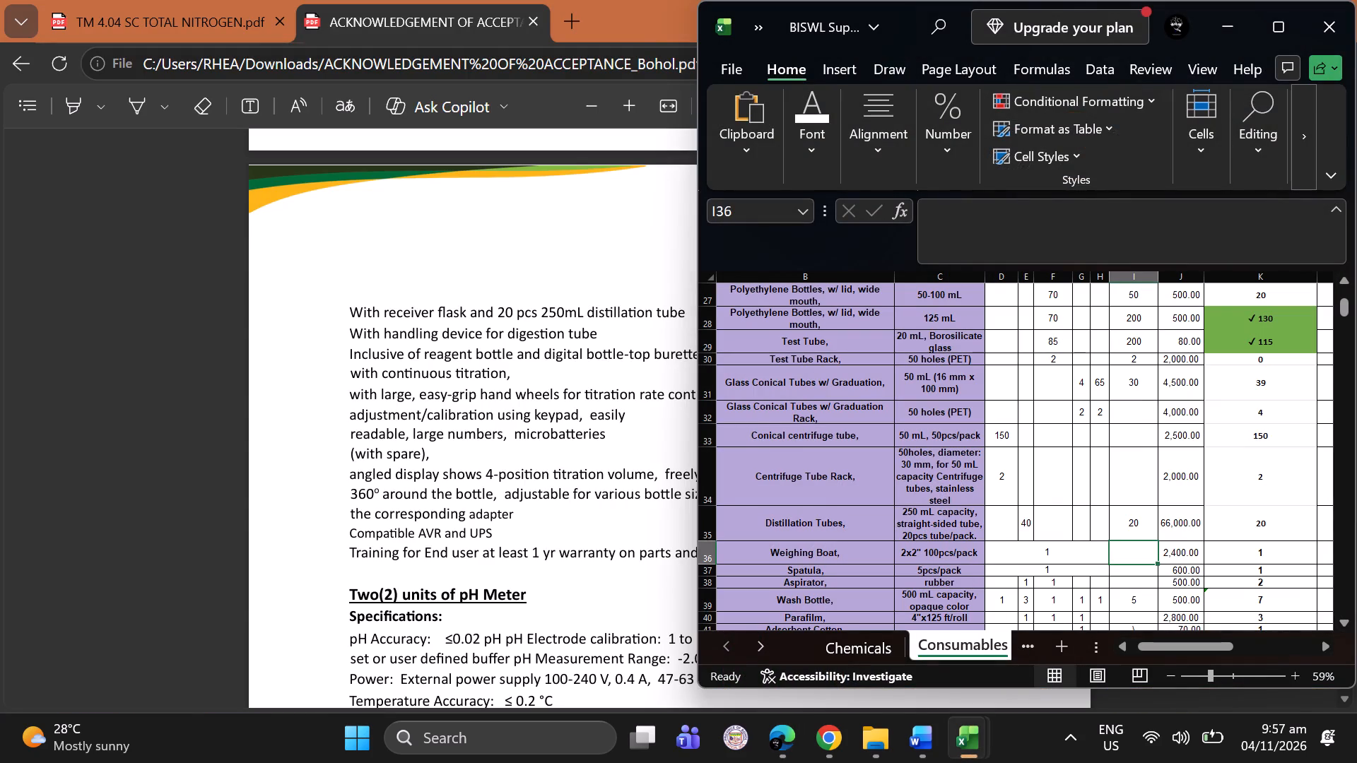
{"action": "left_click", "coordinate": [923, 532]}
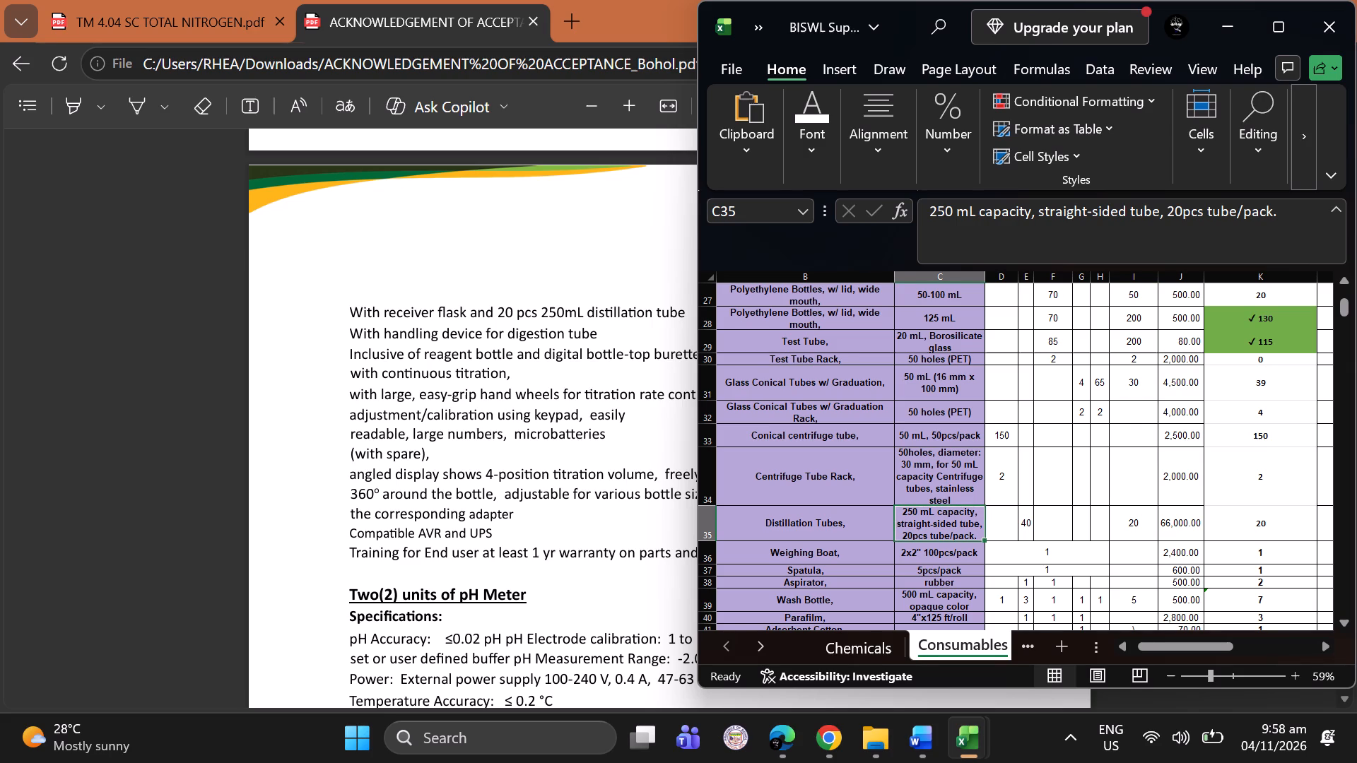
Apply outline and inside borders to the quantity cells K4:K35 of the Consumables sheet.
{"action": "scroll", "coordinate": [1237, 464], "scroll_direction": "up", "scroll_amount": 4}
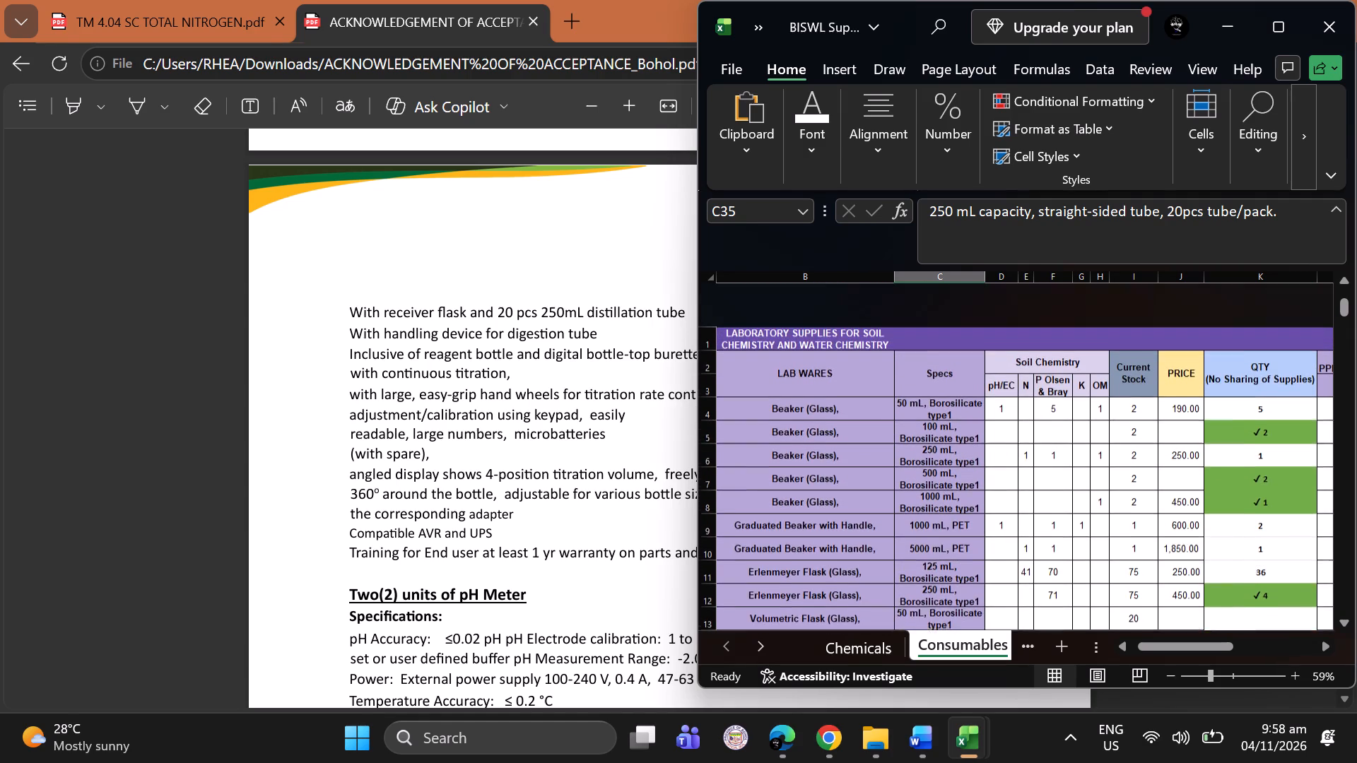
{"action": "left_click_drag", "start_coordinate": [1254, 362], "coordinate": [1257, 706]}
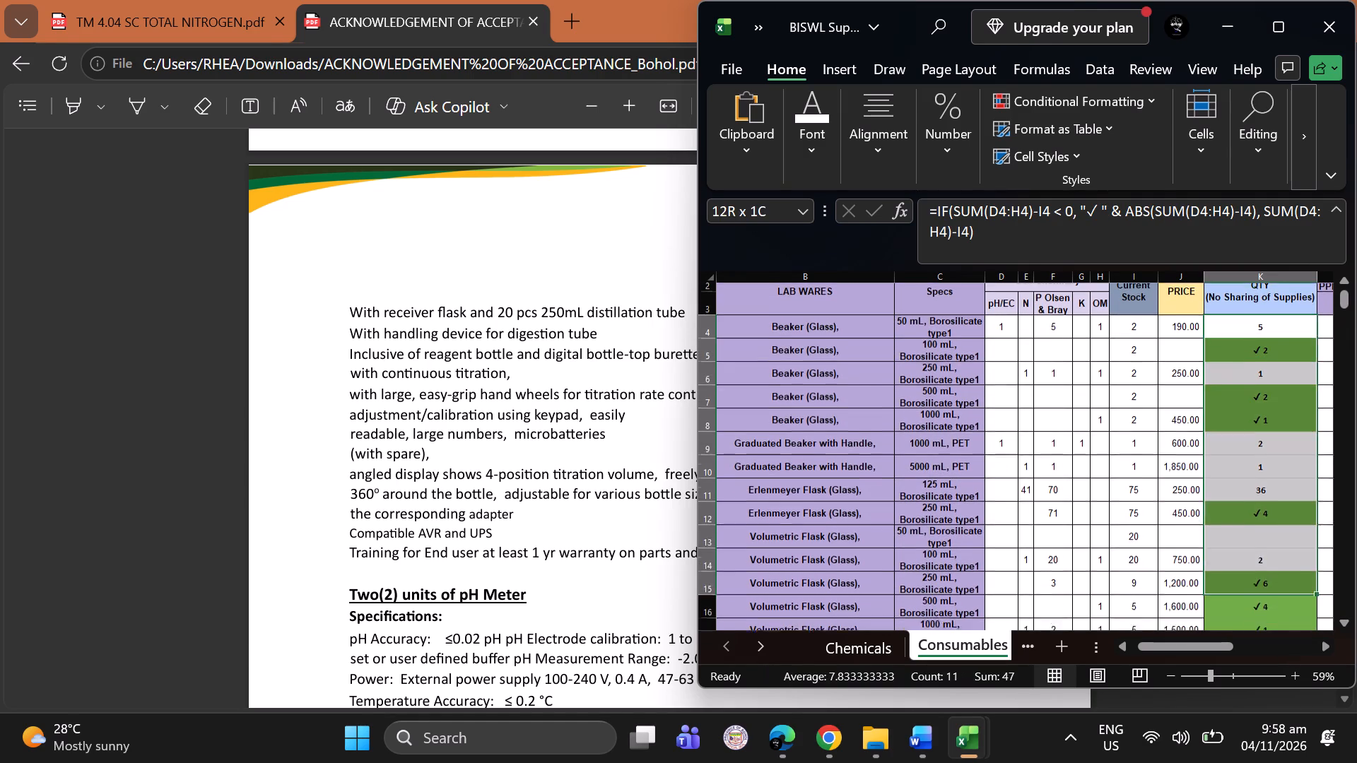
{"action": "left_click_drag", "start_coordinate": [1257, 706], "coordinate": [1276, 456]}
{"action": "left_click", "coordinate": [801, 143]}
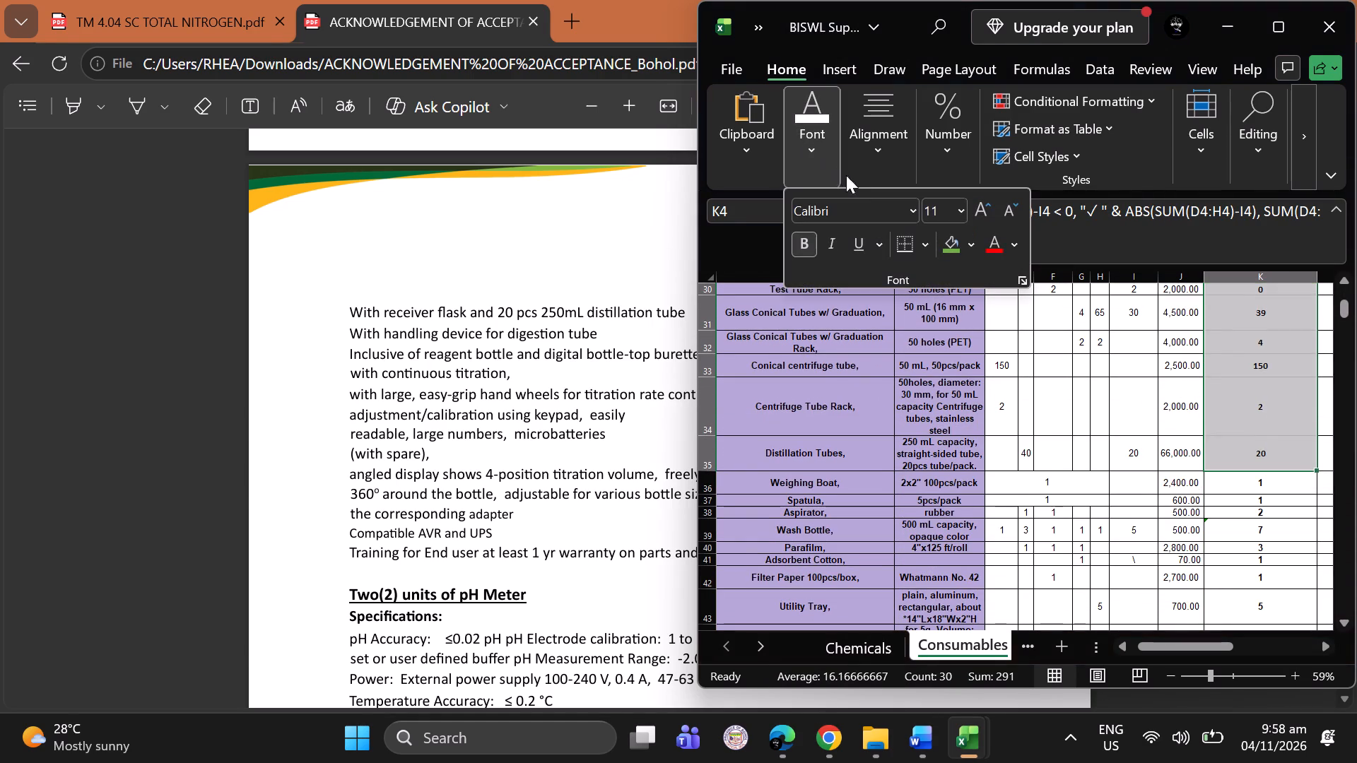
{"action": "left_click", "coordinate": [864, 150]}
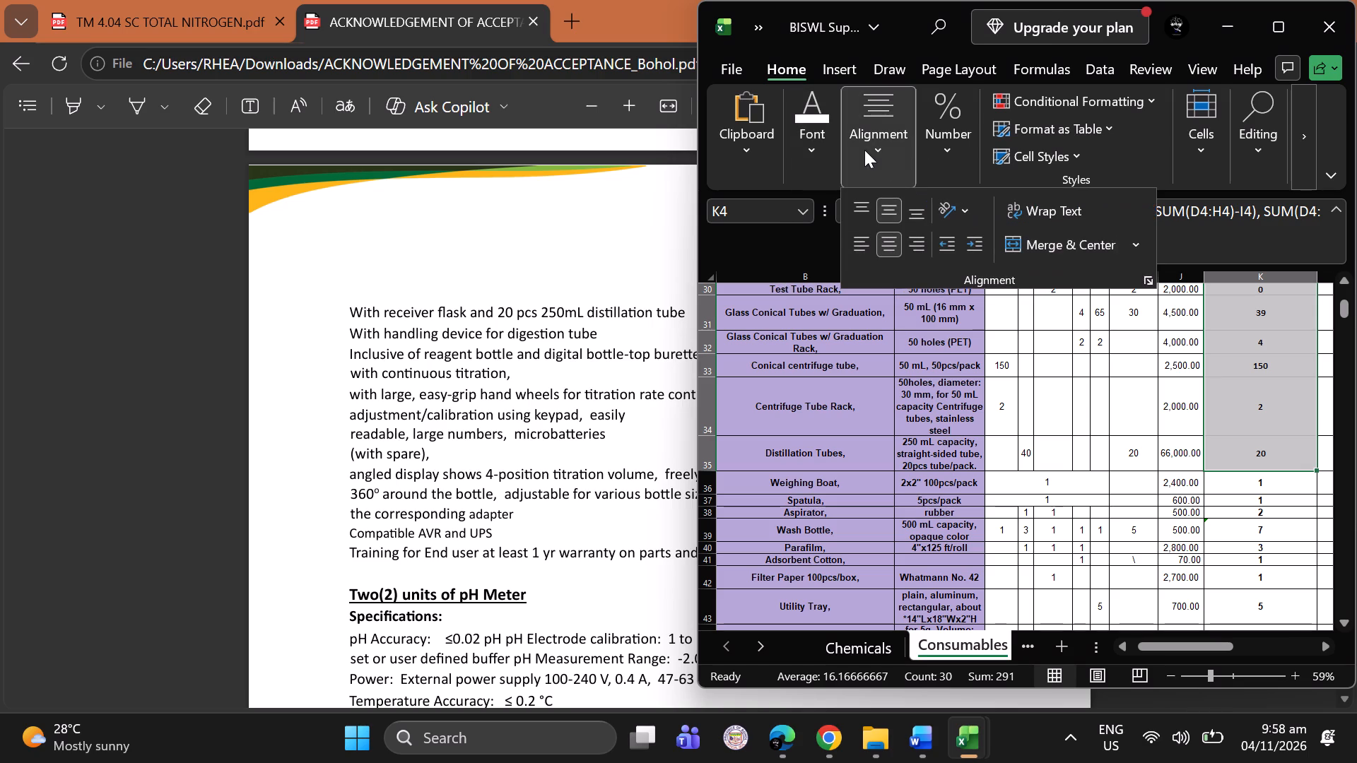
{"action": "right_click", "coordinate": [1241, 418]}
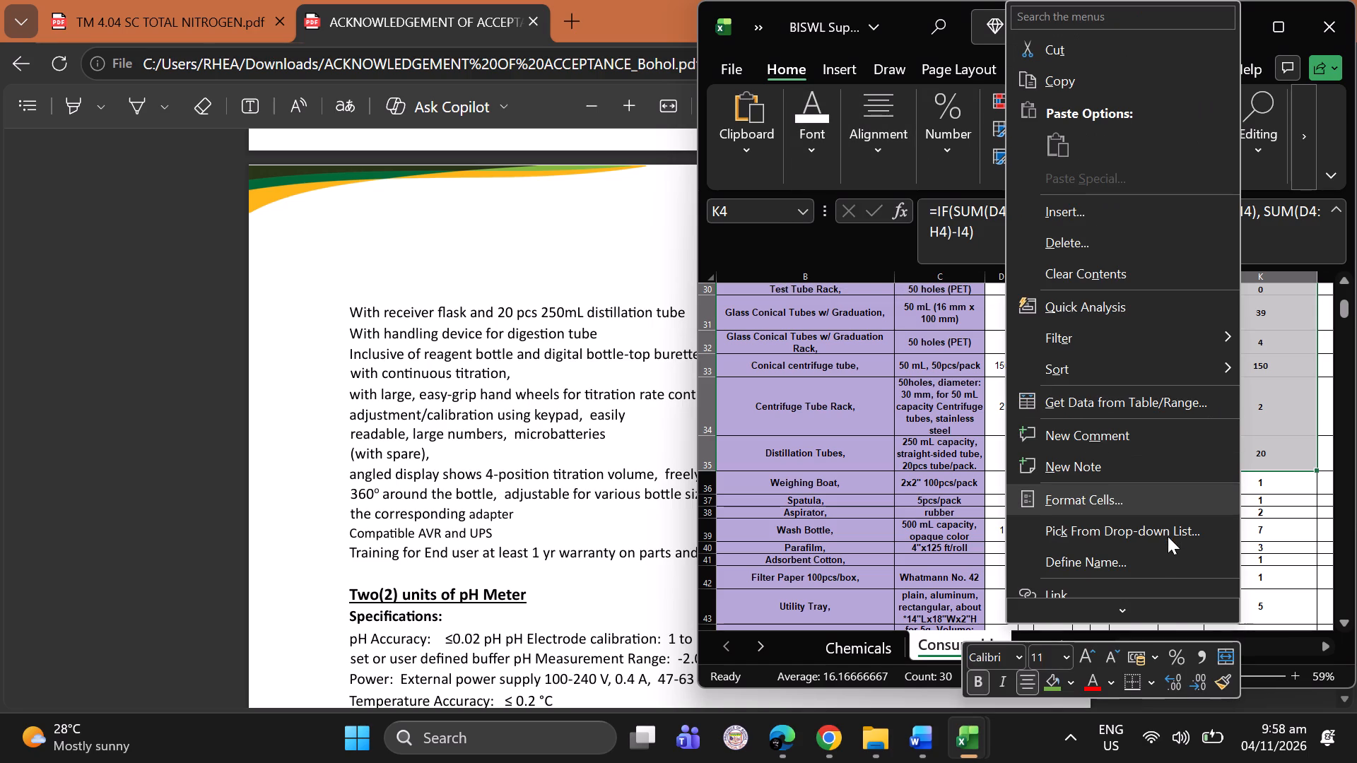
{"action": "scroll", "coordinate": [1154, 566], "scroll_direction": "down", "scroll_amount": 4}
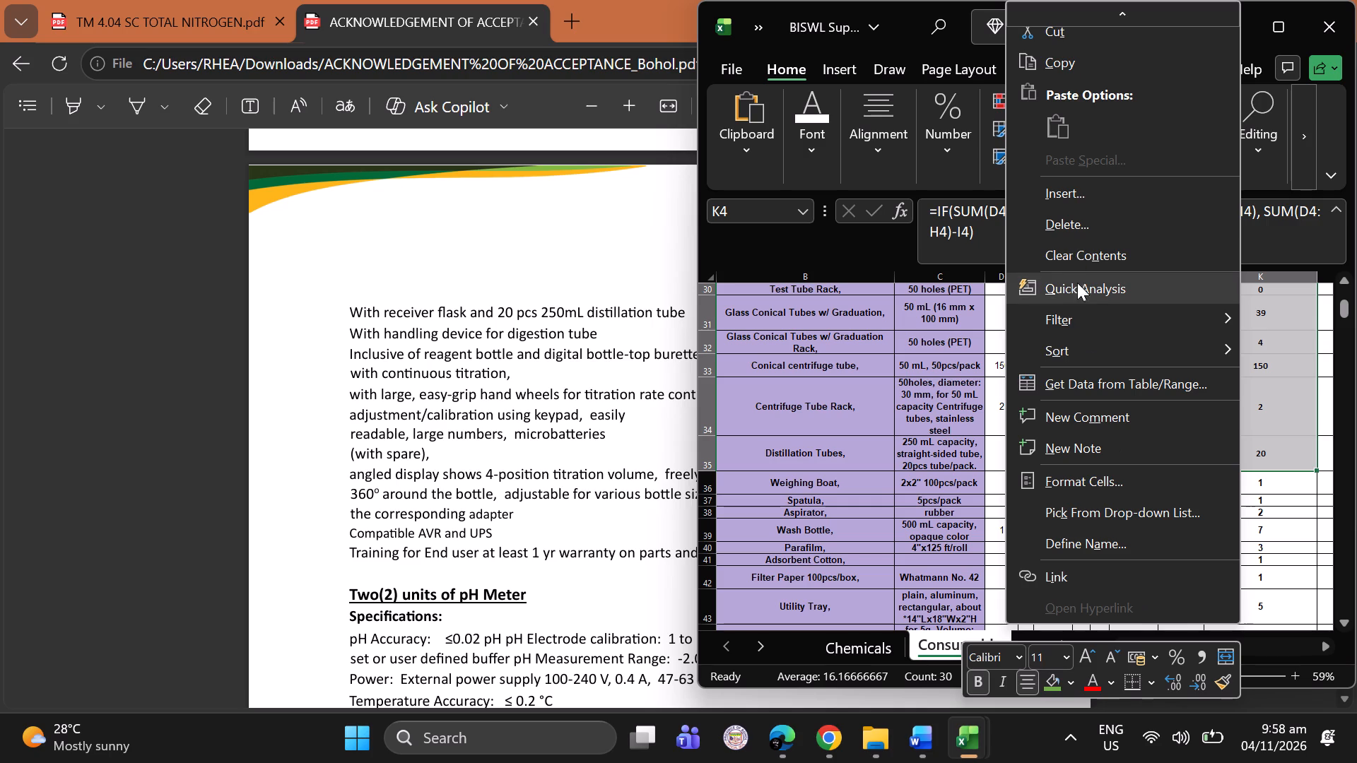
{"action": "left_click", "coordinate": [1112, 493]}
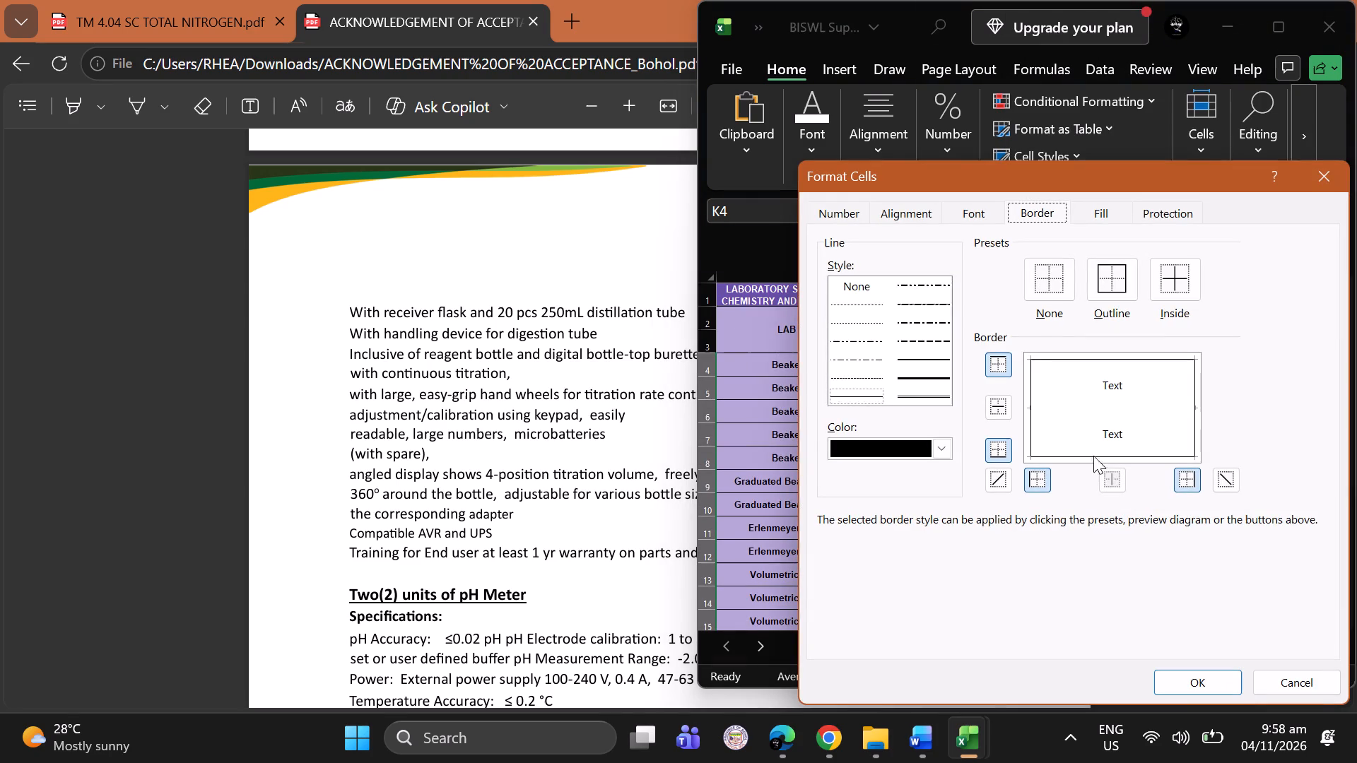
{"action": "left_click", "coordinate": [1126, 277]}
{"action": "left_click", "coordinate": [1175, 278]}
{"action": "key", "text": "Return"}
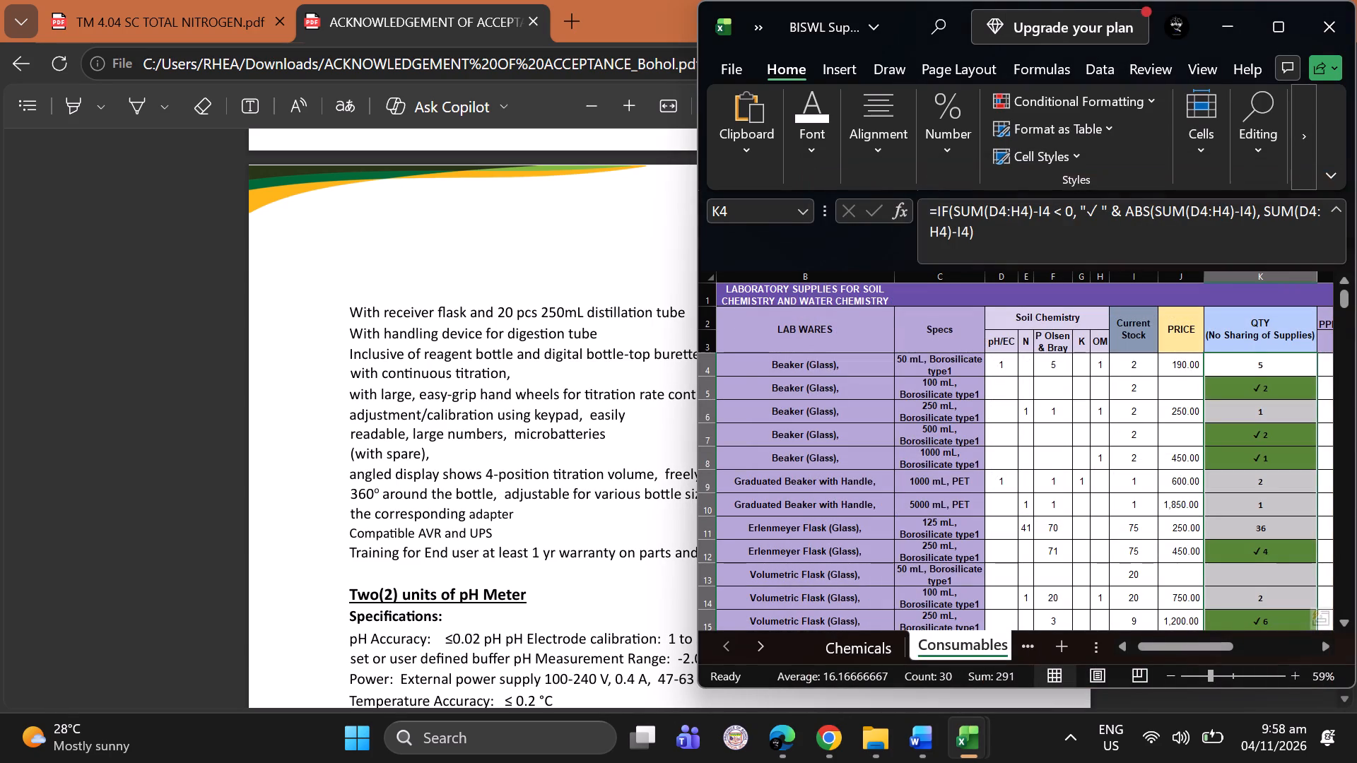
{"action": "scroll", "coordinate": [1221, 454], "scroll_direction": "down", "scroll_amount": 1}
{"action": "left_click", "coordinate": [1221, 454]}
{"action": "scroll", "coordinate": [1221, 454], "scroll_direction": "up", "scroll_amount": 1}
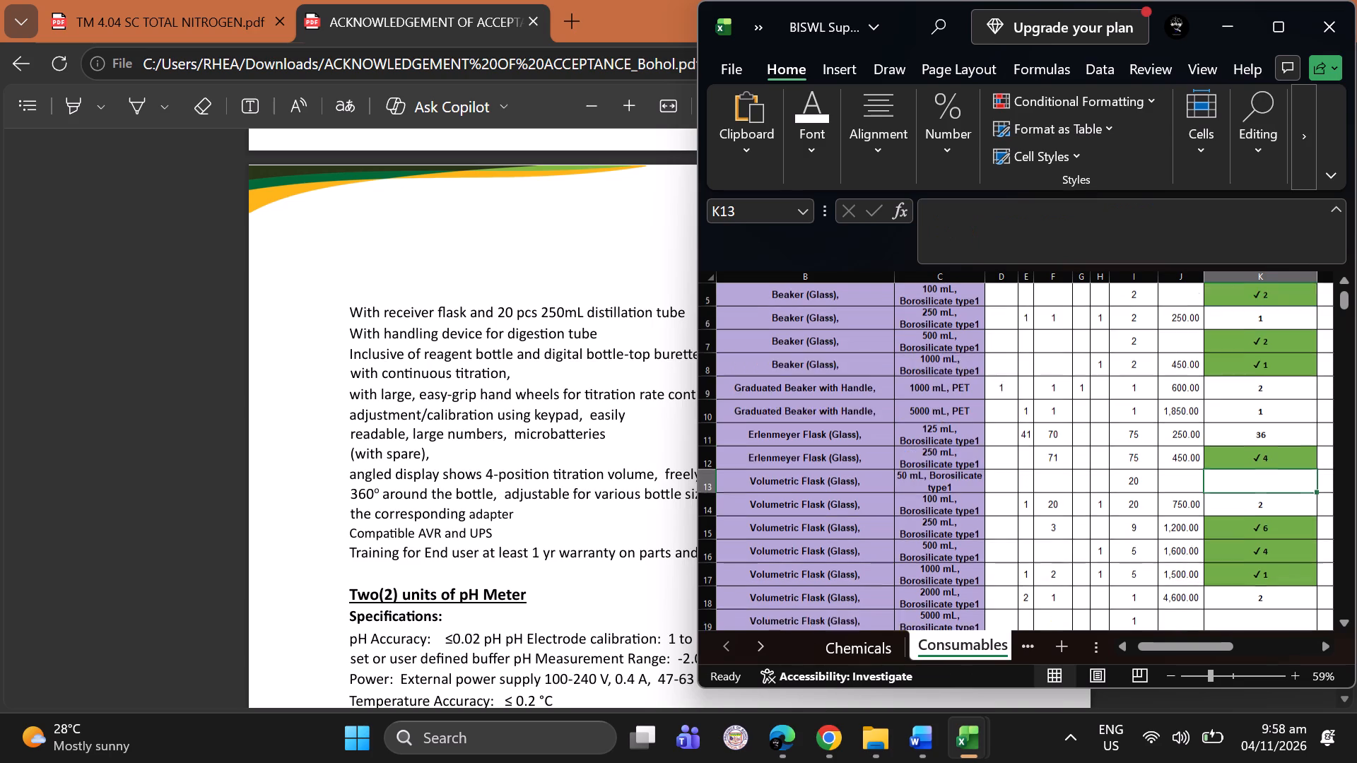
{"action": "scroll", "coordinate": [1221, 454], "scroll_direction": "up", "scroll_amount": 1}
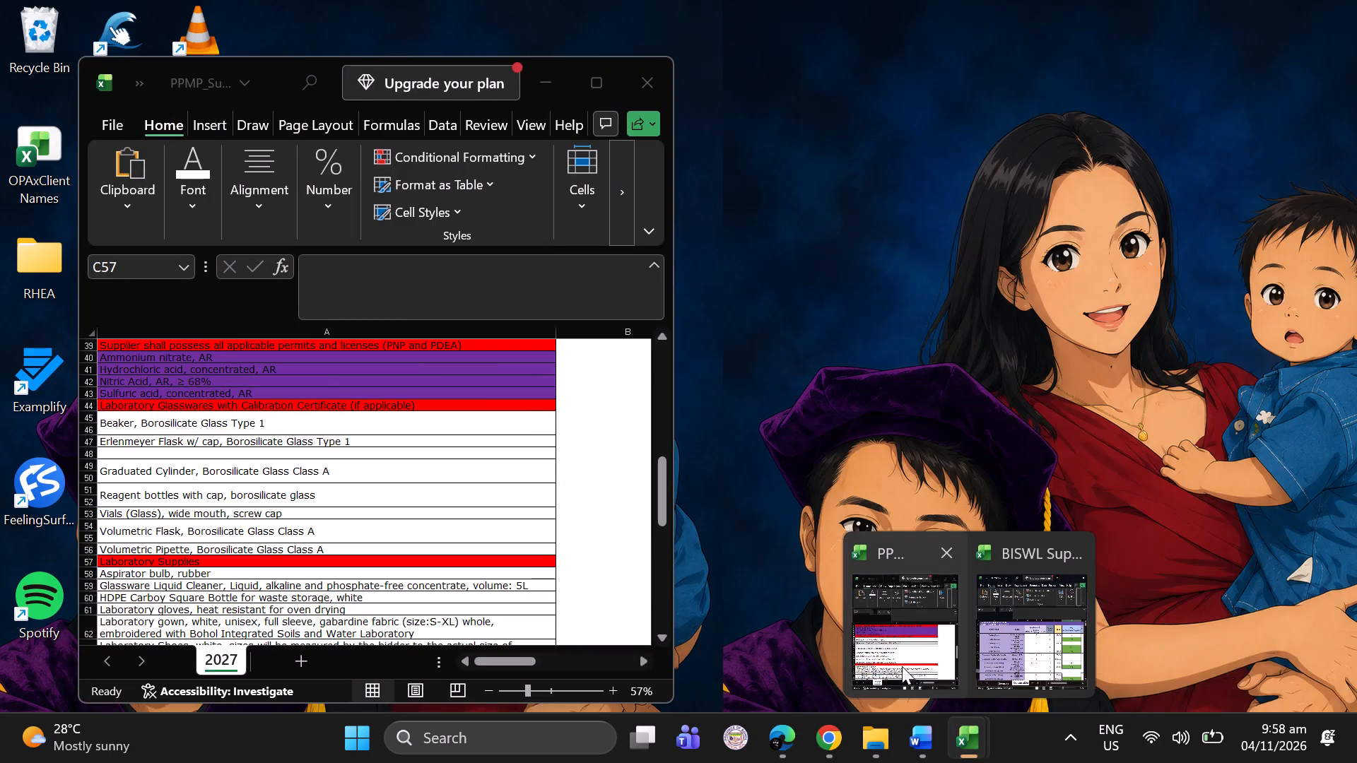
Switch to the PPMP workbook's 2027 sheet and check the beaker quantities in C45 and C46 against the Consumables sheet.
{"action": "left_click", "coordinate": [902, 666]}
{"action": "scroll", "coordinate": [492, 572], "scroll_direction": "left", "scroll_amount": 2}
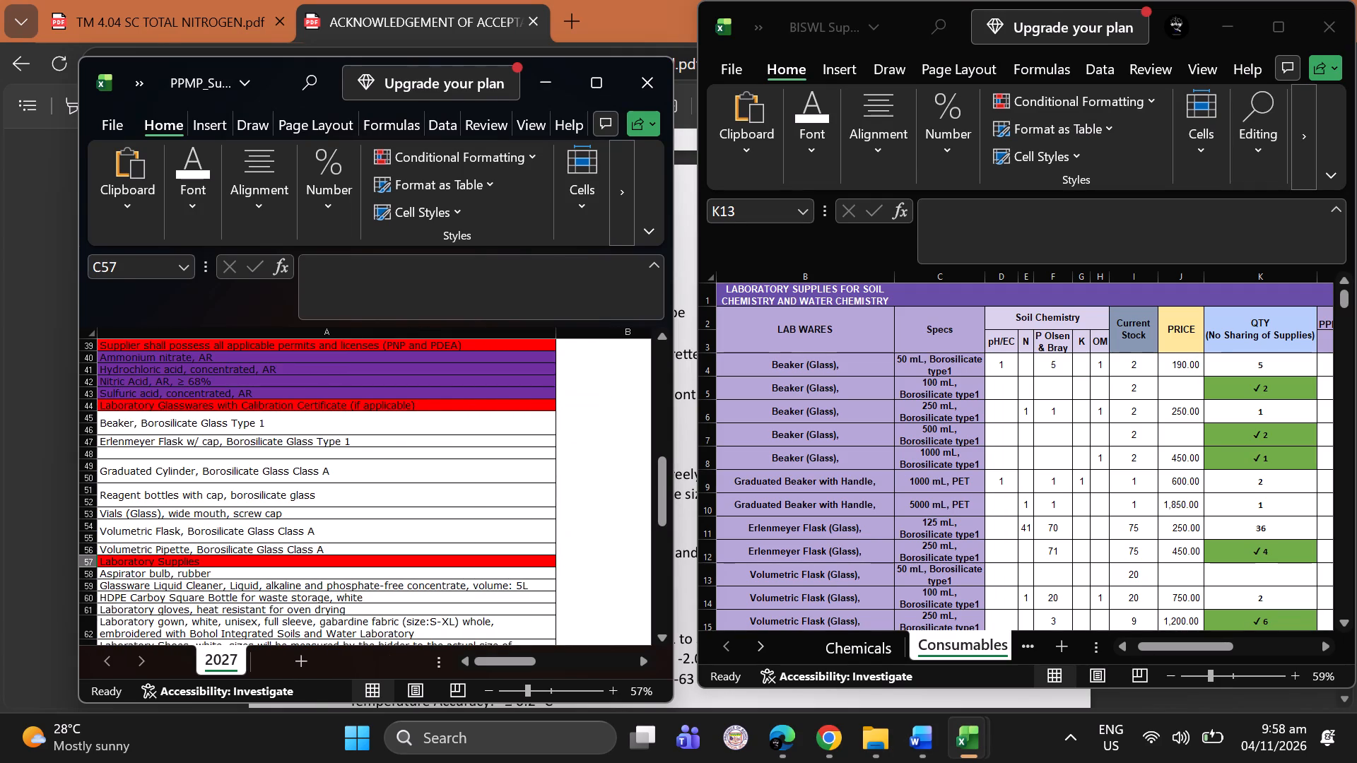
{"action": "scroll", "coordinate": [457, 431], "scroll_direction": "left", "scroll_amount": 2}
{"action": "scroll", "coordinate": [475, 443], "scroll_direction": "right", "scroll_amount": 1}
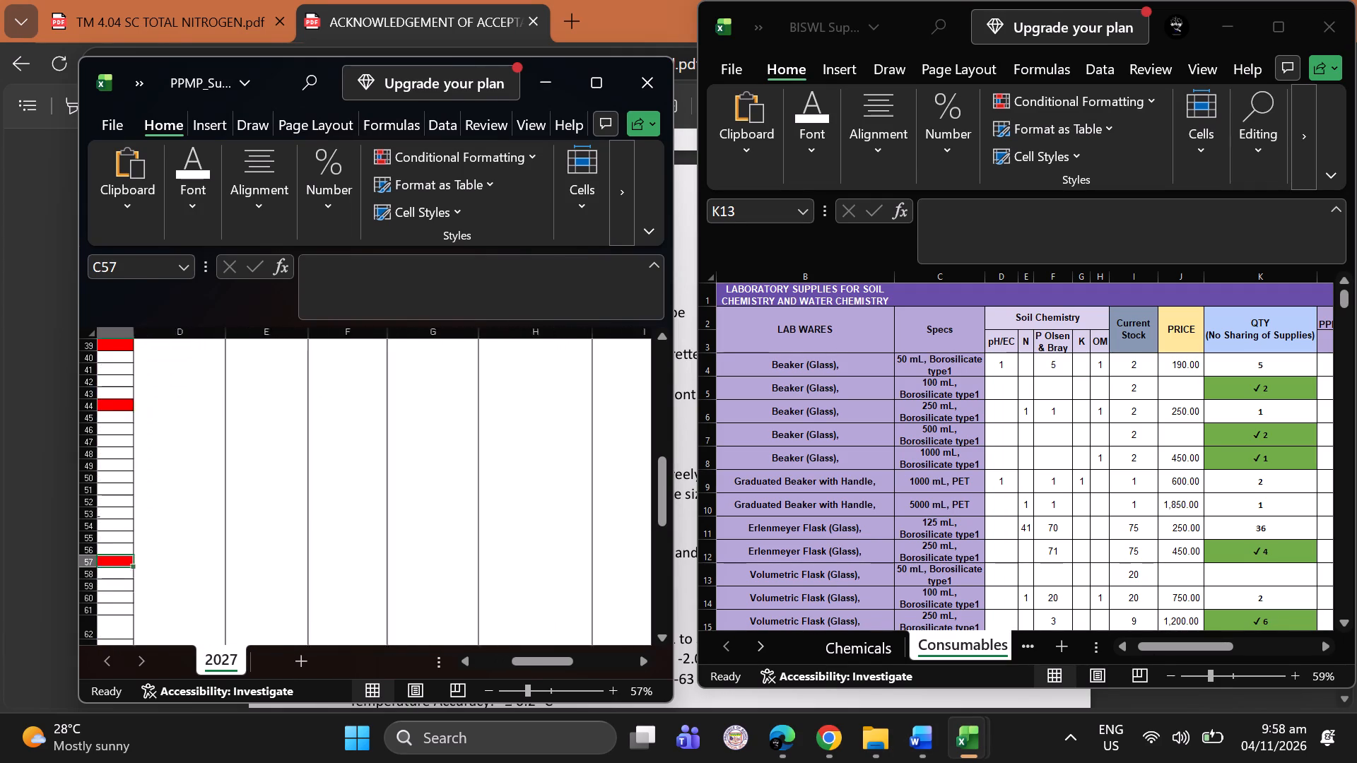
{"action": "scroll", "coordinate": [475, 443], "scroll_direction": "right", "scroll_amount": 1}
{"action": "left_click", "coordinate": [264, 422]}
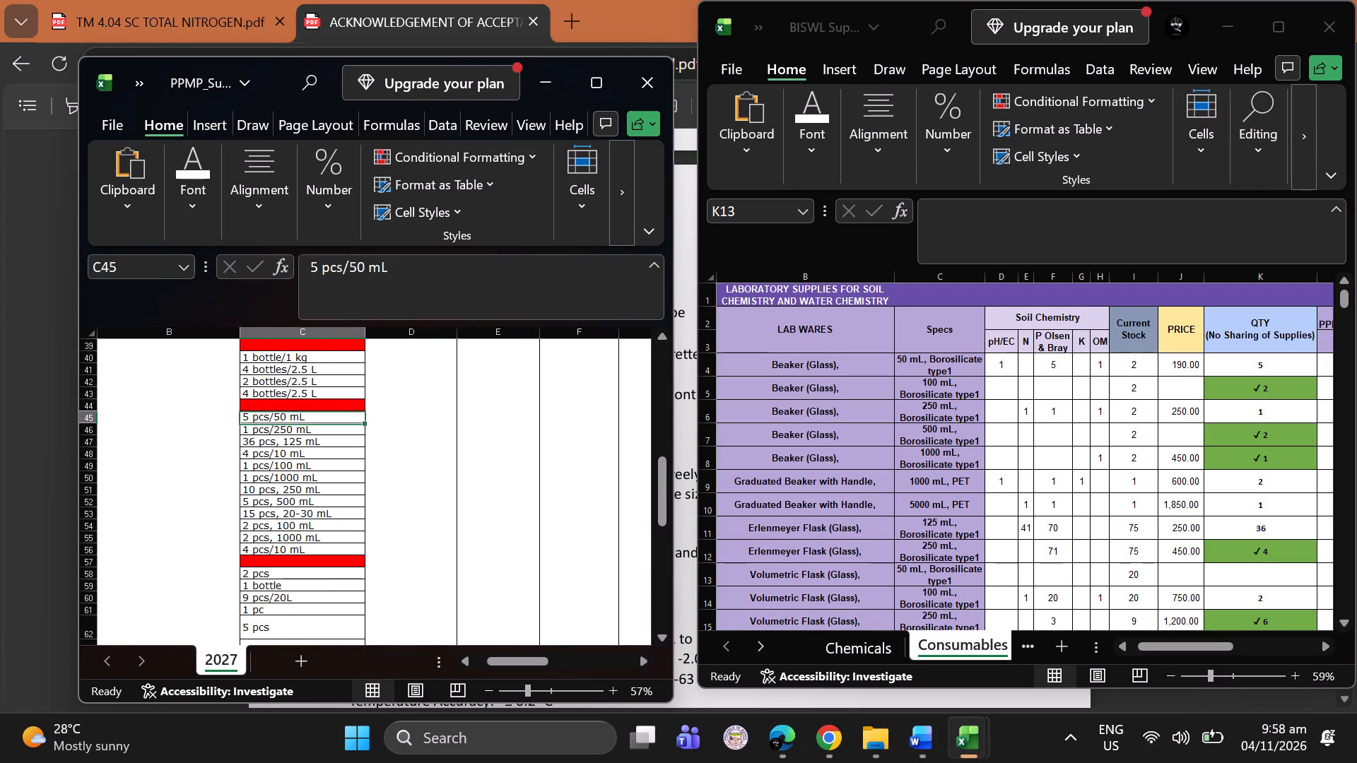
{"action": "left_click", "coordinate": [260, 433]}
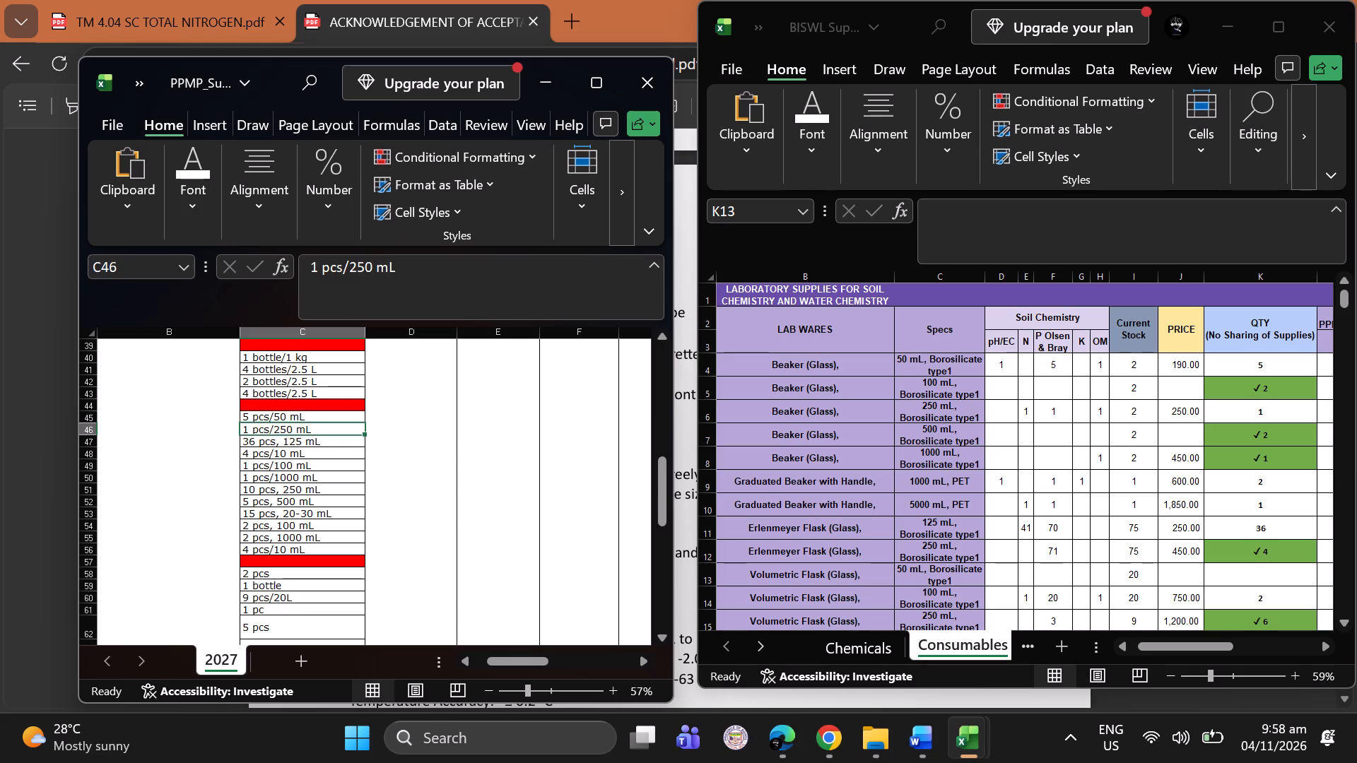
Insert an entire row above the 125 mL Erlenmeyer flask entry in row 47 of the 2027 sheet.
{"action": "key", "text": "Down"}
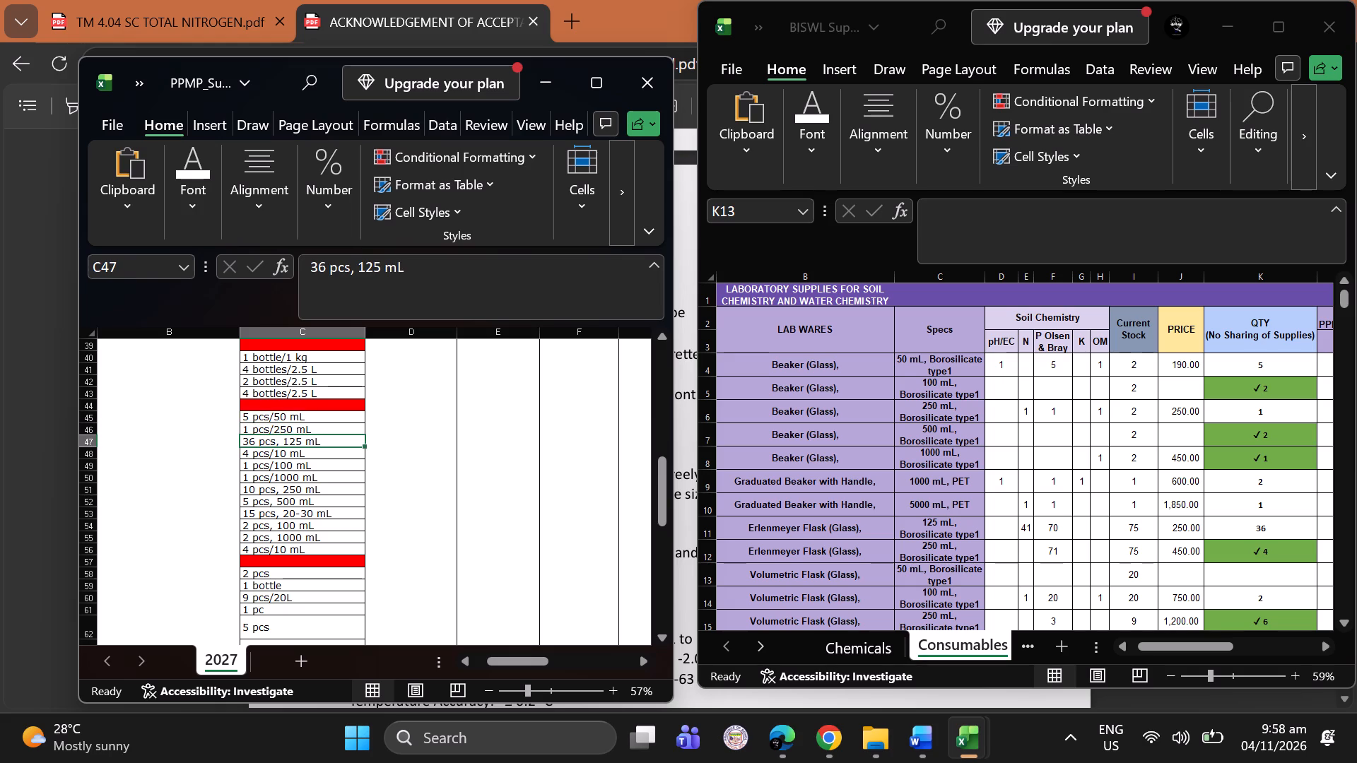
{"action": "right_click", "coordinate": [270, 441]}
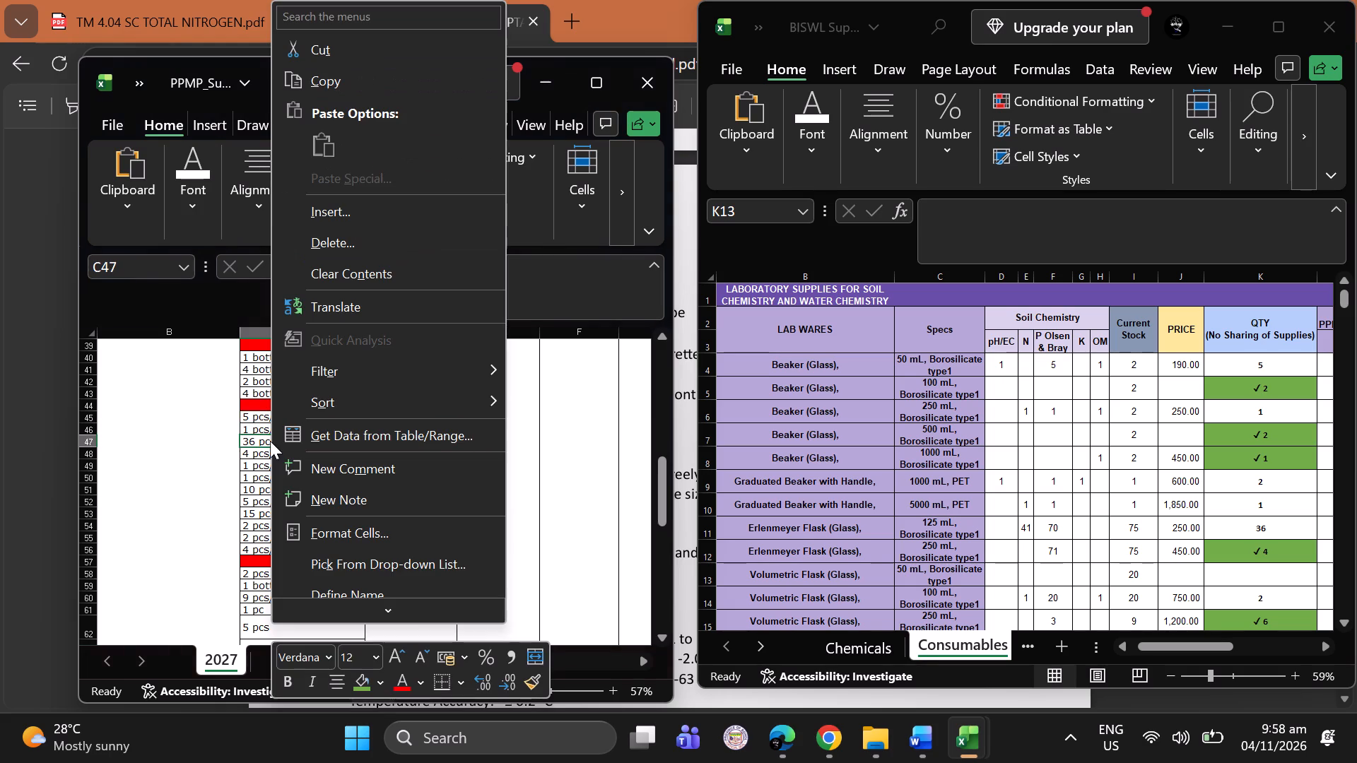
{"action": "left_click", "coordinate": [351, 212]}
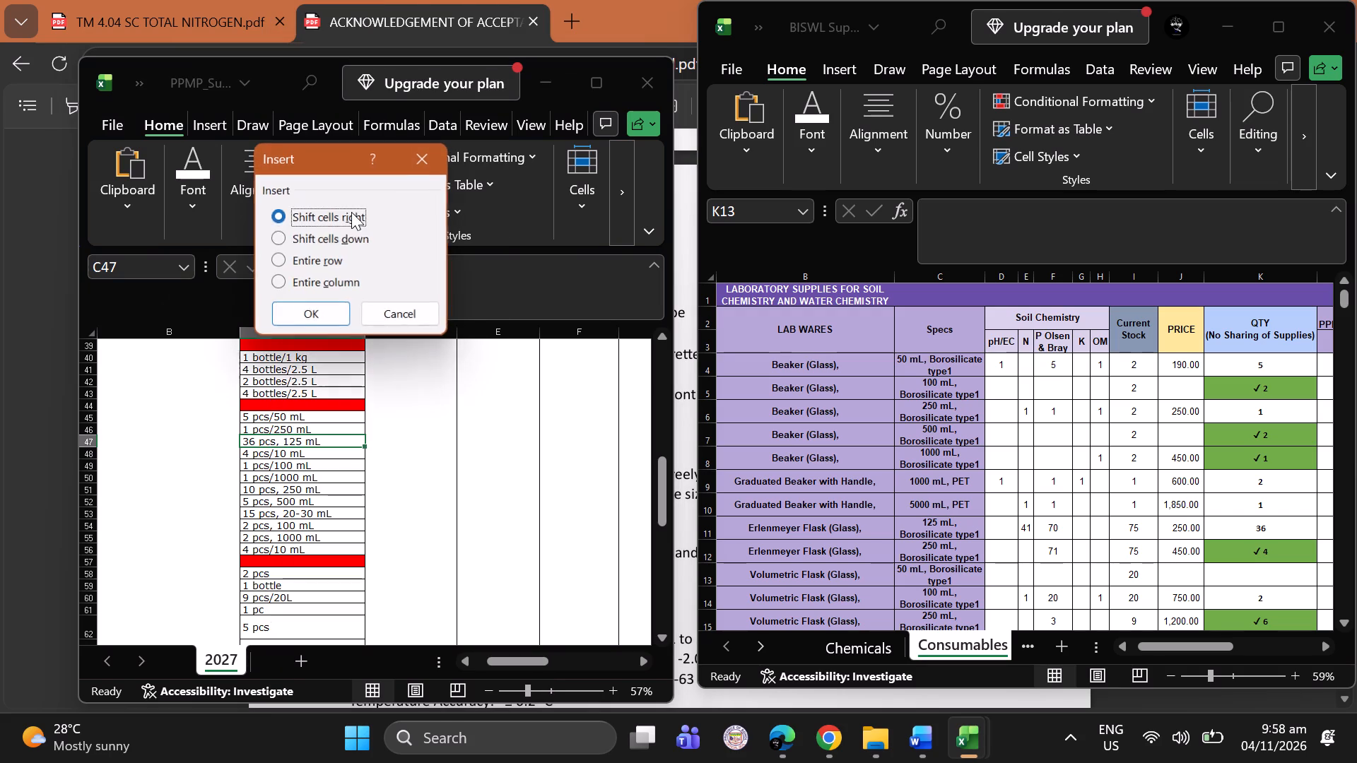
{"action": "key", "text": "Down"}
{"action": "key", "text": "Down"}
{"action": "key", "text": "Return"}
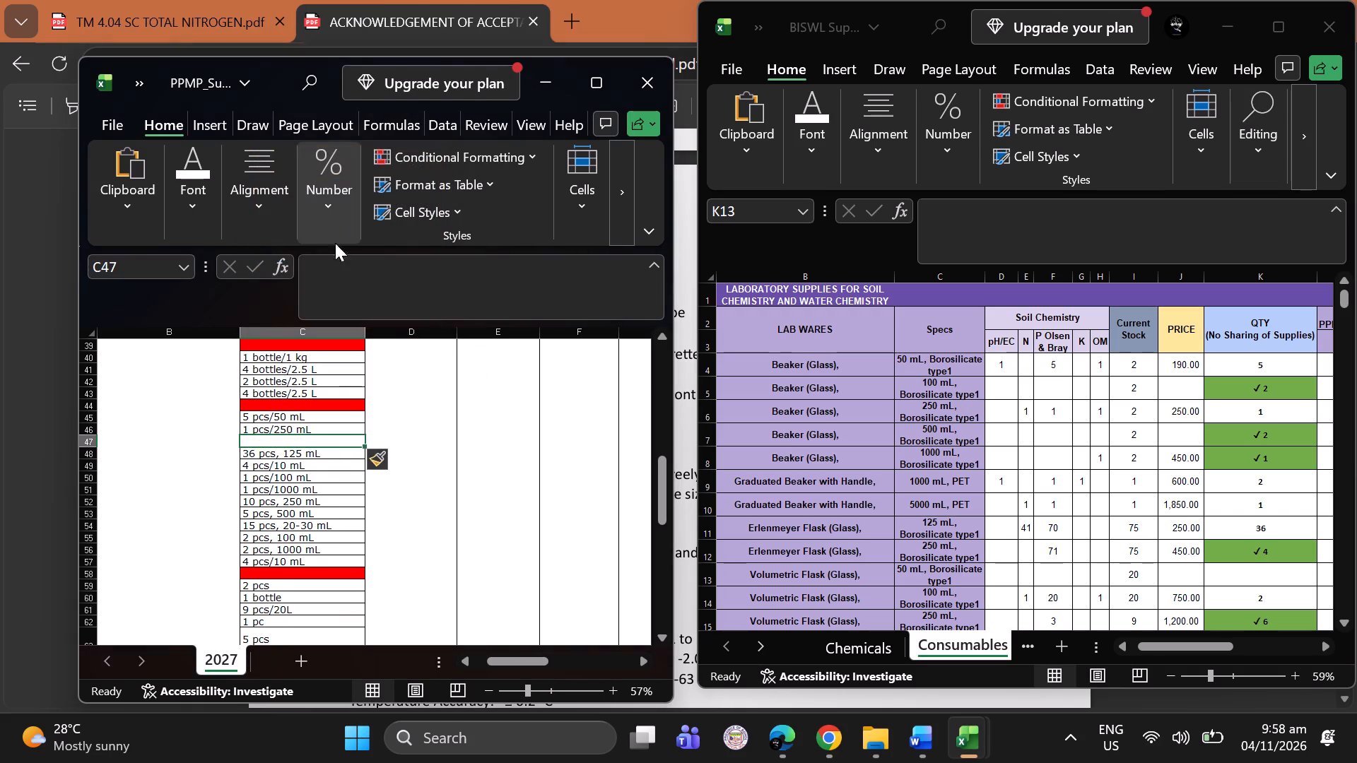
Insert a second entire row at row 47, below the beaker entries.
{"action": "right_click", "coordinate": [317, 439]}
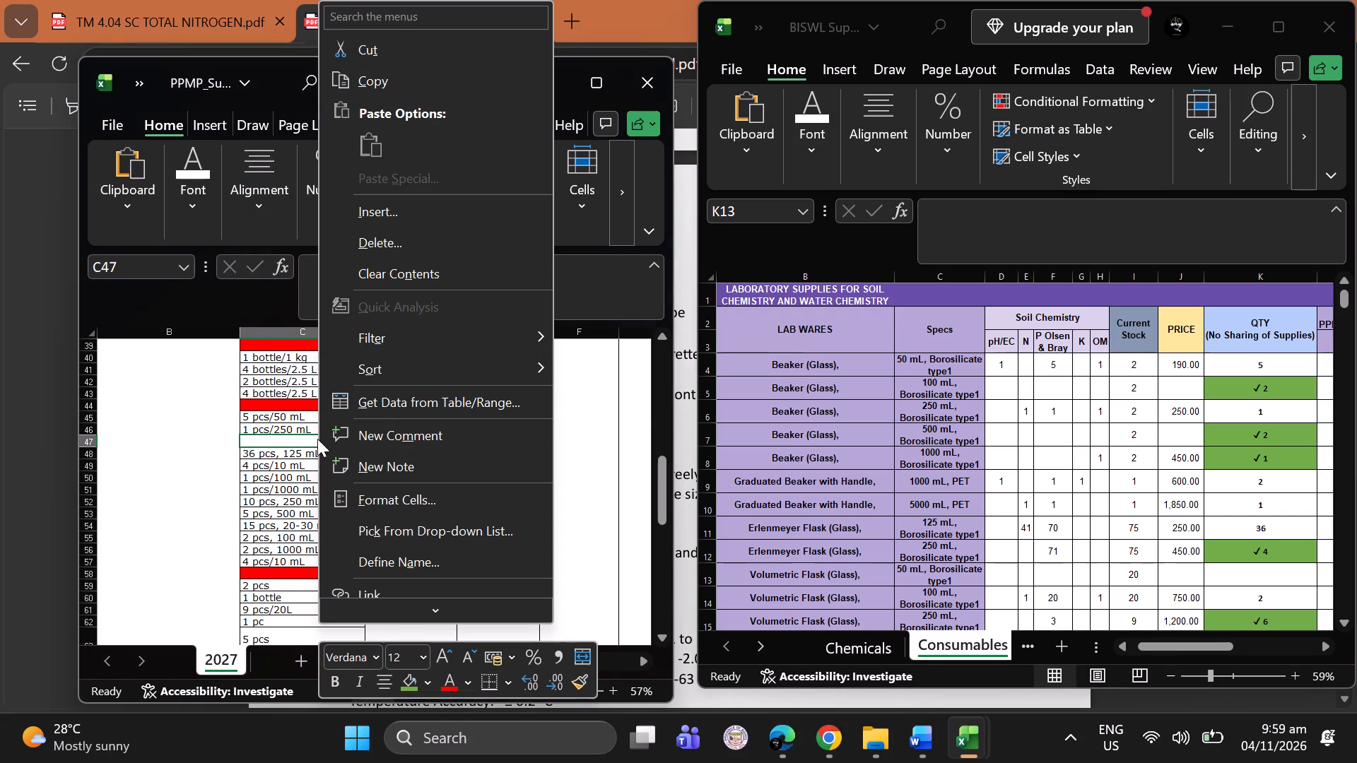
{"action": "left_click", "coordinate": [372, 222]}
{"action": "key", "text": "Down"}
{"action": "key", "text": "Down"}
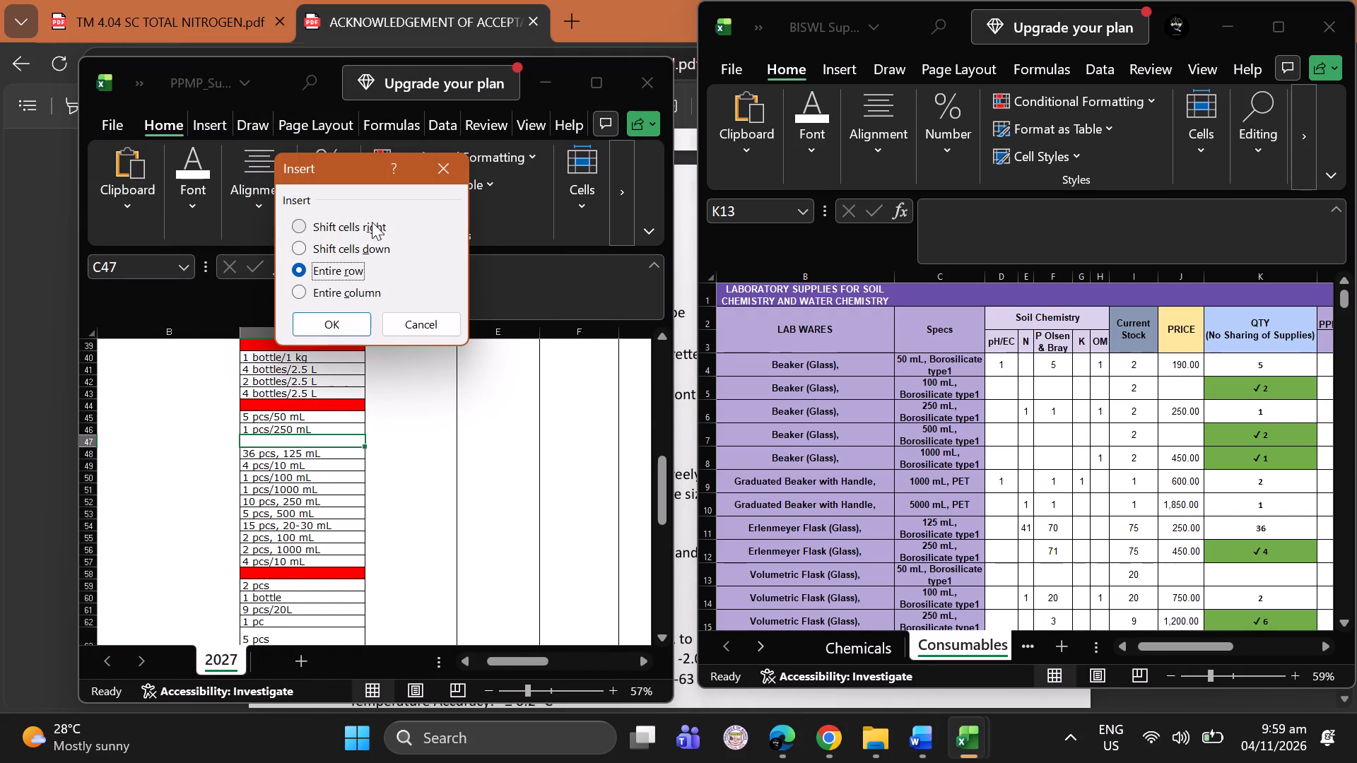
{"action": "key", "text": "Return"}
Enter "Graduated beaker with handle" as the item description in A47 of the 2027 sheet.
{"action": "scroll", "coordinate": [325, 379], "scroll_direction": "right", "scroll_amount": 2}
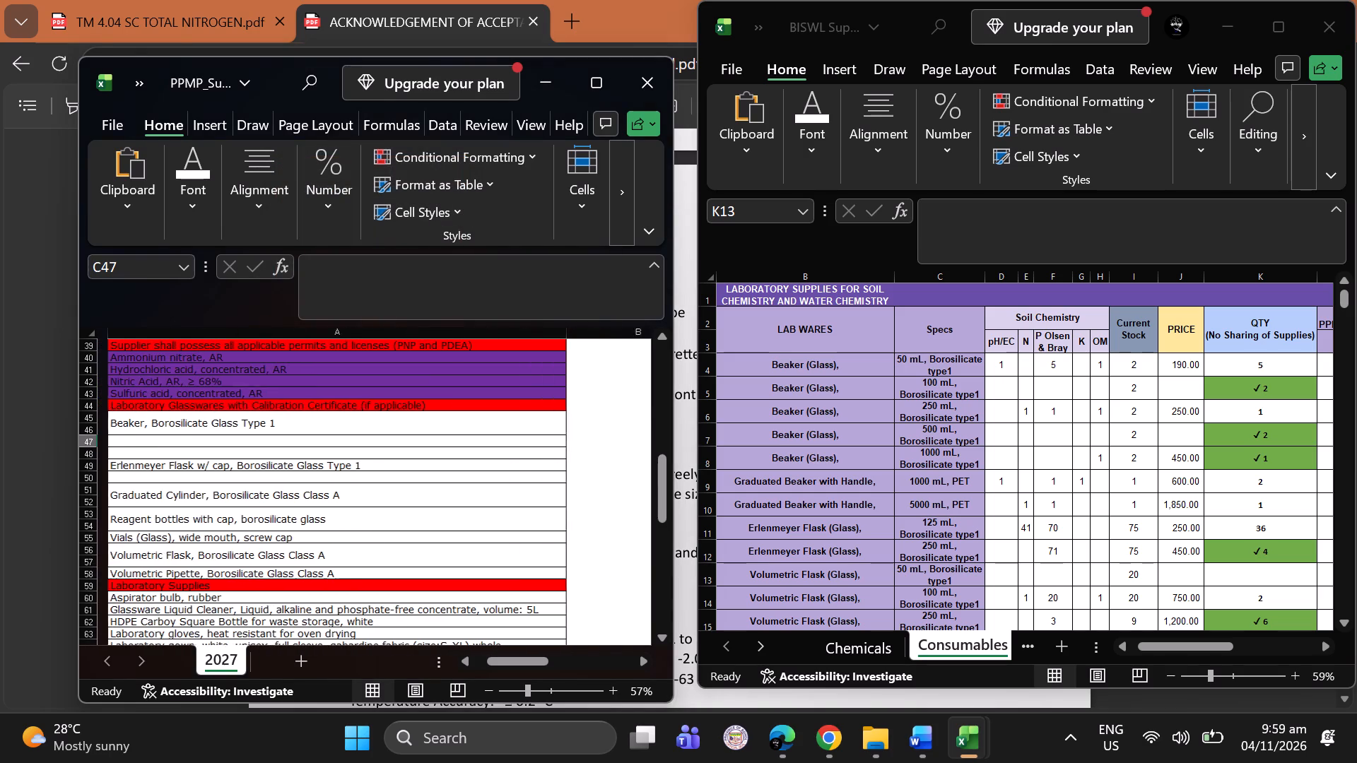
{"action": "left_click", "coordinate": [242, 439]}
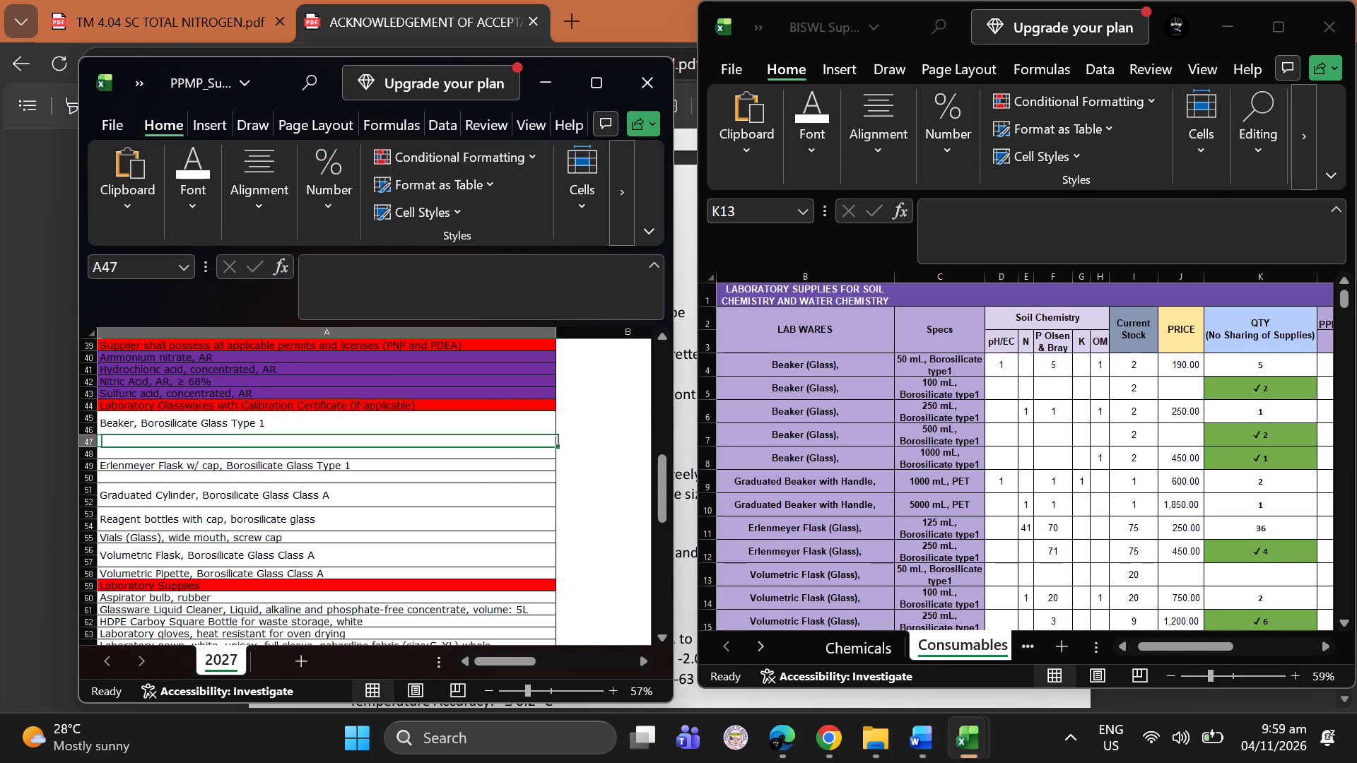
{"action": "type", "text": "Graduated"}
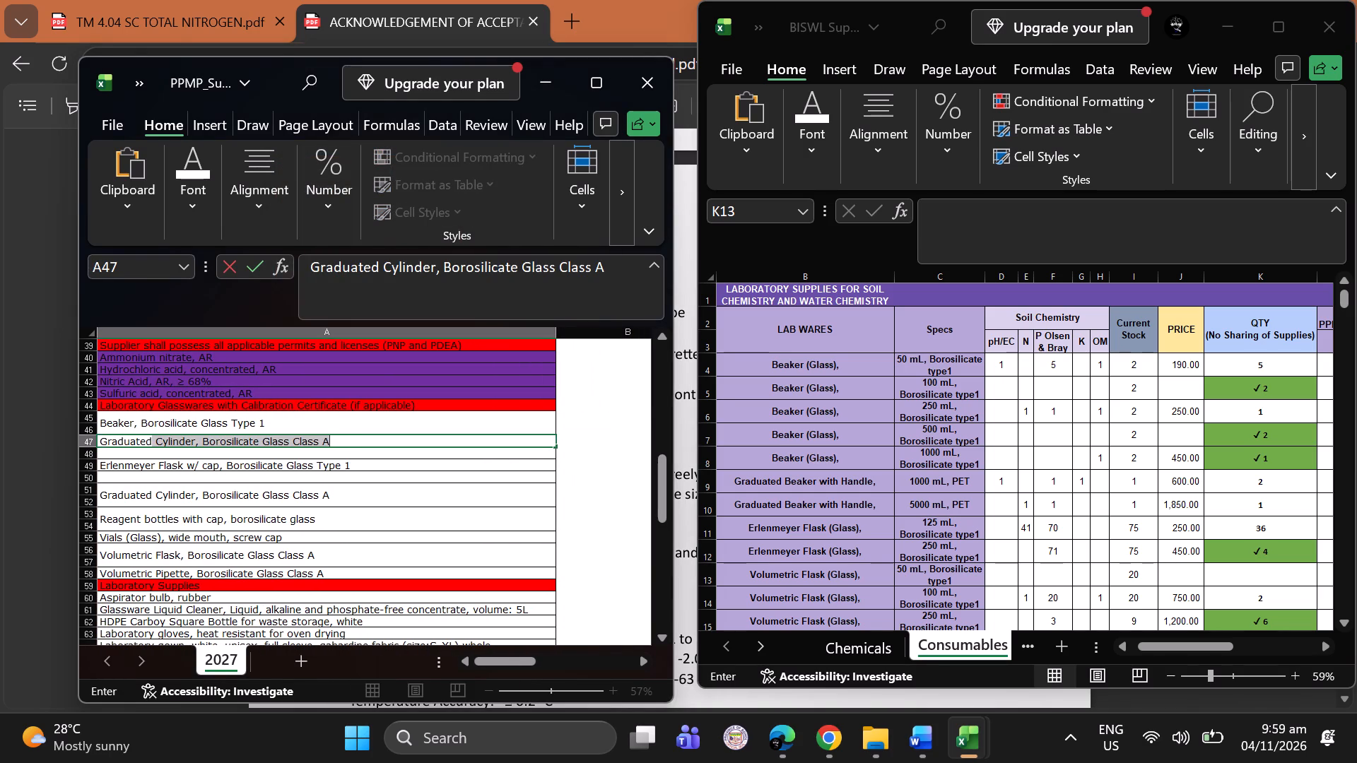
{"action": "key", "text": "space"}
{"action": "type", "text": "beaker with handle"}
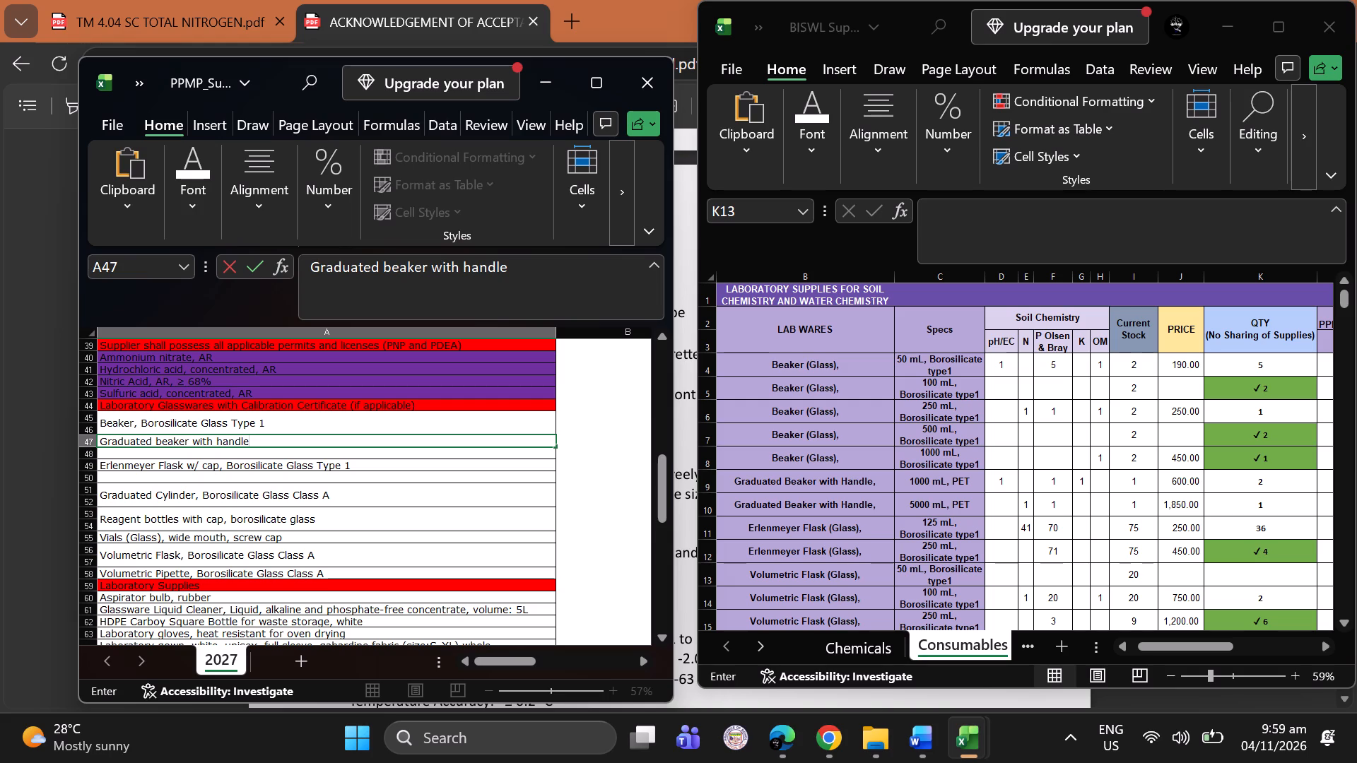
Enter "1 pc/1000 mL" as the graduated beaker's quantity in C47.
{"action": "scroll", "coordinate": [255, 450], "scroll_direction": "left", "scroll_amount": 3}
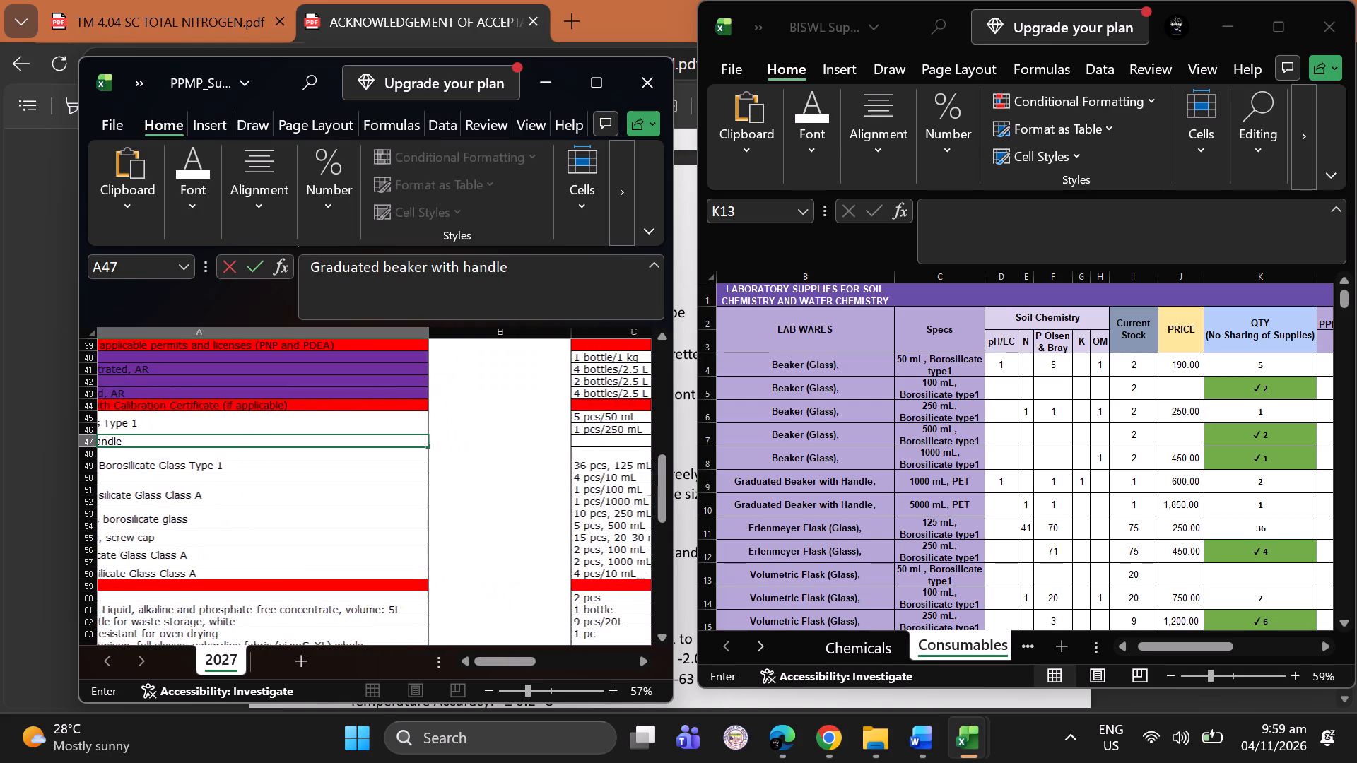
{"action": "scroll", "coordinate": [618, 453], "scroll_direction": "left", "scroll_amount": 5}
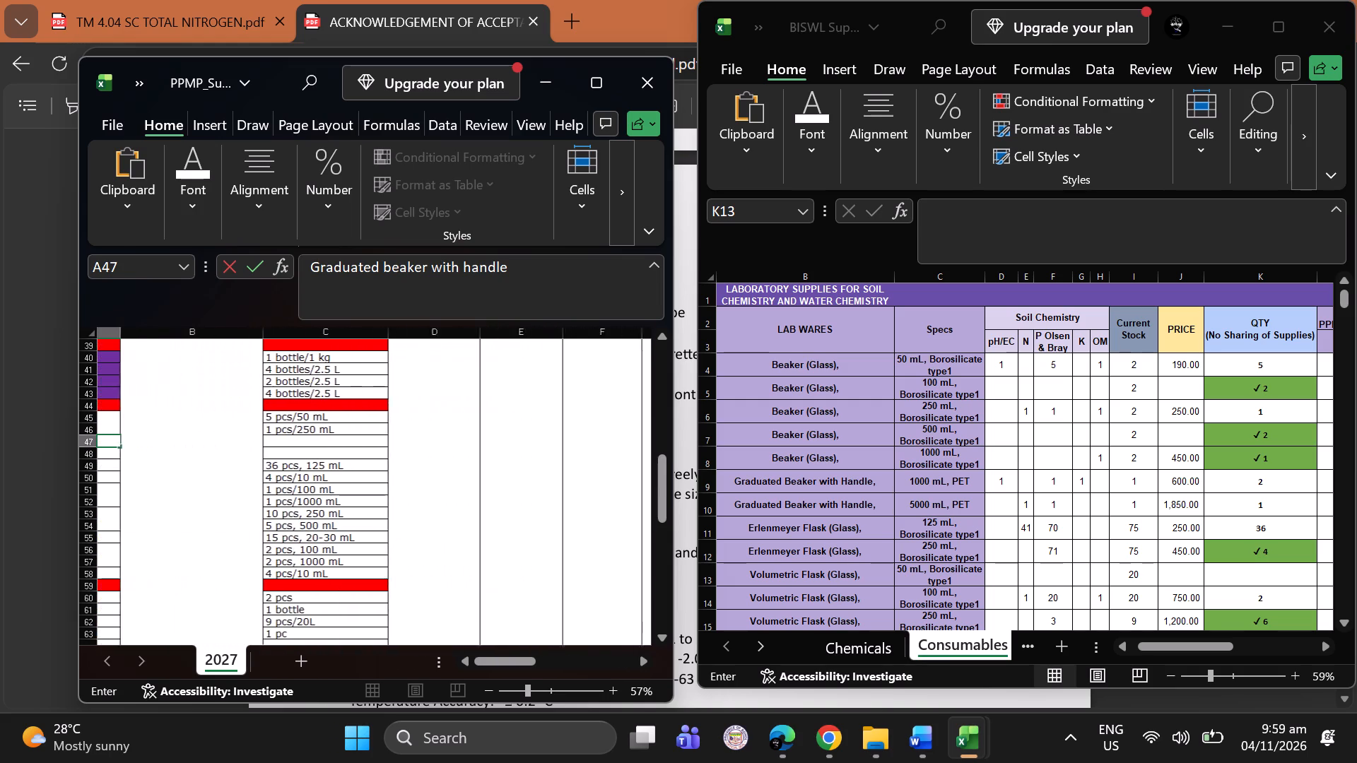
{"action": "left_click", "coordinate": [315, 440]}
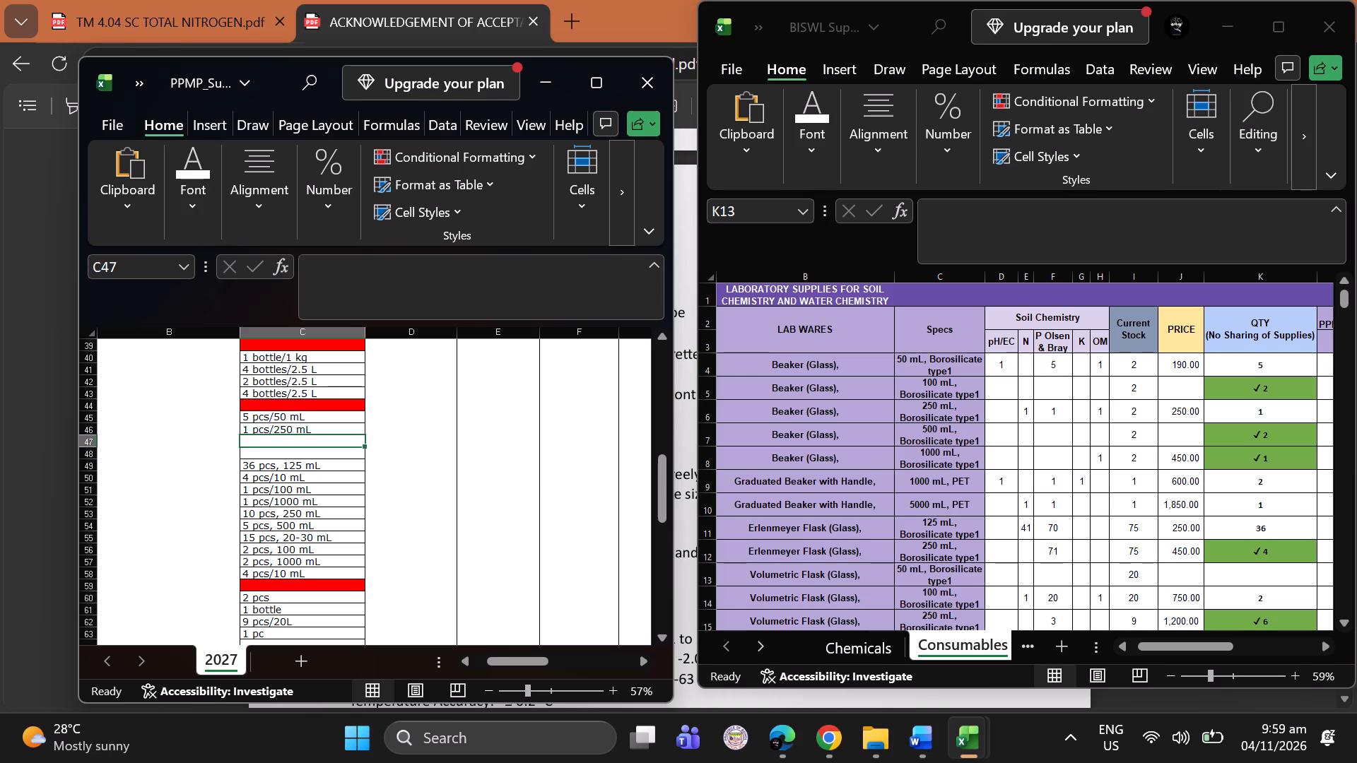
{"action": "key", "text": "1"}
{"action": "key", "text": "space"}
{"action": "type", "text": "pc"}
{"action": "key", "text": "slash"}
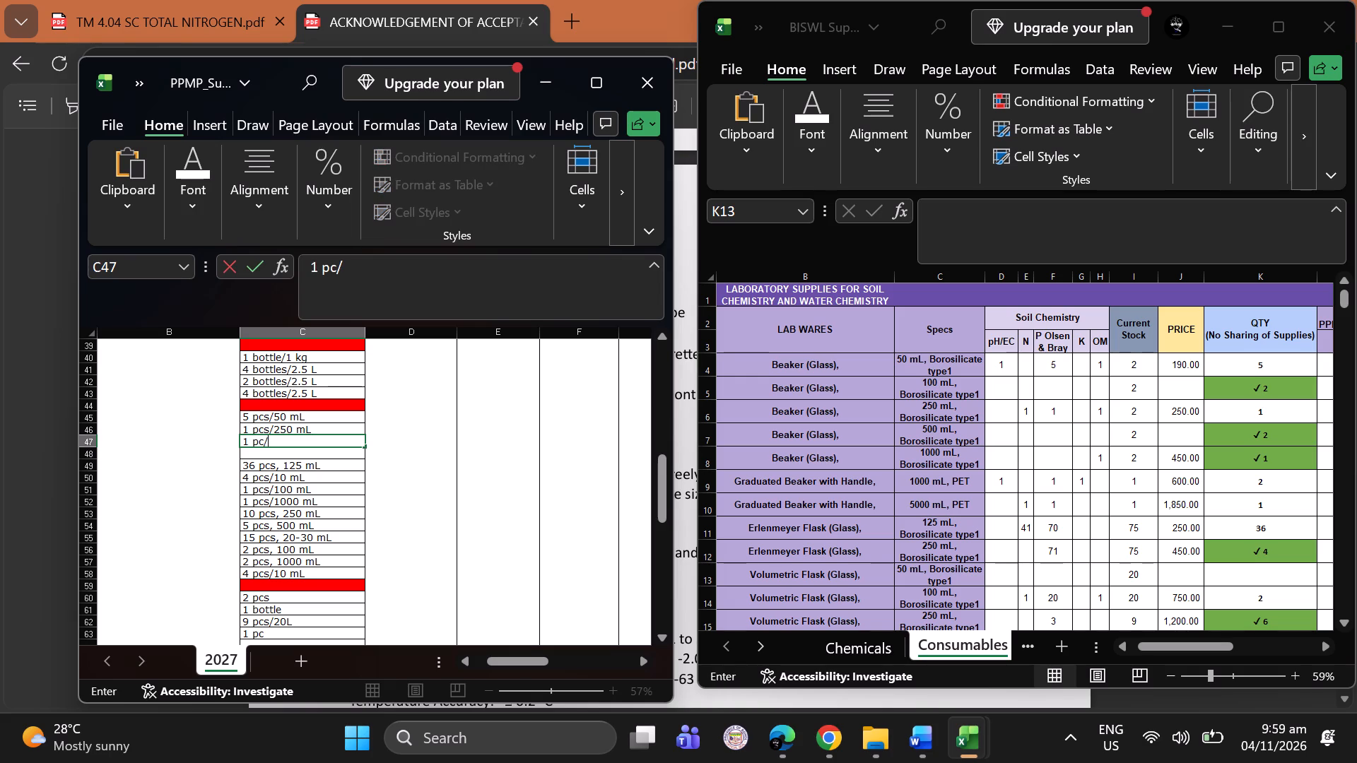
{"action": "key", "text": "1"}
{"action": "type", "text": "000"}
{"action": "key", "text": "space"}
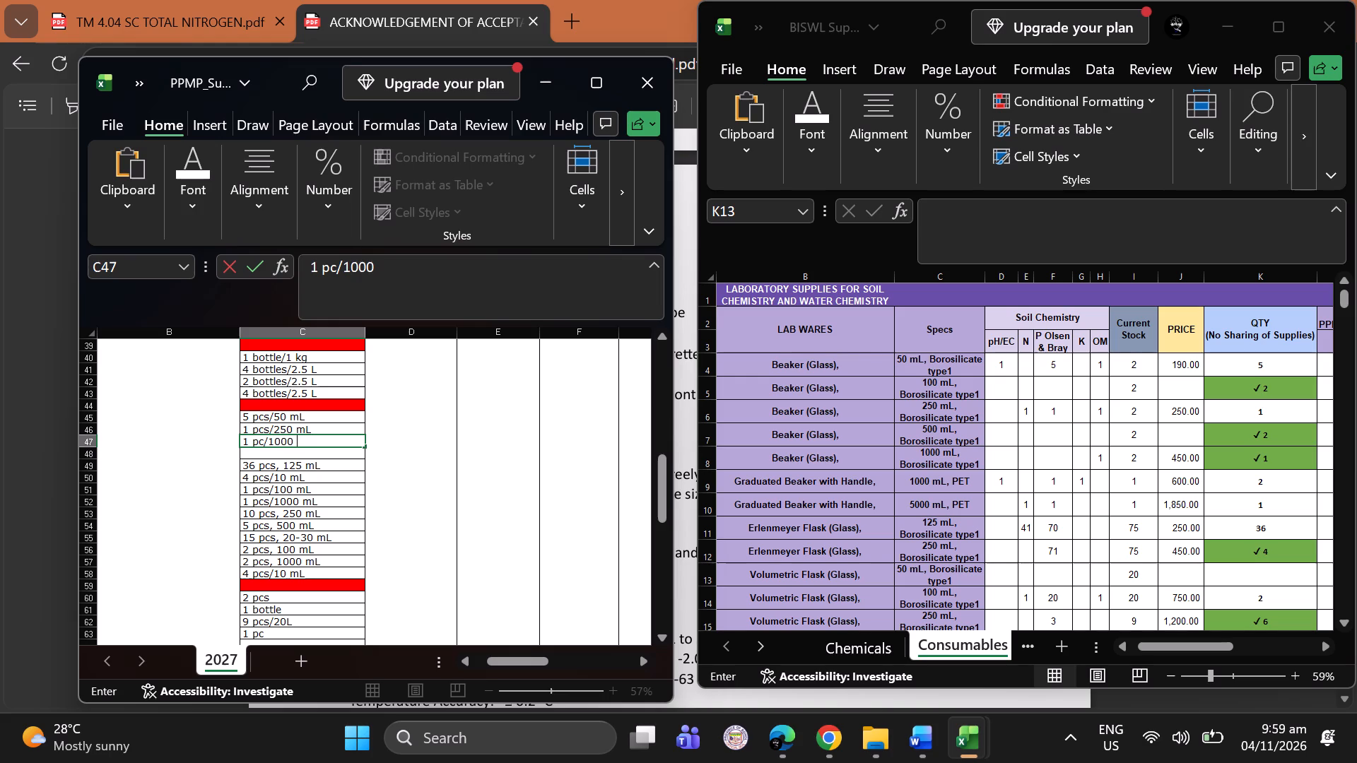
{"action": "type", "text": "mL"}
{"action": "key", "text": "Return"}
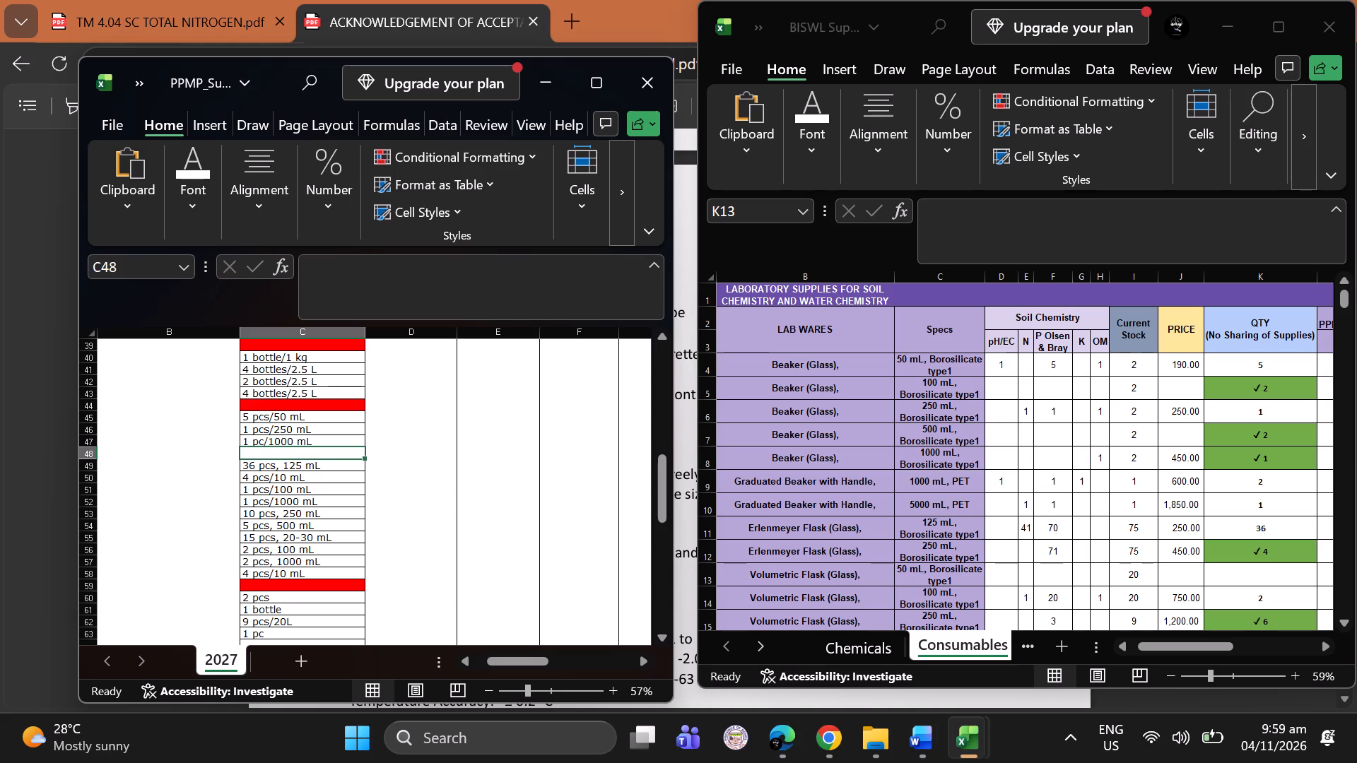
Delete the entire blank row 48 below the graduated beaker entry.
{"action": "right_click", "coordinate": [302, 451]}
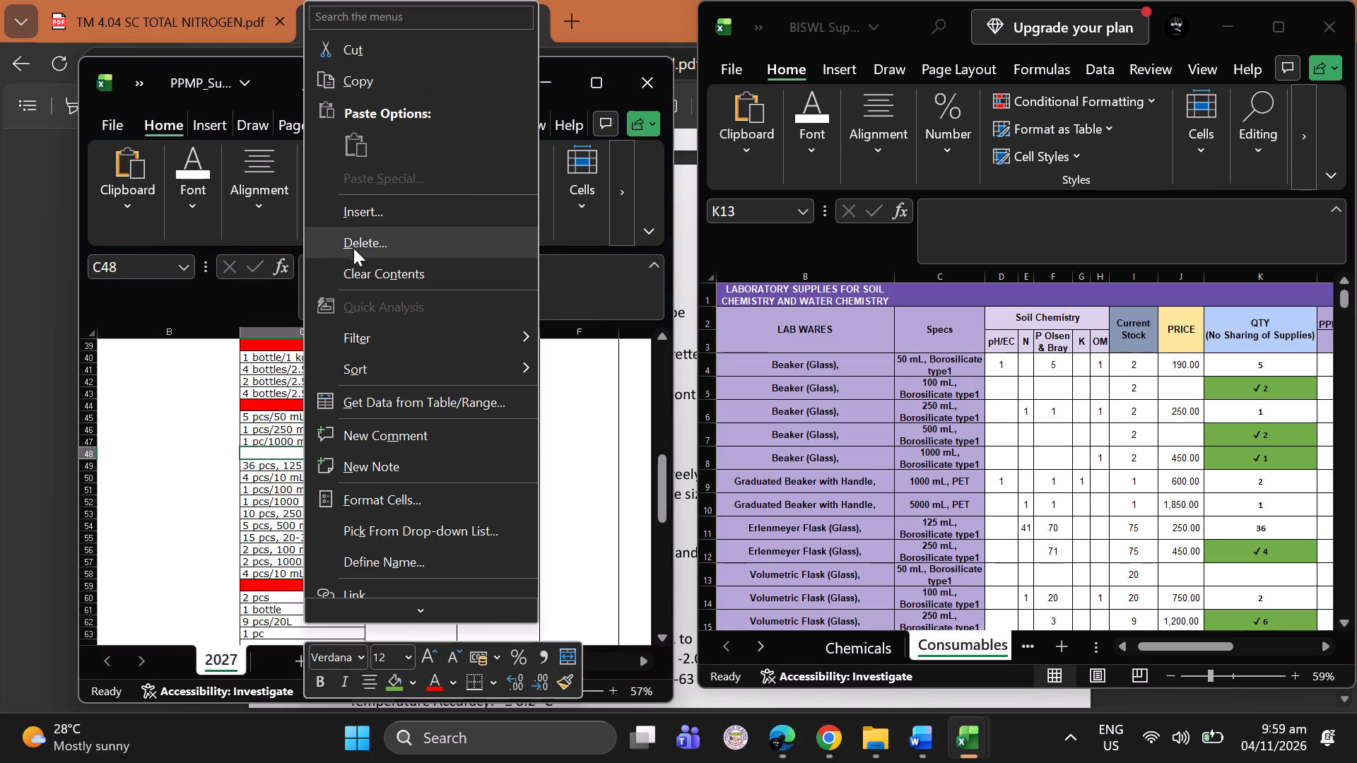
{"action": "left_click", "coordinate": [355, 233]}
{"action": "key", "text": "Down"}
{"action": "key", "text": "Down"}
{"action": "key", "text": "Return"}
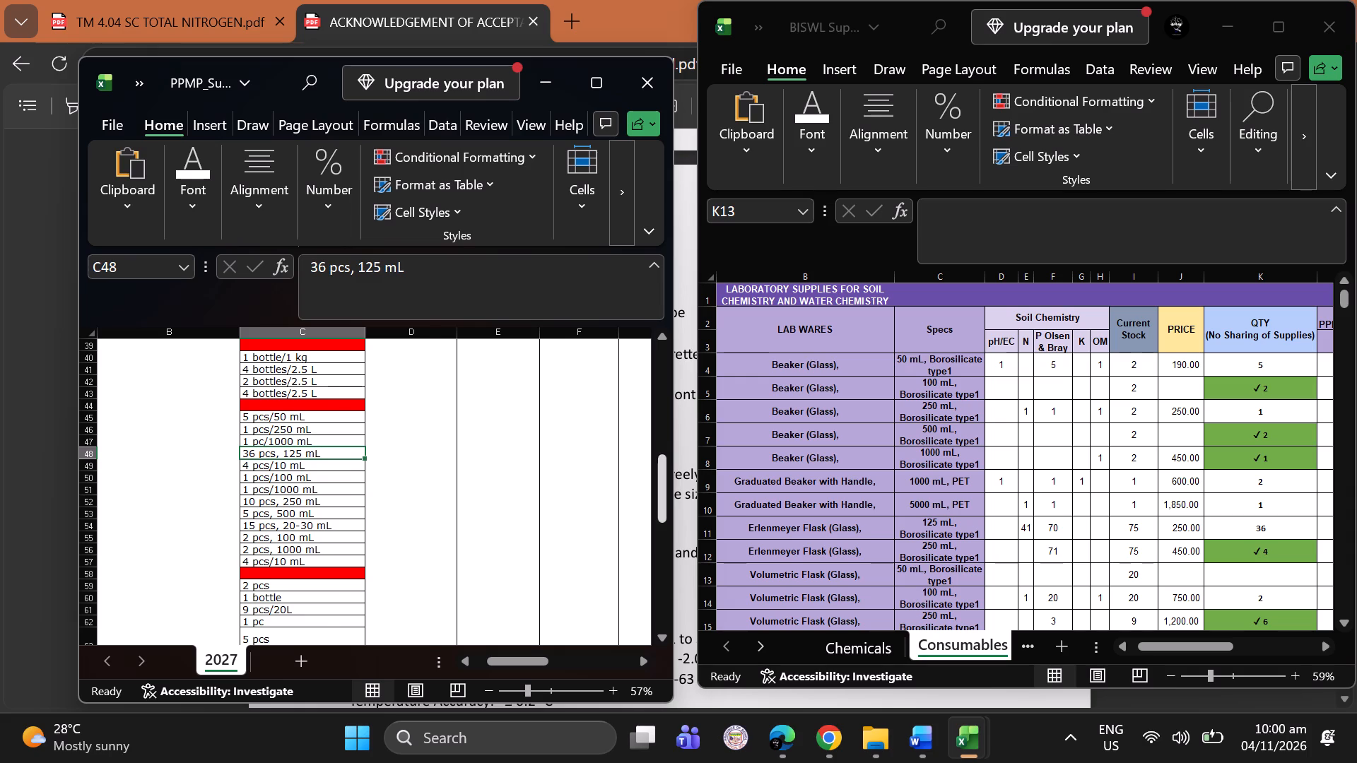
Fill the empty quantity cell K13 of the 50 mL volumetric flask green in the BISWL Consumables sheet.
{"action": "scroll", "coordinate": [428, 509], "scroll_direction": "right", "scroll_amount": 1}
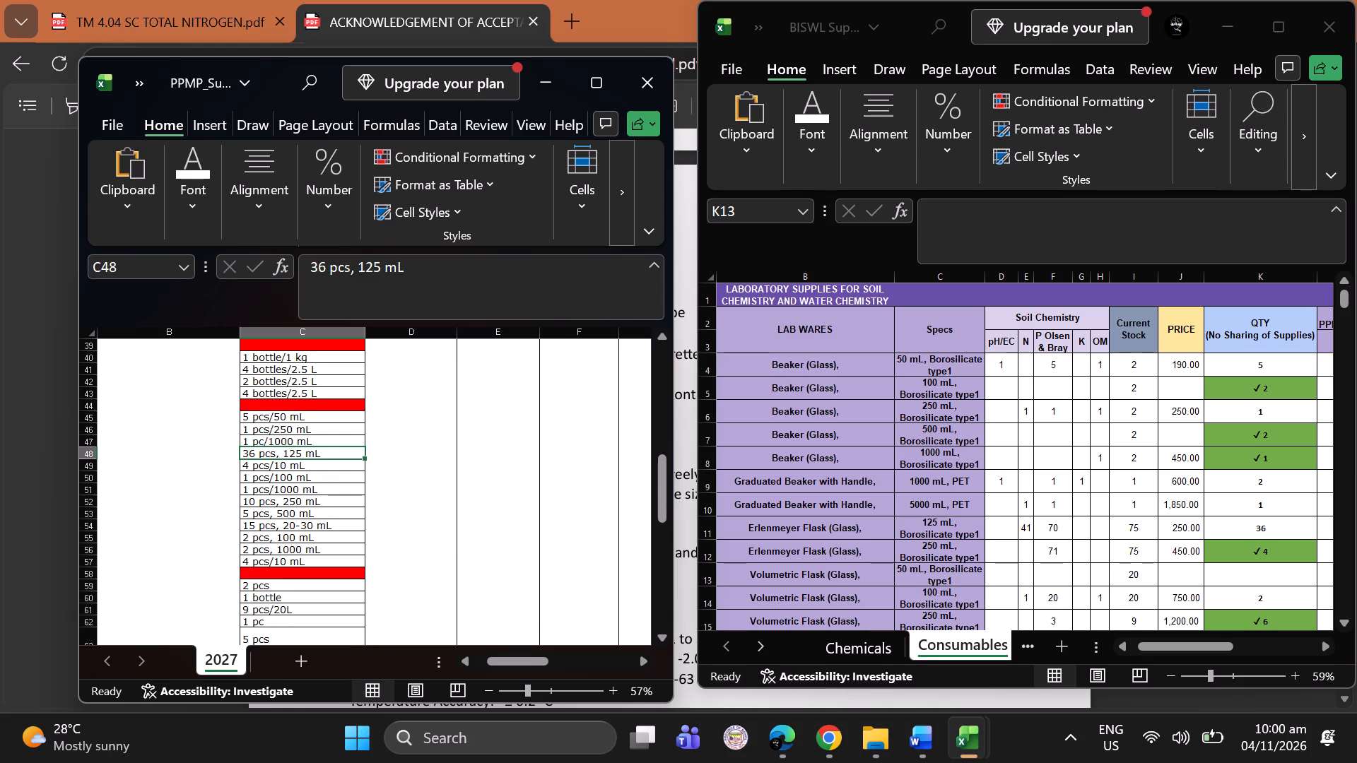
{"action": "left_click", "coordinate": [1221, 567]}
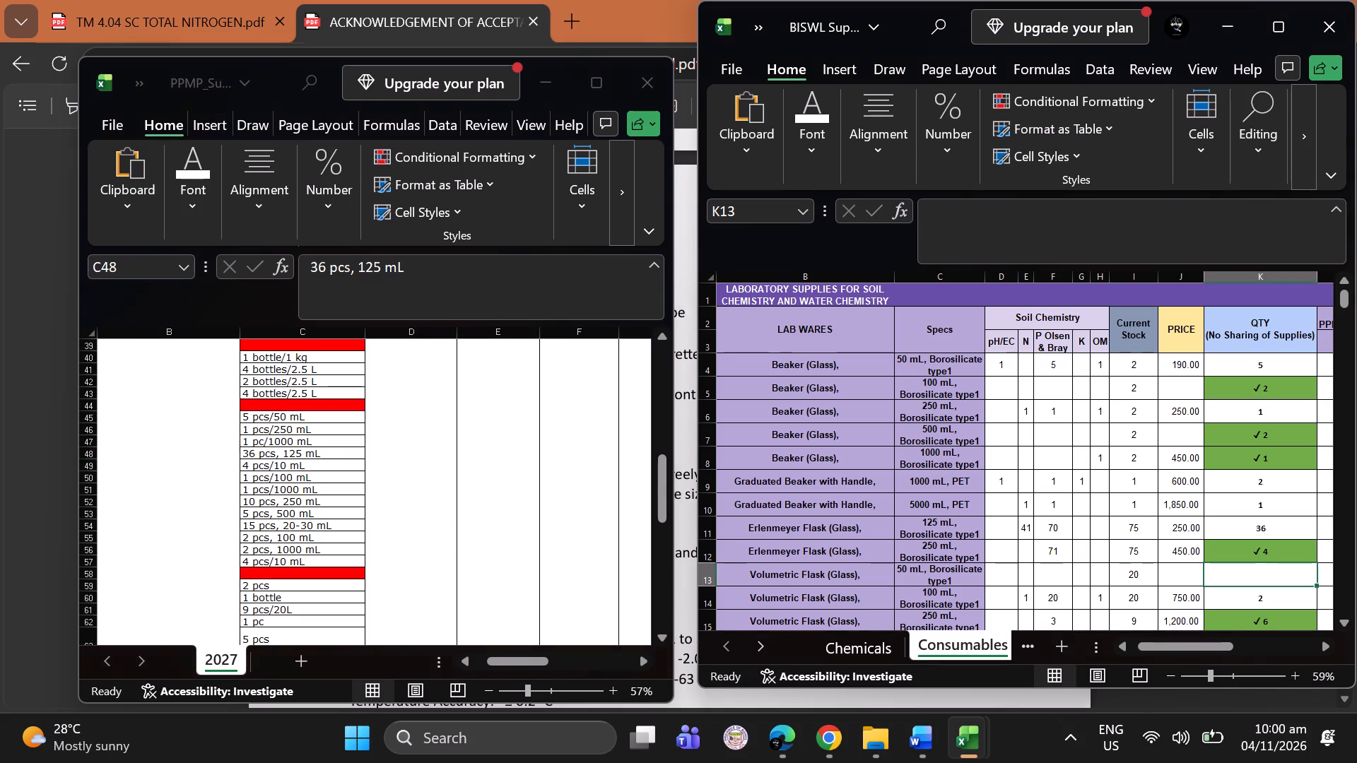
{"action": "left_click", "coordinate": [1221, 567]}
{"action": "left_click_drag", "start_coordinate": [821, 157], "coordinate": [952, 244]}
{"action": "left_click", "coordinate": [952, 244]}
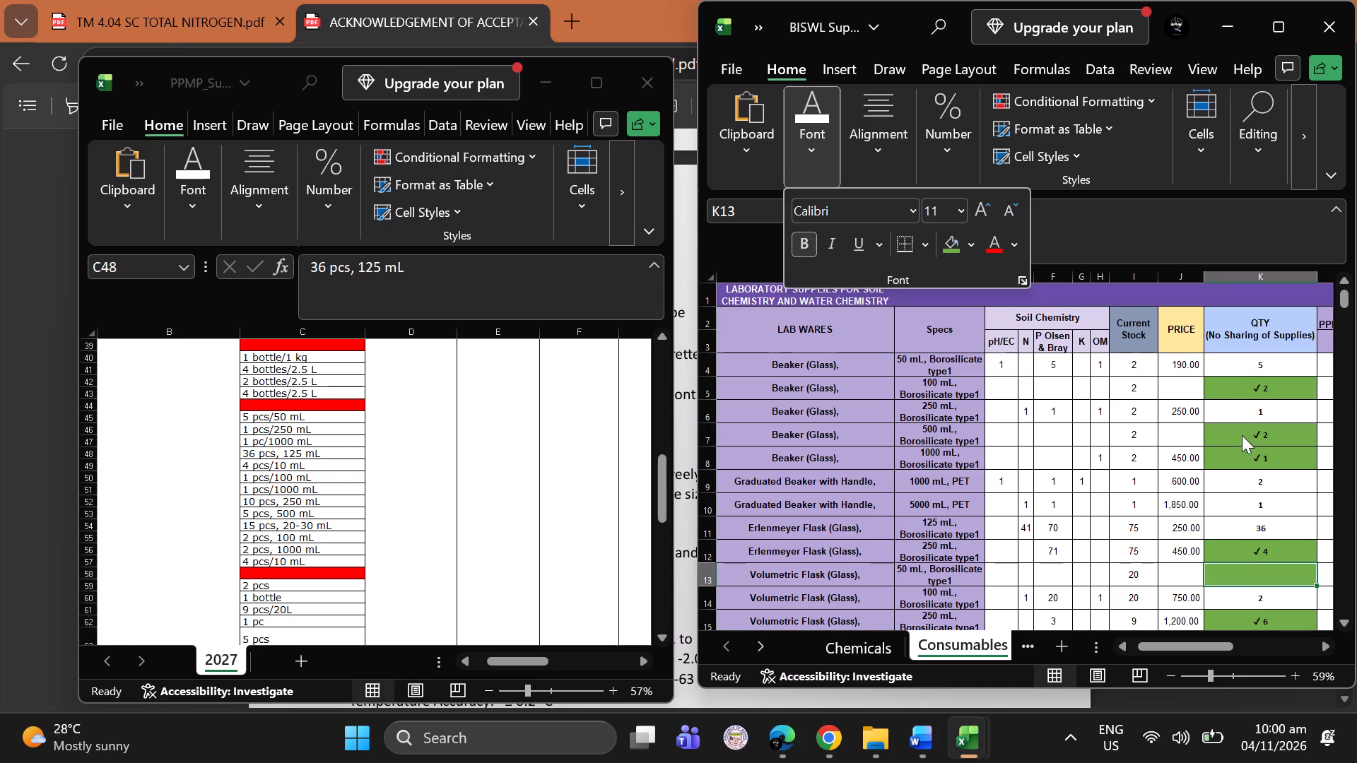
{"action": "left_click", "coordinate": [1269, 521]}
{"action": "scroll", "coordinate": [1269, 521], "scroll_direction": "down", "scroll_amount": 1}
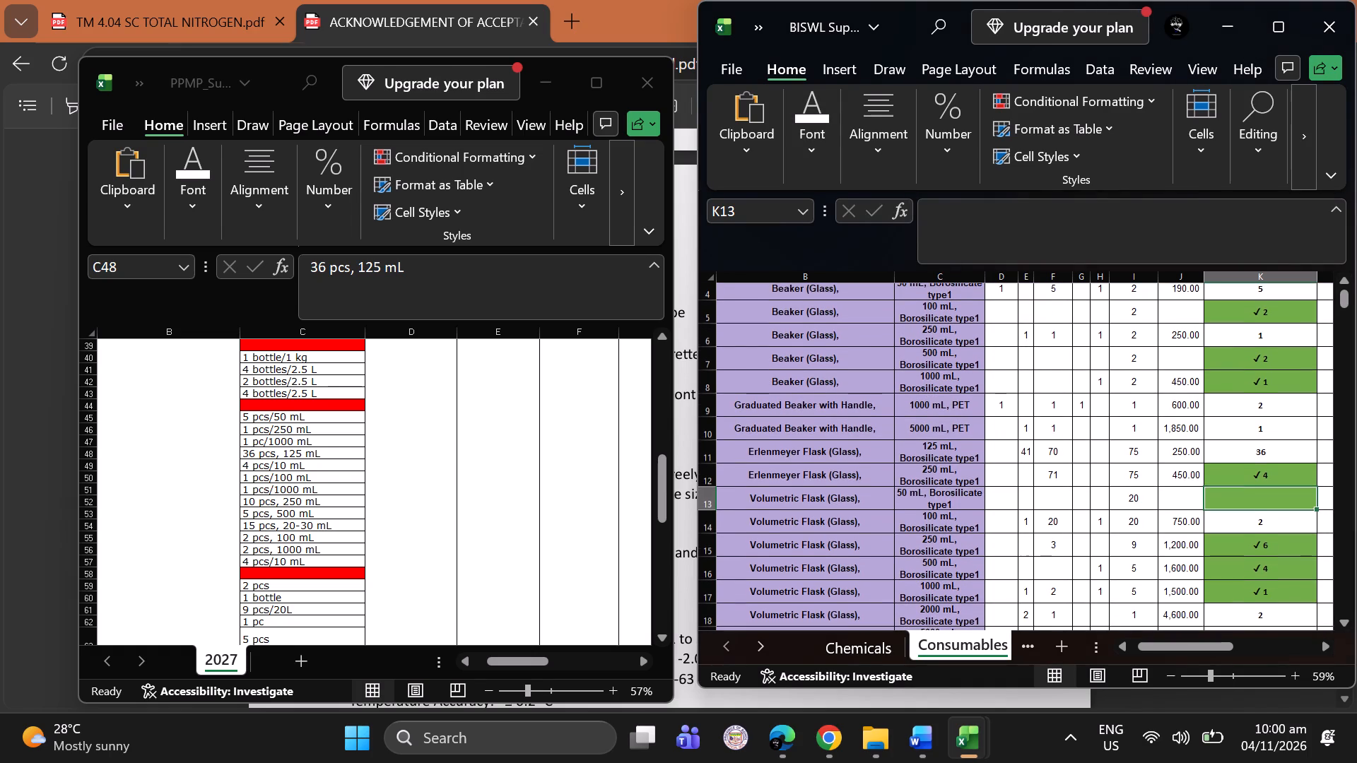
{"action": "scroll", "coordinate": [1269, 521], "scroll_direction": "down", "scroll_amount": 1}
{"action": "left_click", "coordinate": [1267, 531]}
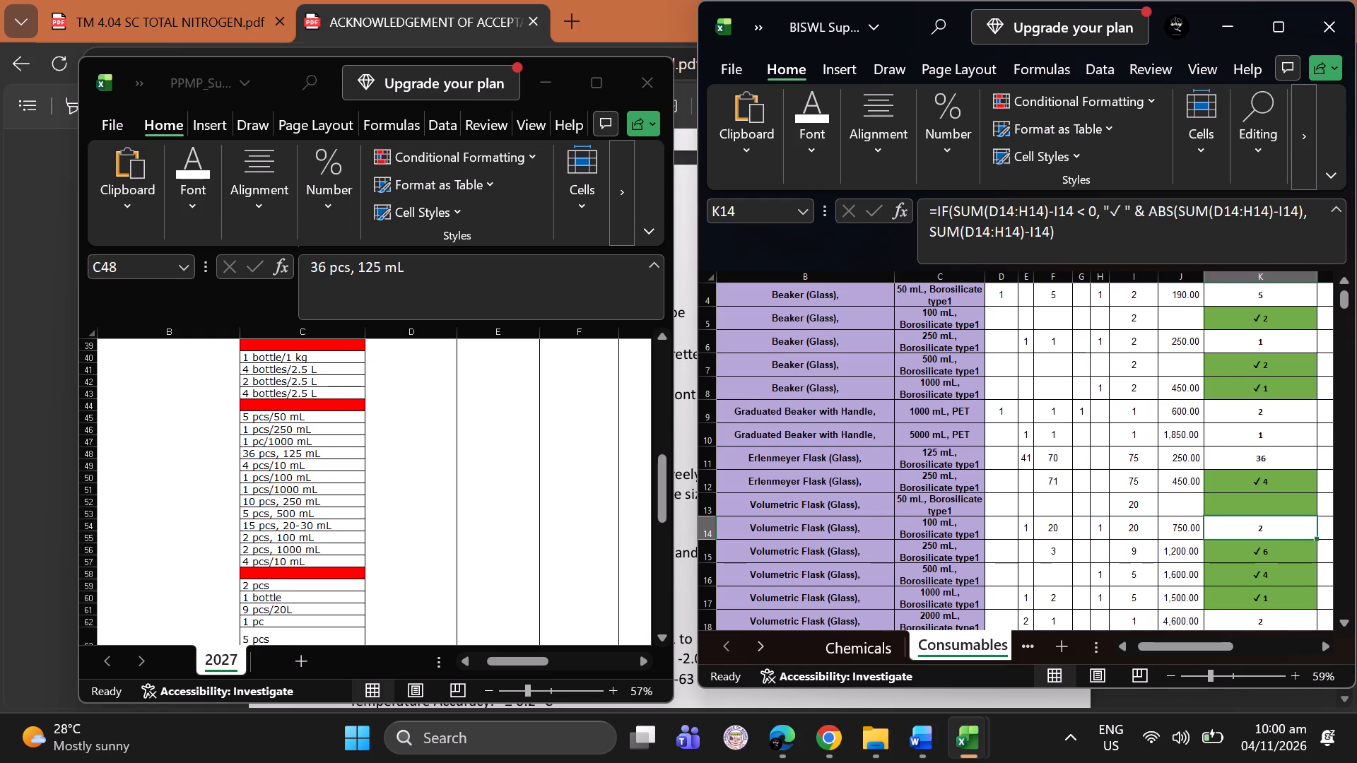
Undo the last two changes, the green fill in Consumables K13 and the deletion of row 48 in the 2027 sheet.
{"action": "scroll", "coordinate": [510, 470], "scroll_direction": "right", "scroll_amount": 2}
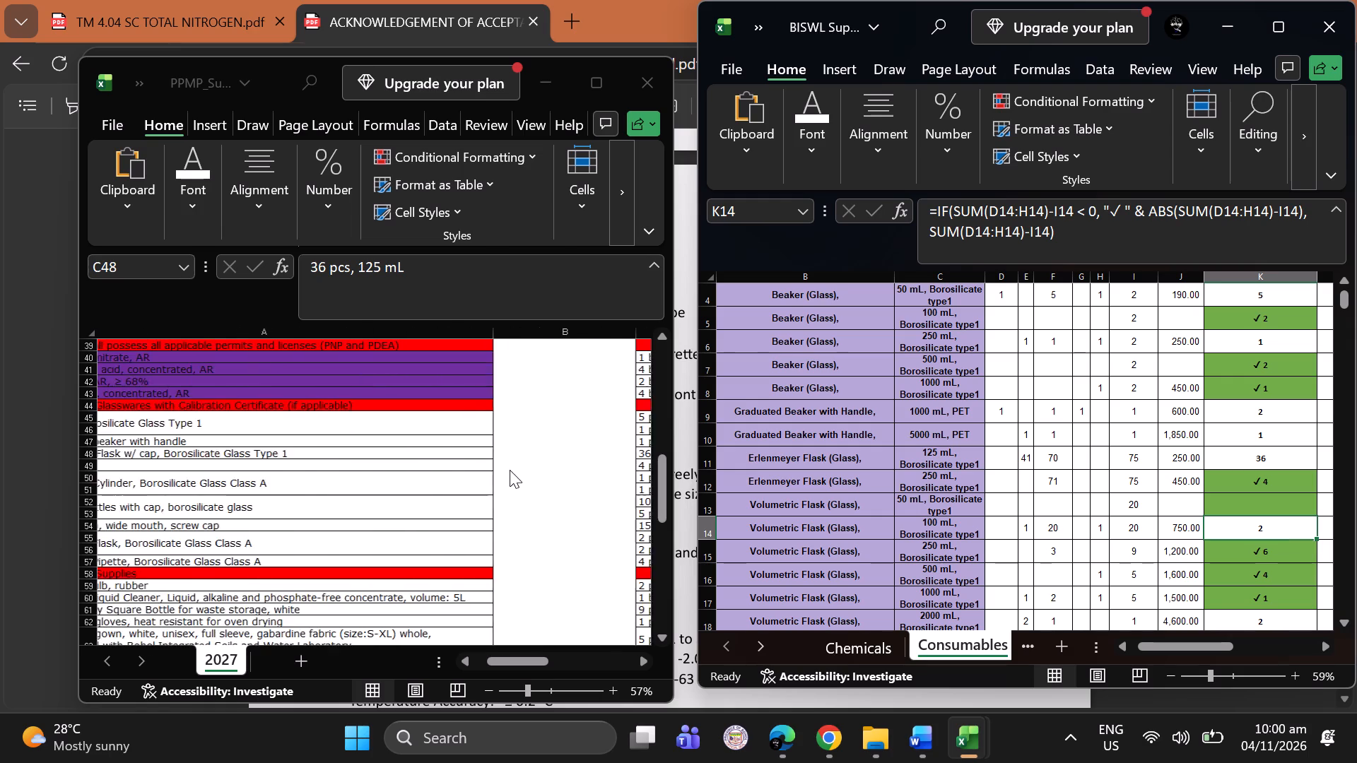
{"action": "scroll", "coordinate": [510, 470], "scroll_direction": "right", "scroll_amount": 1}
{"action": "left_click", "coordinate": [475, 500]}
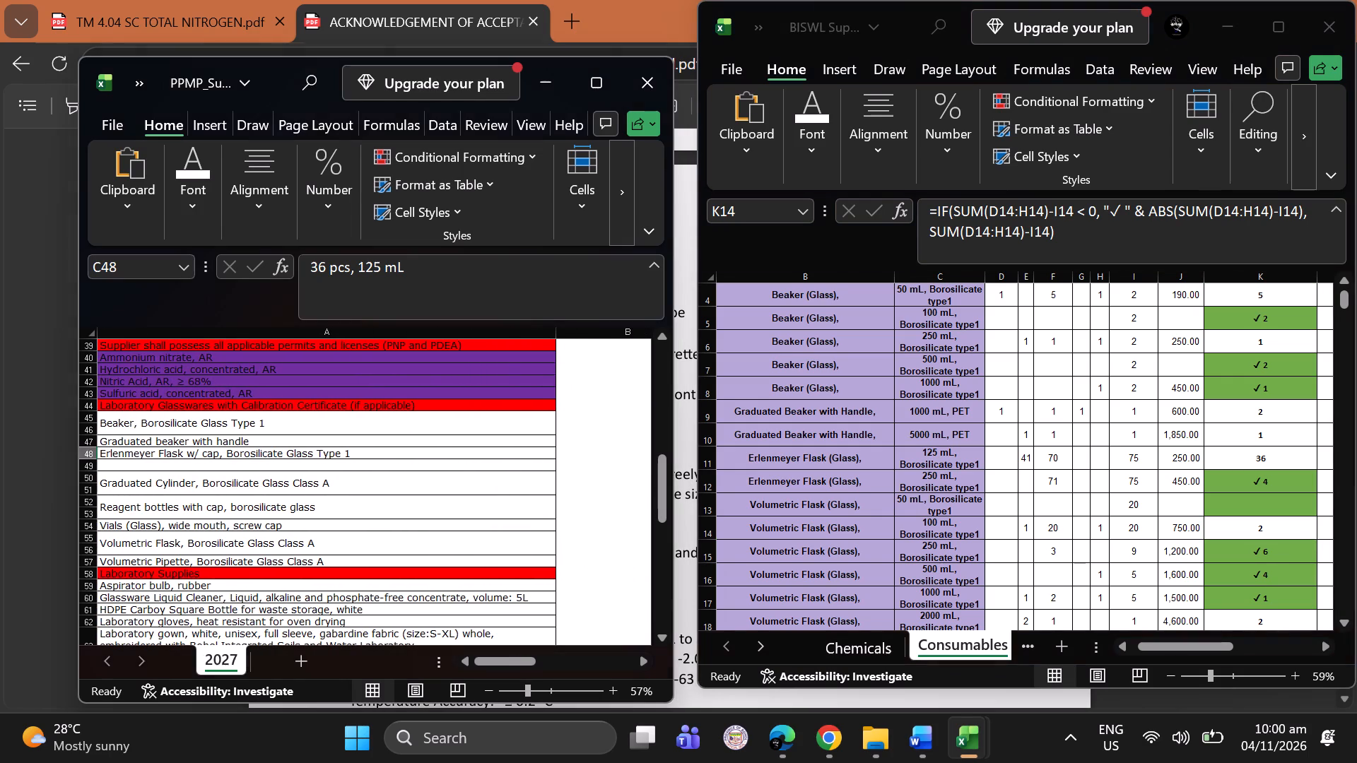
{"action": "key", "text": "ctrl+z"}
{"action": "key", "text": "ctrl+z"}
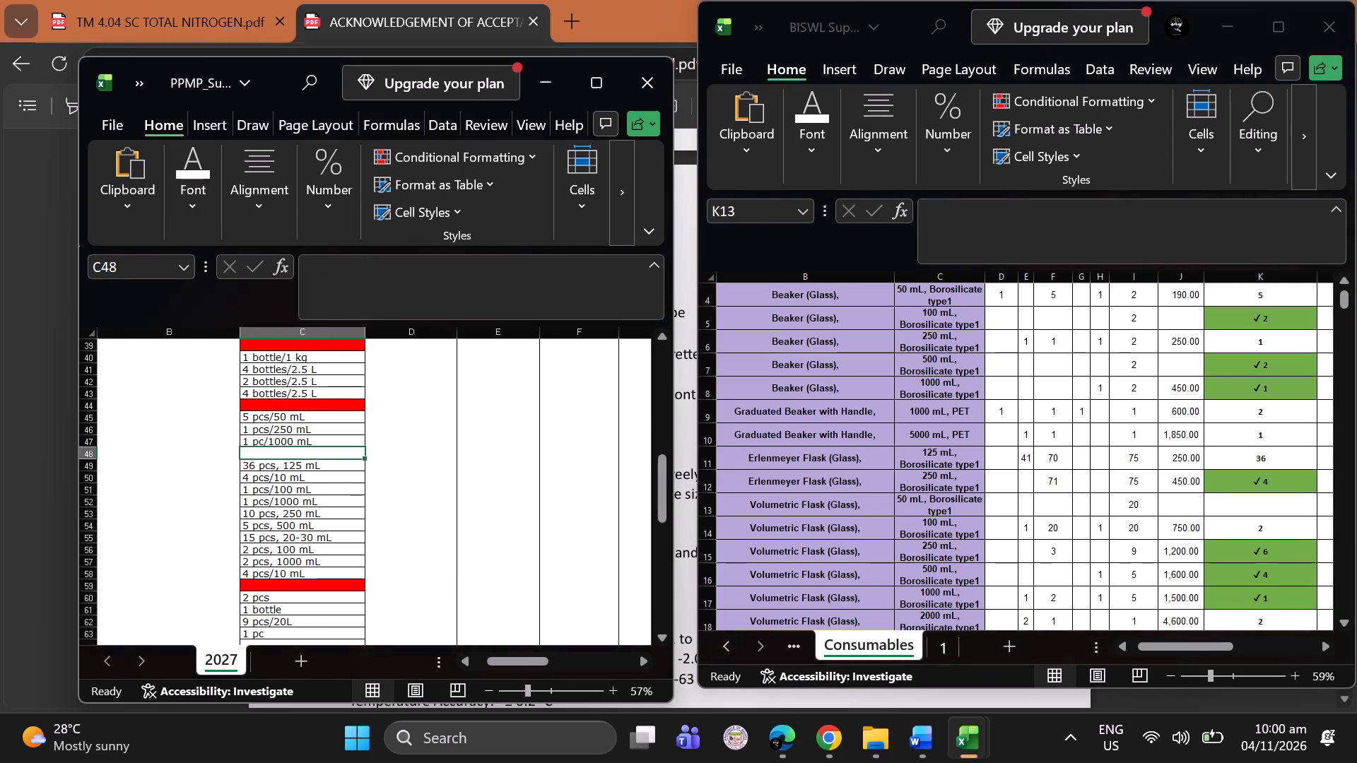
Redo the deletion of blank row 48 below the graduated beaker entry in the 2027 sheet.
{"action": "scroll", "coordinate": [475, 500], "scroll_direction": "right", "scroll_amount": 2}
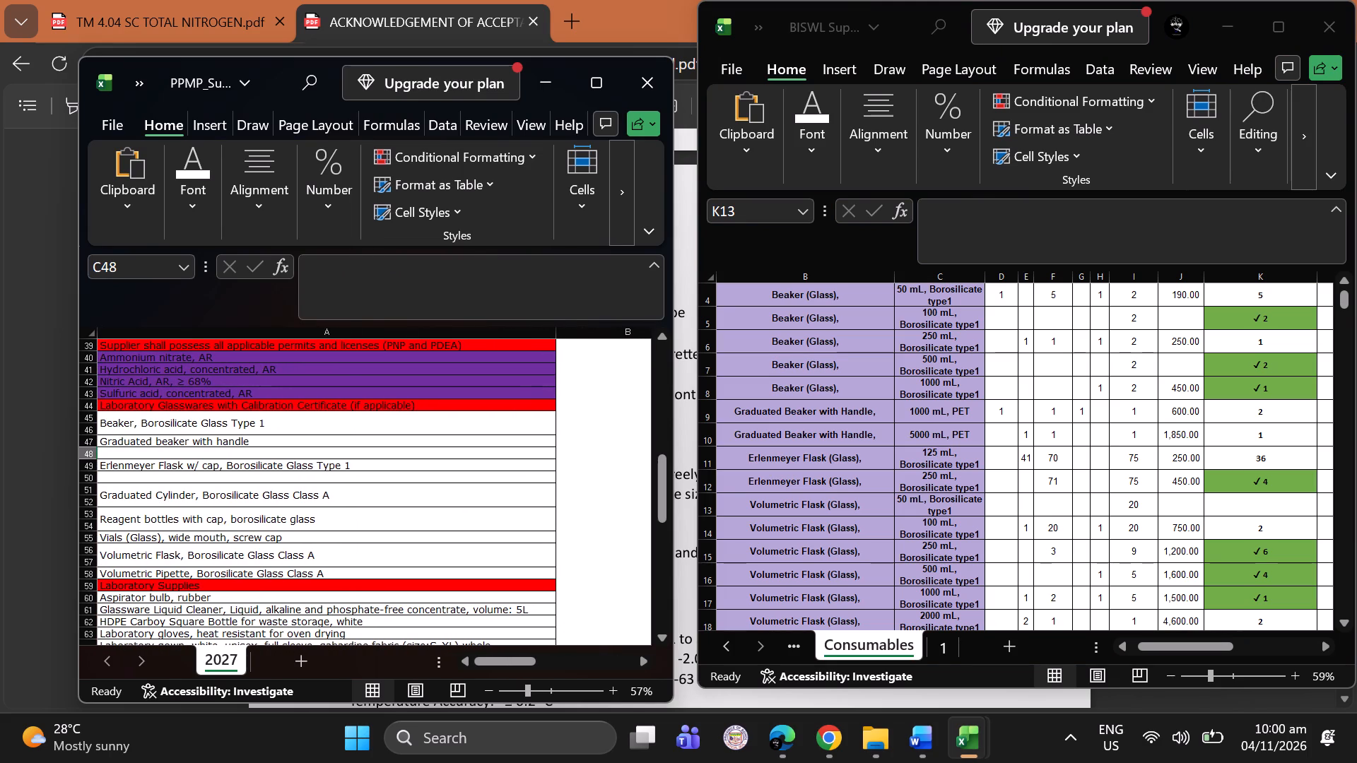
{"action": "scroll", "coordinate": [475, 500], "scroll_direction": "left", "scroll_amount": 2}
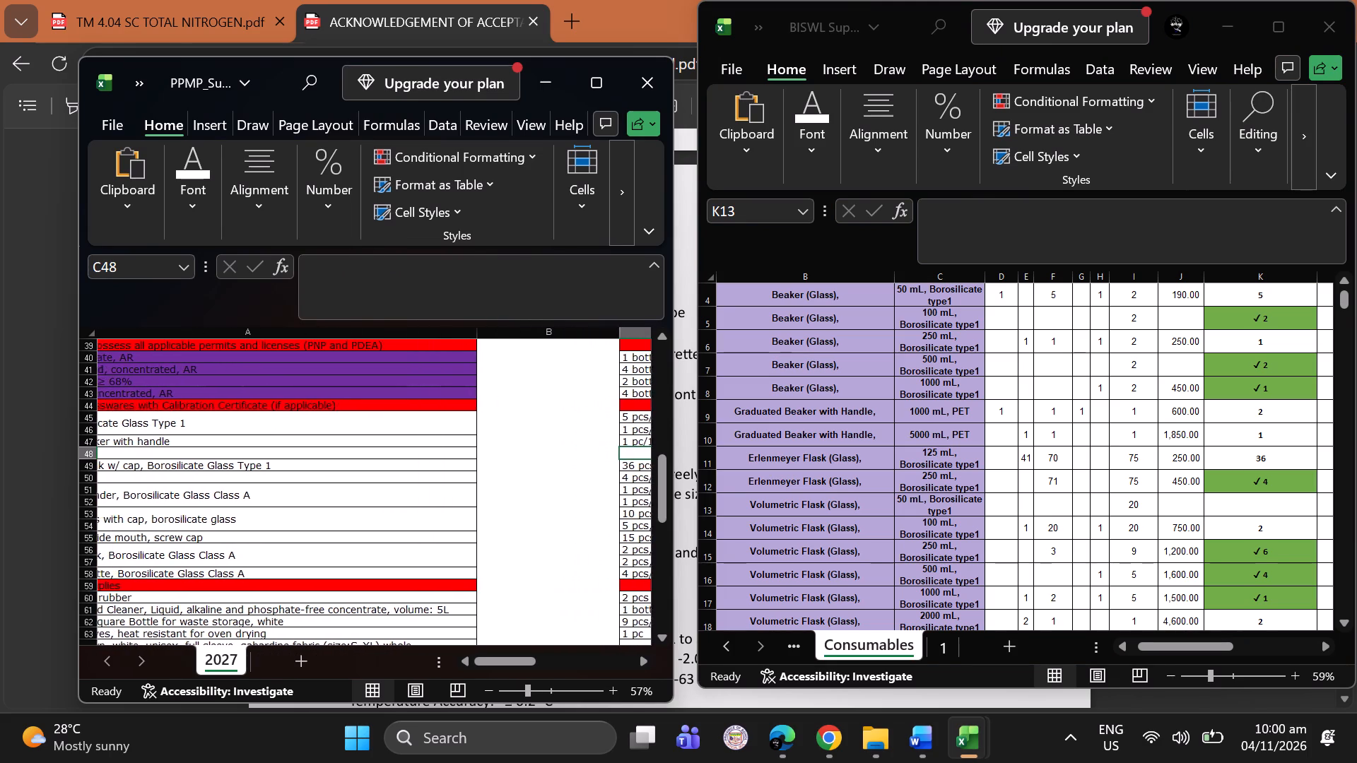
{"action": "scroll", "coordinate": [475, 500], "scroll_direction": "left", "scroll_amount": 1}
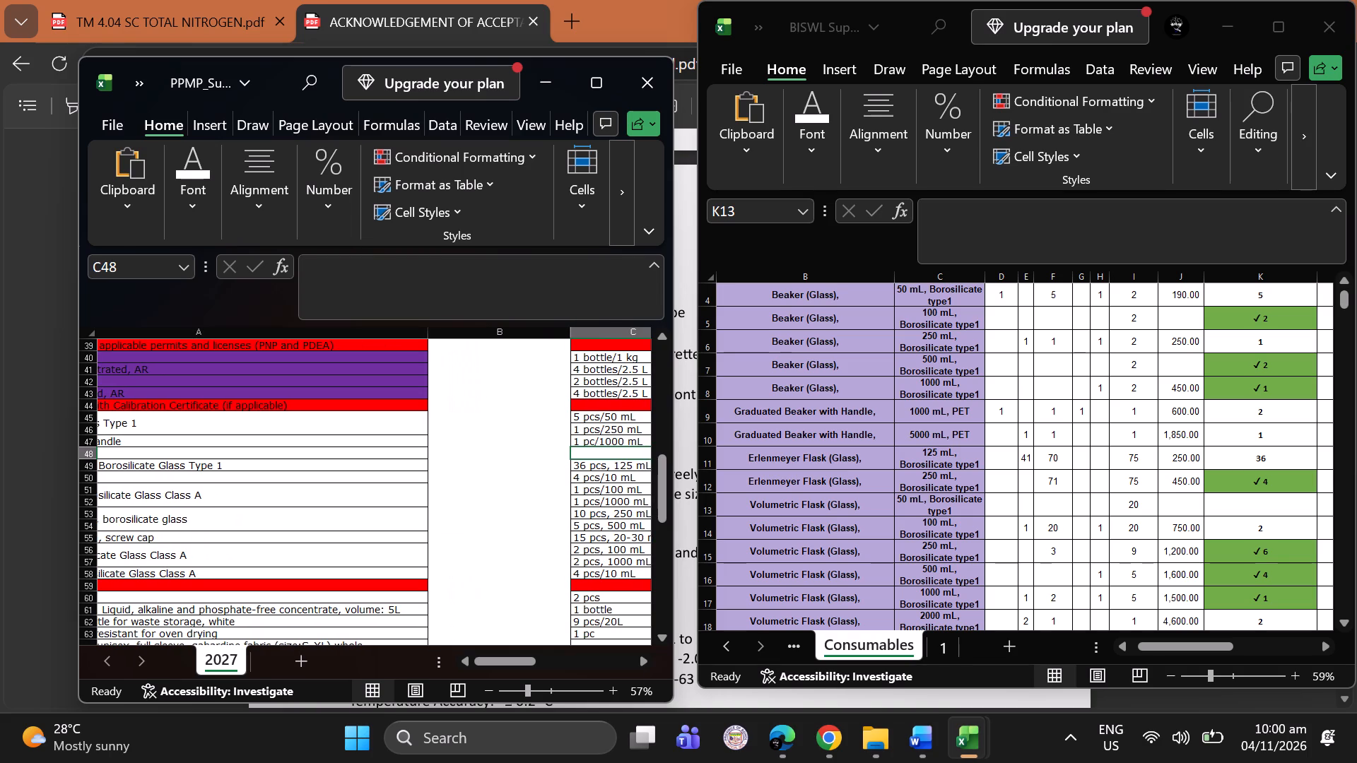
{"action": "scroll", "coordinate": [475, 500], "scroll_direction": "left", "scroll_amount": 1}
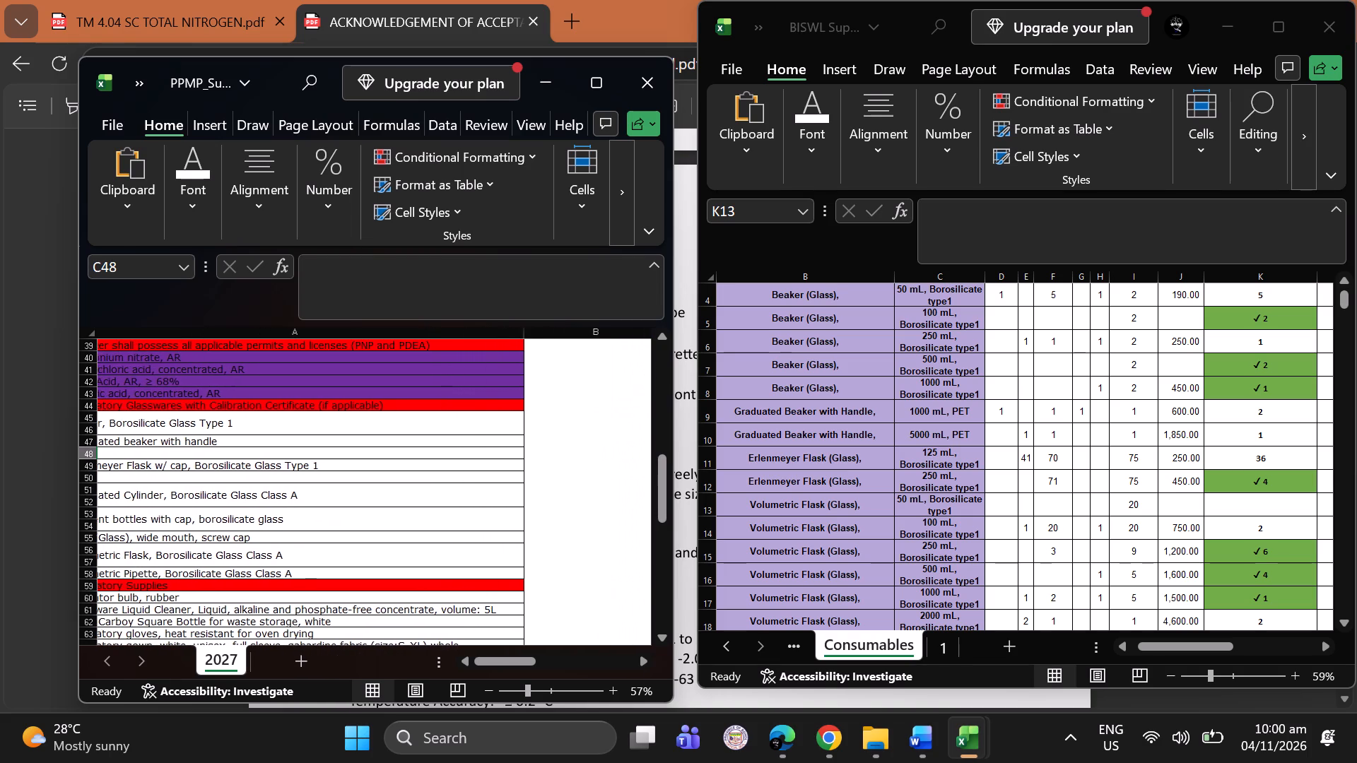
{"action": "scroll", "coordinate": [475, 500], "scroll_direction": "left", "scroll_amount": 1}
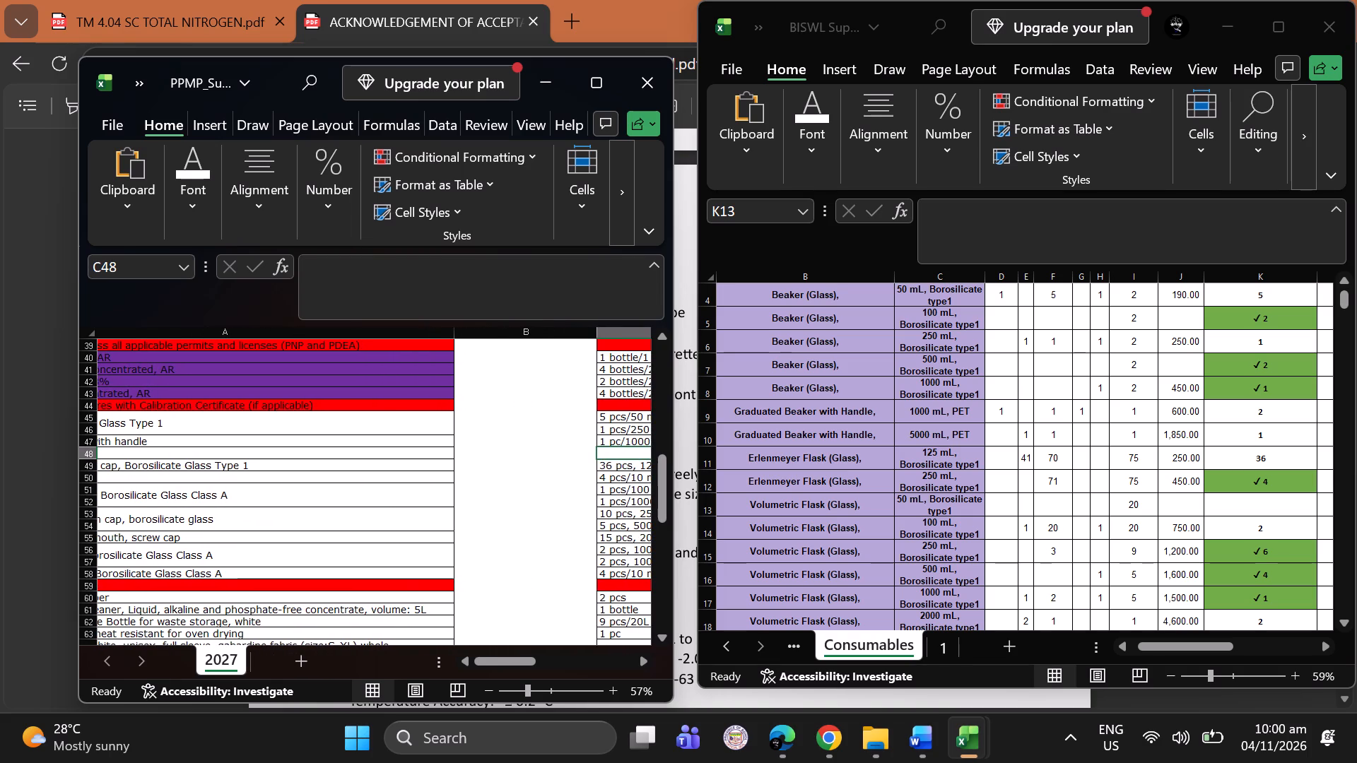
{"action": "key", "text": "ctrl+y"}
Delete the entire row 49 with the 4 pcs/10 mL quantity, below the Erlenmeyer flask entry in the 2027 sheet.
{"action": "scroll", "coordinate": [475, 500], "scroll_direction": "right", "scroll_amount": 4}
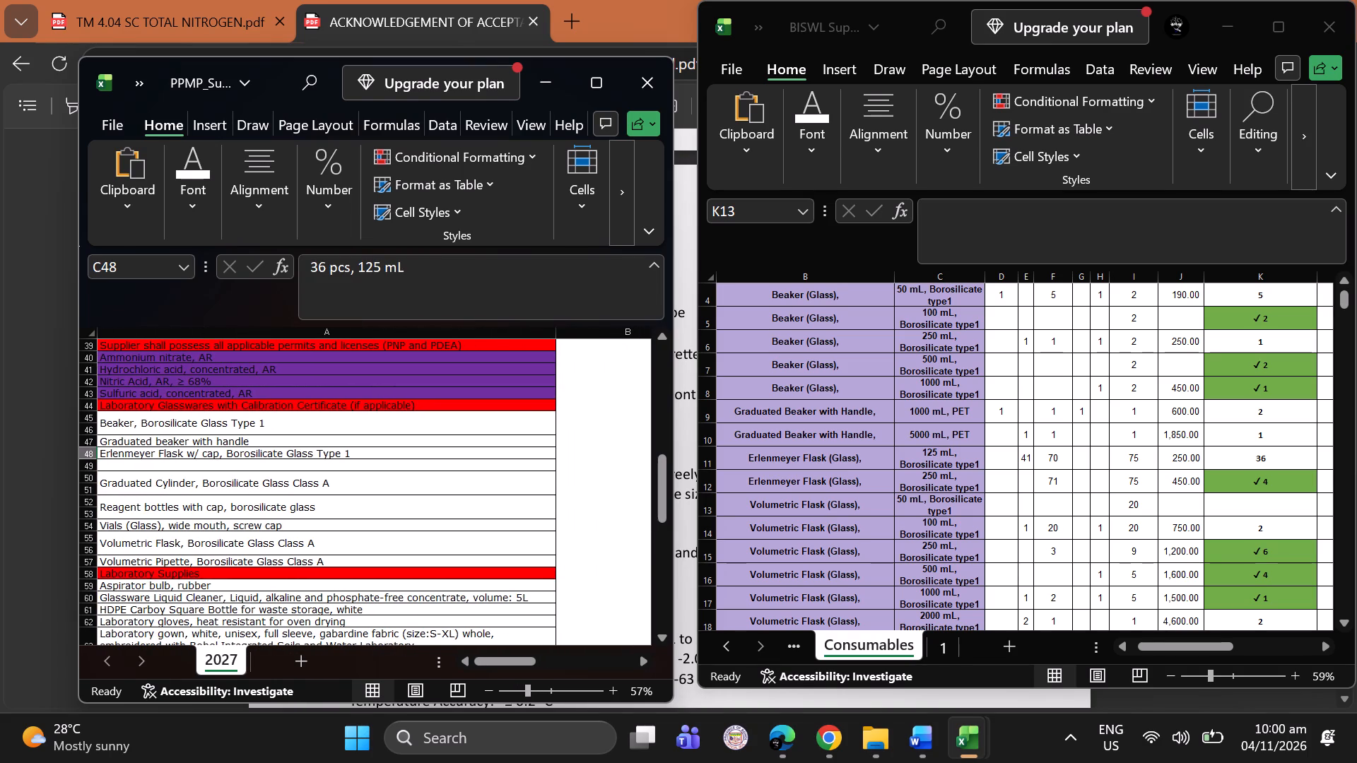
{"action": "scroll", "coordinate": [475, 500], "scroll_direction": "left", "scroll_amount": 2}
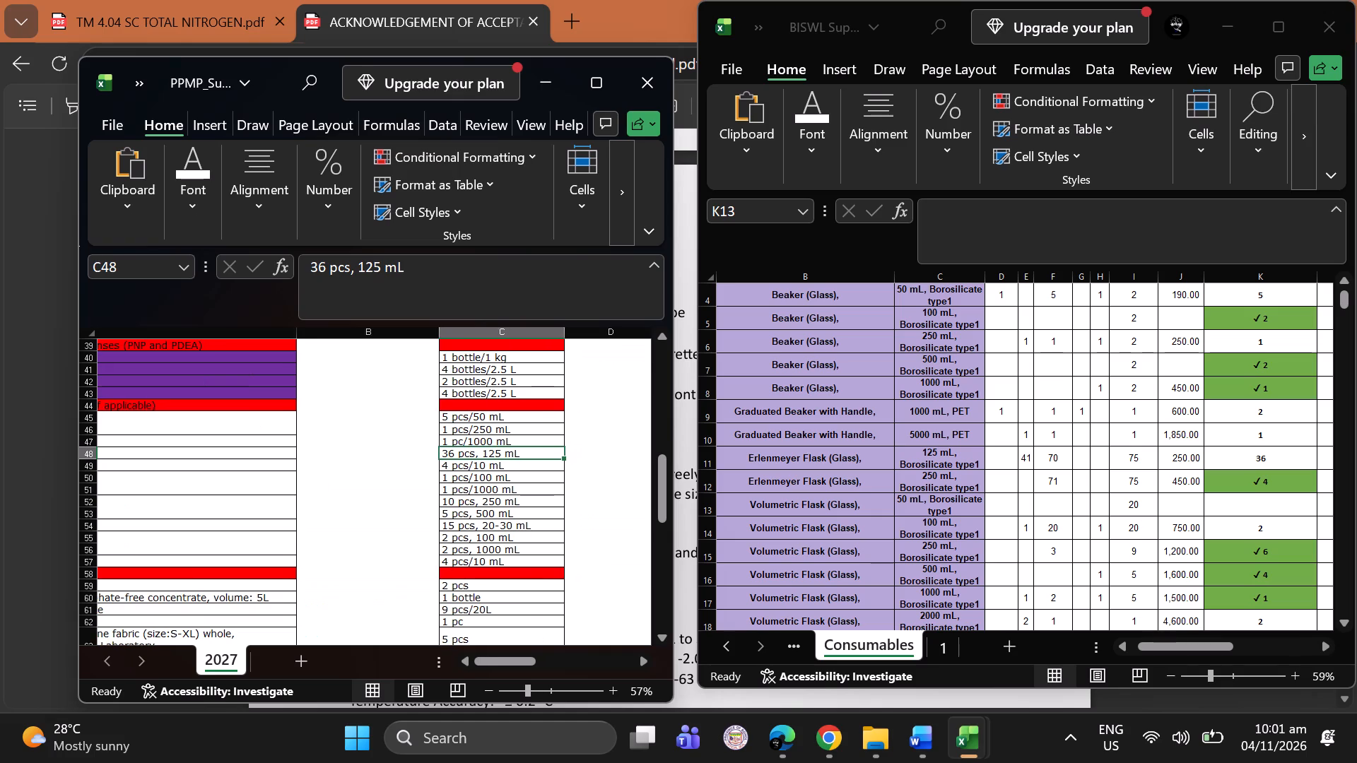
{"action": "scroll", "coordinate": [475, 500], "scroll_direction": "left", "scroll_amount": 1}
{"action": "left_click", "coordinate": [273, 467]}
{"action": "scroll", "coordinate": [273, 467], "scroll_direction": "right", "scroll_amount": 1}
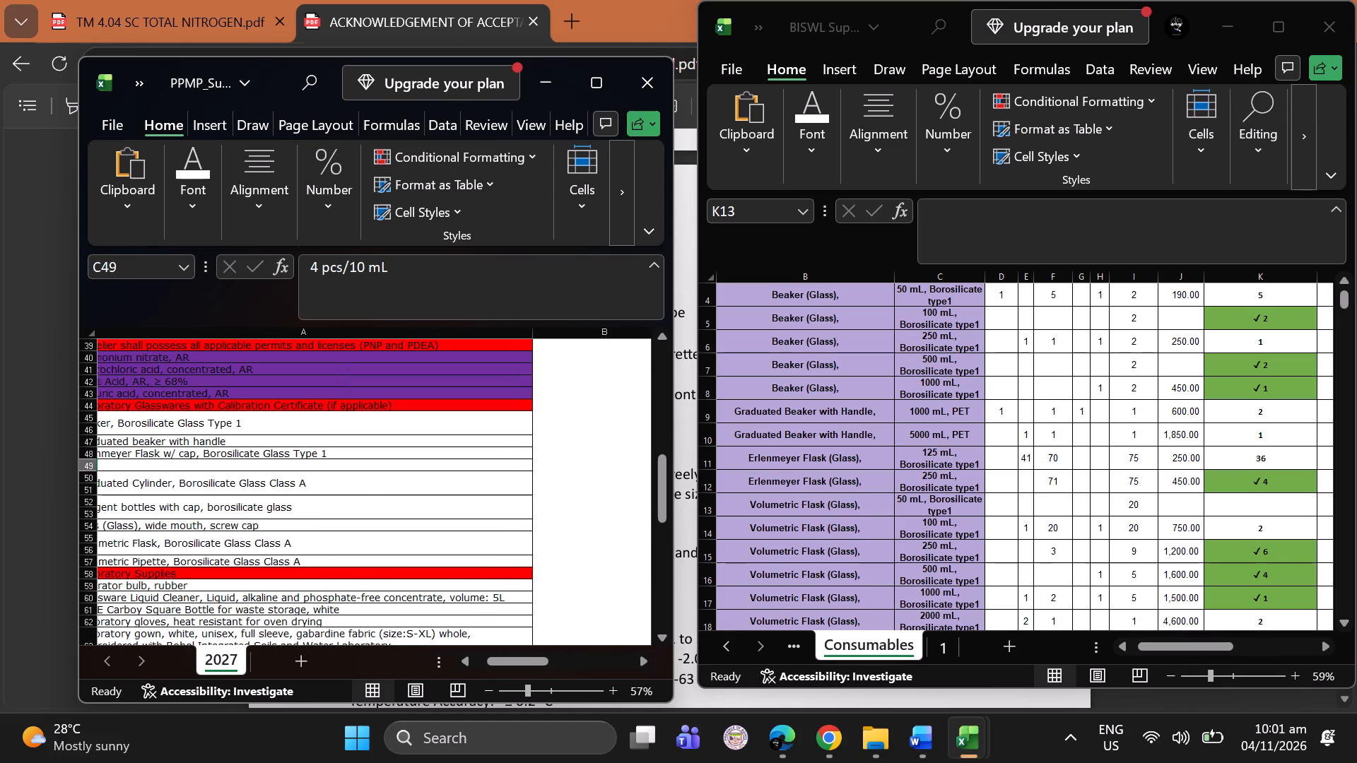
{"action": "scroll", "coordinate": [273, 467], "scroll_direction": "right", "scroll_amount": 3}
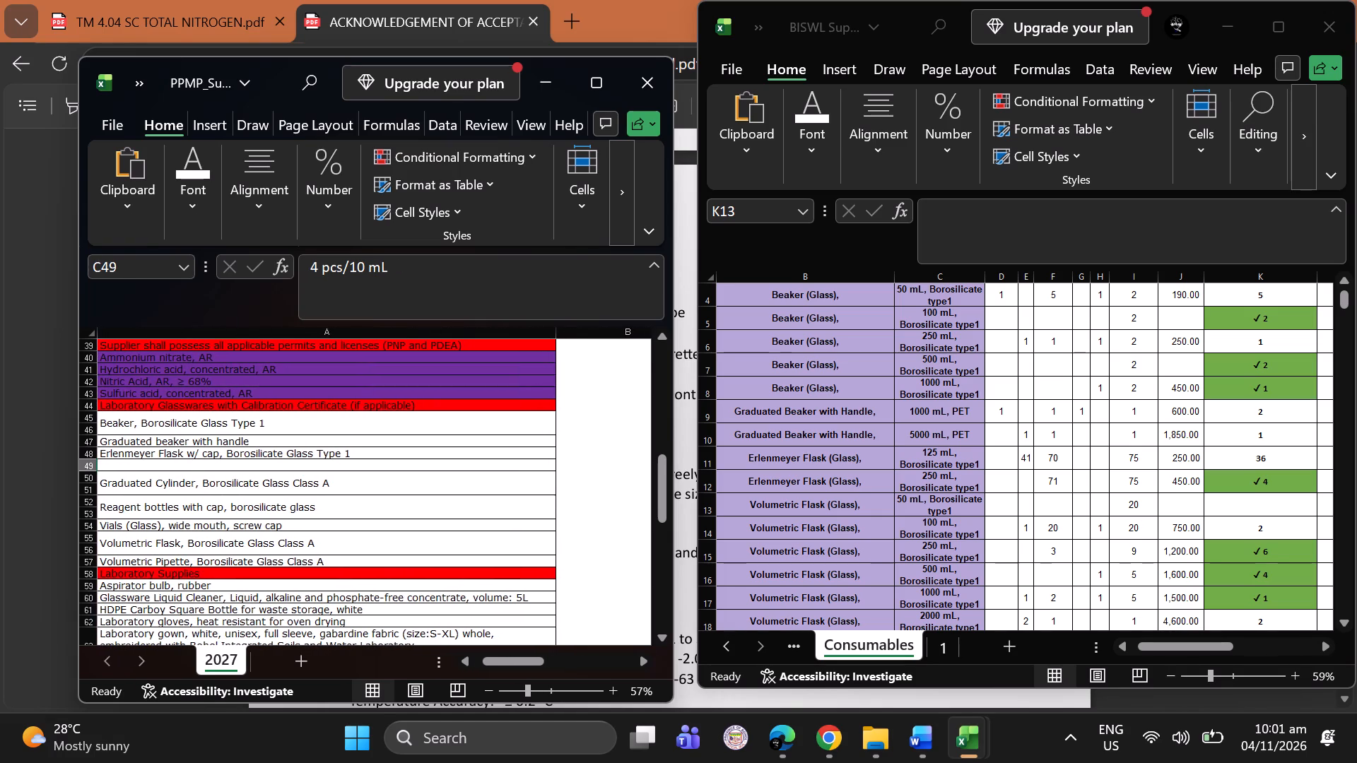
{"action": "scroll", "coordinate": [273, 467], "scroll_direction": "left", "scroll_amount": 2}
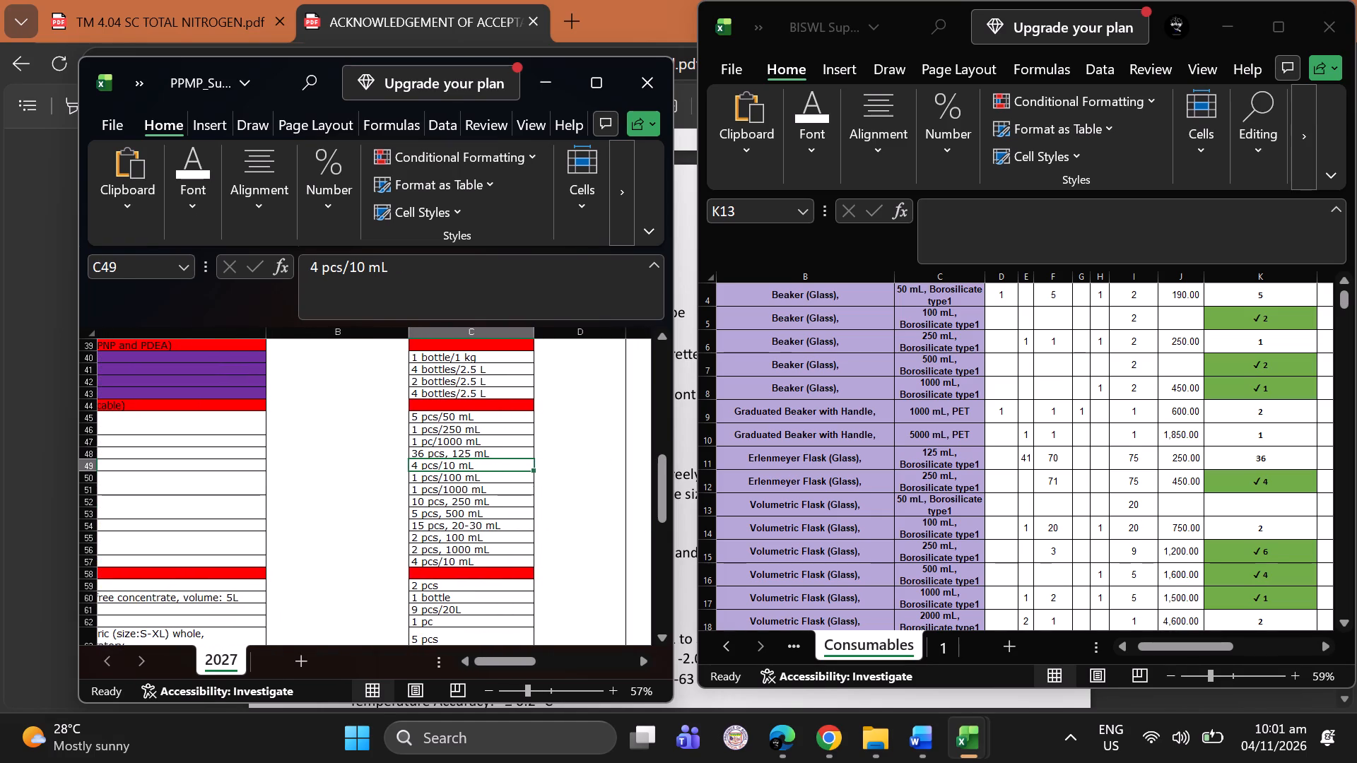
{"action": "scroll", "coordinate": [273, 467], "scroll_direction": "left", "scroll_amount": 4}
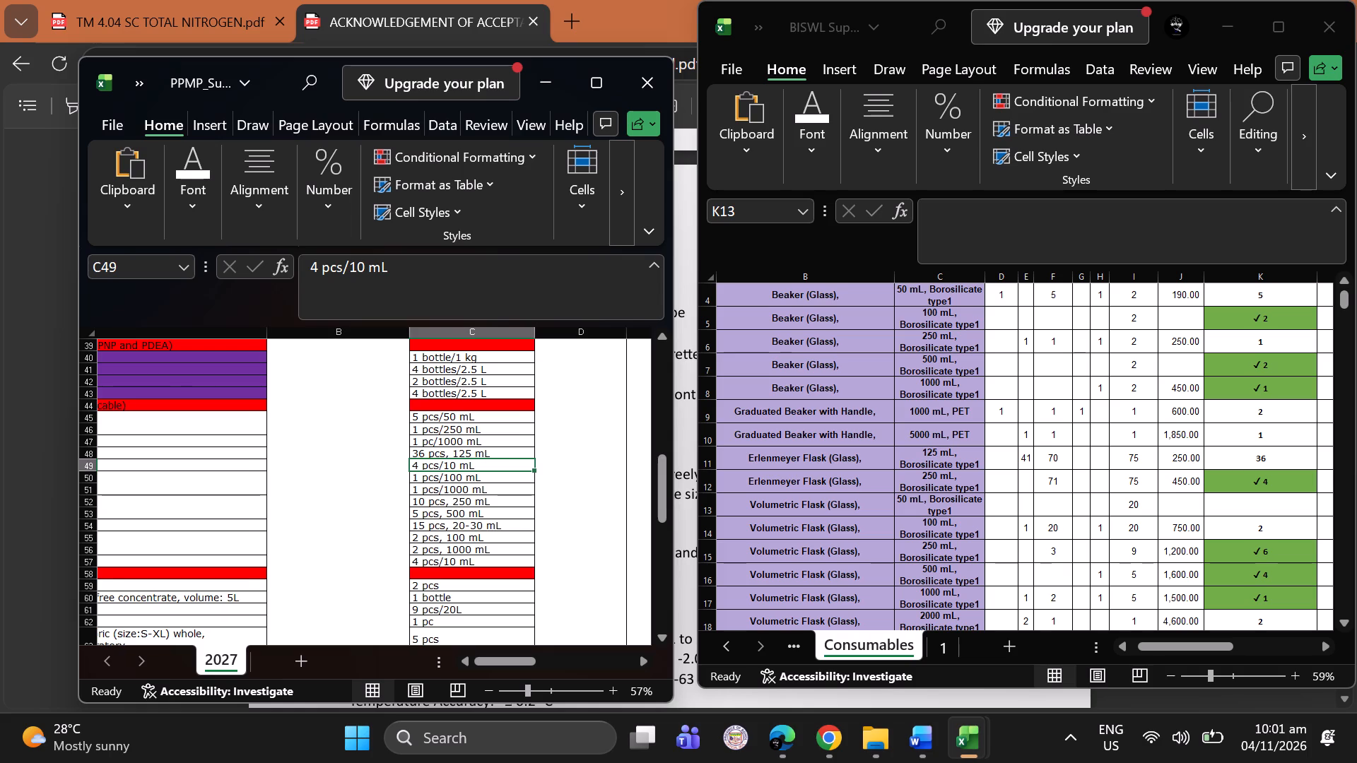
{"action": "scroll", "coordinate": [273, 467], "scroll_direction": "left", "scroll_amount": 3}
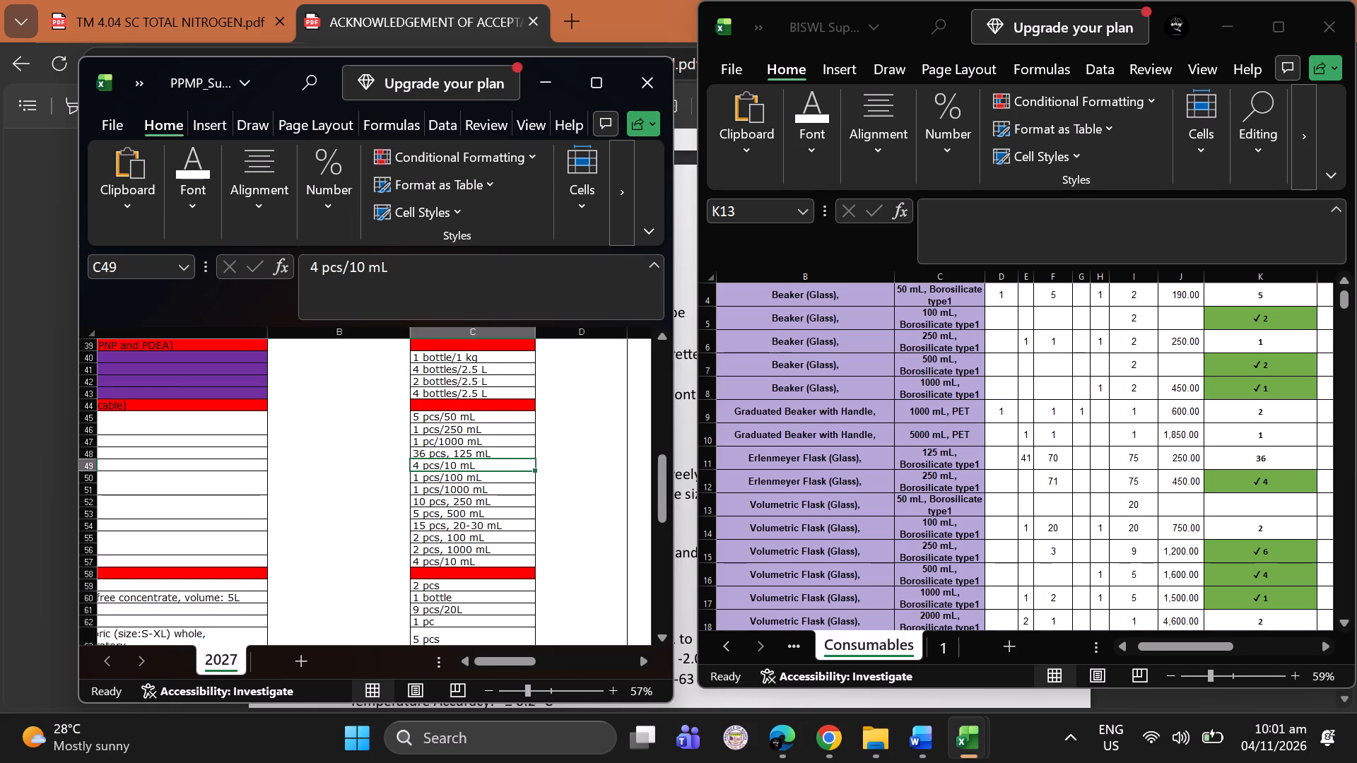
{"action": "scroll", "coordinate": [273, 467], "scroll_direction": "left", "scroll_amount": 1}
{"action": "right_click", "coordinate": [310, 466]}
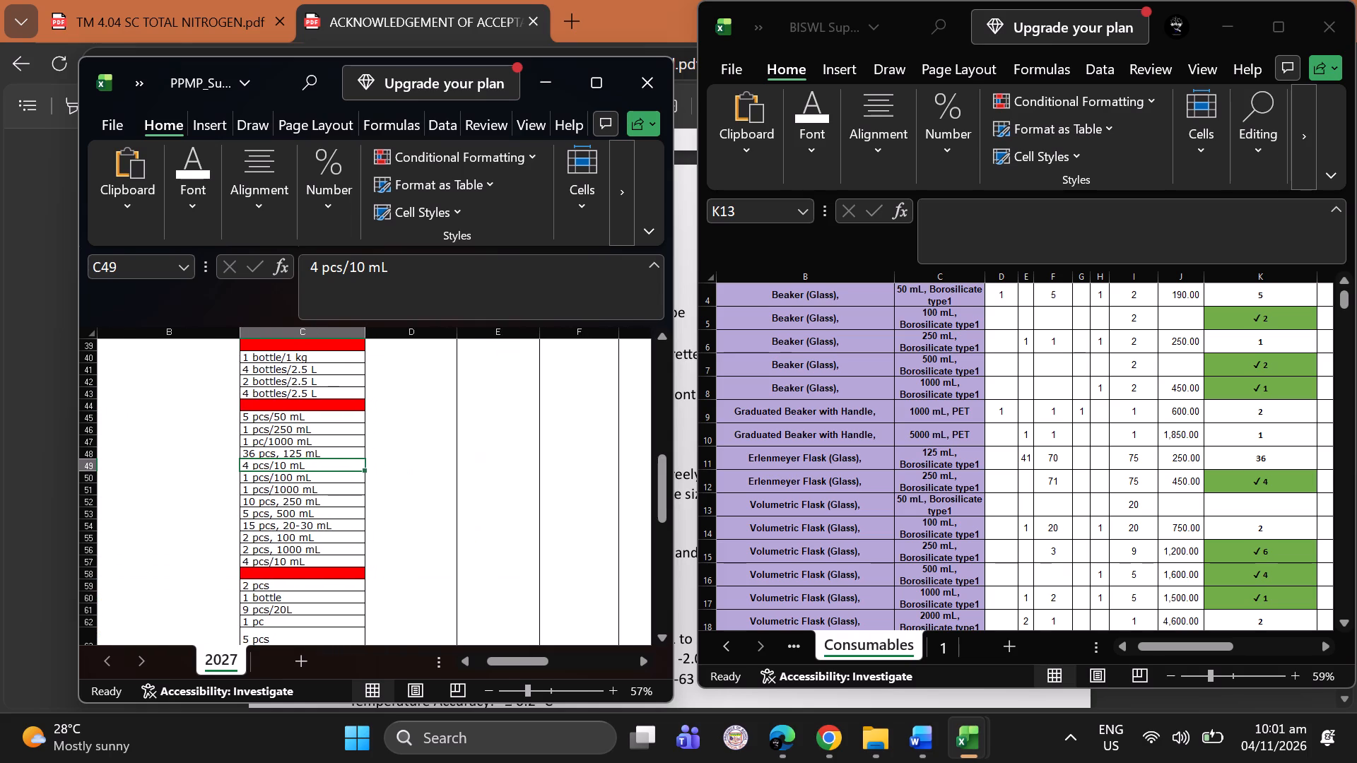
{"action": "left_click", "coordinate": [378, 240]}
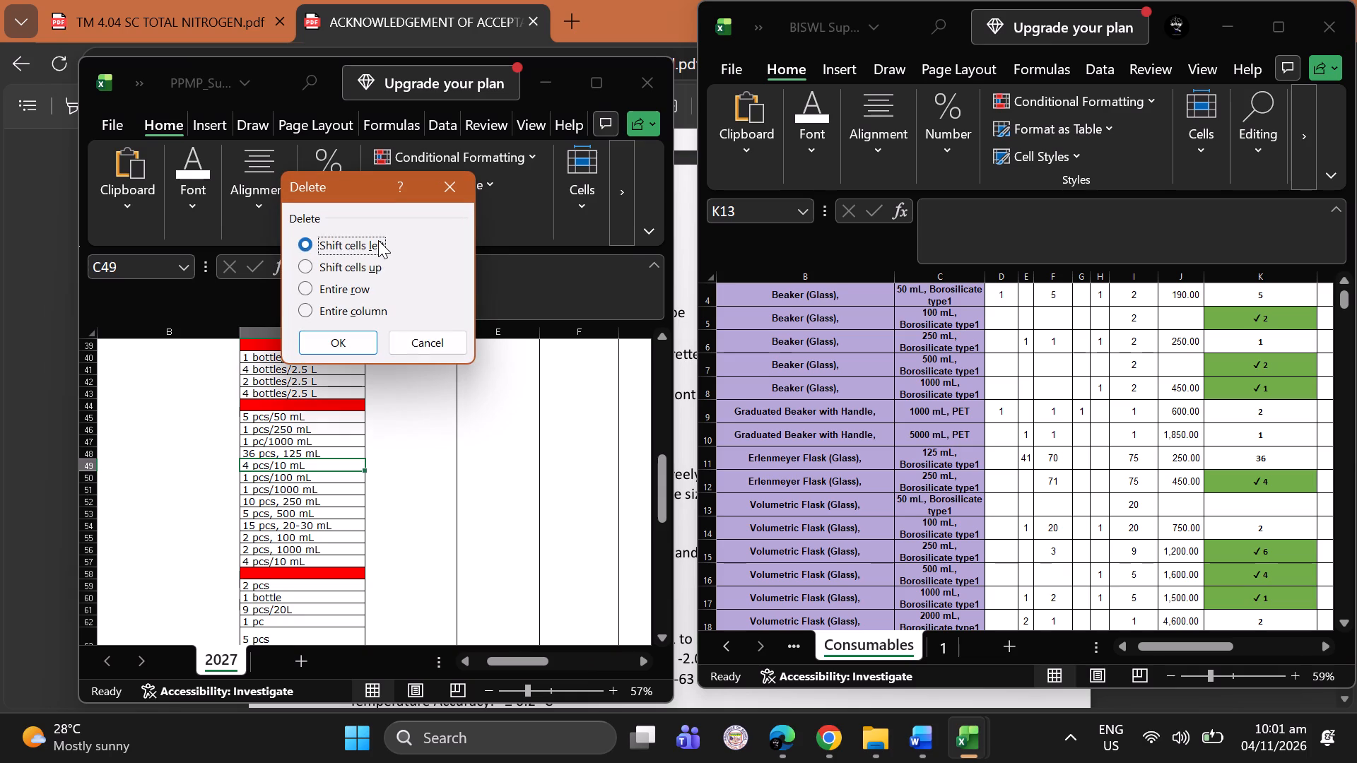
{"action": "key", "text": "Down"}
{"action": "key", "text": "Down"}
{"action": "key", "text": "Return"}
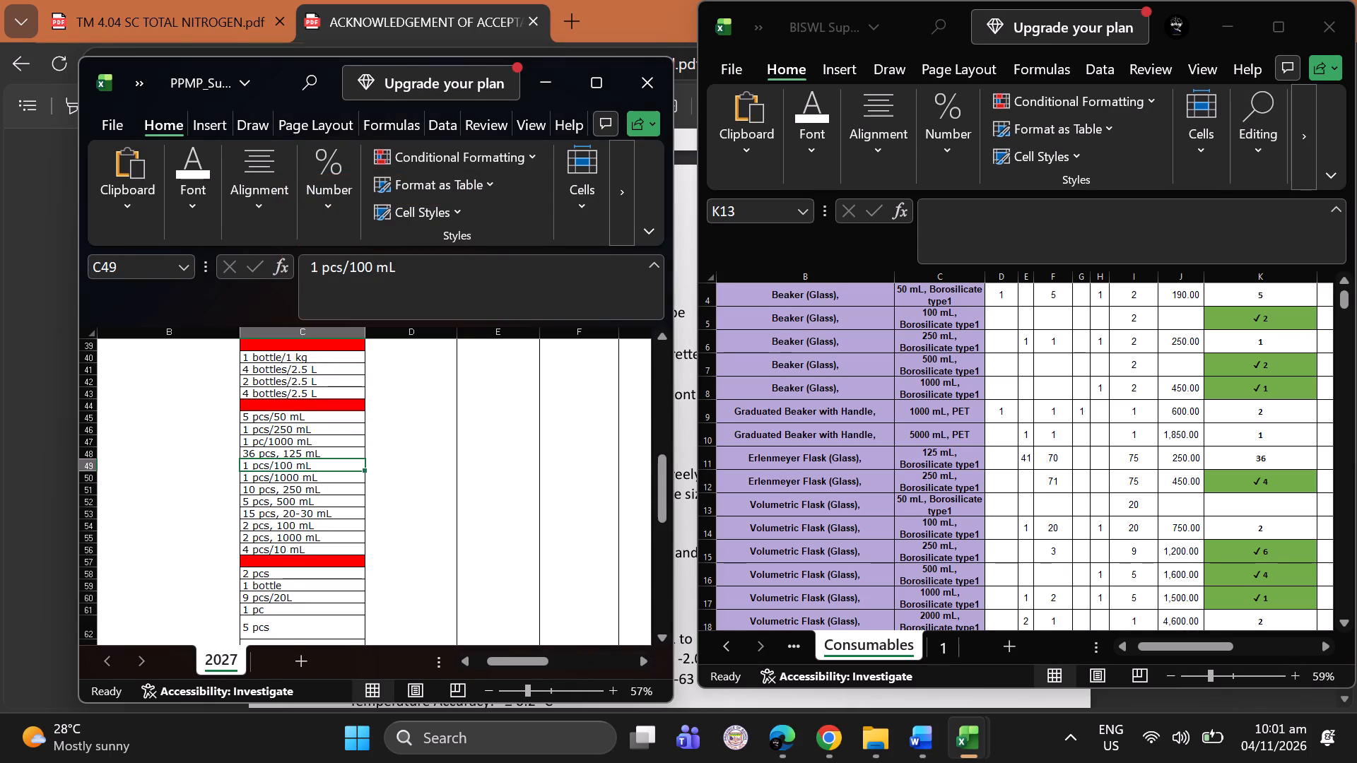
Fill the empty quantity cell K13 of the 50 mL volumetric flask green in the BISWL Consumables sheet.
{"action": "double_click", "coordinate": [1249, 501]}
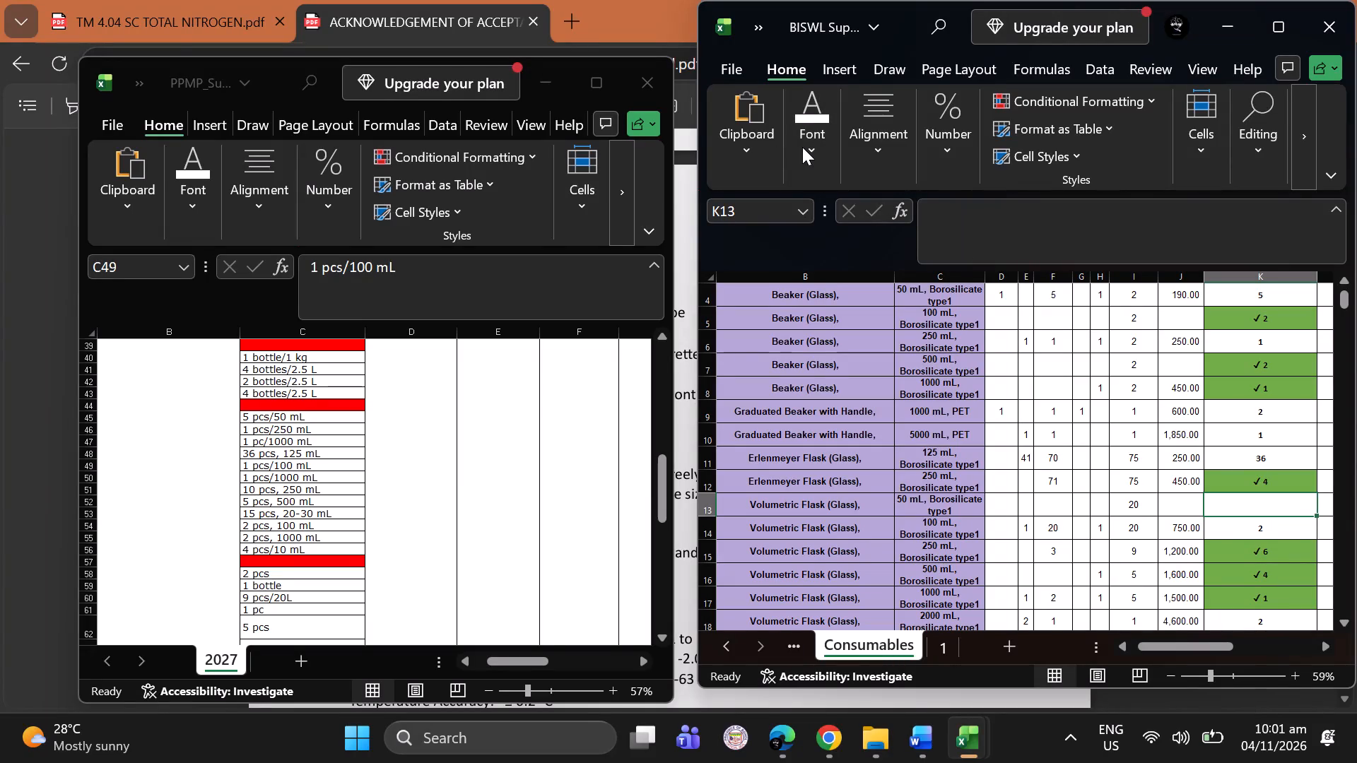
{"action": "left_click", "coordinate": [802, 147]}
{"action": "left_click", "coordinate": [953, 247]}
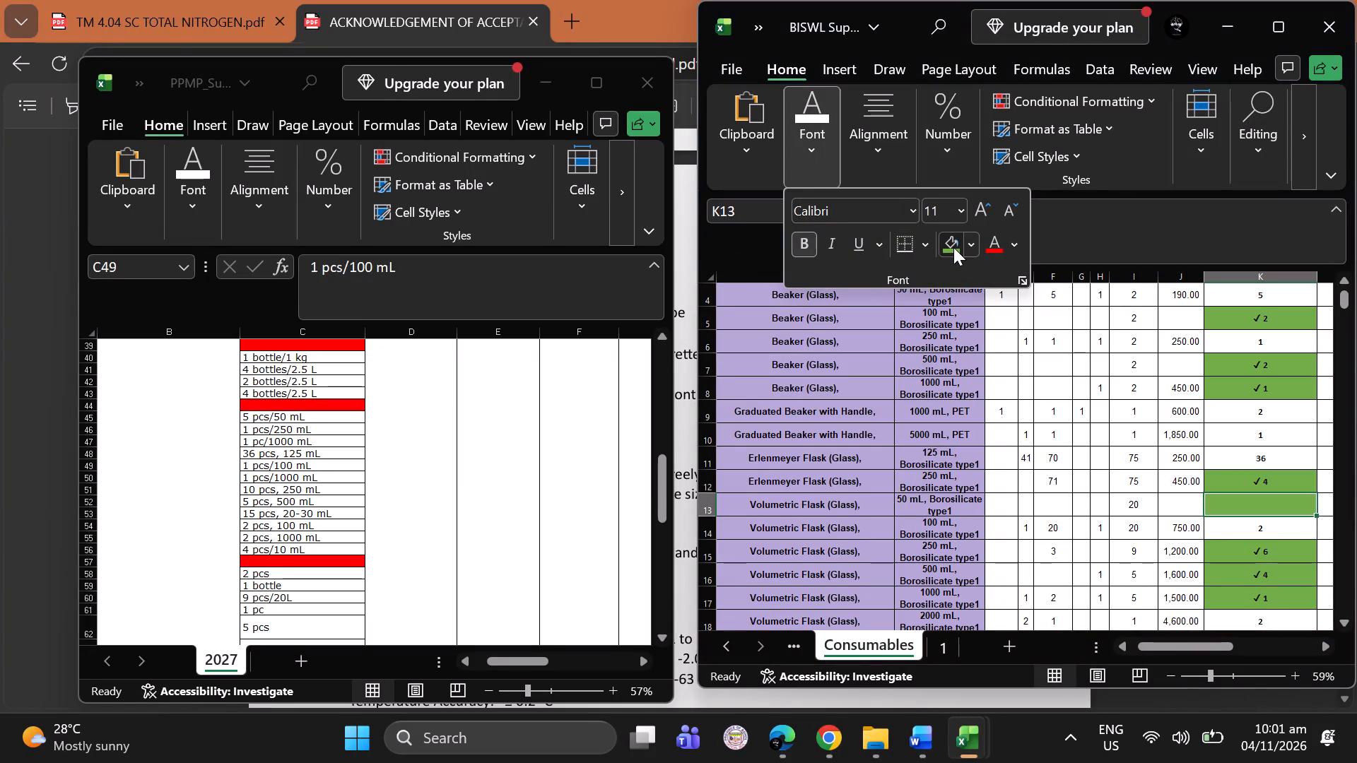
{"action": "left_click", "coordinate": [1242, 526]}
{"action": "left_click", "coordinate": [1242, 526]}
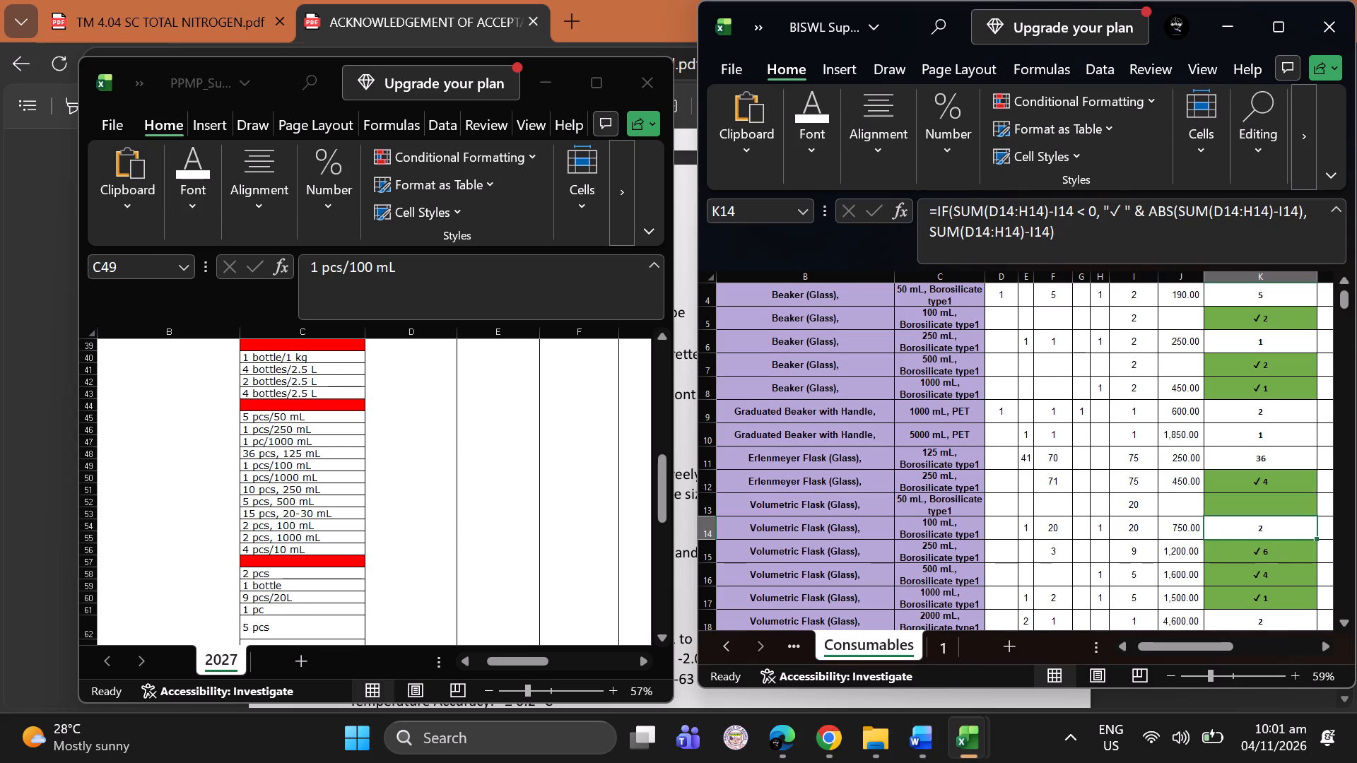
Change the quantity in C49 of the 2027 sheet to "2 pcs/100 mL".
{"action": "scroll", "coordinate": [454, 536], "scroll_direction": "right", "scroll_amount": 2}
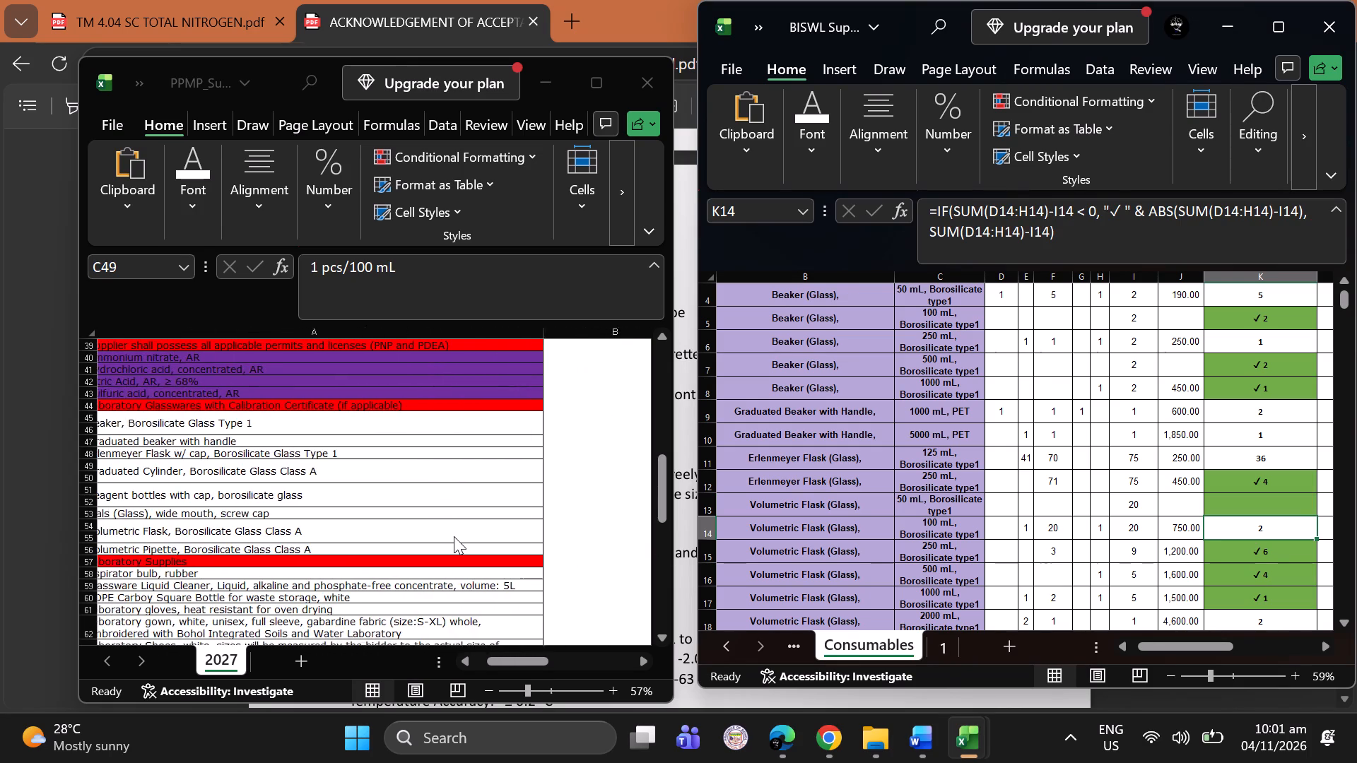
{"action": "scroll", "coordinate": [454, 536], "scroll_direction": "left", "scroll_amount": 2}
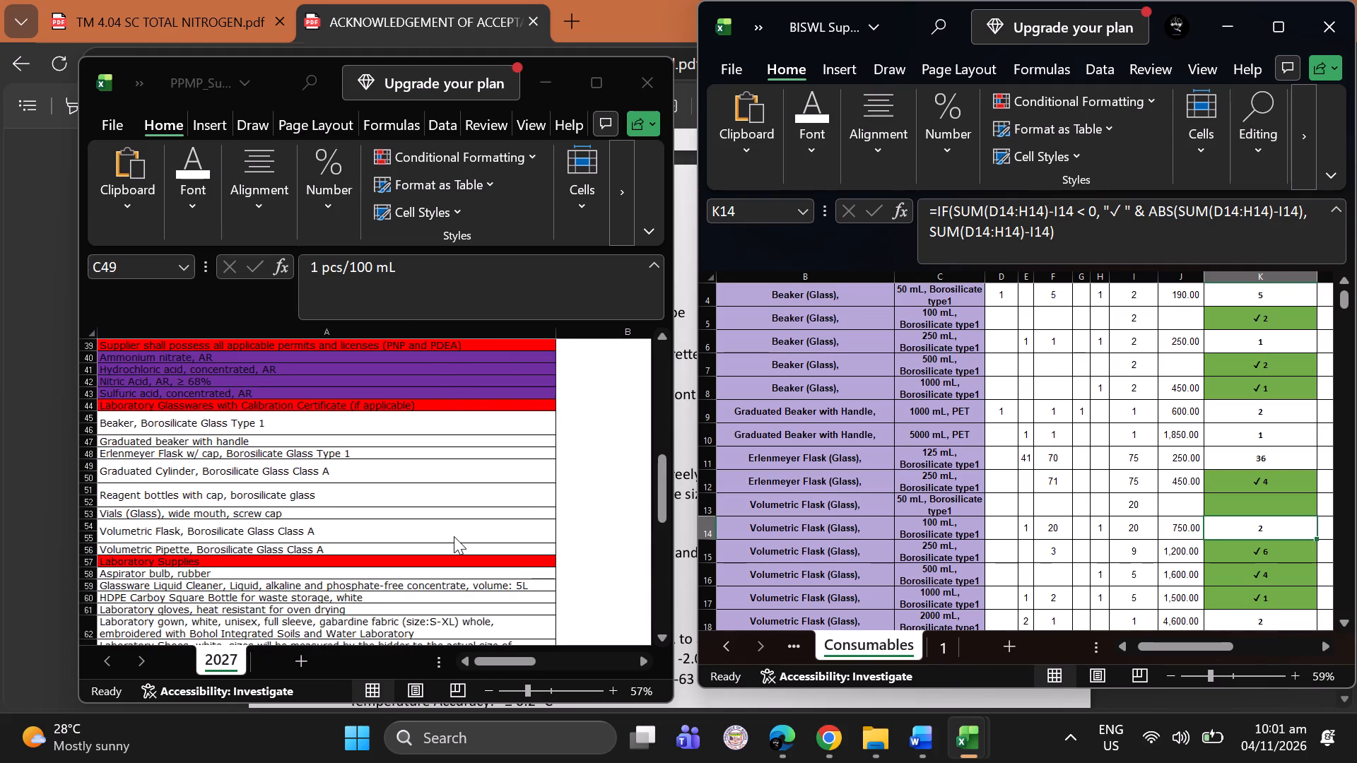
{"action": "scroll", "coordinate": [837, 552], "scroll_direction": "down", "scroll_amount": 1}
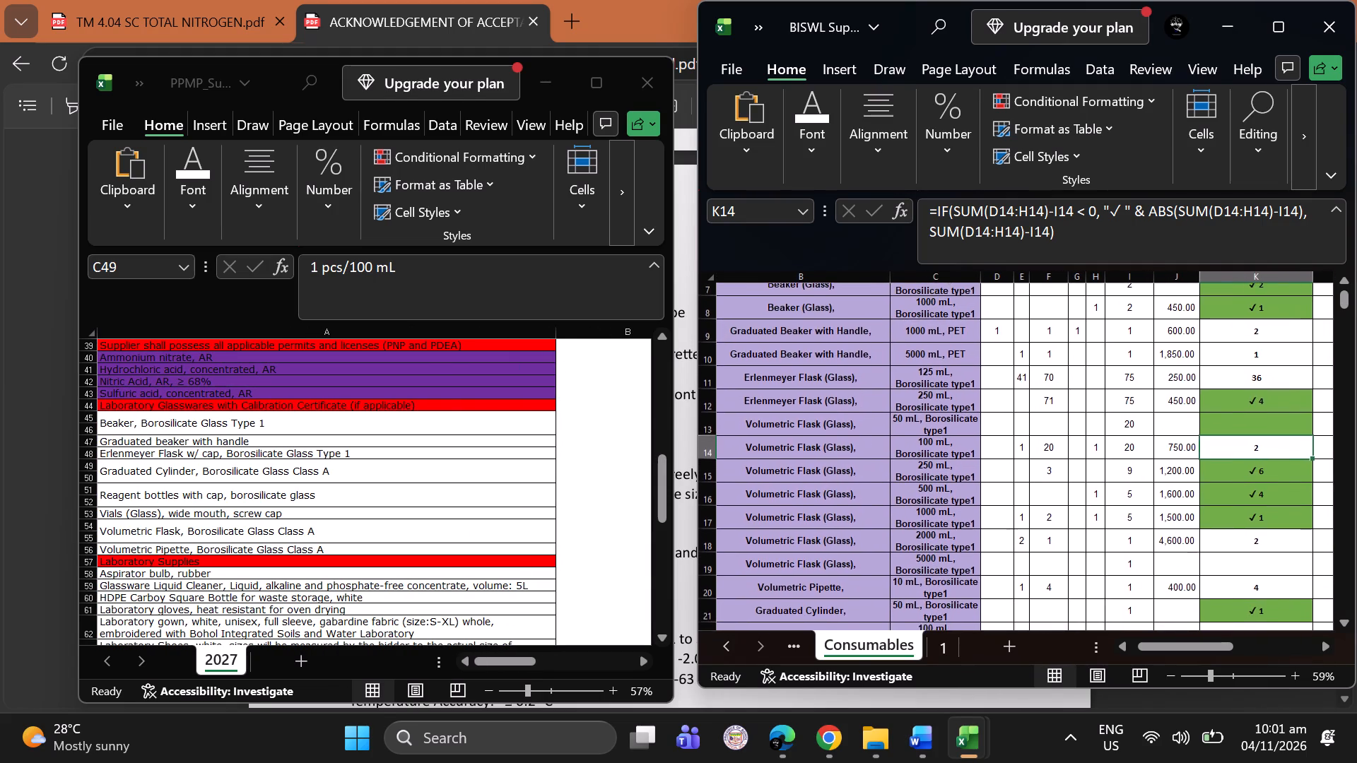
{"action": "scroll", "coordinate": [837, 552], "scroll_direction": "down", "scroll_amount": 1}
{"action": "scroll", "coordinate": [522, 564], "scroll_direction": "left", "scroll_amount": 2}
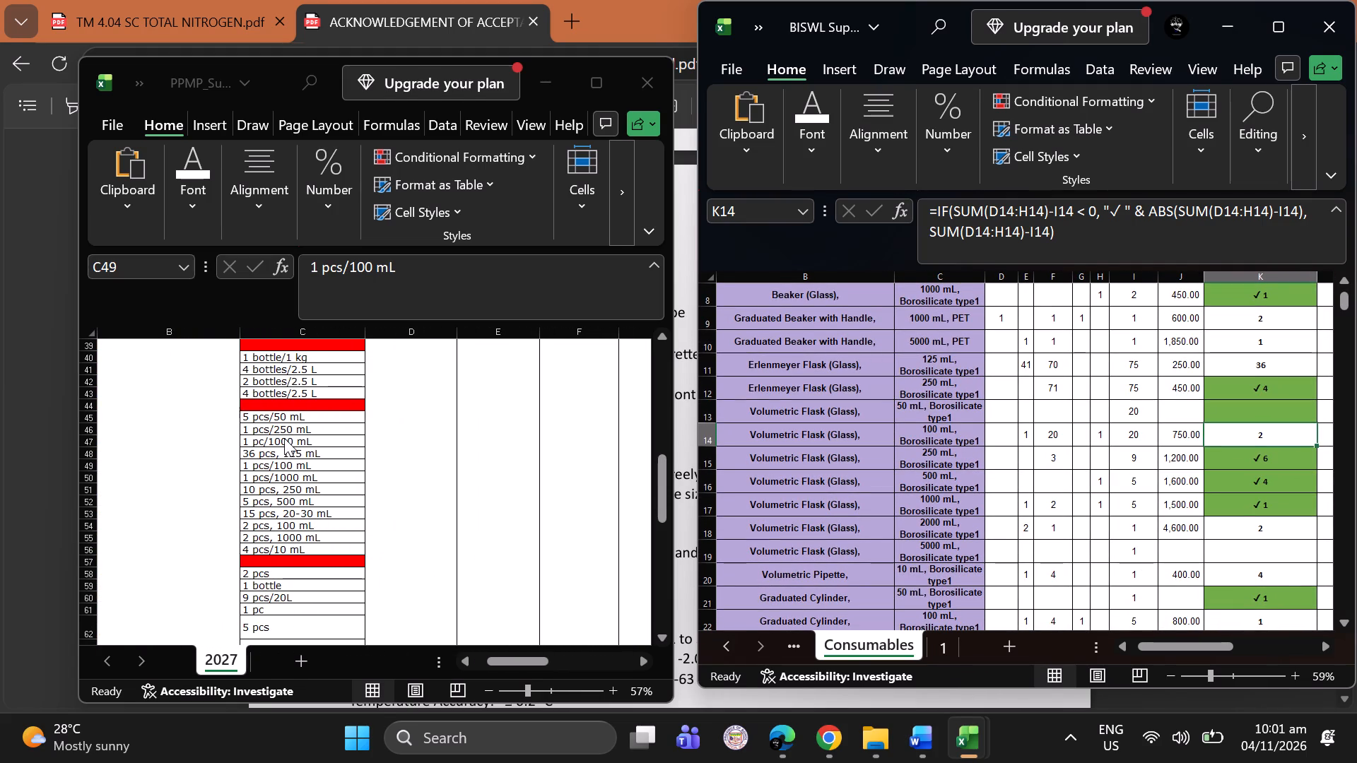
{"action": "left_click", "coordinate": [288, 478]}
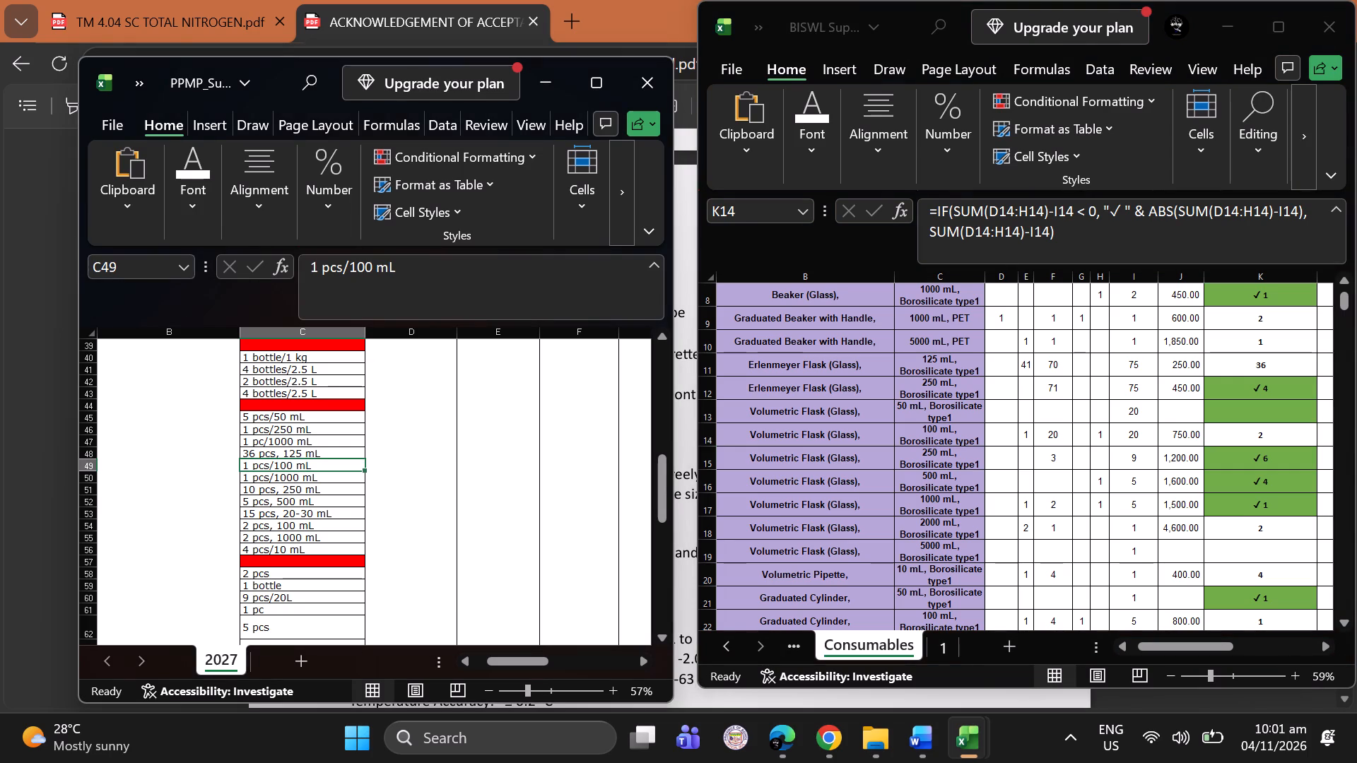
{"action": "left_click", "coordinate": [319, 269]}
{"action": "key", "text": "BackSpace"}
{"action": "key", "text": "2"}
{"action": "key", "text": "Return"}
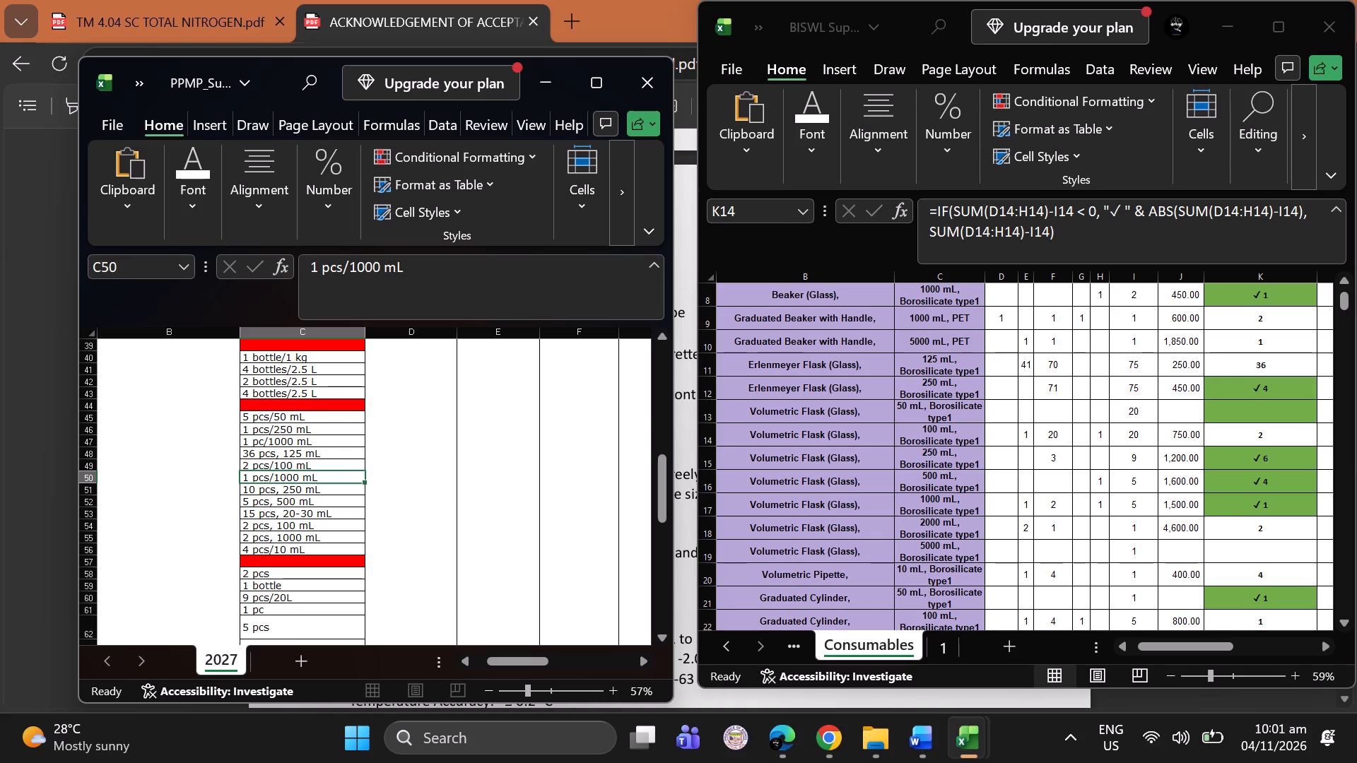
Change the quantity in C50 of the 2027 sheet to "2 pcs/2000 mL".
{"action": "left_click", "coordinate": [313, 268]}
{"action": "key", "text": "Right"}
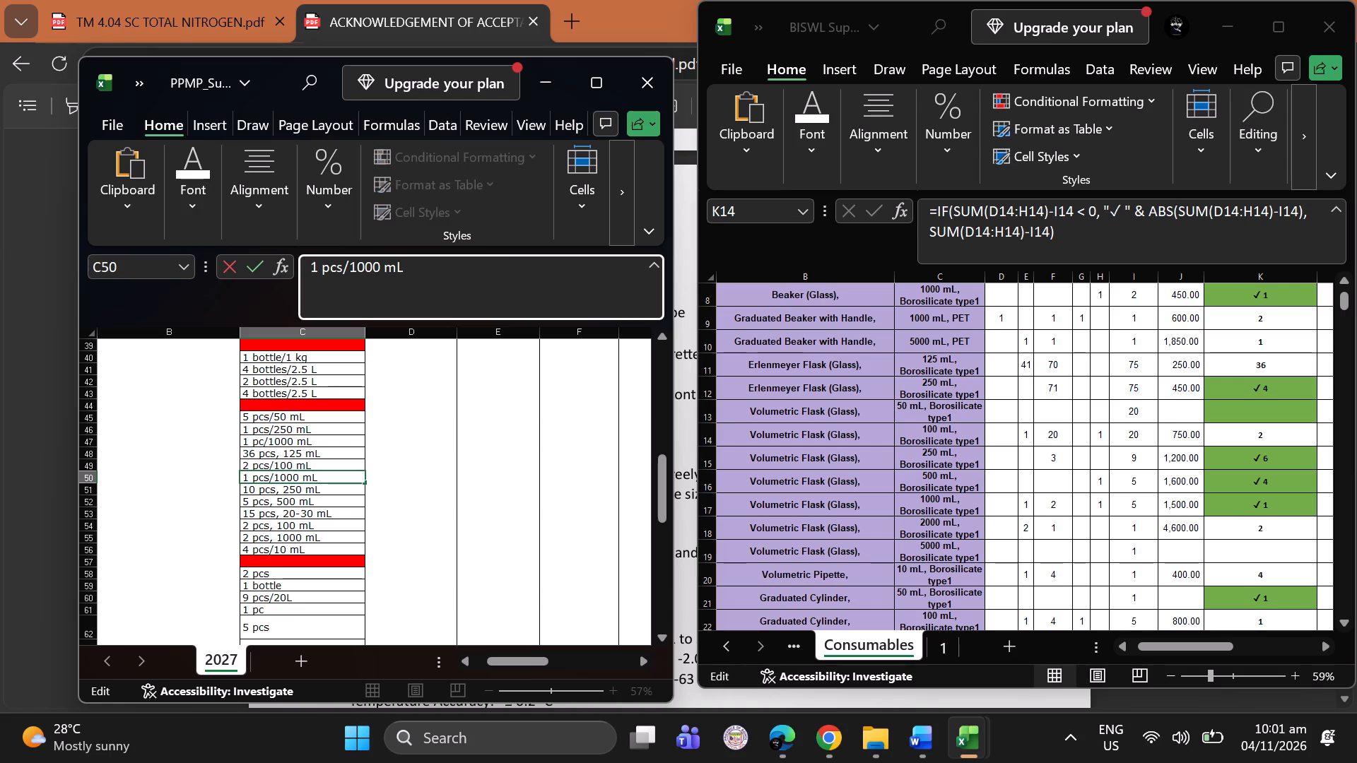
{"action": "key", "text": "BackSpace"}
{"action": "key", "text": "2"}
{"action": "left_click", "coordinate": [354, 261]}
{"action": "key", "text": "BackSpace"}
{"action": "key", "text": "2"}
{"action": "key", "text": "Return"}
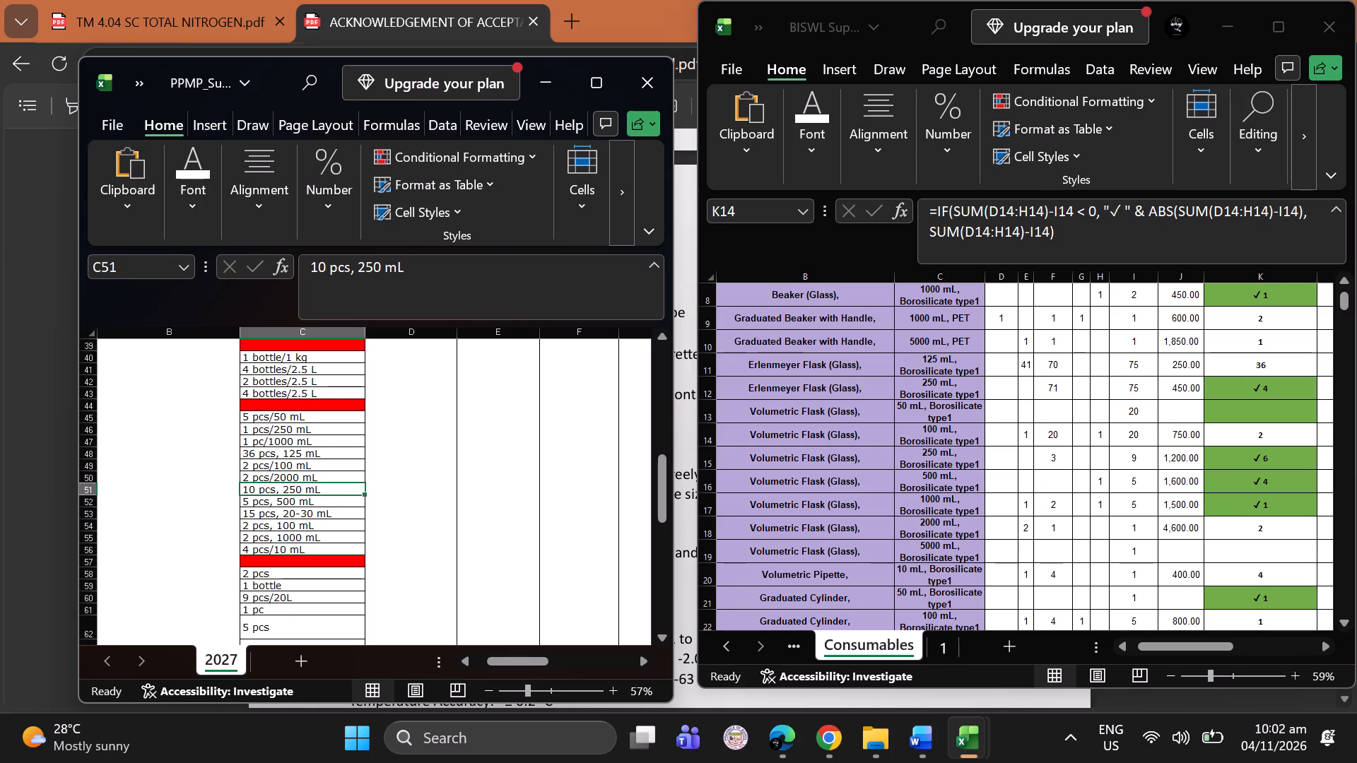
Fill the empty quantity cell K19 of the 5000 mL volumetric flask green in the BISWL Consumables sheet.
{"action": "scroll", "coordinate": [364, 437], "scroll_direction": "right", "scroll_amount": 1}
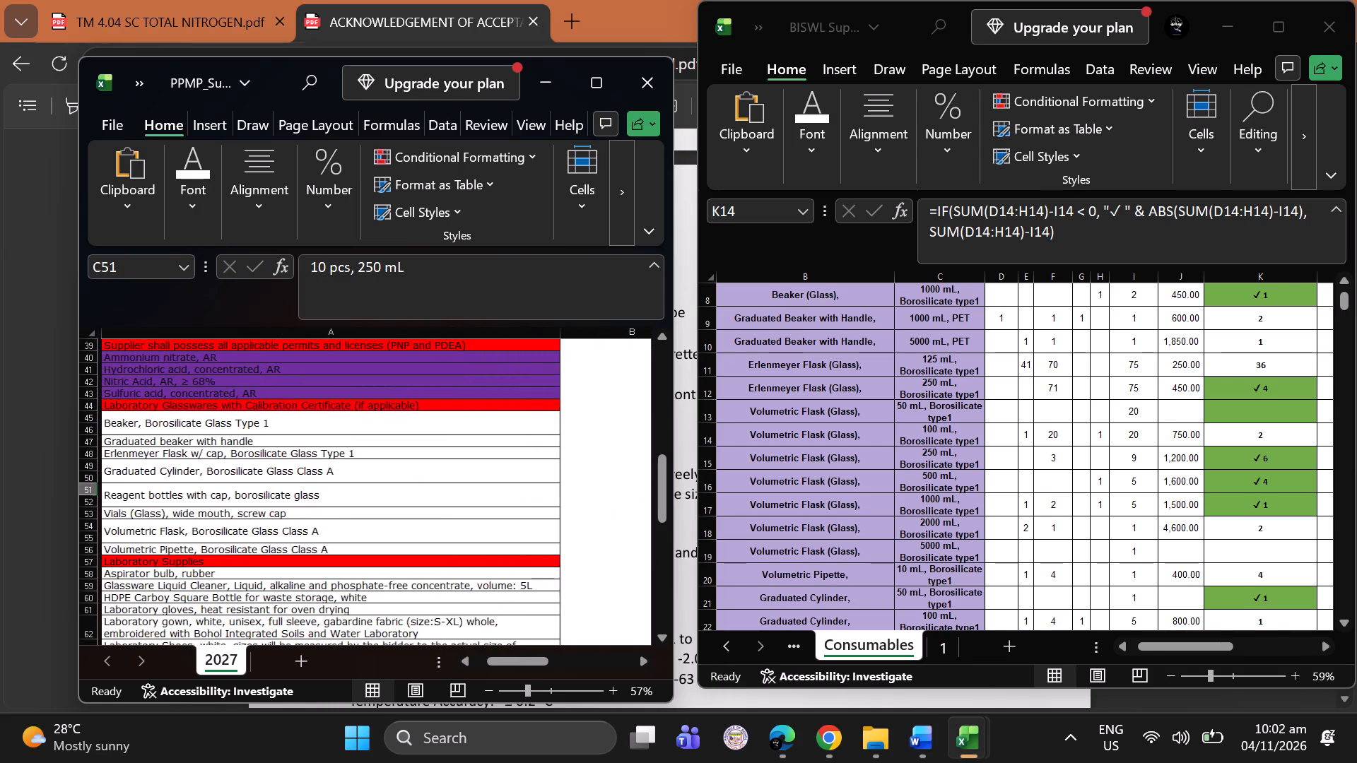
{"action": "scroll", "coordinate": [364, 437], "scroll_direction": "right", "scroll_amount": 1}
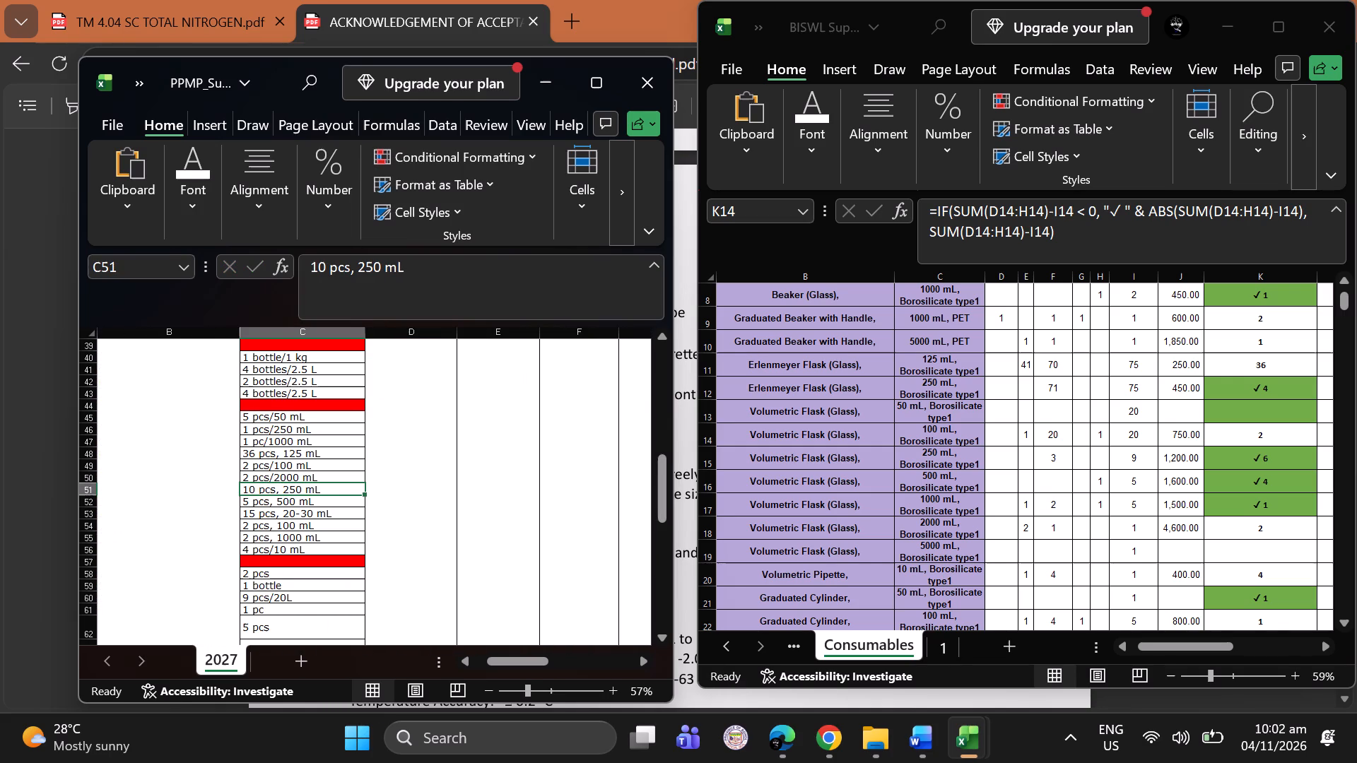
{"action": "key", "text": "Return"}
{"action": "key", "text": "Return"}
{"action": "scroll", "coordinate": [364, 437], "scroll_direction": "right", "scroll_amount": 4}
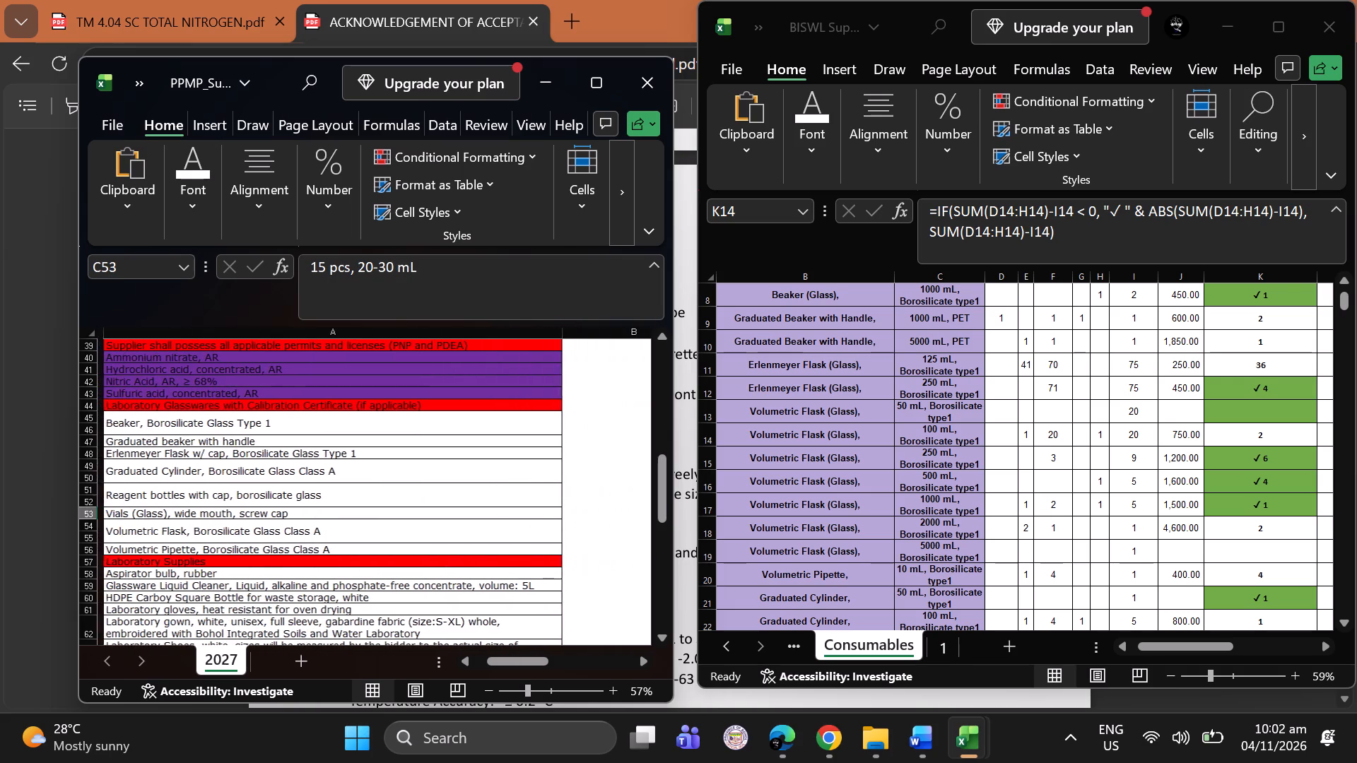
{"action": "key", "text": "Return"}
{"action": "scroll", "coordinate": [364, 437], "scroll_direction": "right", "scroll_amount": 1}
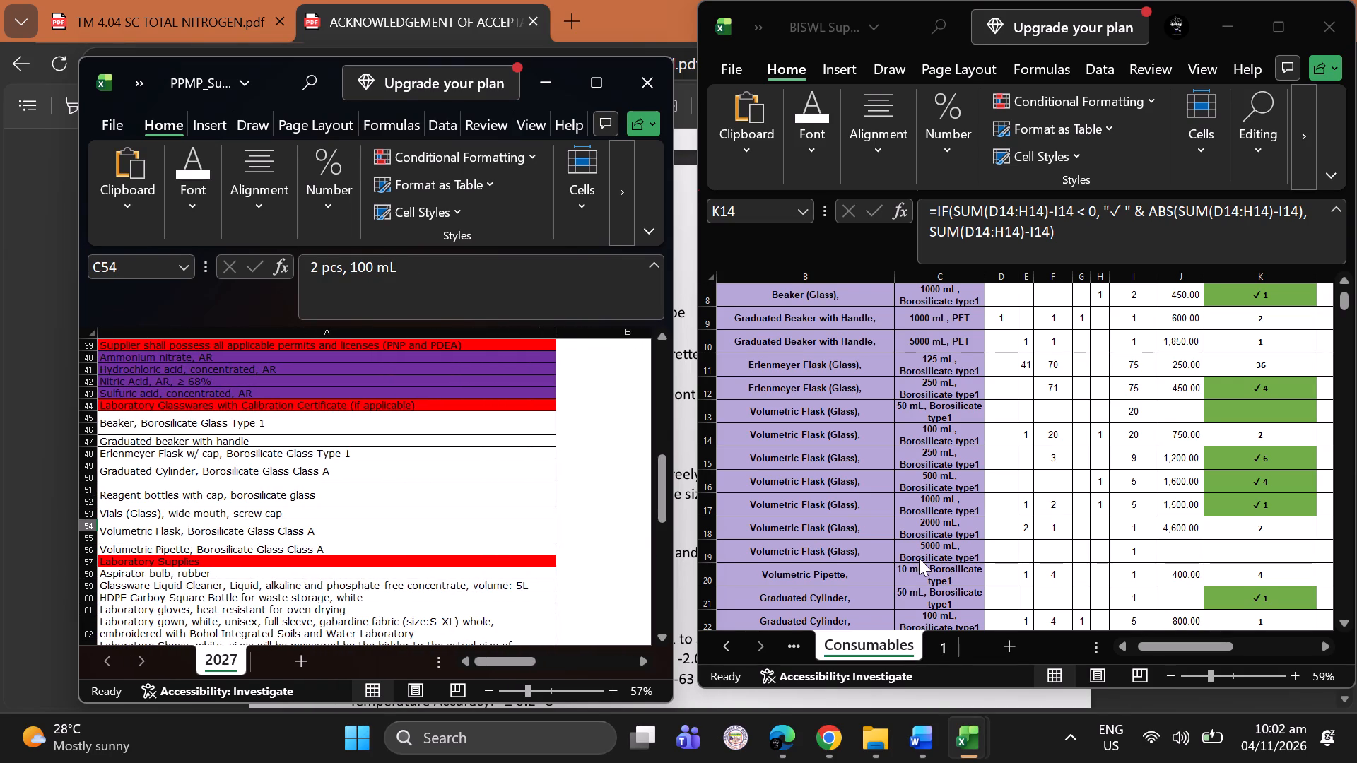
{"action": "scroll", "coordinate": [919, 558], "scroll_direction": "down", "scroll_amount": 1}
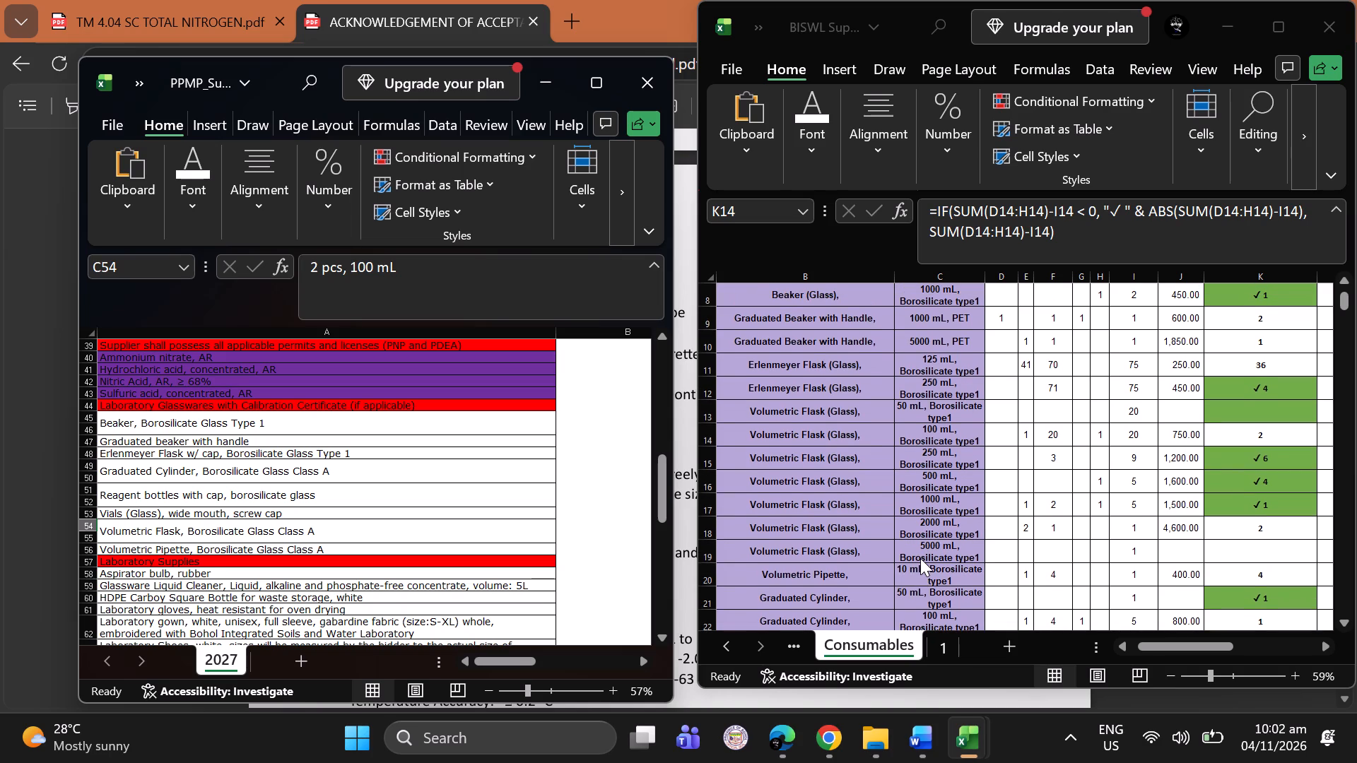
{"action": "left_click", "coordinate": [1220, 552]}
{"action": "left_click", "coordinate": [1220, 552]}
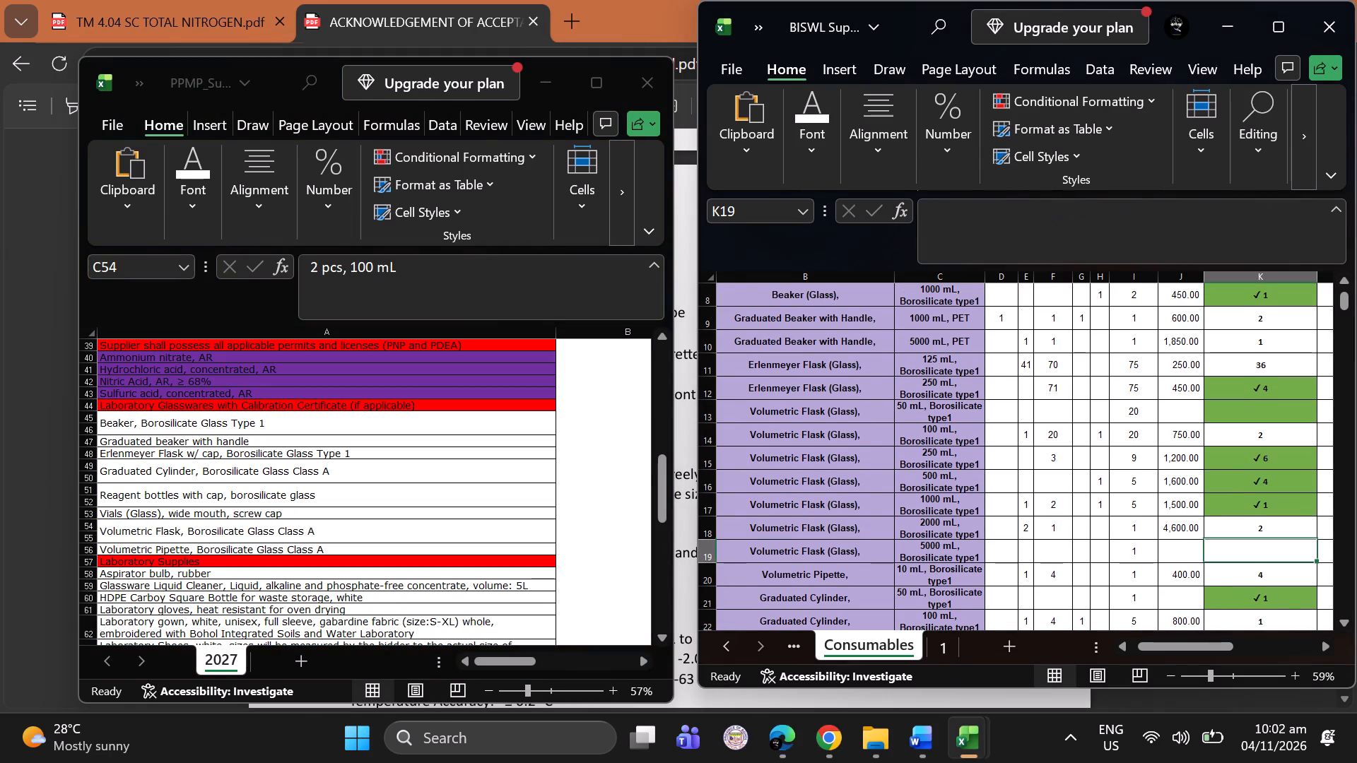
{"action": "left_click", "coordinate": [821, 159]}
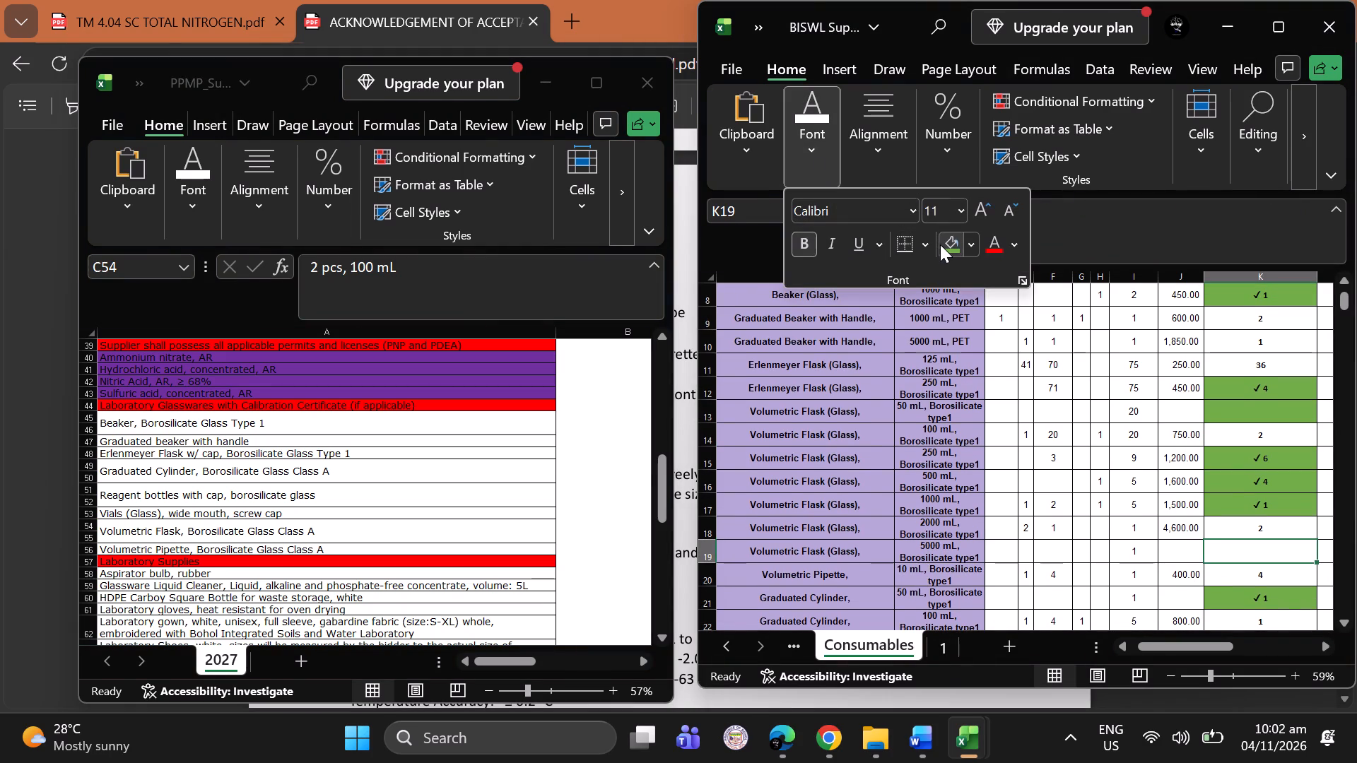
{"action": "left_click", "coordinate": [942, 247]}
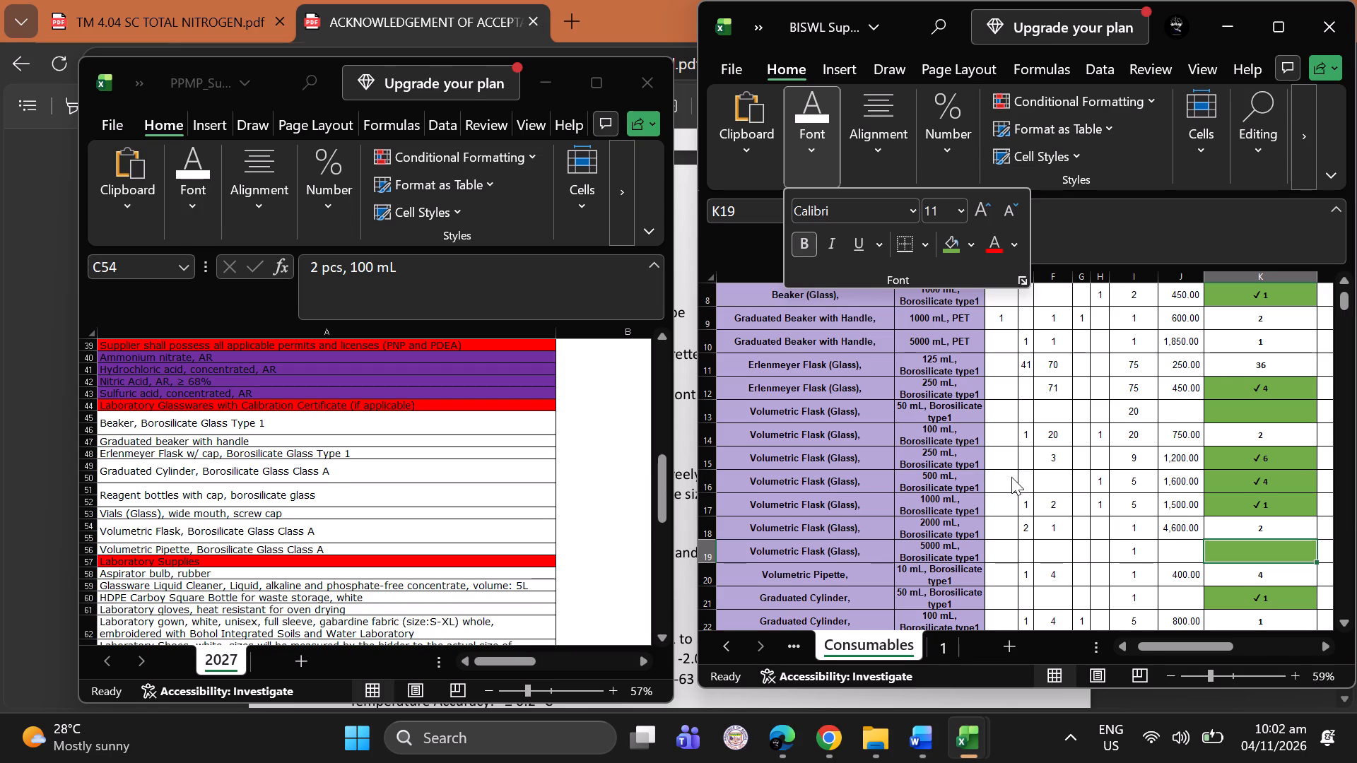
Change the graduated cylinder quantity in C49 of the 2027 sheet to "1 pcs/100 mL".
{"action": "scroll", "coordinate": [1011, 477], "scroll_direction": "down", "scroll_amount": 1}
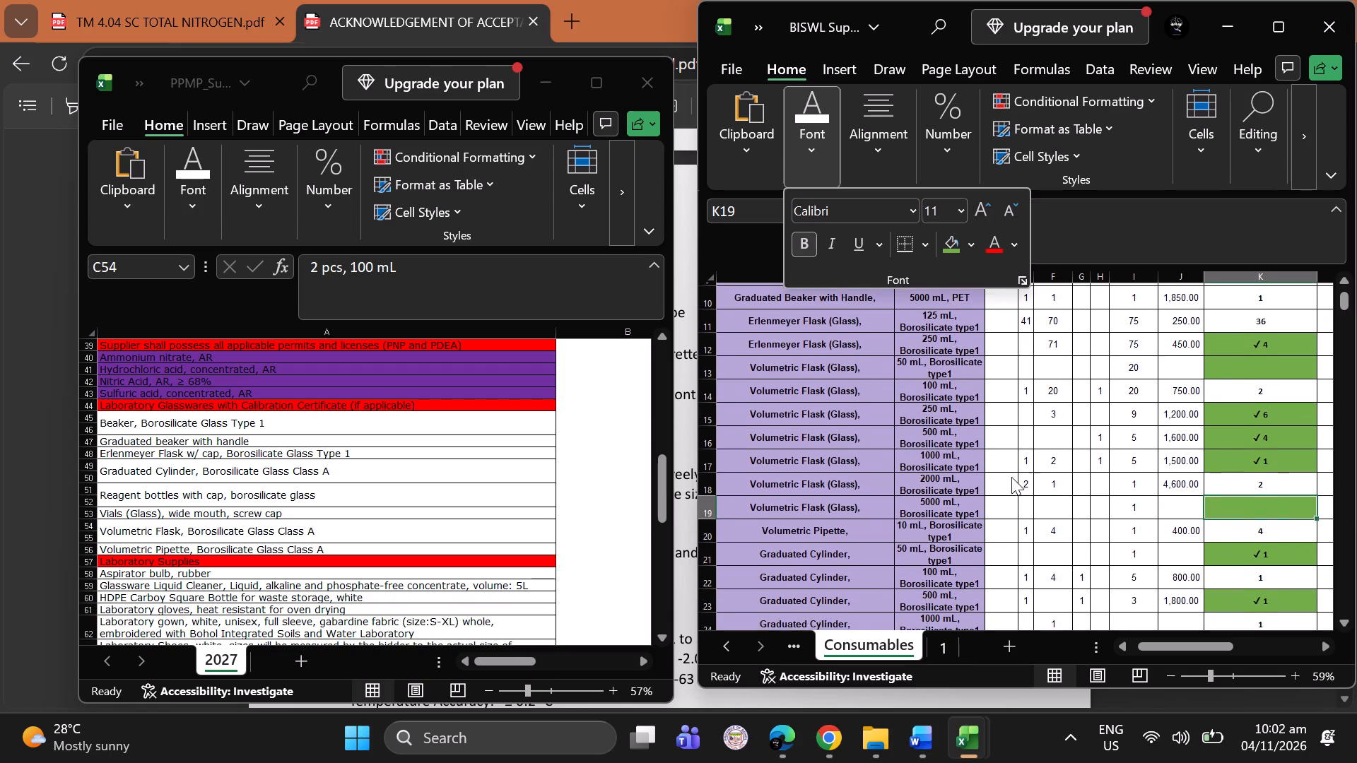
{"action": "scroll", "coordinate": [1011, 477], "scroll_direction": "down", "scroll_amount": 1}
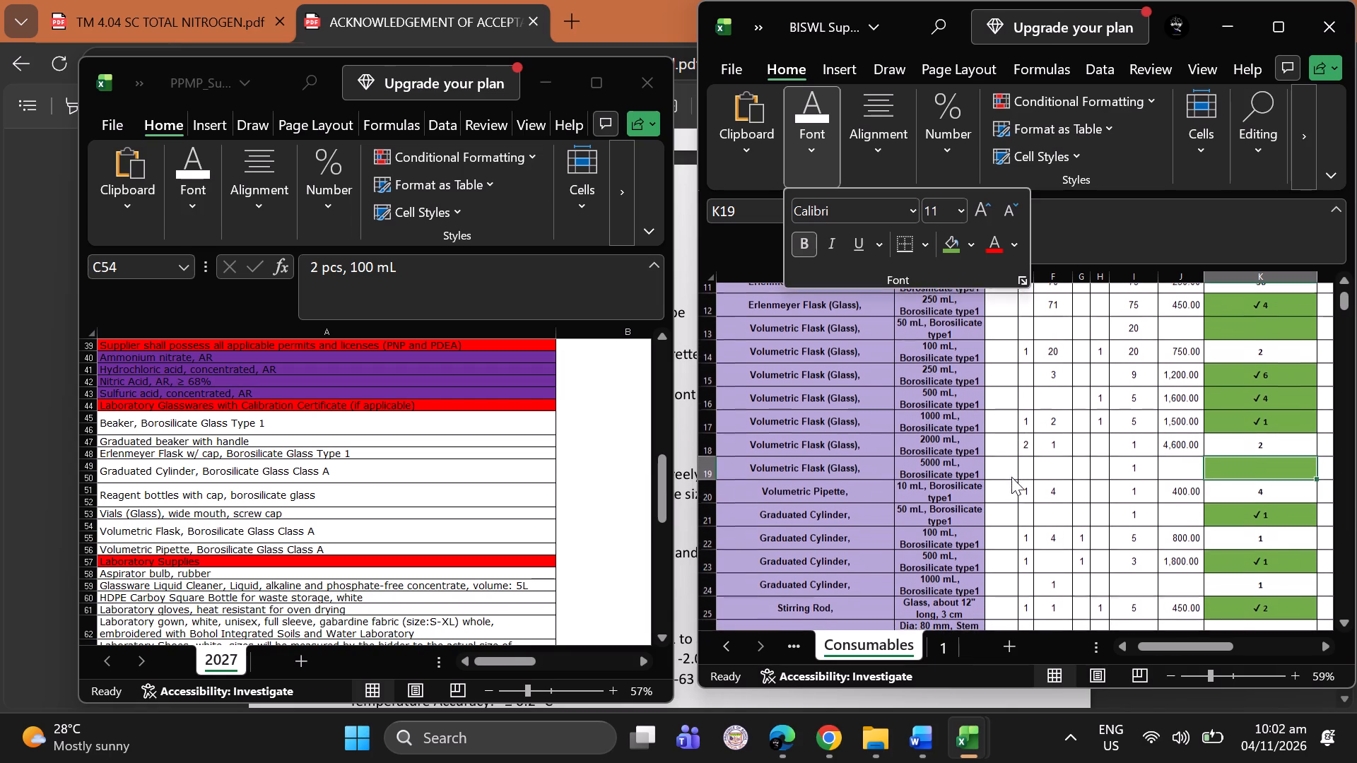
{"action": "left_click", "coordinate": [314, 564]}
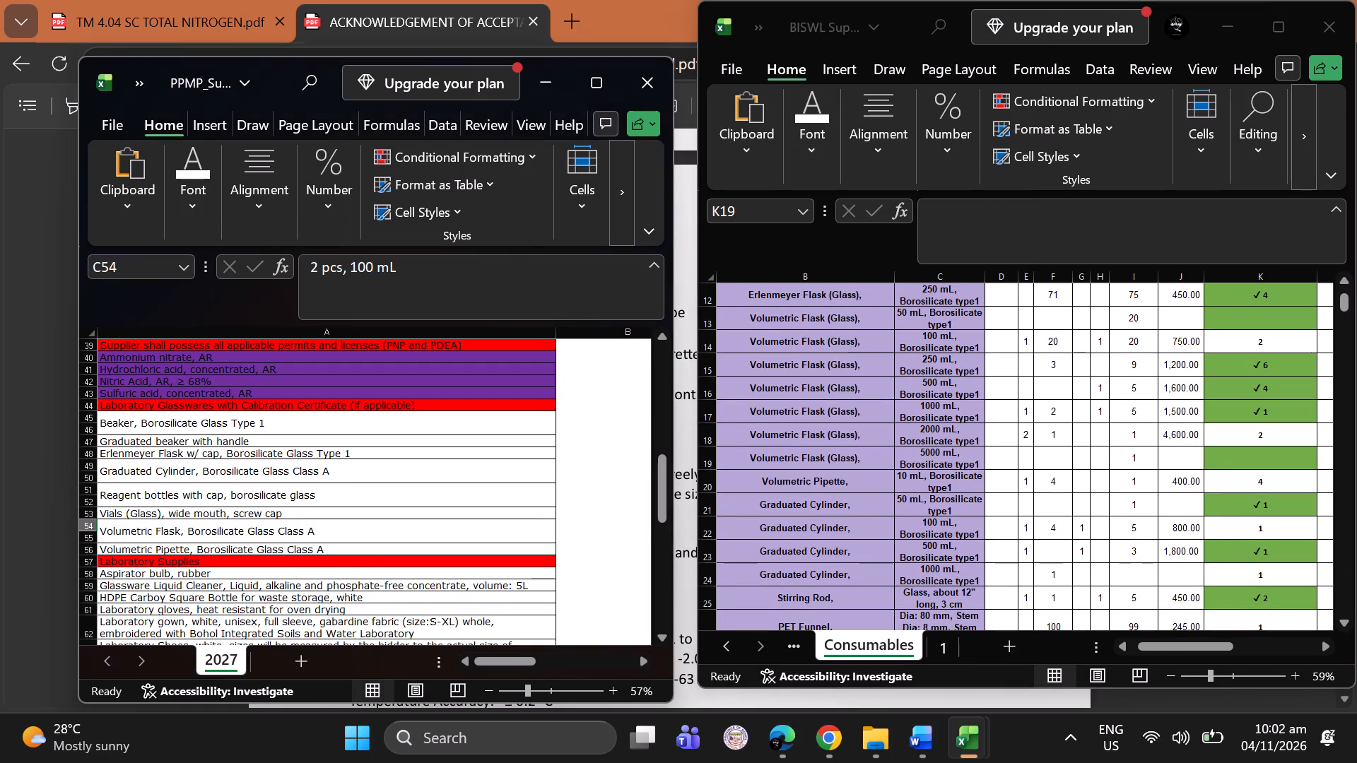
{"action": "left_click", "coordinate": [284, 475]}
{"action": "scroll", "coordinate": [284, 475], "scroll_direction": "left", "scroll_amount": 3}
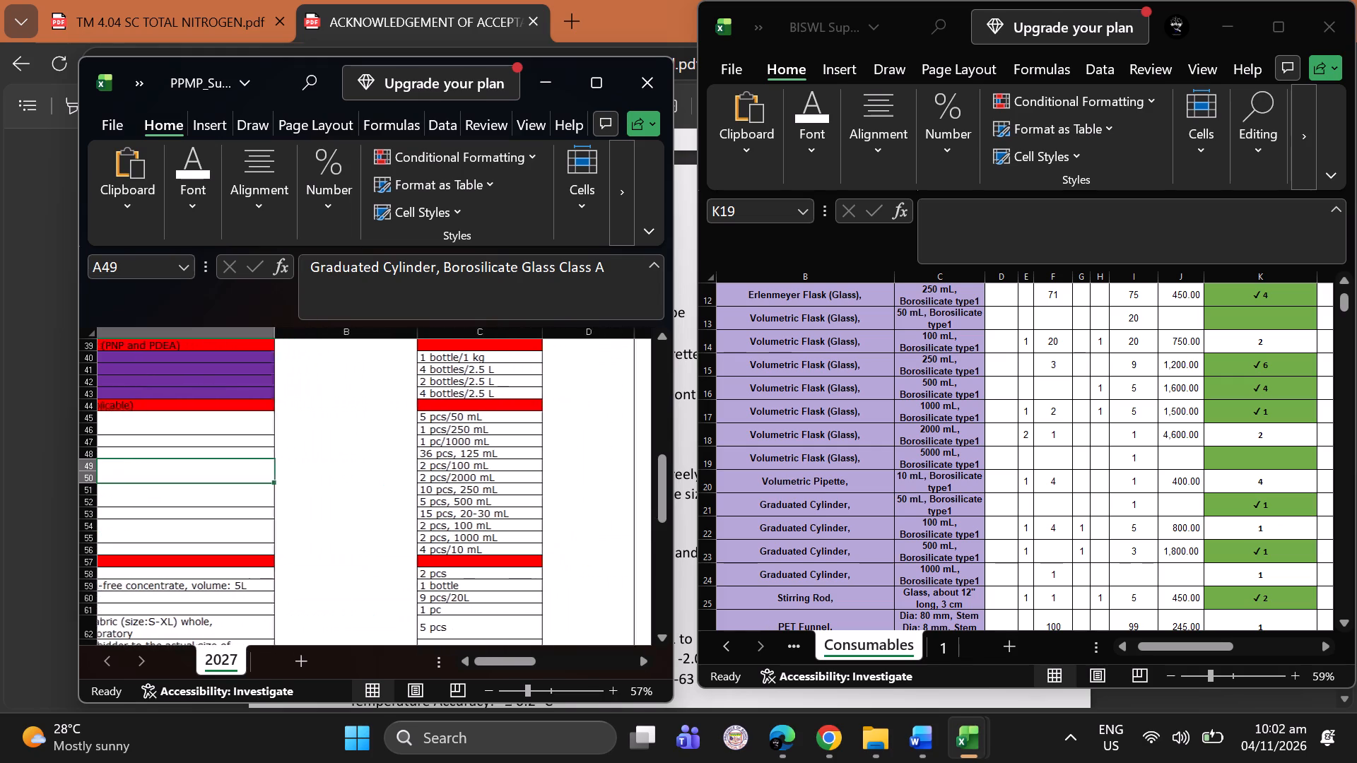
{"action": "left_click", "coordinate": [271, 464]}
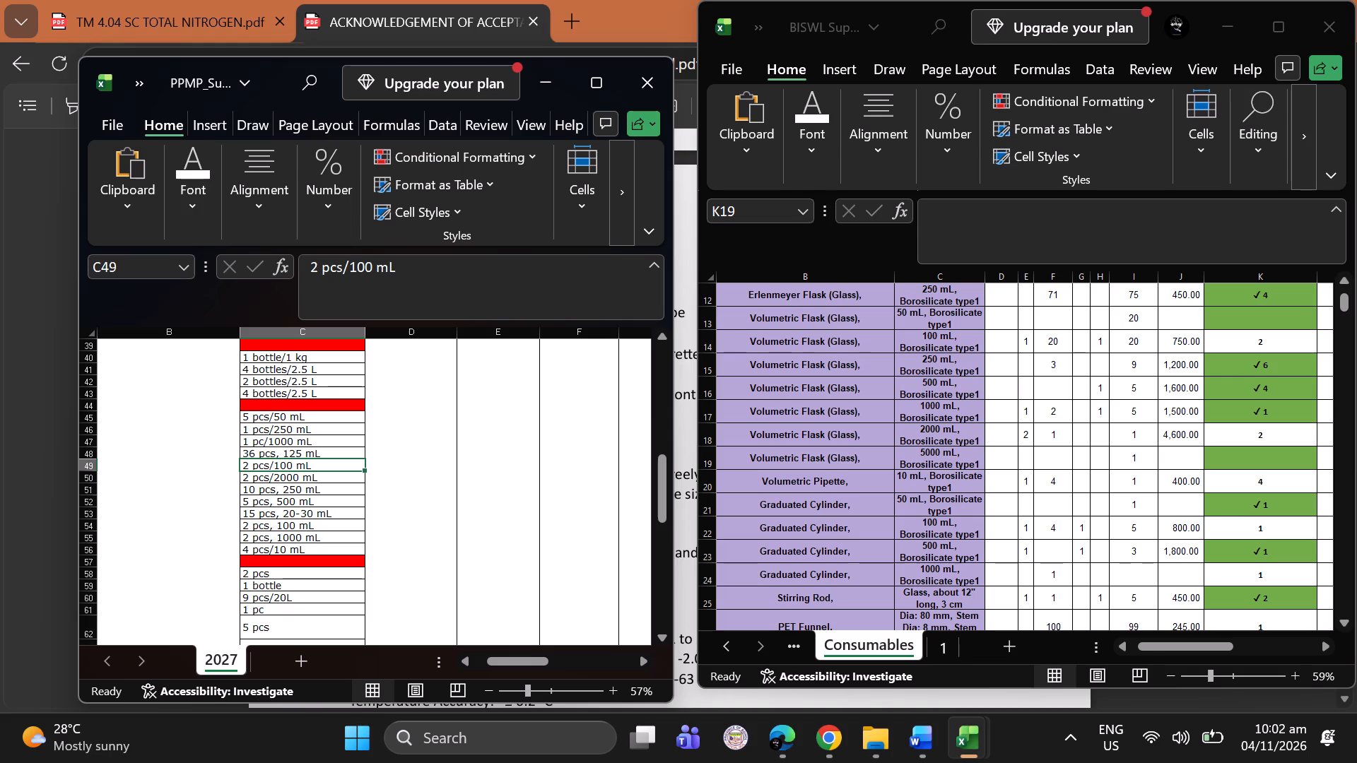
{"action": "left_click", "coordinate": [319, 266]}
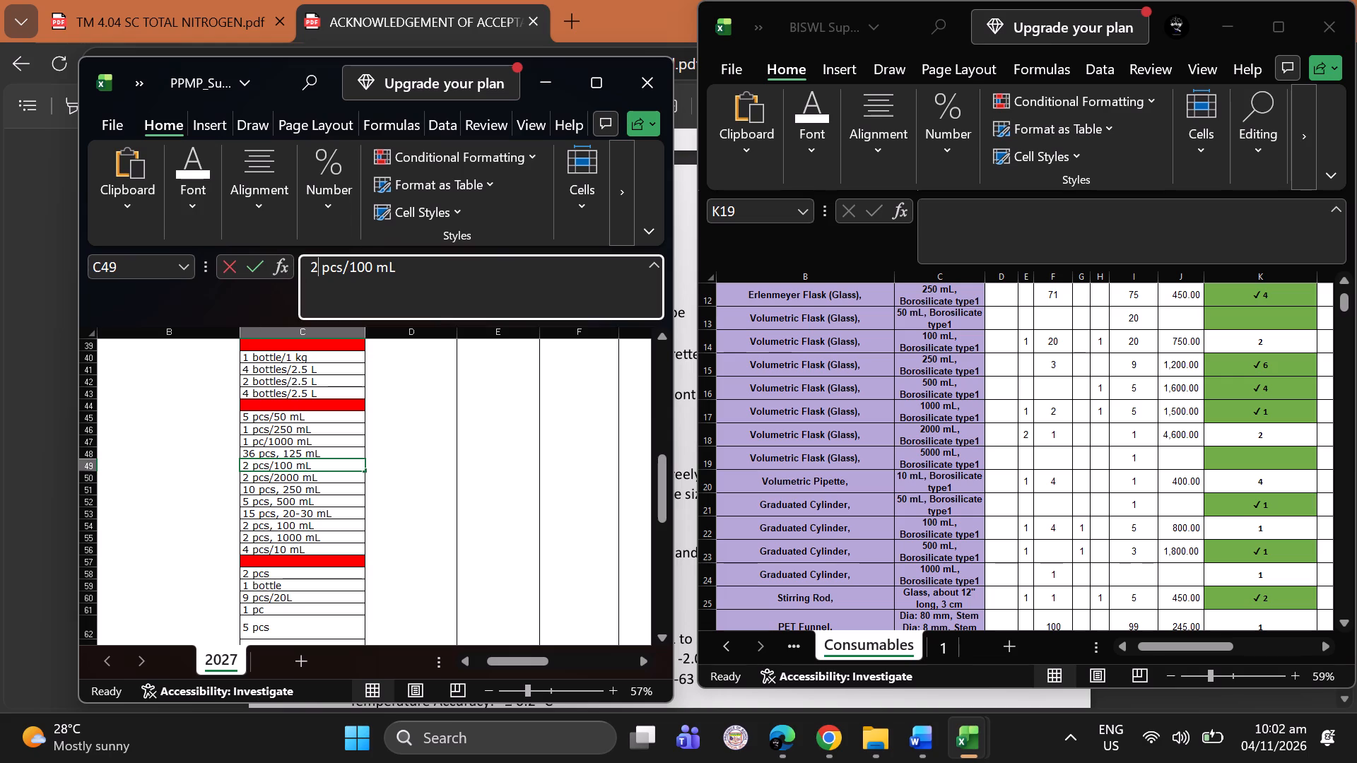
{"action": "key", "text": "BackSpace"}
{"action": "key", "text": "1"}
{"action": "key", "text": "Return"}
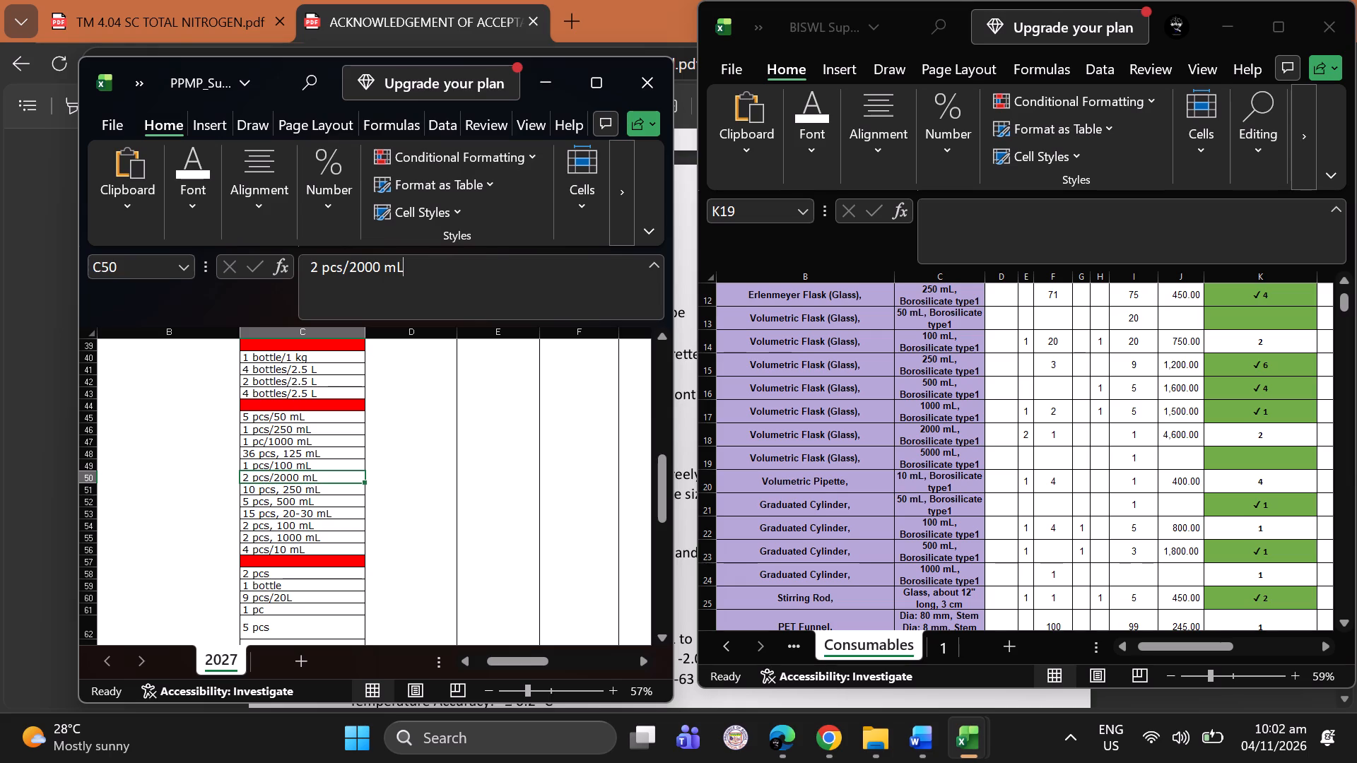
Change the graduated cylinder quantity in C50 of the 2027 sheet to "1 pcs/1000 mL".
{"action": "left_click", "coordinate": [319, 266]}
{"action": "key", "text": "BackSpace"}
{"action": "key", "text": "1"}
{"action": "key", "text": "Right"}
{"action": "key", "text": "Right"}
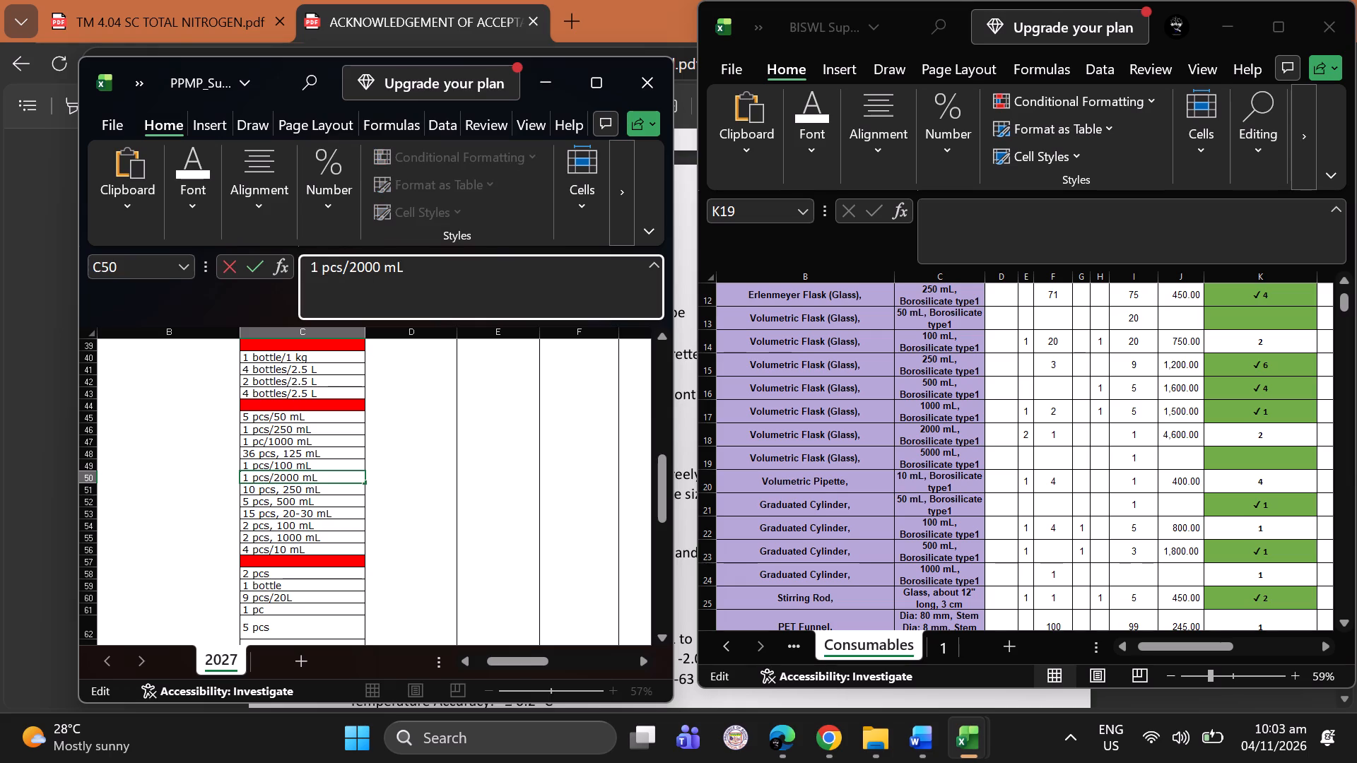
{"action": "key", "text": "Right"}
{"action": "key", "text": "Right"}
{"action": "key", "text": "Right"}
{"action": "key", "text": "Right"}
{"action": "key", "text": "BackSpace"}
{"action": "key", "text": "1"}
{"action": "key", "text": "Return"}
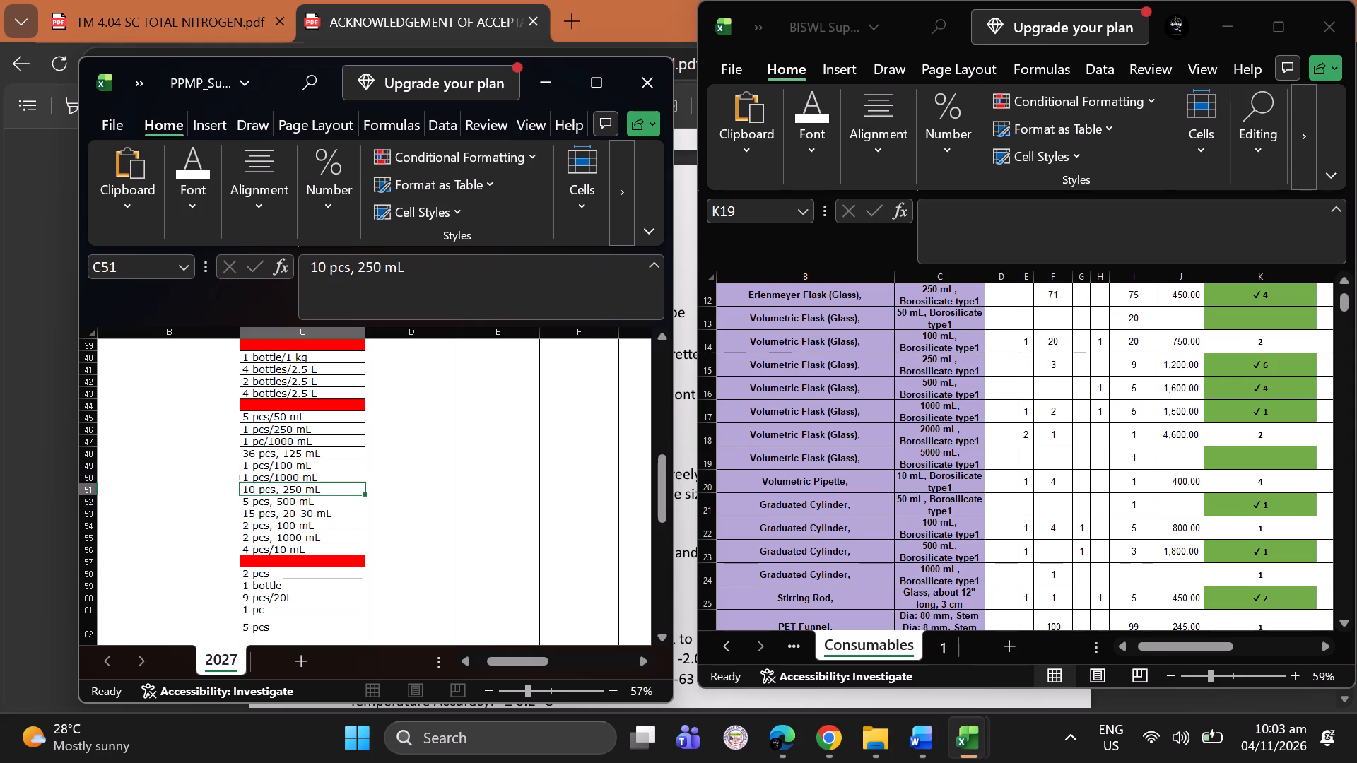
Compare the glassware entries and quantities in the 2027 sheet with the BISWL Consumables rows from the graduated cylinders down to the test tubes.
{"action": "scroll", "coordinate": [286, 500], "scroll_direction": "right", "scroll_amount": 2}
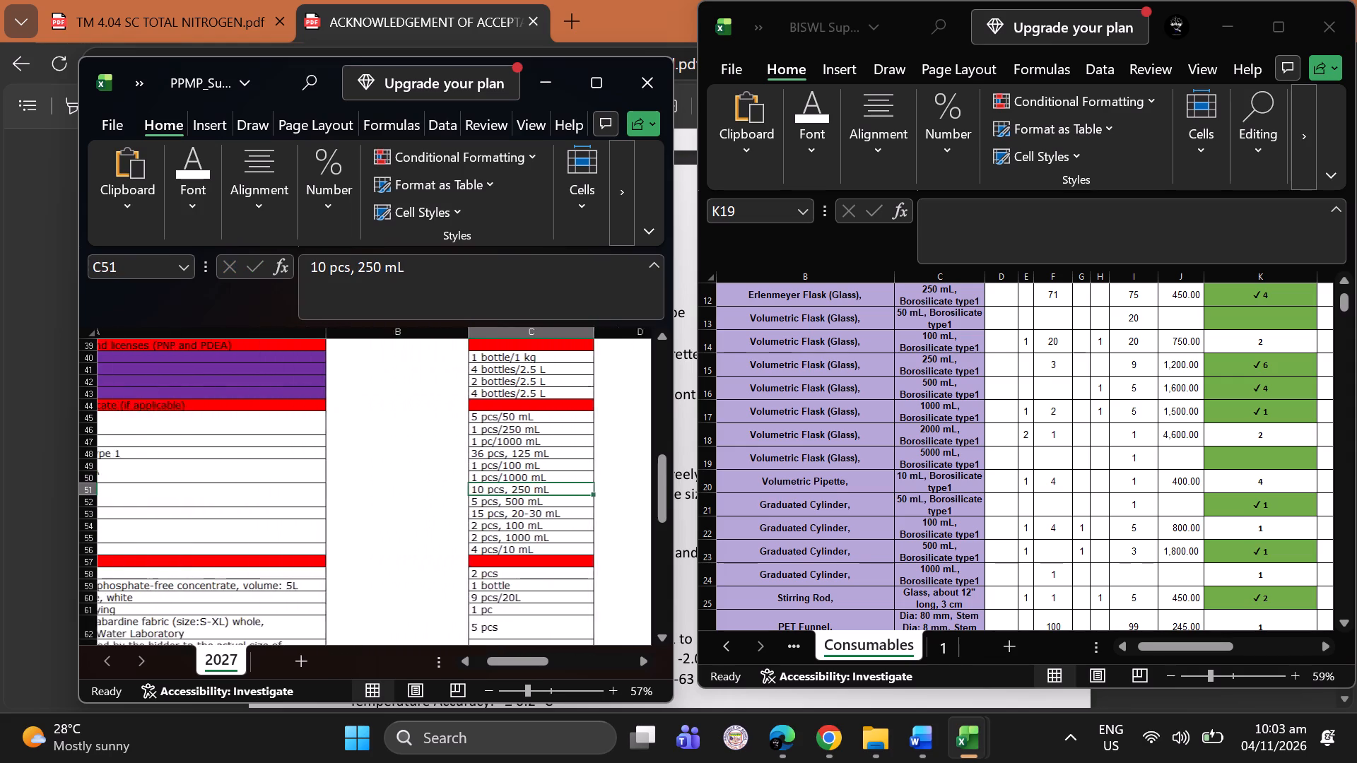
{"action": "scroll", "coordinate": [286, 500], "scroll_direction": "right", "scroll_amount": 4}
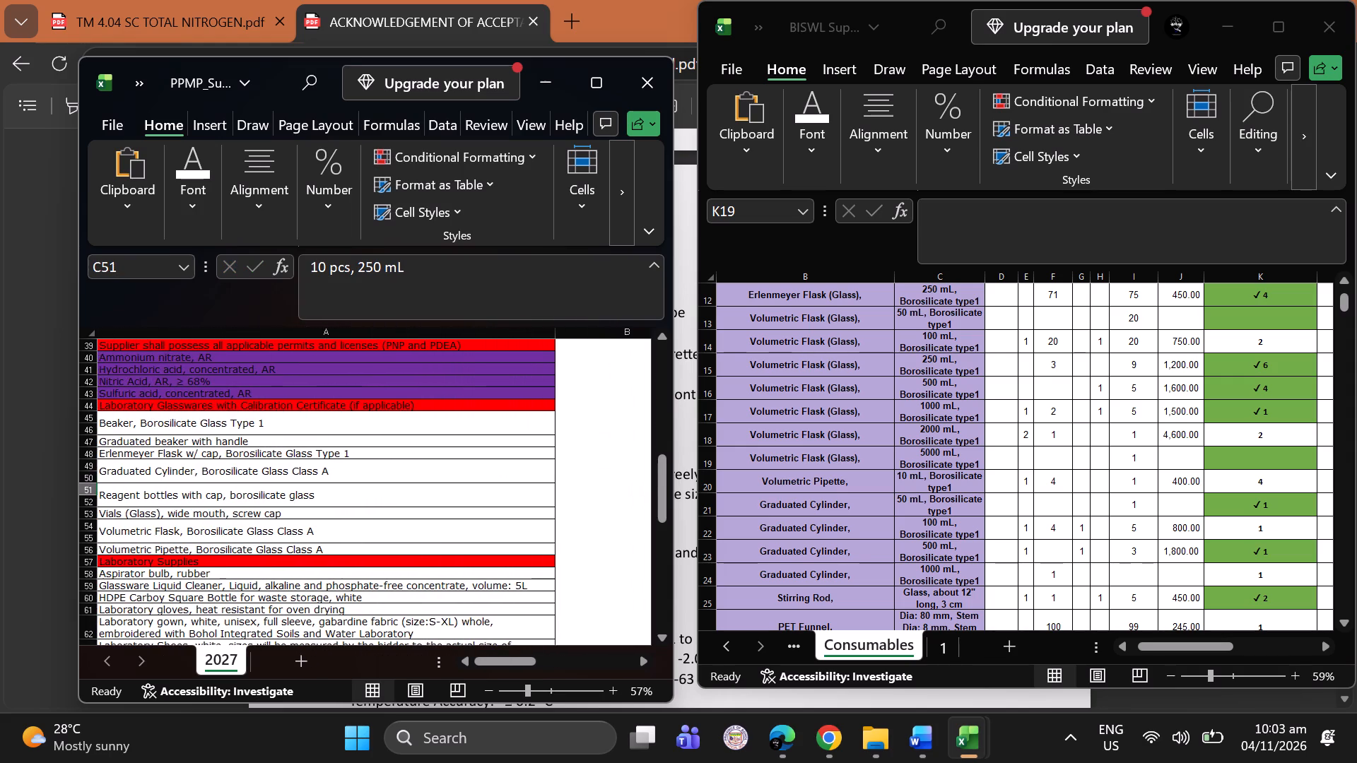
{"action": "scroll", "coordinate": [286, 500], "scroll_direction": "right", "scroll_amount": 1}
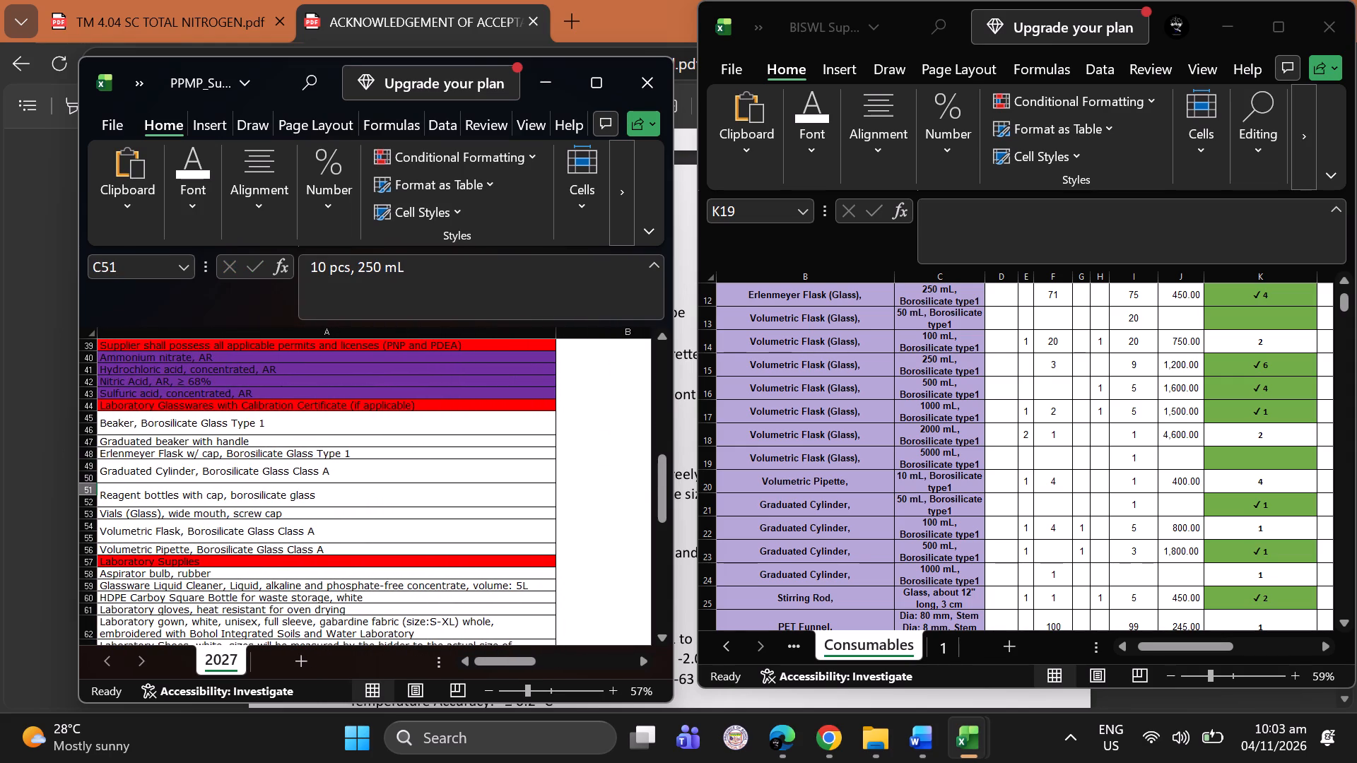
{"action": "left_click", "coordinate": [114, 468]}
{"action": "scroll", "coordinate": [211, 478], "scroll_direction": "left", "scroll_amount": 4}
{"action": "scroll", "coordinate": [211, 478], "scroll_direction": "up", "scroll_amount": 1}
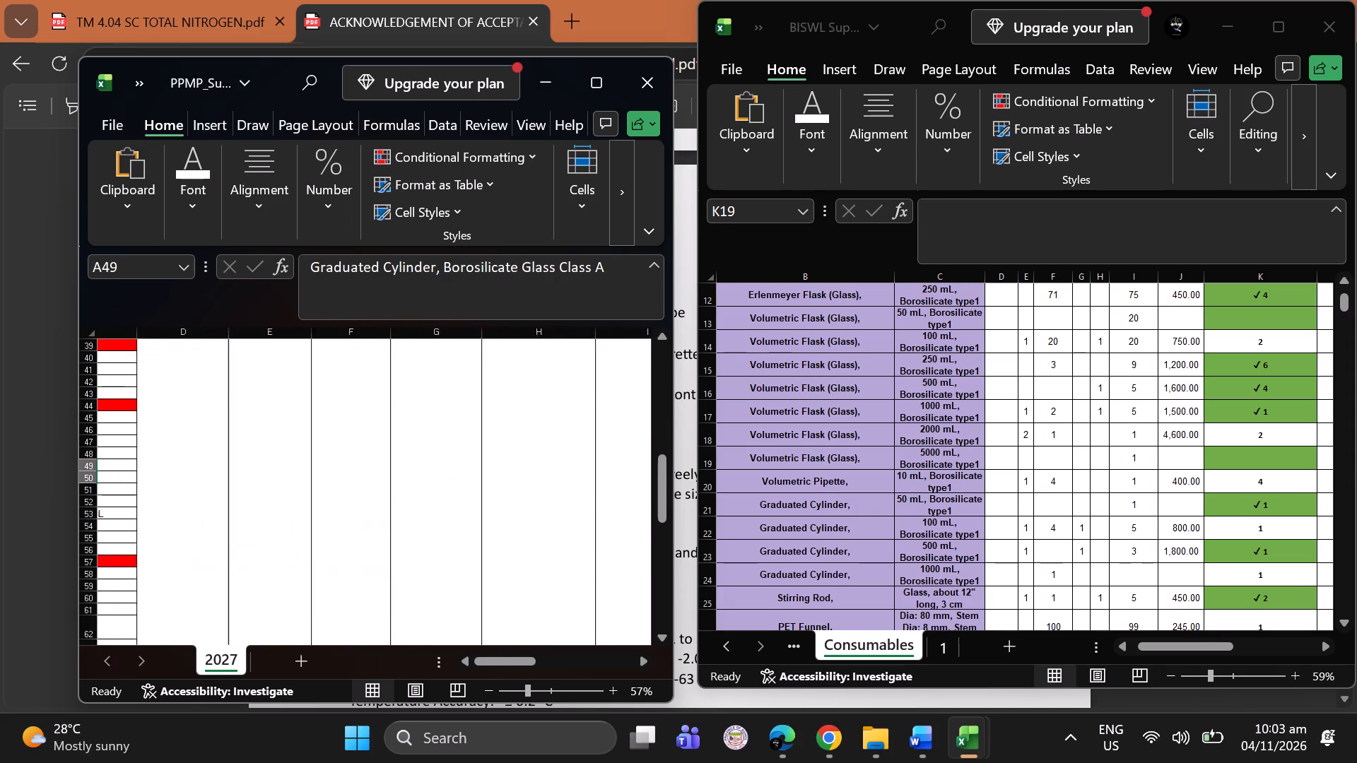
{"action": "scroll", "coordinate": [211, 478], "scroll_direction": "up", "scroll_amount": 1}
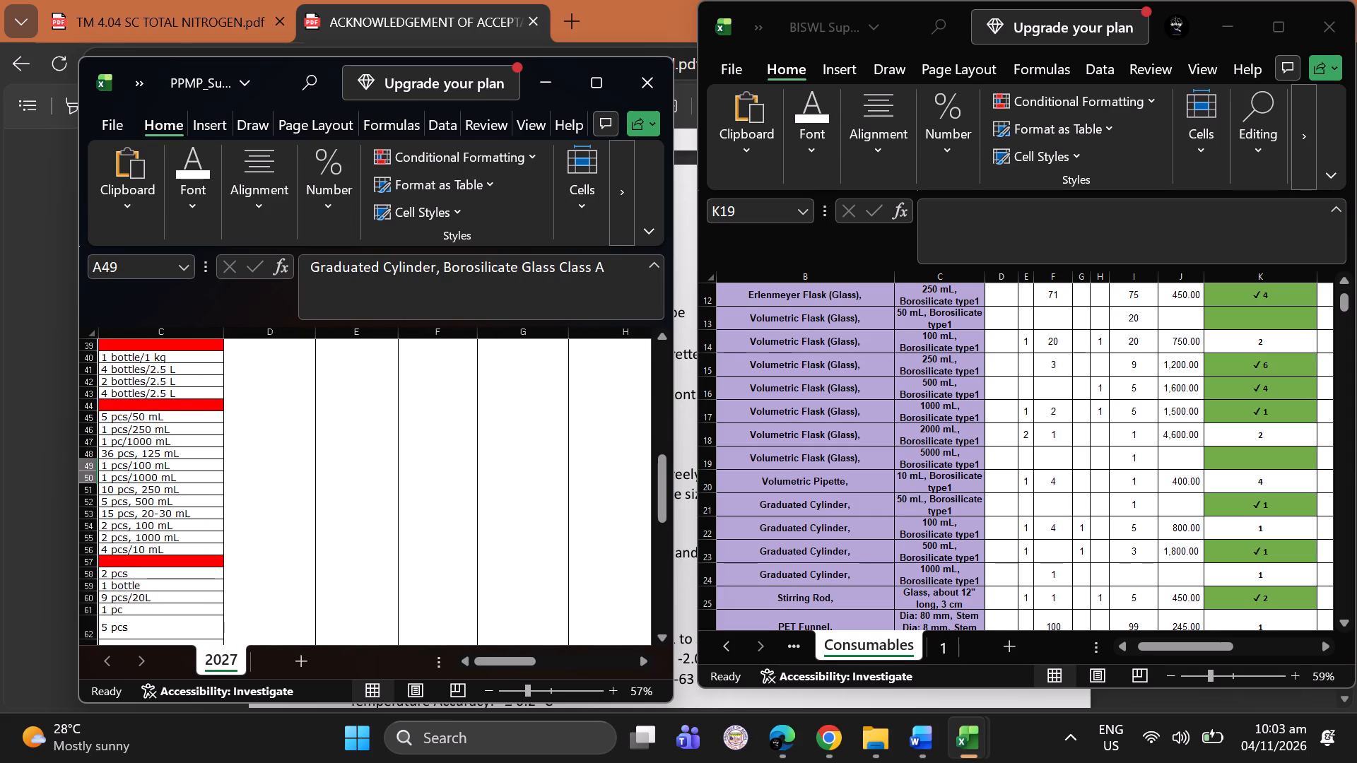
{"action": "scroll", "coordinate": [211, 478], "scroll_direction": "up", "scroll_amount": 2}
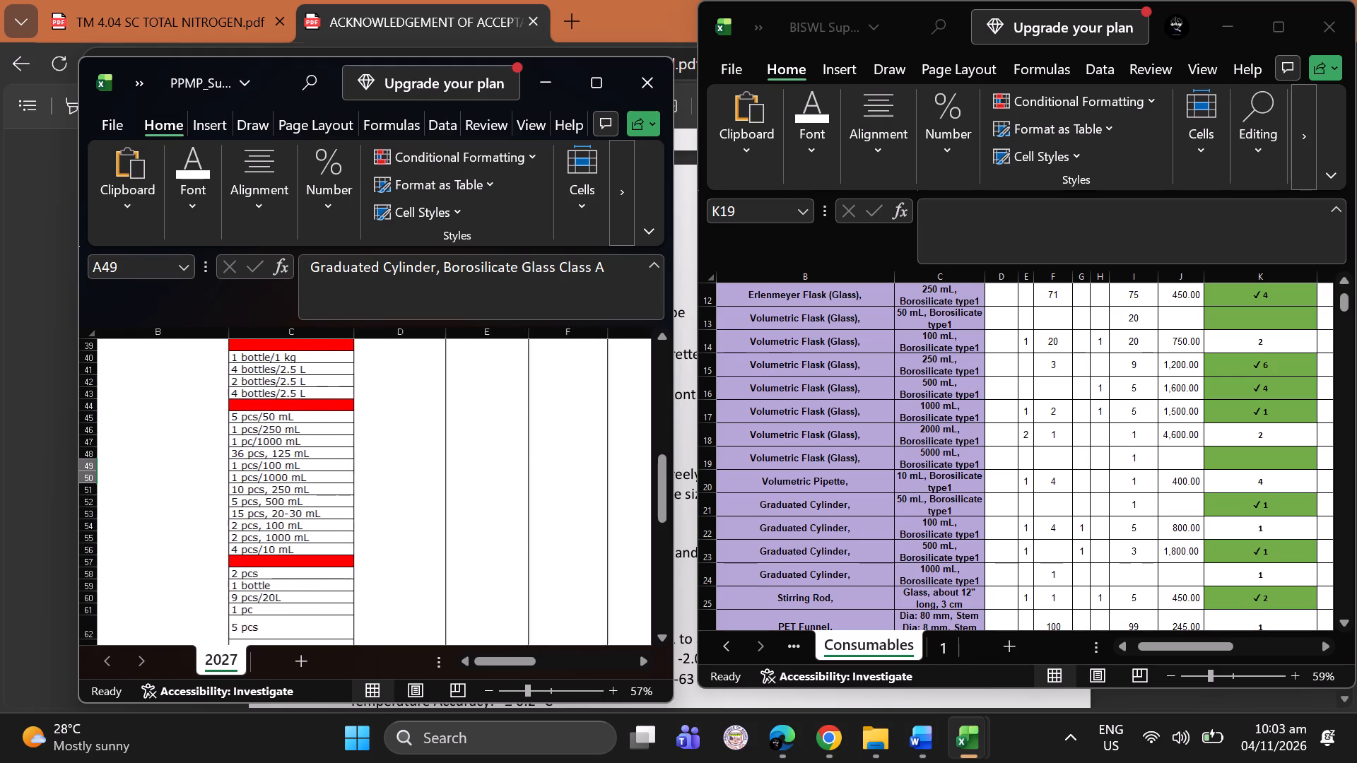
{"action": "scroll", "coordinate": [211, 478], "scroll_direction": "up", "scroll_amount": 2}
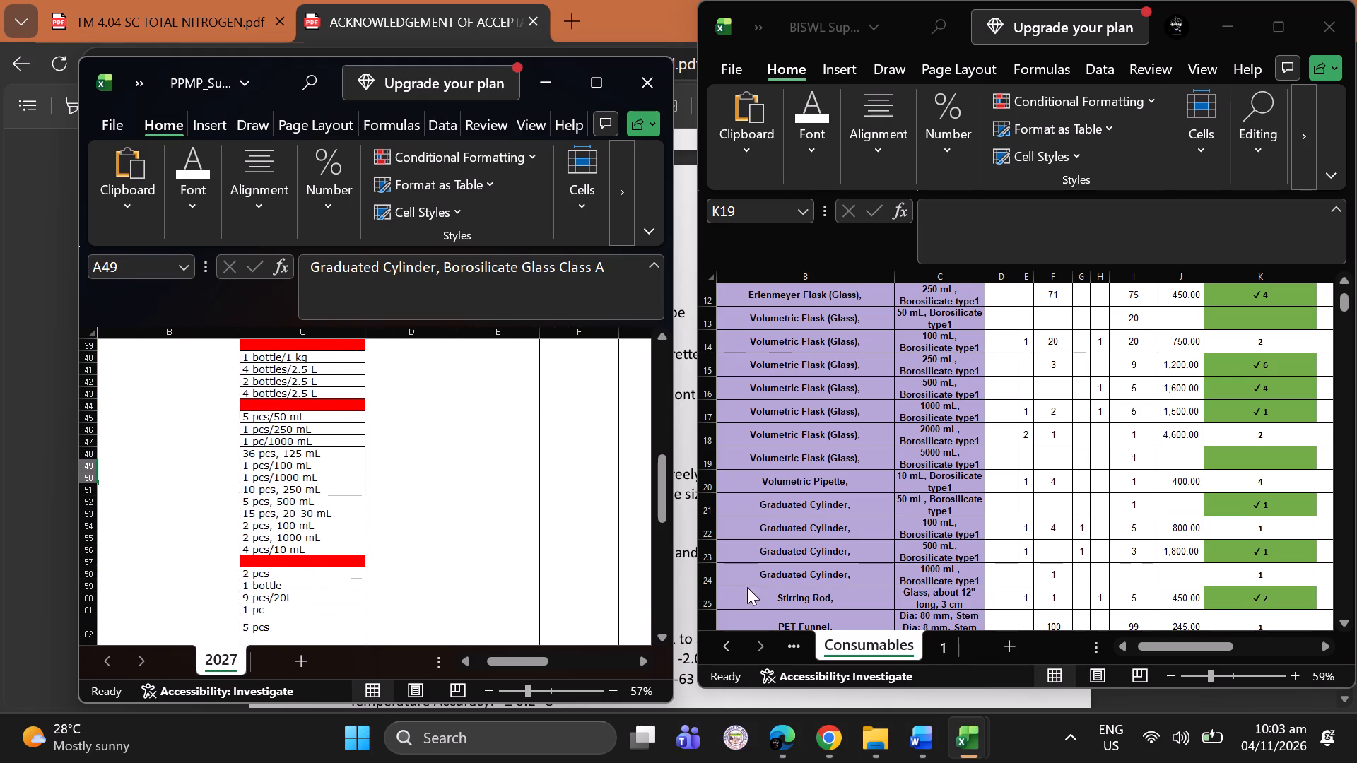
{"action": "scroll", "coordinate": [826, 570], "scroll_direction": "down", "scroll_amount": 1}
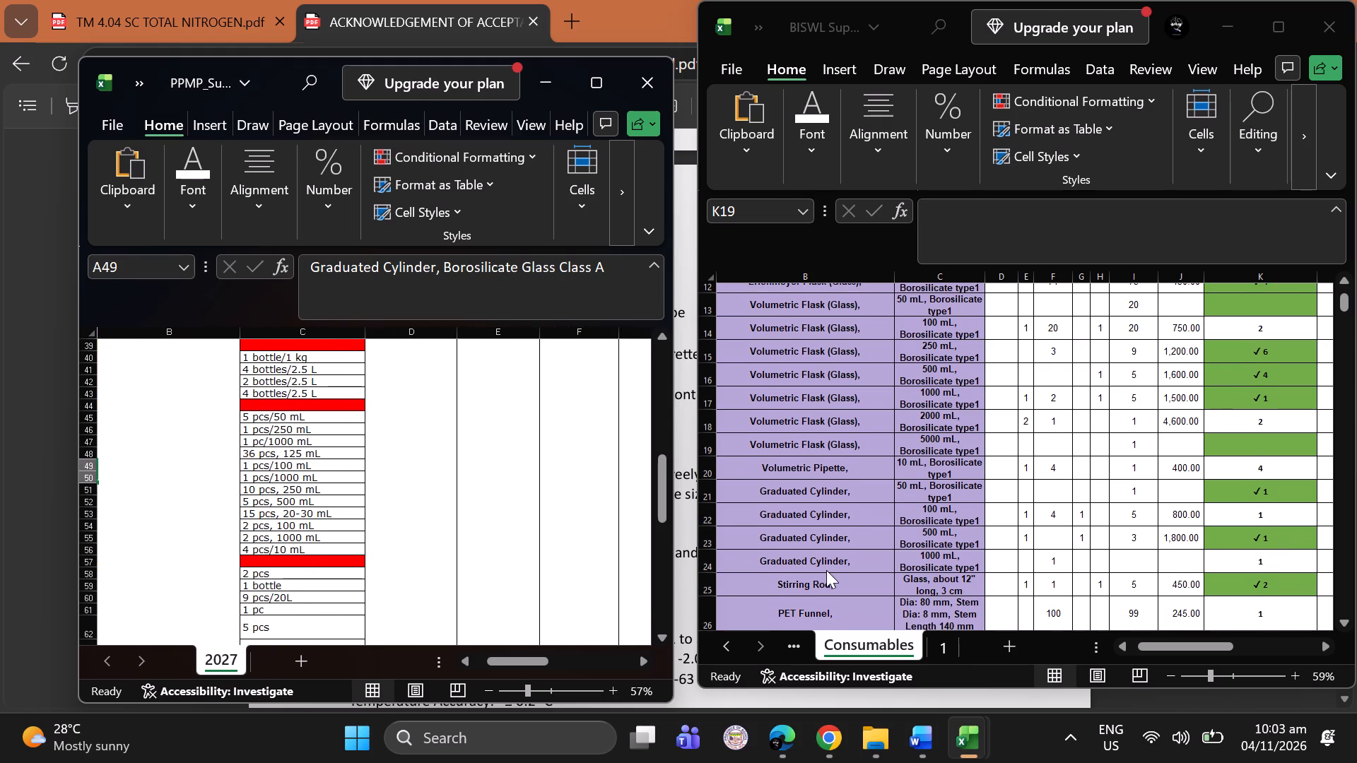
{"action": "scroll", "coordinate": [826, 570], "scroll_direction": "down", "scroll_amount": 2}
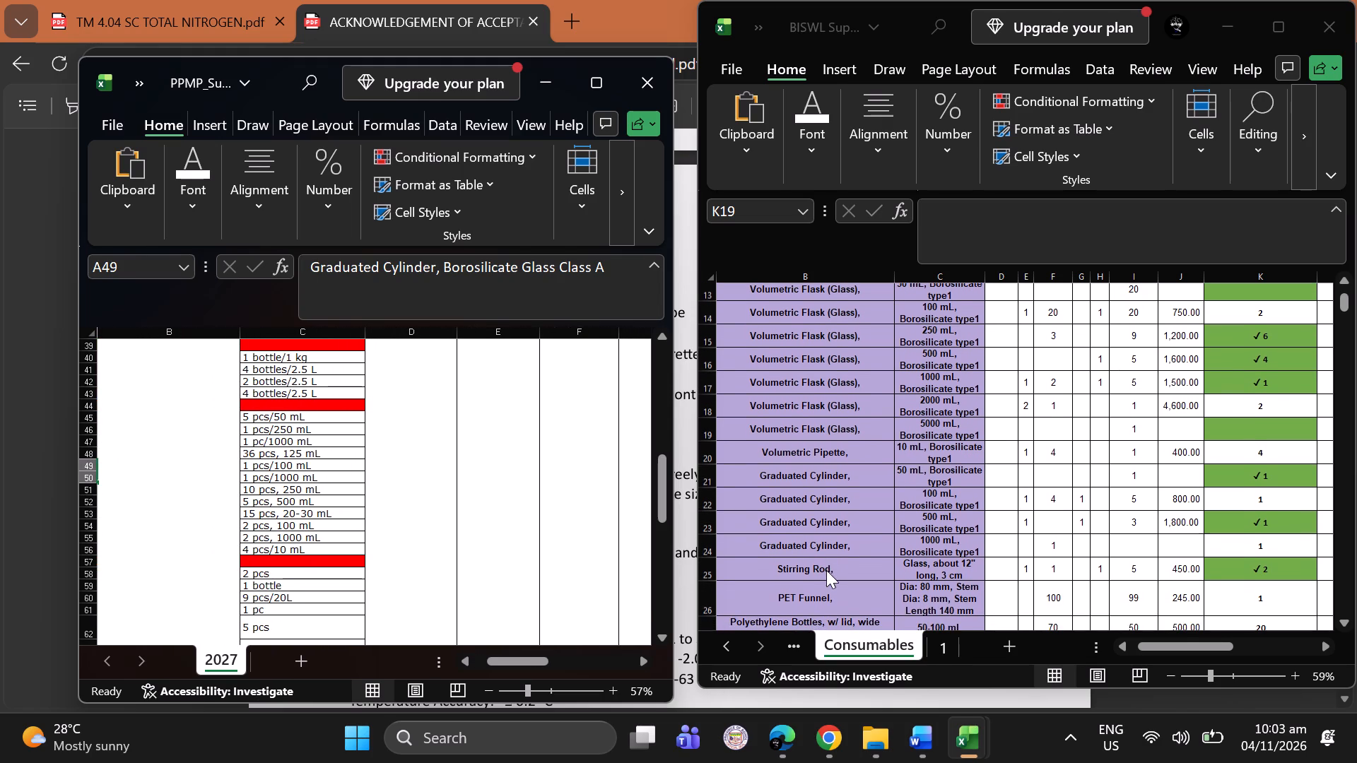
{"action": "scroll", "coordinate": [826, 570], "scroll_direction": "down", "scroll_amount": 1}
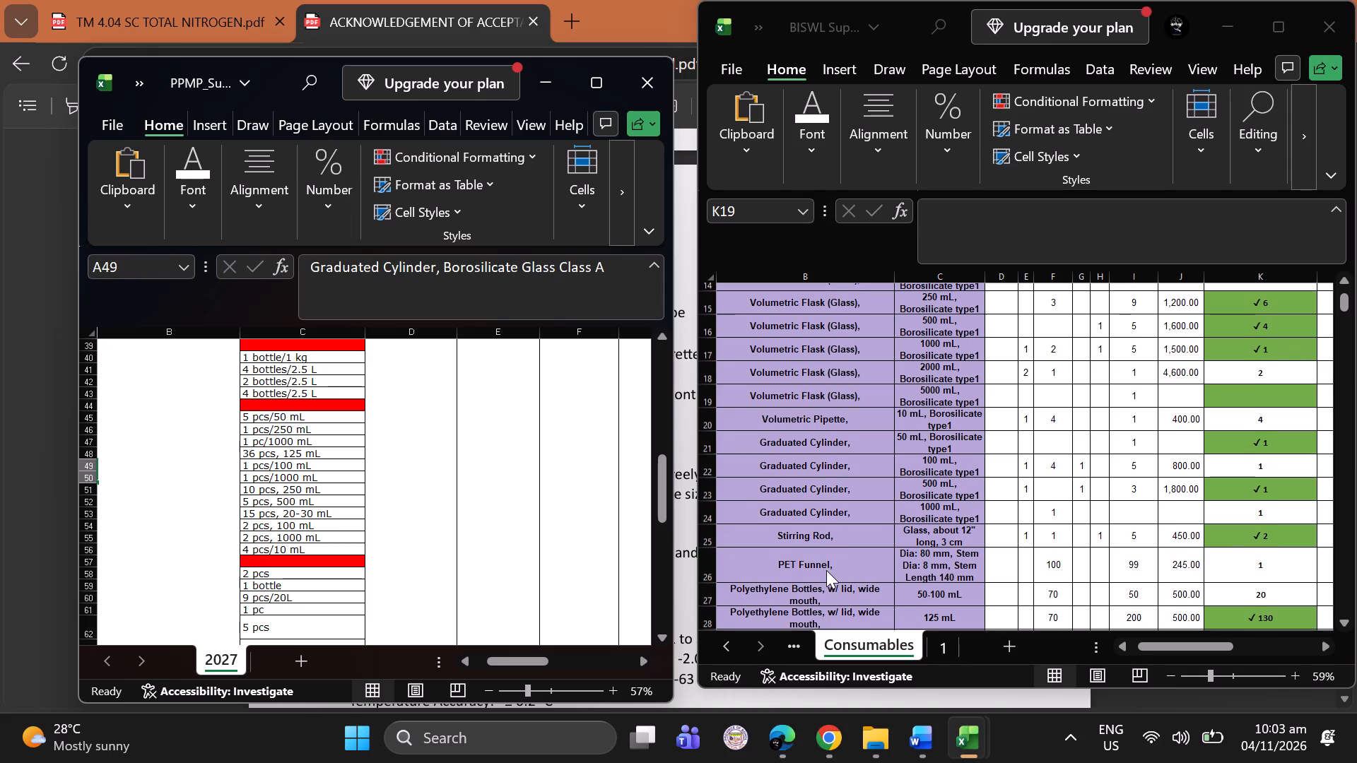
{"action": "scroll", "coordinate": [826, 570], "scroll_direction": "down", "scroll_amount": 1}
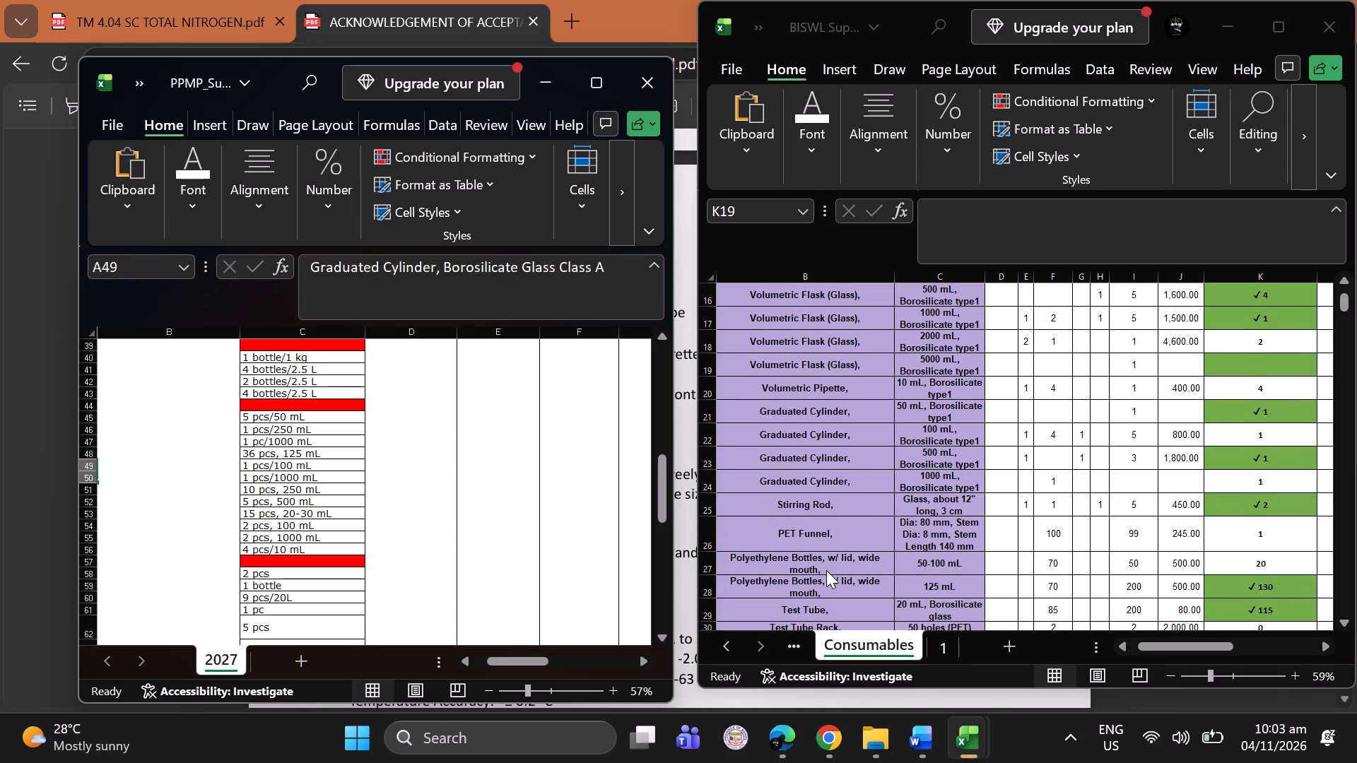
{"action": "scroll", "coordinate": [826, 570], "scroll_direction": "down", "scroll_amount": 2}
Compare the BISWL Consumables rows around the polyethylene bottles, test tubes and conical tubes with the item list in the 2027 sheet.
{"action": "scroll", "coordinate": [826, 570], "scroll_direction": "down", "scroll_amount": 1}
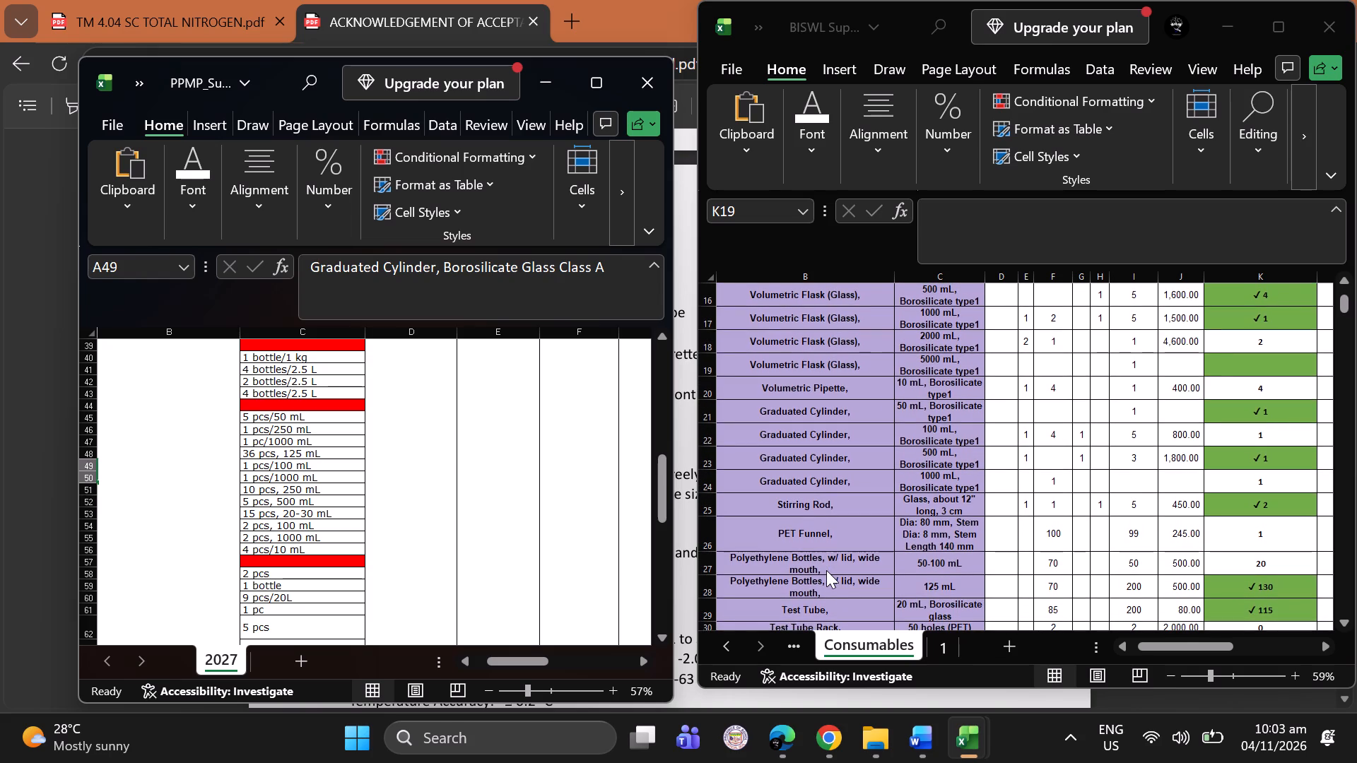
{"action": "left_click", "coordinate": [826, 570]}
{"action": "left_click", "coordinate": [826, 570]}
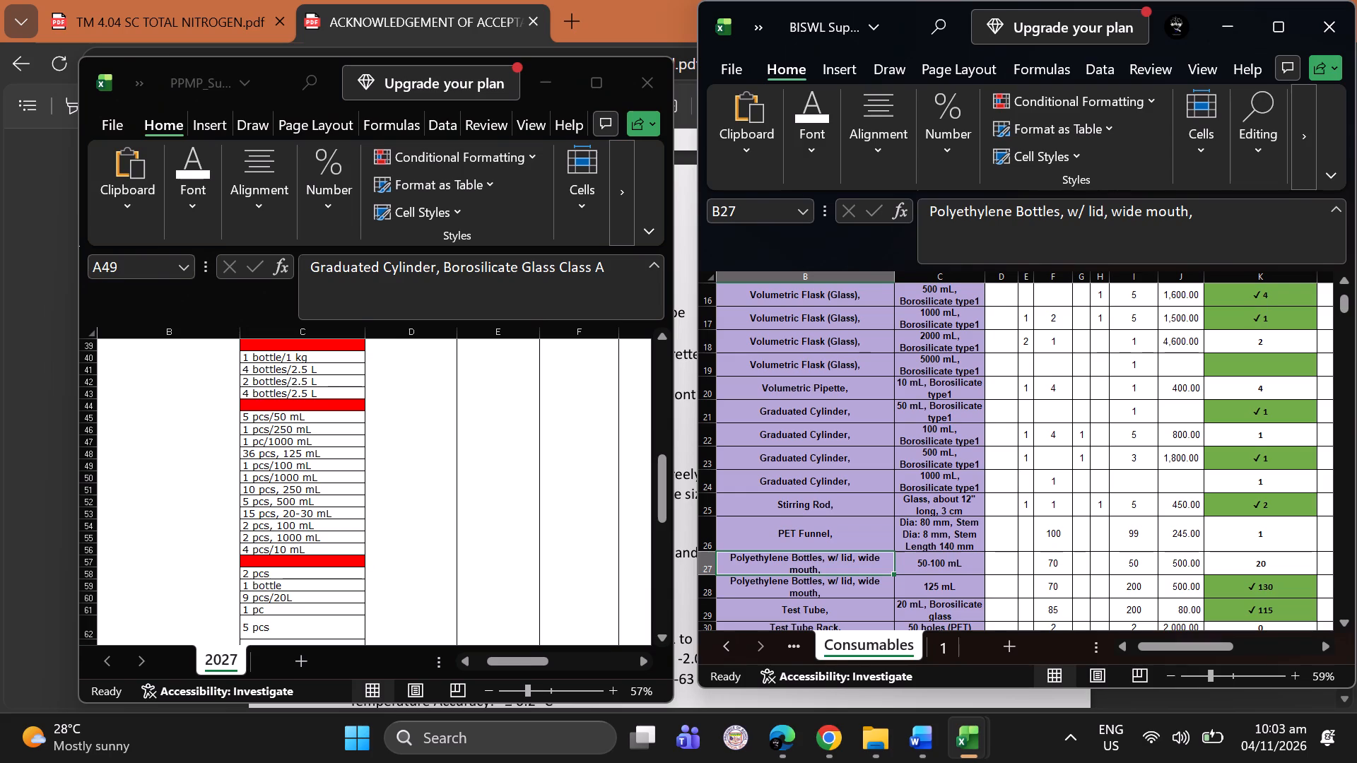
{"action": "scroll", "coordinate": [258, 565], "scroll_direction": "right", "scroll_amount": 3}
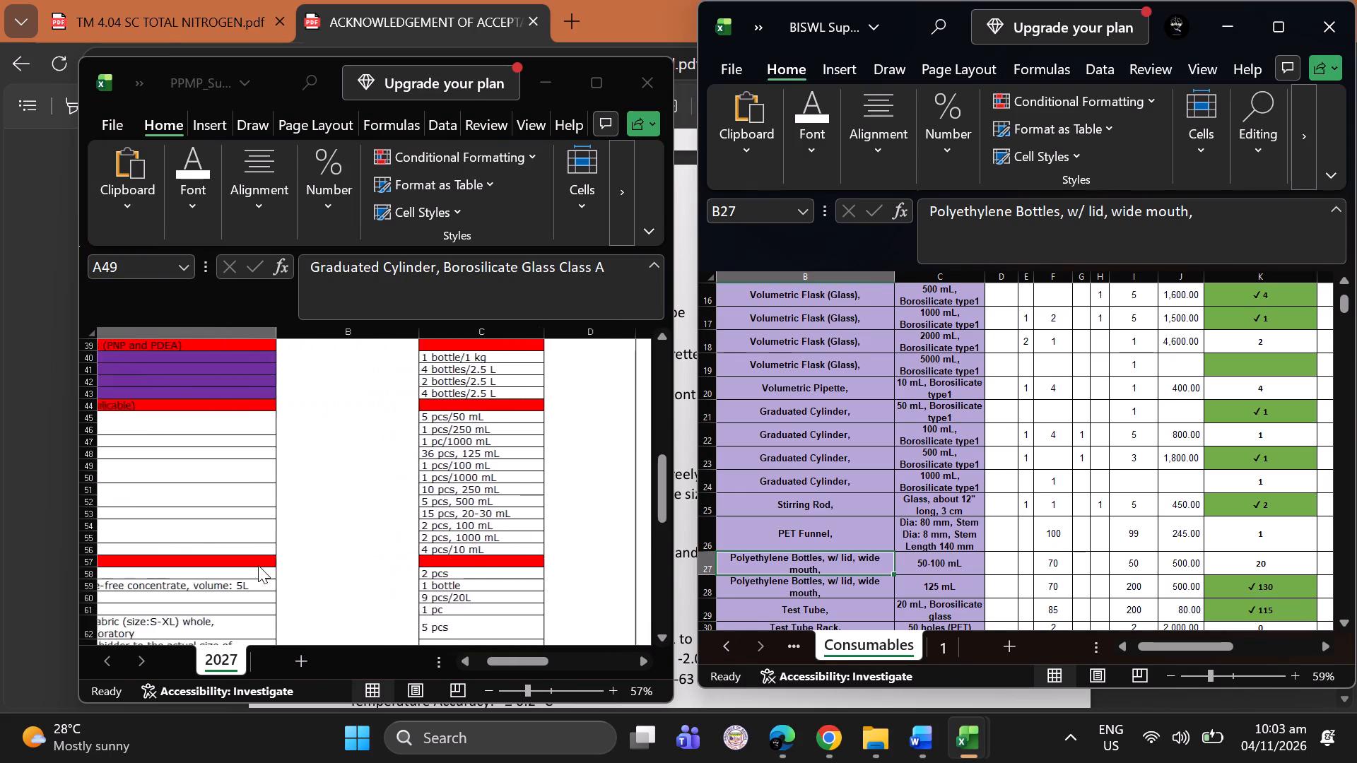
{"action": "scroll", "coordinate": [258, 565], "scroll_direction": "right", "scroll_amount": 1}
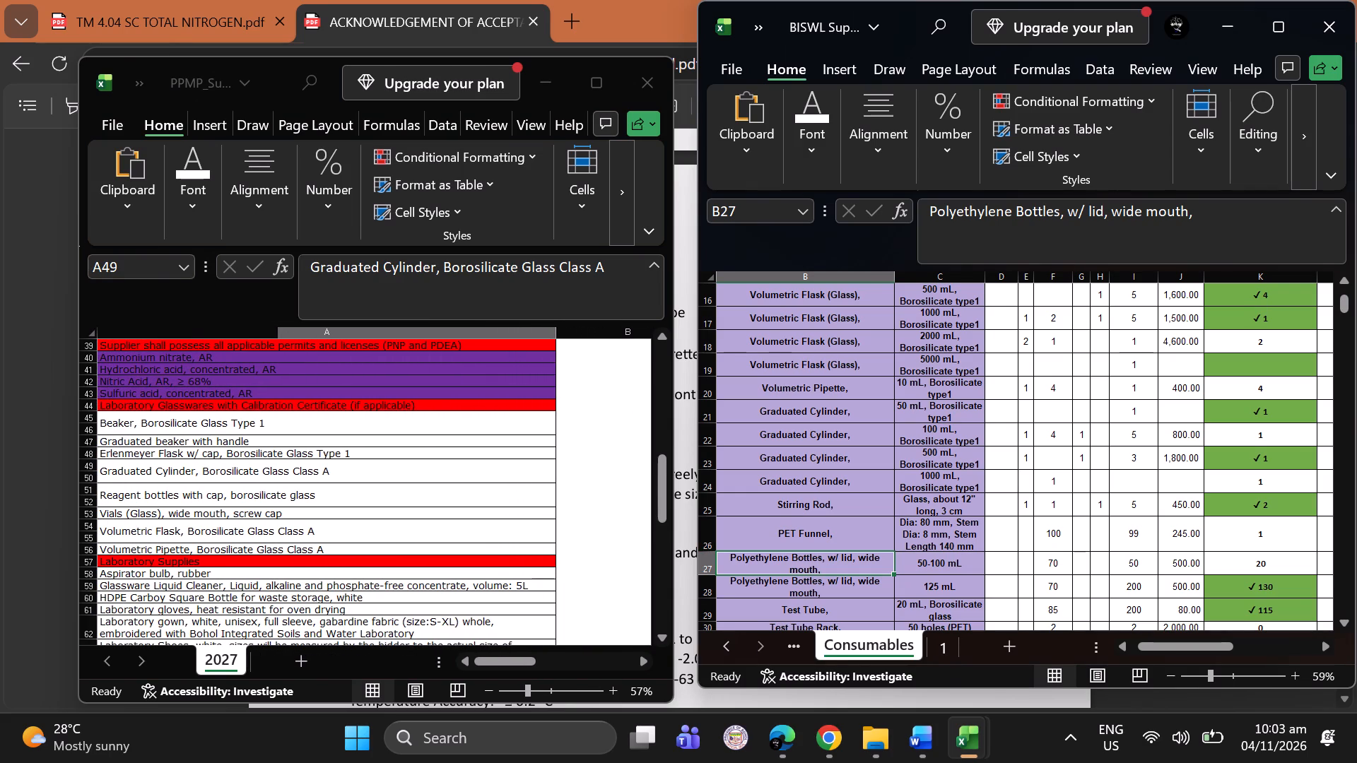
{"action": "scroll", "coordinate": [1059, 576], "scroll_direction": "up", "scroll_amount": 4}
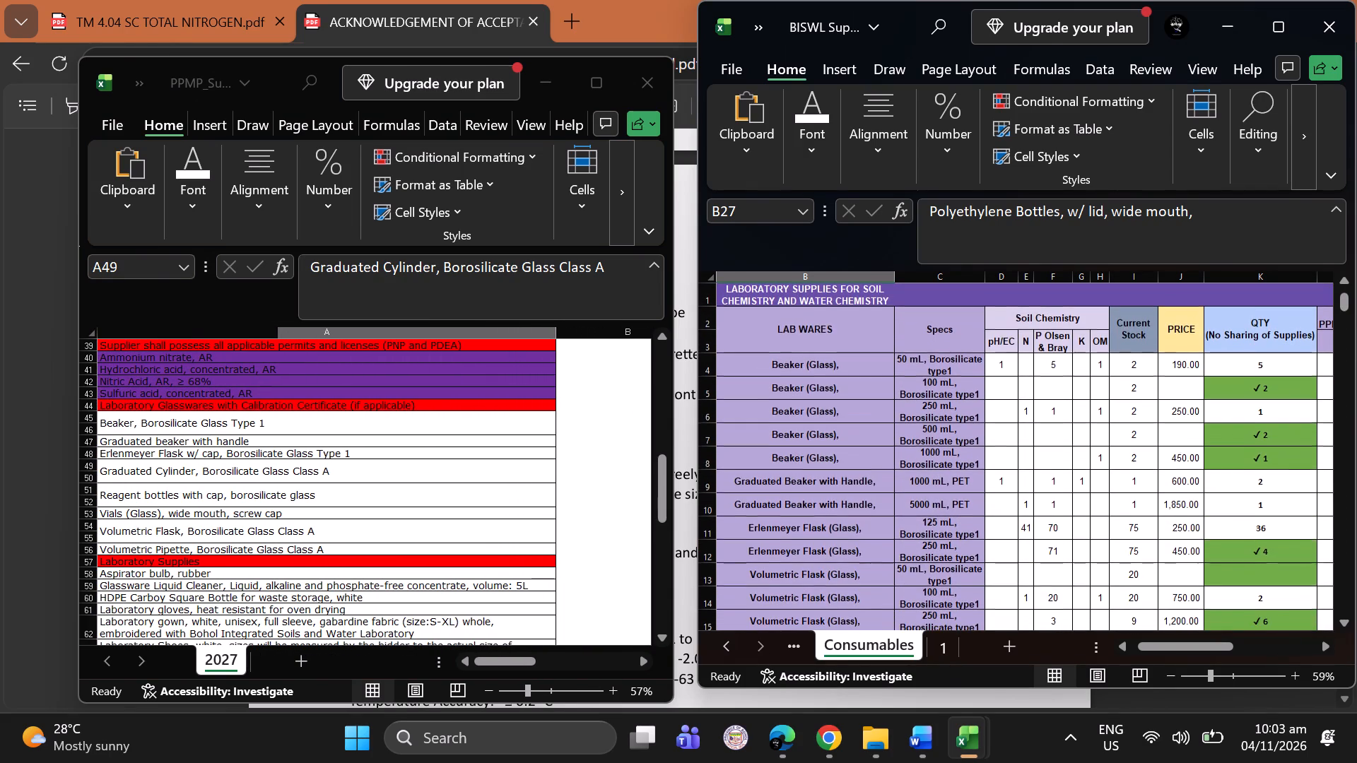
{"action": "scroll", "coordinate": [1059, 576], "scroll_direction": "down", "scroll_amount": 2}
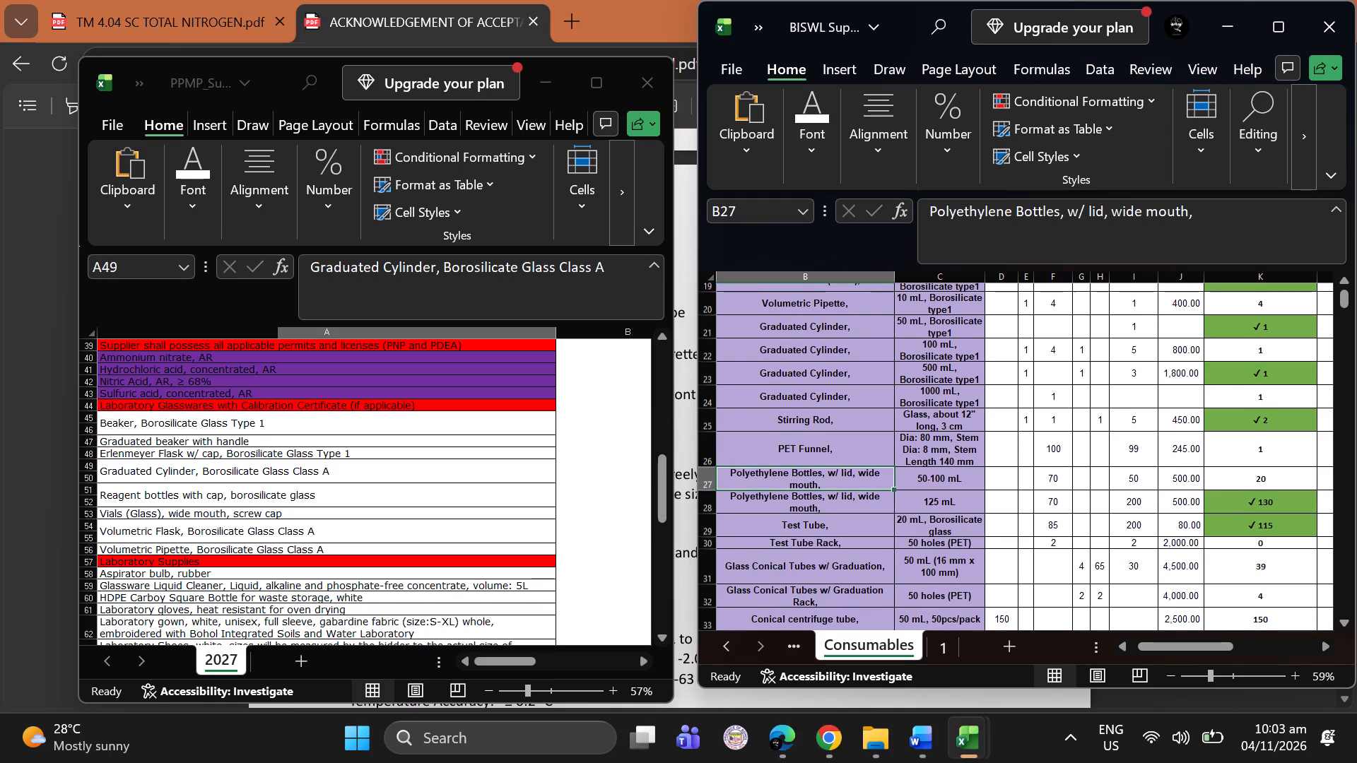
{"action": "scroll", "coordinate": [1059, 576], "scroll_direction": "left", "scroll_amount": 1}
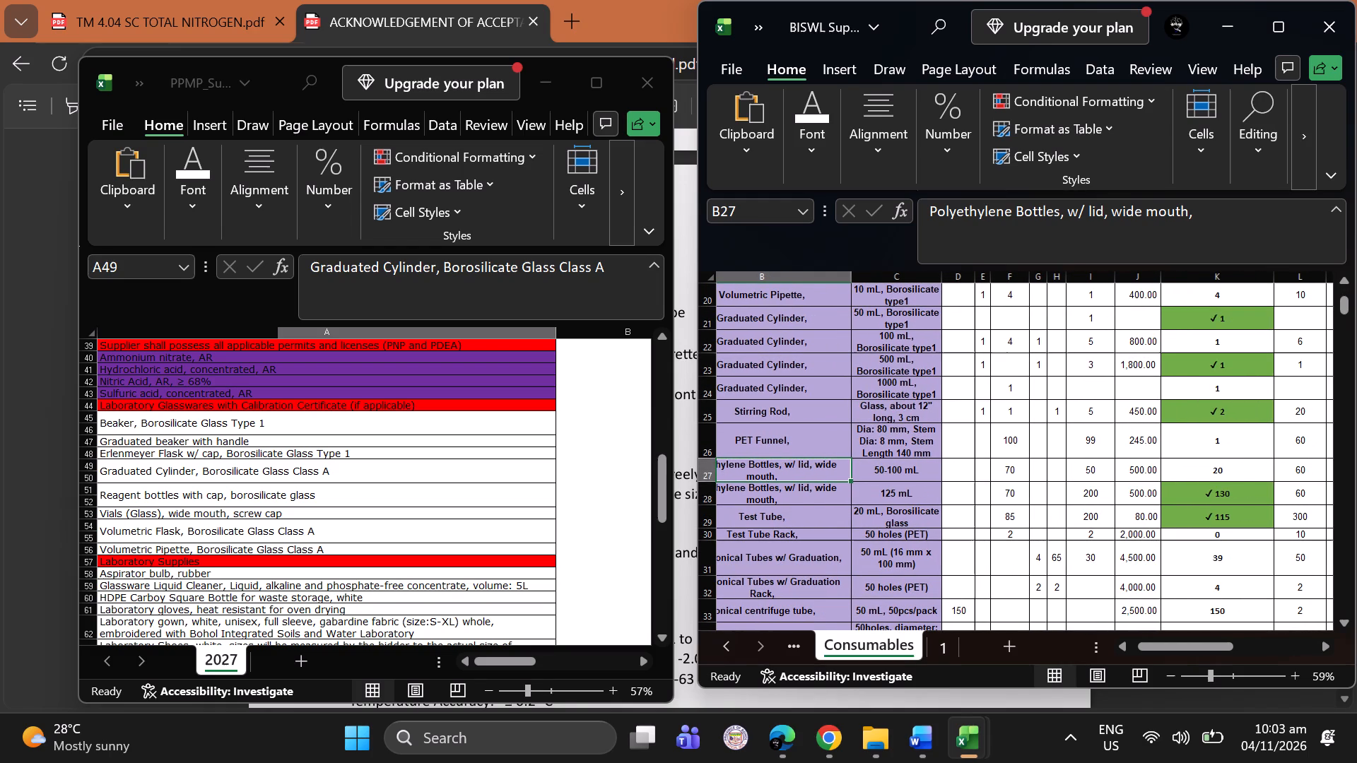
{"action": "scroll", "coordinate": [1059, 576], "scroll_direction": "left", "scroll_amount": 1}
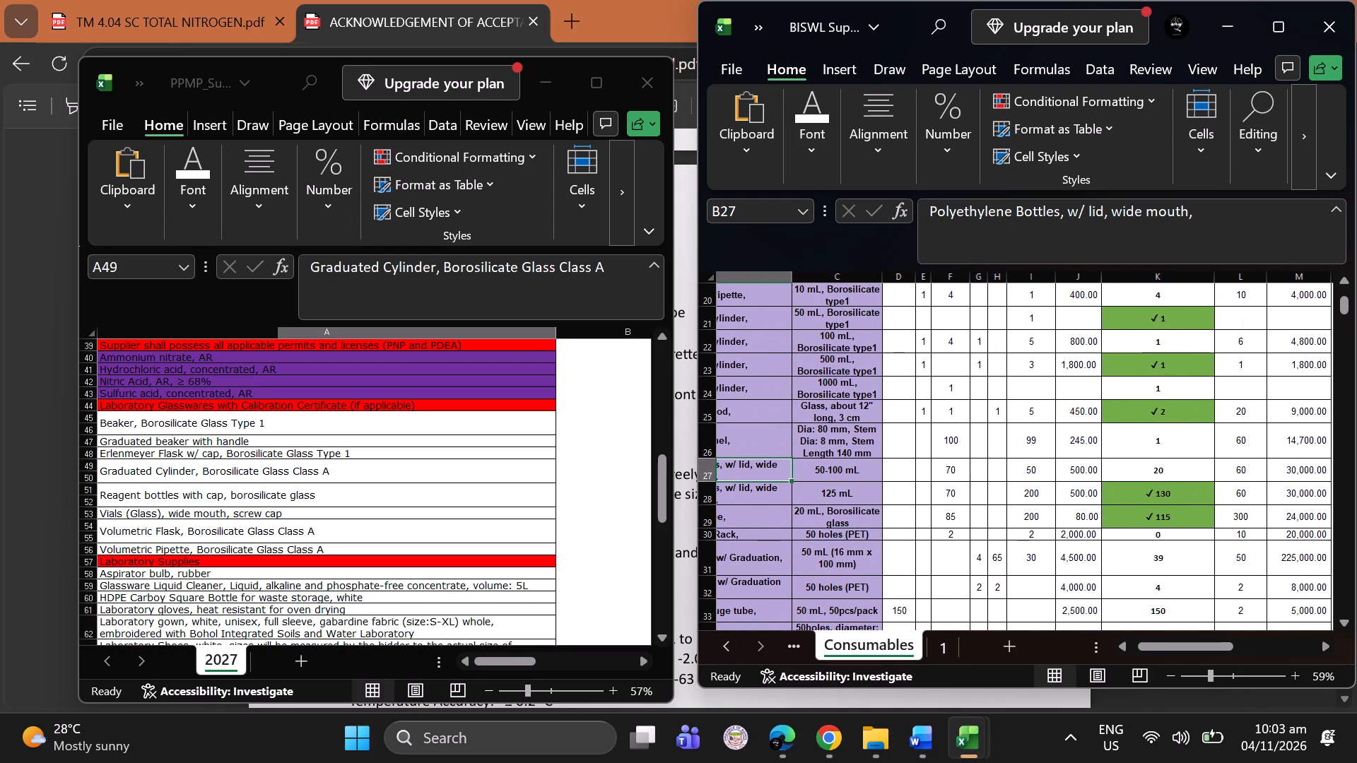
{"action": "scroll", "coordinate": [1059, 576], "scroll_direction": "left", "scroll_amount": 3}
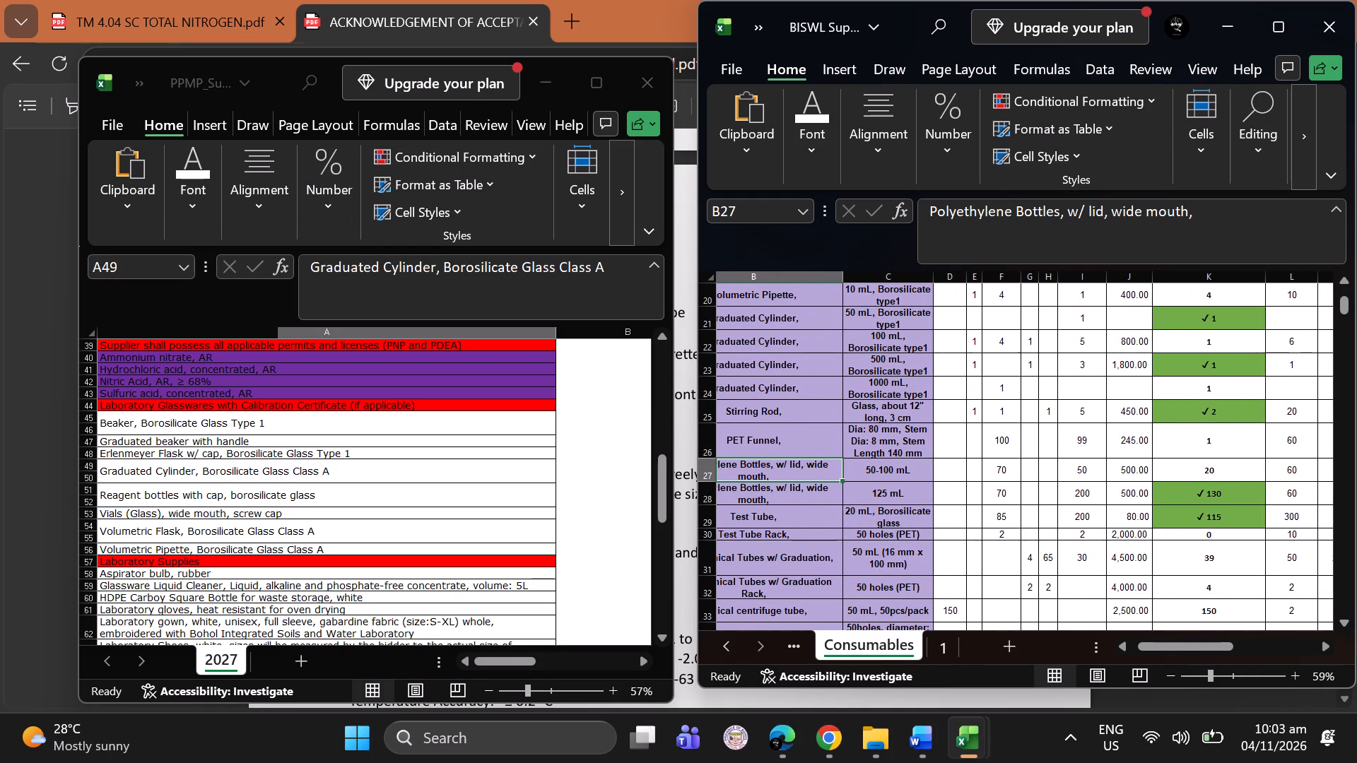
{"action": "scroll", "coordinate": [1059, 576], "scroll_direction": "left", "scroll_amount": 2}
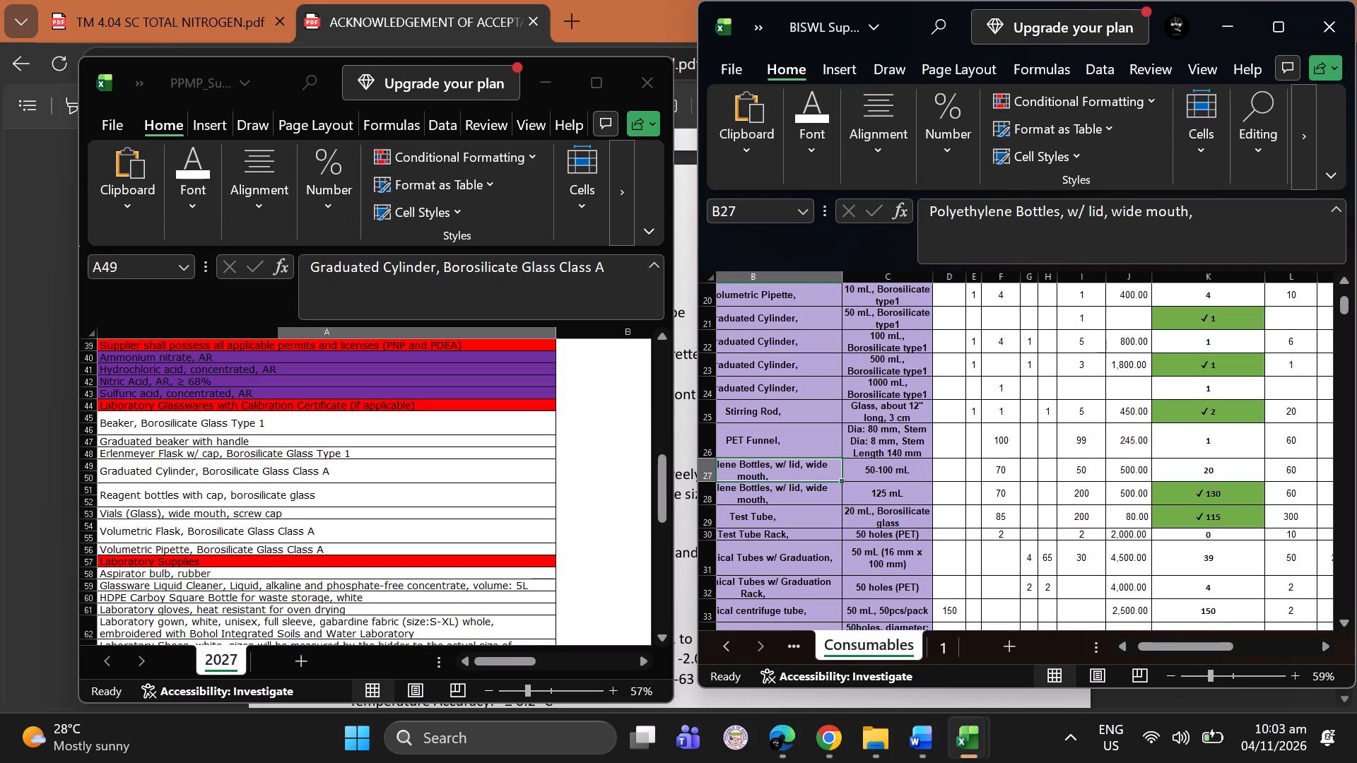
{"action": "scroll", "coordinate": [1059, 576], "scroll_direction": "left", "scroll_amount": 3}
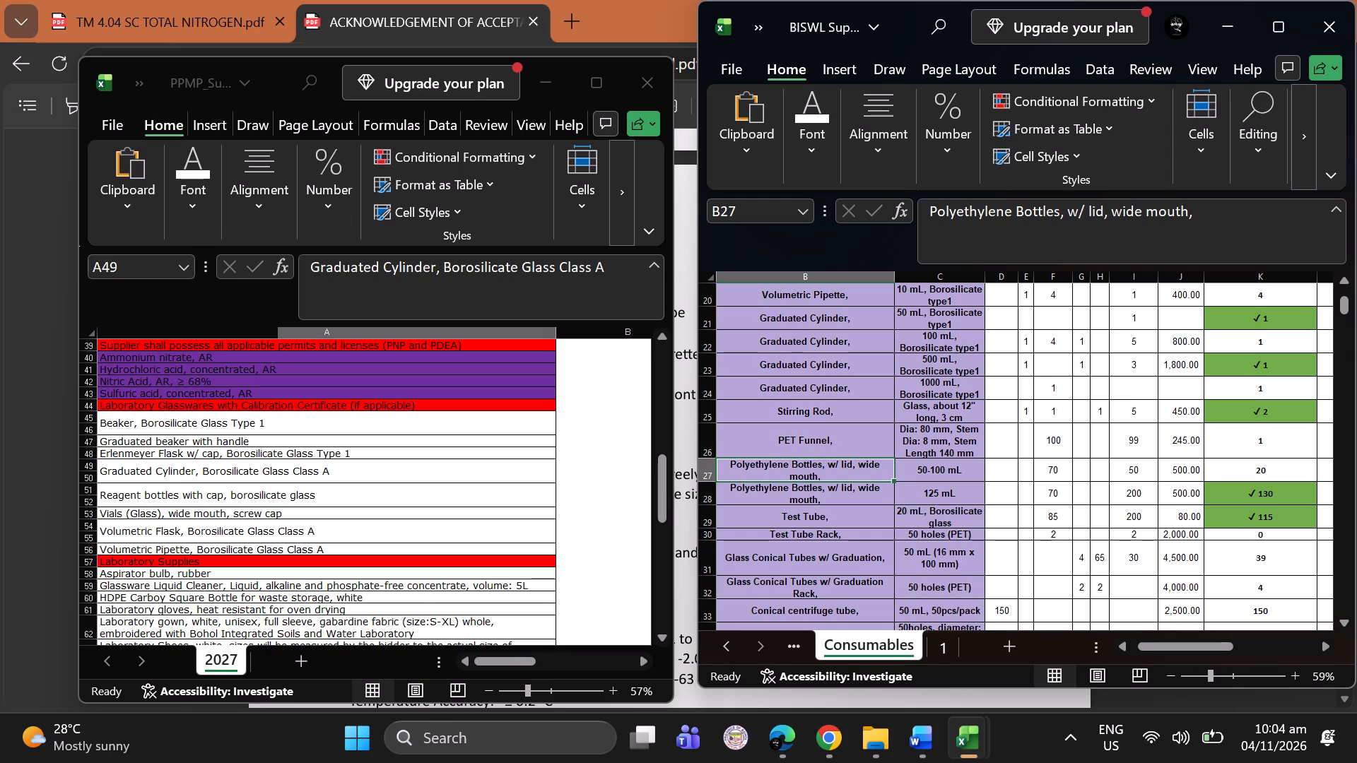
{"action": "key", "text": "Down"}
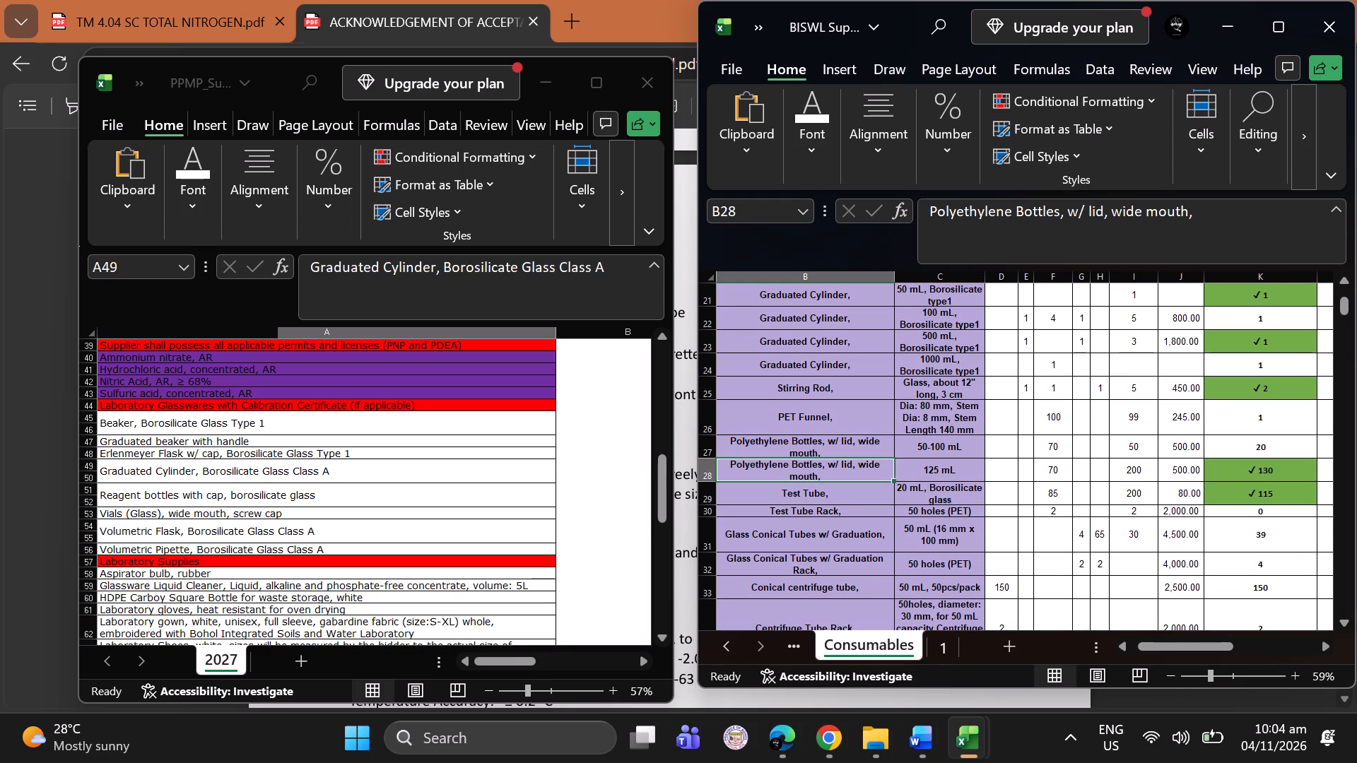
{"action": "key", "text": "Up"}
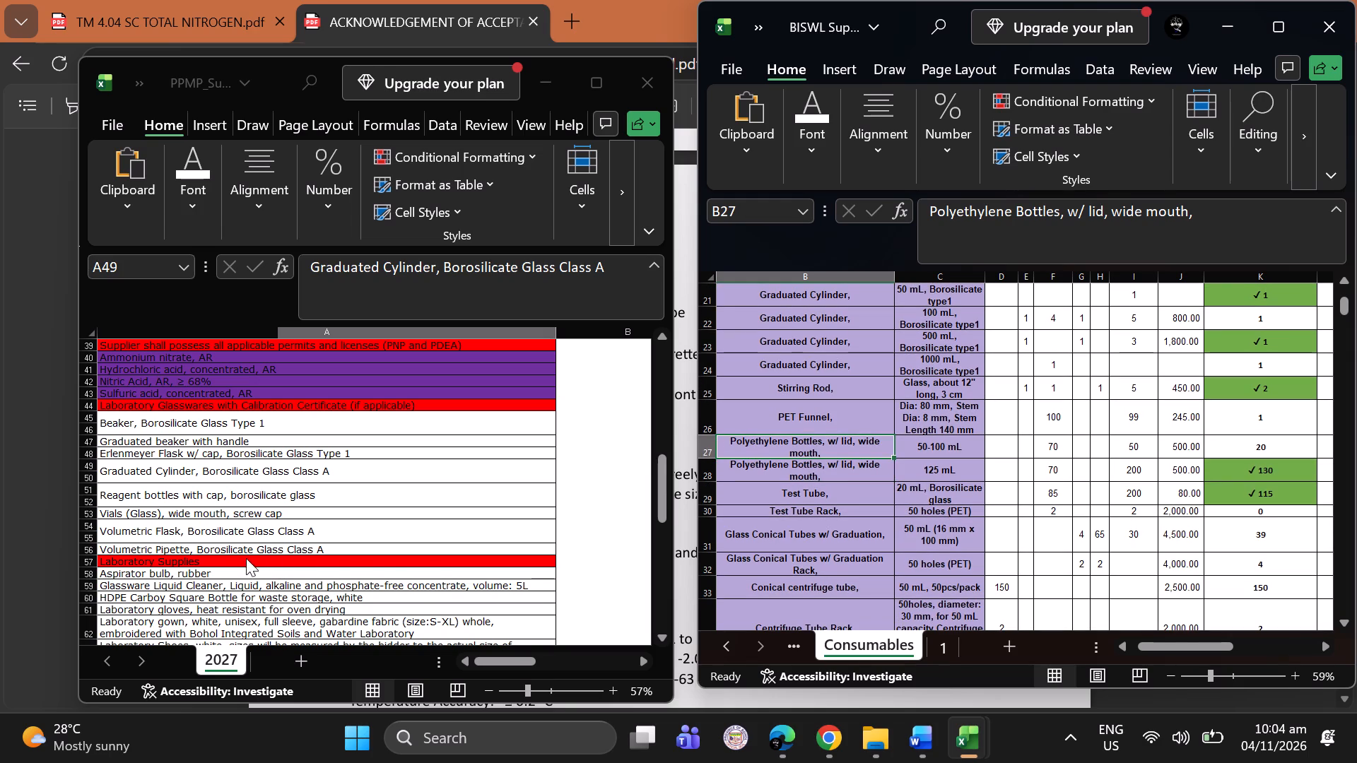
Insert an entire row above the Glassware Liquid Cleaner entry in the Laboratory Supplies section of the 2027 sheet.
{"action": "scroll", "coordinate": [258, 584], "scroll_direction": "down", "scroll_amount": 1}
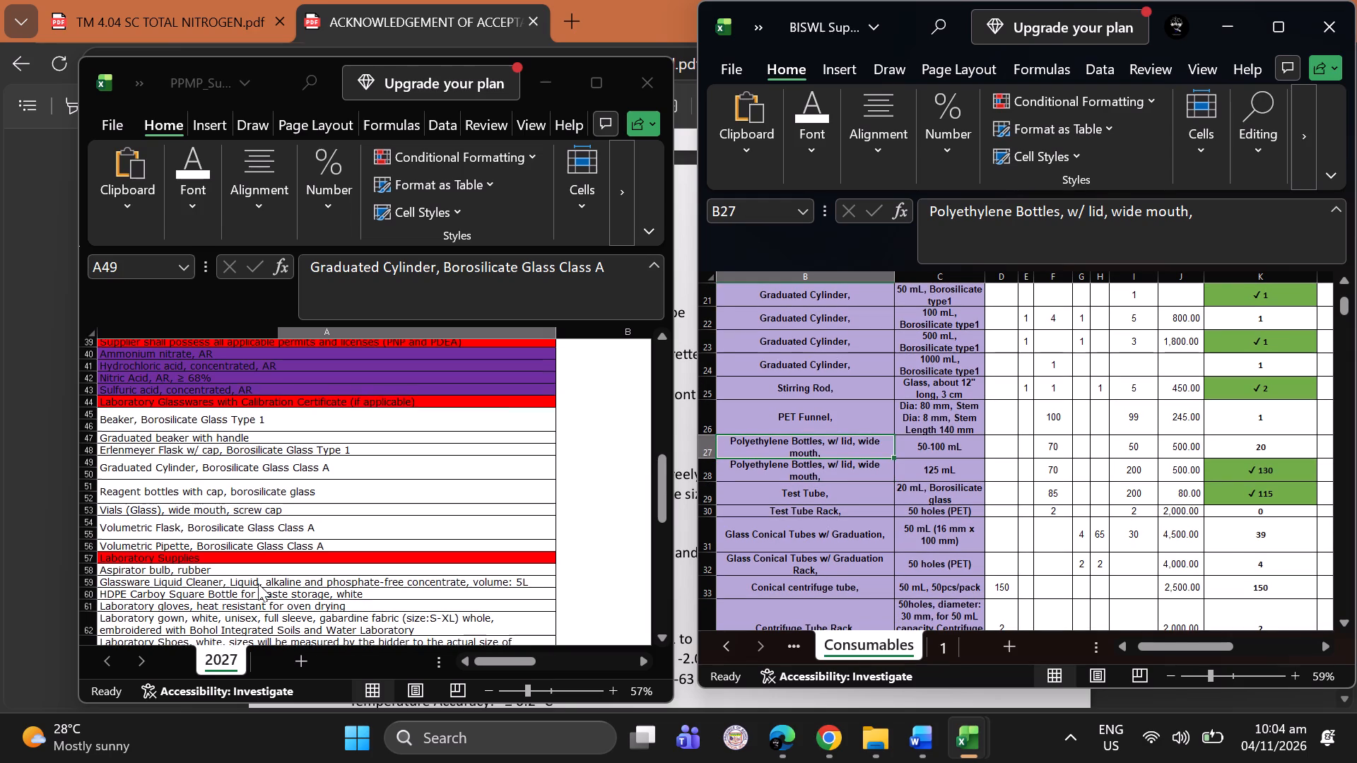
{"action": "scroll", "coordinate": [258, 584], "scroll_direction": "down", "scroll_amount": 1}
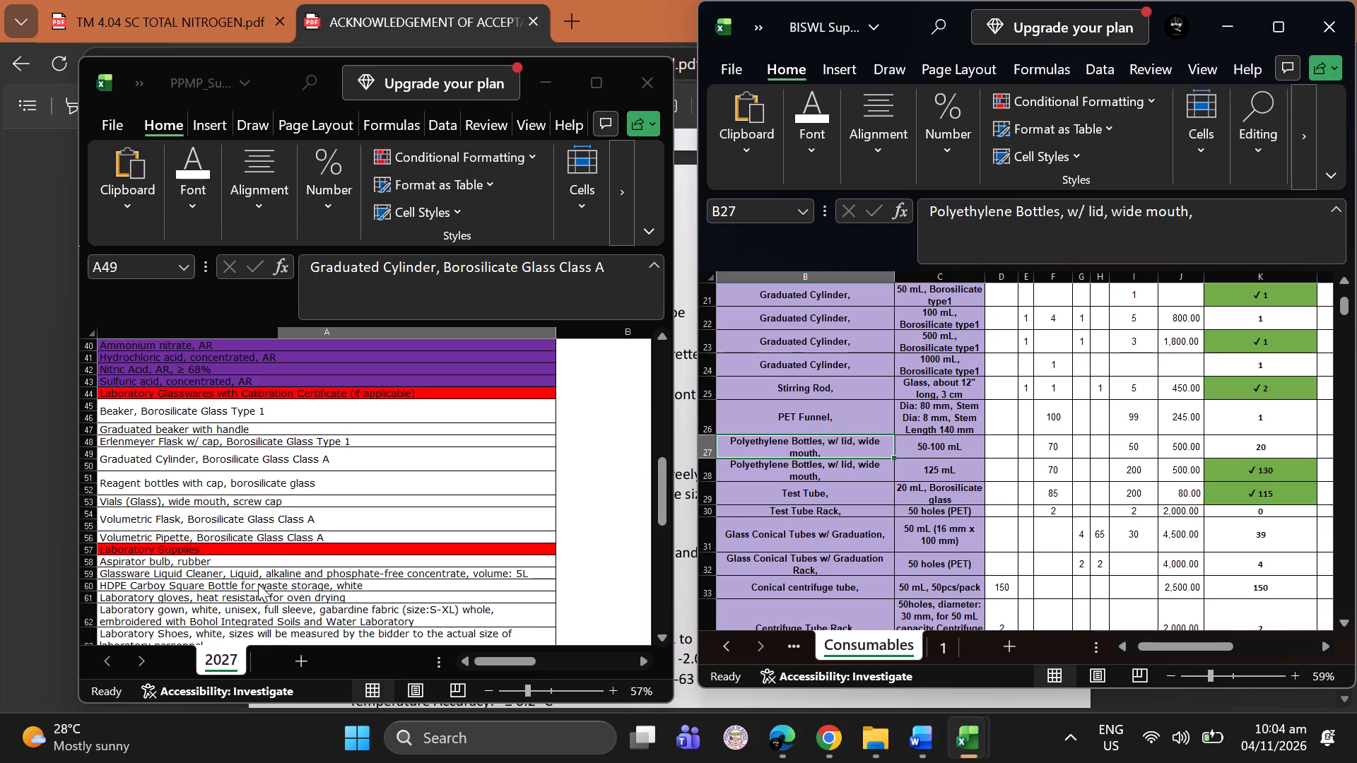
{"action": "scroll", "coordinate": [258, 584], "scroll_direction": "down", "scroll_amount": 1}
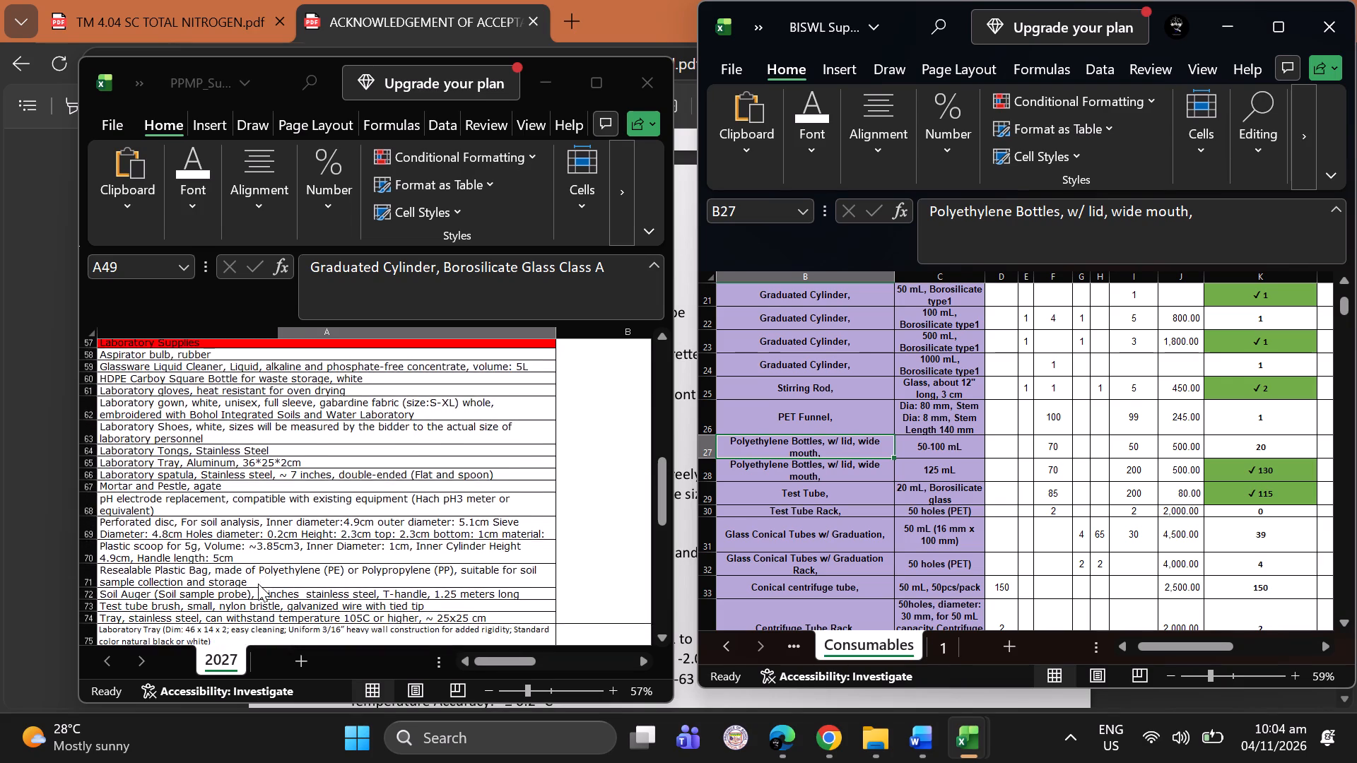
{"action": "scroll", "coordinate": [258, 584], "scroll_direction": "down", "scroll_amount": 1}
{"action": "scroll", "coordinate": [258, 584], "scroll_direction": "up", "scroll_amount": 1}
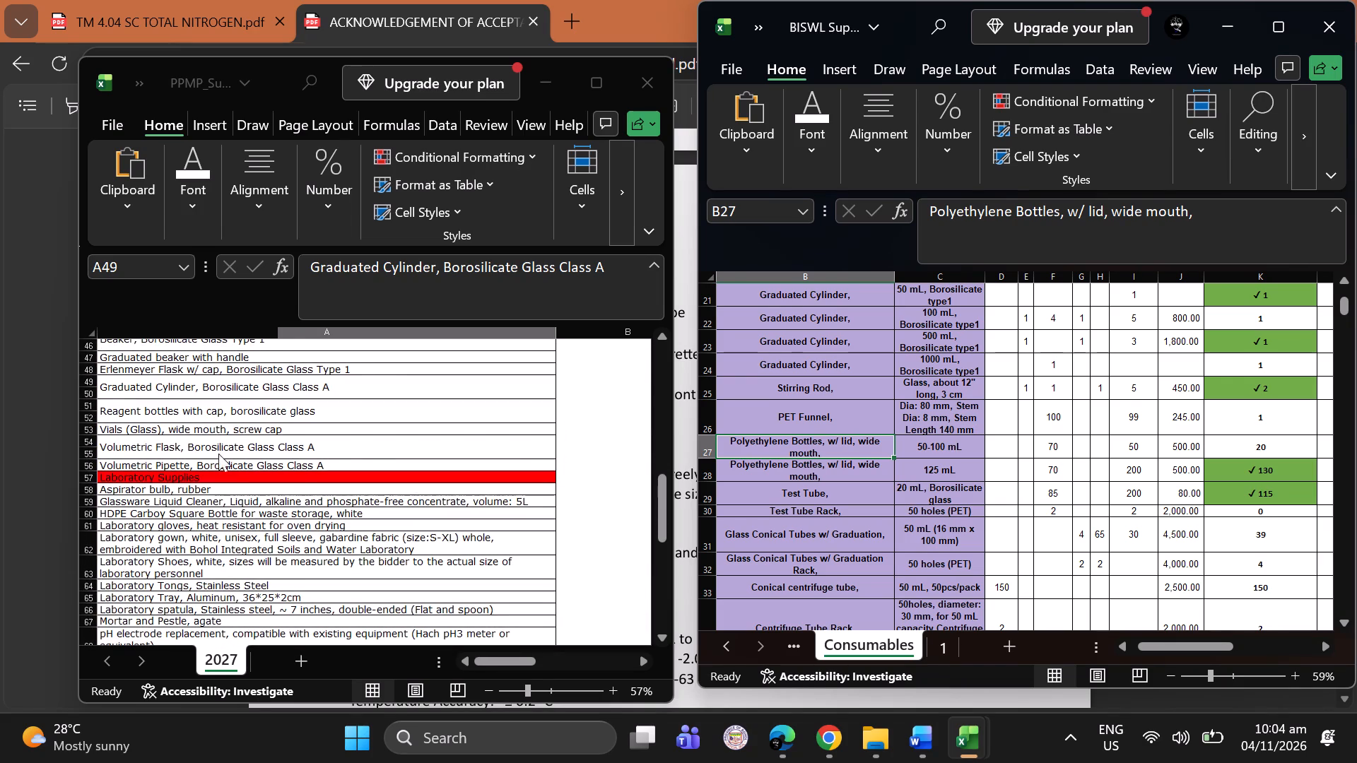
{"action": "left_click", "coordinate": [229, 489]}
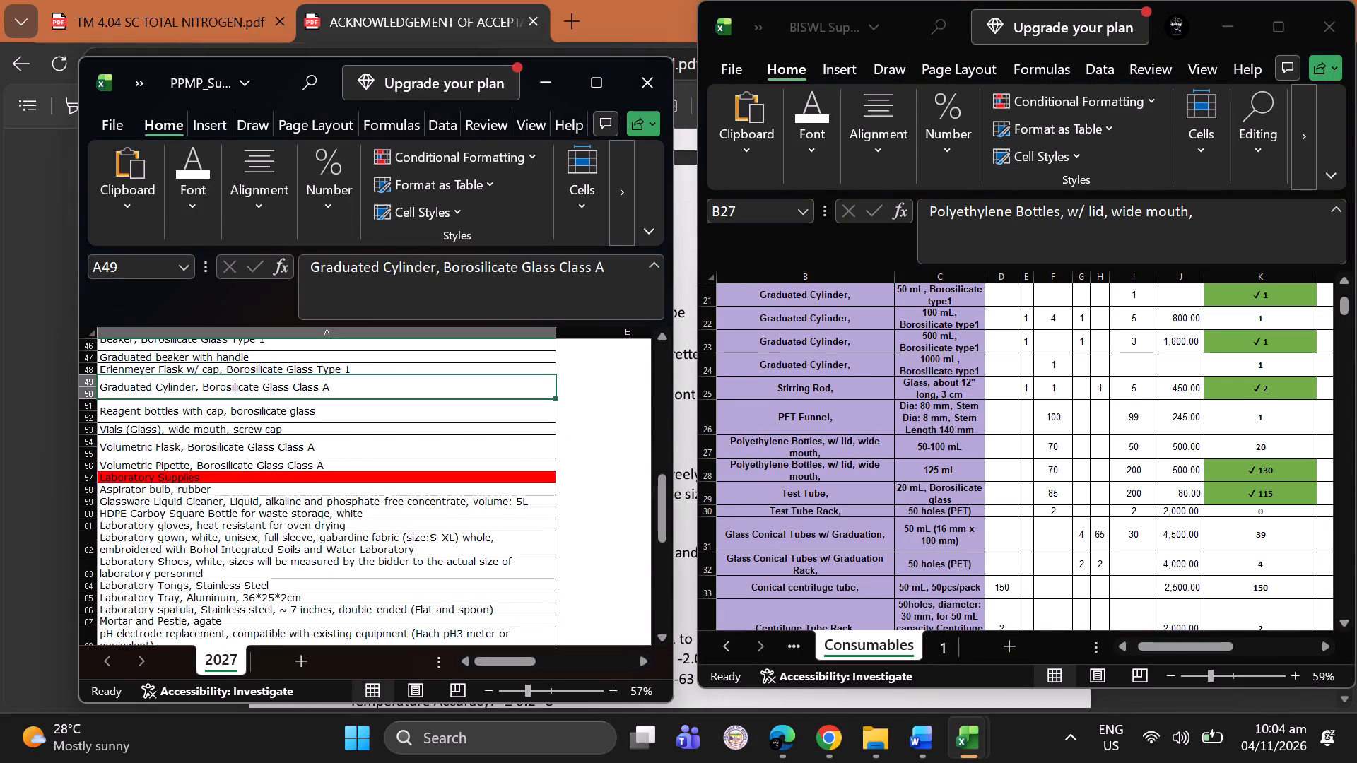
{"action": "left_click", "coordinate": [233, 501]}
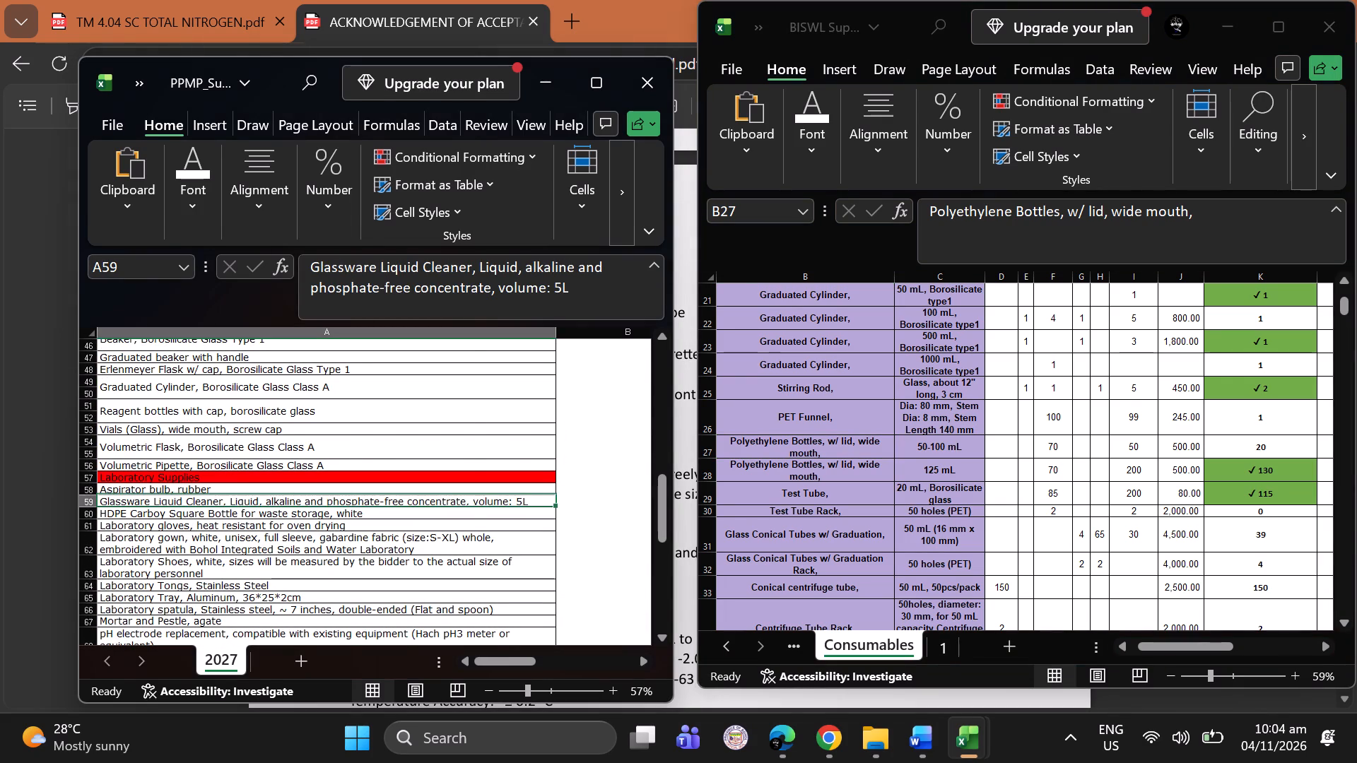
{"action": "right_click", "coordinate": [233, 501]}
{"action": "left_click", "coordinate": [292, 216]}
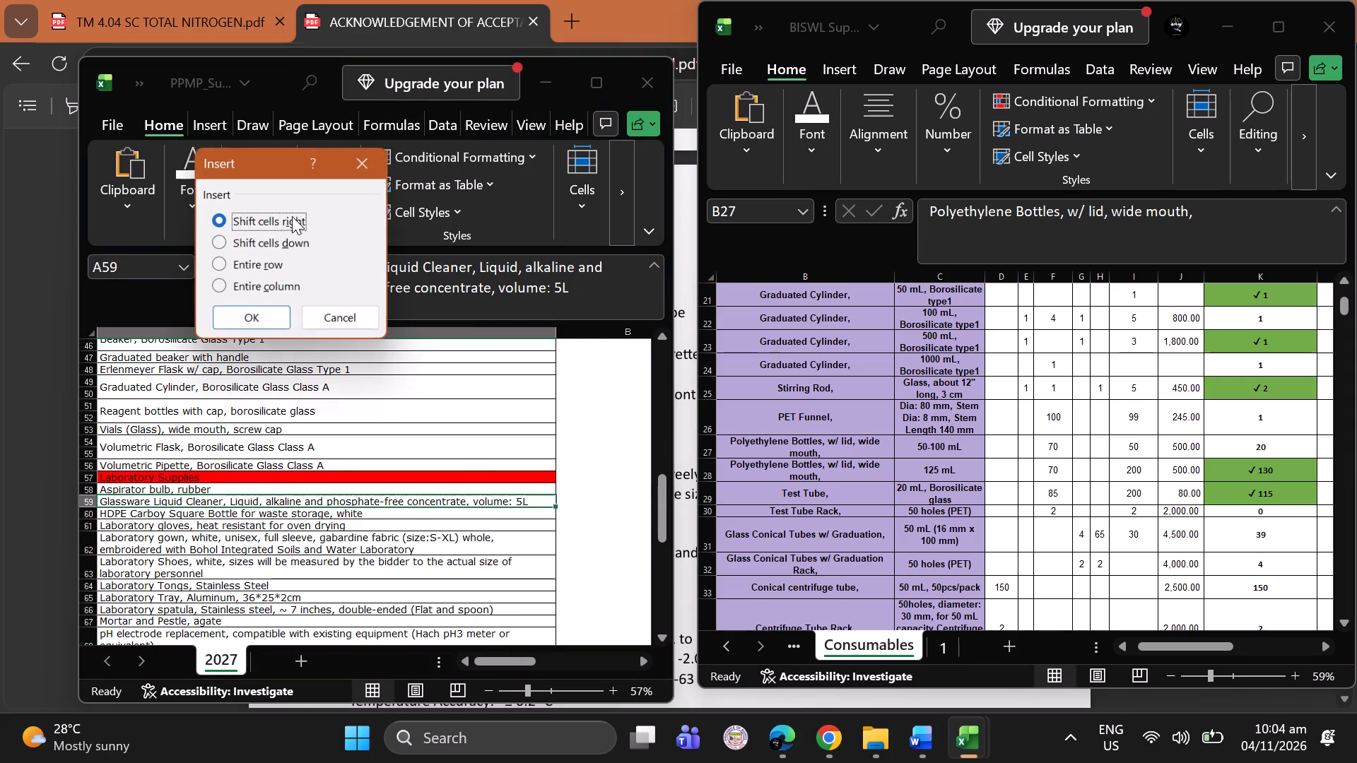
{"action": "left_click", "coordinate": [281, 268]}
{"action": "key", "text": "Return"}
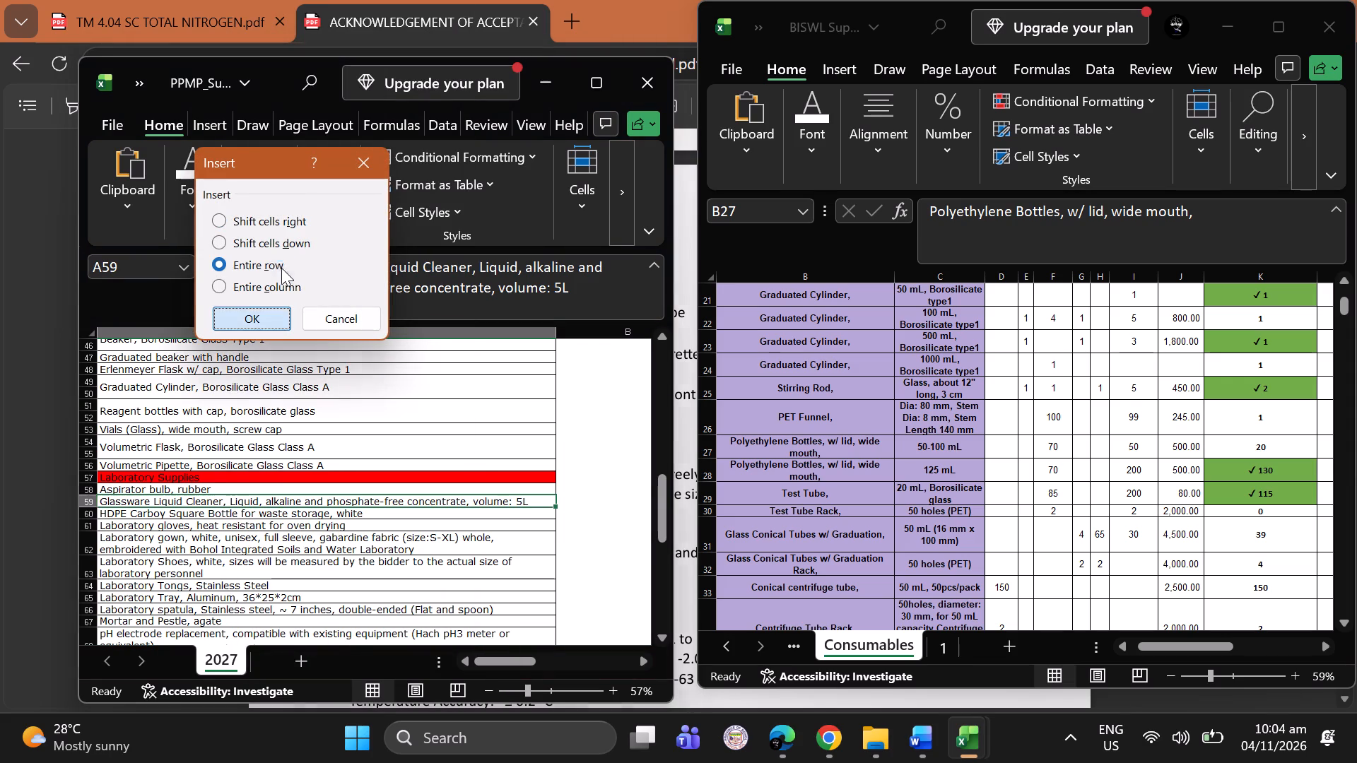
Enter "Polyethylene bottles, w/ lid. wide mouth" as the item description in A59 of the 2027 sheet.
{"action": "type", "text": "Poly"}
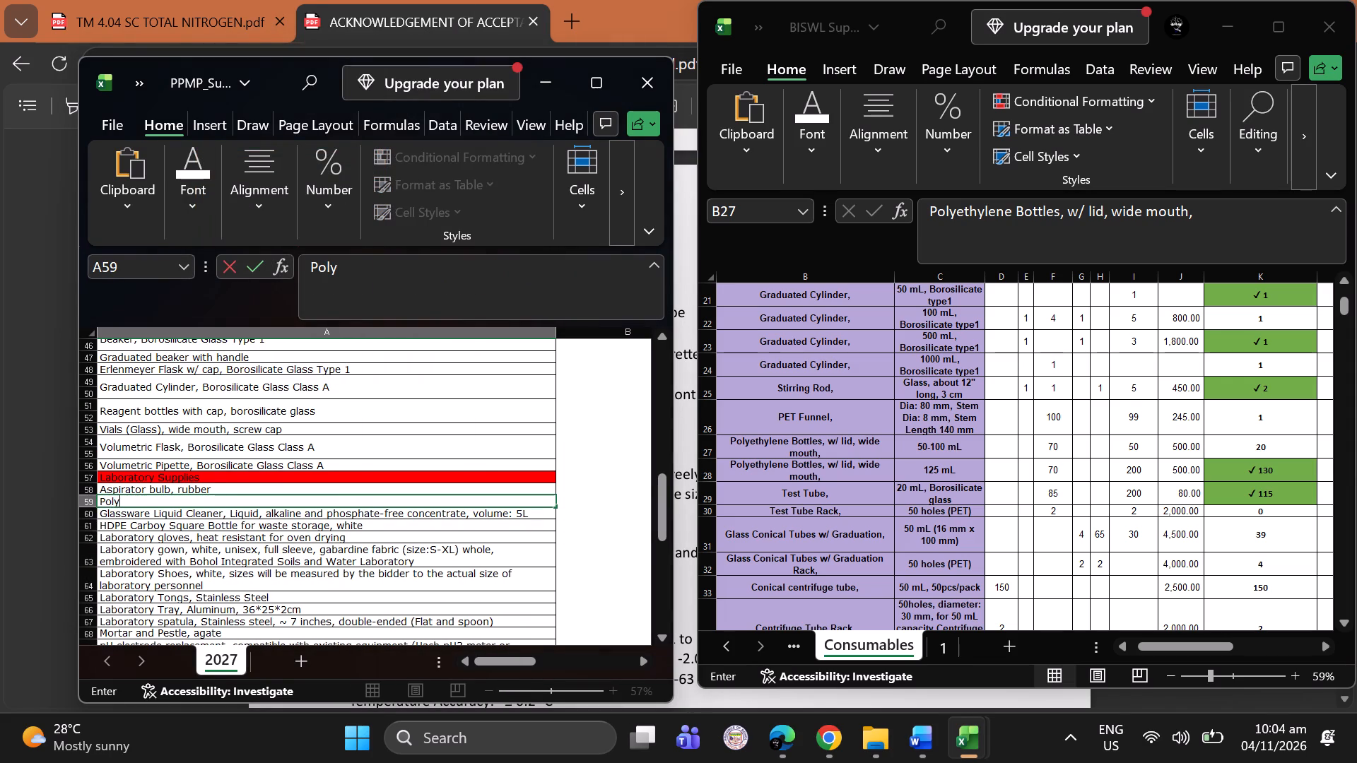
{"action": "type", "text": "ethyln"}
{"action": "key", "text": "BackSpace"}
{"action": "type", "text": "ene bottles"}
{"action": "type", "text": ", w/ lid"}
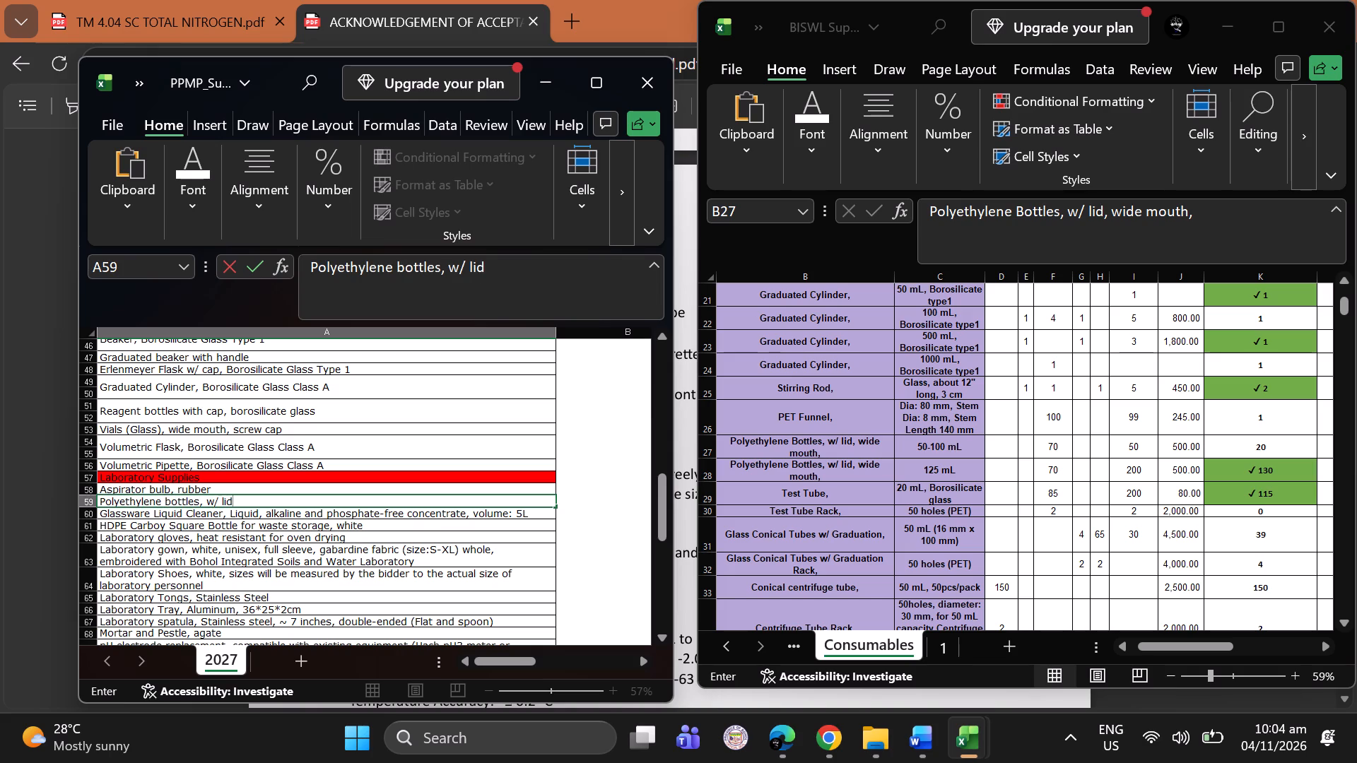
{"action": "type", "text": ". wode ,o"}
{"action": "key", "text": "BackSpace"}
{"action": "key", "text": "BackSpace"}
{"action": "key", "text": "BackSpace"}
{"action": "key", "text": "BackSpace"}
{"action": "key", "text": "BackSpace"}
{"action": "key", "text": "BackSpace"}
{"action": "key", "text": "BackSpace"}
{"action": "type", "text": "wide ,"}
{"action": "key", "text": "BackSpace"}
{"action": "key", "text": "BackSpace"}
{"action": "key", "text": "BackSpace"}
{"action": "key", "text": "ctrl+z"}
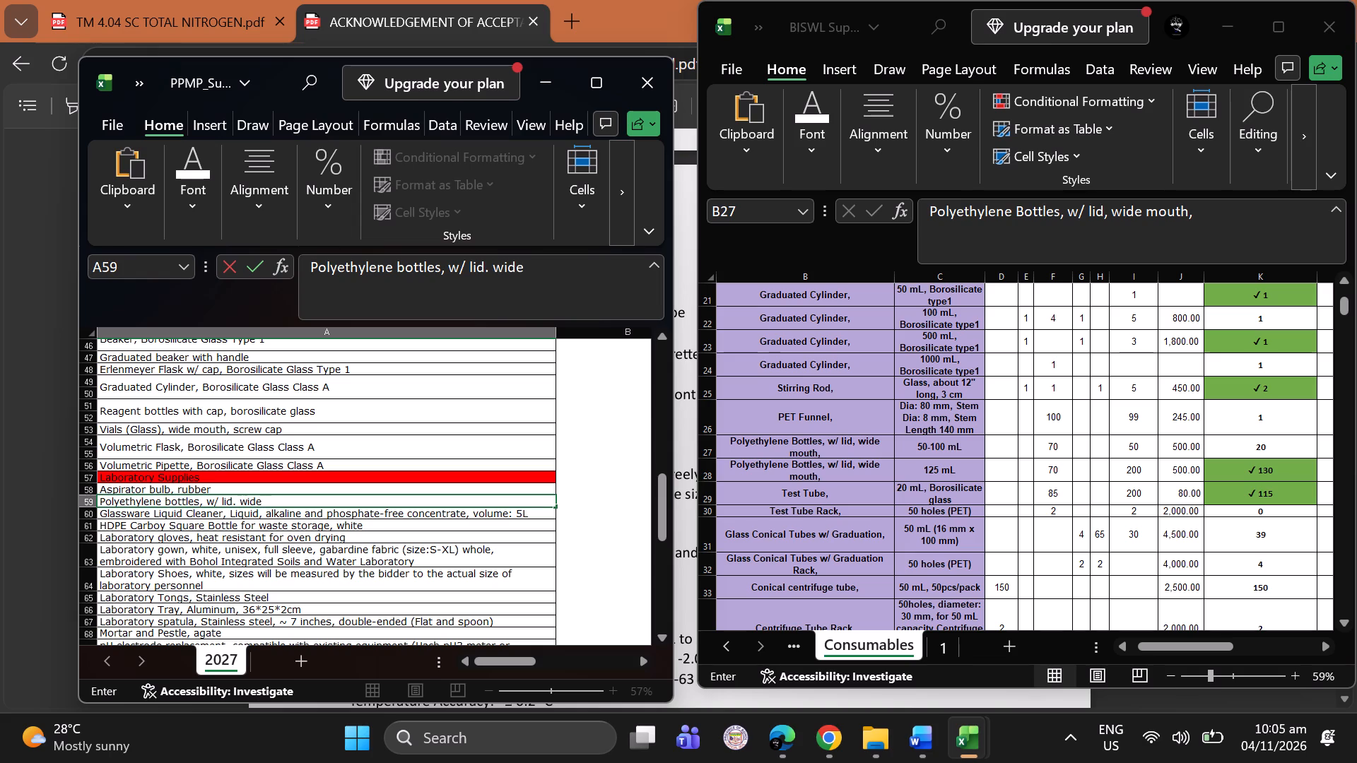
{"action": "type", "text": "mouth"}
{"action": "key", "text": "Tab"}
Enter "20 pcs/ 100 mL" as the polyethylene bottles' quantity in C59 of the 2027 sheet.
{"action": "key", "text": "Tab"}
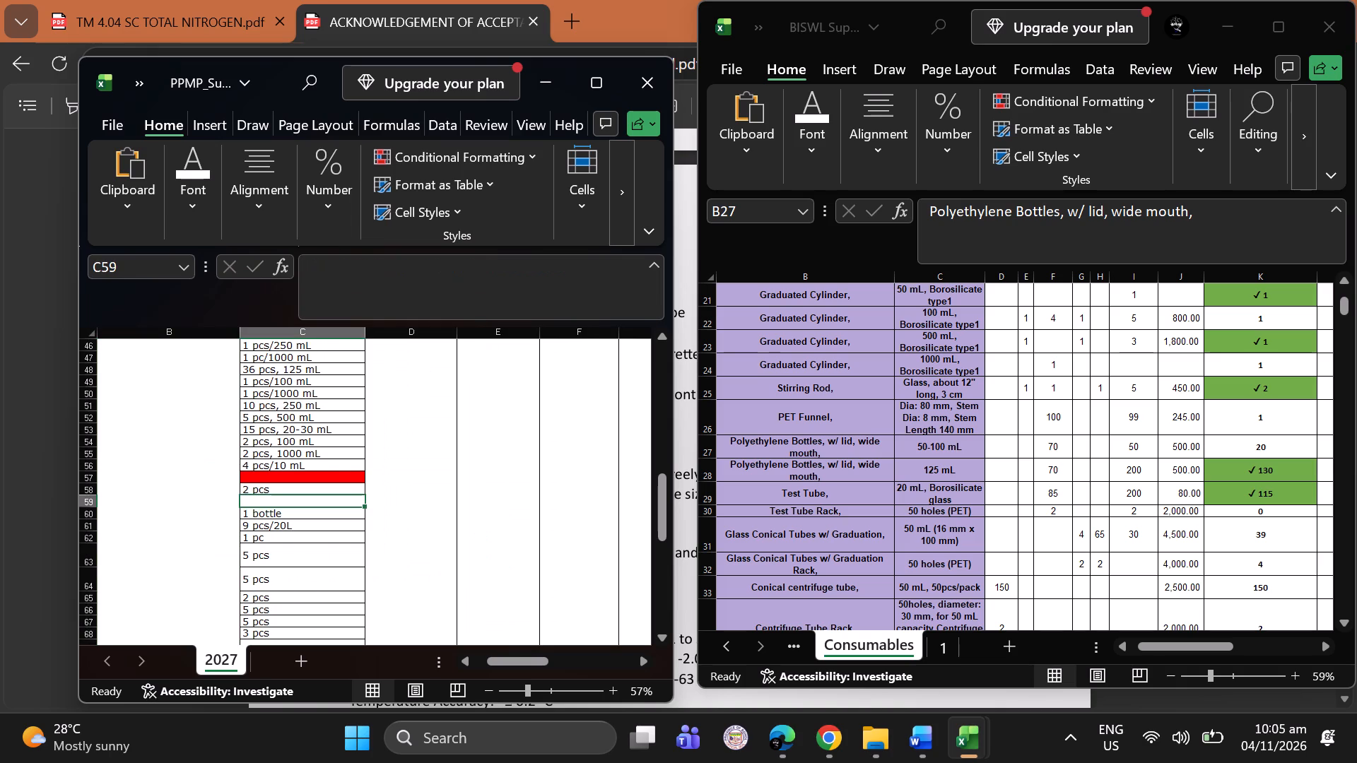
{"action": "key", "text": "2"}
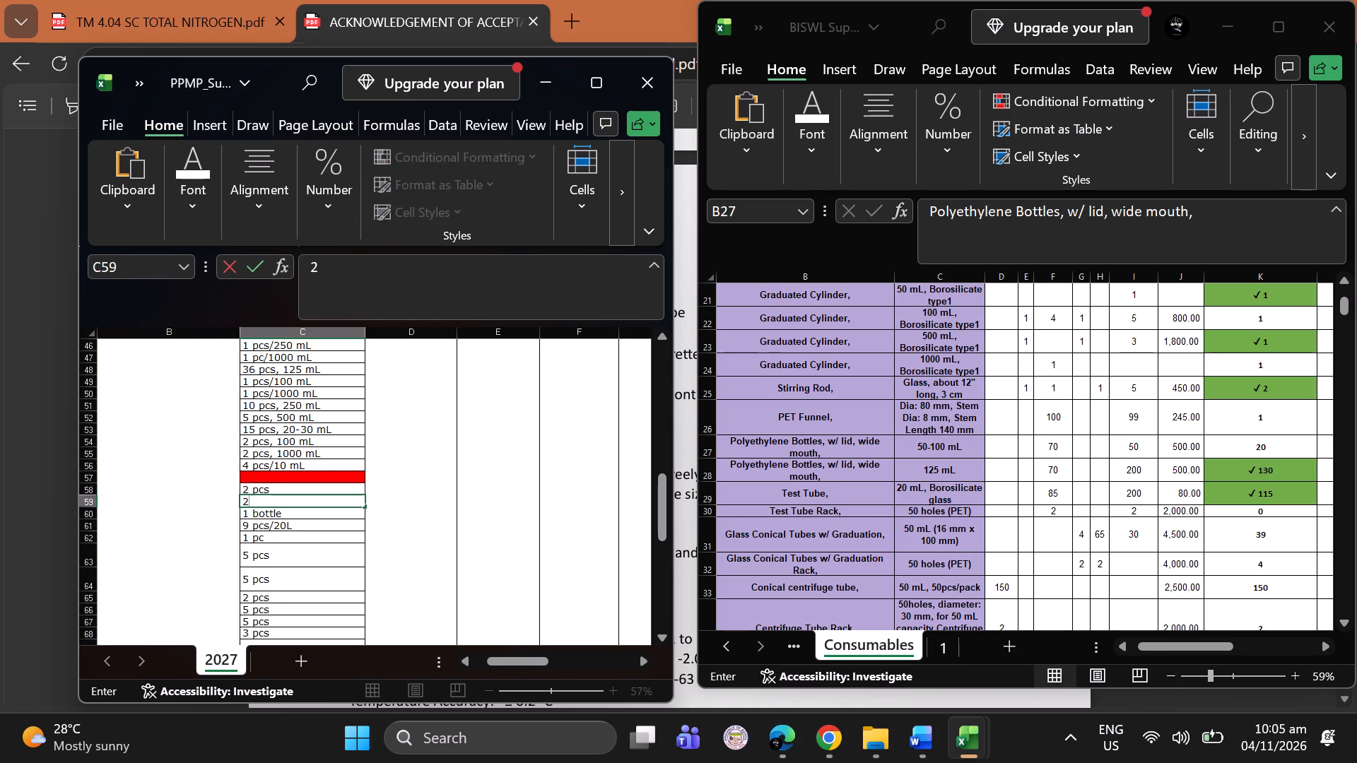
{"action": "type", "text": "0 pcs"}
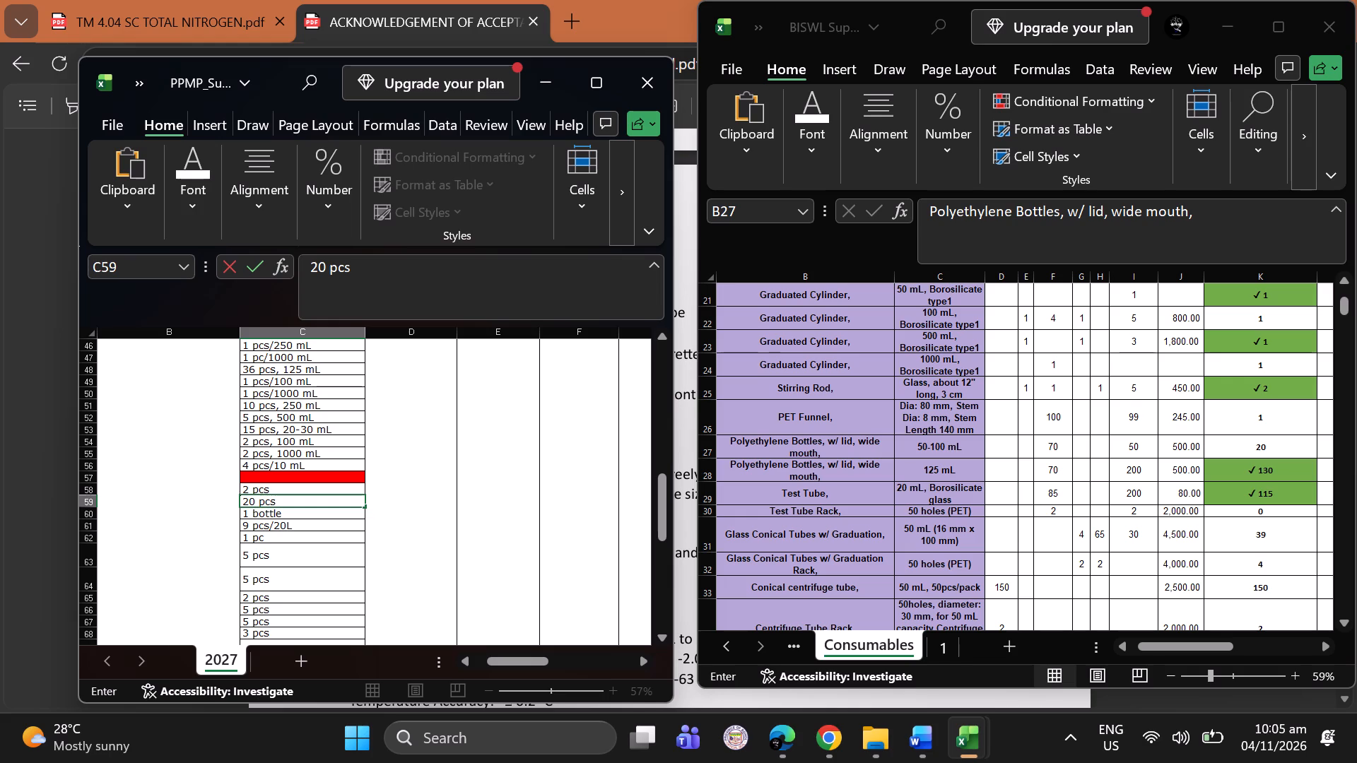
{"action": "key", "text": "slash"}
{"action": "key", "text": "space"}
{"action": "type", "text": "100 mL"}
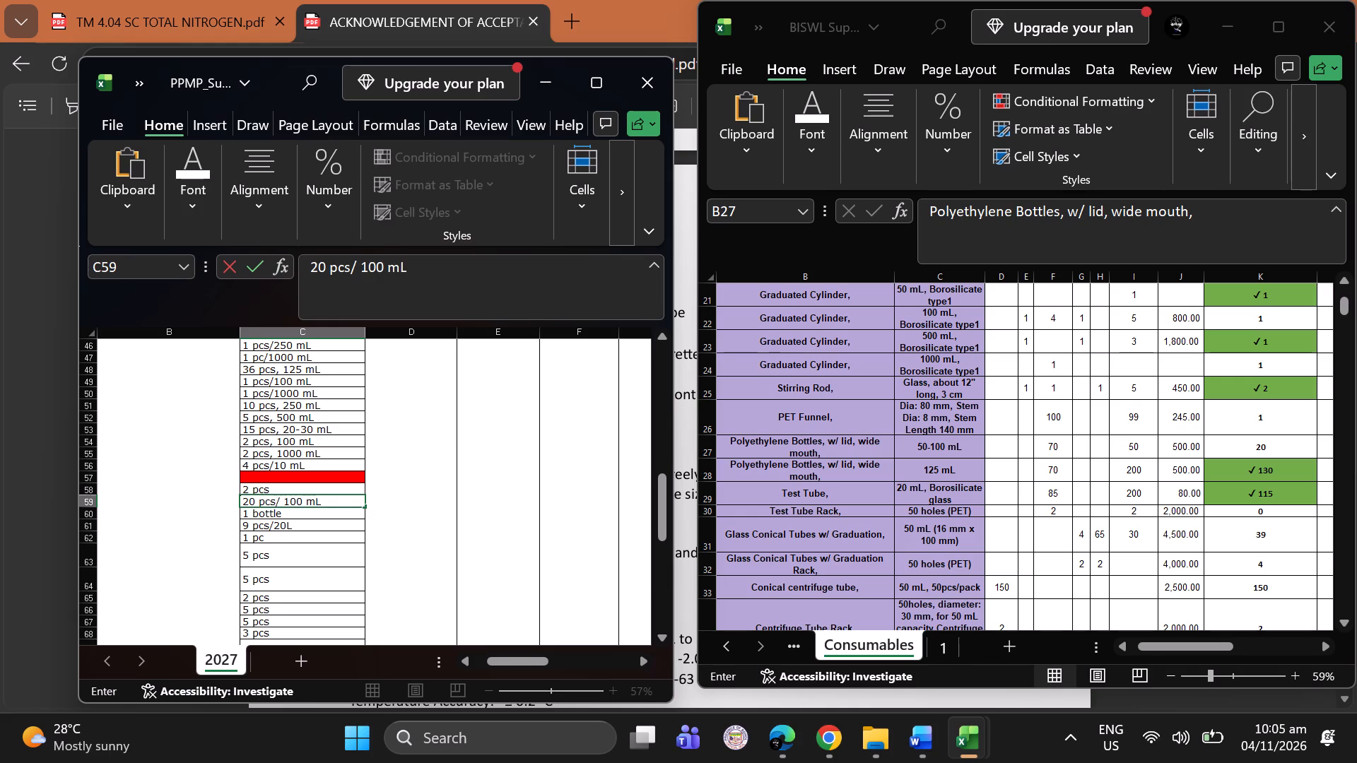
{"action": "key", "text": "Return"}
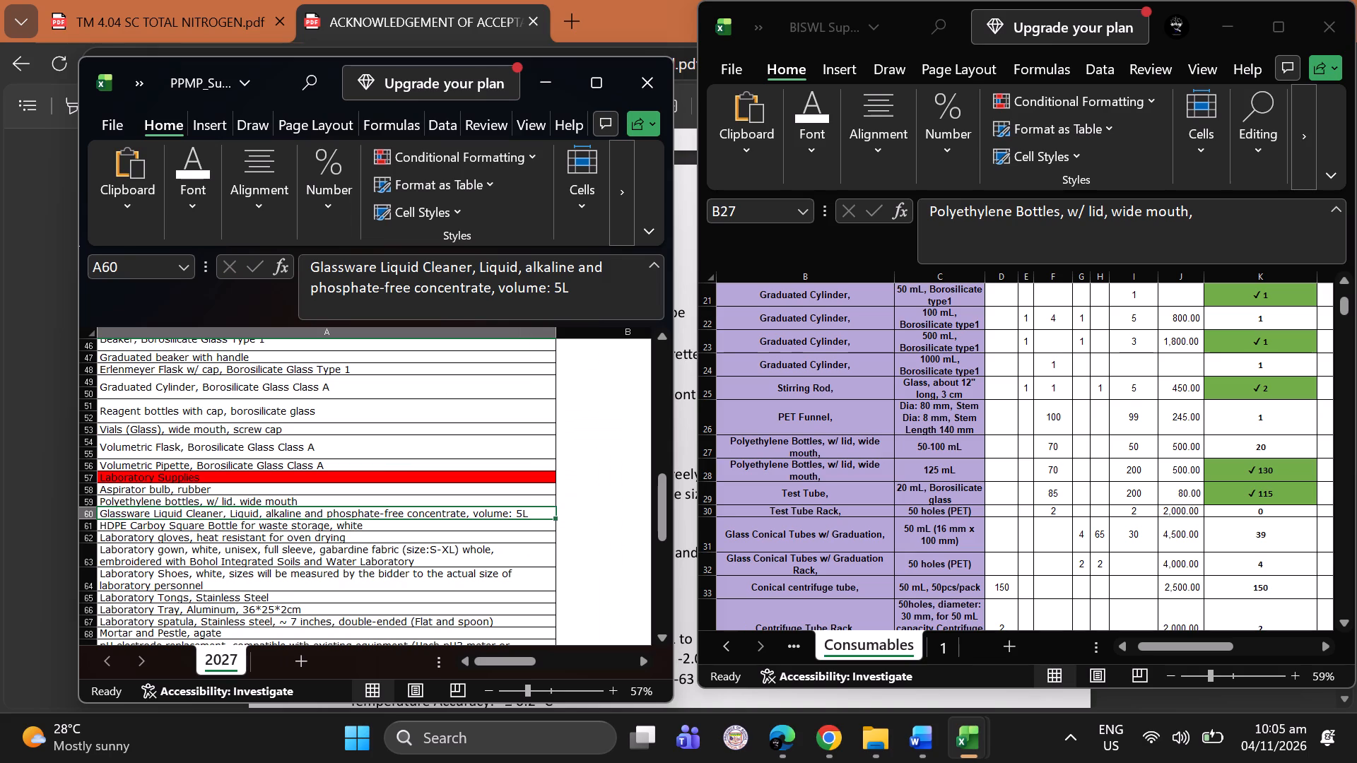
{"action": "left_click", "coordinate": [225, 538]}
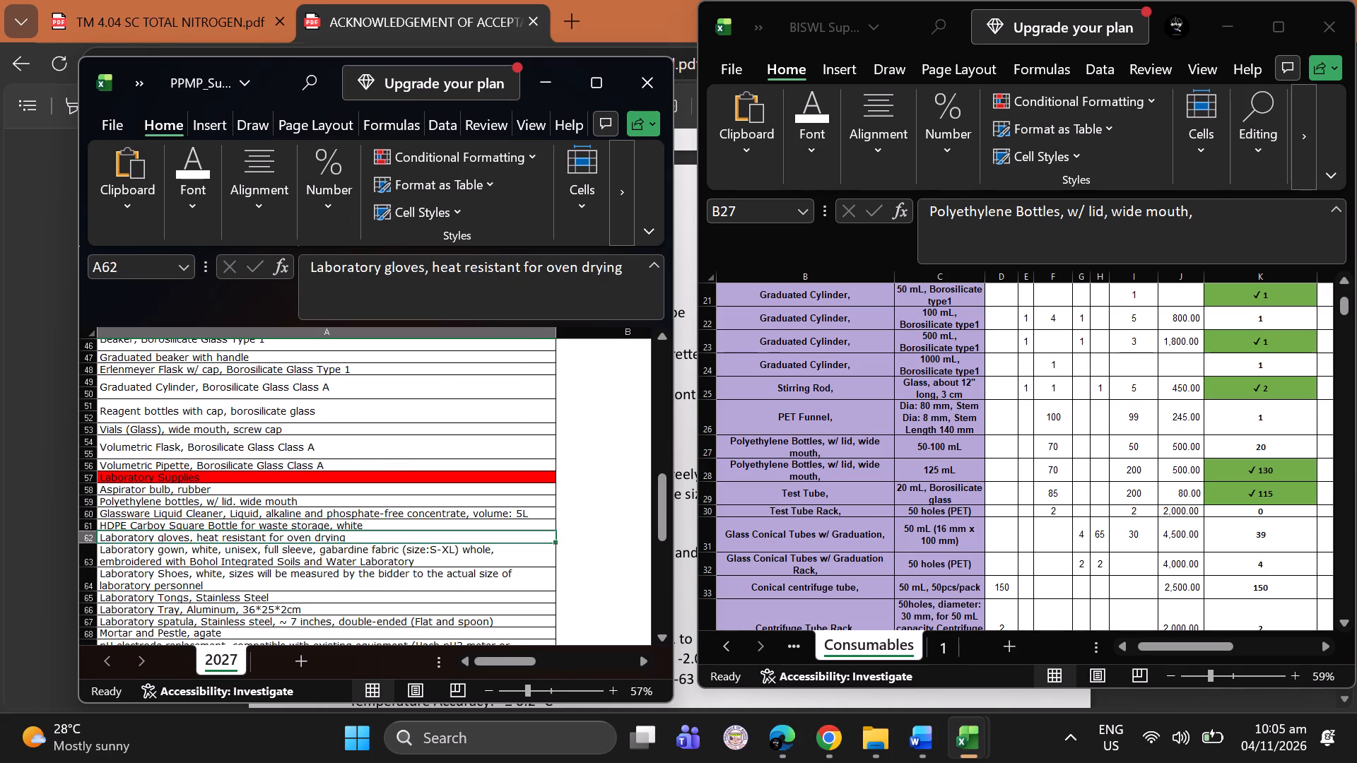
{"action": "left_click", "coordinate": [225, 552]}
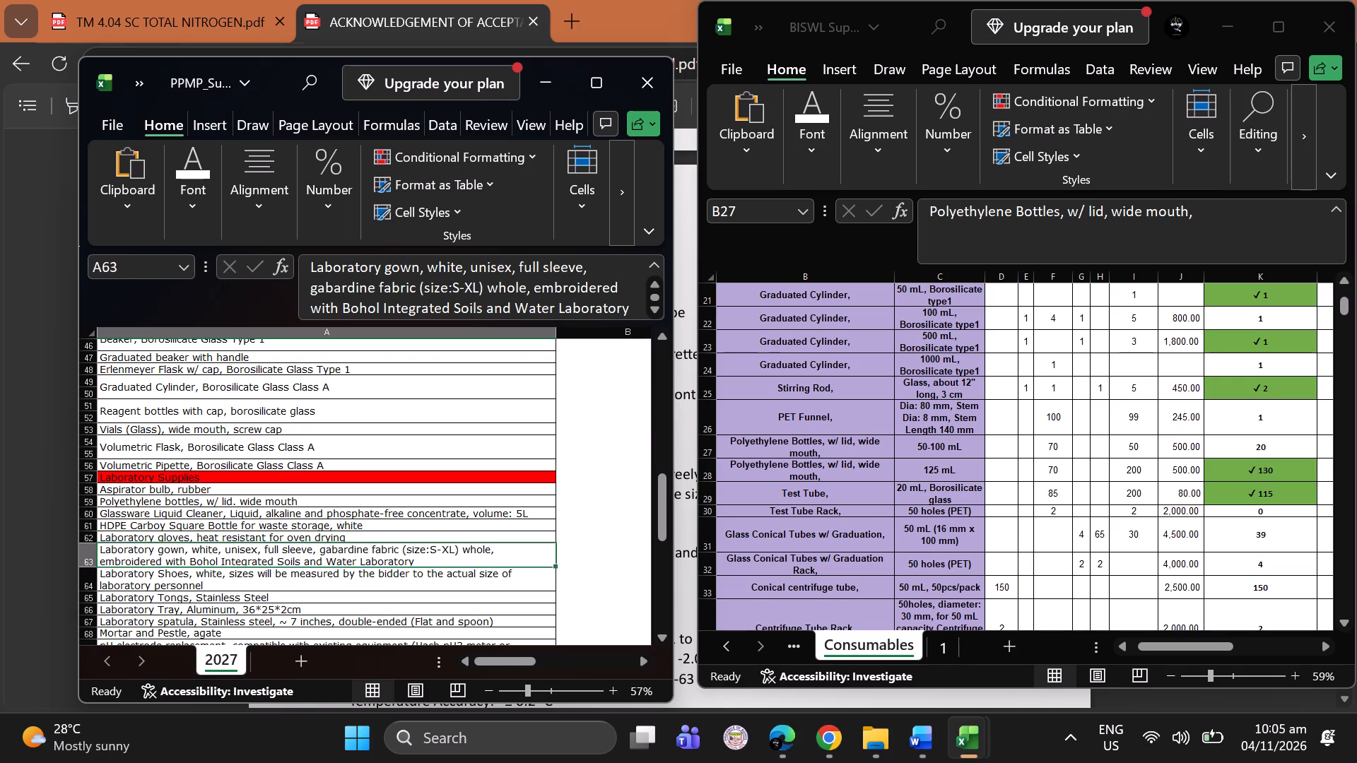
Delete the entire Laboratory Shoes row from the Laboratory Supplies section of the 2027 sheet.
{"action": "left_click", "coordinate": [221, 572]}
{"action": "right_click", "coordinate": [221, 572]}
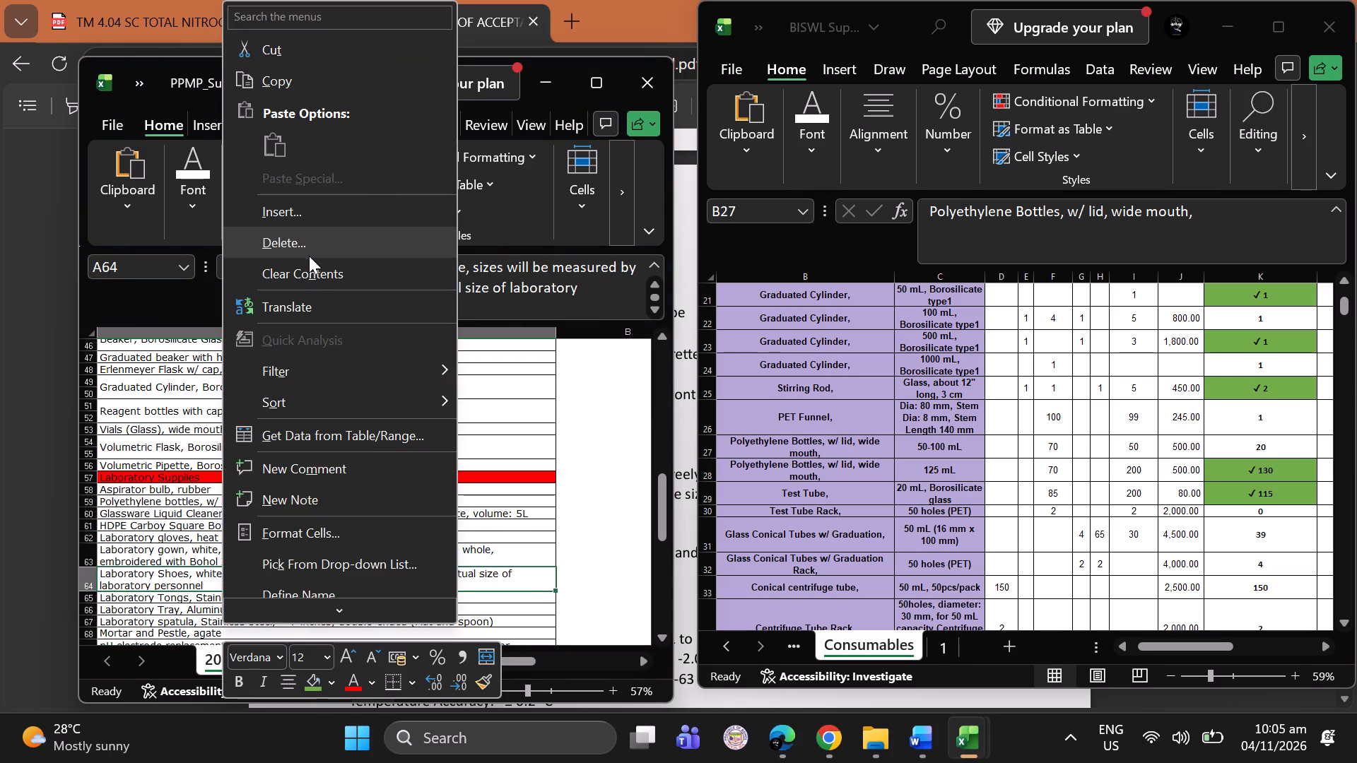
{"action": "left_click", "coordinate": [309, 249]}
{"action": "left_click", "coordinate": [298, 295]}
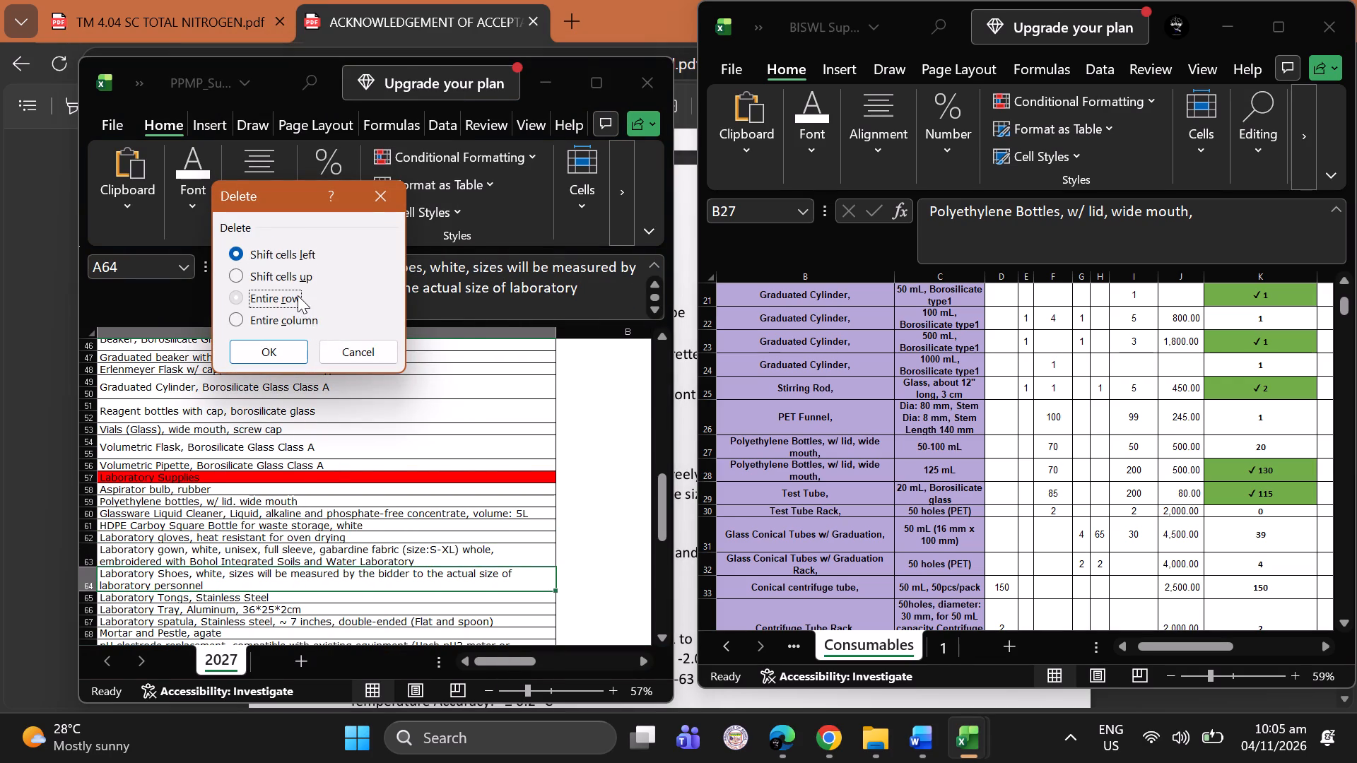
{"action": "key", "text": "Return"}
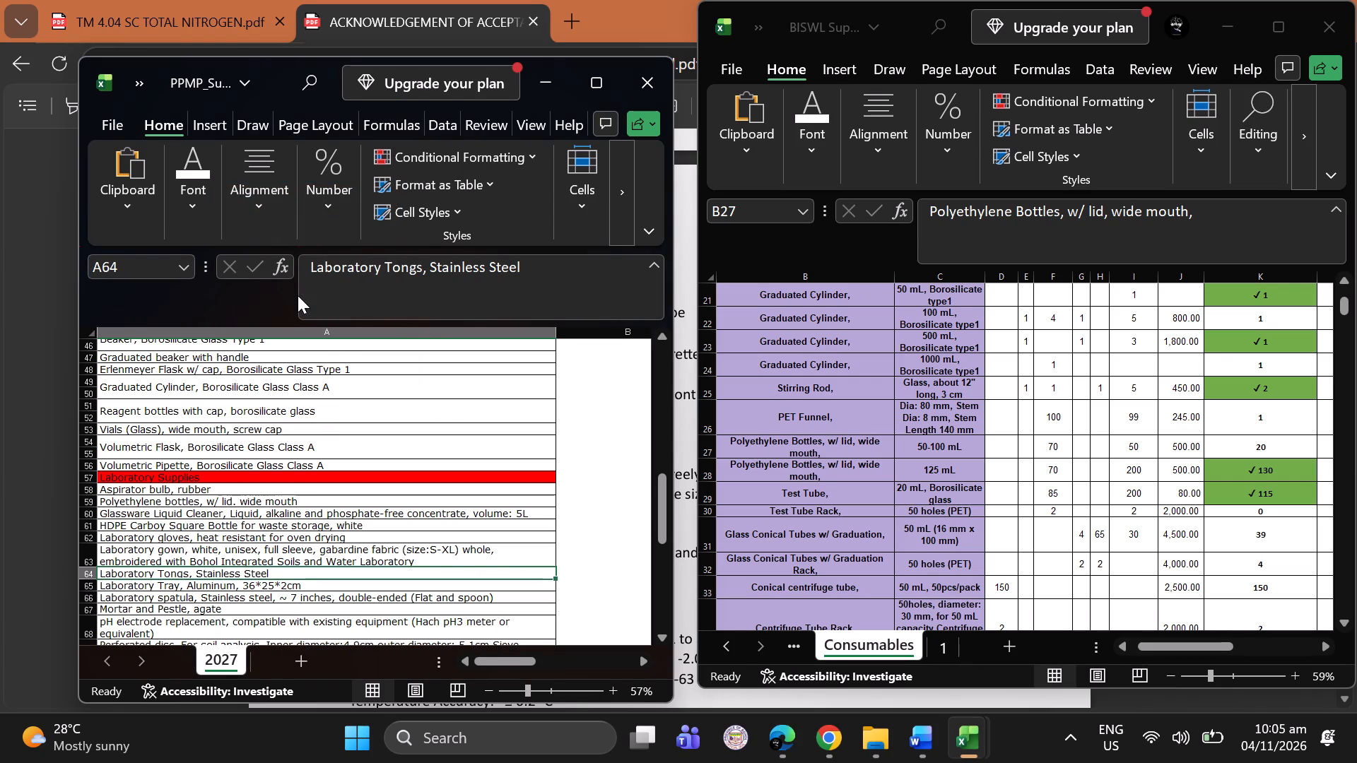
Review the Laboratory Supplies entries from Laboratory Tongs down to the last Laboratory Tray, including the quantities in column C.
{"action": "key", "text": "Return"}
{"action": "key", "text": "Return"}
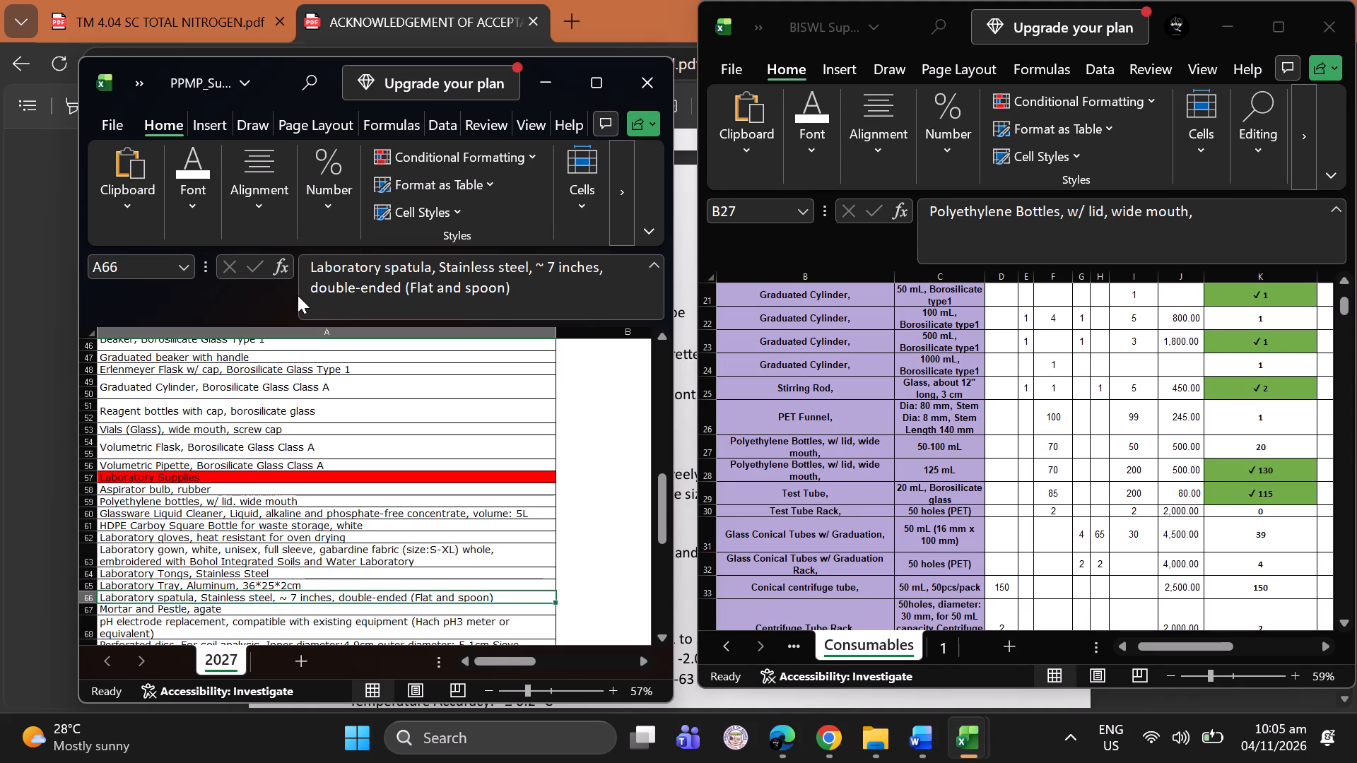
{"action": "key", "text": "Return"}
{"action": "key", "text": "Return"}
{"action": "key", "text": "Return"}
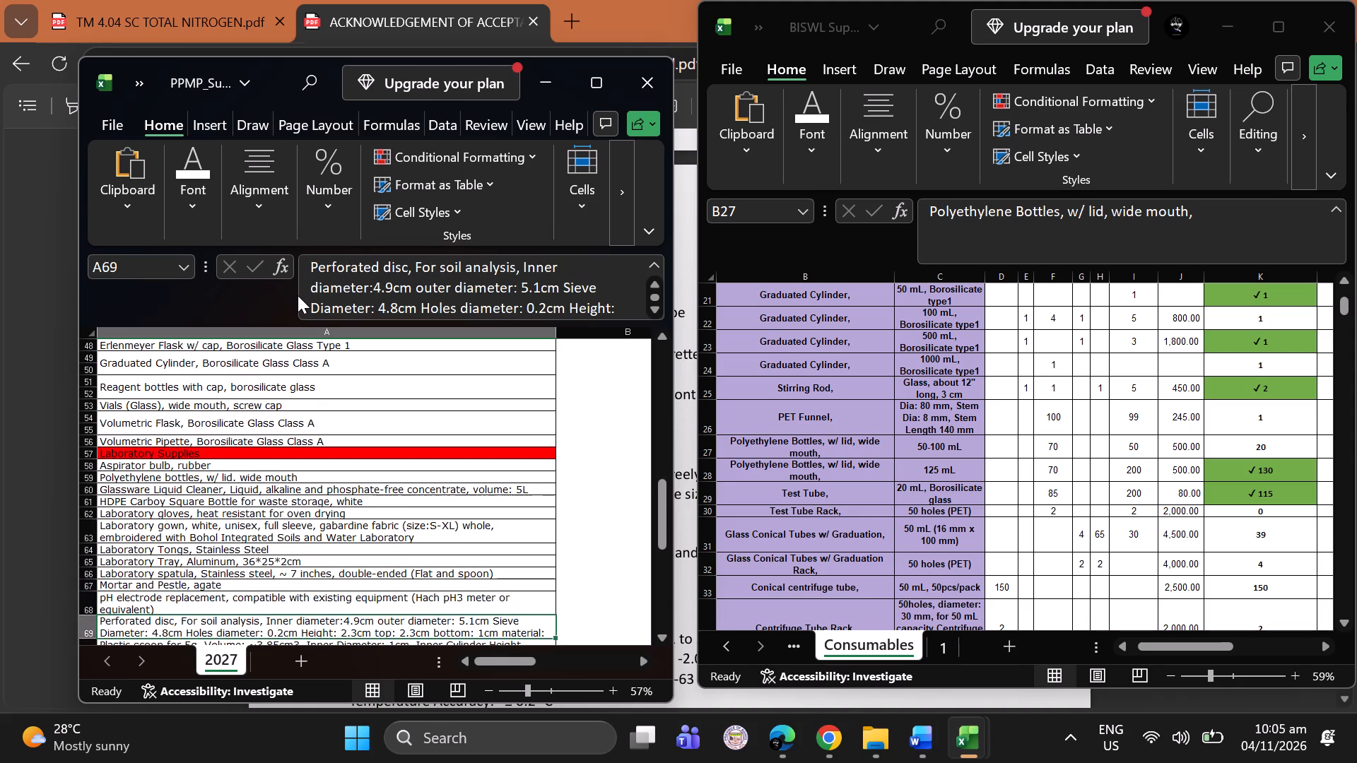
{"action": "key", "text": "Return"}
{"action": "key", "text": "Return"}
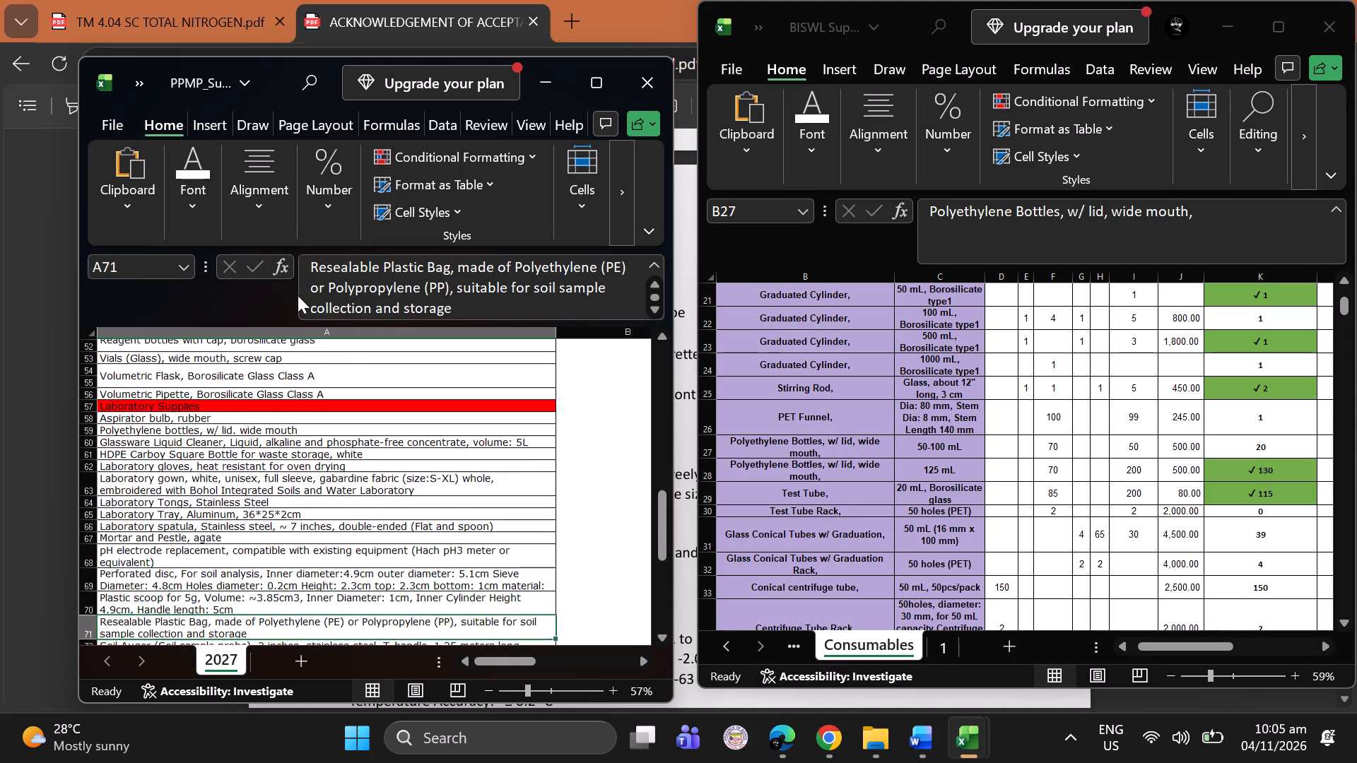
{"action": "key", "text": "Return"}
{"action": "key", "text": "Return"}
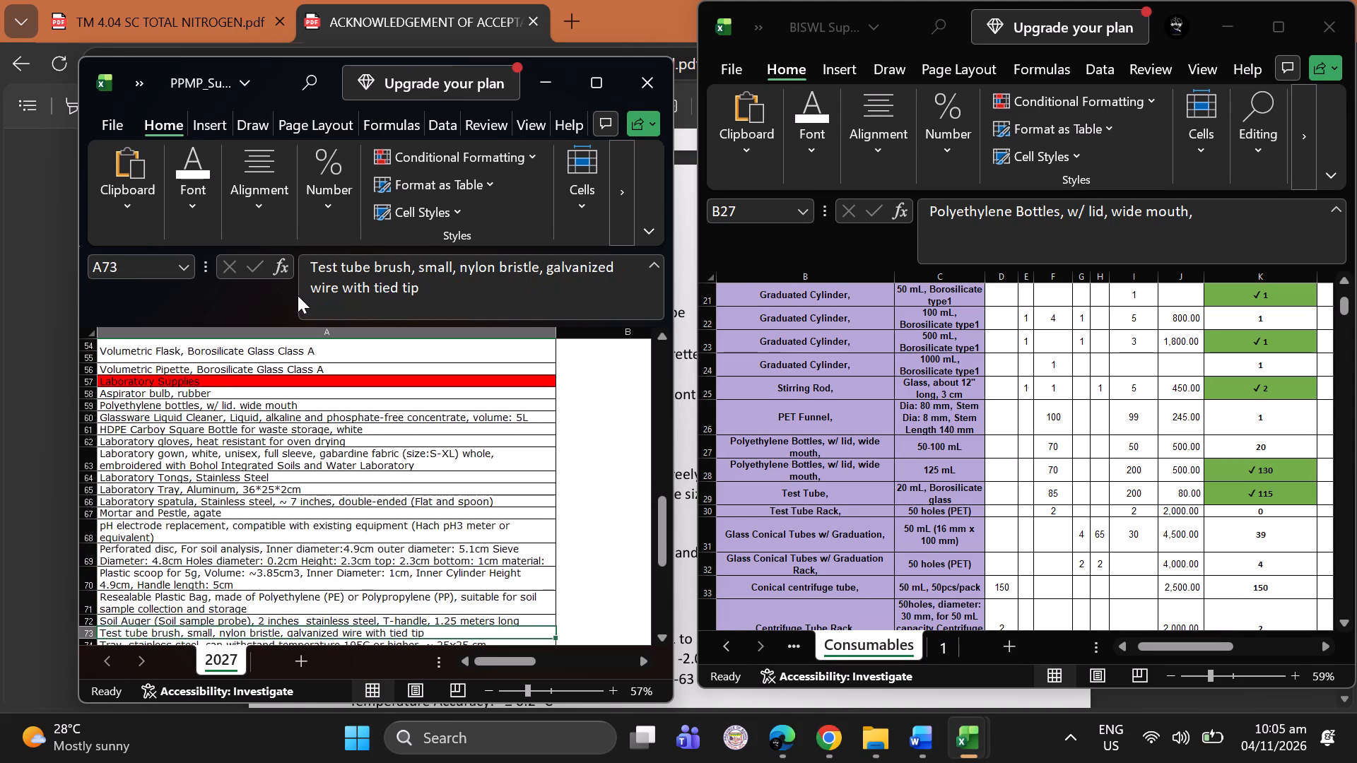
{"action": "key", "text": "Return"}
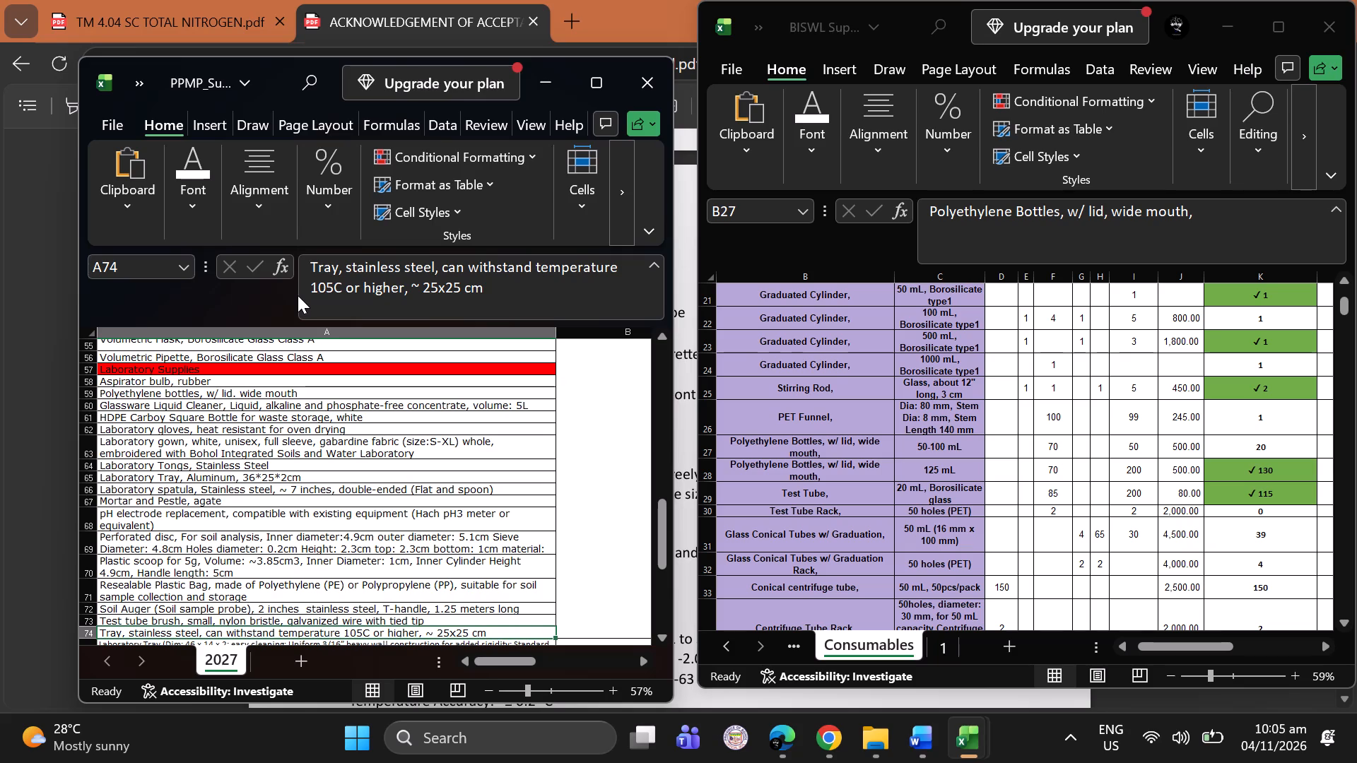
{"action": "key", "text": "Up"}
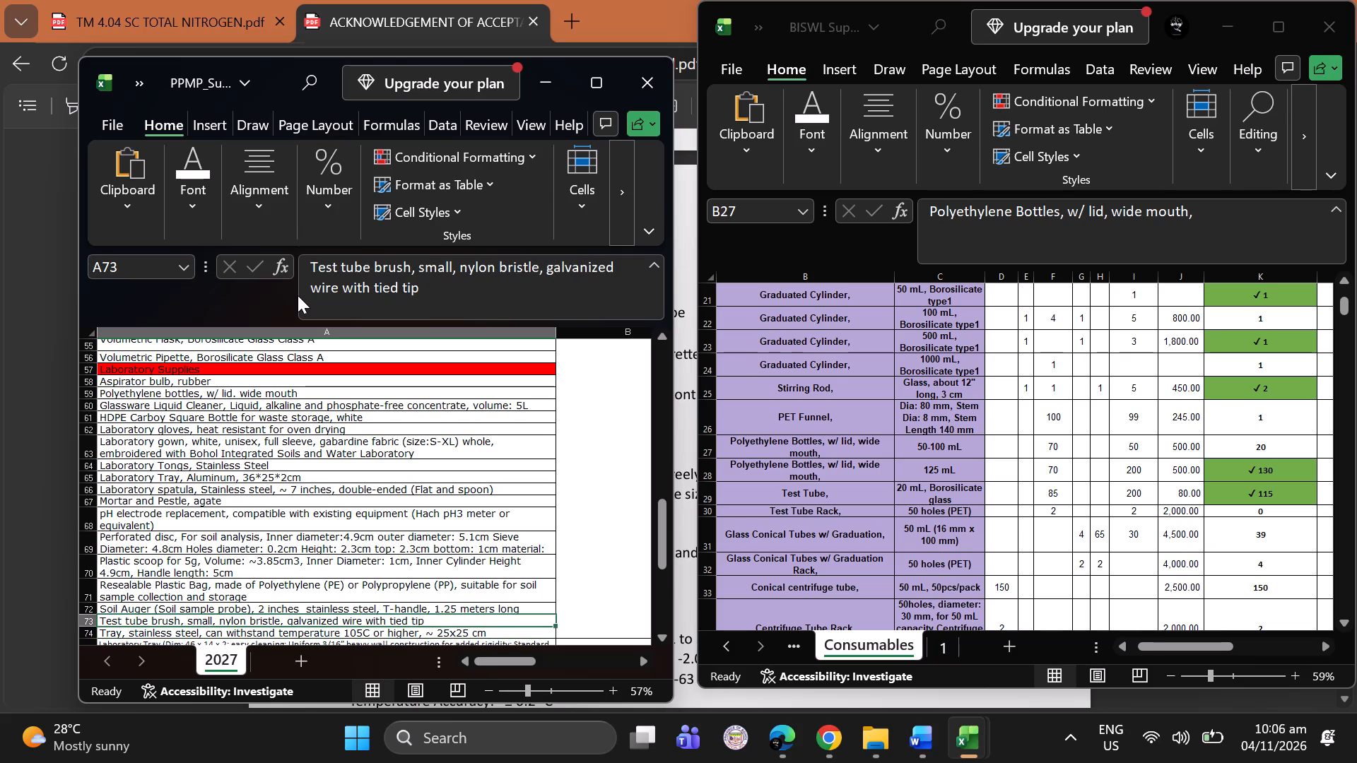
{"action": "key", "text": "Down"}
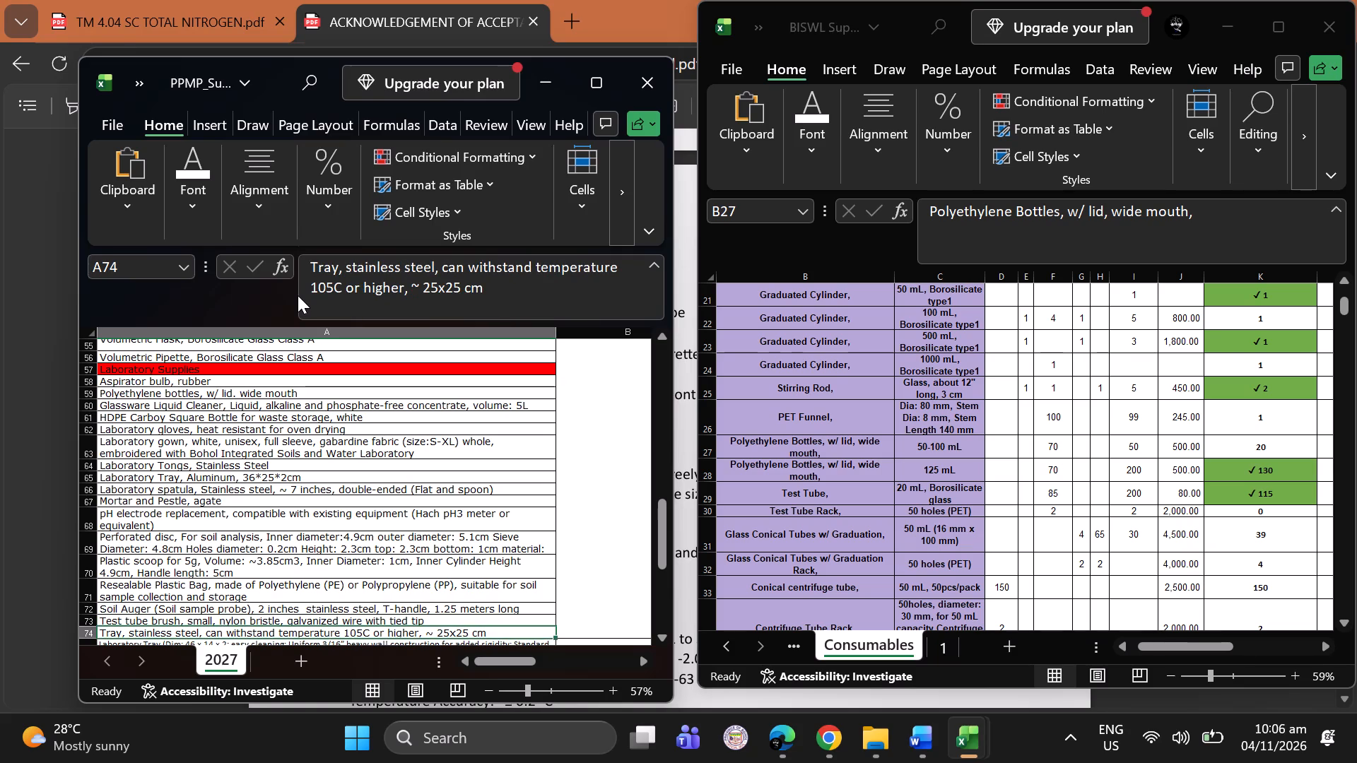
{"action": "scroll", "coordinate": [298, 295], "scroll_direction": "down", "scroll_amount": 1}
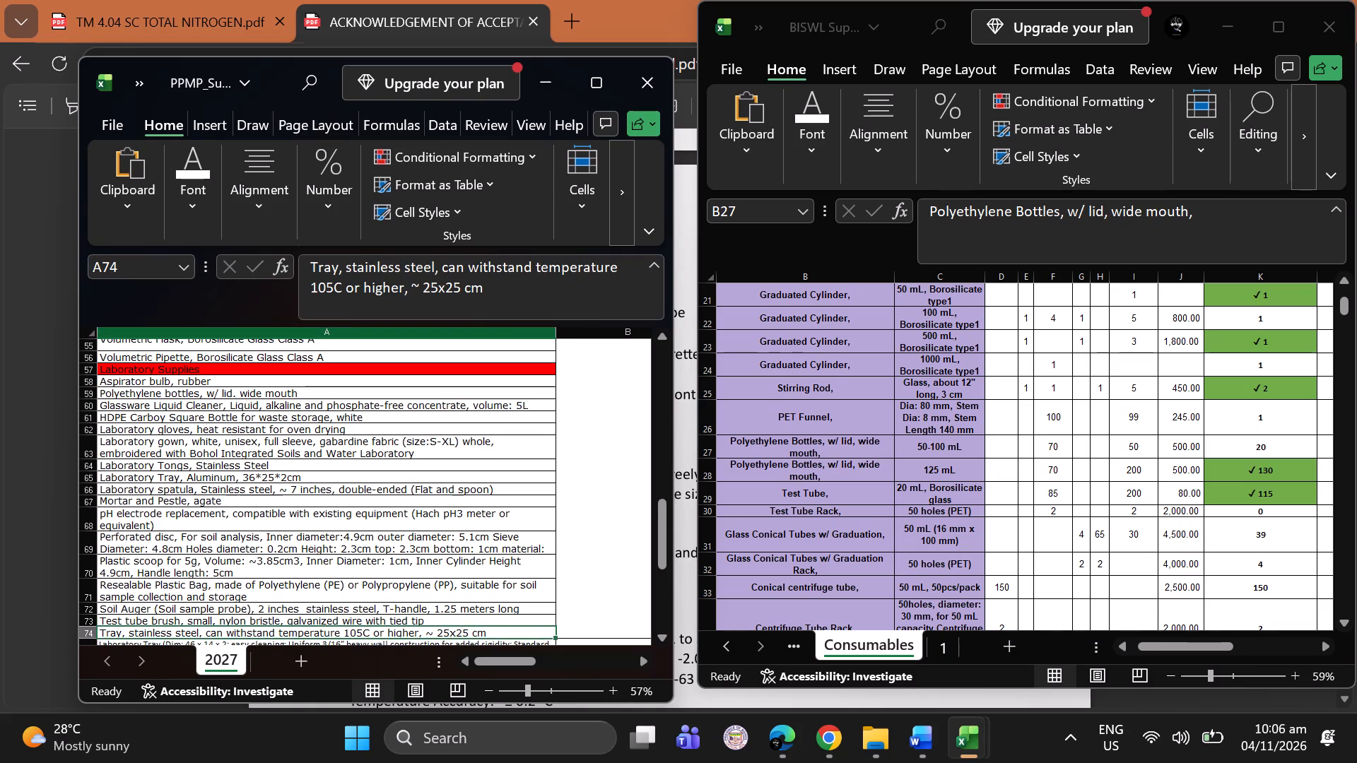
{"action": "scroll", "coordinate": [216, 419], "scroll_direction": "down", "scroll_amount": 1}
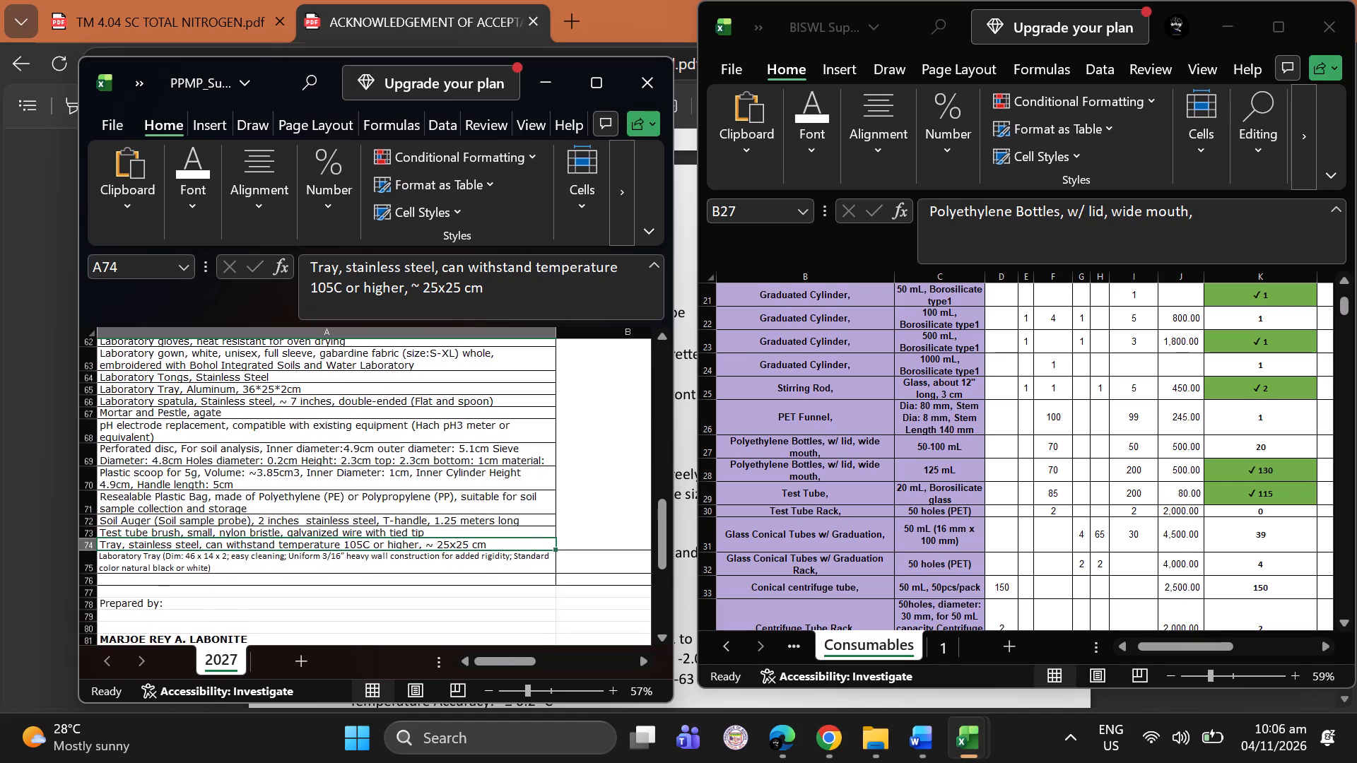
{"action": "scroll", "coordinate": [216, 419], "scroll_direction": "down", "scroll_amount": 2}
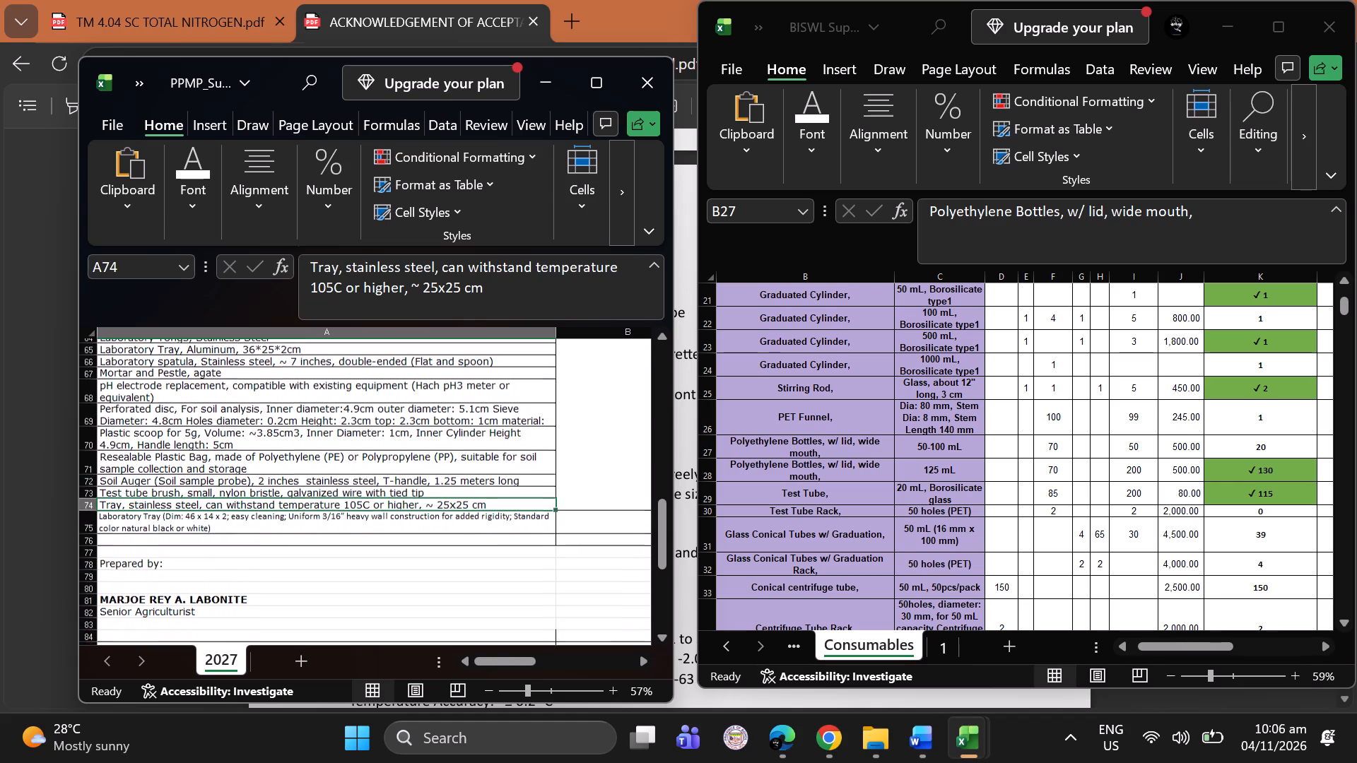
{"action": "scroll", "coordinate": [216, 419], "scroll_direction": "left", "scroll_amount": 1}
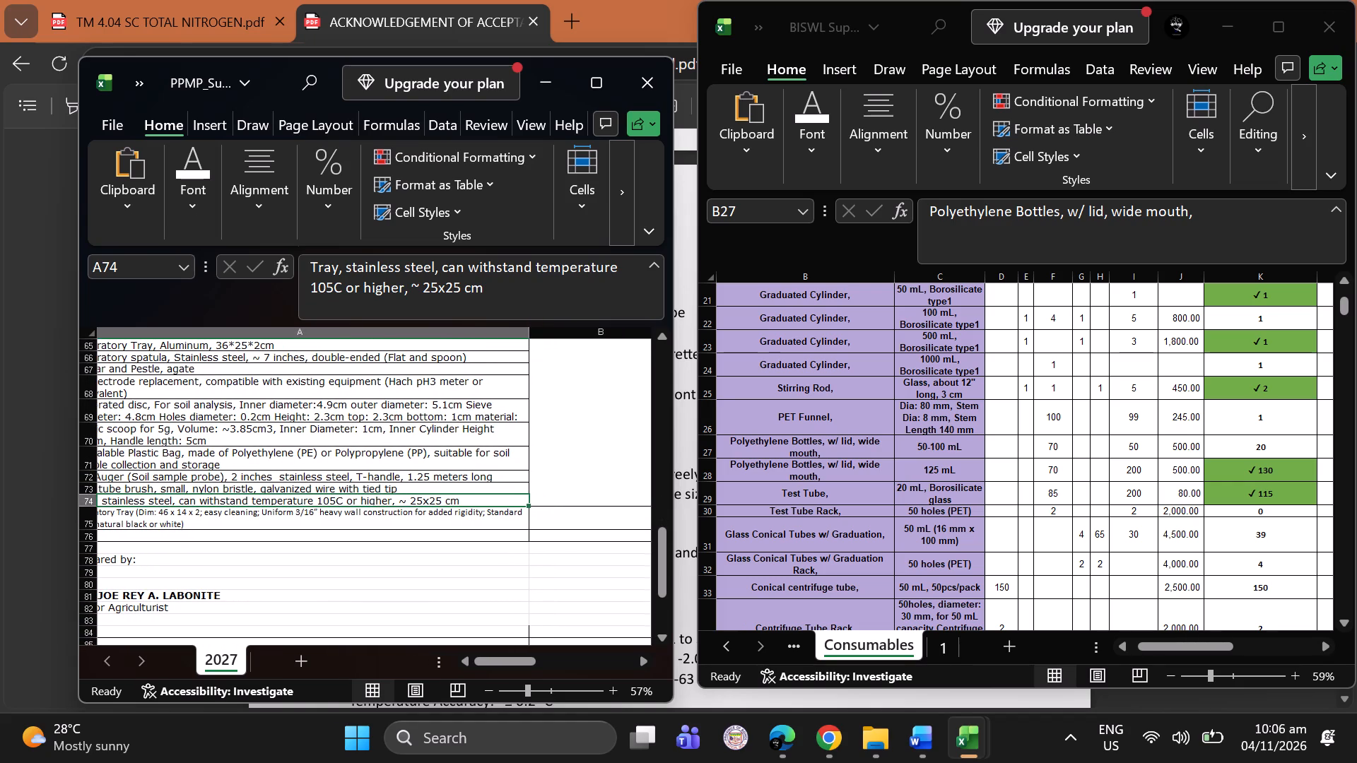
{"action": "scroll", "coordinate": [216, 419], "scroll_direction": "left", "scroll_amount": 2}
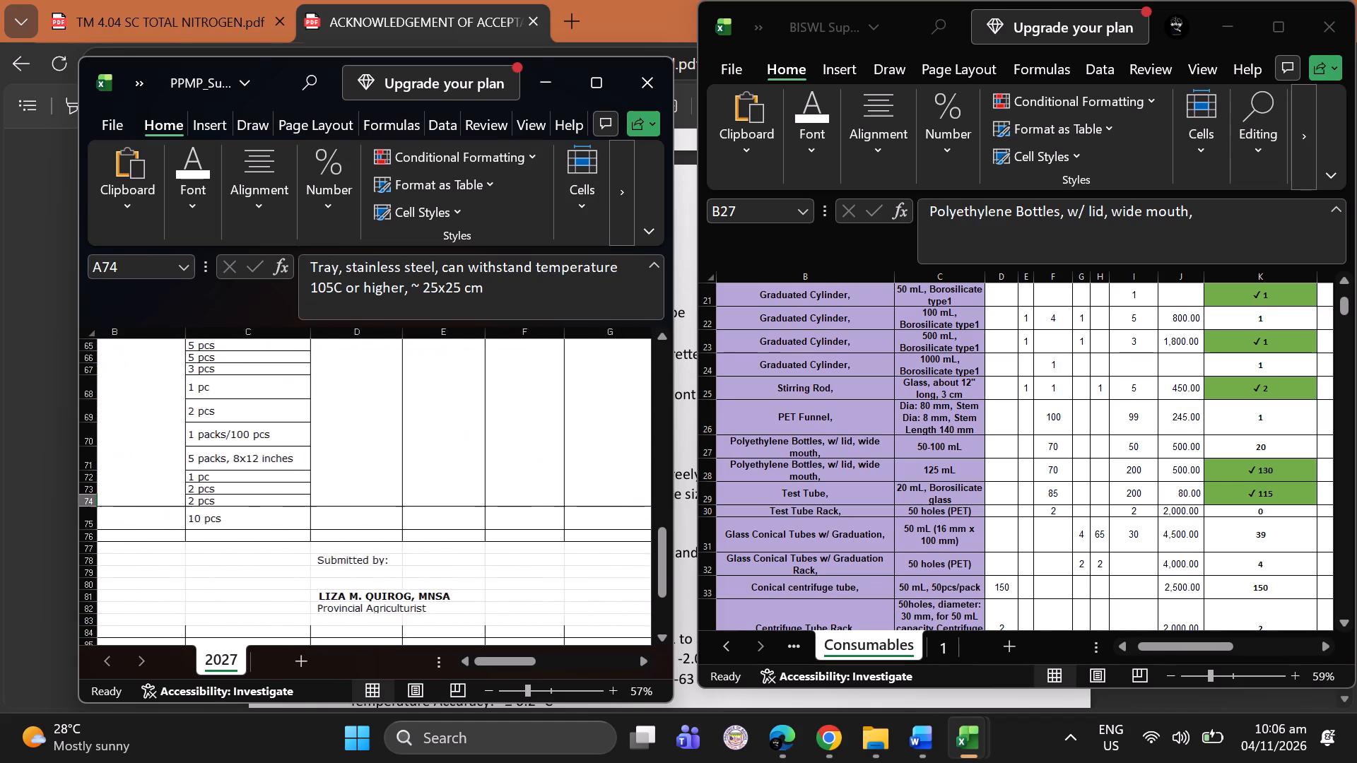
{"action": "scroll", "coordinate": [216, 419], "scroll_direction": "right", "scroll_amount": 3}
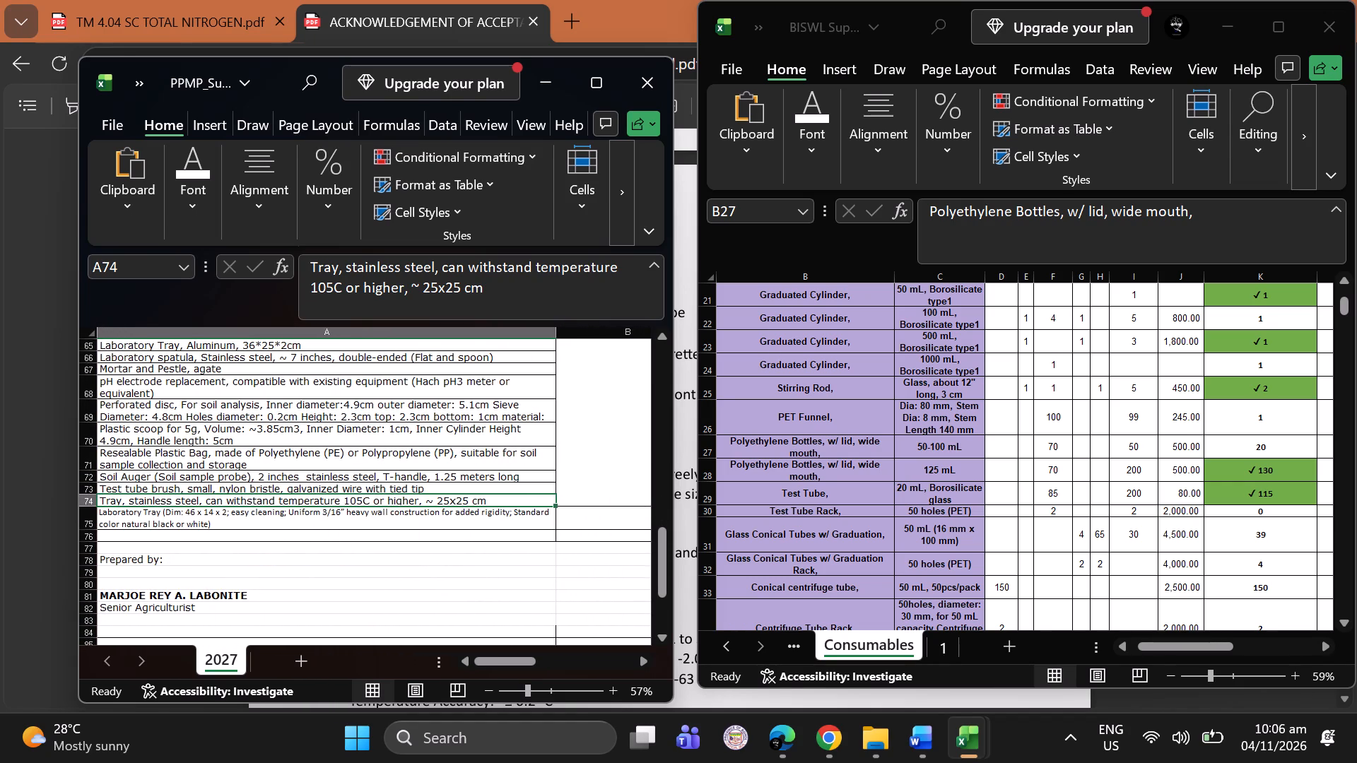
Copy the Laboratory Tray description from A75 and search Google for it in a new Chrome tab.
{"action": "left_click", "coordinate": [197, 517]}
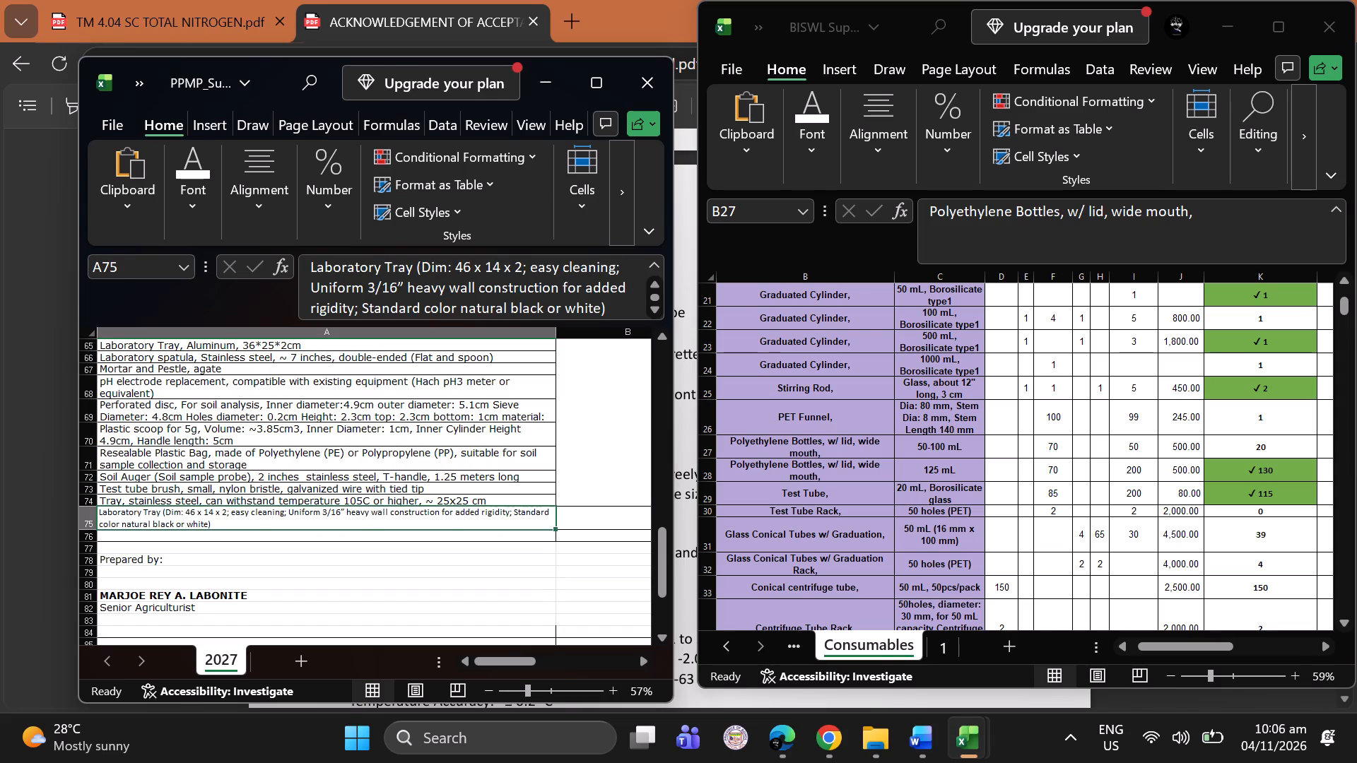
{"action": "key", "text": "ctrl+c"}
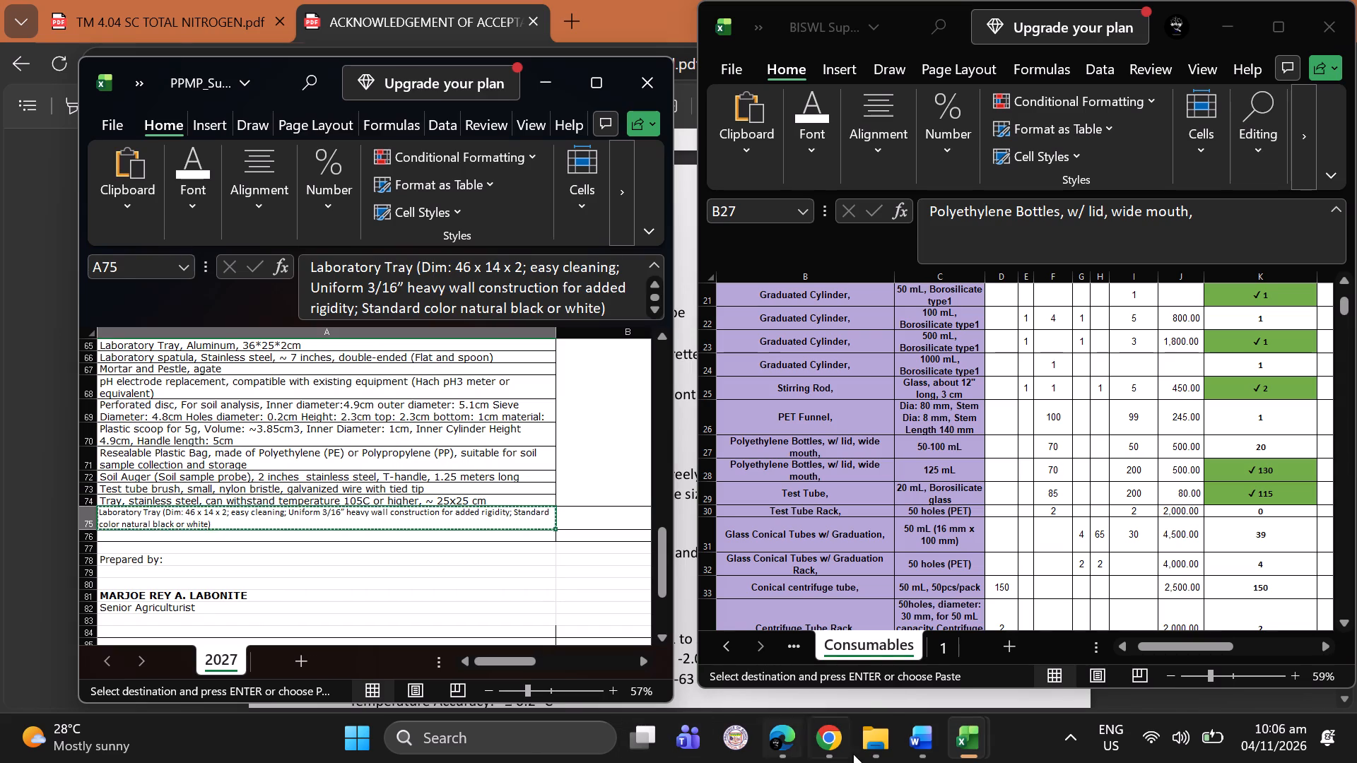
{"action": "left_click", "coordinate": [818, 750]}
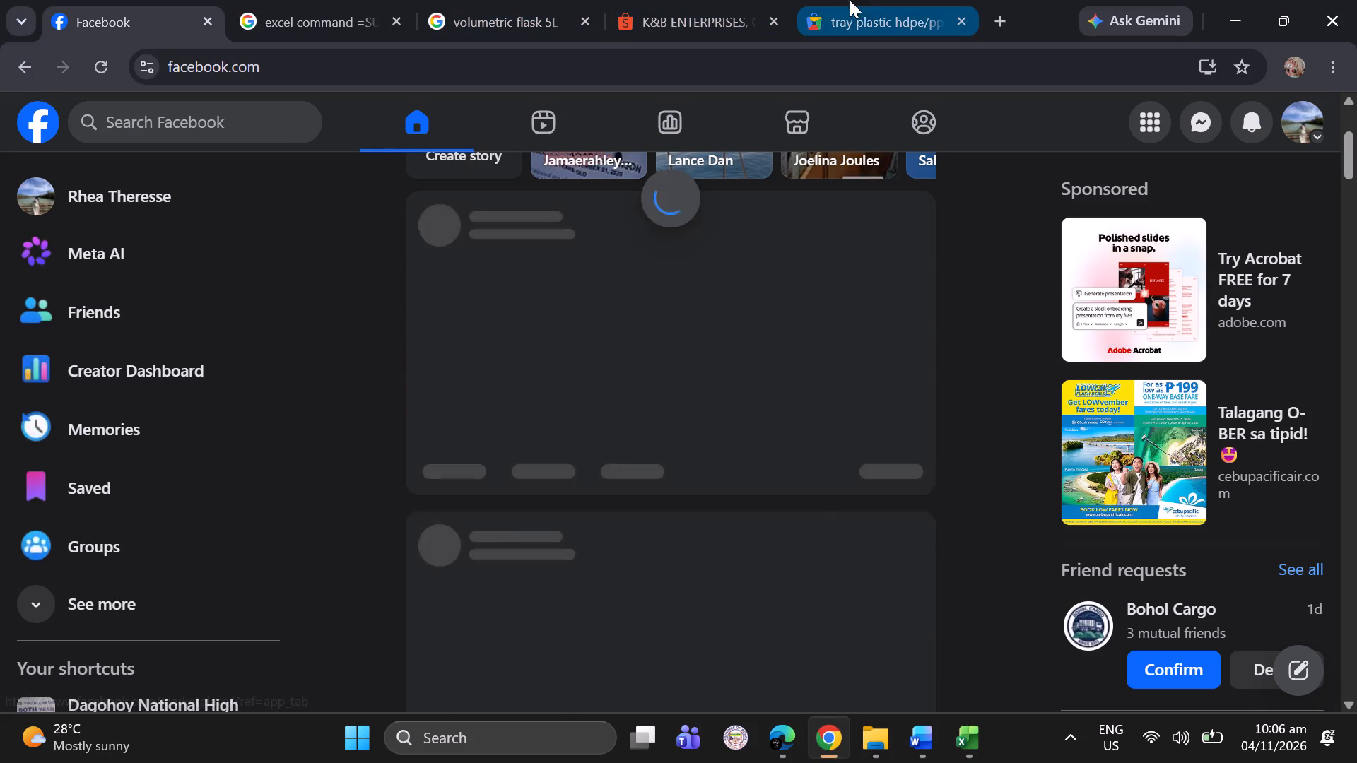
{"action": "left_click", "coordinate": [1004, 17]}
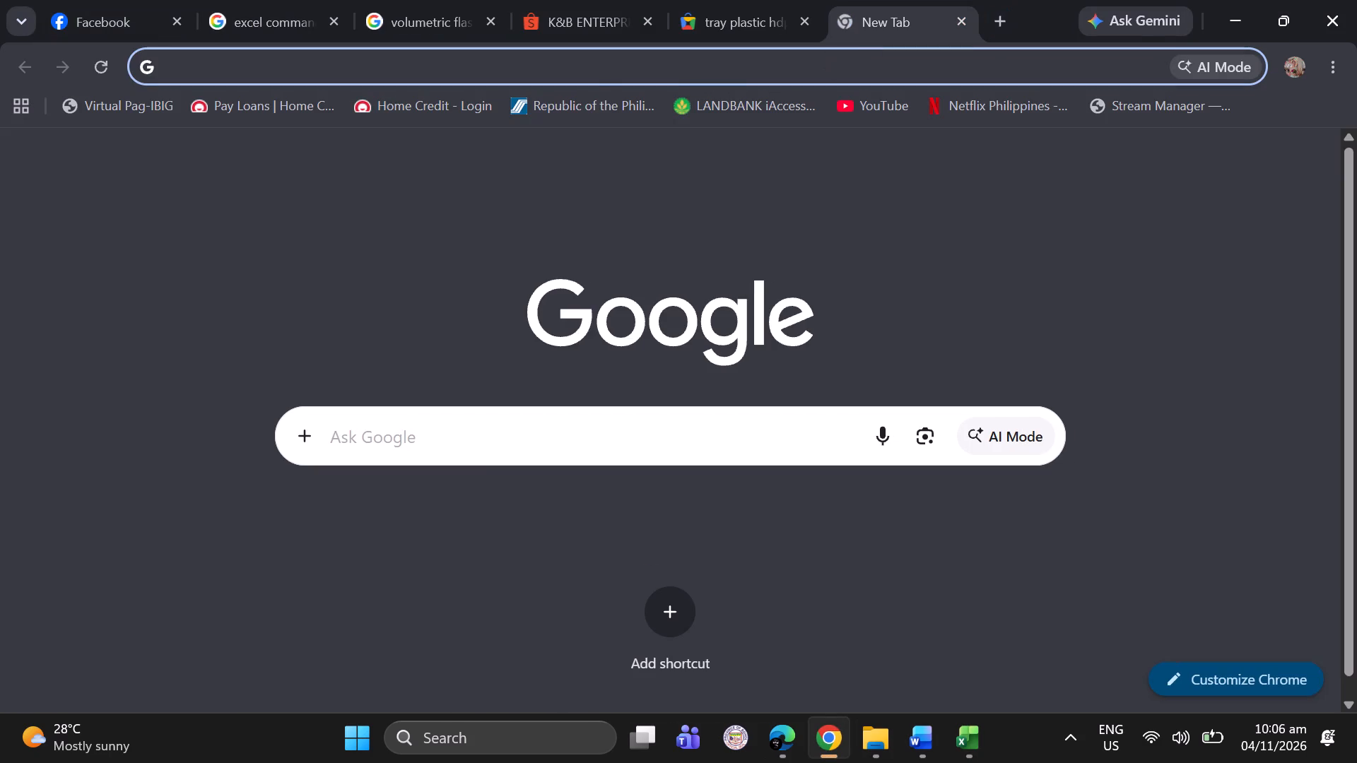
{"action": "key", "text": "ctrl+v"}
{"action": "key", "text": "Return"}
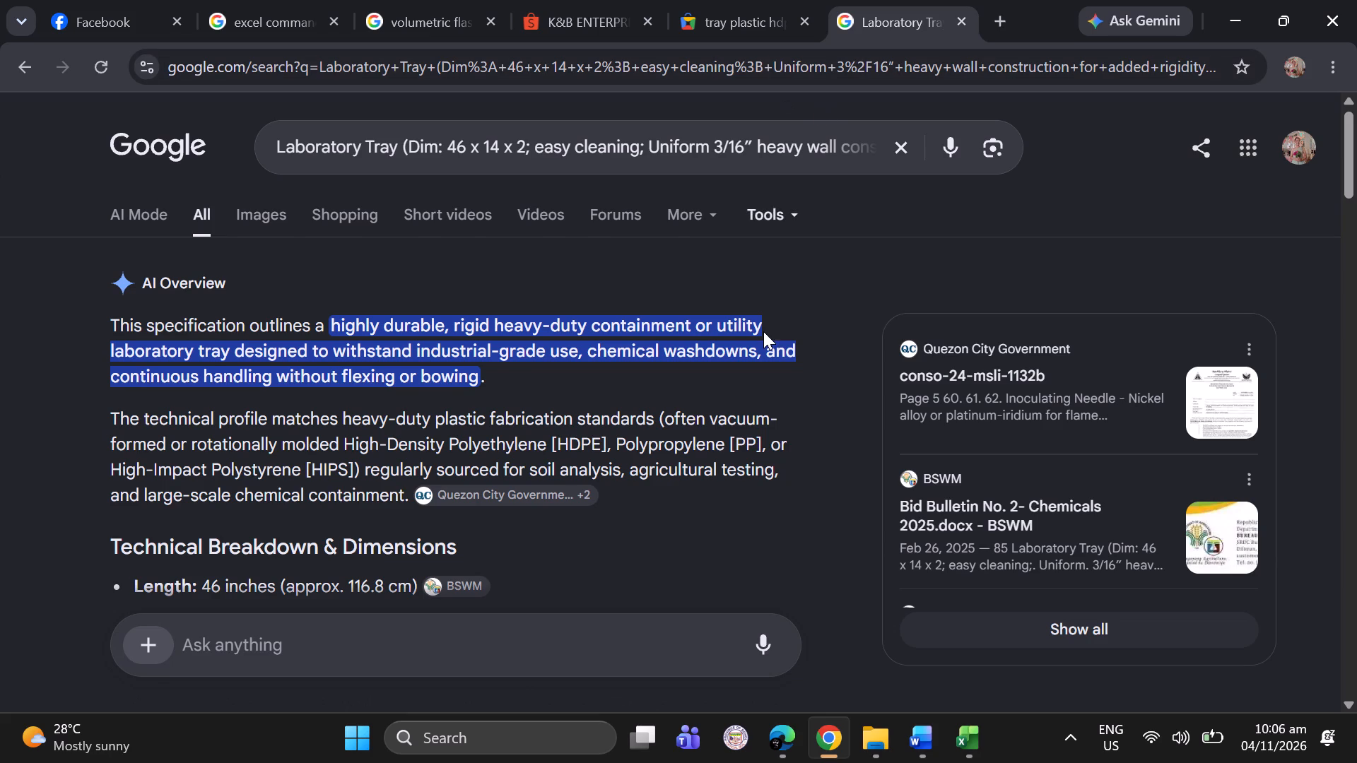
Read the AI Overview of the laboratory tray for its dimensions, material, applications and procurement tips.
{"action": "scroll", "coordinate": [763, 331], "scroll_direction": "down", "scroll_amount": 3}
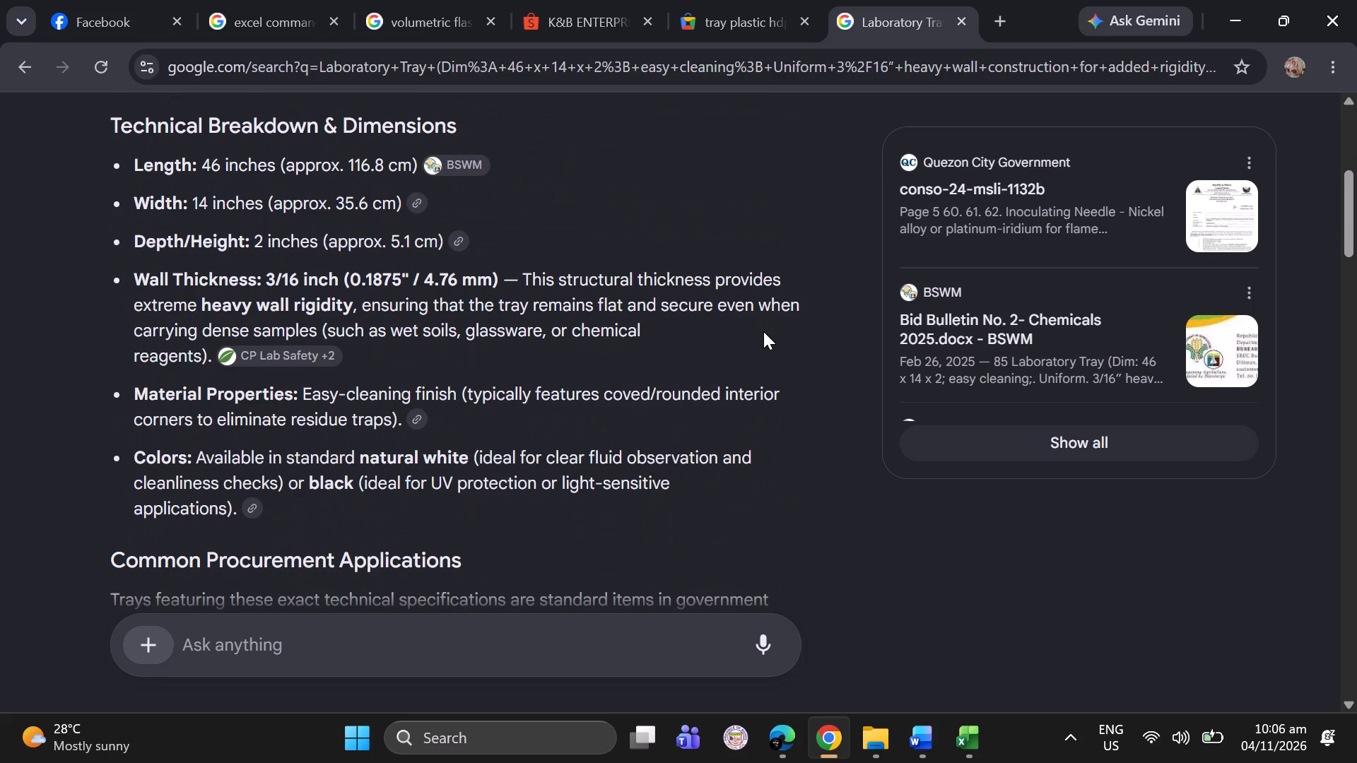
{"action": "scroll", "coordinate": [763, 331], "scroll_direction": "down", "scroll_amount": 6}
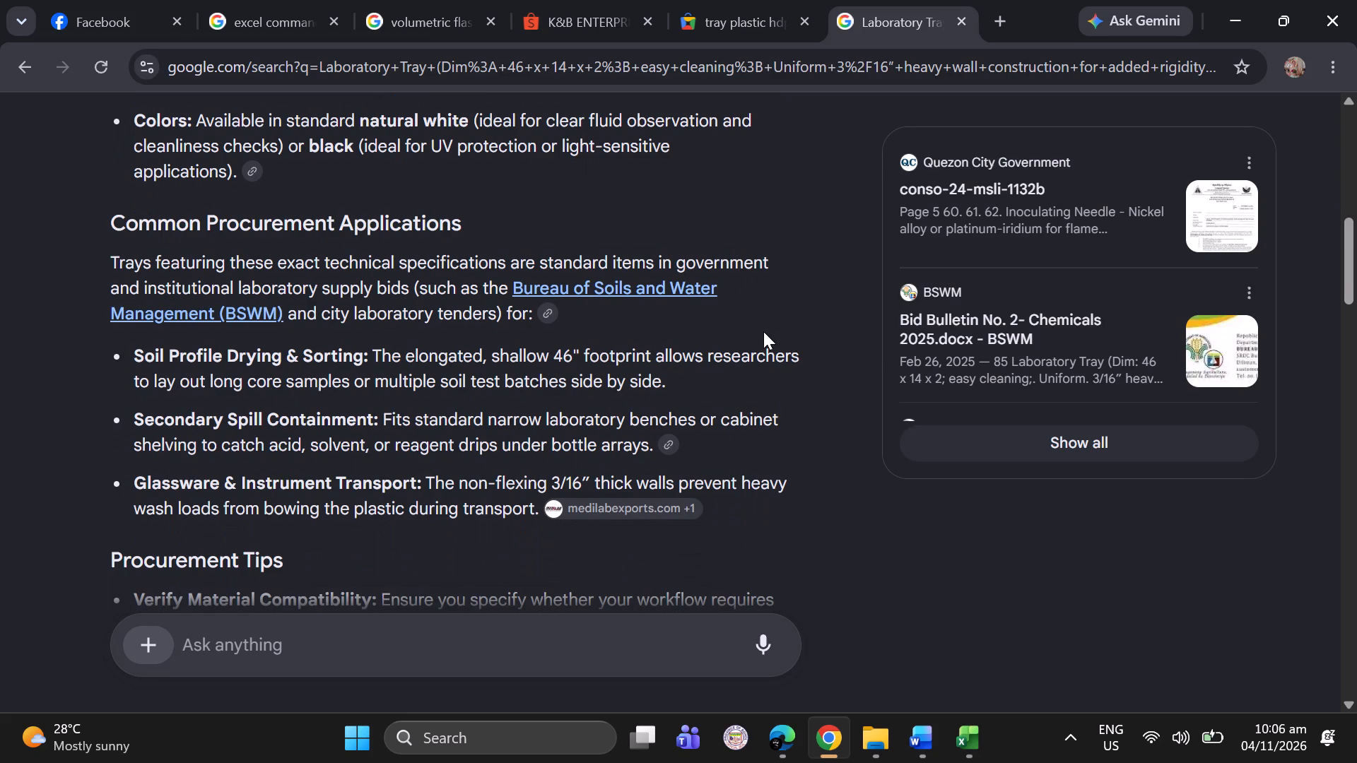
{"action": "scroll", "coordinate": [763, 331], "scroll_direction": "down", "scroll_amount": 1}
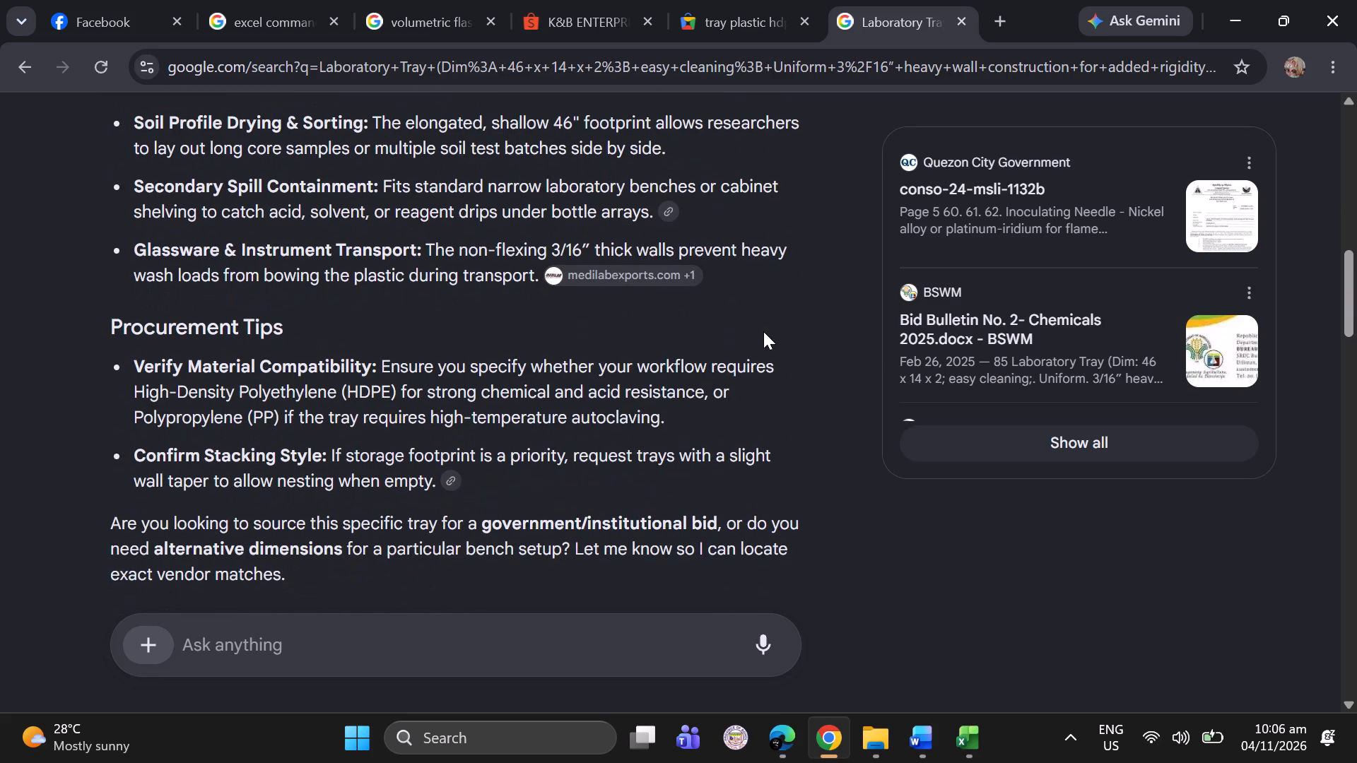
{"action": "scroll", "coordinate": [763, 331], "scroll_direction": "down", "scroll_amount": 1}
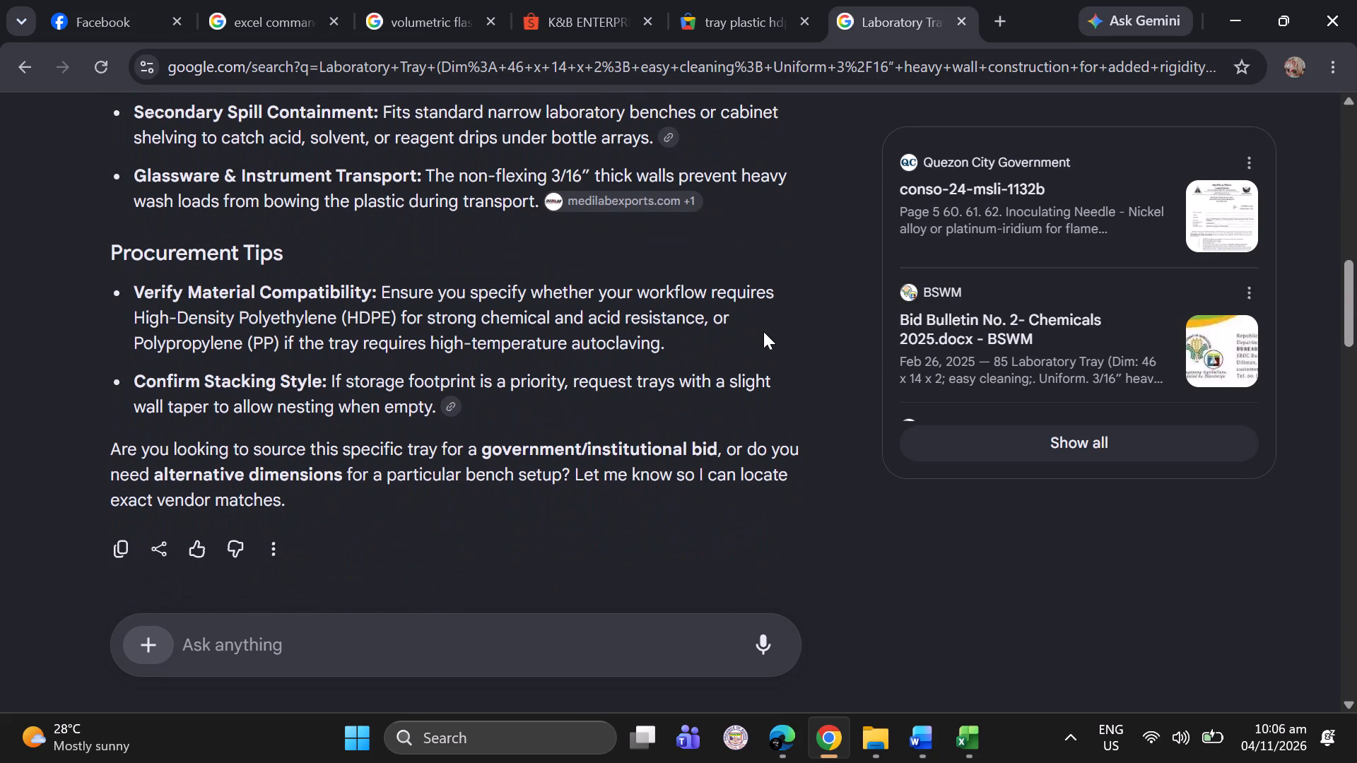
{"action": "scroll", "coordinate": [763, 331], "scroll_direction": "down", "scroll_amount": 3}
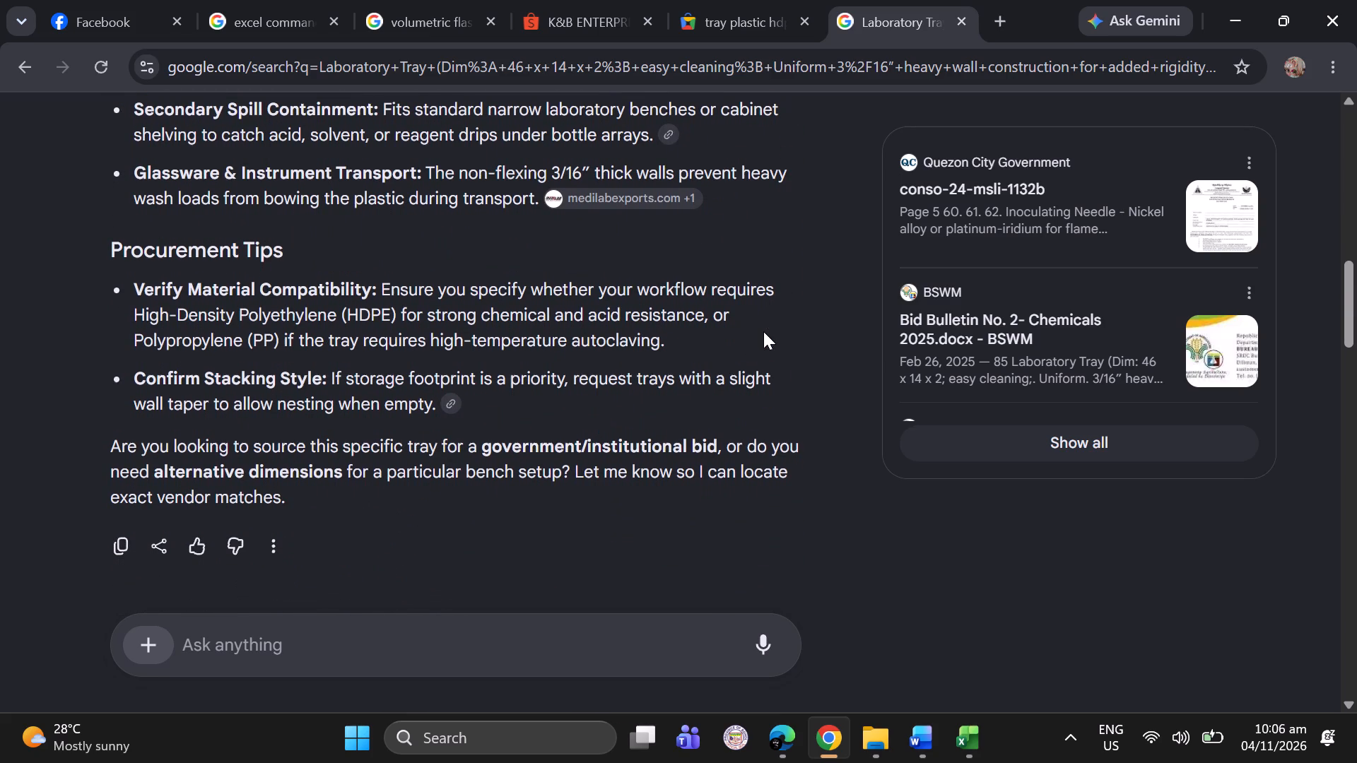
{"action": "scroll", "coordinate": [763, 331], "scroll_direction": "down", "scroll_amount": 5}
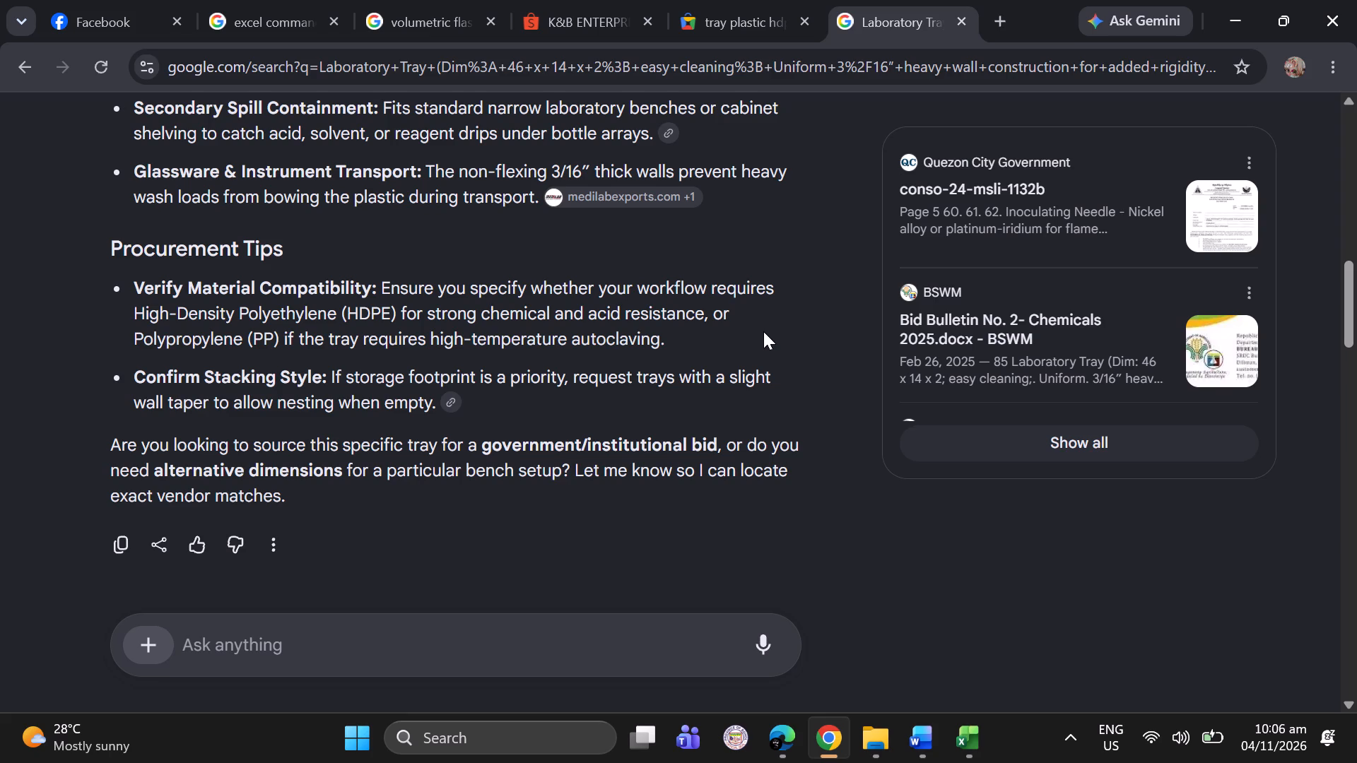
{"action": "scroll", "coordinate": [763, 331], "scroll_direction": "down", "scroll_amount": 6}
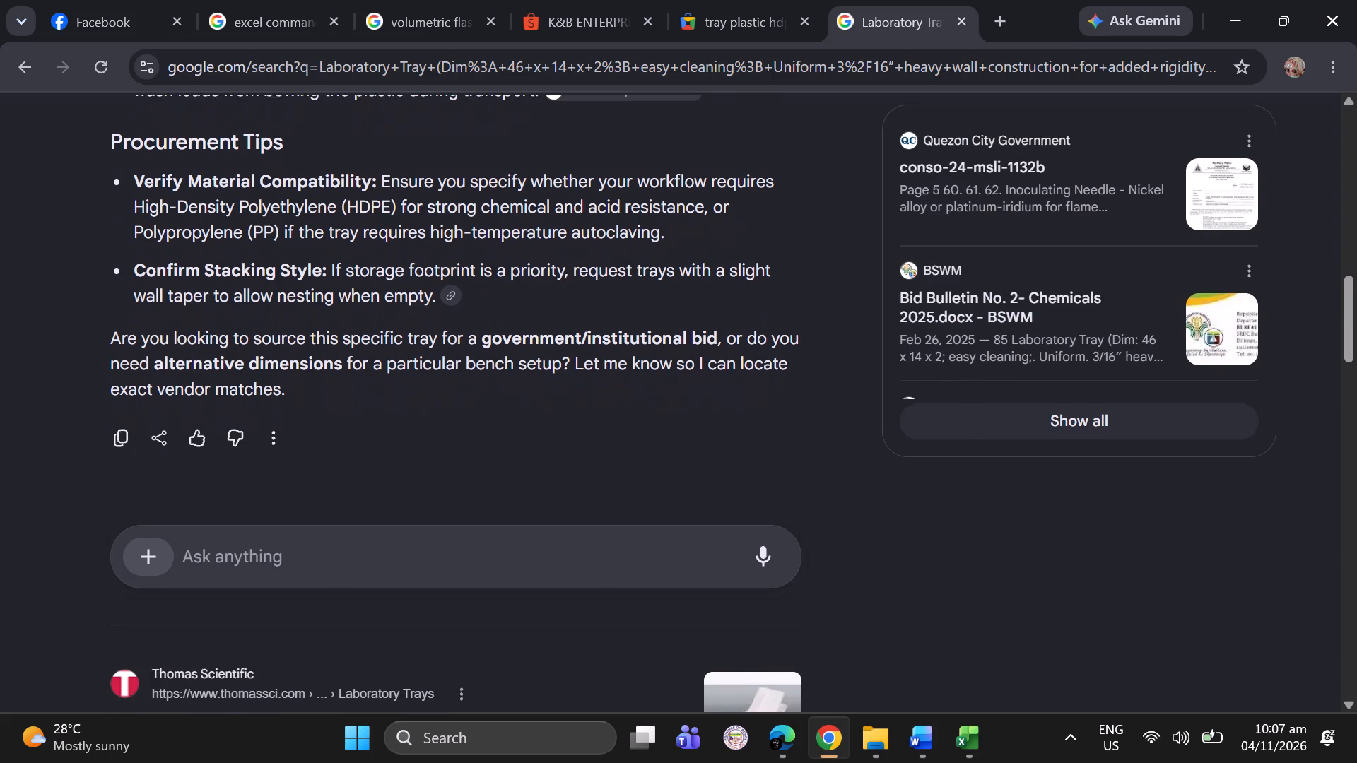
Browse the laboratory tray web and image results, check the Thomas Scientific Laboratory Trays page, and return to the results.
{"action": "scroll", "coordinate": [763, 331], "scroll_direction": "down", "scroll_amount": 2}
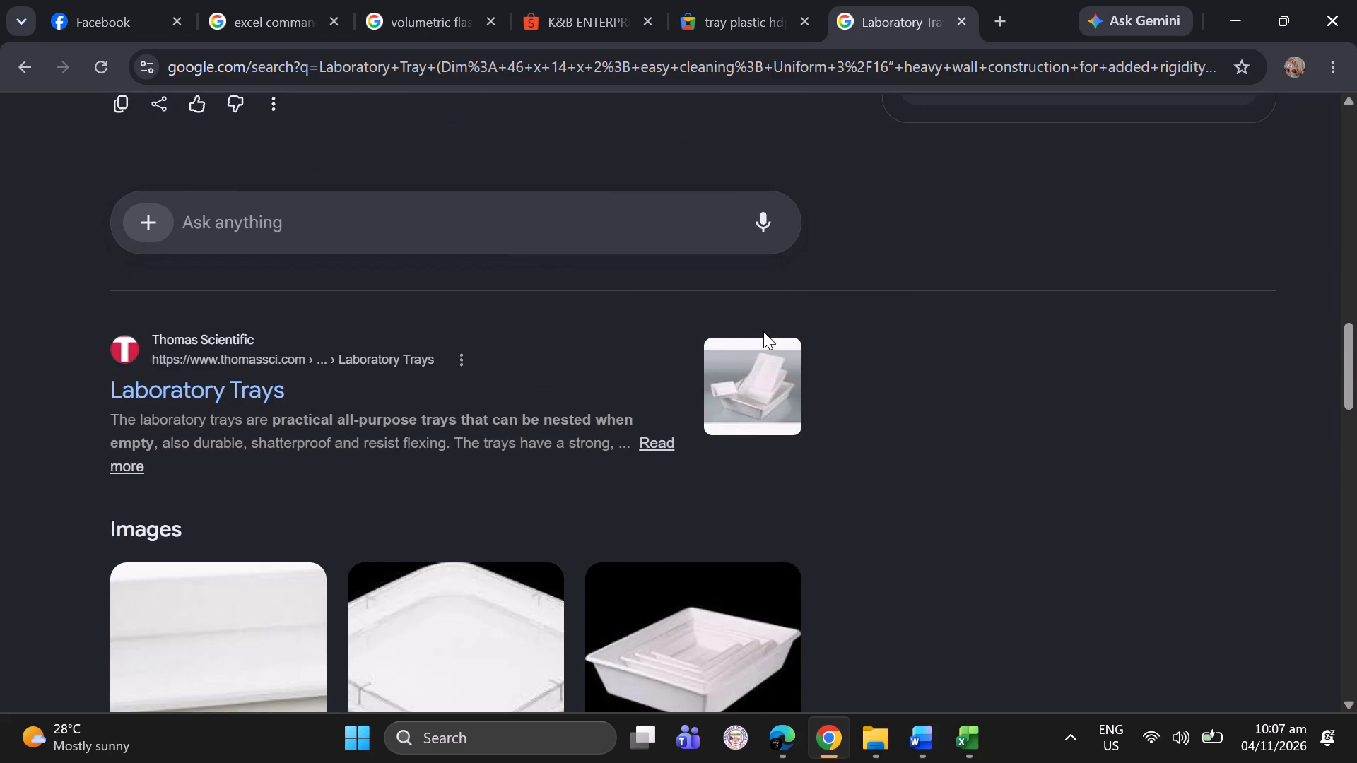
{"action": "scroll", "coordinate": [763, 331], "scroll_direction": "down", "scroll_amount": 1}
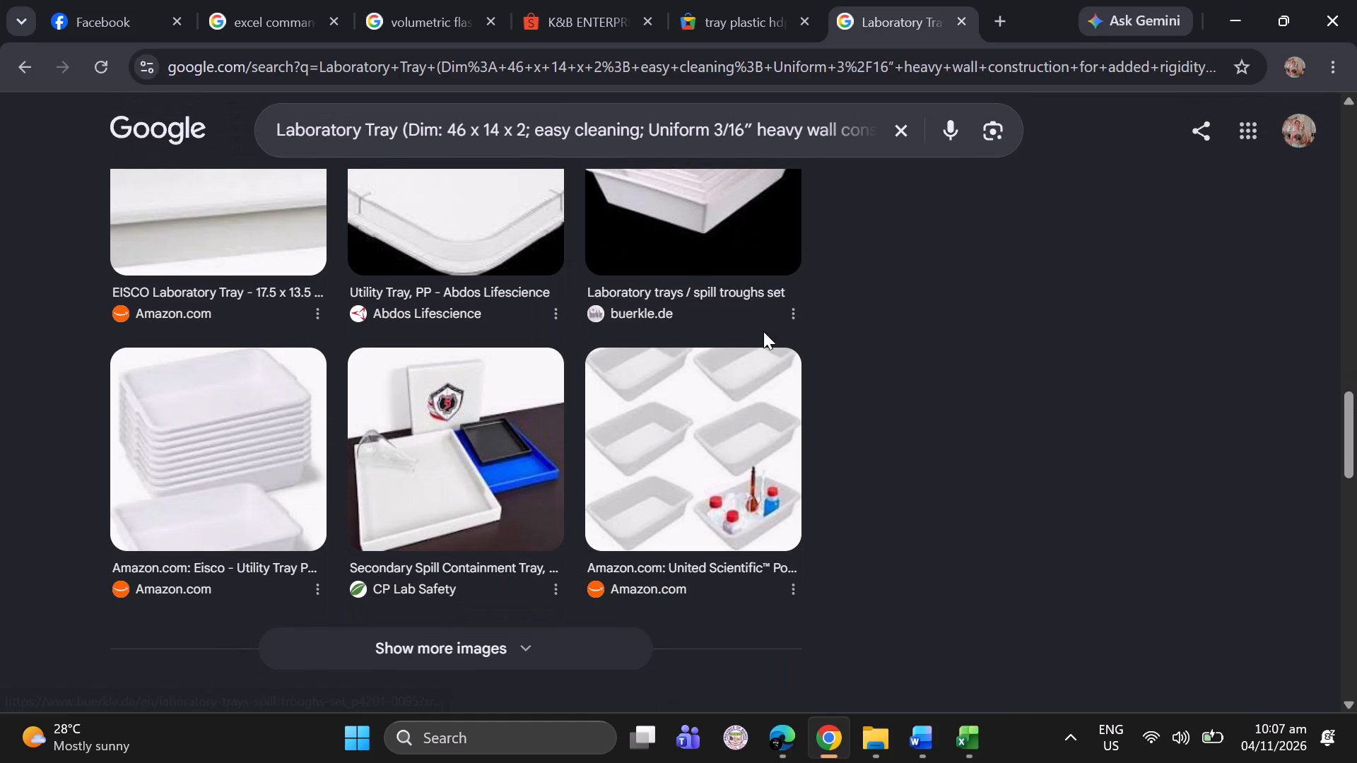
{"action": "scroll", "coordinate": [763, 331], "scroll_direction": "up", "scroll_amount": 3}
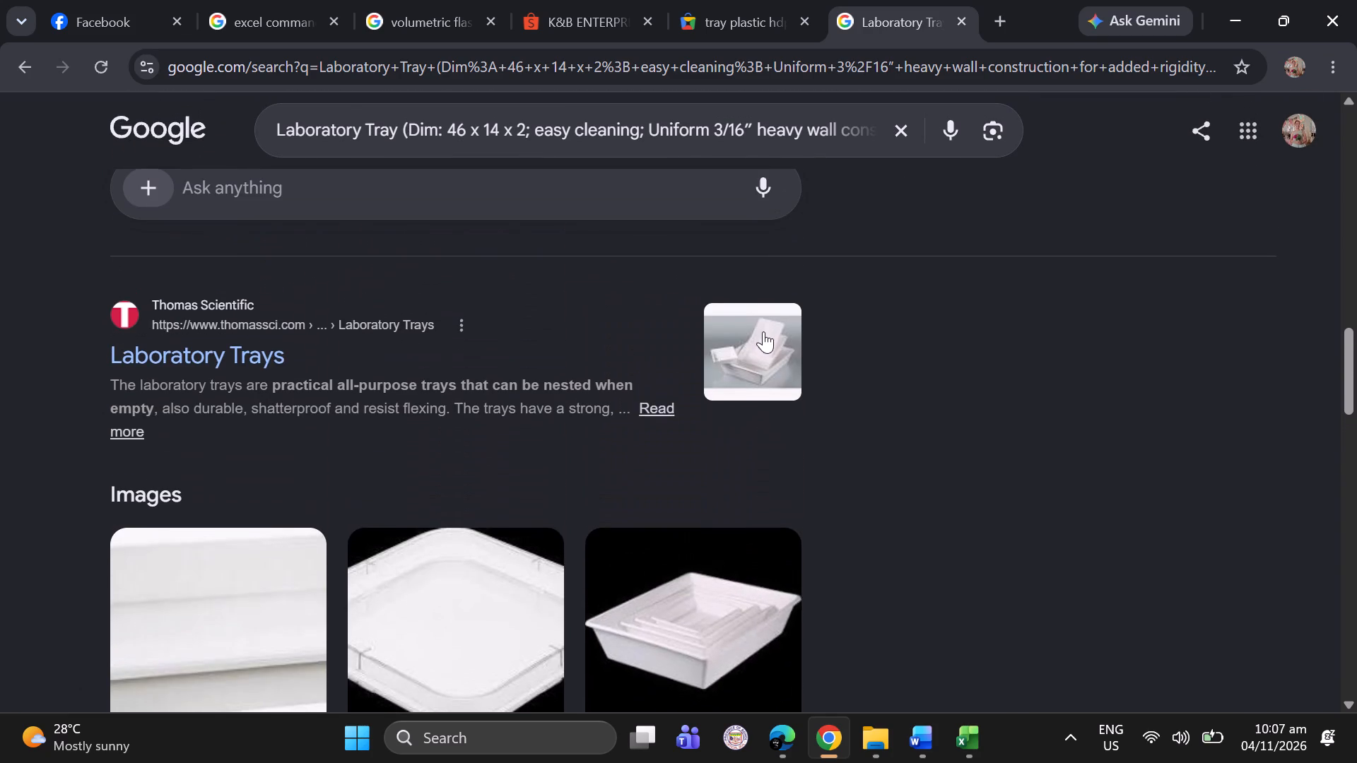
{"action": "left_click", "coordinate": [257, 358]}
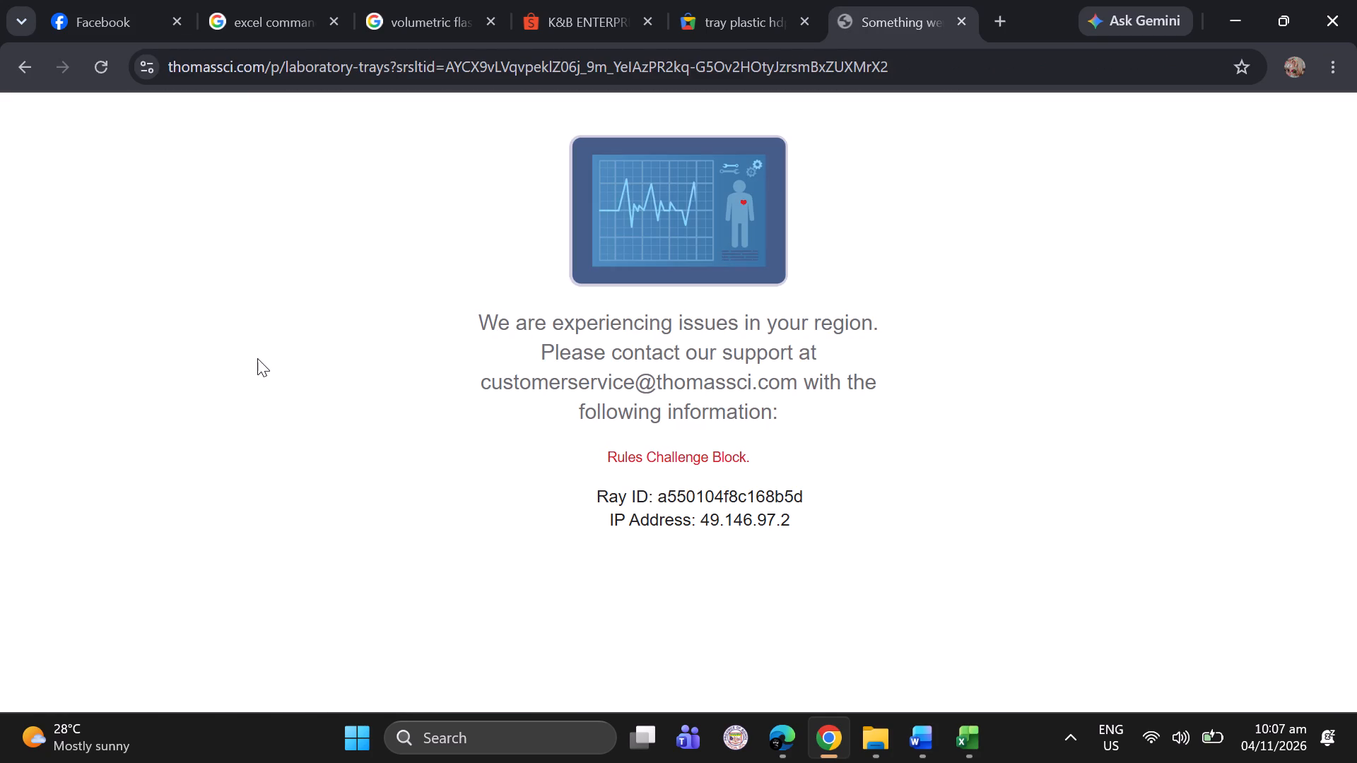
{"action": "left_click", "coordinate": [13, 64]}
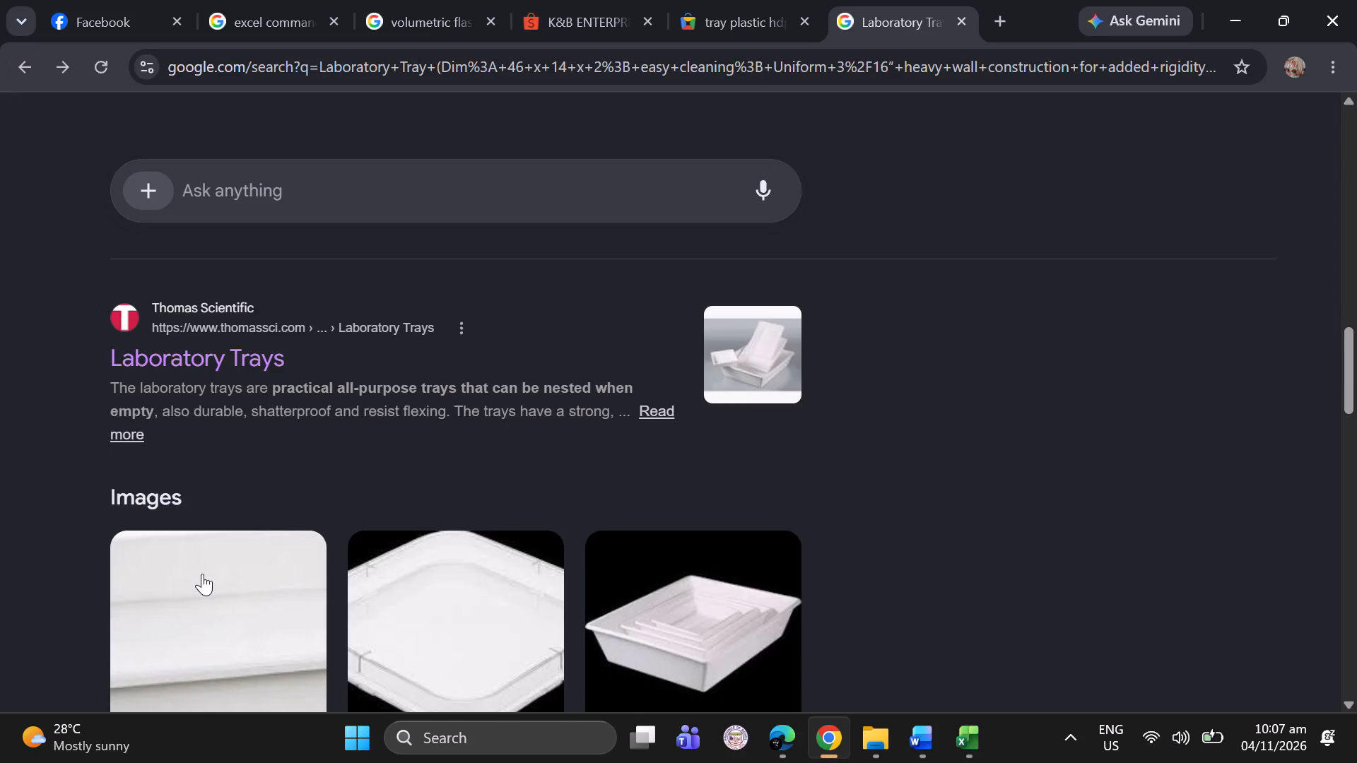
Look through the remaining laboratory tray search results, from the images down to the end of the results page.
{"action": "scroll", "coordinate": [202, 574], "scroll_direction": "down", "scroll_amount": 6}
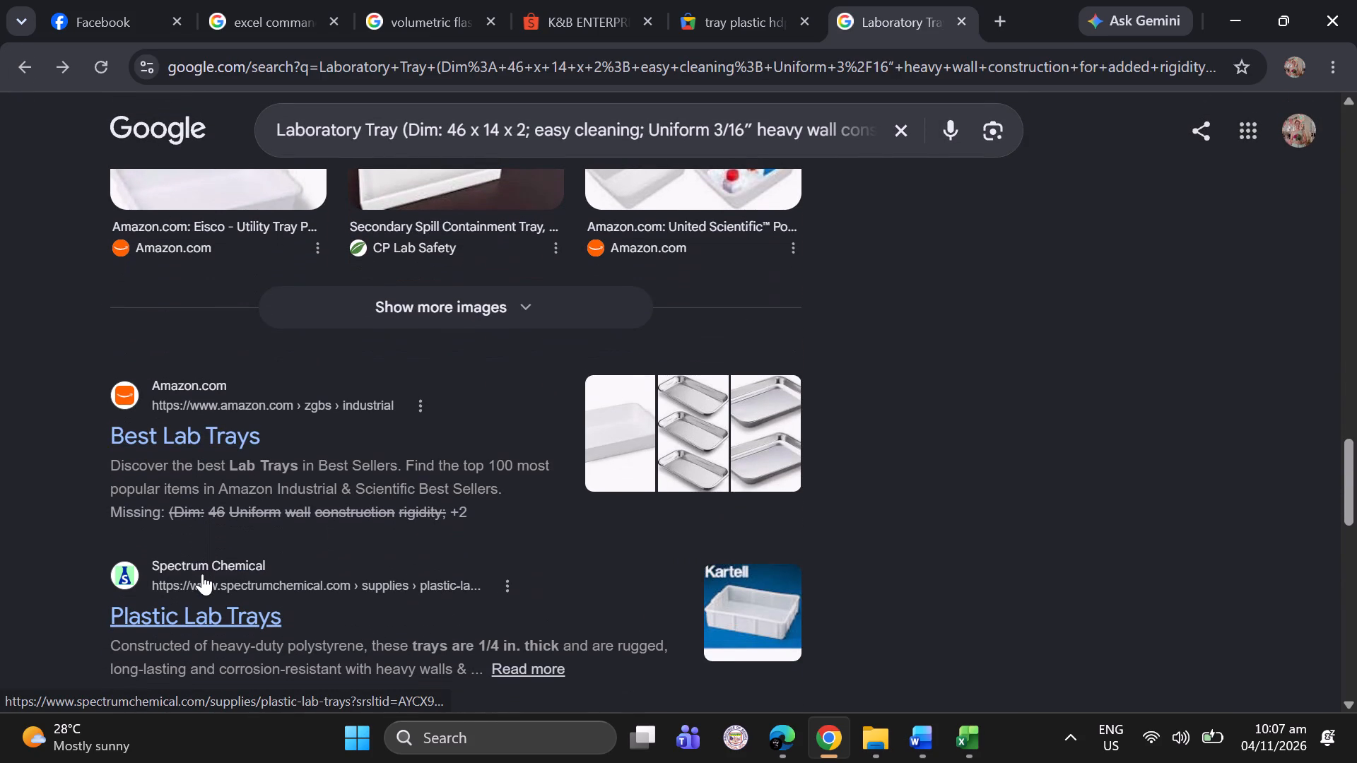
{"action": "scroll", "coordinate": [202, 574], "scroll_direction": "down", "scroll_amount": 1}
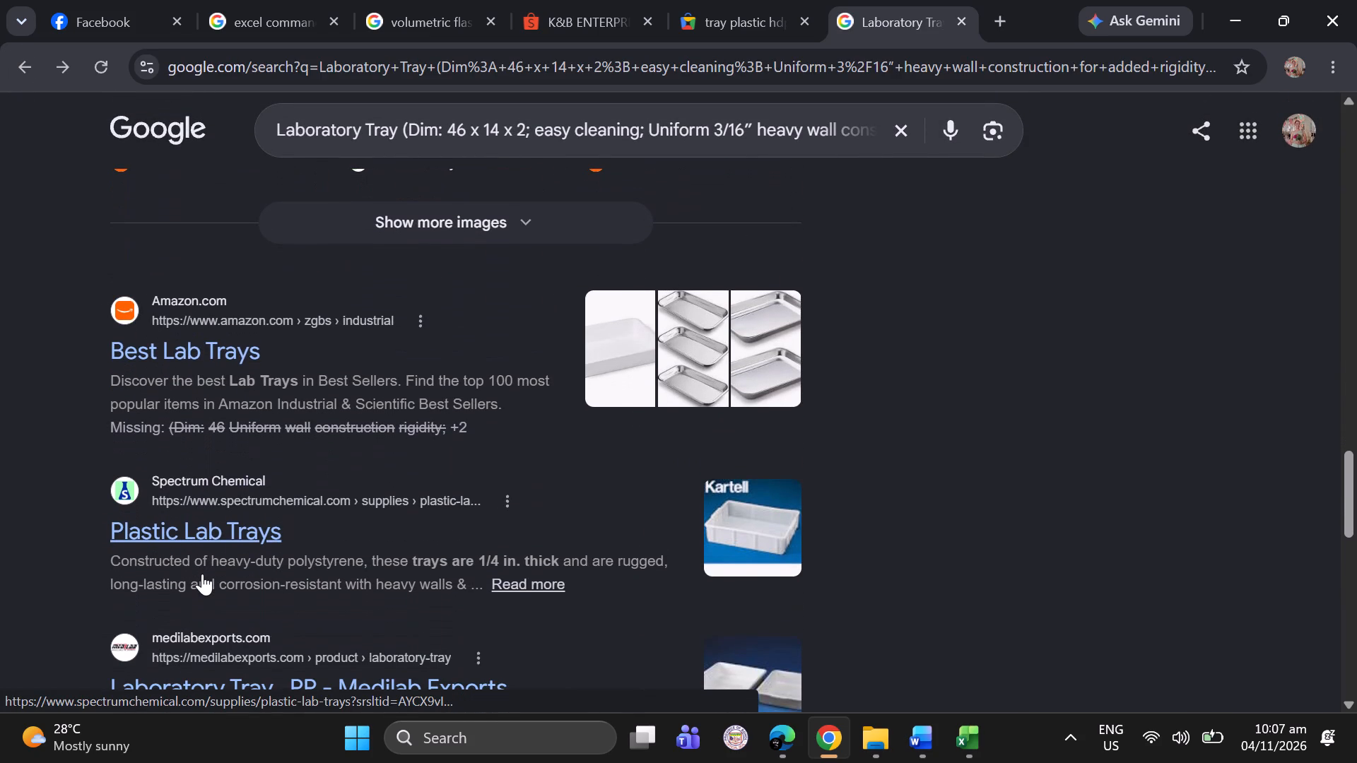
{"action": "scroll", "coordinate": [202, 574], "scroll_direction": "down", "scroll_amount": 3}
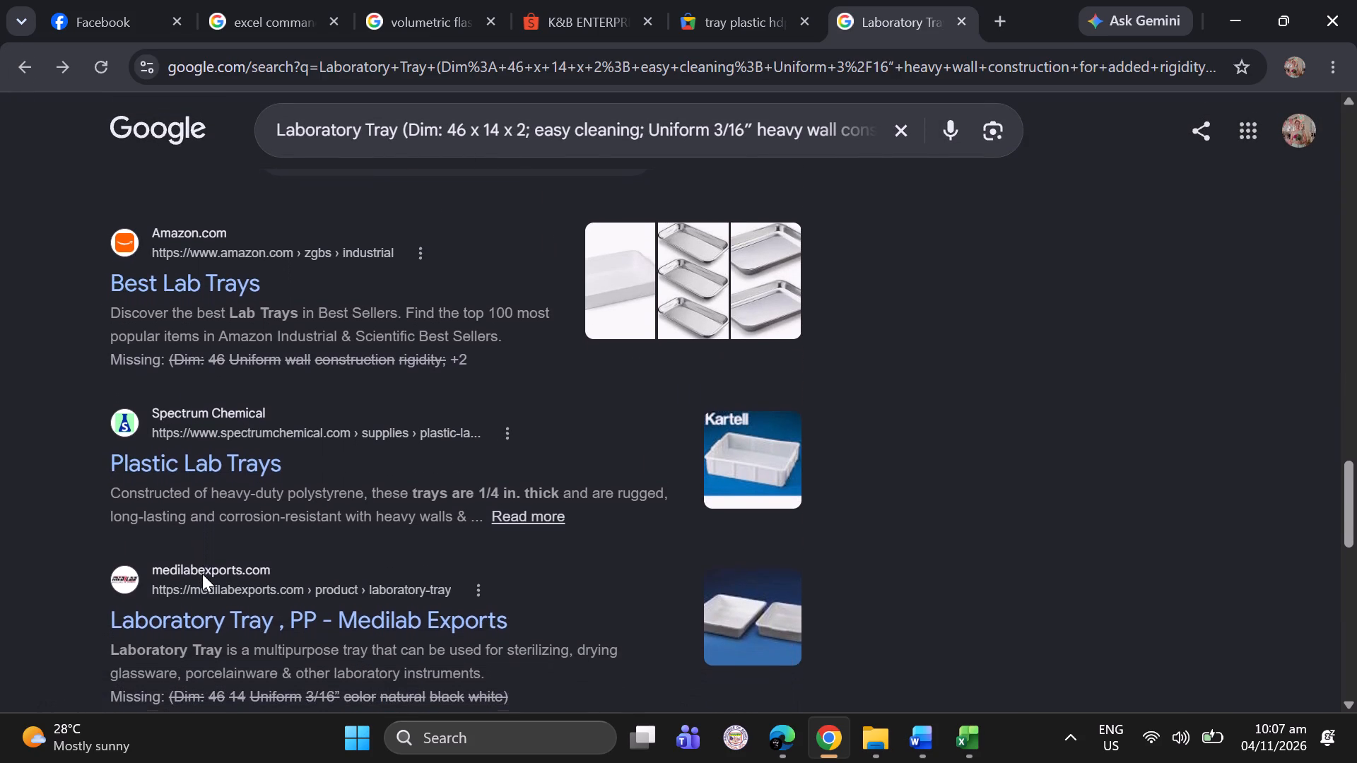
{"action": "scroll", "coordinate": [202, 574], "scroll_direction": "down", "scroll_amount": 2}
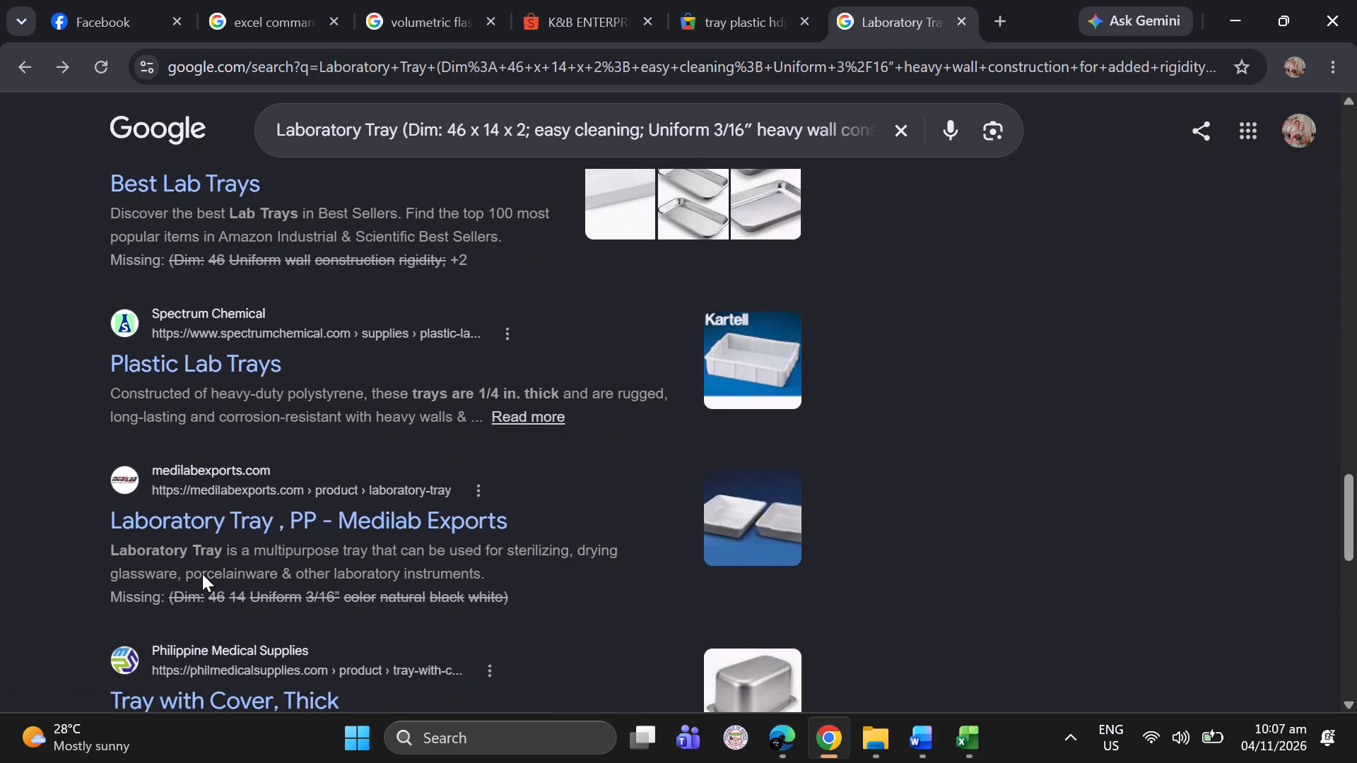
{"action": "scroll", "coordinate": [202, 574], "scroll_direction": "down", "scroll_amount": 2}
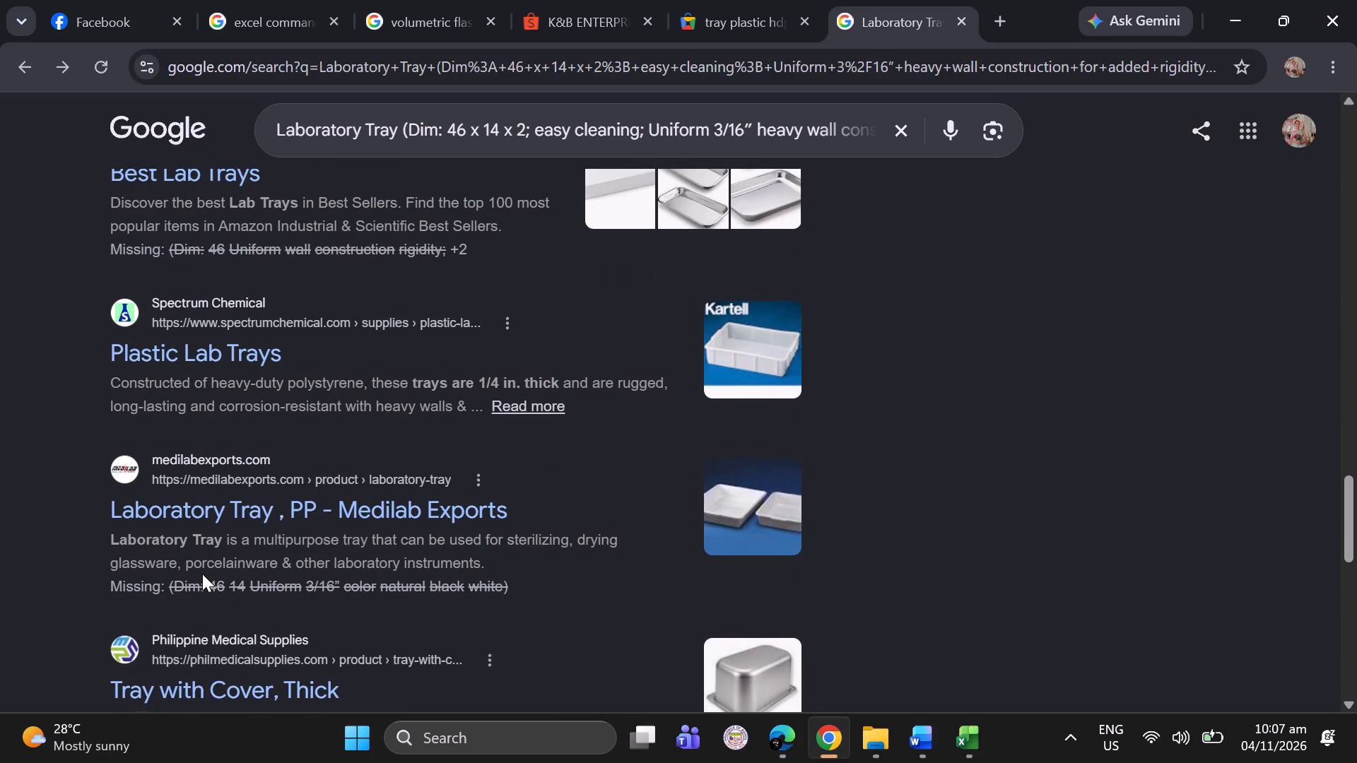
{"action": "scroll", "coordinate": [202, 574], "scroll_direction": "down", "scroll_amount": 2}
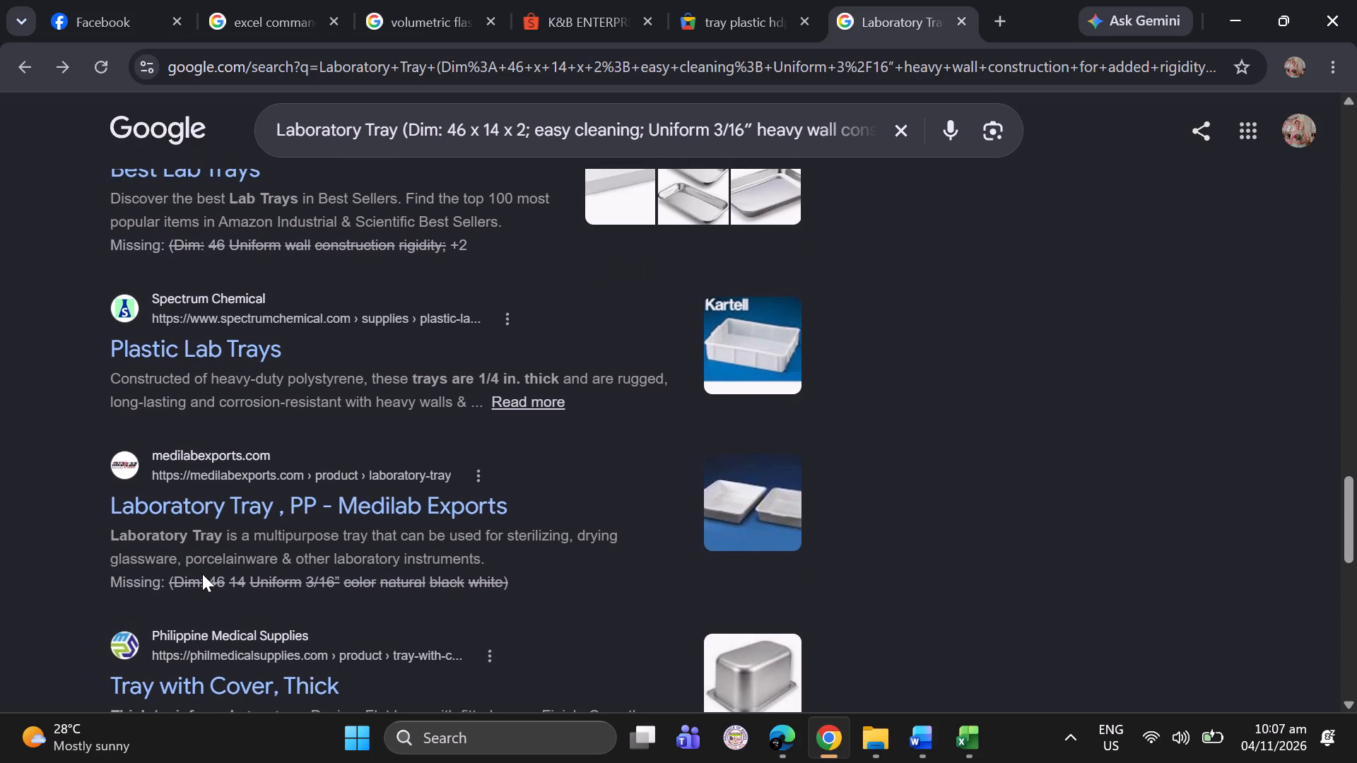
{"action": "scroll", "coordinate": [202, 574], "scroll_direction": "down", "scroll_amount": 2}
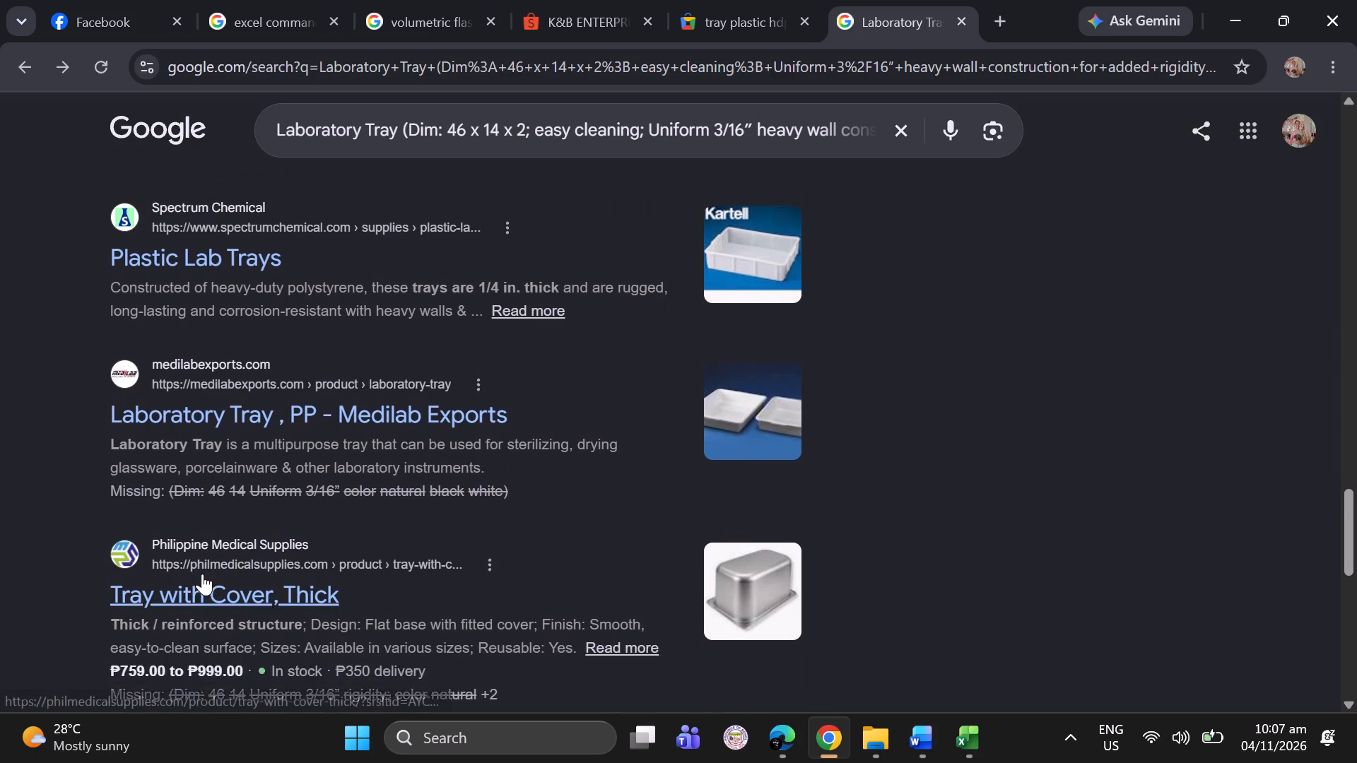
{"action": "scroll", "coordinate": [202, 574], "scroll_direction": "down", "scroll_amount": 1}
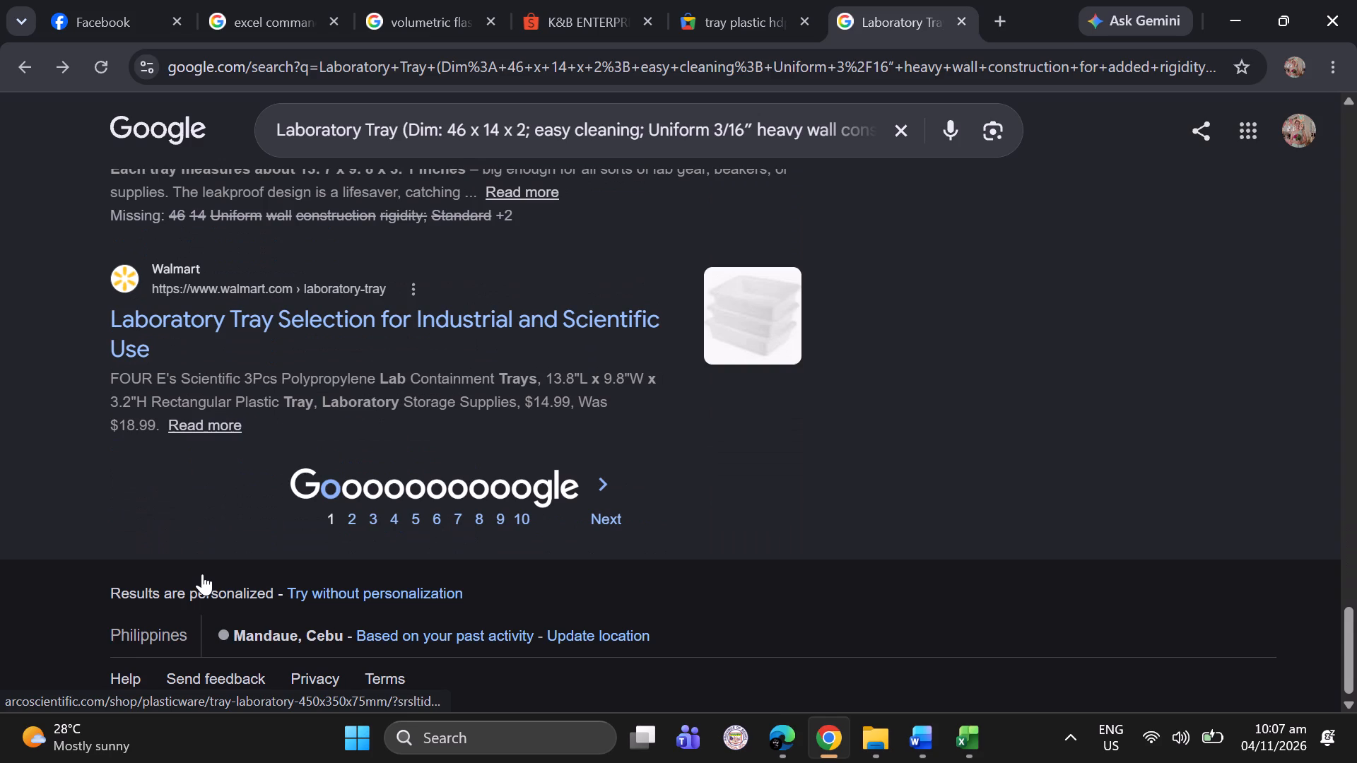
{"action": "scroll", "coordinate": [202, 574], "scroll_direction": "up", "scroll_amount": 3}
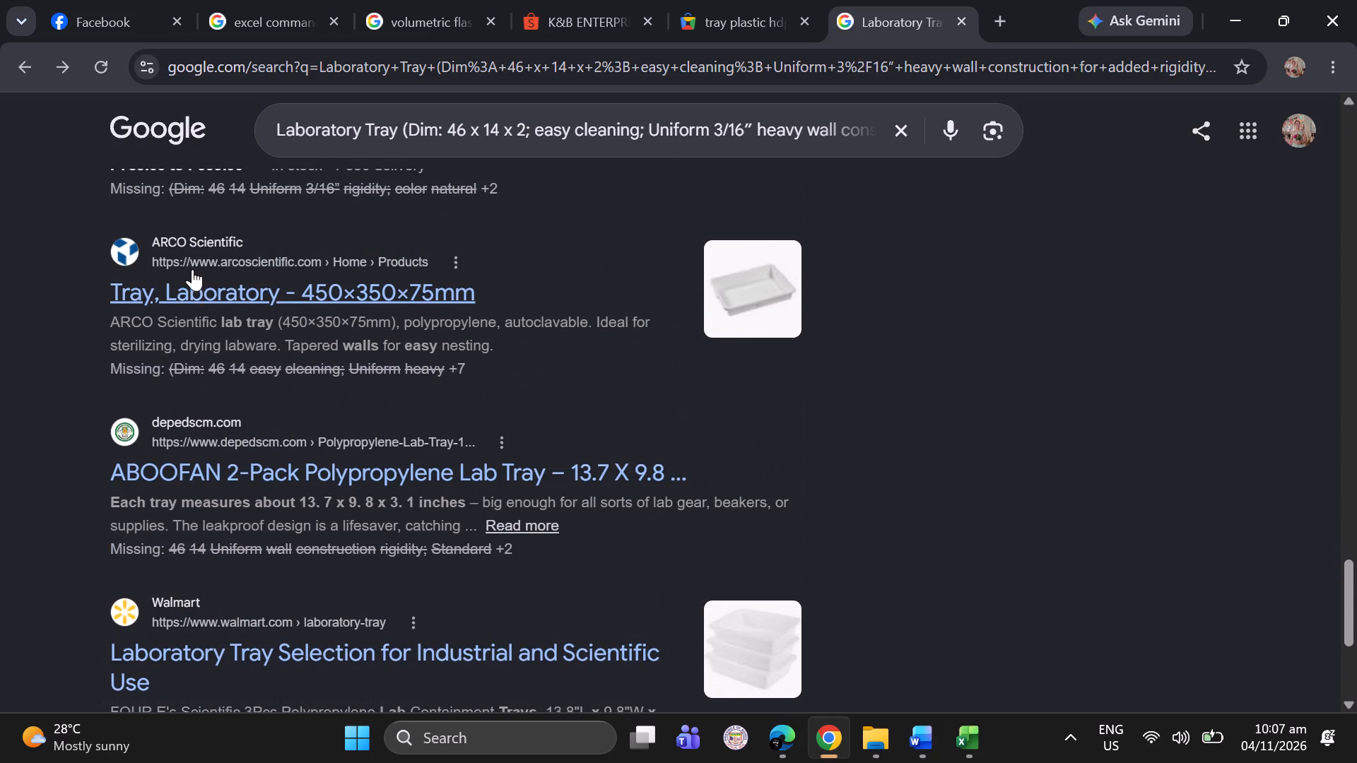
Open ARCO Scientific's "Tray, Laboratory - 450×350×75mm" result and read its material, size and pack details.
{"action": "left_click", "coordinate": [194, 286]}
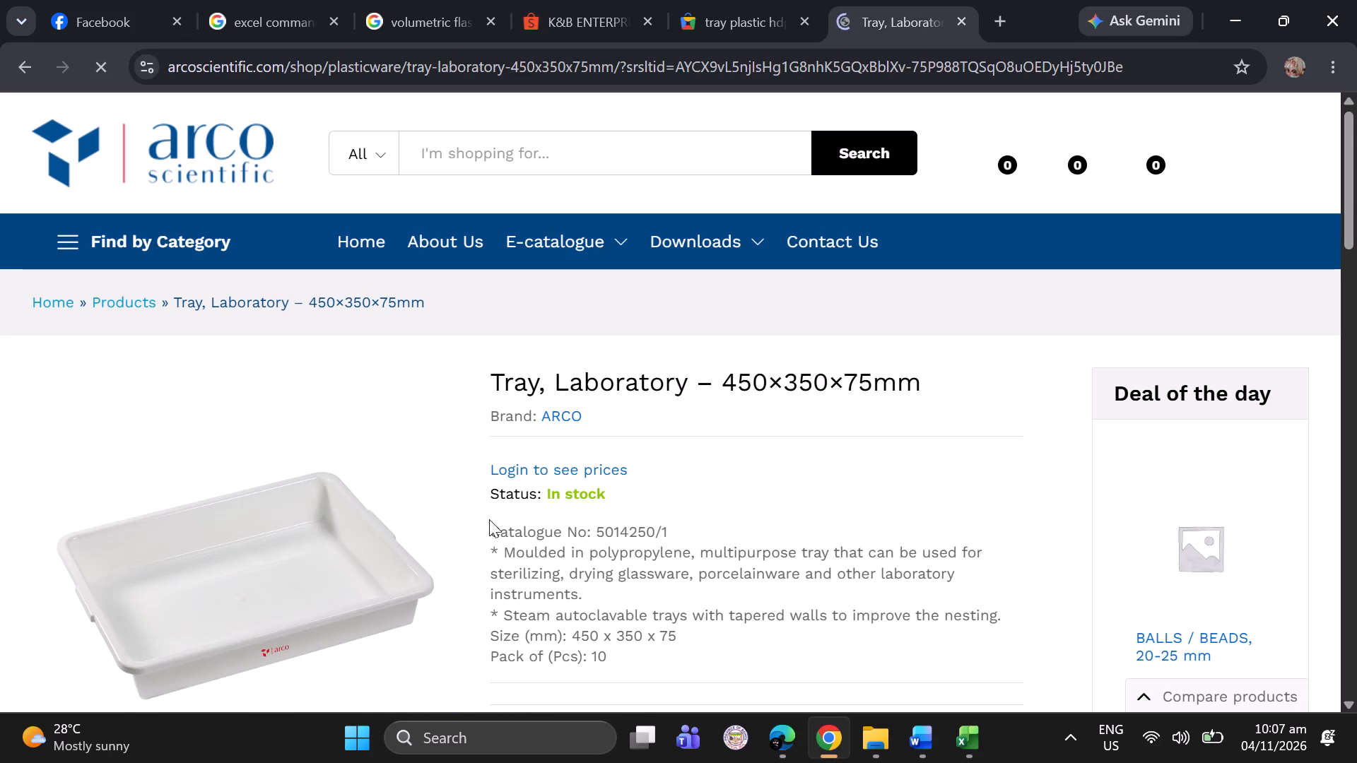
{"action": "scroll", "coordinate": [525, 528], "scroll_direction": "down", "scroll_amount": 1}
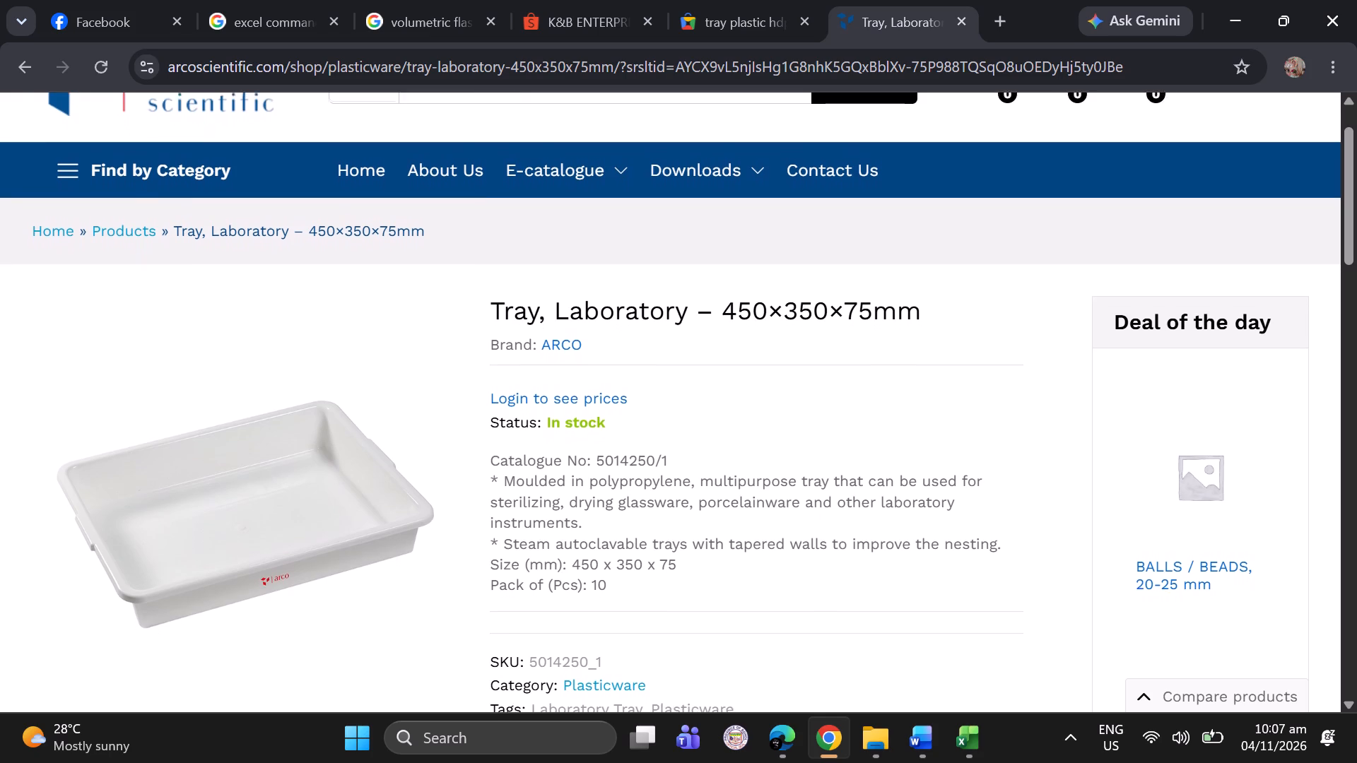
{"action": "scroll", "coordinate": [525, 528], "scroll_direction": "down", "scroll_amount": 2}
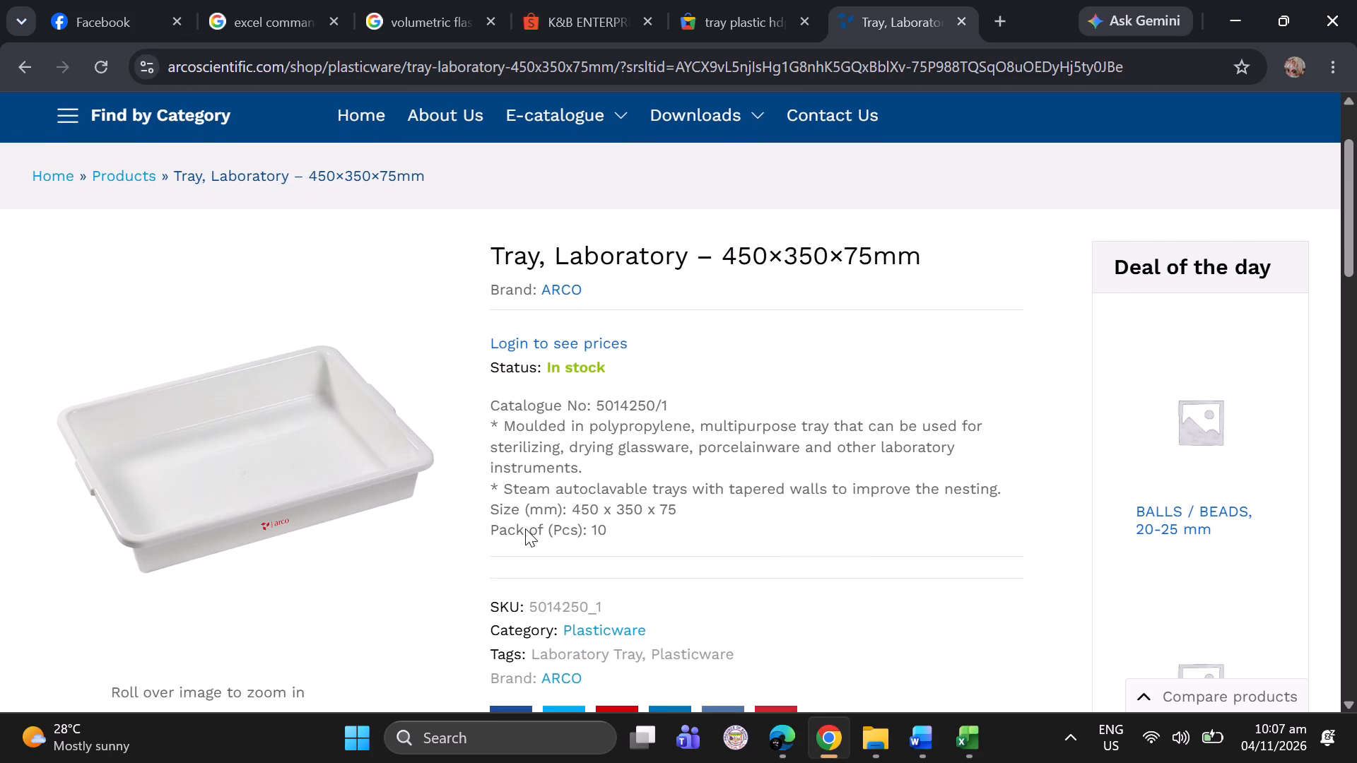
{"action": "scroll", "coordinate": [525, 528], "scroll_direction": "down", "scroll_amount": 1}
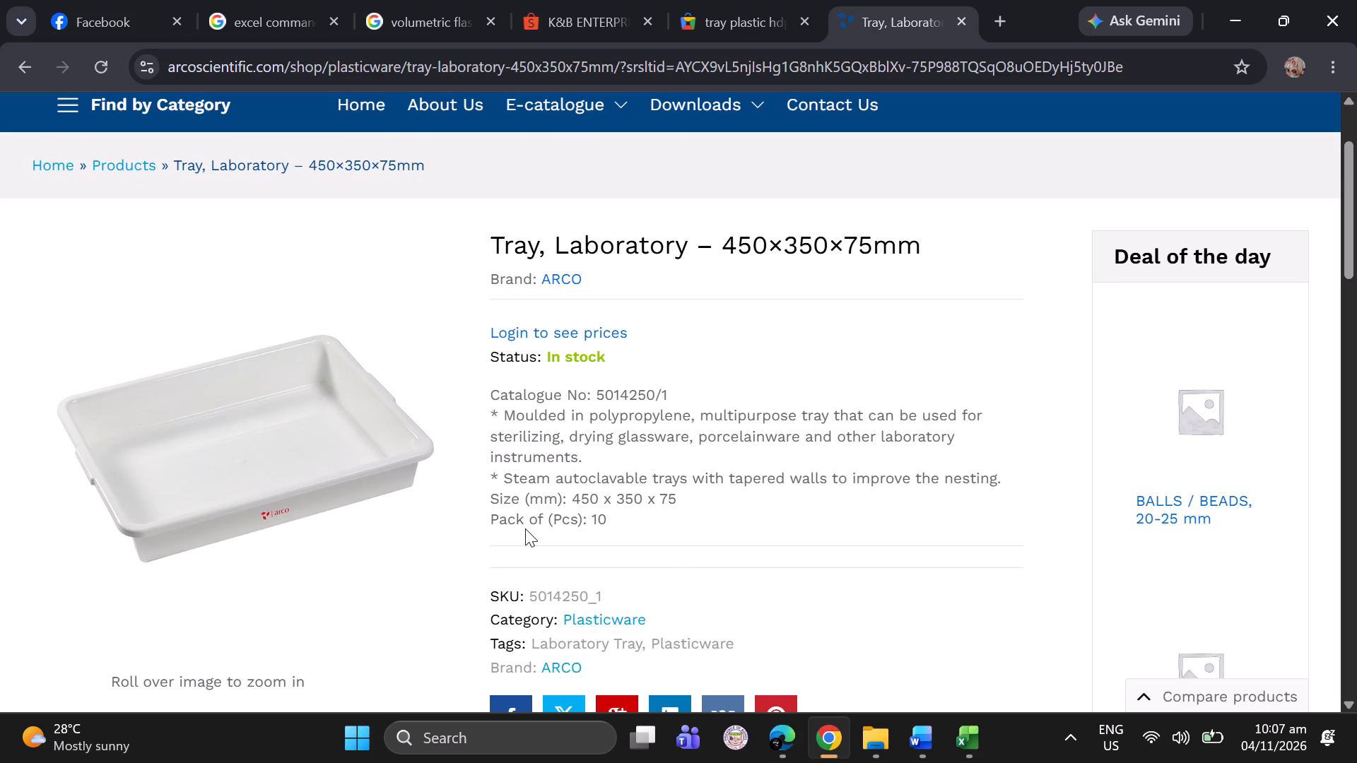
{"action": "scroll", "coordinate": [675, 572], "scroll_direction": "down", "scroll_amount": 7}
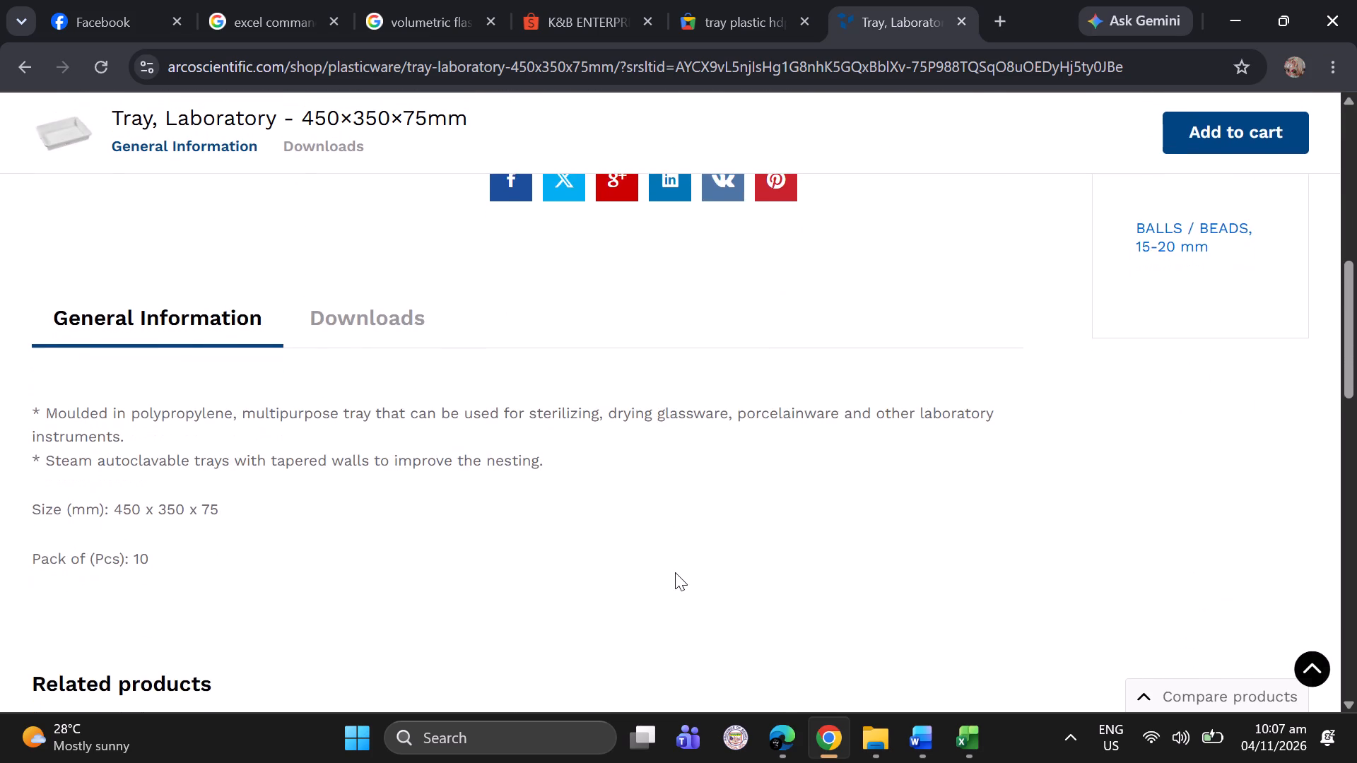
{"action": "scroll", "coordinate": [675, 572], "scroll_direction": "down", "scroll_amount": 2}
{"action": "scroll", "coordinate": [675, 572], "scroll_direction": "up", "scroll_amount": 5}
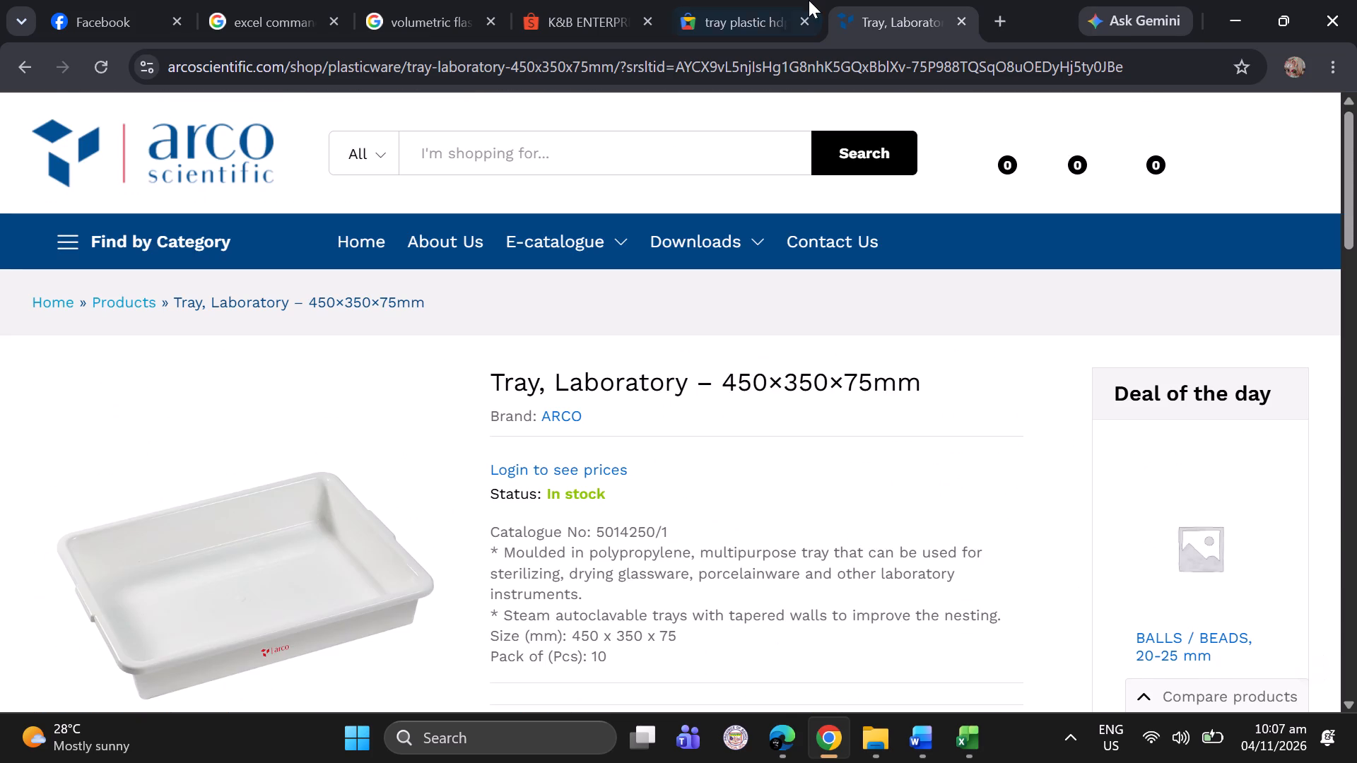
Search Google for "autoclave" in a new Chrome tab.
{"action": "left_click", "coordinate": [751, 11]}
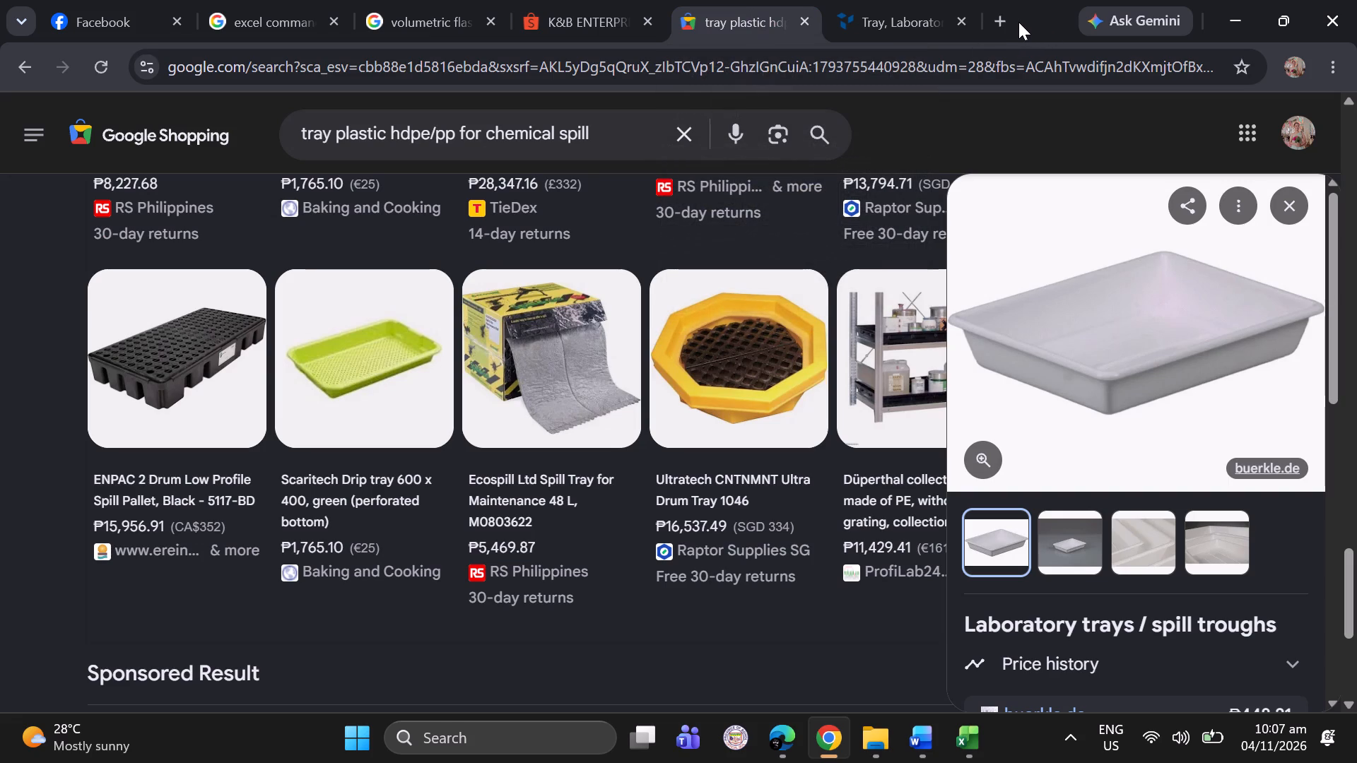
{"action": "left_click", "coordinate": [1016, 23]}
{"action": "left_click", "coordinate": [995, 18]}
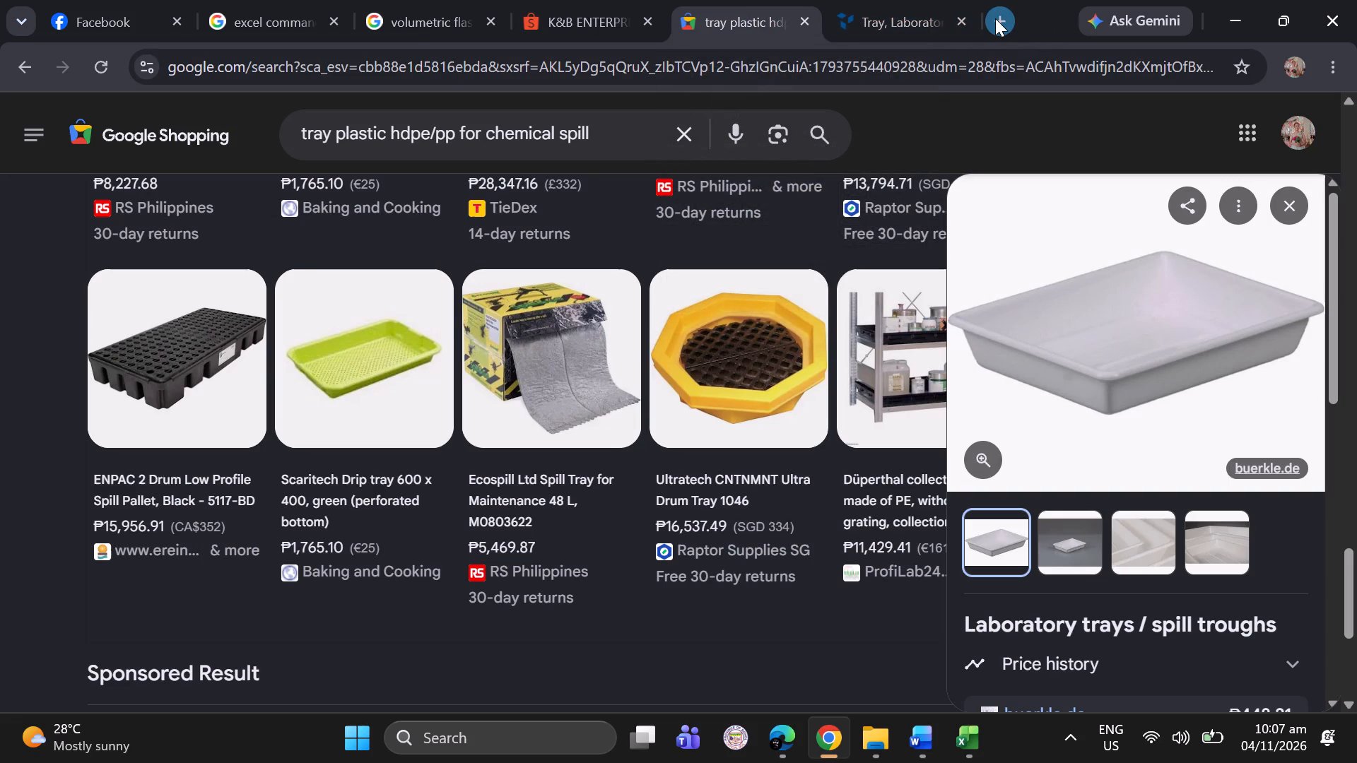
{"action": "type", "text": "autocalve"}
{"action": "key", "text": "Return"}
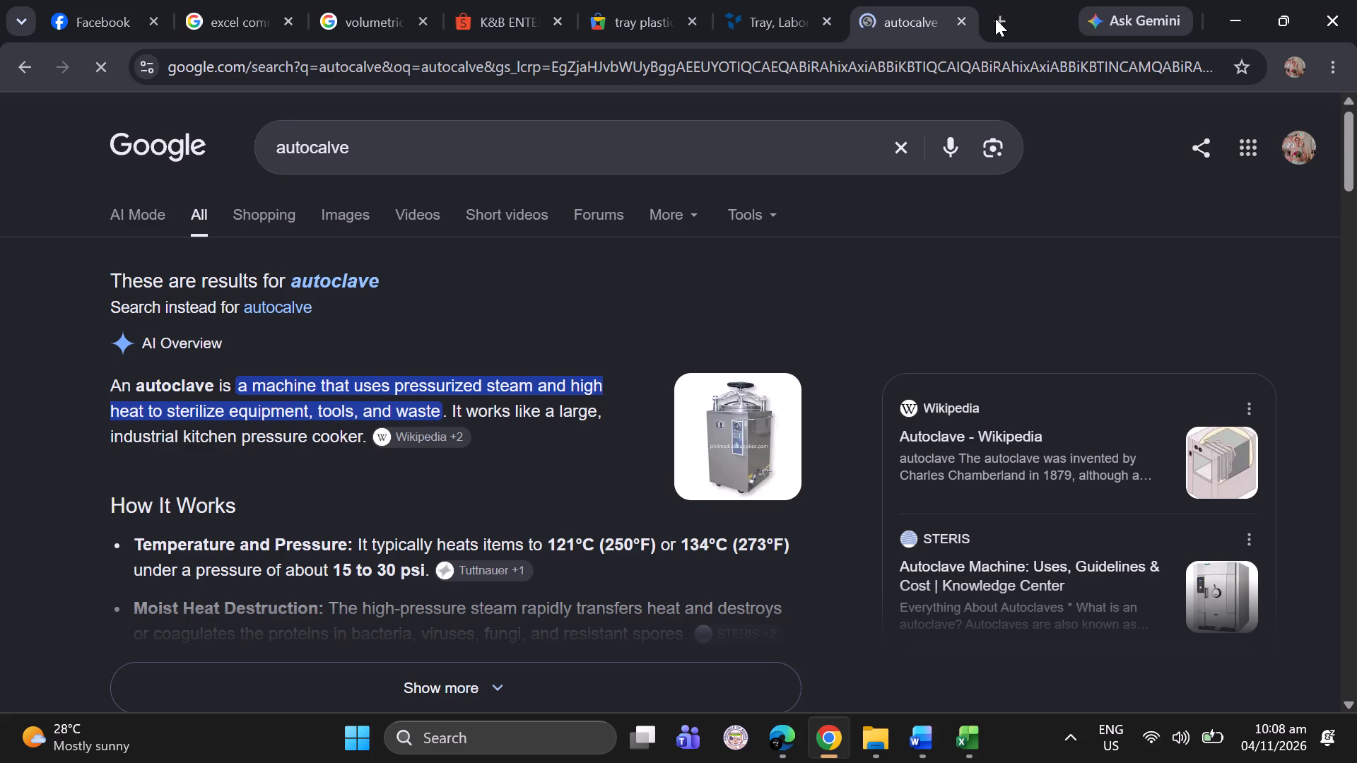
{"action": "scroll", "coordinate": [681, 396], "scroll_direction": "down", "scroll_amount": 3}
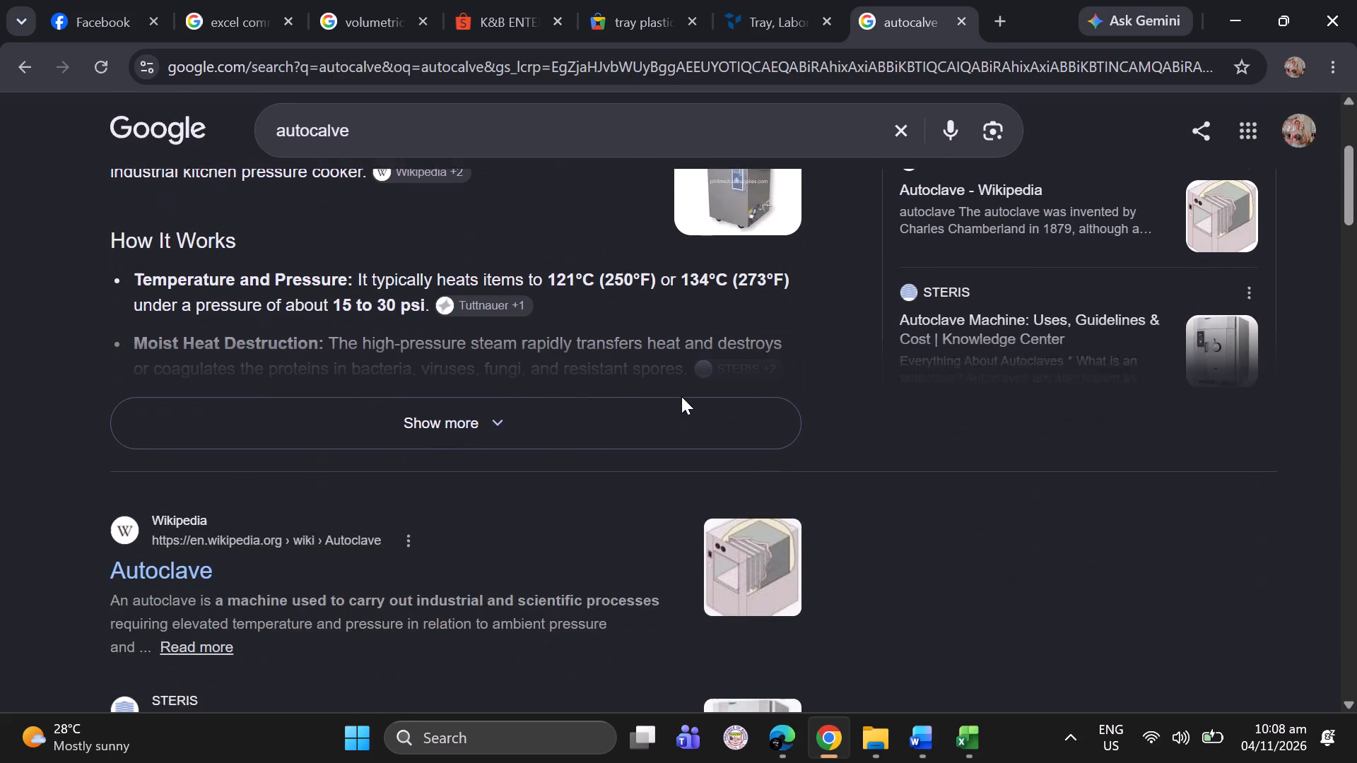
{"action": "scroll", "coordinate": [681, 396], "scroll_direction": "up", "scroll_amount": 2}
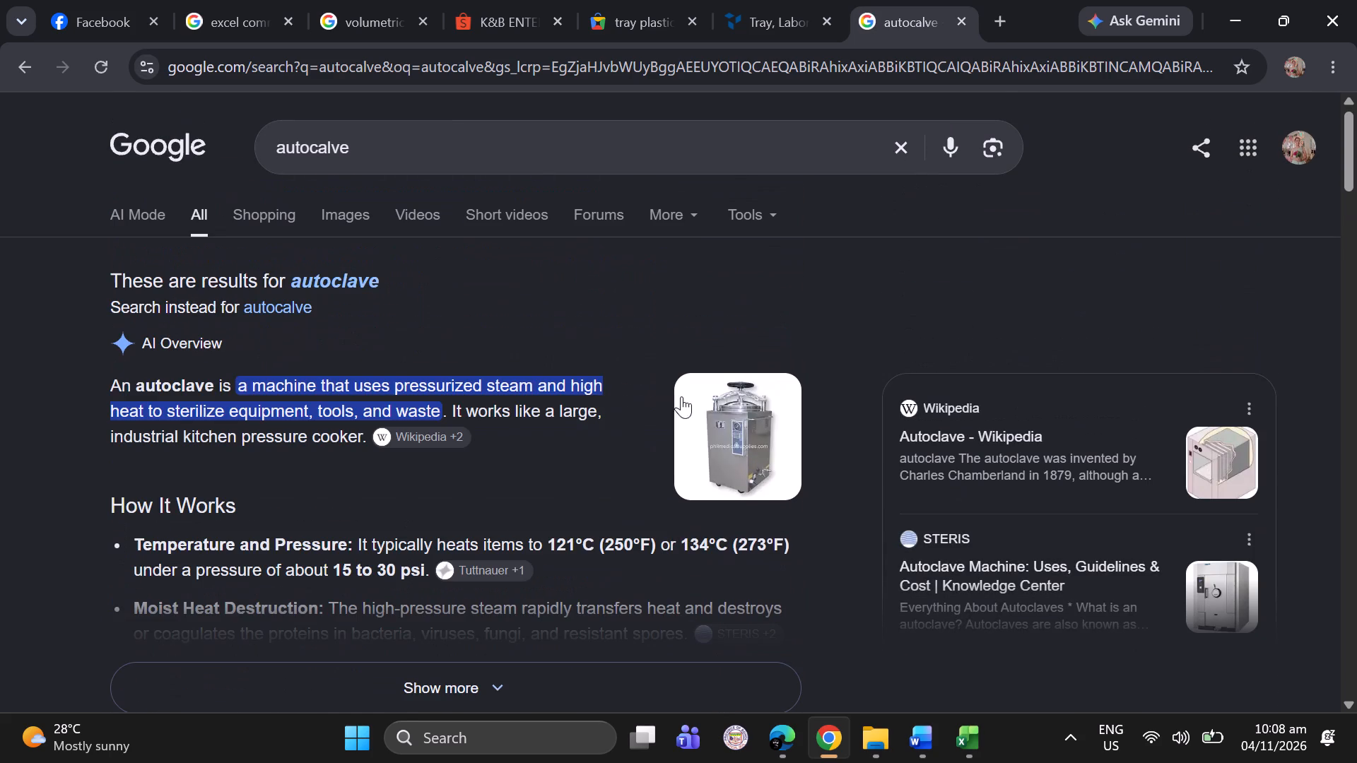
{"action": "left_click", "coordinate": [415, 143]}
{"action": "key", "text": "BackSpace"}
{"action": "key", "text": "BackSpace"}
{"action": "key", "text": "BackSpace"}
{"action": "key", "text": "BackSpace"}
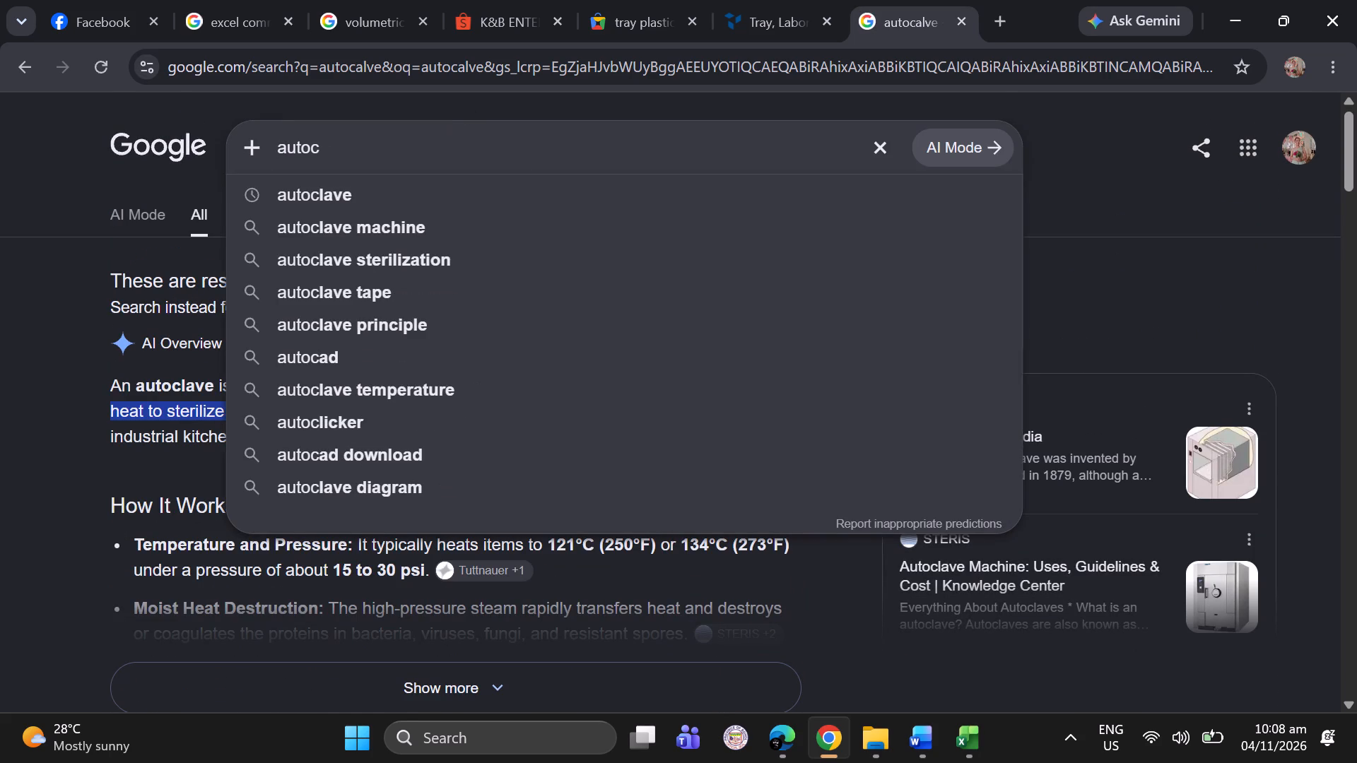
{"action": "type", "text": "lave"}
{"action": "key", "text": "Return"}
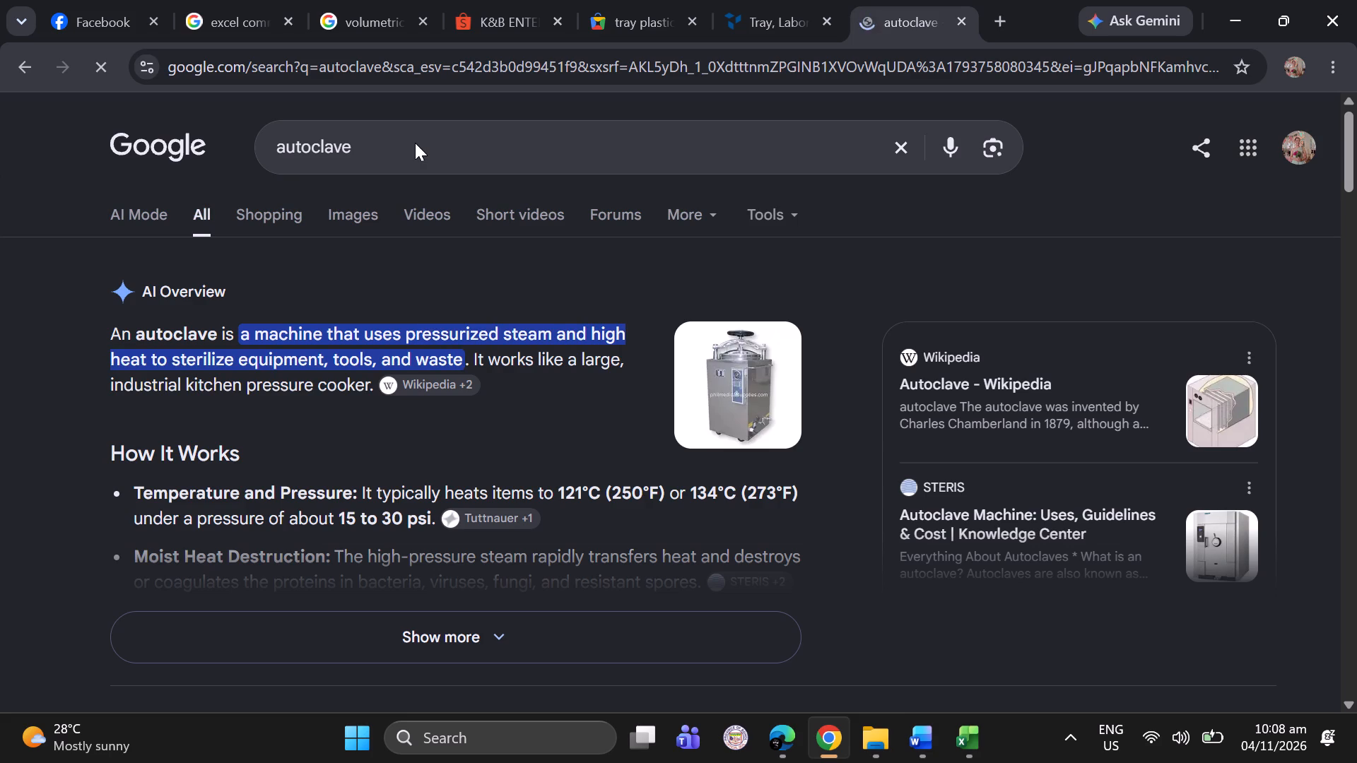
Skim the autoclave web and image results, including the AI Overview of what the machine does.
{"action": "scroll", "coordinate": [409, 416], "scroll_direction": "down", "scroll_amount": 5}
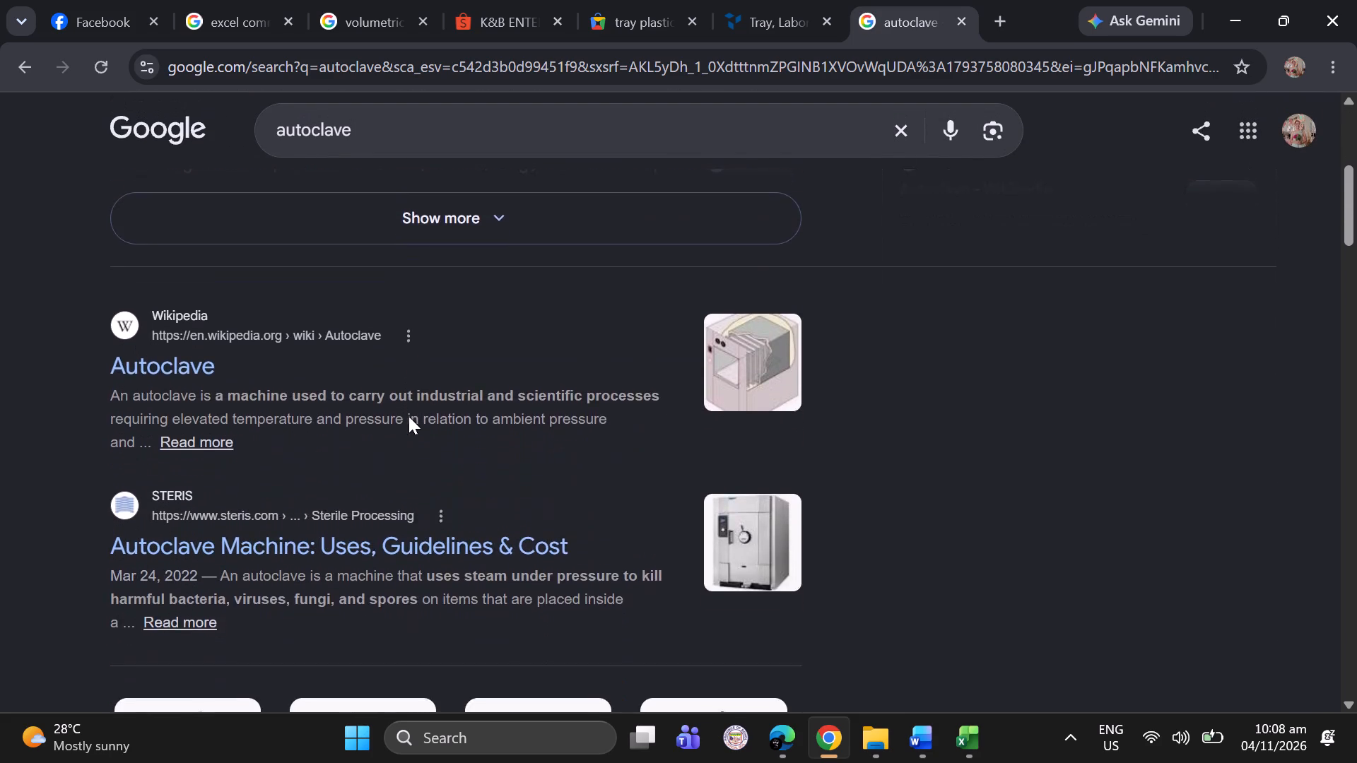
{"action": "scroll", "coordinate": [409, 416], "scroll_direction": "down", "scroll_amount": 5}
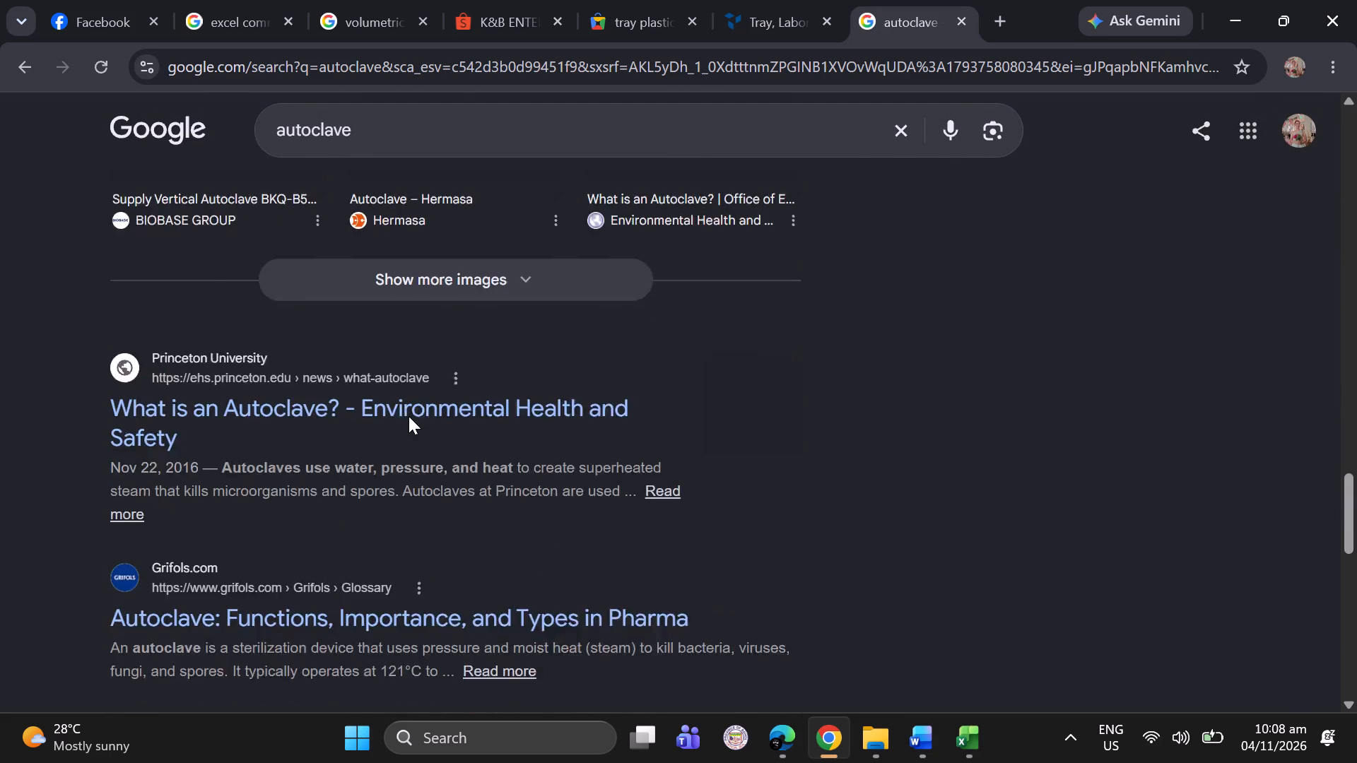
{"action": "scroll", "coordinate": [409, 416], "scroll_direction": "down", "scroll_amount": 1}
{"action": "scroll", "coordinate": [409, 416], "scroll_direction": "up", "scroll_amount": 5}
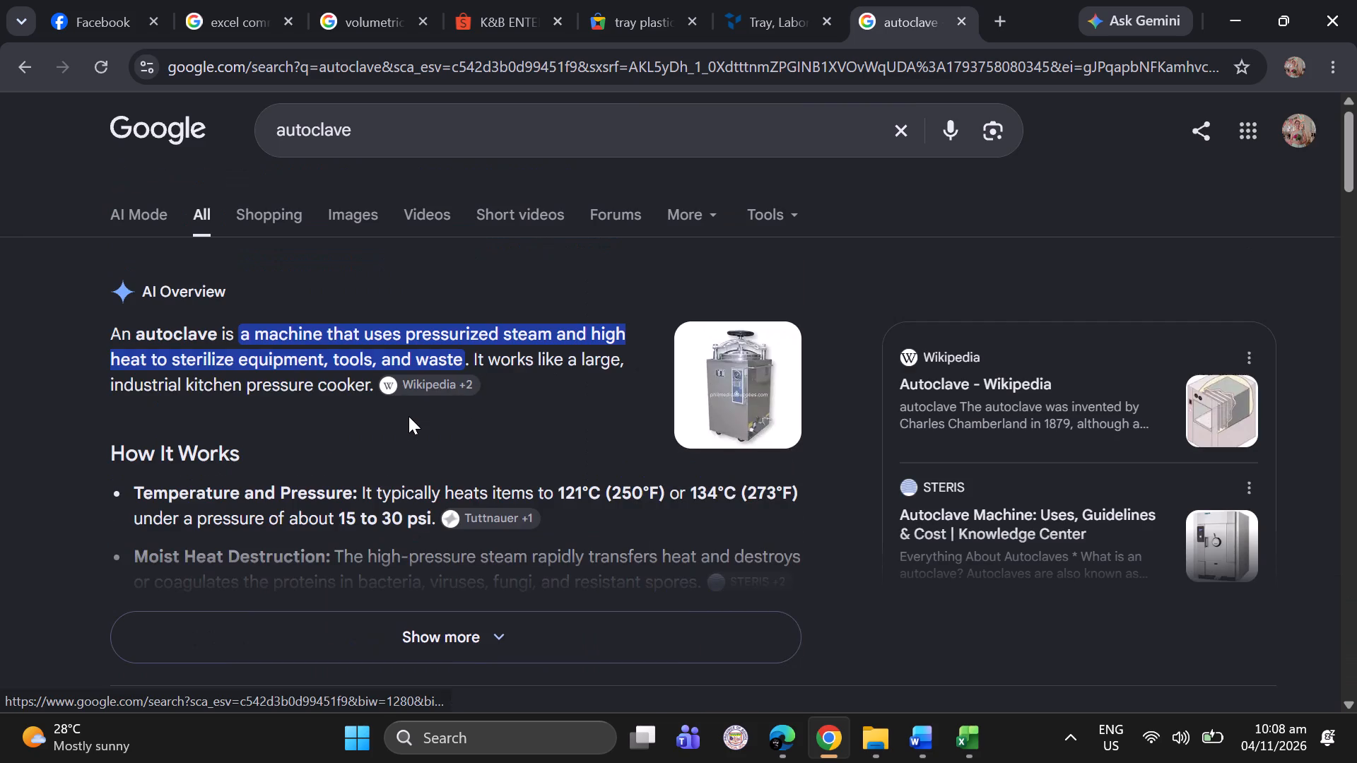
{"action": "scroll", "coordinate": [409, 416], "scroll_direction": "up", "scroll_amount": 3}
Go back to the ARCO Scientific laboratory tray page and review its general information, related products and product category links.
{"action": "left_click", "coordinate": [752, 0]}
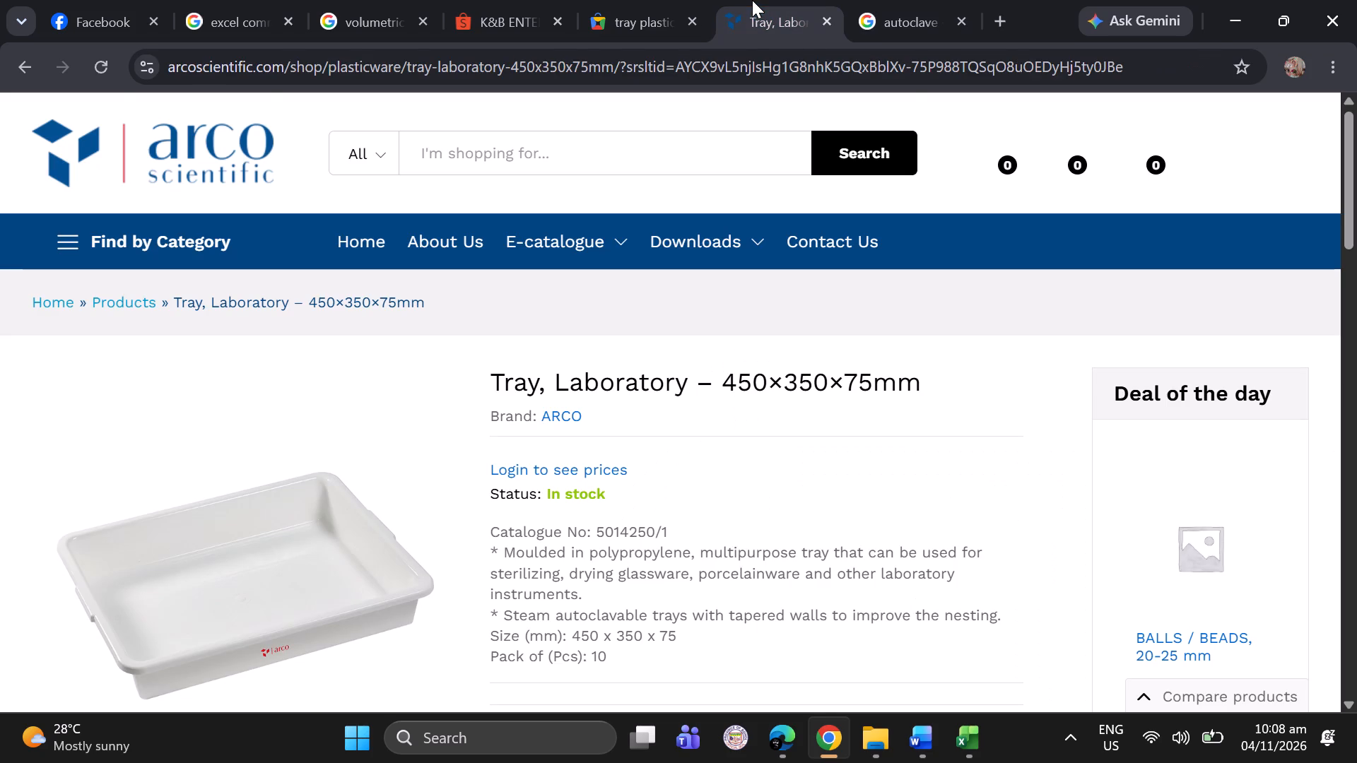
{"action": "scroll", "coordinate": [652, 461], "scroll_direction": "down", "scroll_amount": 4}
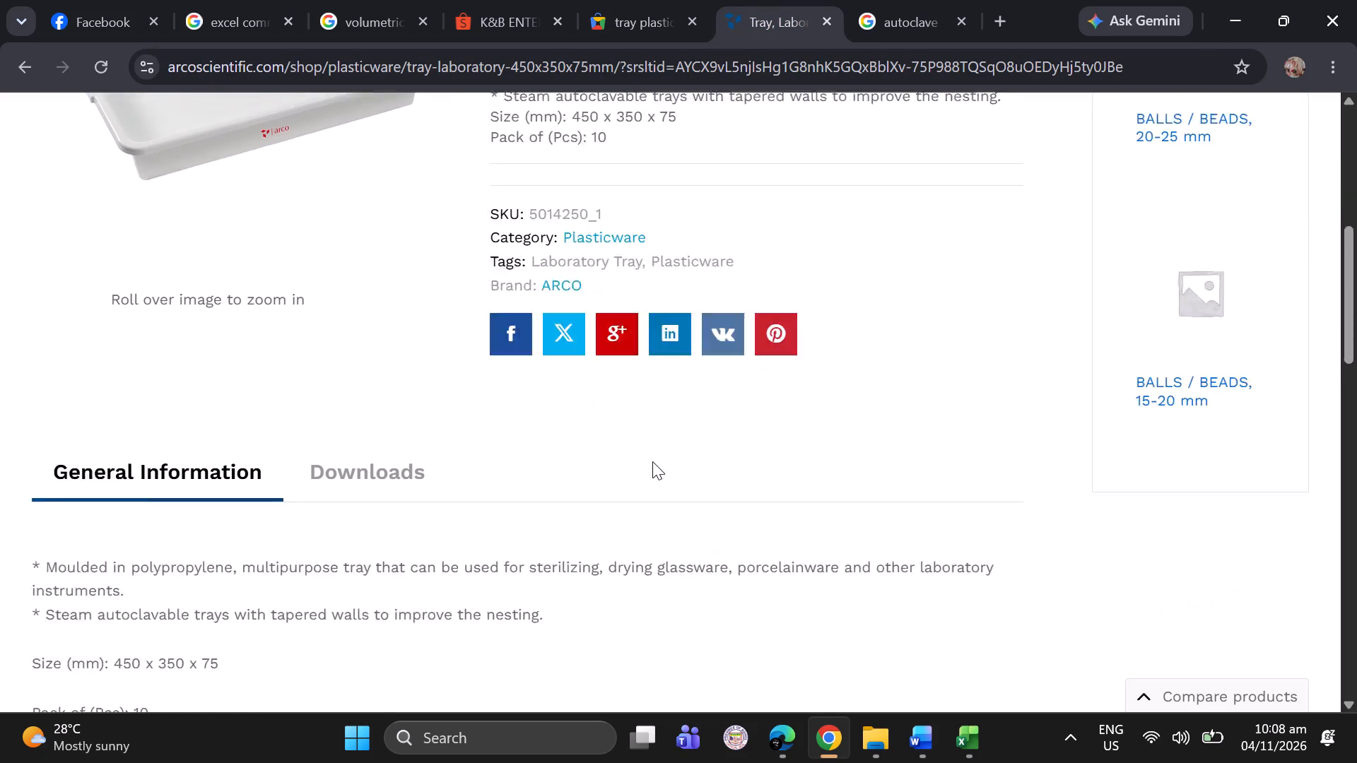
{"action": "scroll", "coordinate": [652, 461], "scroll_direction": "down", "scroll_amount": 1}
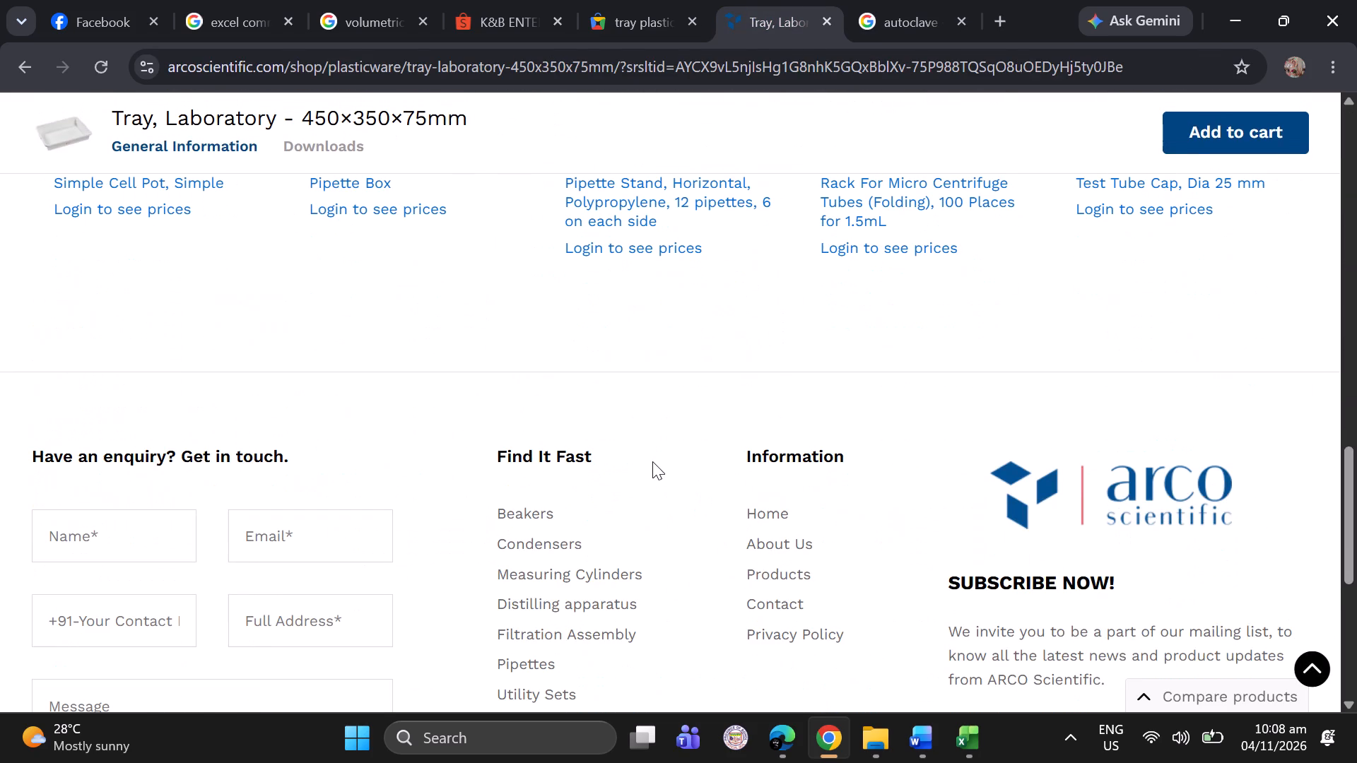
{"action": "scroll", "coordinate": [652, 461], "scroll_direction": "down", "scroll_amount": 2}
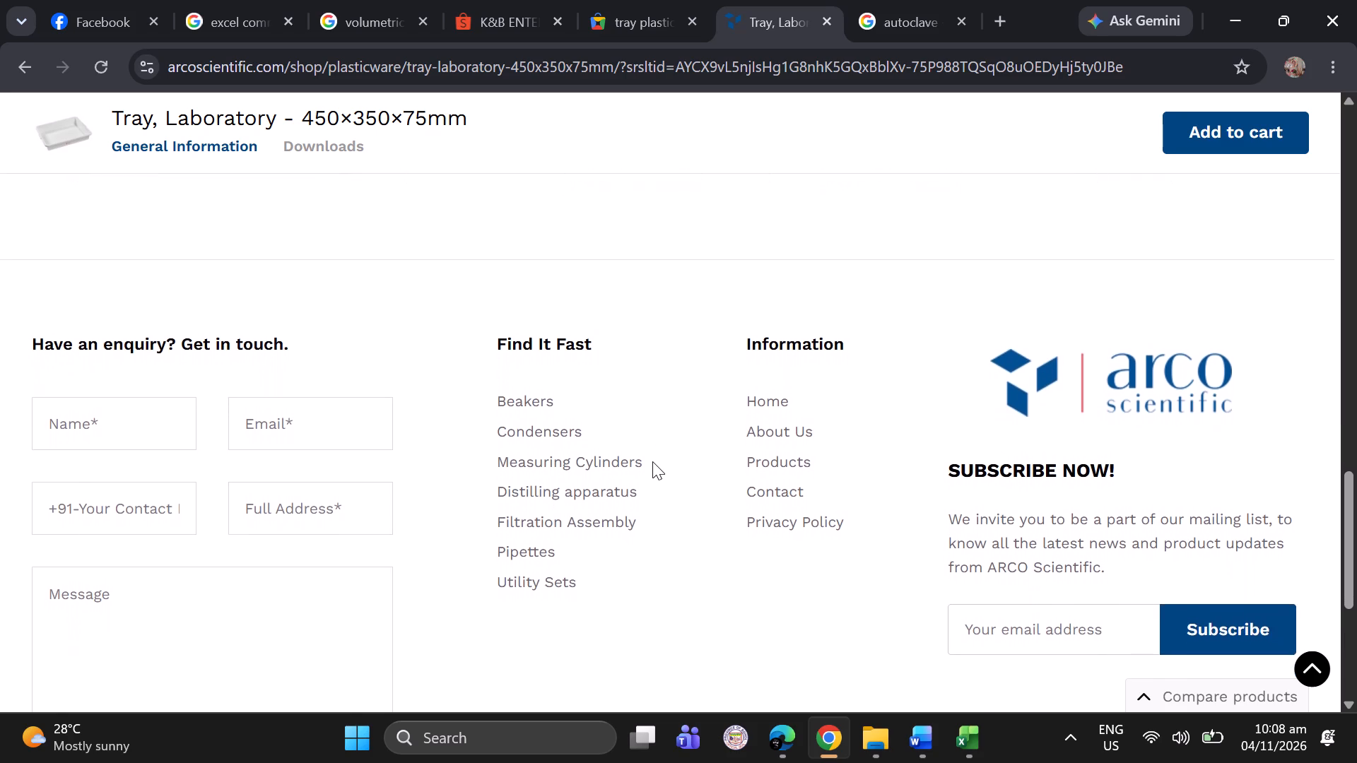
{"action": "scroll", "coordinate": [652, 461], "scroll_direction": "down", "scroll_amount": 2}
Open ARCO Scientific's Utility Sets category and look over its products and the list of glassware categories.
{"action": "left_click", "coordinate": [543, 562]}
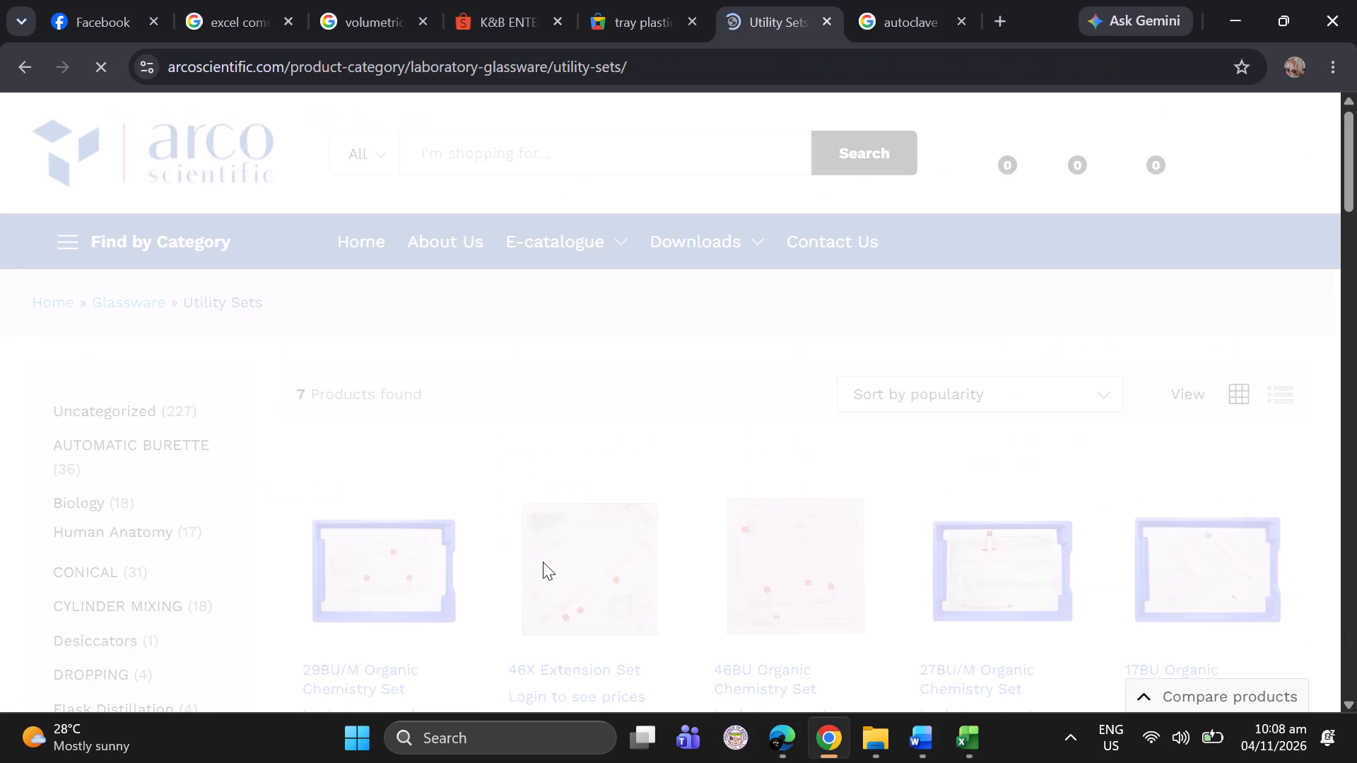
{"action": "scroll", "coordinate": [543, 562], "scroll_direction": "down", "scroll_amount": 1}
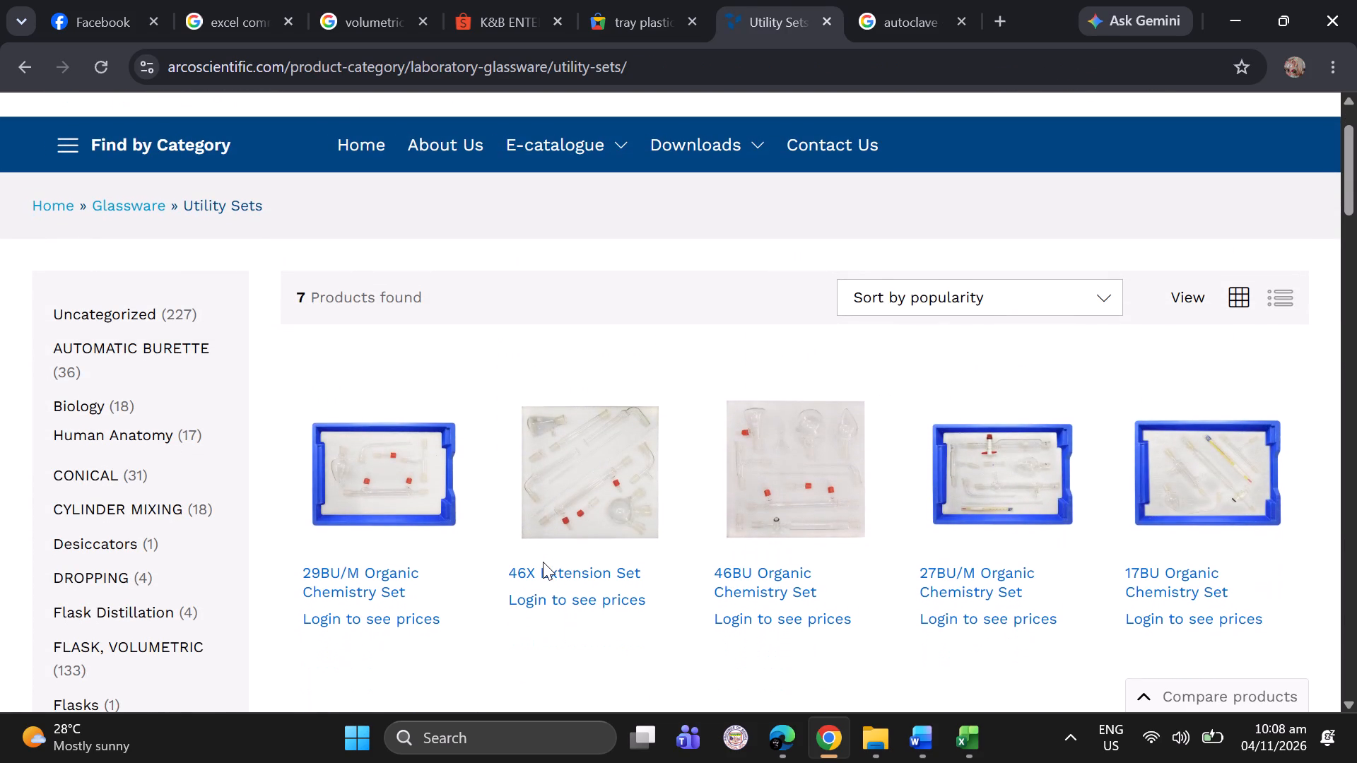
{"action": "scroll", "coordinate": [543, 562], "scroll_direction": "down", "scroll_amount": 3}
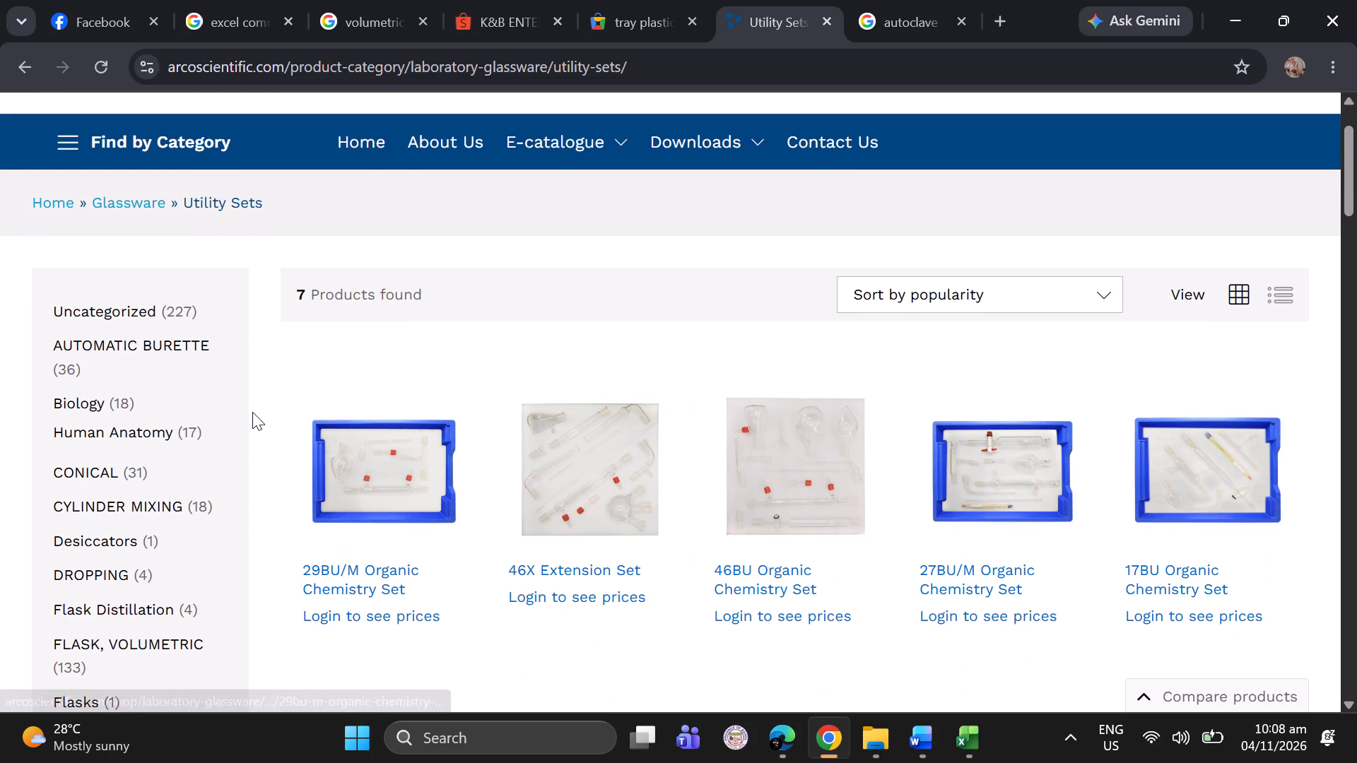
{"action": "scroll", "coordinate": [252, 412], "scroll_direction": "down", "scroll_amount": 1}
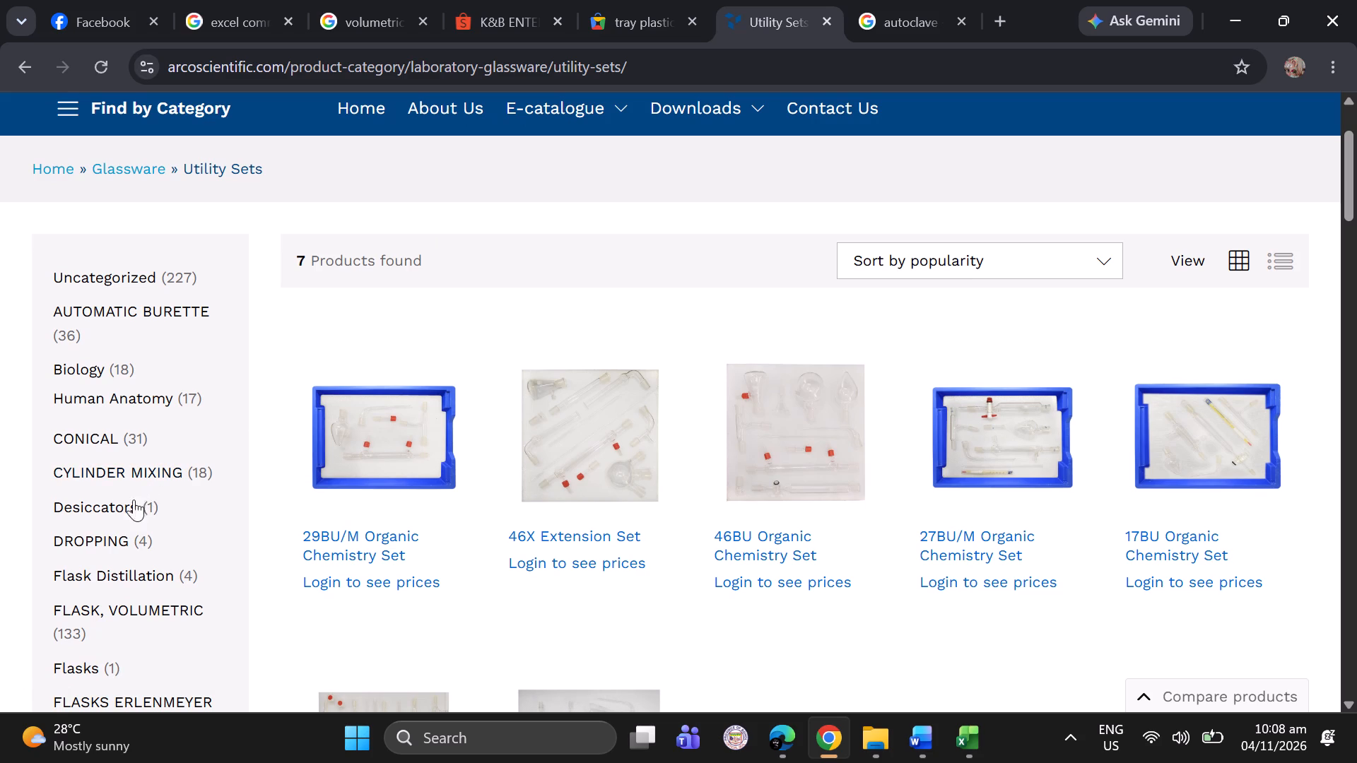
Open the Desiccators category and view its product page for the 150mL vacuum soda glass desiccator with lid.
{"action": "left_click", "coordinate": [119, 505]}
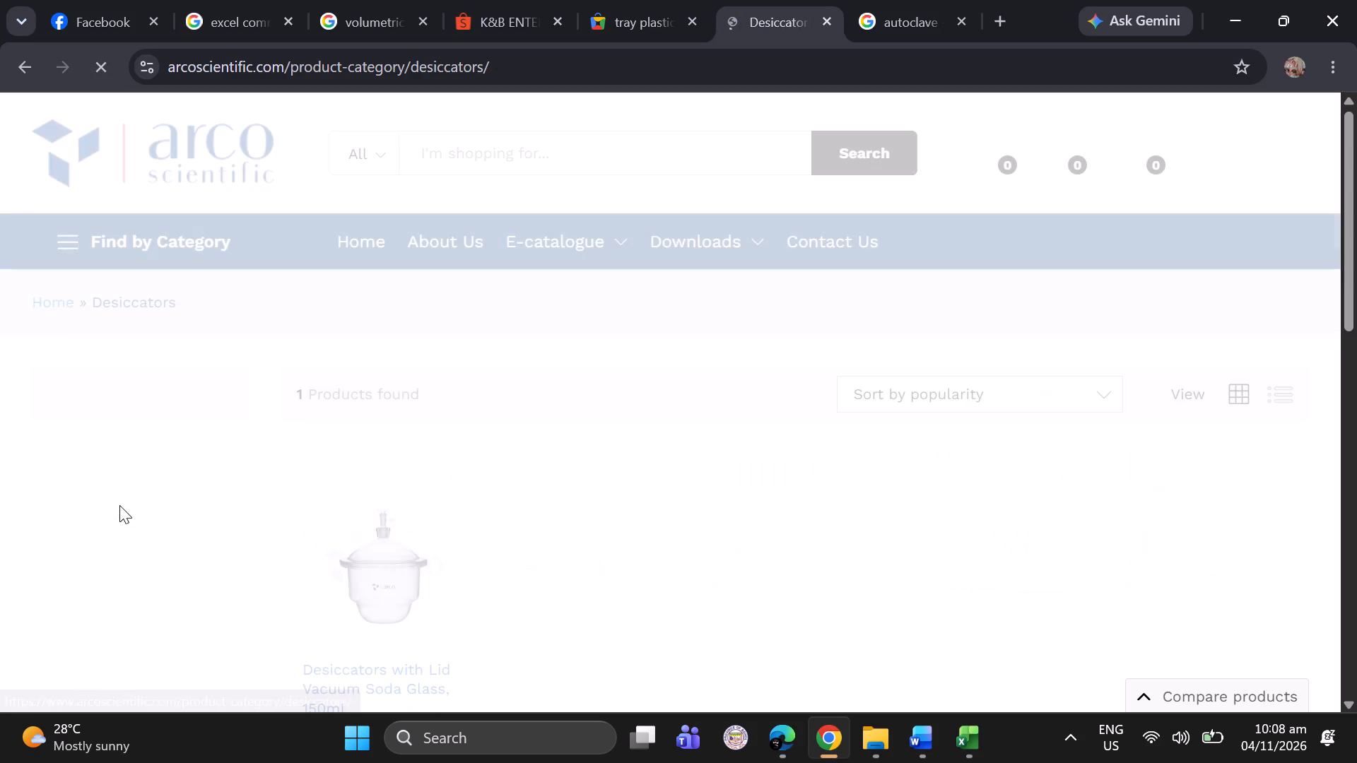
{"action": "scroll", "coordinate": [482, 566], "scroll_direction": "down", "scroll_amount": 1}
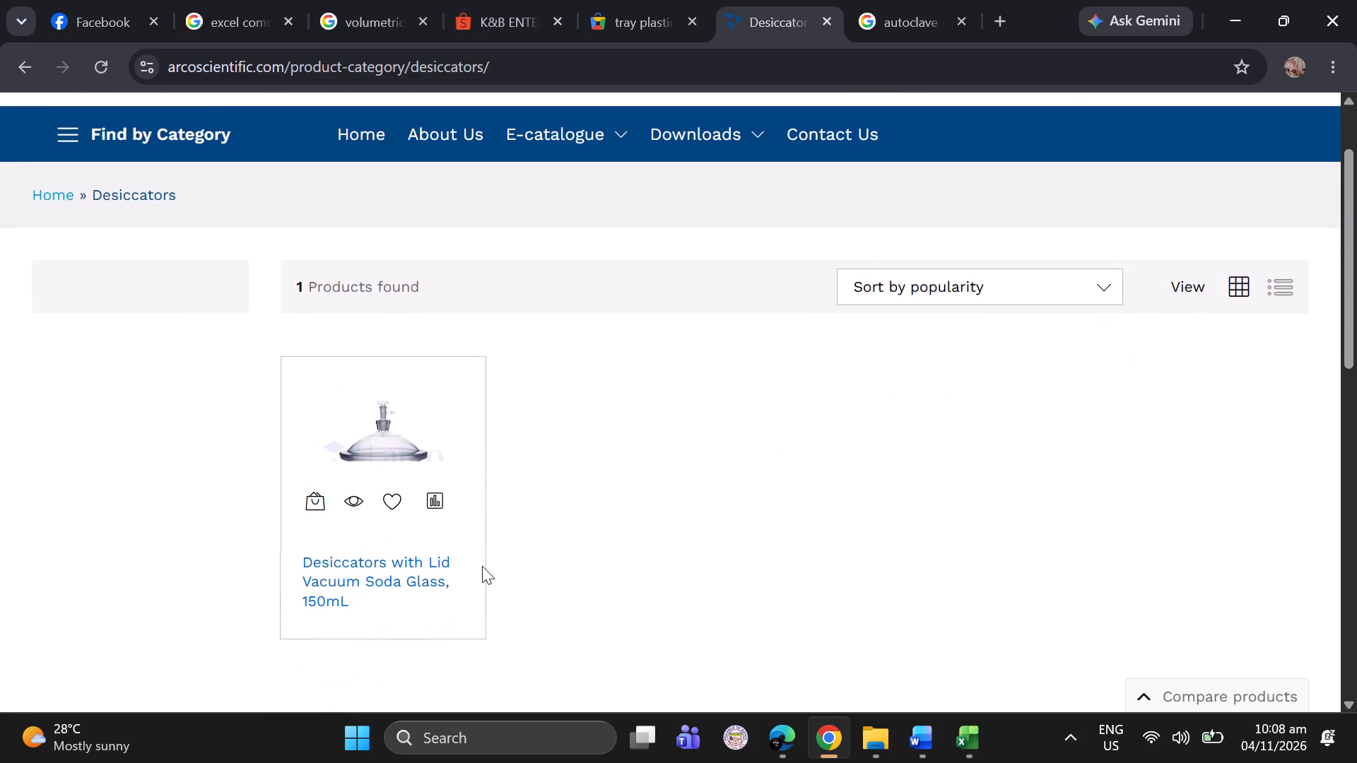
{"action": "scroll", "coordinate": [482, 566], "scroll_direction": "down", "scroll_amount": 1}
{"action": "left_click", "coordinate": [370, 440]}
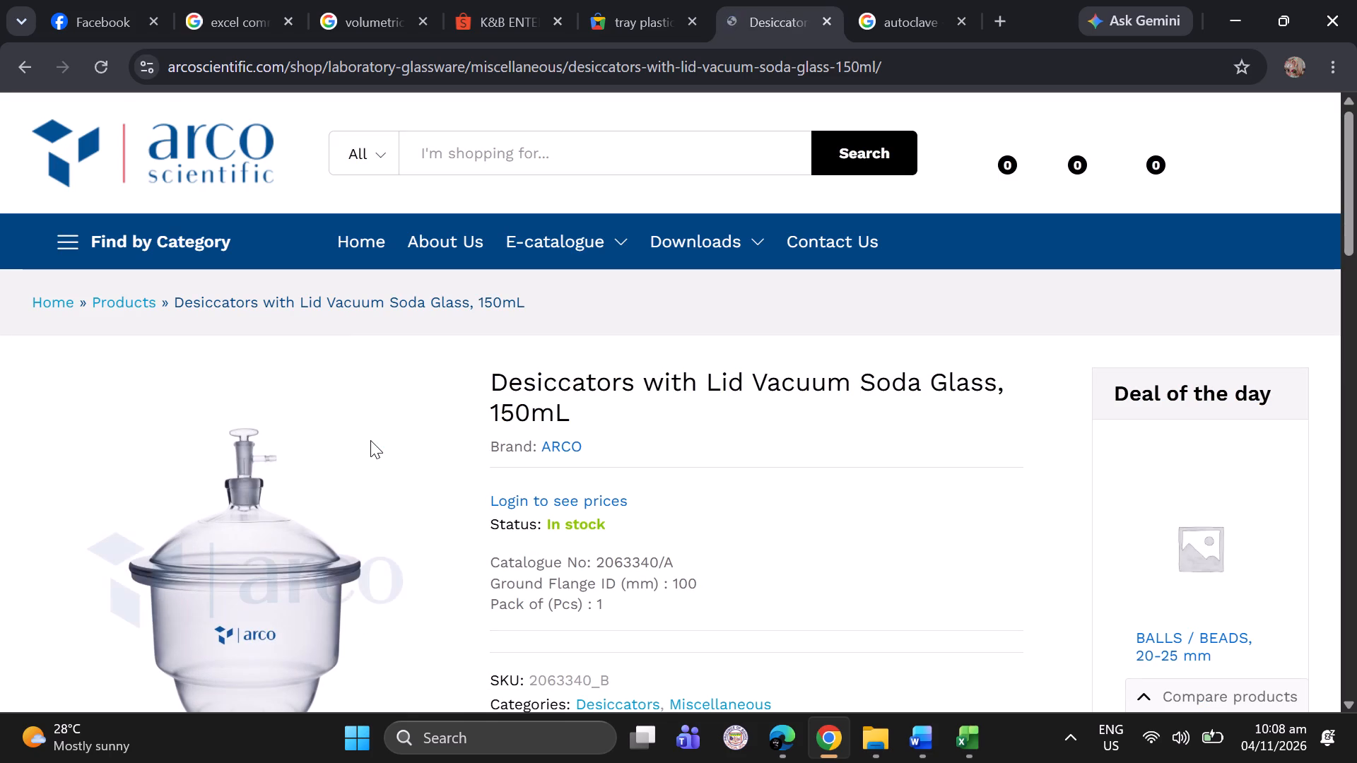
Review the desiccator's product details, general information and related products.
{"action": "scroll", "coordinate": [370, 440], "scroll_direction": "down", "scroll_amount": 1}
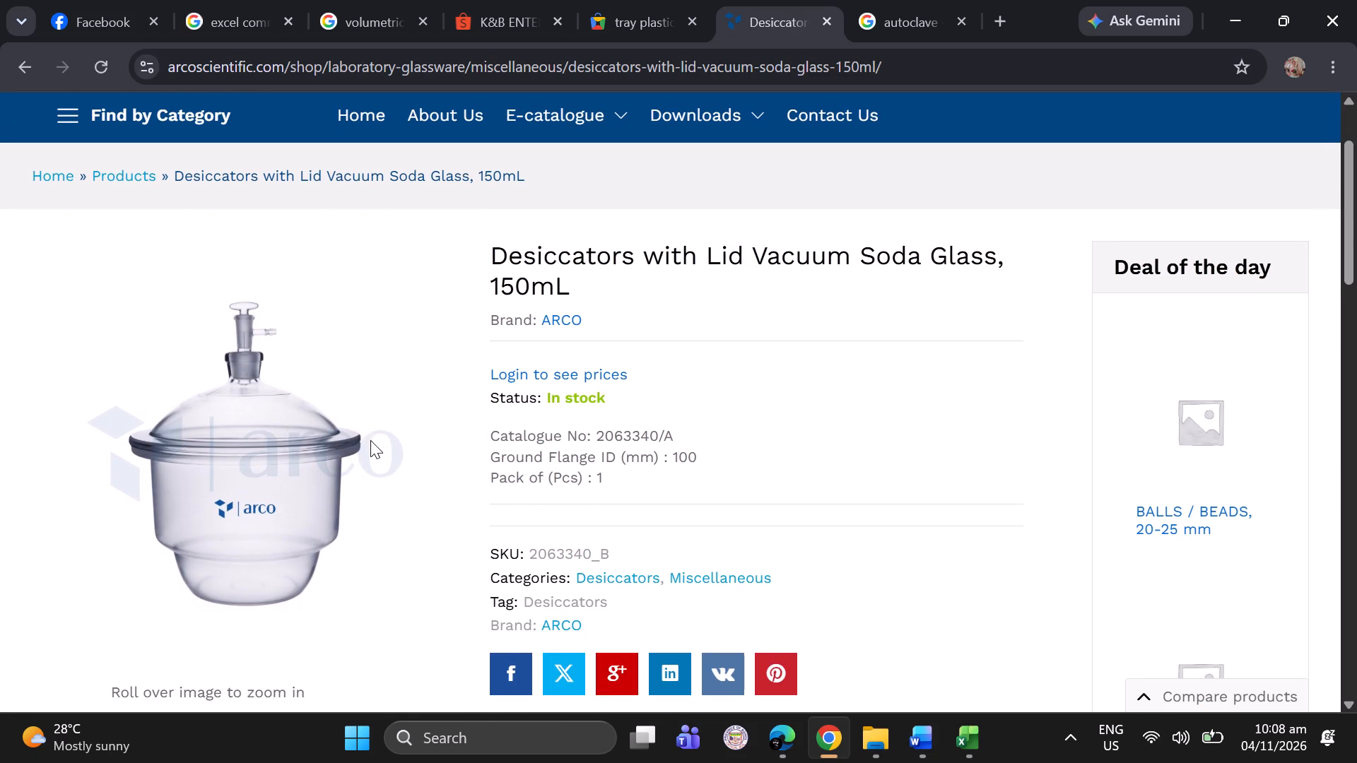
{"action": "scroll", "coordinate": [370, 440], "scroll_direction": "down", "scroll_amount": 4}
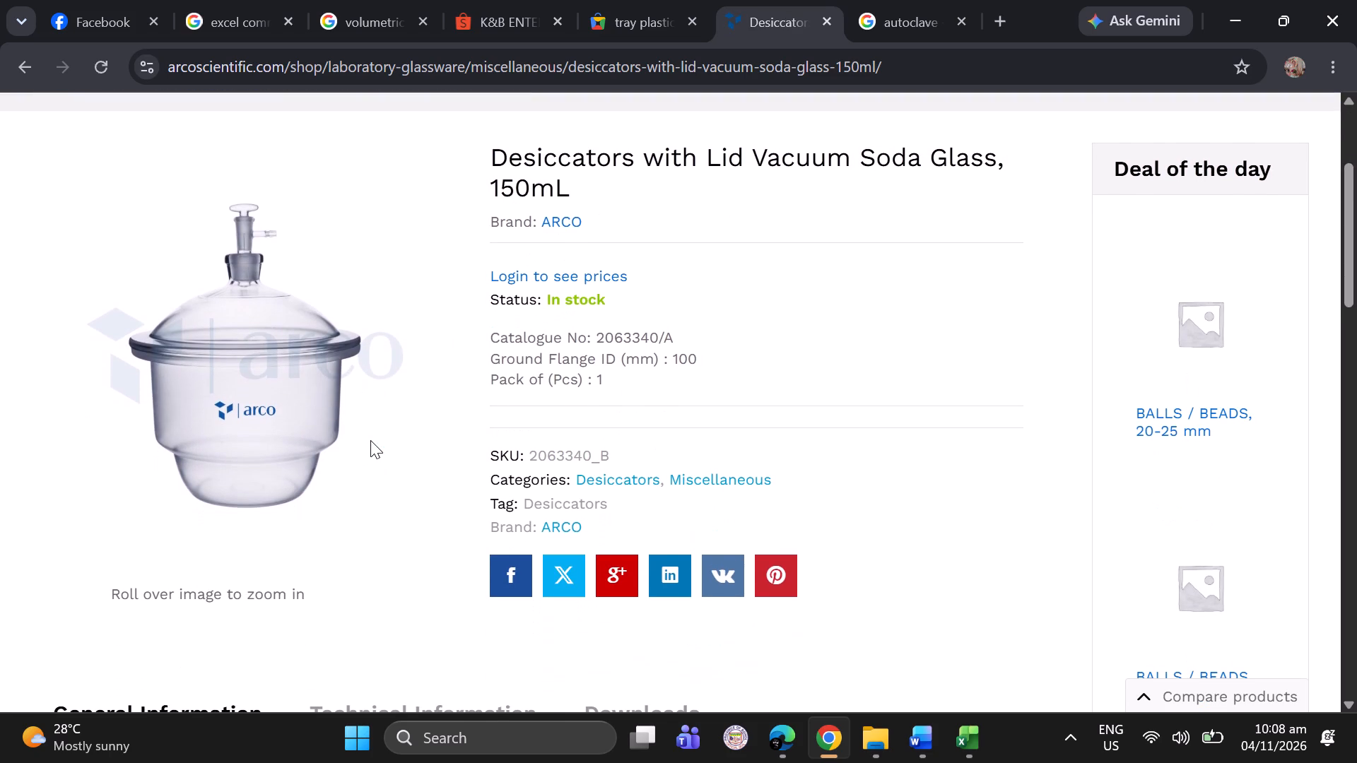
{"action": "scroll", "coordinate": [370, 440], "scroll_direction": "down", "scroll_amount": 2}
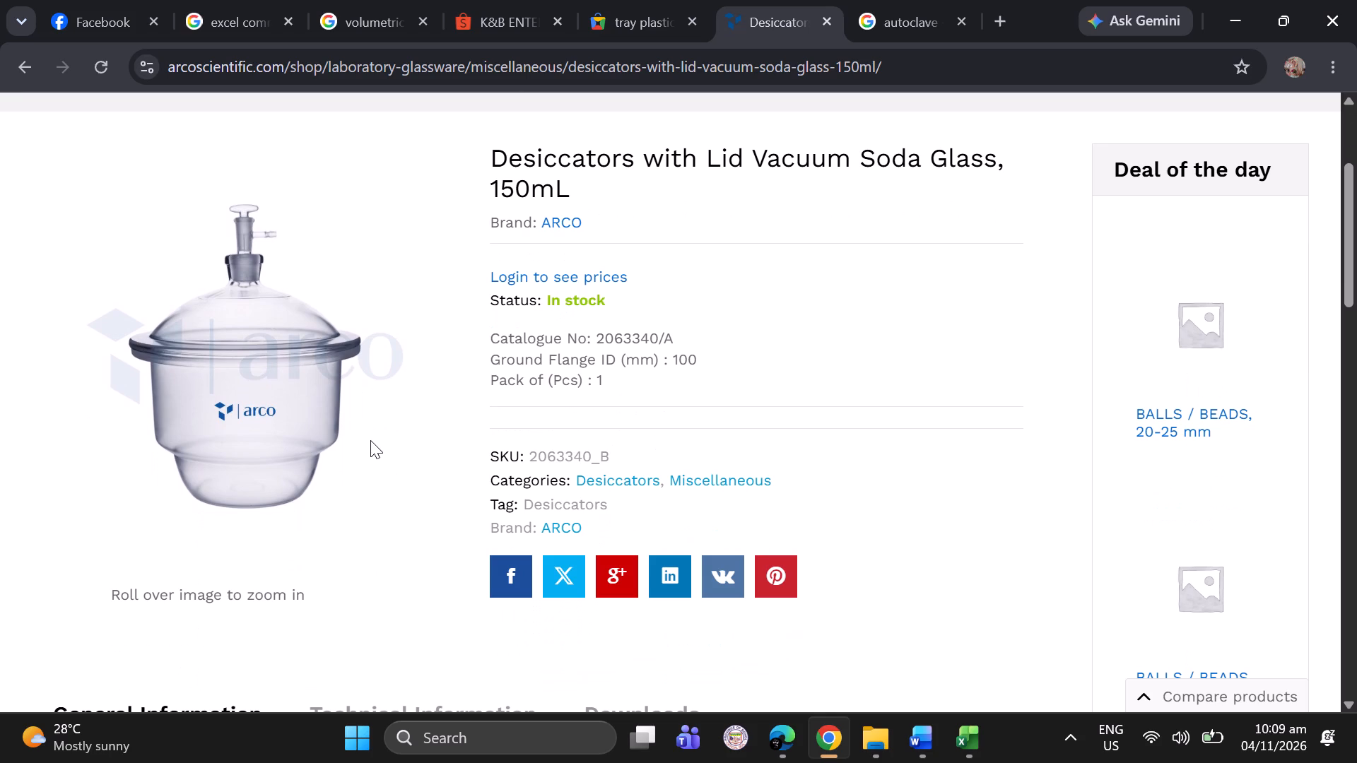
{"action": "scroll", "coordinate": [370, 440], "scroll_direction": "down", "scroll_amount": 6}
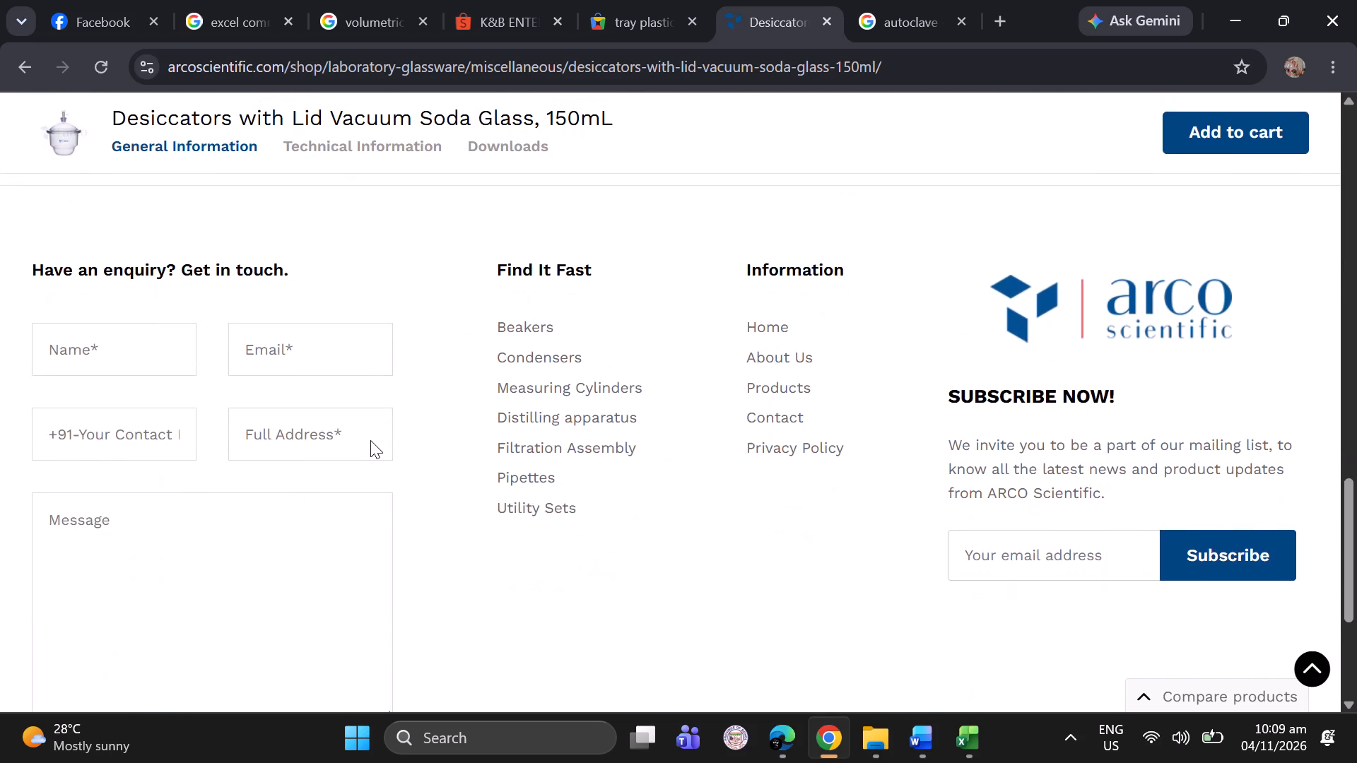
{"action": "scroll", "coordinate": [370, 440], "scroll_direction": "up", "scroll_amount": 2}
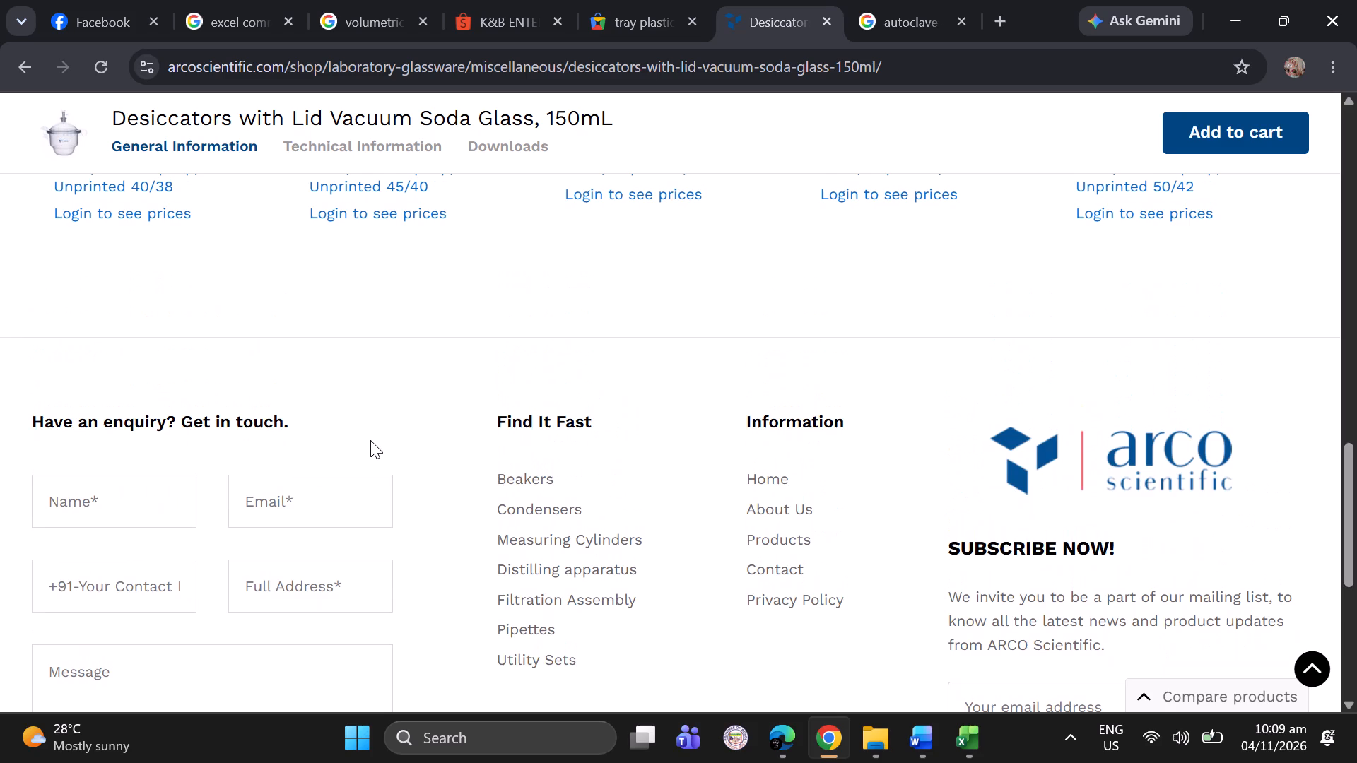
{"action": "scroll", "coordinate": [370, 440], "scroll_direction": "up", "scroll_amount": 10}
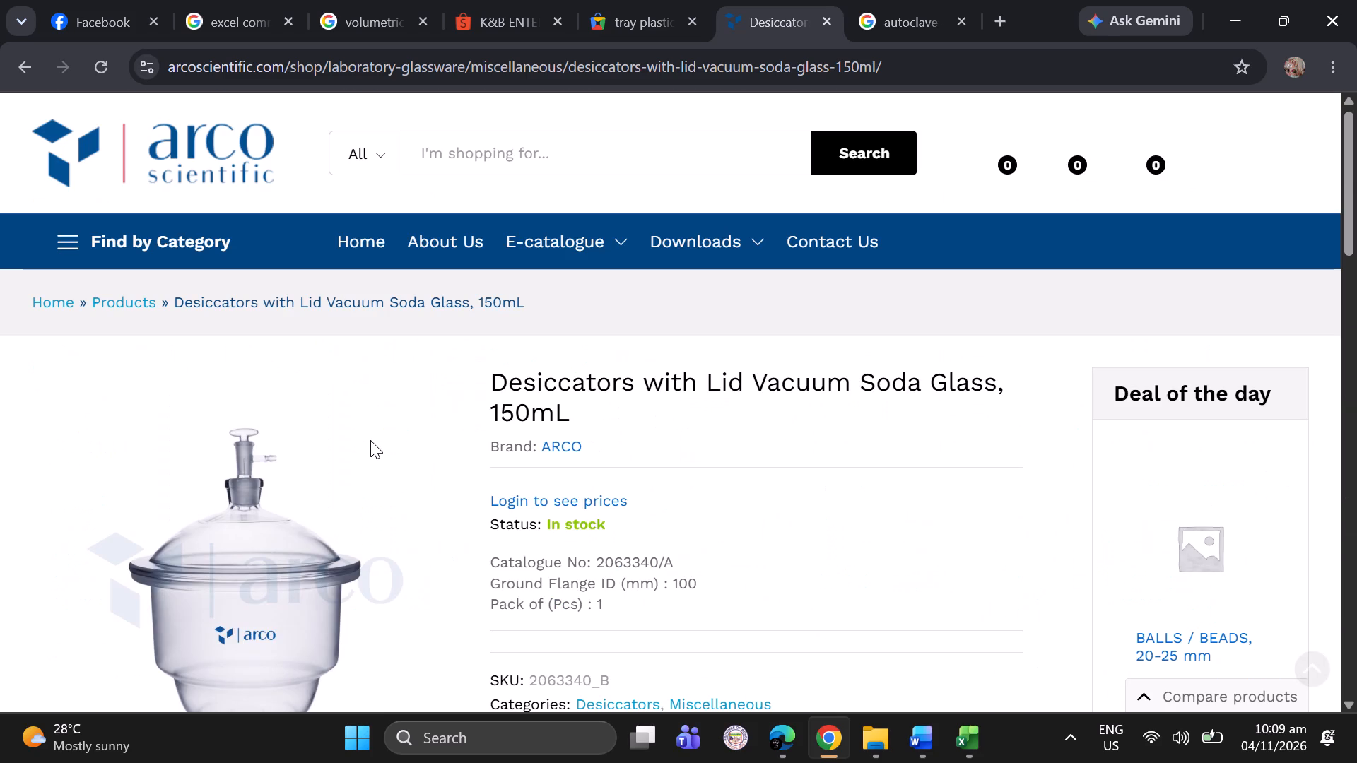
{"action": "scroll", "coordinate": [850, 377], "scroll_direction": "down", "scroll_amount": 3}
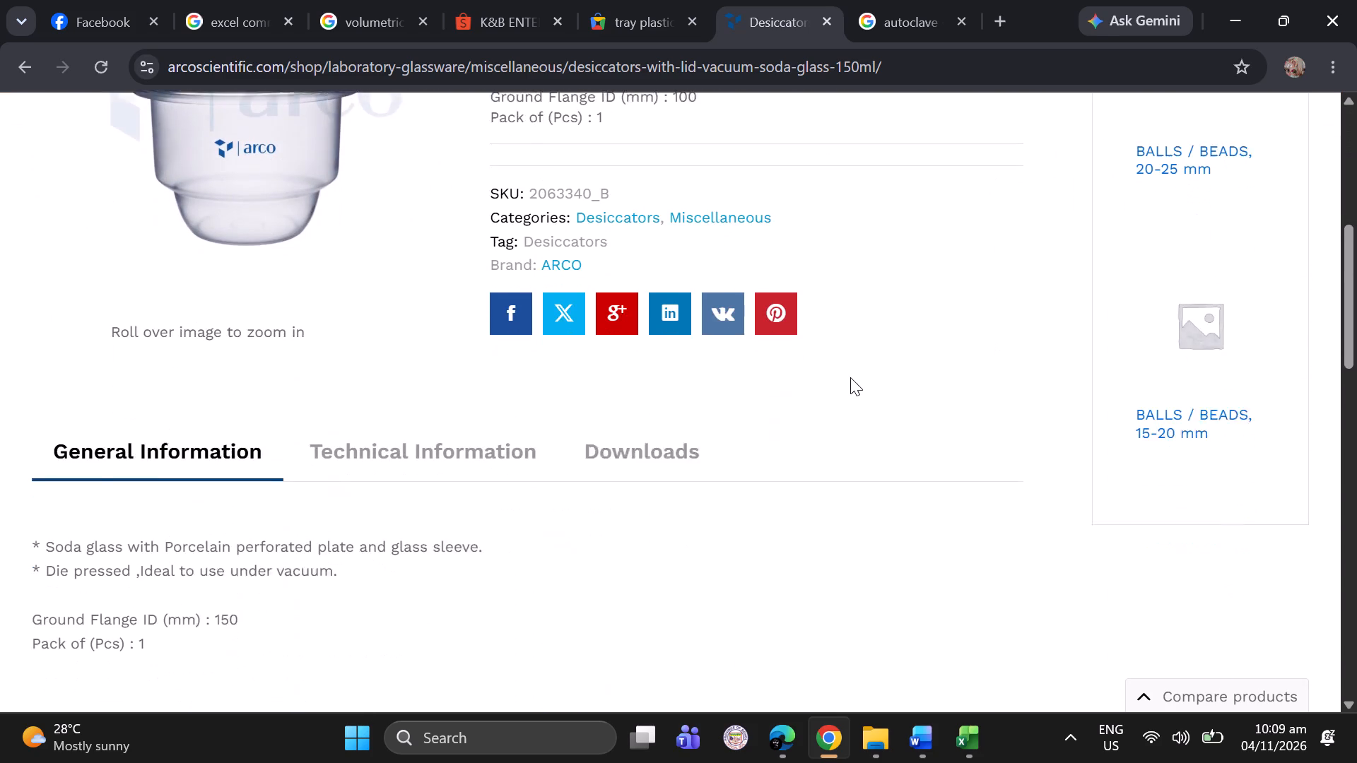
{"action": "scroll", "coordinate": [850, 377], "scroll_direction": "down", "scroll_amount": 1}
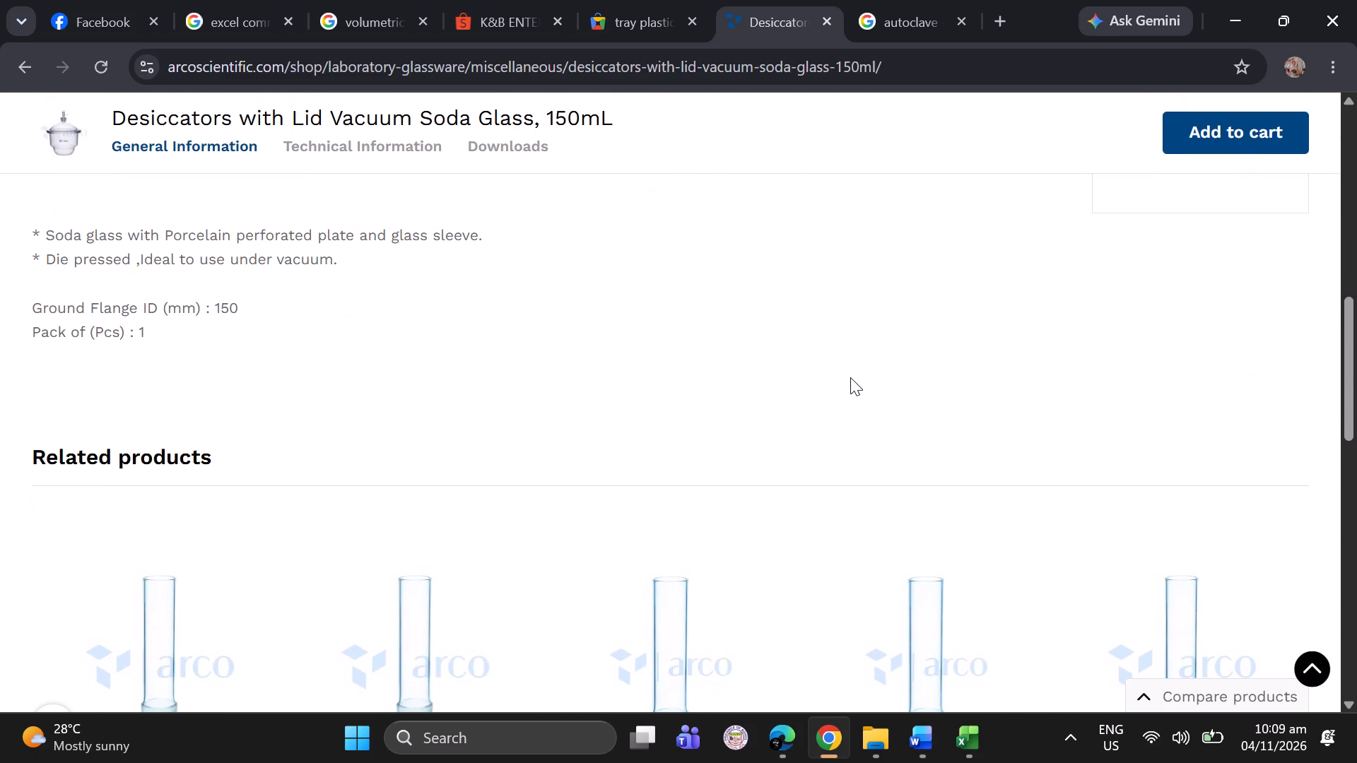
{"action": "scroll", "coordinate": [850, 377], "scroll_direction": "down", "scroll_amount": 4}
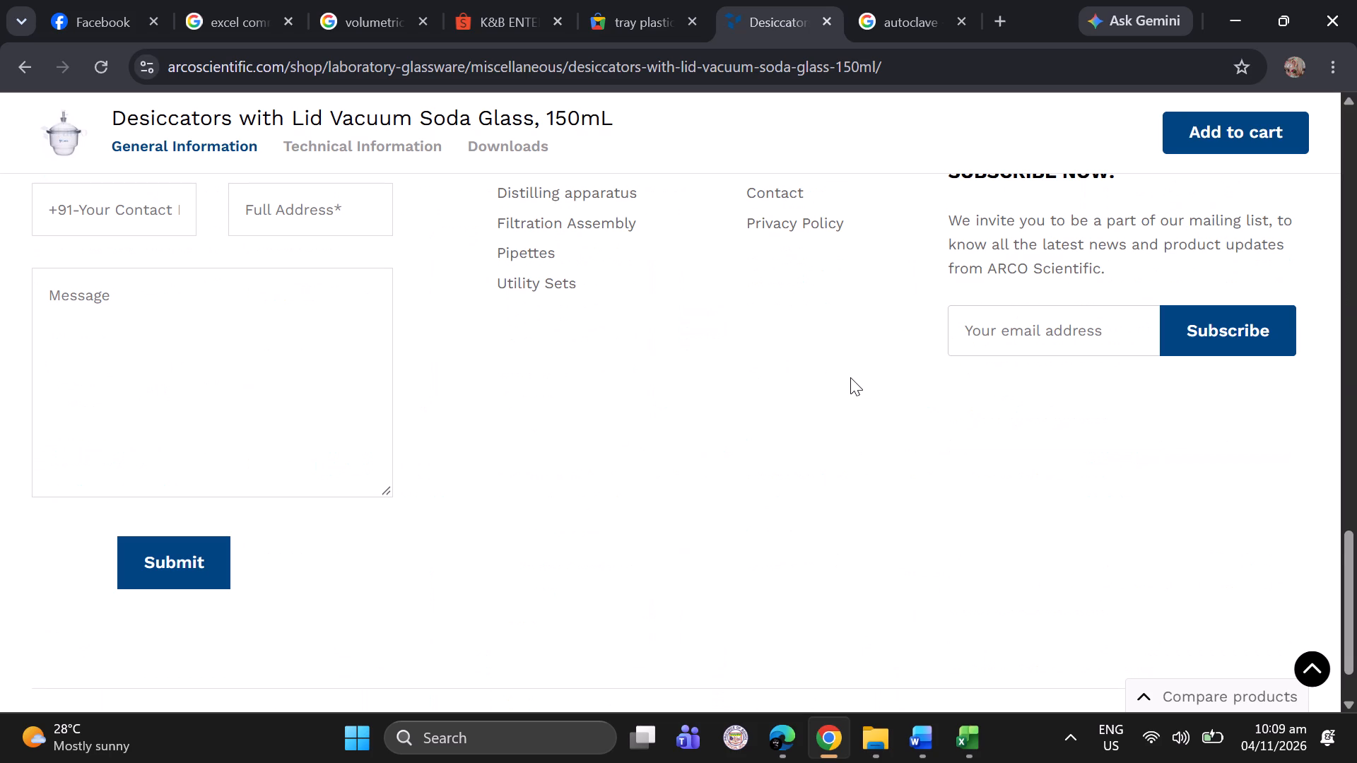
Return to the Utility Sets category page and look through its full list of product categories.
{"action": "left_click", "coordinate": [25, 70]}
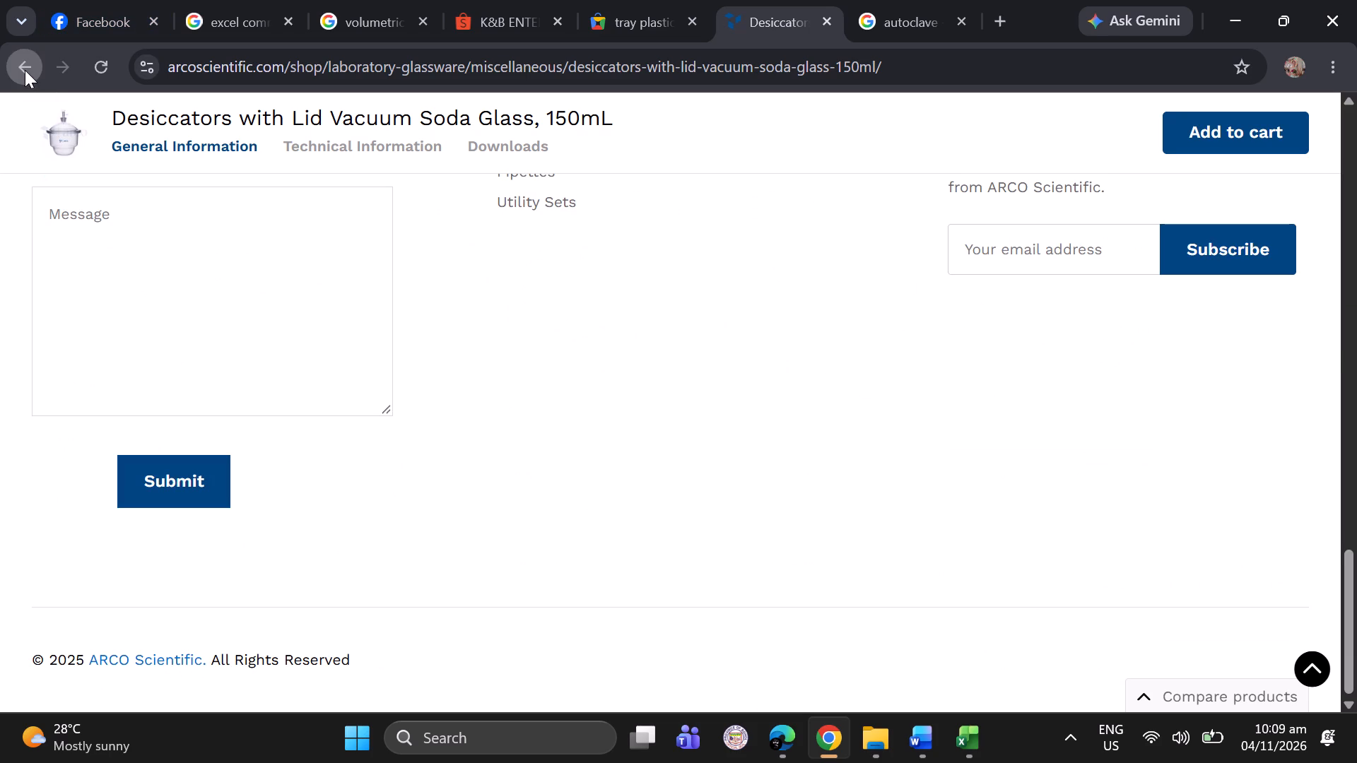
{"action": "scroll", "coordinate": [415, 442], "scroll_direction": "down", "scroll_amount": 1}
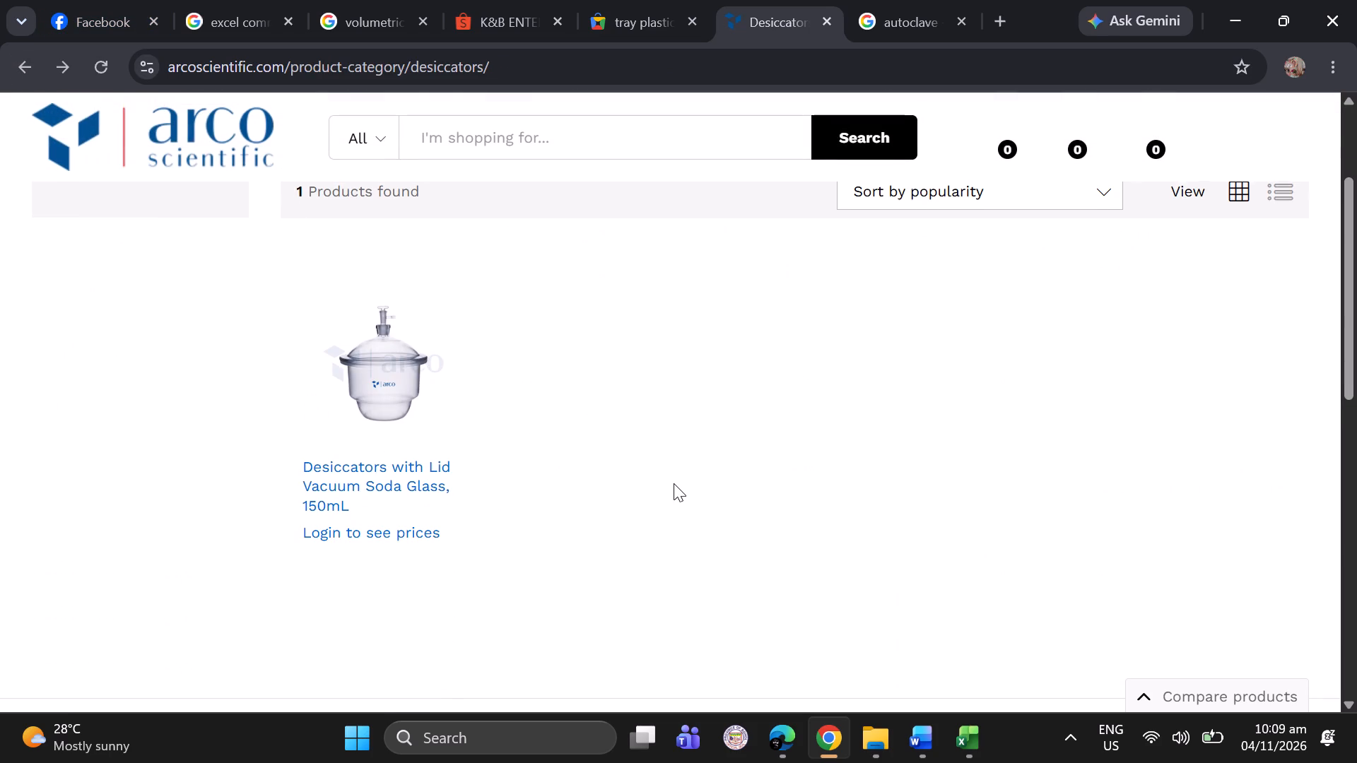
{"action": "scroll", "coordinate": [674, 483], "scroll_direction": "up", "scroll_amount": 2}
{"action": "left_click", "coordinate": [13, 78]}
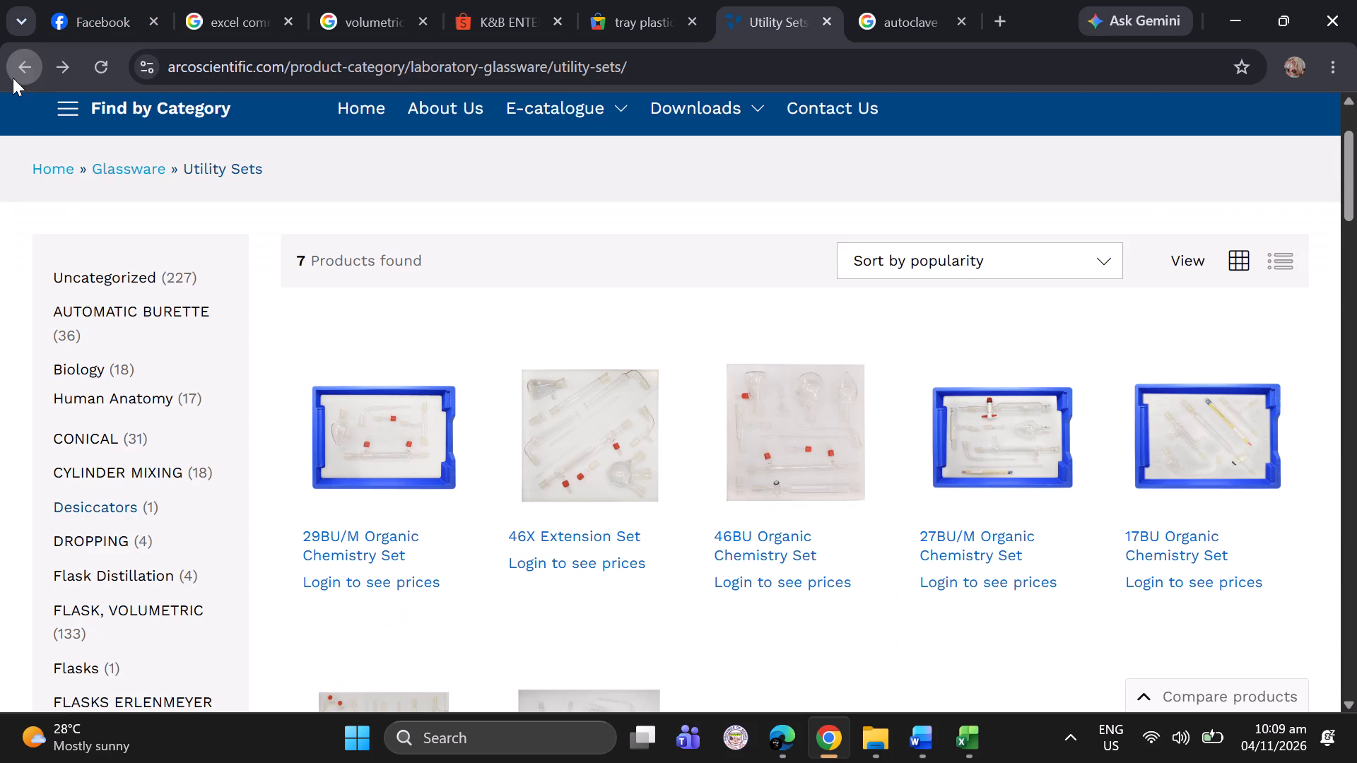
{"action": "scroll", "coordinate": [497, 391], "scroll_direction": "down", "scroll_amount": 1}
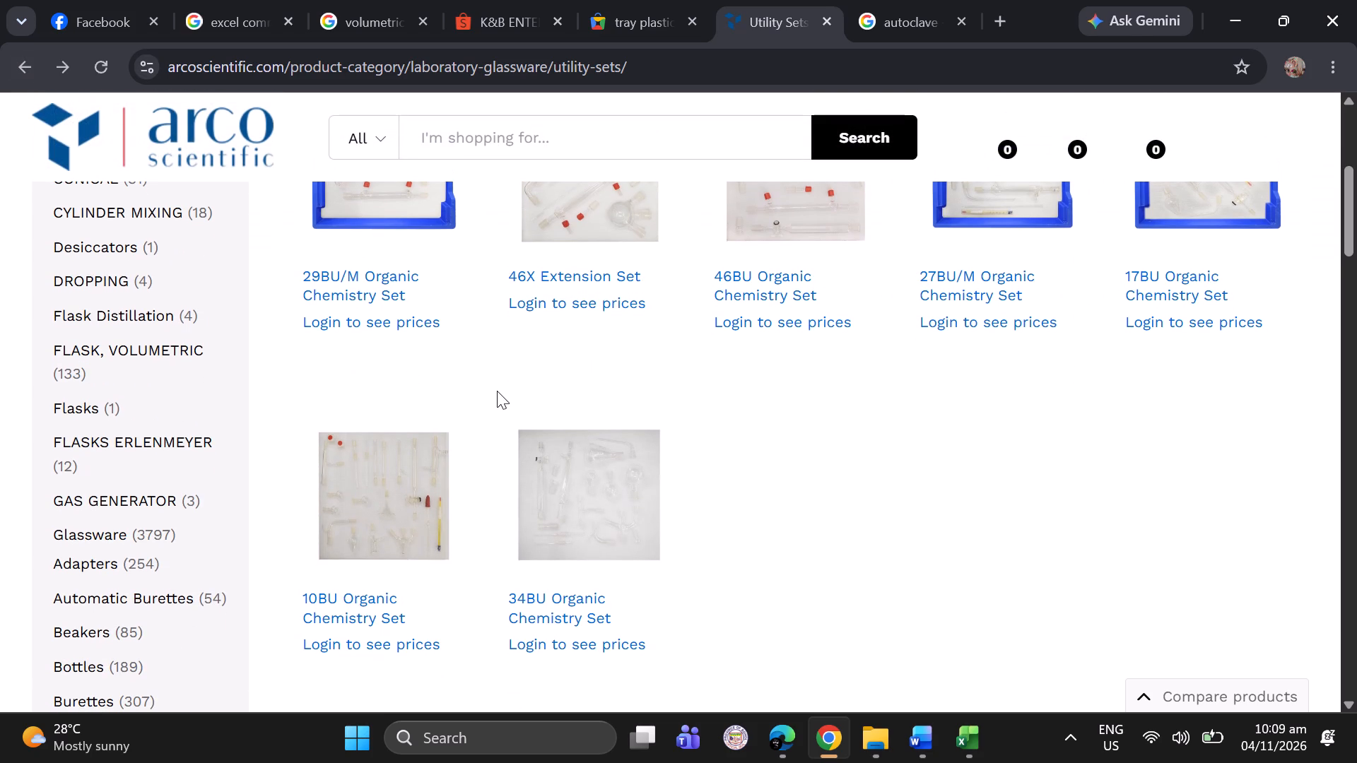
{"action": "scroll", "coordinate": [497, 391], "scroll_direction": "down", "scroll_amount": 1}
{"action": "scroll", "coordinate": [730, 540], "scroll_direction": "down", "scroll_amount": 1}
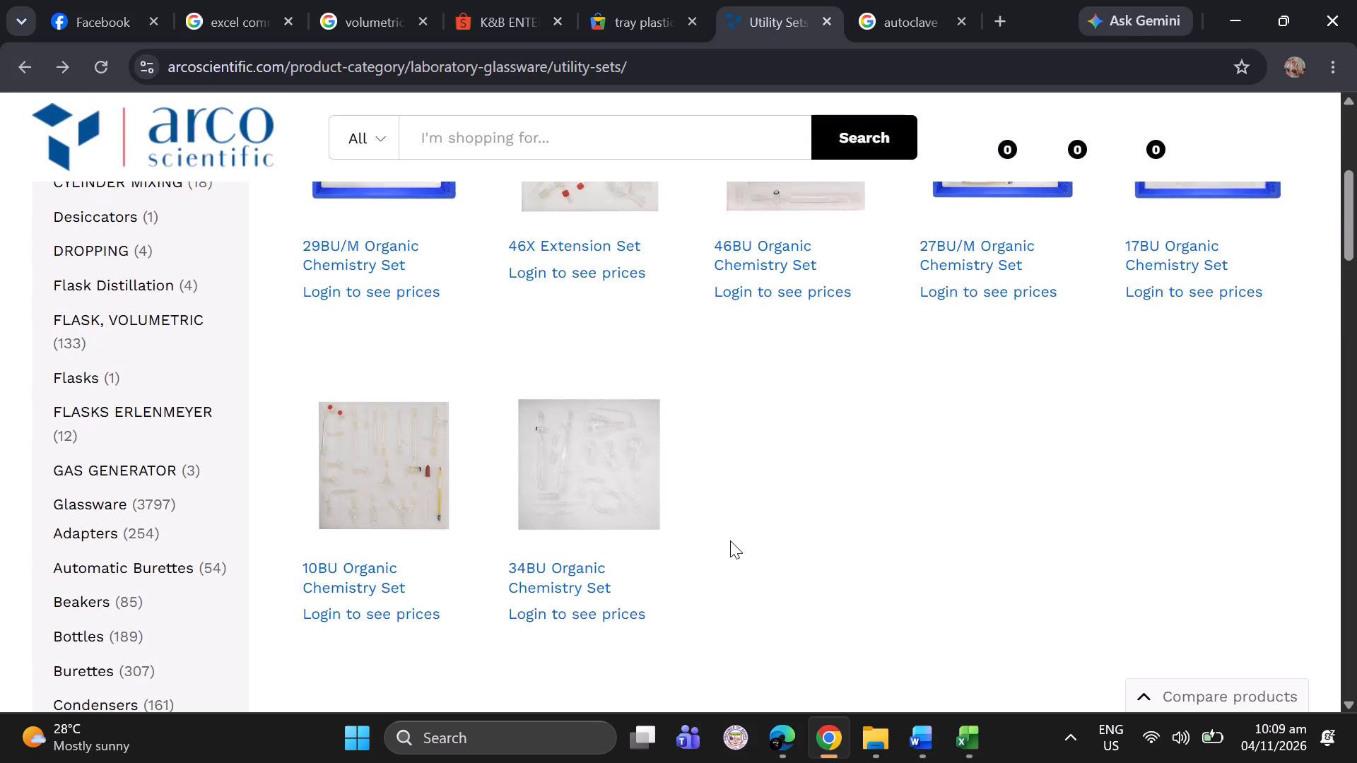
{"action": "scroll", "coordinate": [730, 540], "scroll_direction": "down", "scroll_amount": 3}
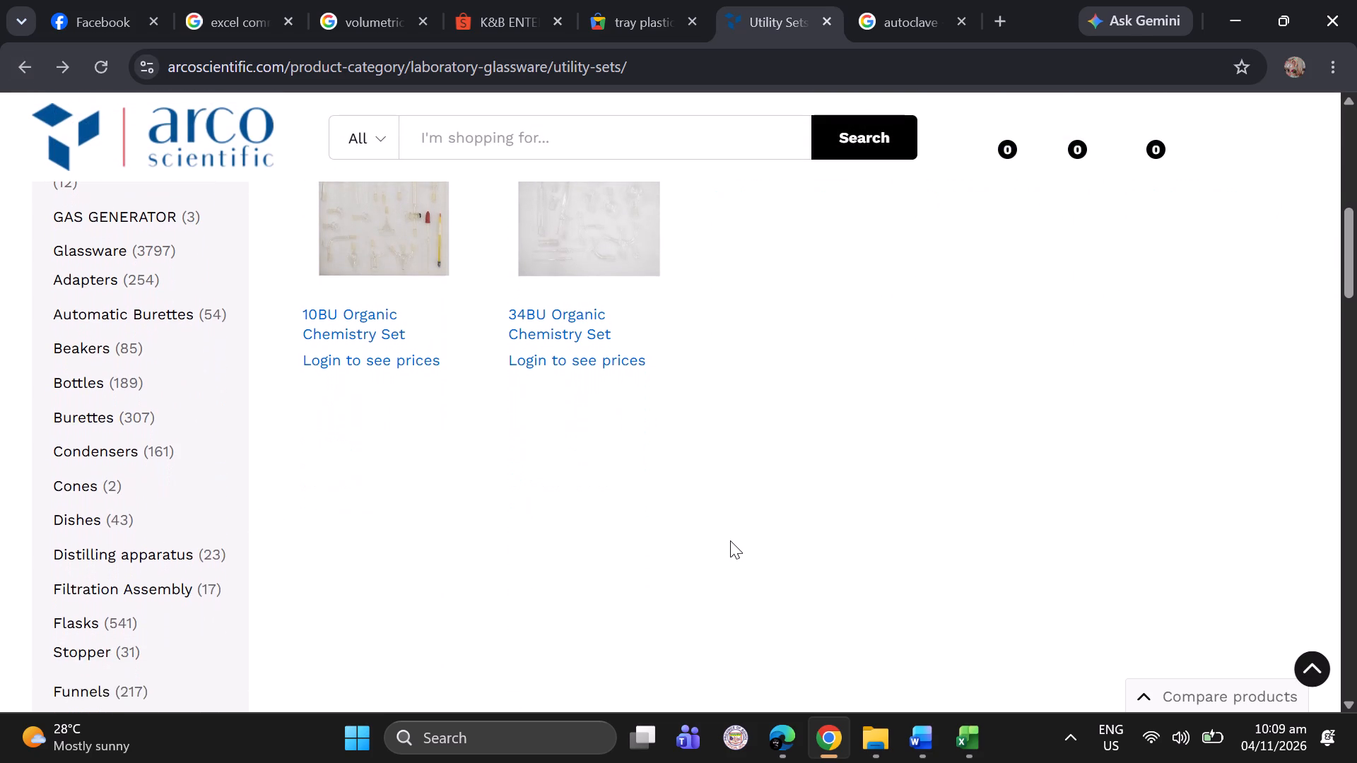
{"action": "scroll", "coordinate": [730, 540], "scroll_direction": "down", "scroll_amount": 3}
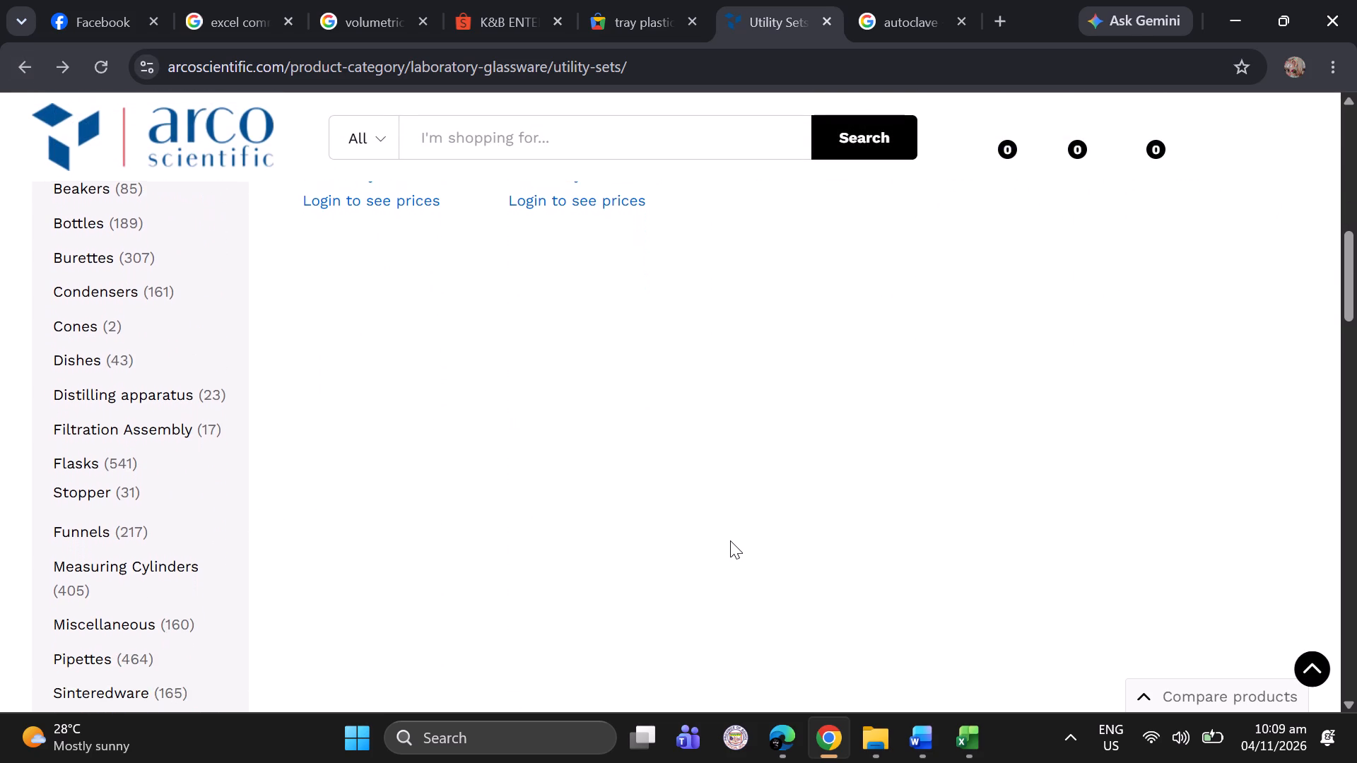
{"action": "scroll", "coordinate": [730, 540], "scroll_direction": "down", "scroll_amount": 2}
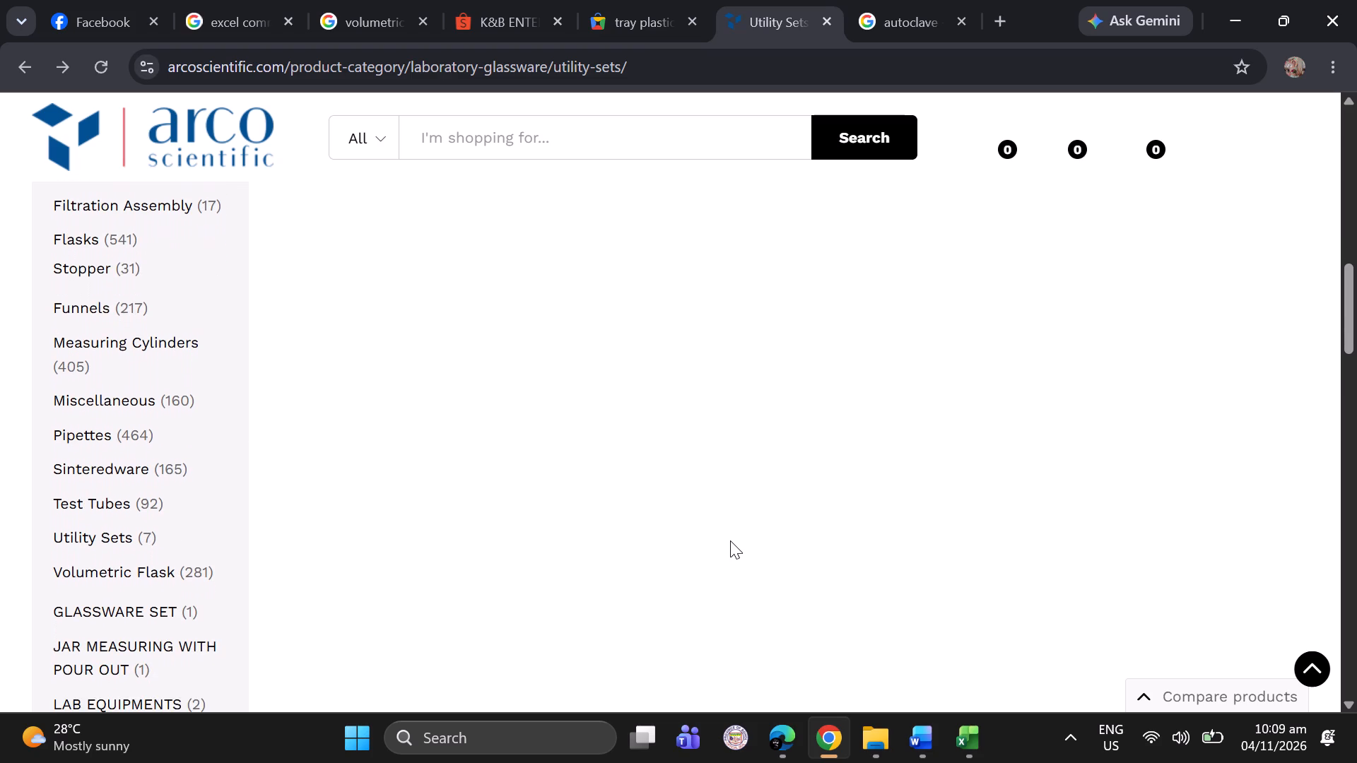
{"action": "scroll", "coordinate": [730, 540], "scroll_direction": "down", "scroll_amount": 2}
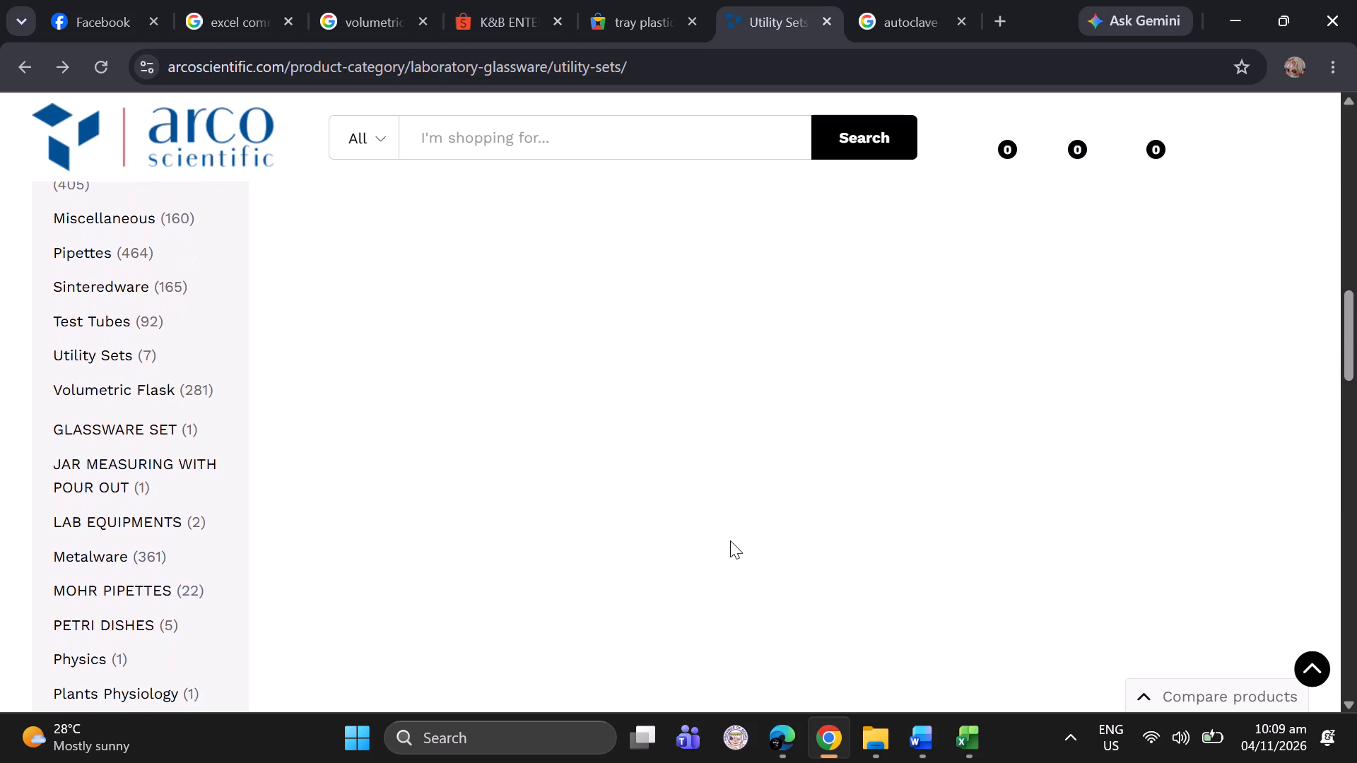
{"action": "scroll", "coordinate": [730, 540], "scroll_direction": "down", "scroll_amount": 2}
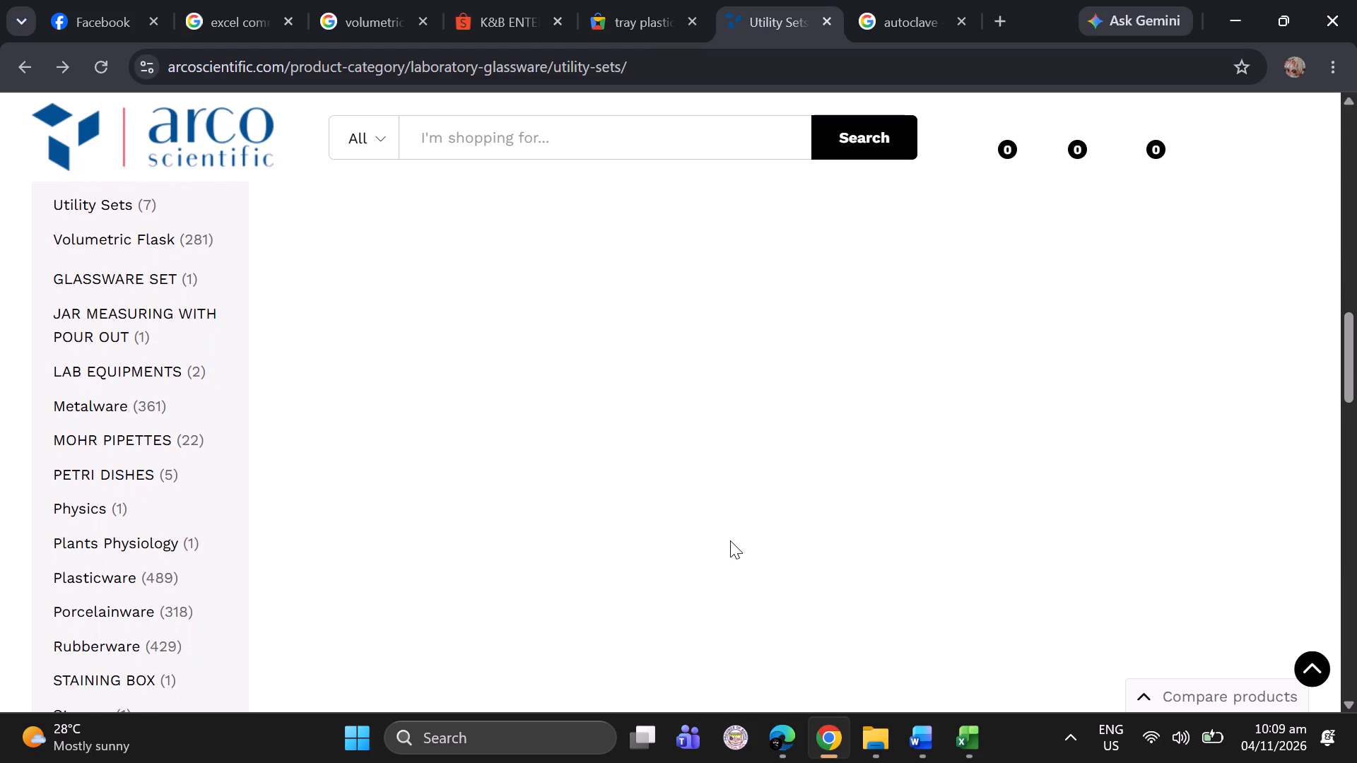
{"action": "scroll", "coordinate": [730, 540], "scroll_direction": "down", "scroll_amount": 2}
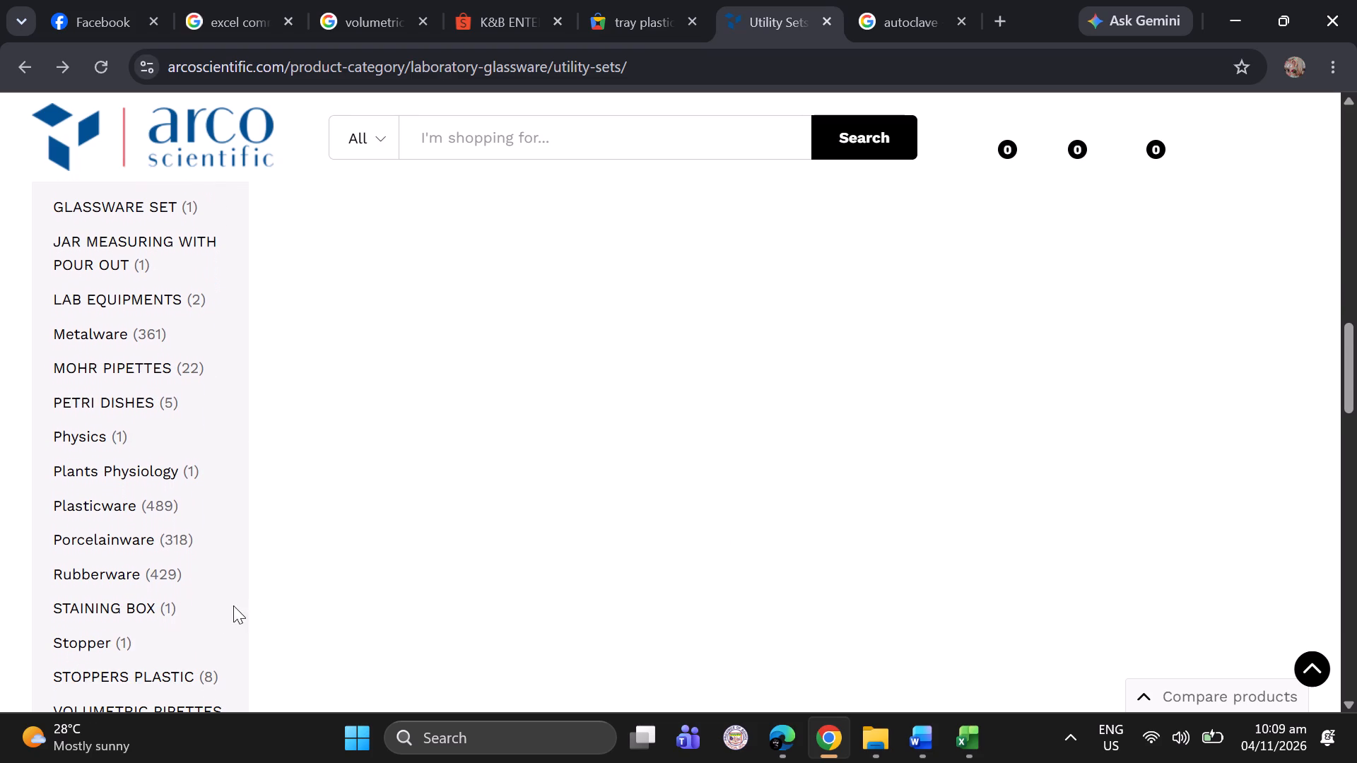
Open ARCO Scientific's Plasticware category and look over the first page of products.
{"action": "left_click", "coordinate": [114, 501]}
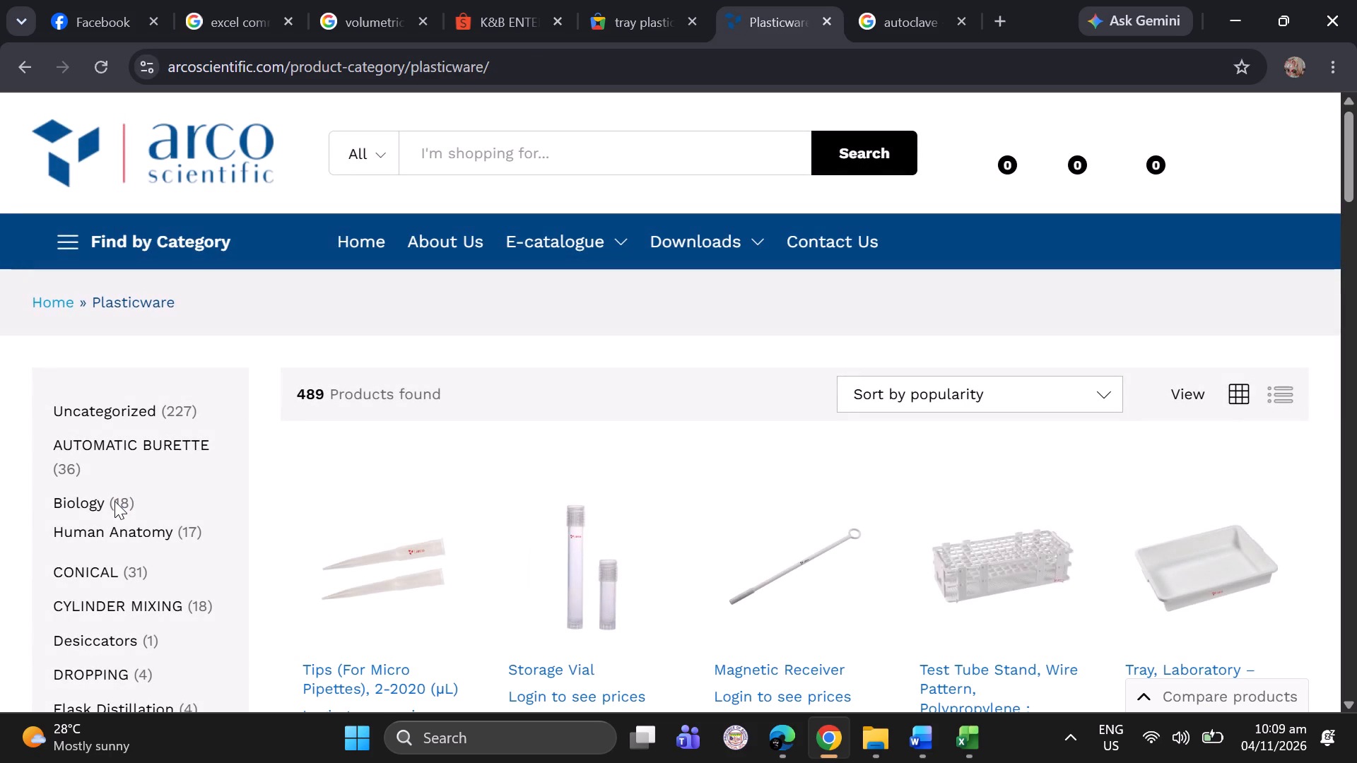
{"action": "scroll", "coordinate": [657, 394], "scroll_direction": "down", "scroll_amount": 1}
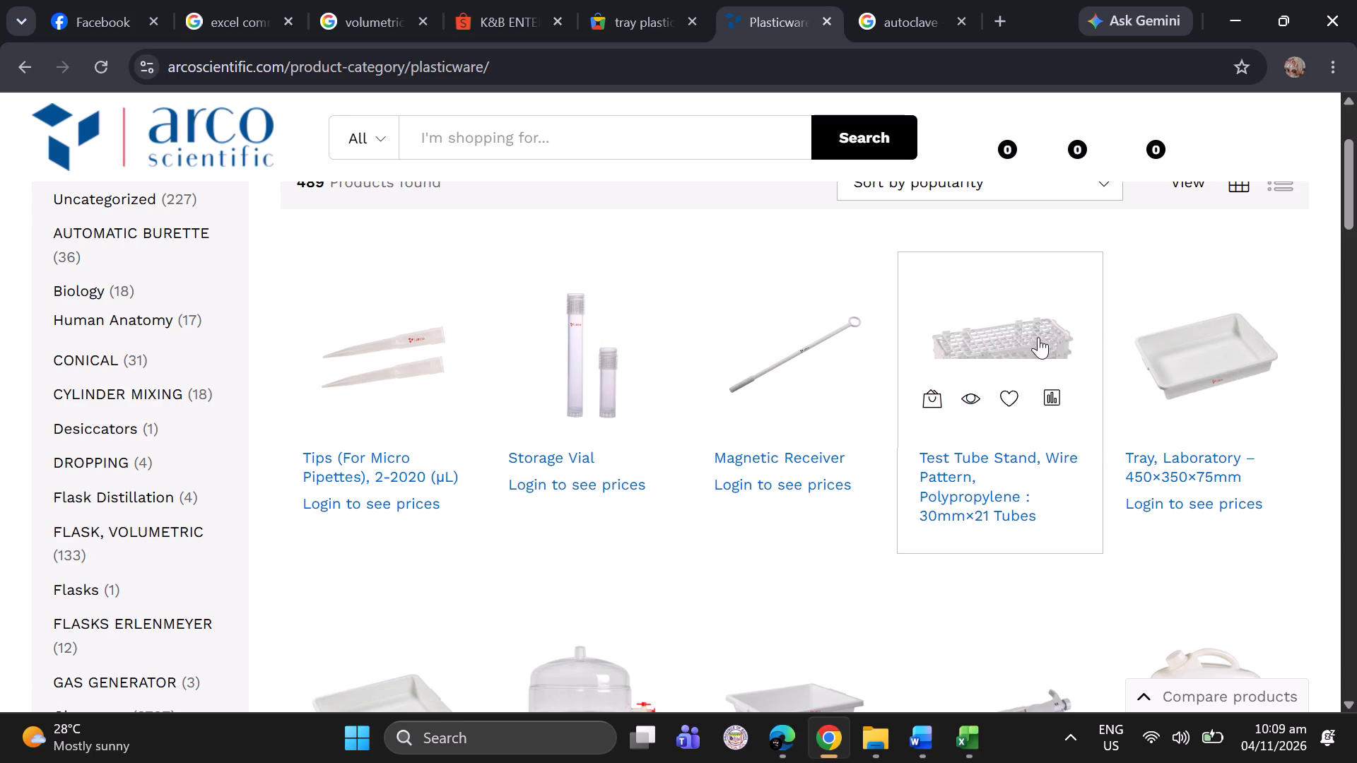
{"action": "scroll", "coordinate": [685, 197], "scroll_direction": "down", "scroll_amount": 1}
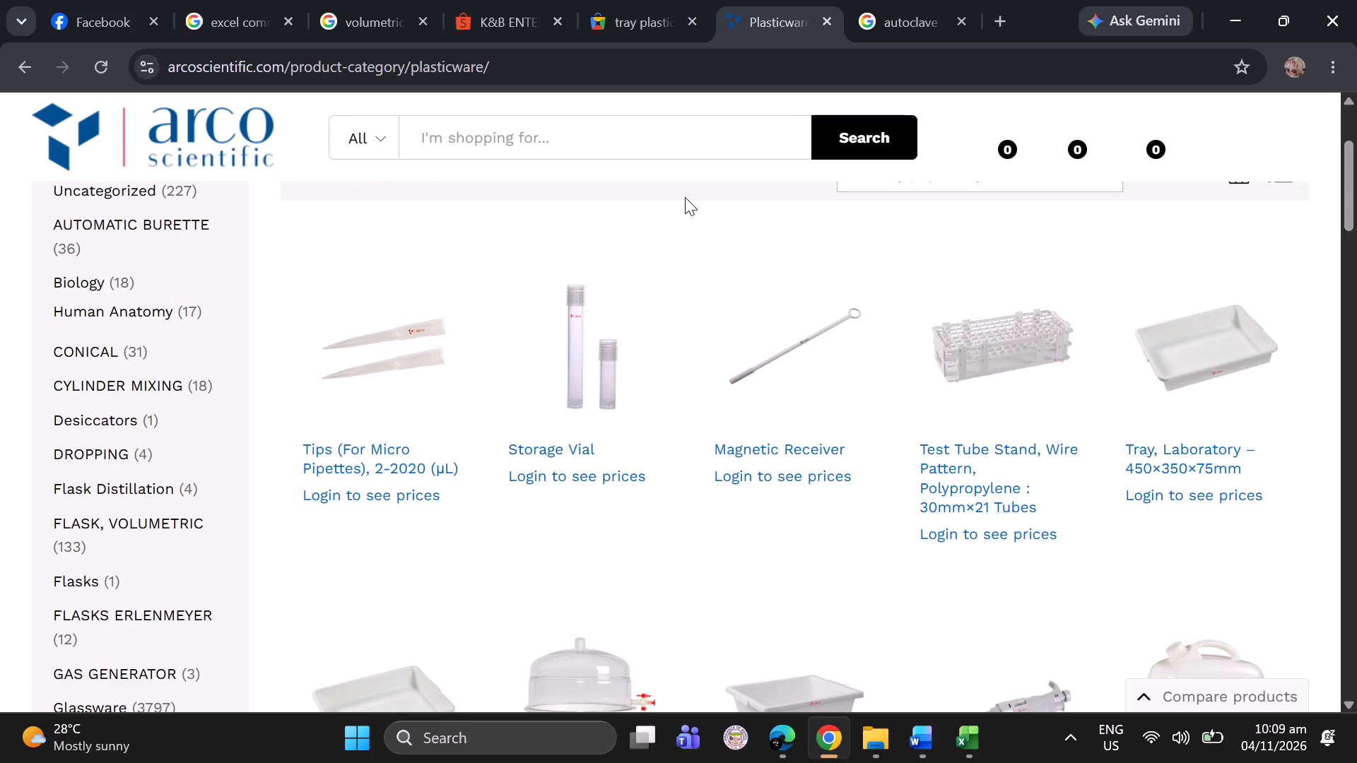
{"action": "scroll", "coordinate": [685, 197], "scroll_direction": "down", "scroll_amount": 3}
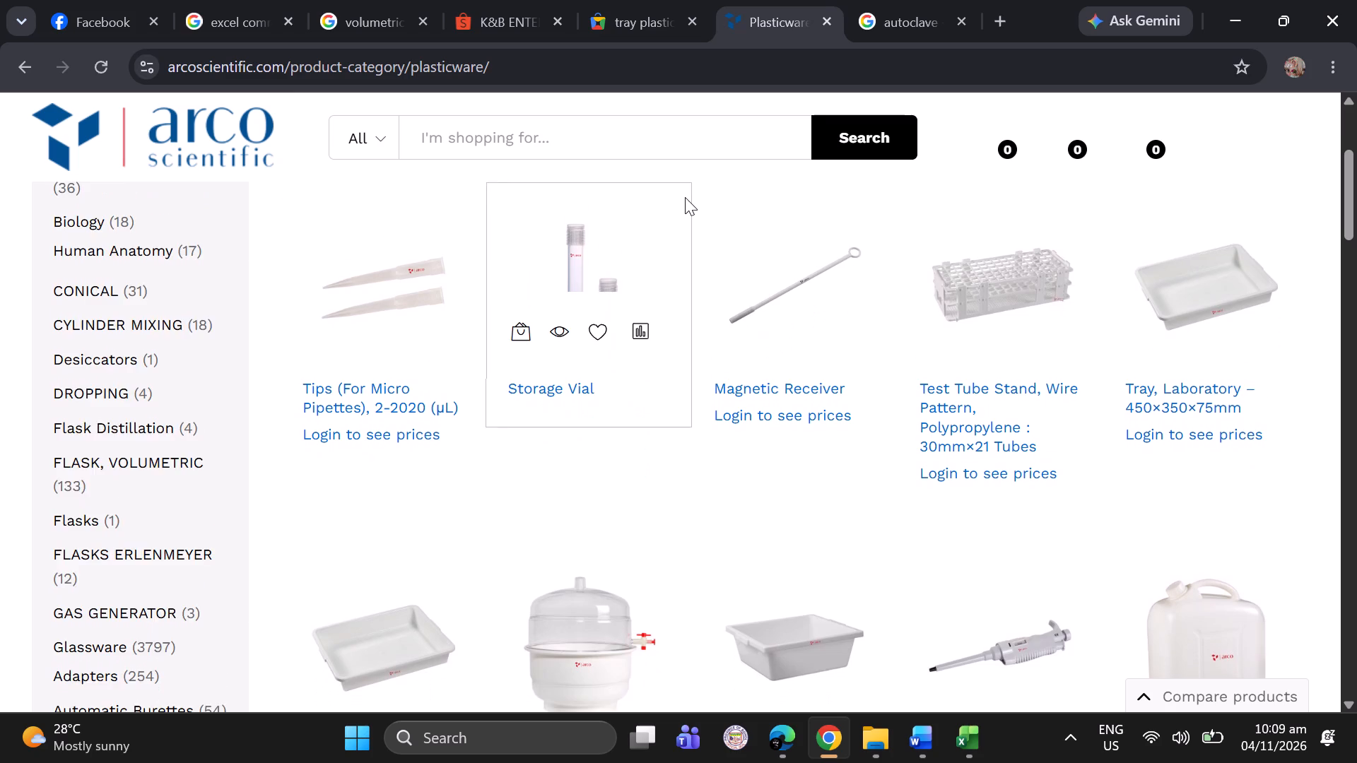
{"action": "scroll", "coordinate": [685, 197], "scroll_direction": "down", "scroll_amount": 1}
{"action": "scroll", "coordinate": [716, 374], "scroll_direction": "down", "scroll_amount": 1}
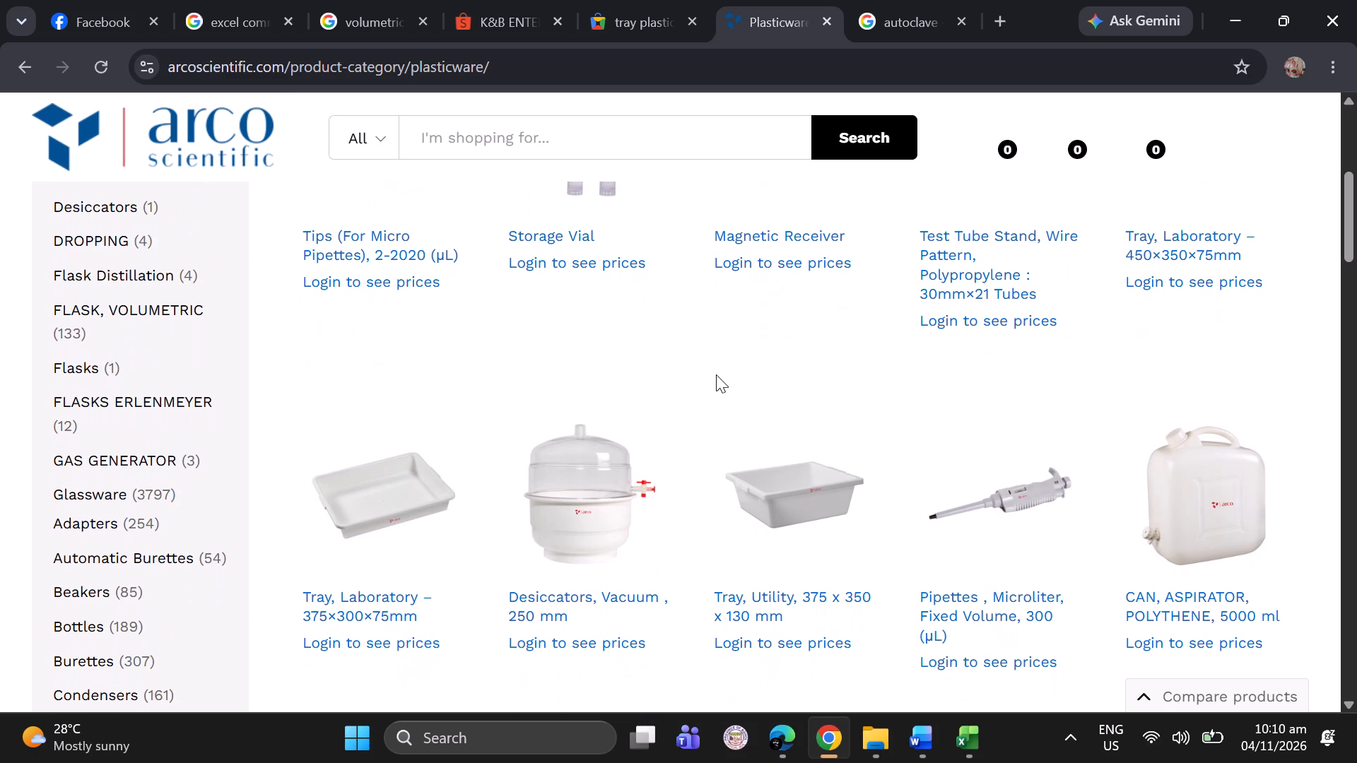
{"action": "scroll", "coordinate": [716, 374], "scroll_direction": "down", "scroll_amount": 5}
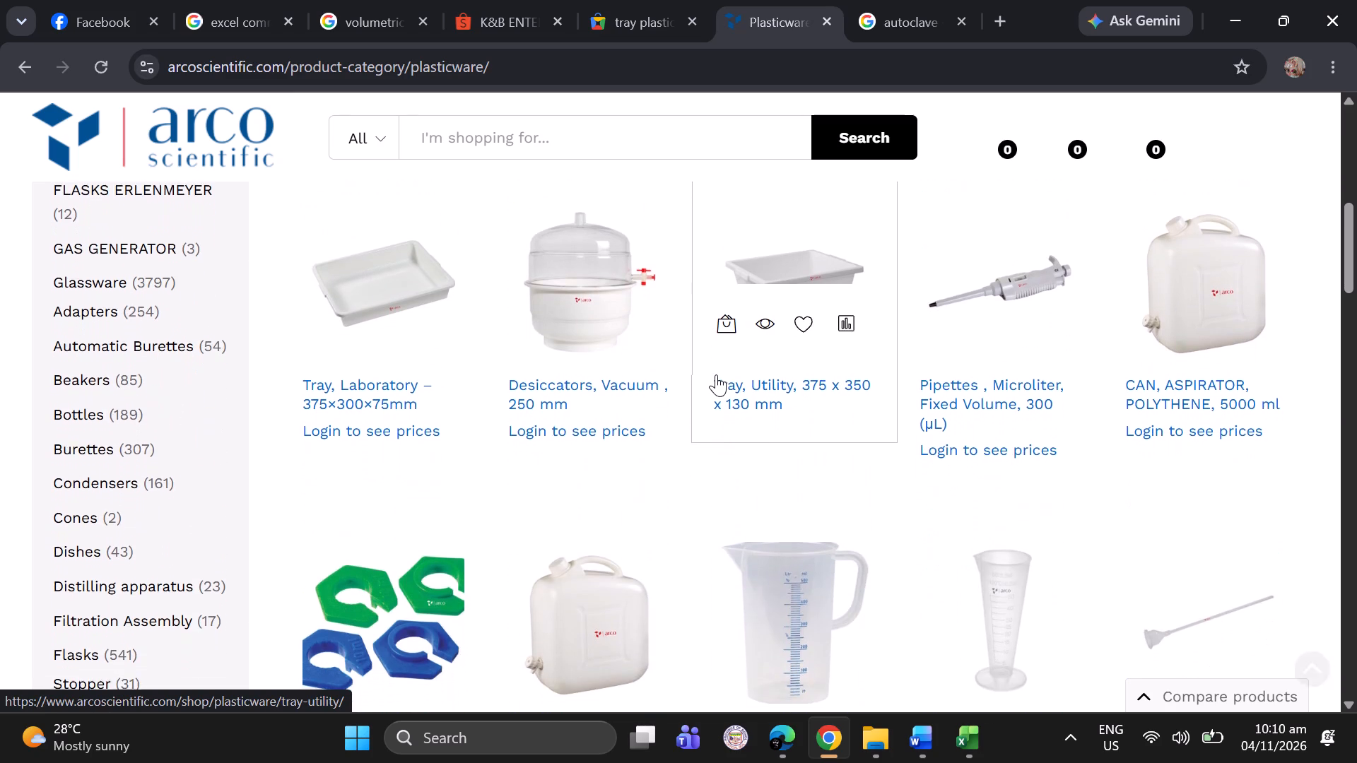
{"action": "scroll", "coordinate": [716, 374], "scroll_direction": "down", "scroll_amount": 2}
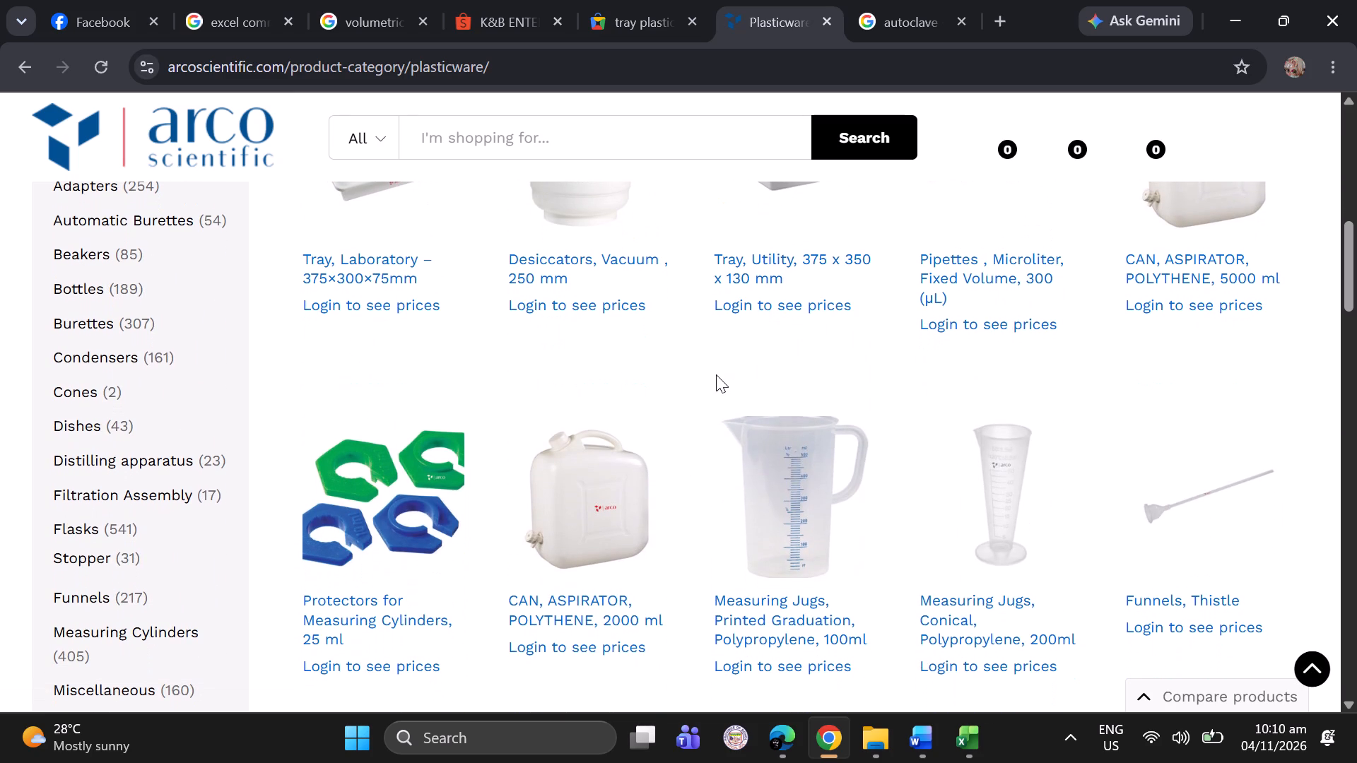
{"action": "scroll", "coordinate": [716, 374], "scroll_direction": "down", "scroll_amount": 1}
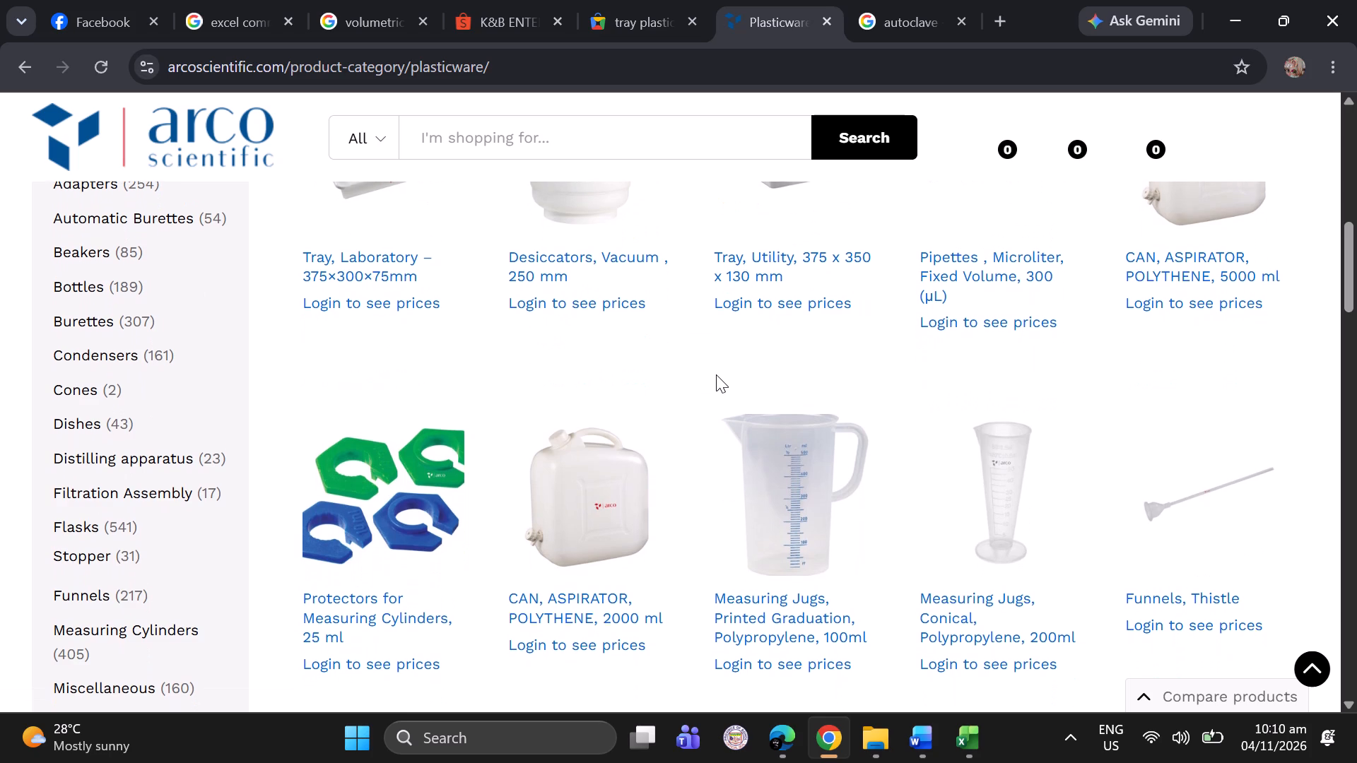
{"action": "scroll", "coordinate": [716, 374], "scroll_direction": "down", "scroll_amount": 1}
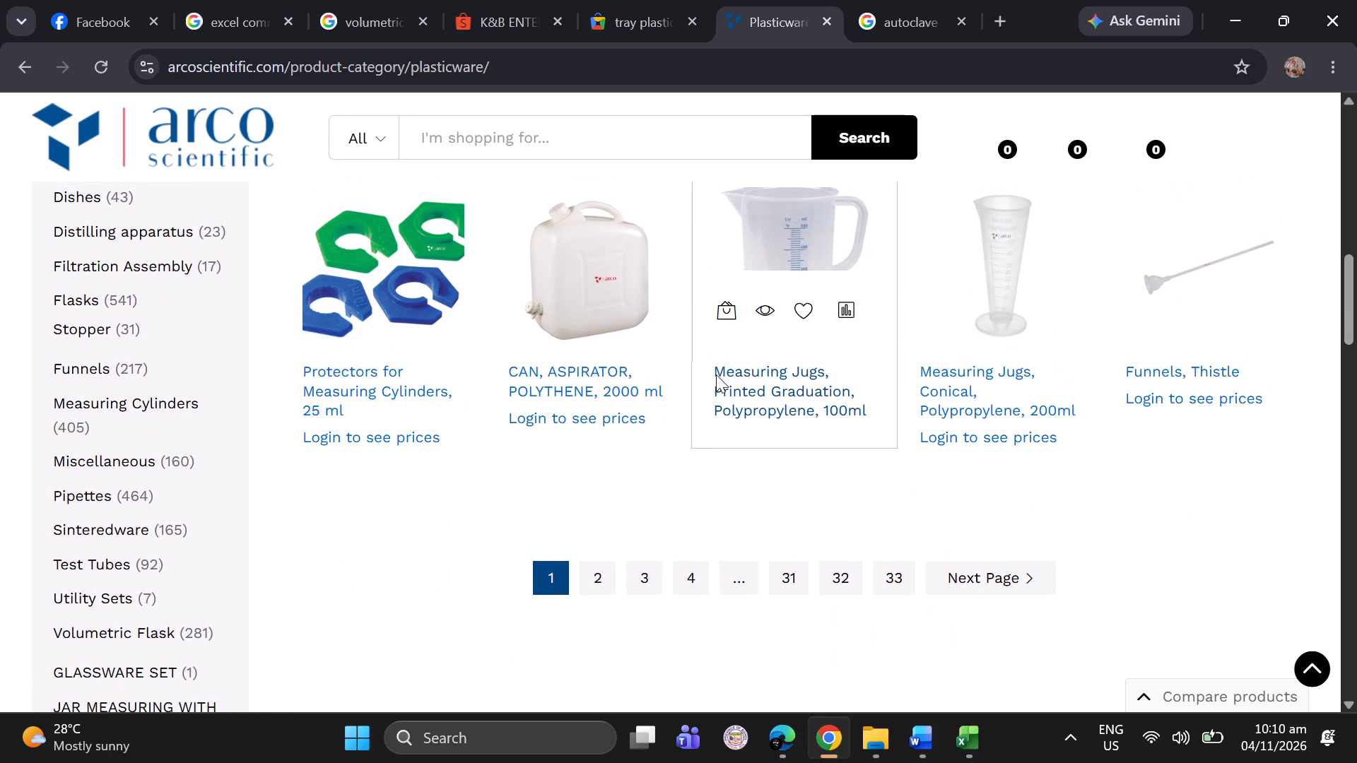
Open the product page for the 375×300×75mm laboratory tray in the Plasticware category and review its details and general information.
{"action": "scroll", "coordinate": [716, 374], "scroll_direction": "up", "scroll_amount": 1}
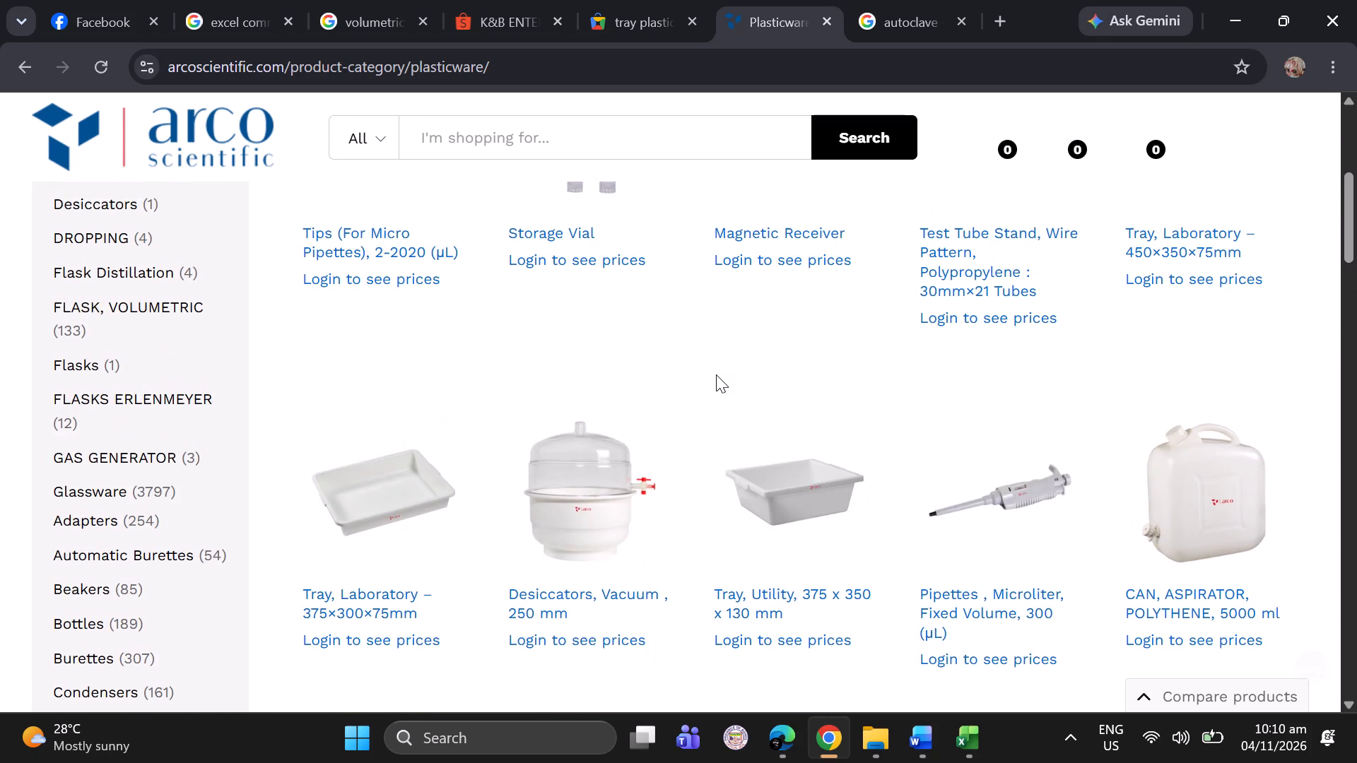
{"action": "scroll", "coordinate": [716, 374], "scroll_direction": "up", "scroll_amount": 1}
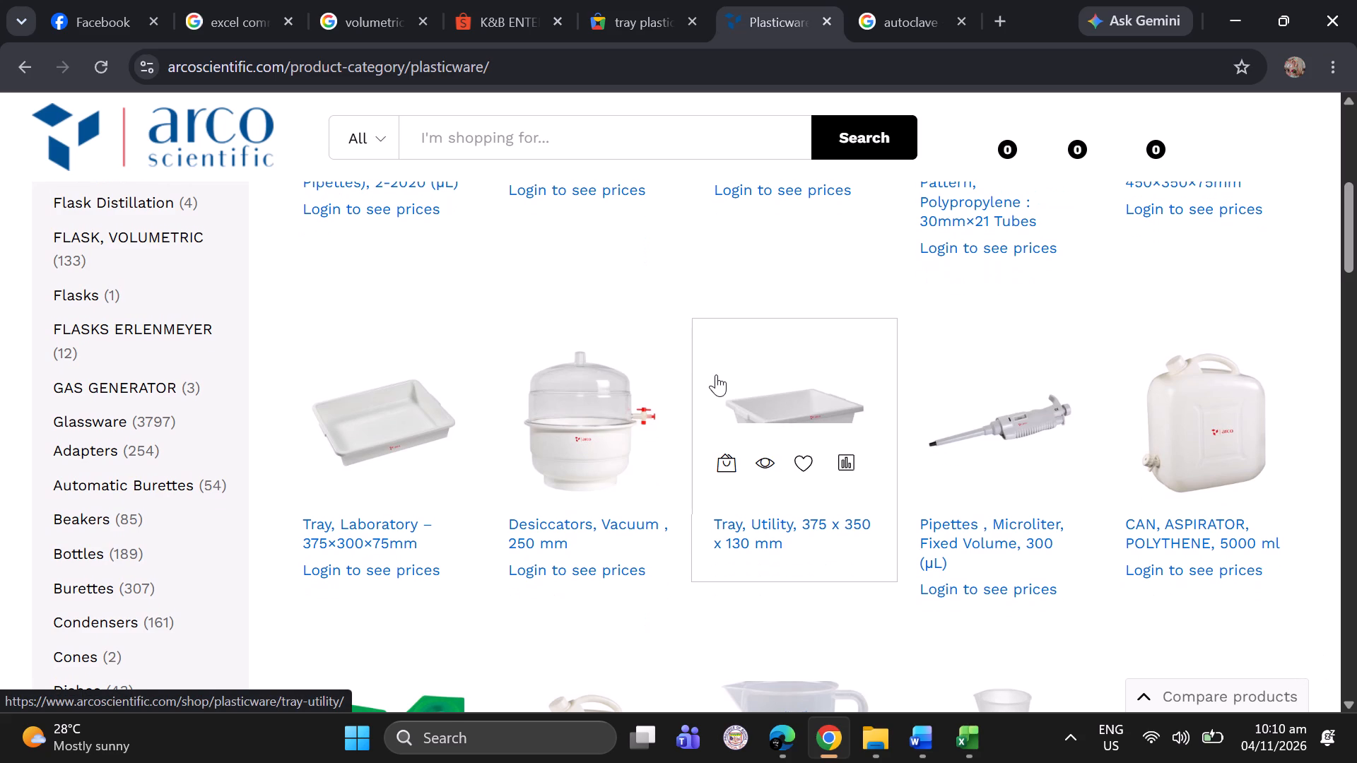
{"action": "scroll", "coordinate": [716, 374], "scroll_direction": "up", "scroll_amount": 2}
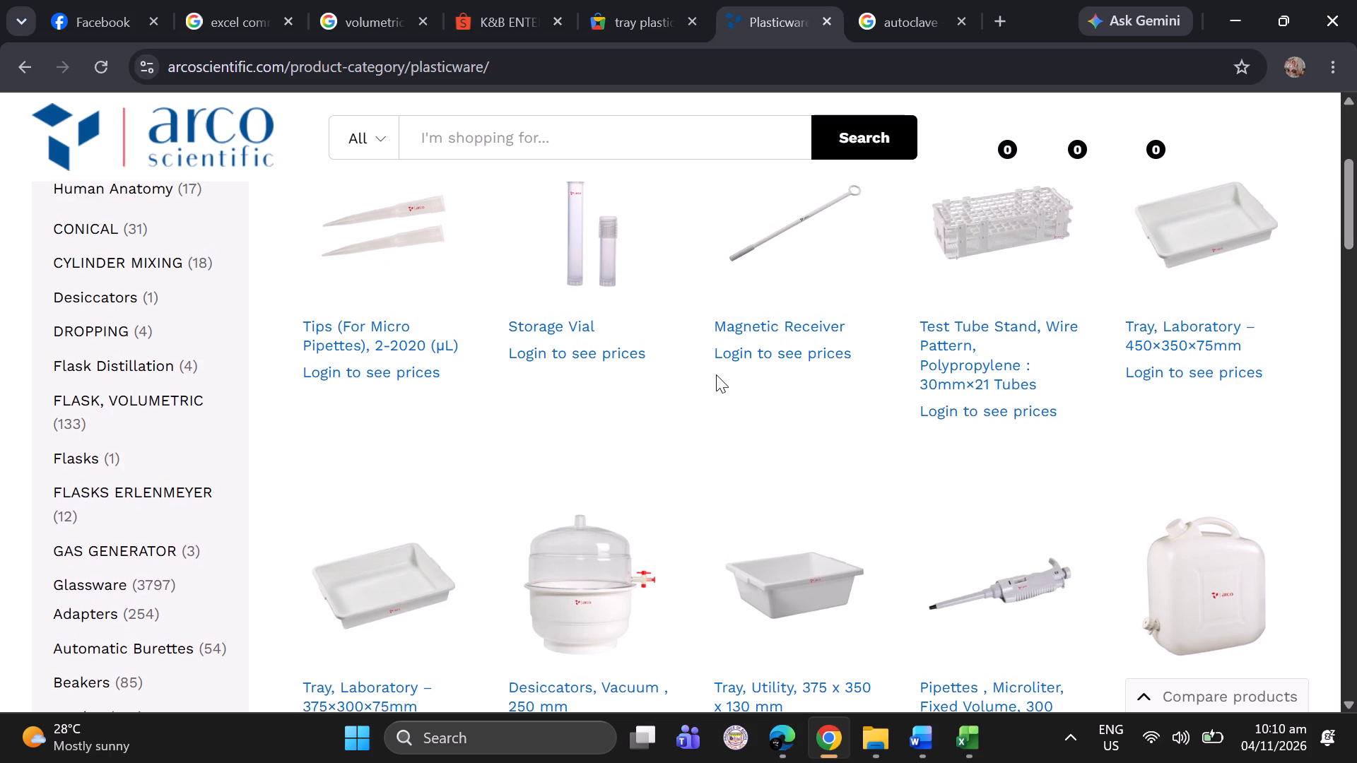
{"action": "left_click", "coordinate": [355, 487]}
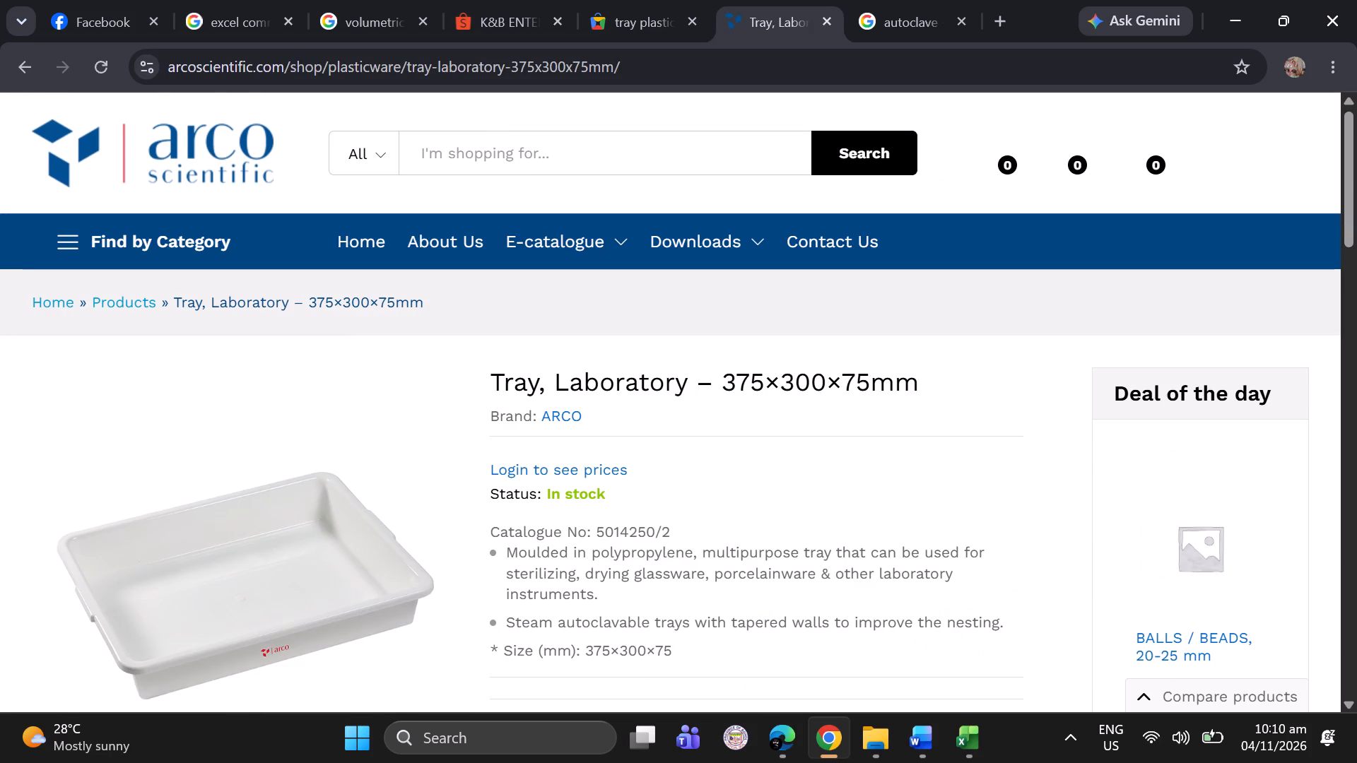
{"action": "scroll", "coordinate": [511, 564], "scroll_direction": "down", "scroll_amount": 2}
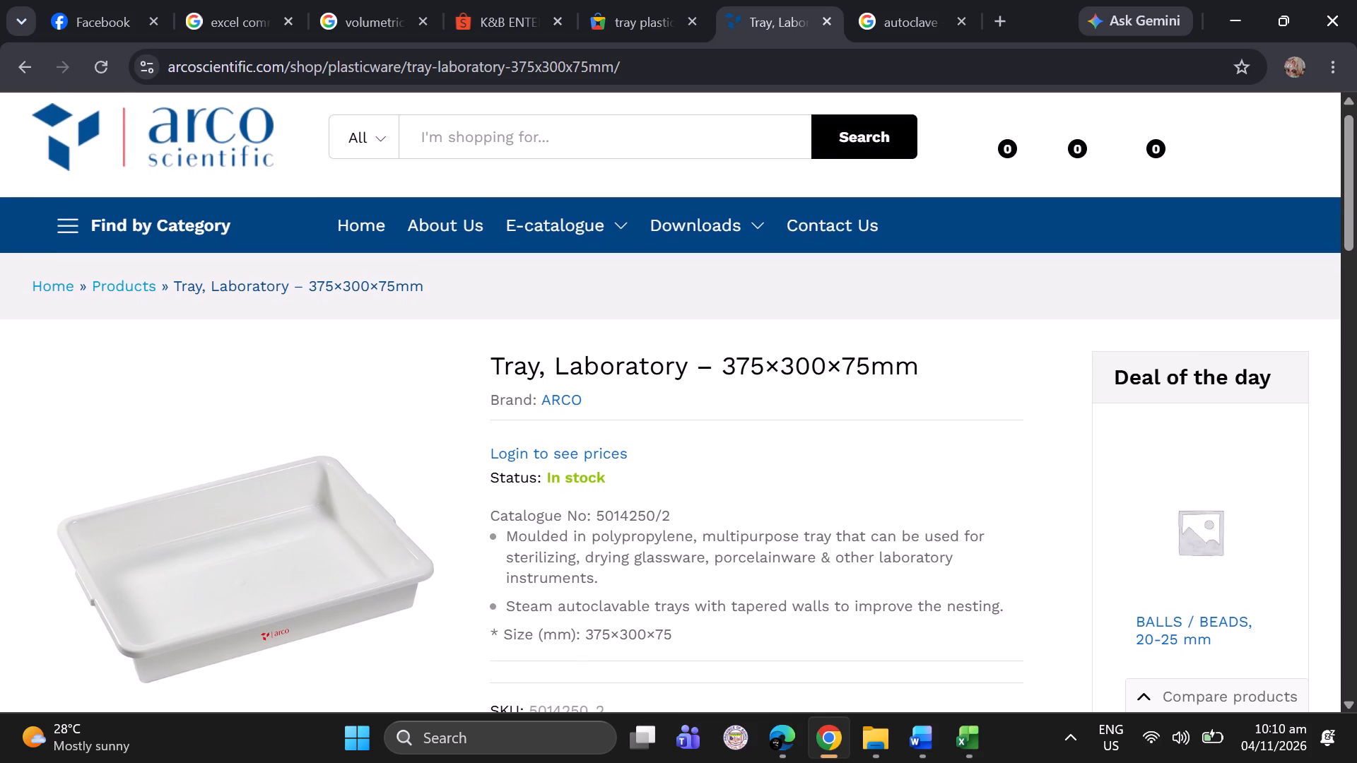
{"action": "scroll", "coordinate": [511, 564], "scroll_direction": "down", "scroll_amount": 2}
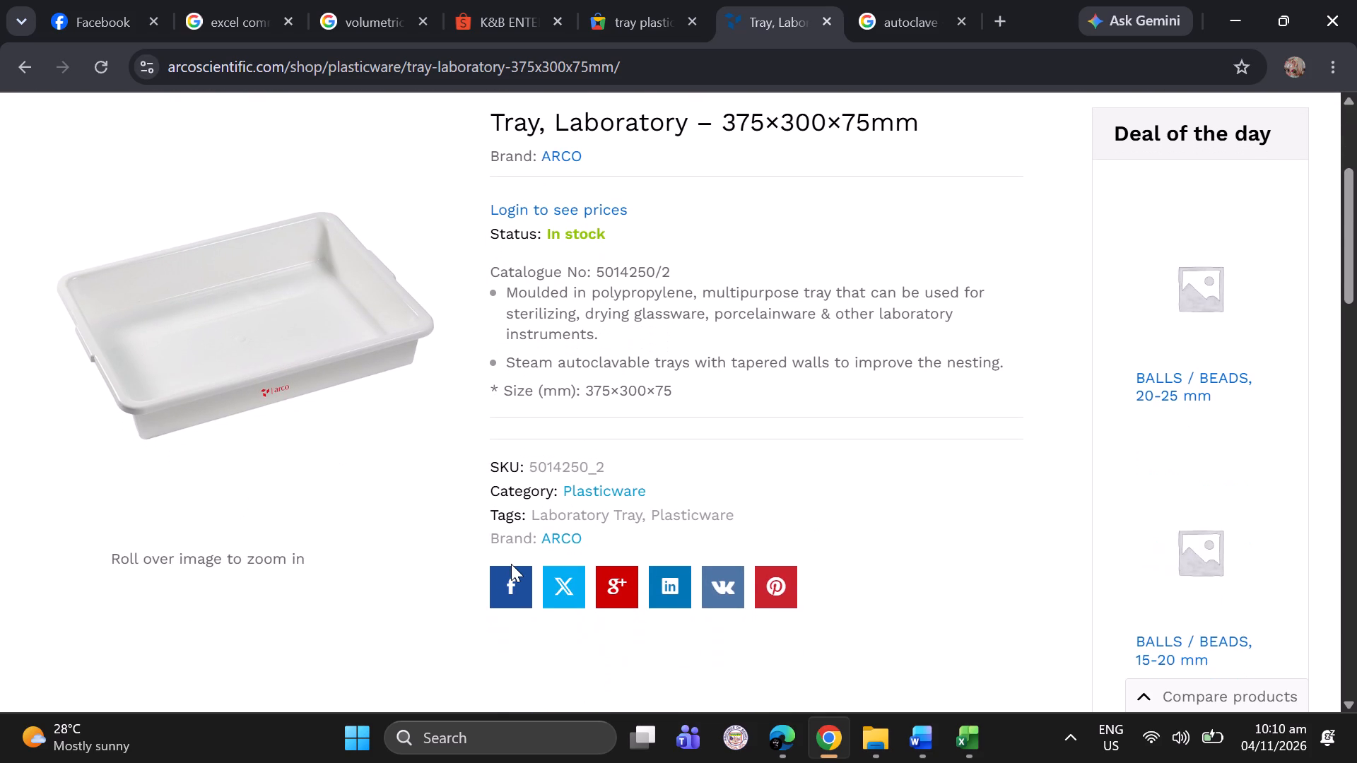
{"action": "scroll", "coordinate": [511, 564], "scroll_direction": "down", "scroll_amount": 2}
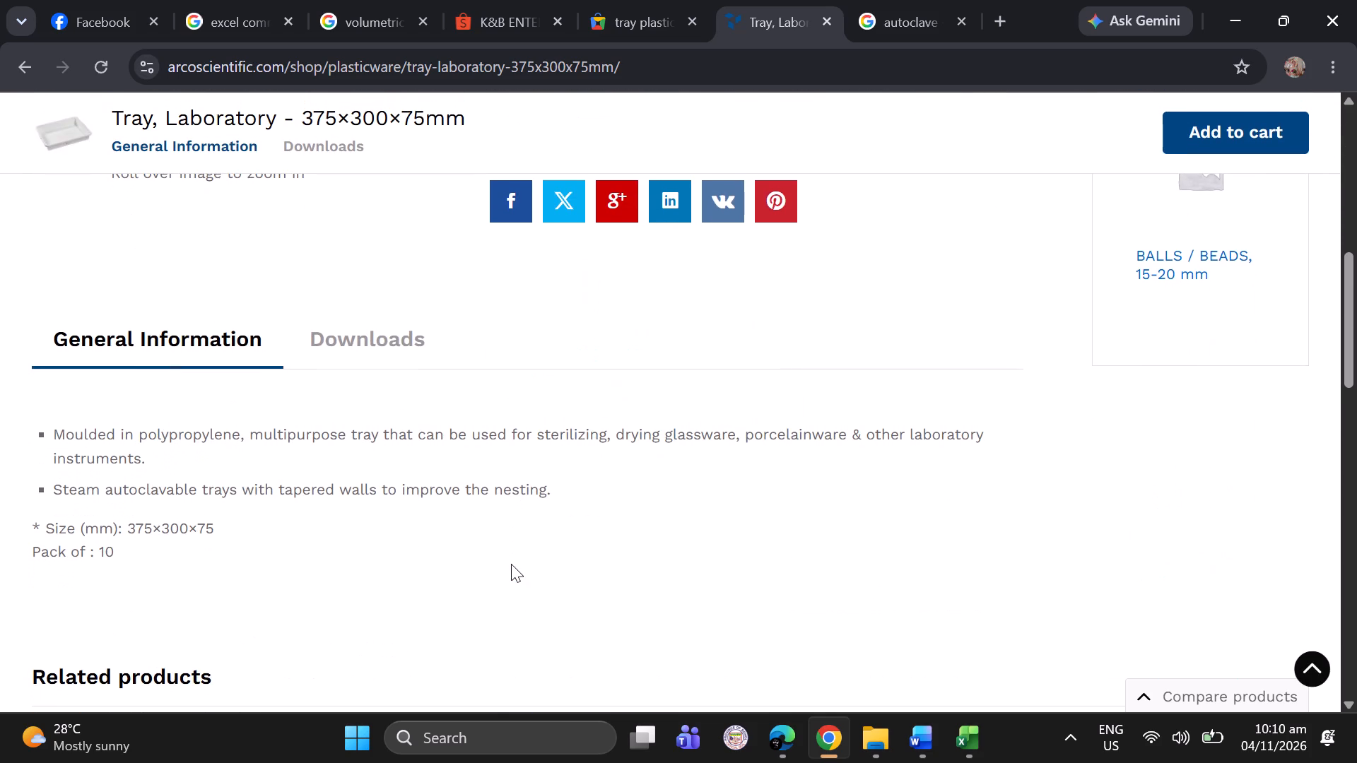
{"action": "scroll", "coordinate": [511, 564], "scroll_direction": "down", "scroll_amount": 2}
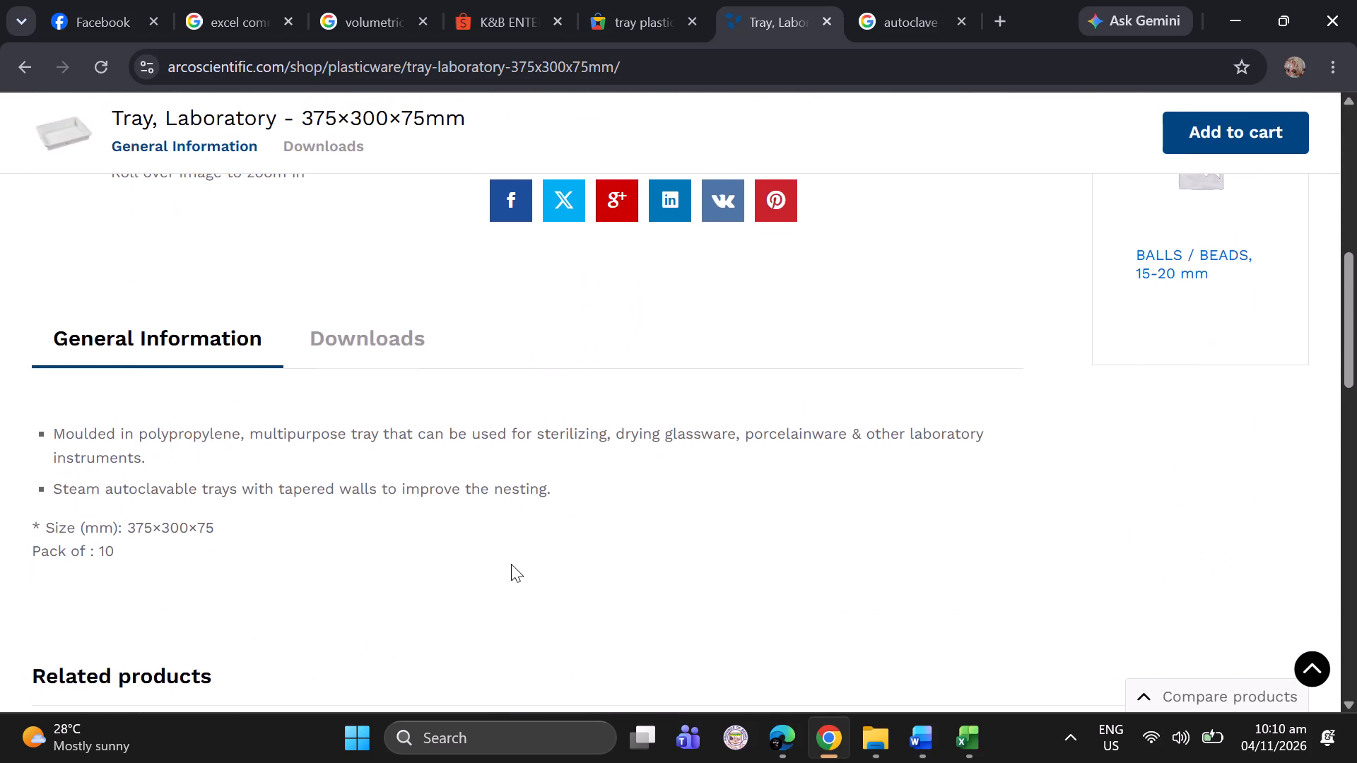
{"action": "scroll", "coordinate": [511, 564], "scroll_direction": "down", "scroll_amount": 1}
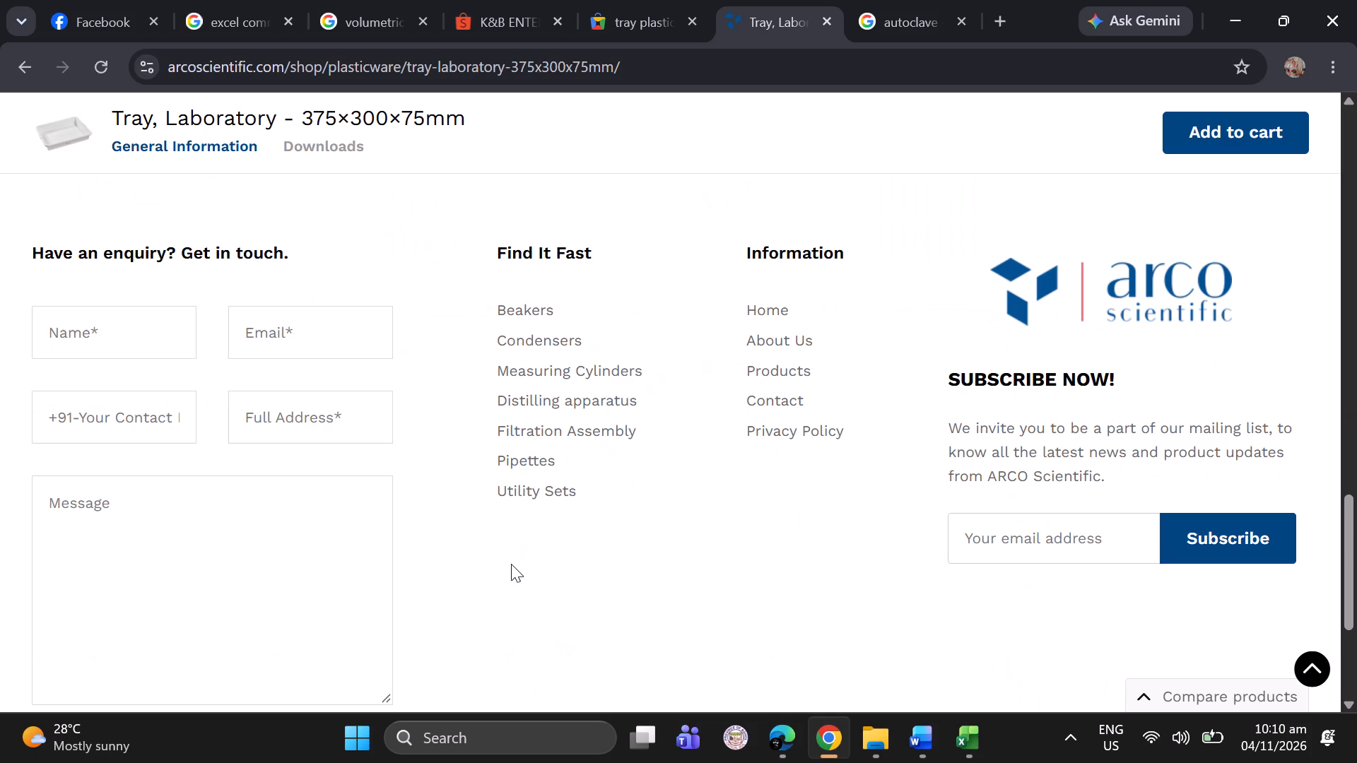
{"action": "scroll", "coordinate": [511, 564], "scroll_direction": "up", "scroll_amount": 8}
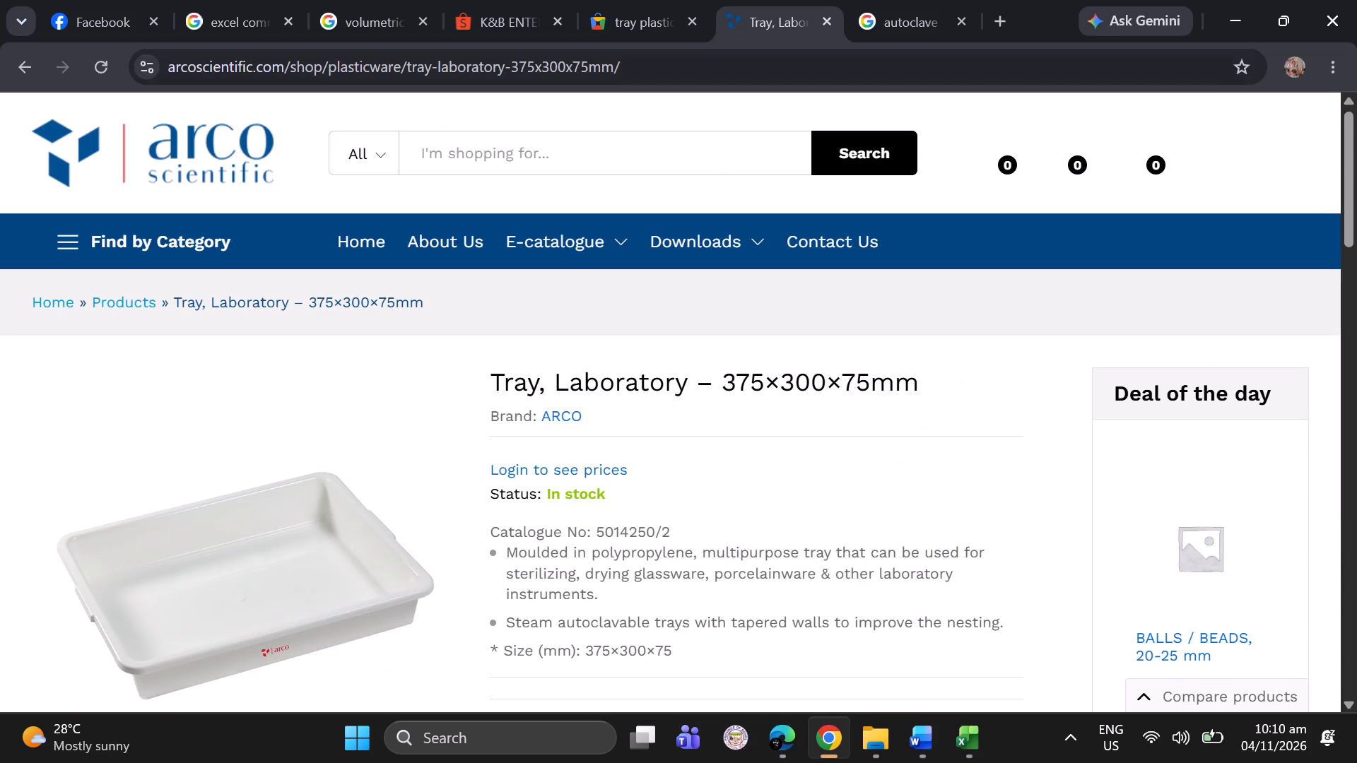
Return to the Plasticware category page and look over it from its first products to the footer links.
{"action": "left_click", "coordinate": [17, 66]}
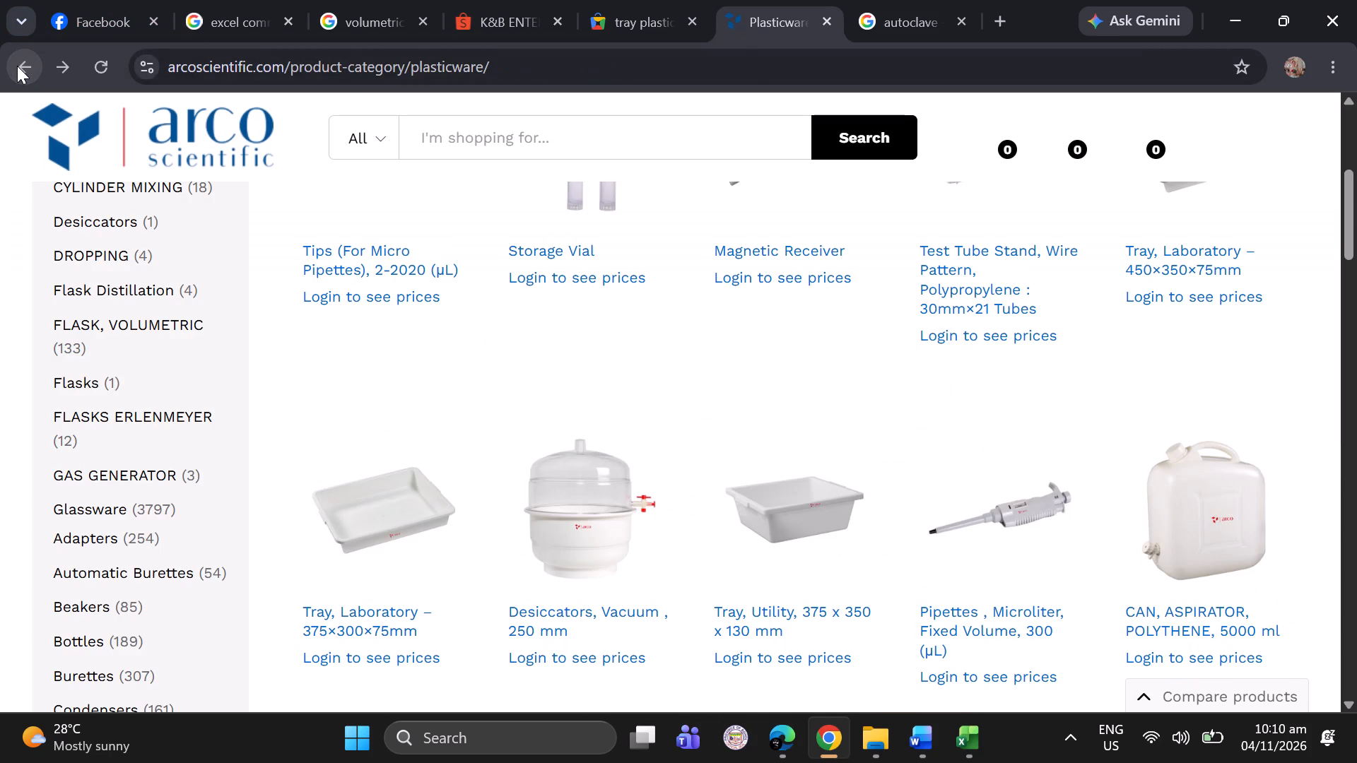
{"action": "scroll", "coordinate": [765, 496], "scroll_direction": "up", "scroll_amount": 4}
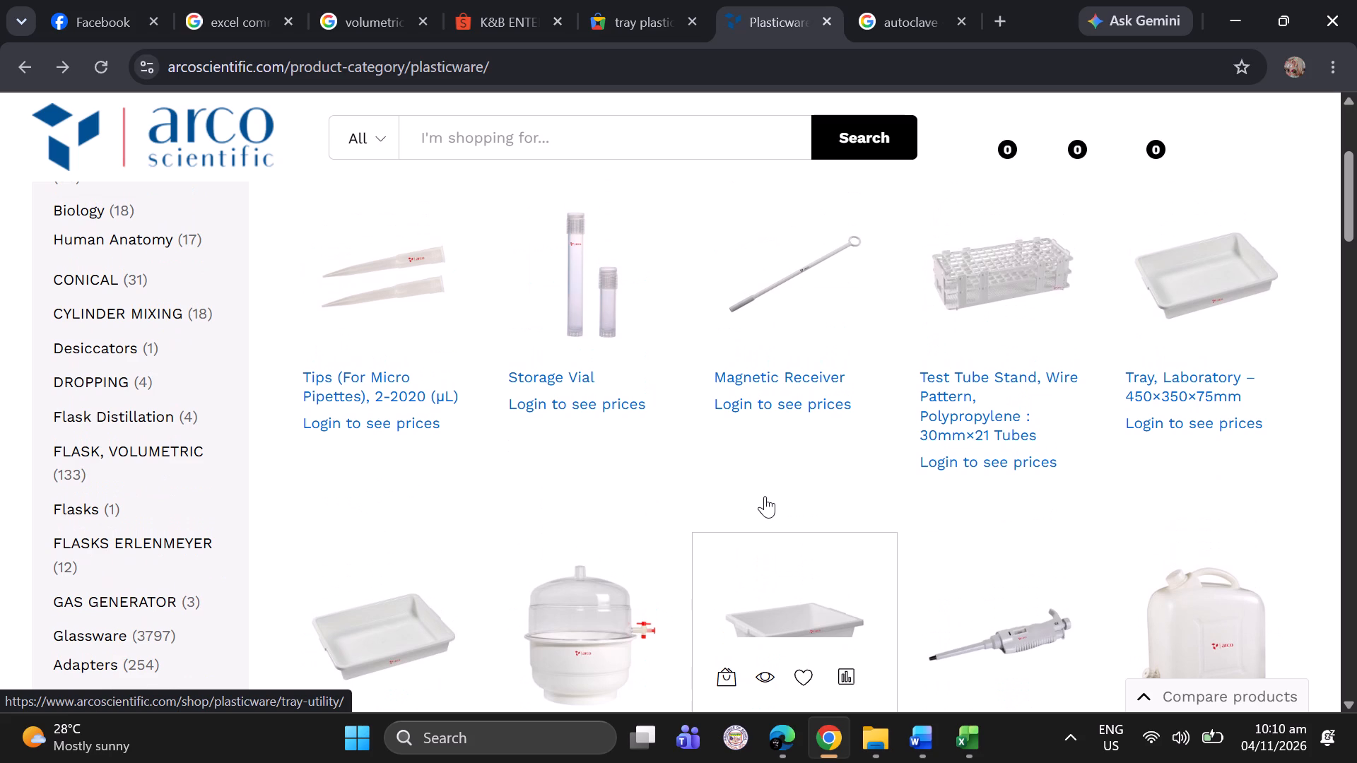
{"action": "scroll", "coordinate": [765, 496], "scroll_direction": "up", "scroll_amount": 8}
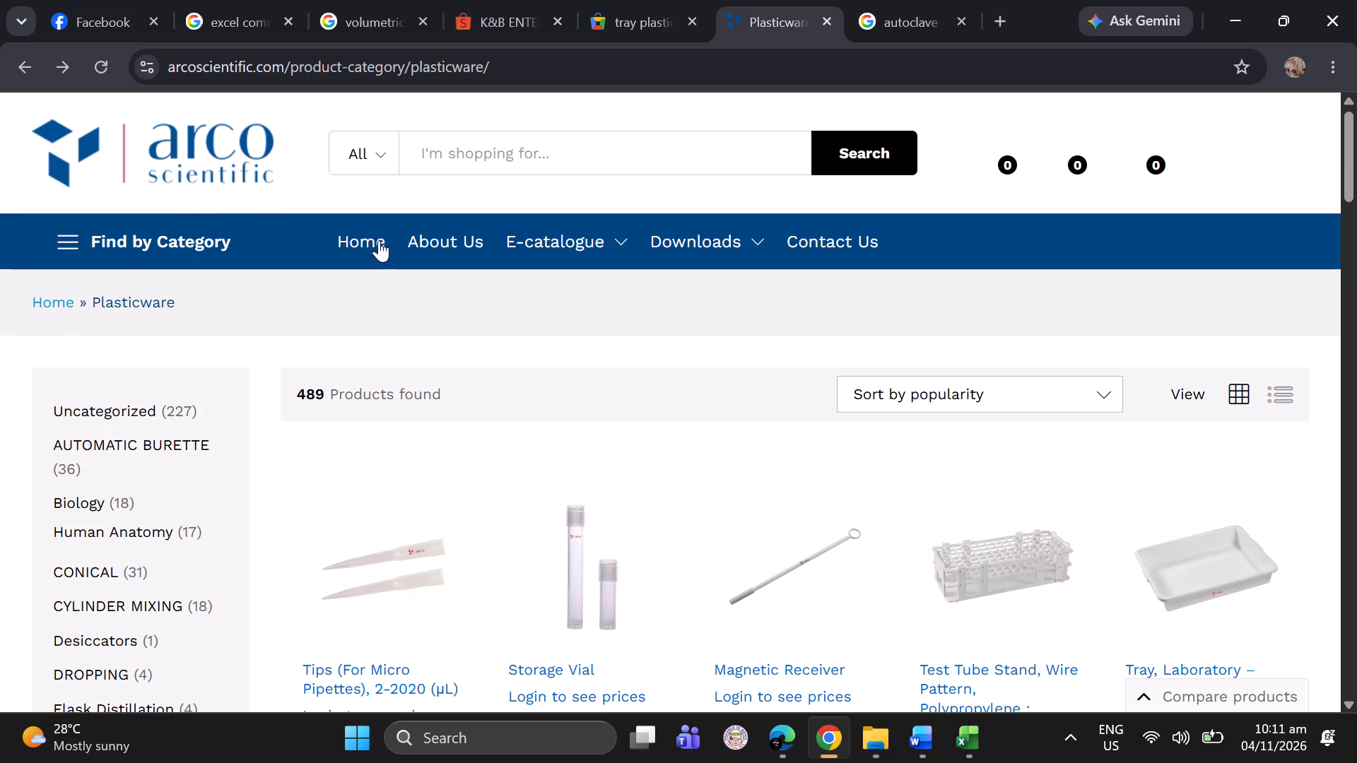
{"action": "scroll", "coordinate": [525, 252], "scroll_direction": "down", "scroll_amount": 9}
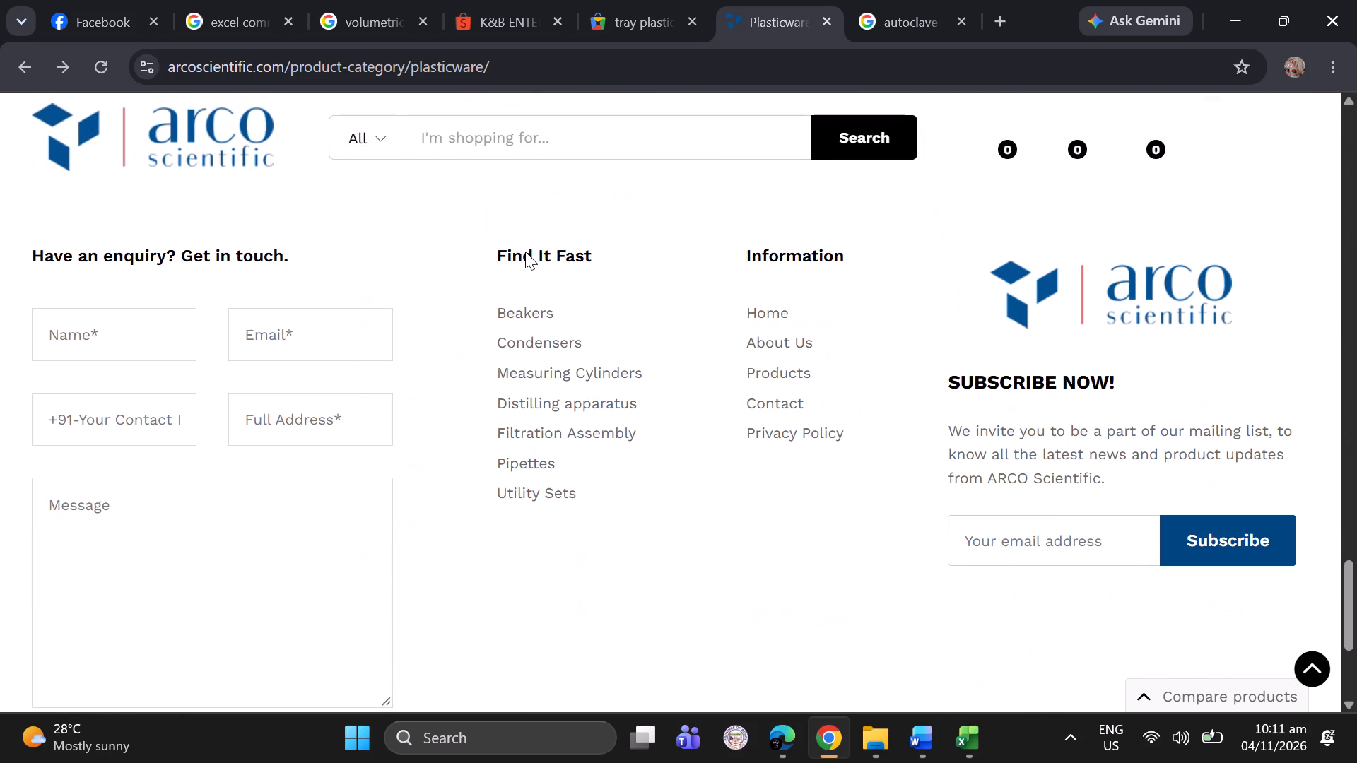
{"action": "scroll", "coordinate": [525, 252], "scroll_direction": "up", "scroll_amount": 1}
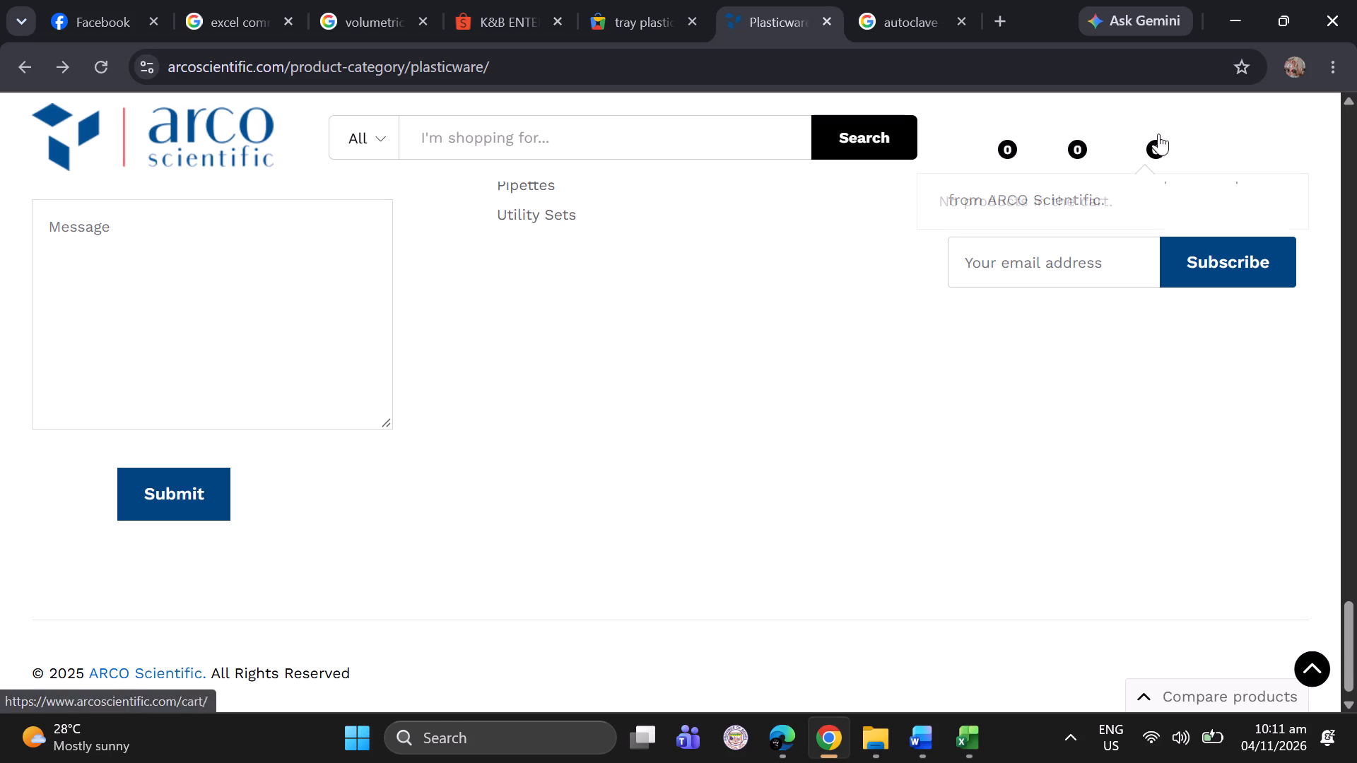
View ARCO Scientific's product comparison page.
{"action": "left_click", "coordinate": [1005, 150]}
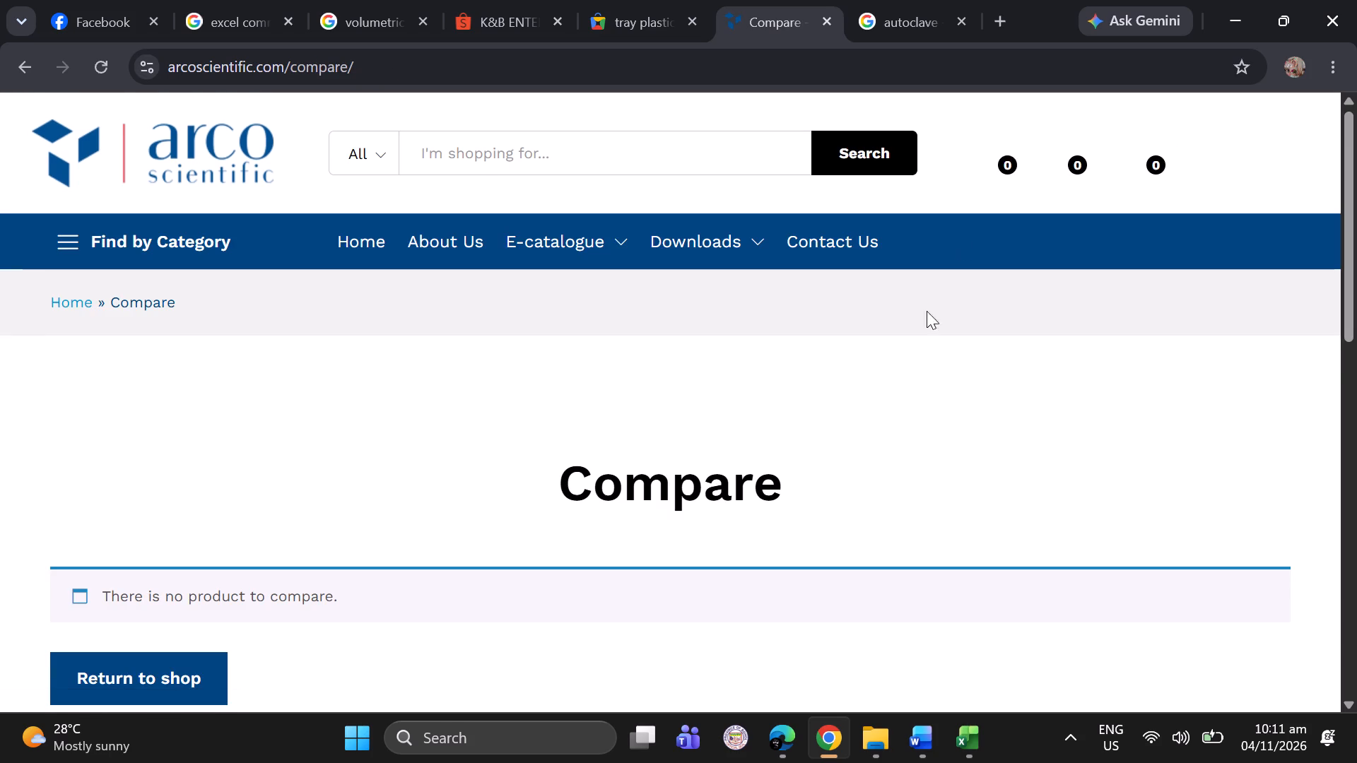
{"action": "scroll", "coordinate": [916, 330], "scroll_direction": "up", "scroll_amount": 1}
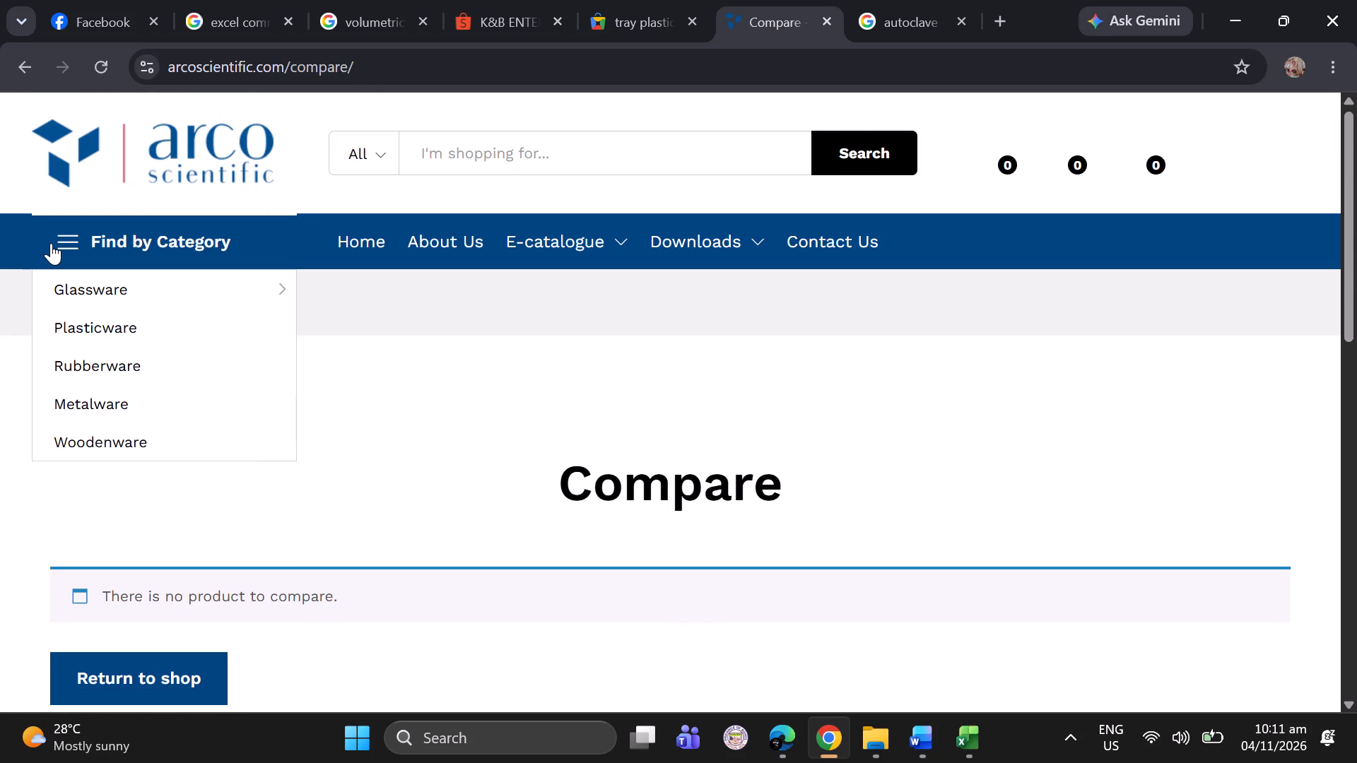
Go to ARCO Scientific's home page and look over its main product categories.
{"action": "left_click", "coordinate": [105, 162]}
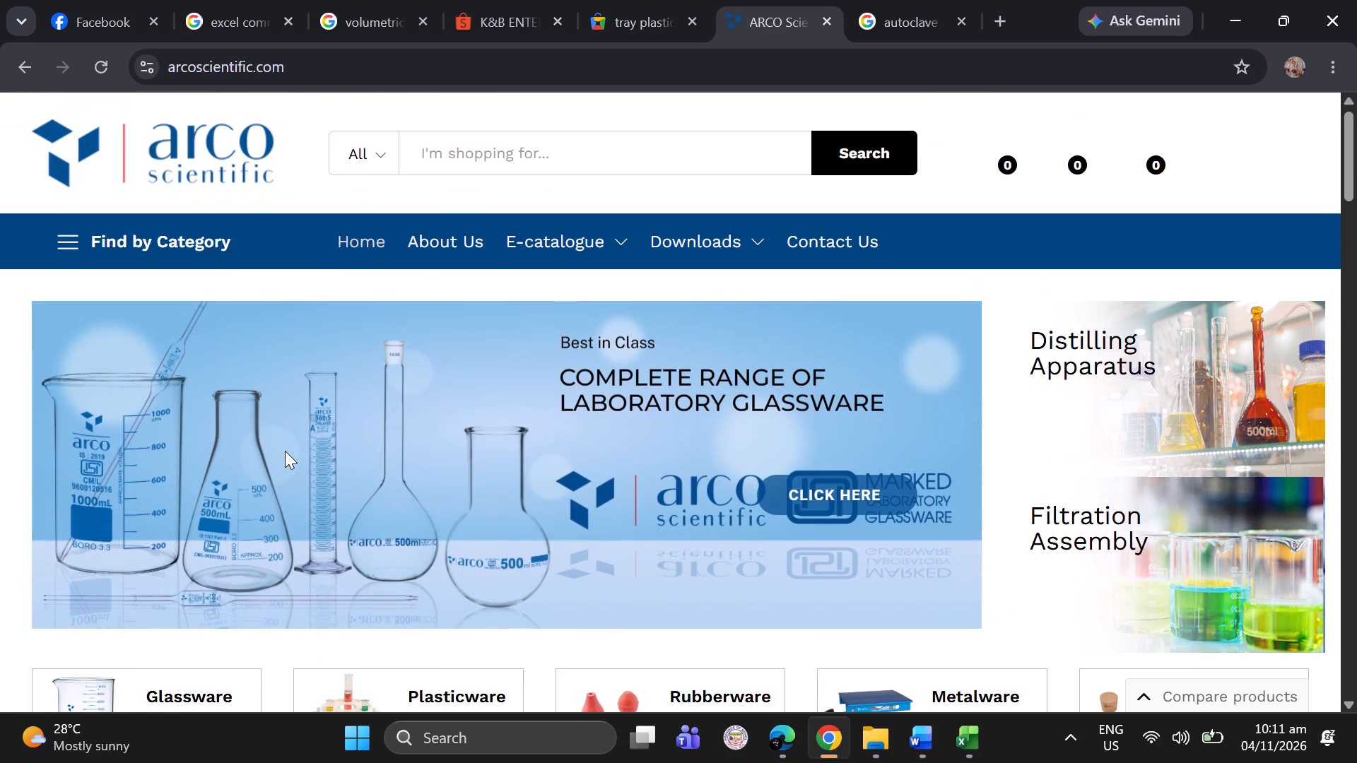
{"action": "scroll", "coordinate": [295, 337], "scroll_direction": "down", "scroll_amount": 1}
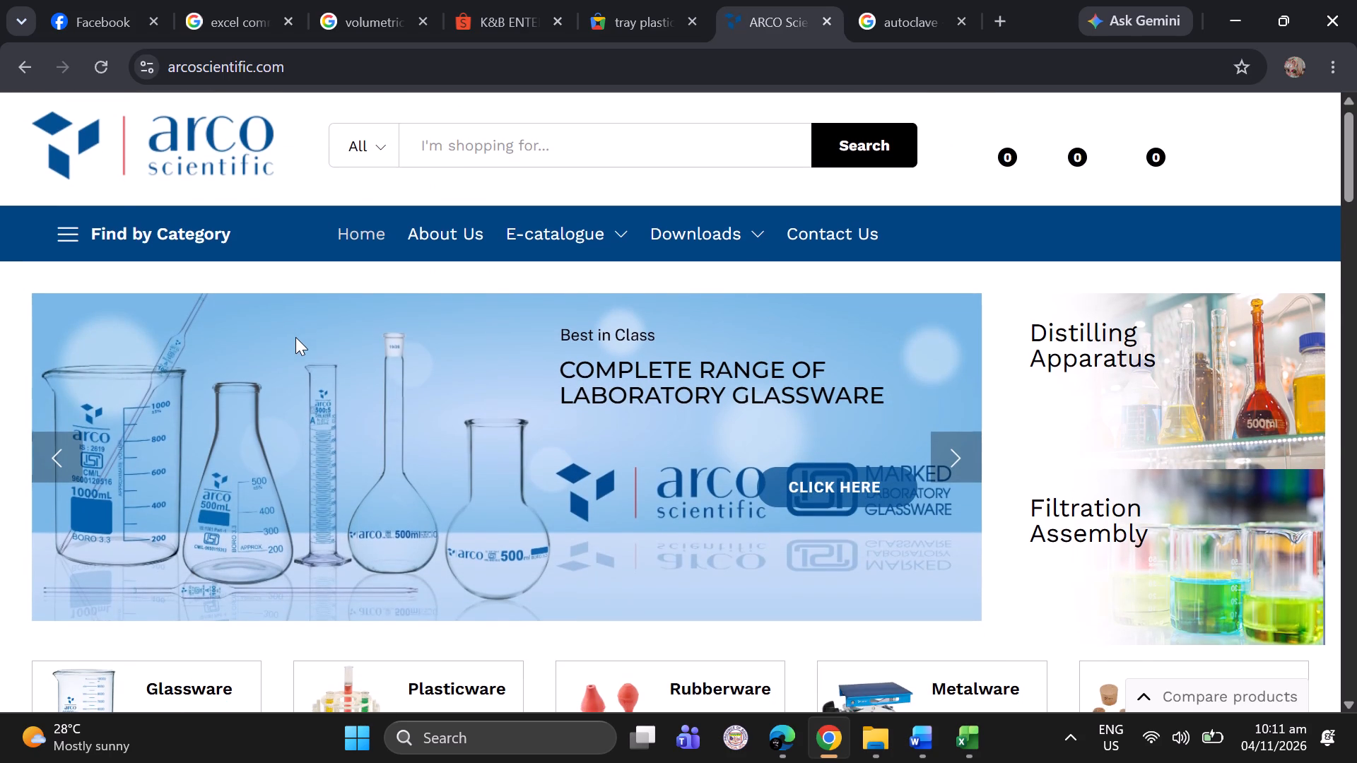
{"action": "scroll", "coordinate": [295, 337], "scroll_direction": "down", "scroll_amount": 1}
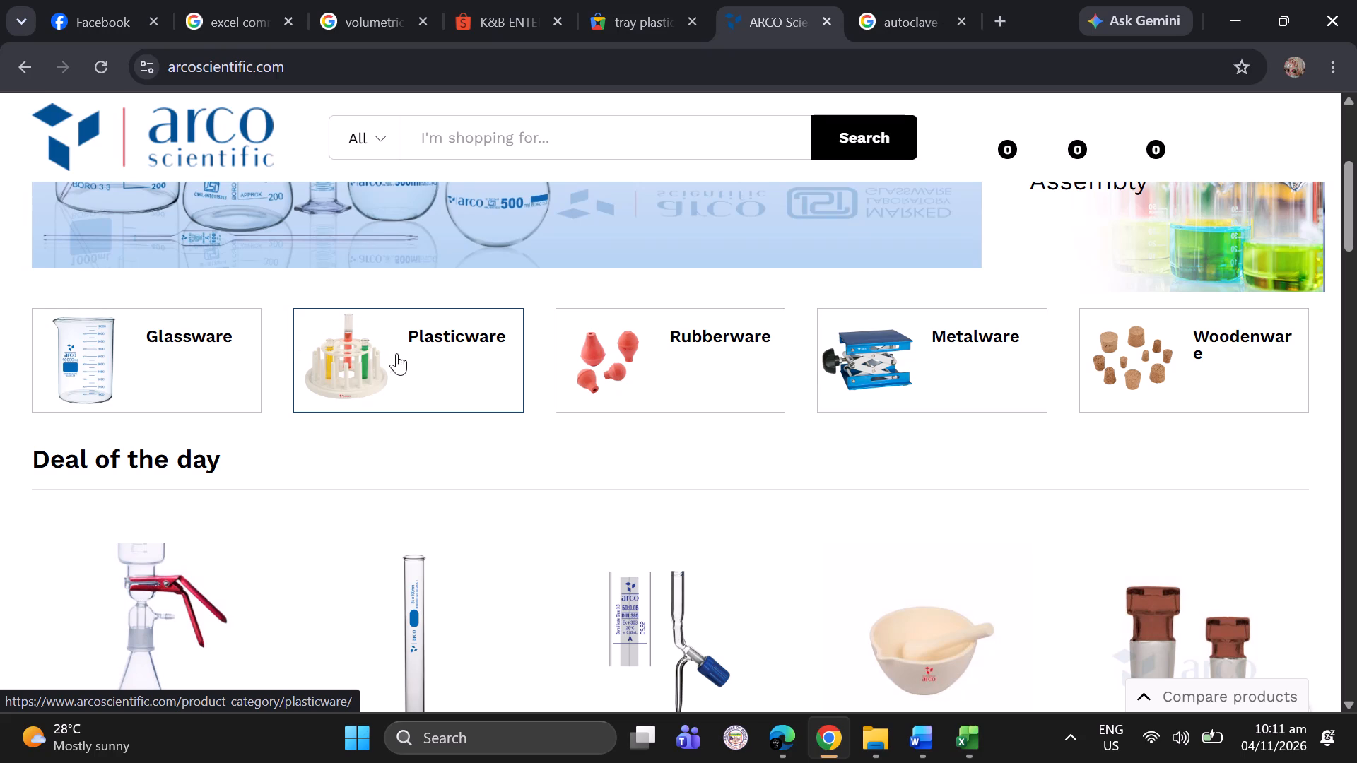
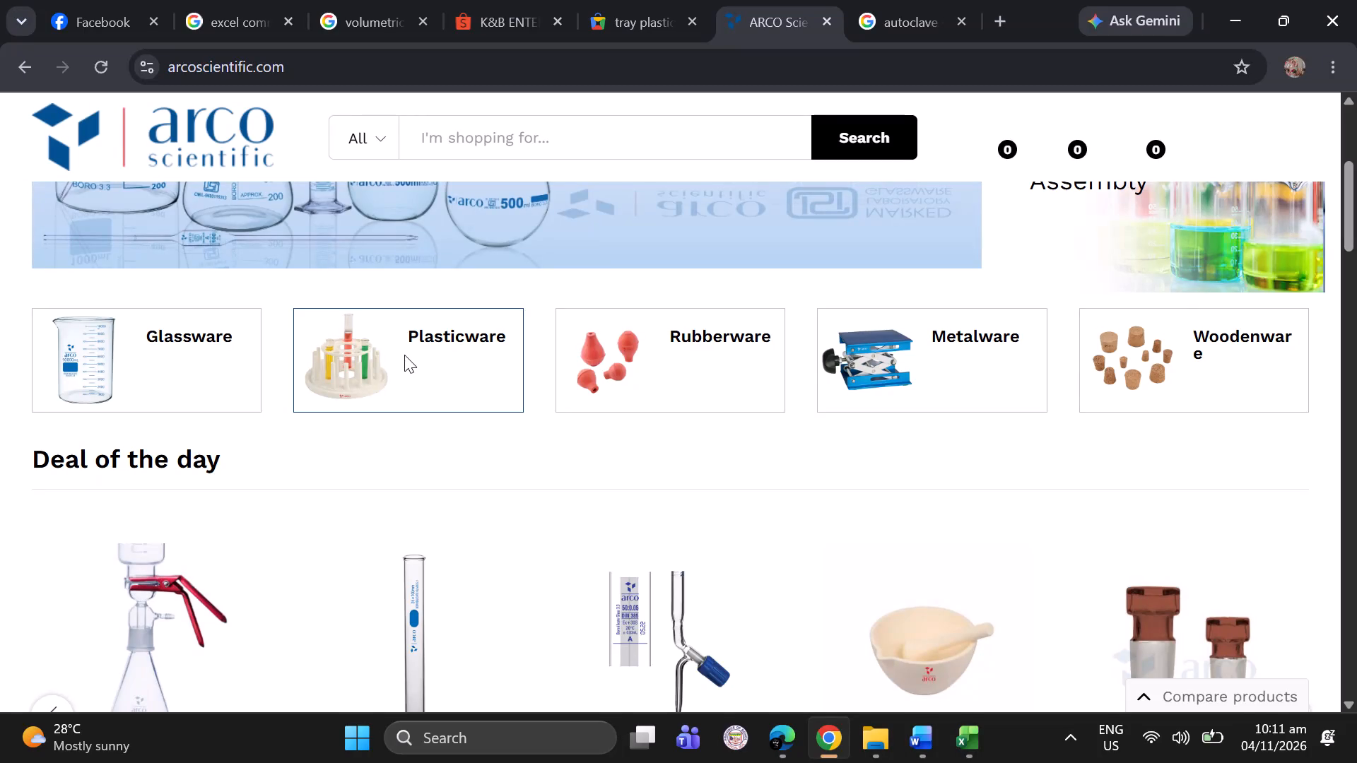
Look over the home page's product sections, from Deal of the day through Adapters, Bottles and Funnels to the footer, and return to the main categories.
{"action": "scroll", "coordinate": [404, 355], "scroll_direction": "down", "scroll_amount": 4}
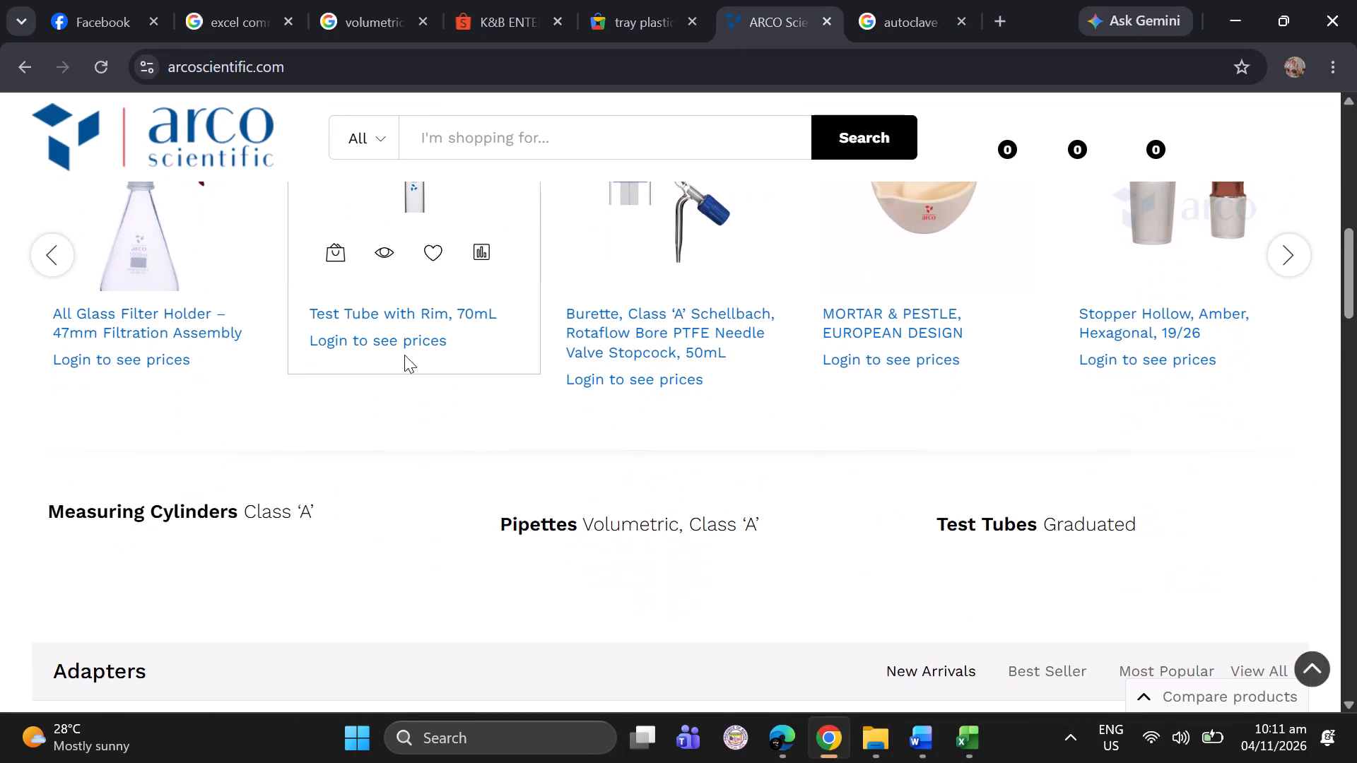
{"action": "scroll", "coordinate": [404, 355], "scroll_direction": "down", "scroll_amount": 1}
{"action": "scroll", "coordinate": [404, 355], "scroll_direction": "up", "scroll_amount": 2}
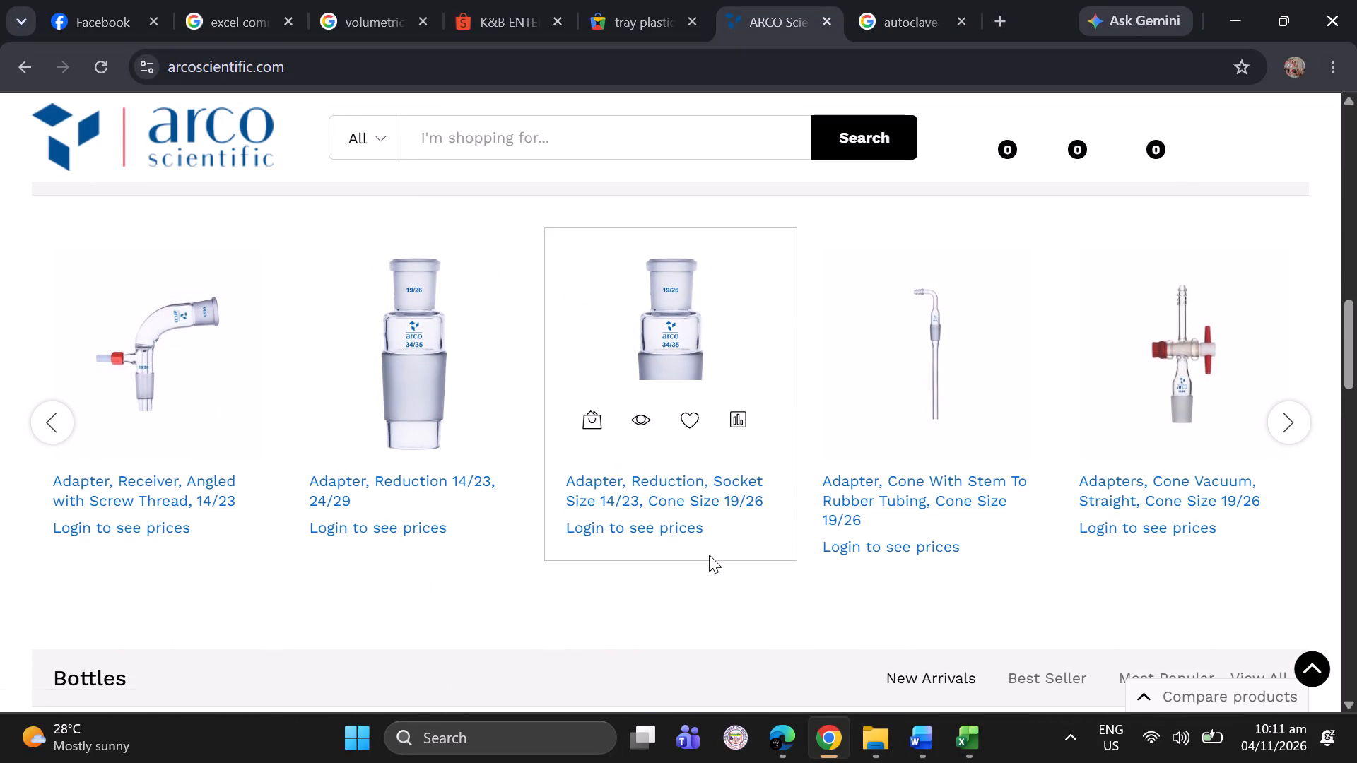
{"action": "scroll", "coordinate": [709, 555], "scroll_direction": "down", "scroll_amount": 5}
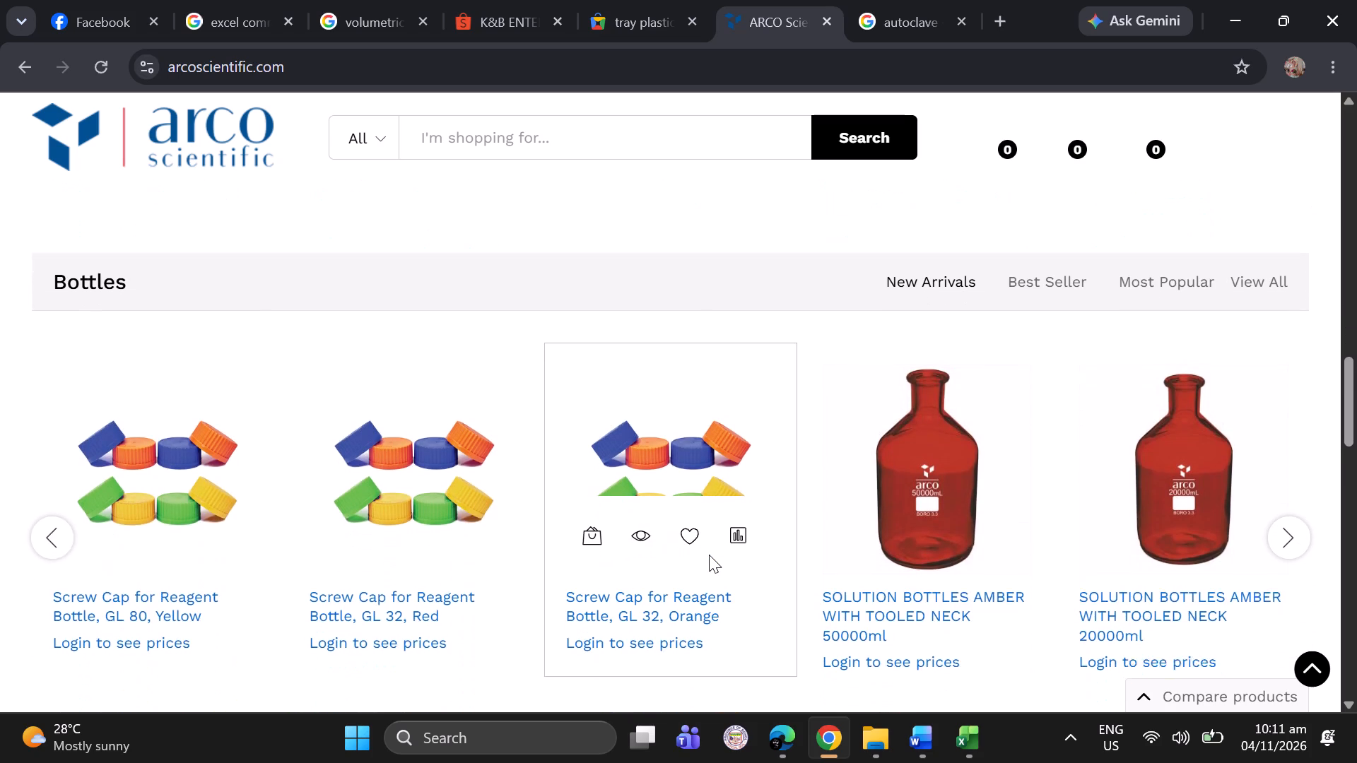
{"action": "scroll", "coordinate": [709, 555], "scroll_direction": "down", "scroll_amount": 2}
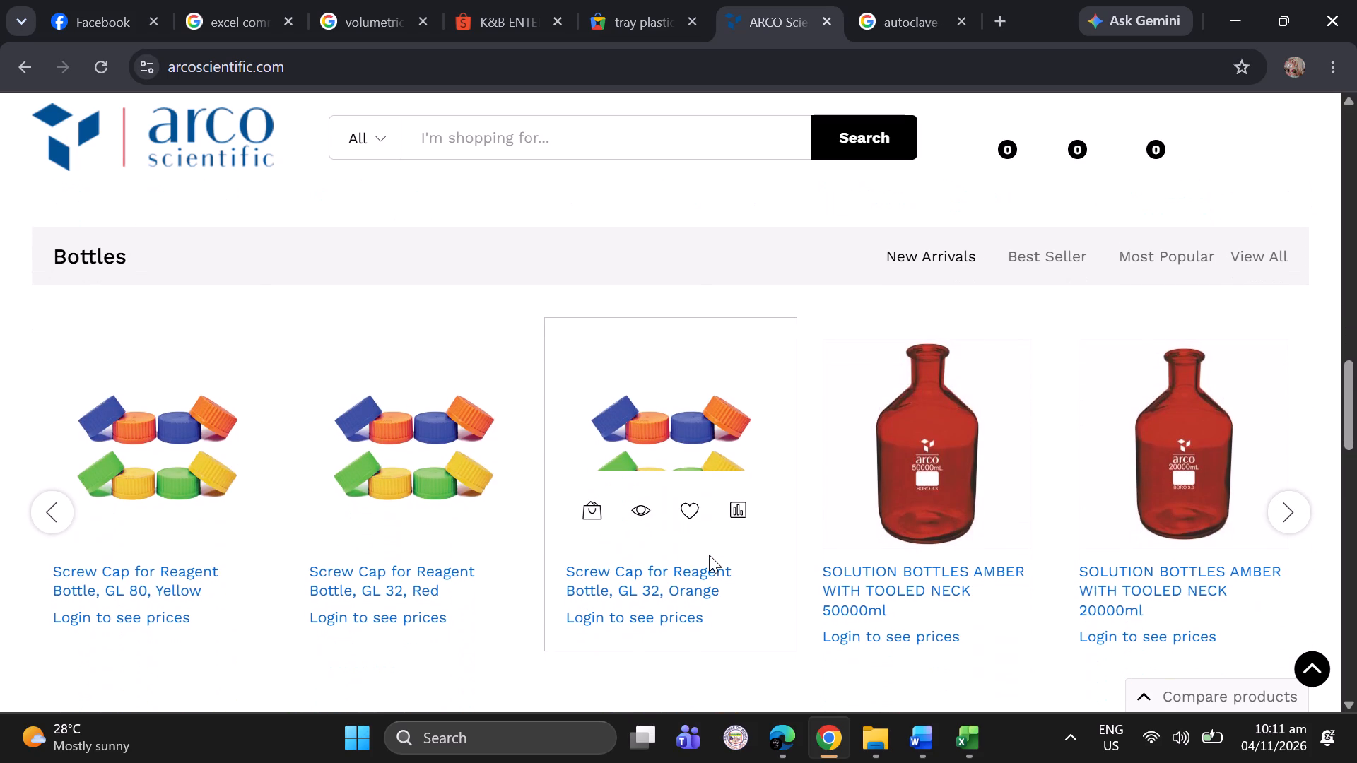
{"action": "scroll", "coordinate": [709, 555], "scroll_direction": "down", "scroll_amount": 3}
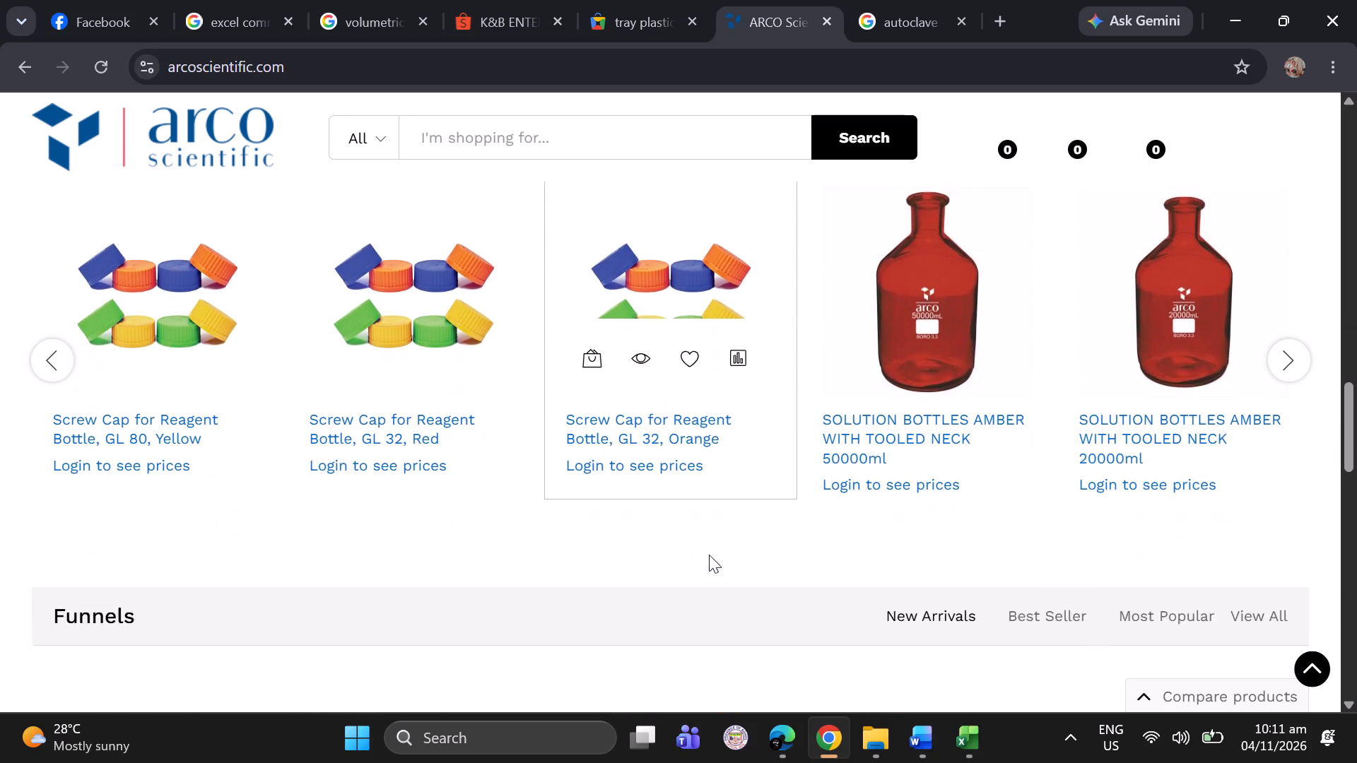
{"action": "scroll", "coordinate": [709, 555], "scroll_direction": "down", "scroll_amount": 2}
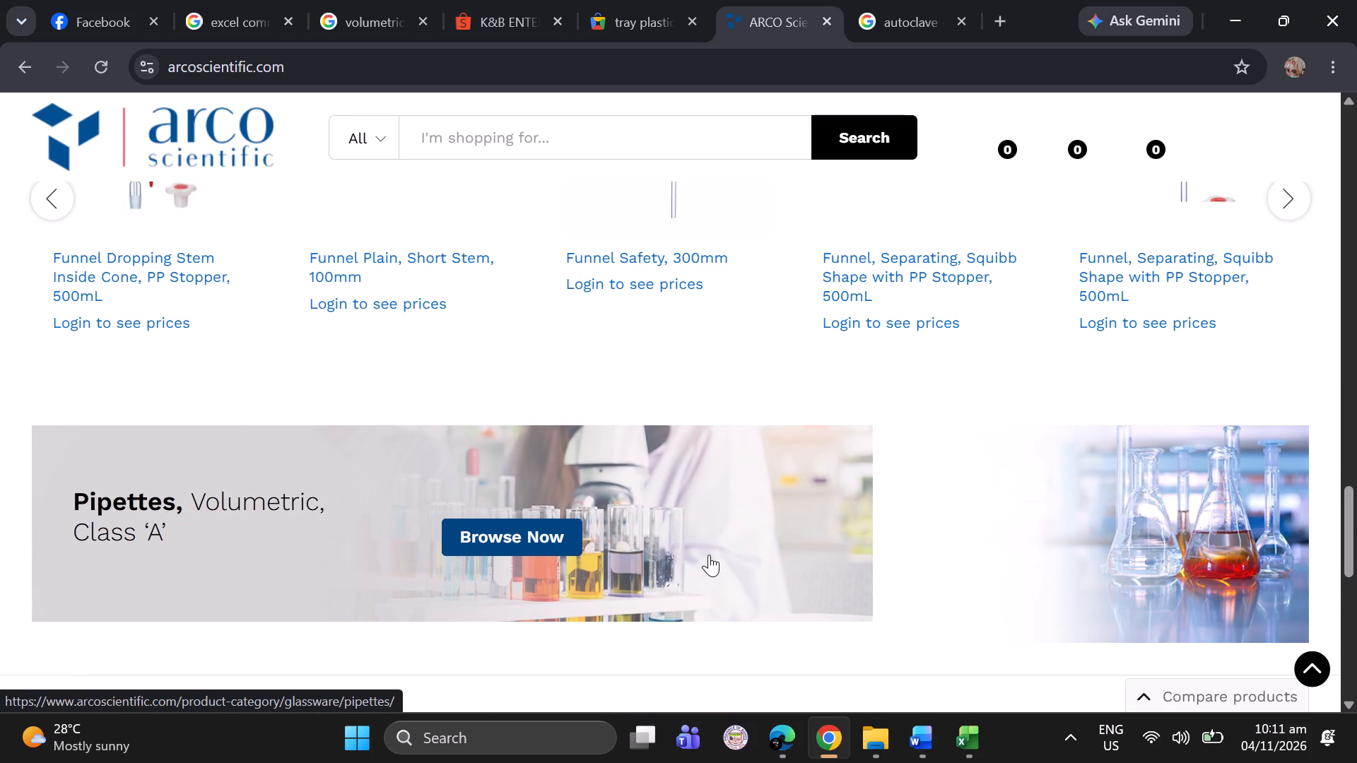
{"action": "scroll", "coordinate": [709, 555], "scroll_direction": "down", "scroll_amount": 3}
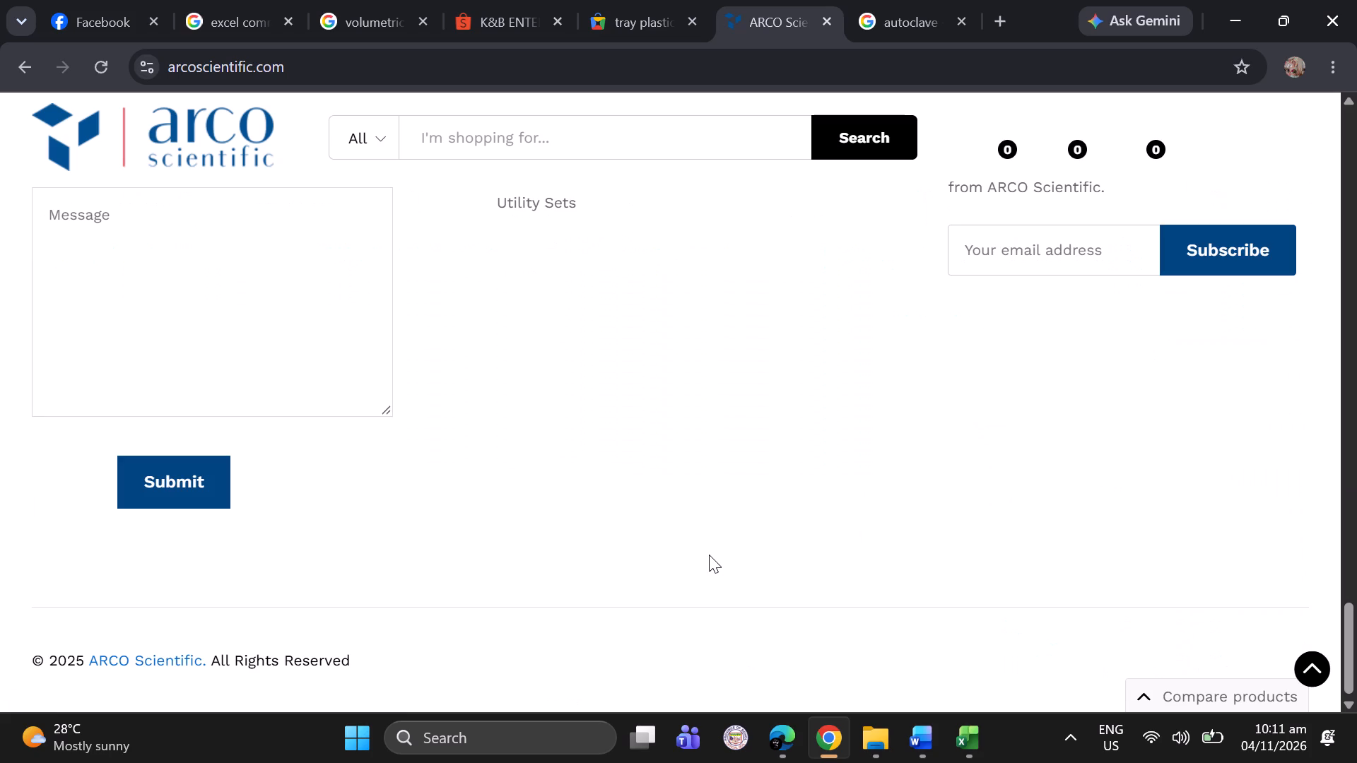
{"action": "scroll", "coordinate": [709, 555], "scroll_direction": "down", "scroll_amount": 1}
{"action": "scroll", "coordinate": [709, 555], "scroll_direction": "up", "scroll_amount": 5}
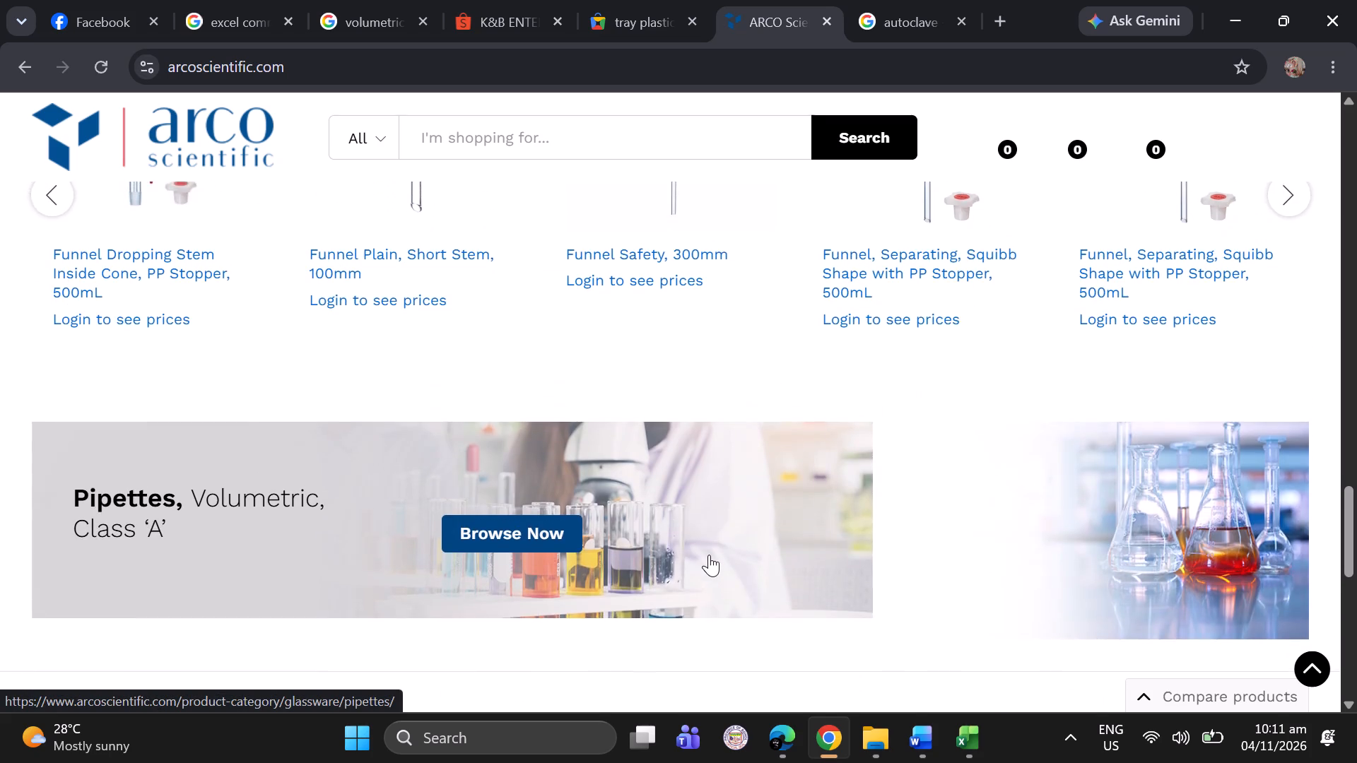
{"action": "scroll", "coordinate": [709, 555], "scroll_direction": "up", "scroll_amount": 6}
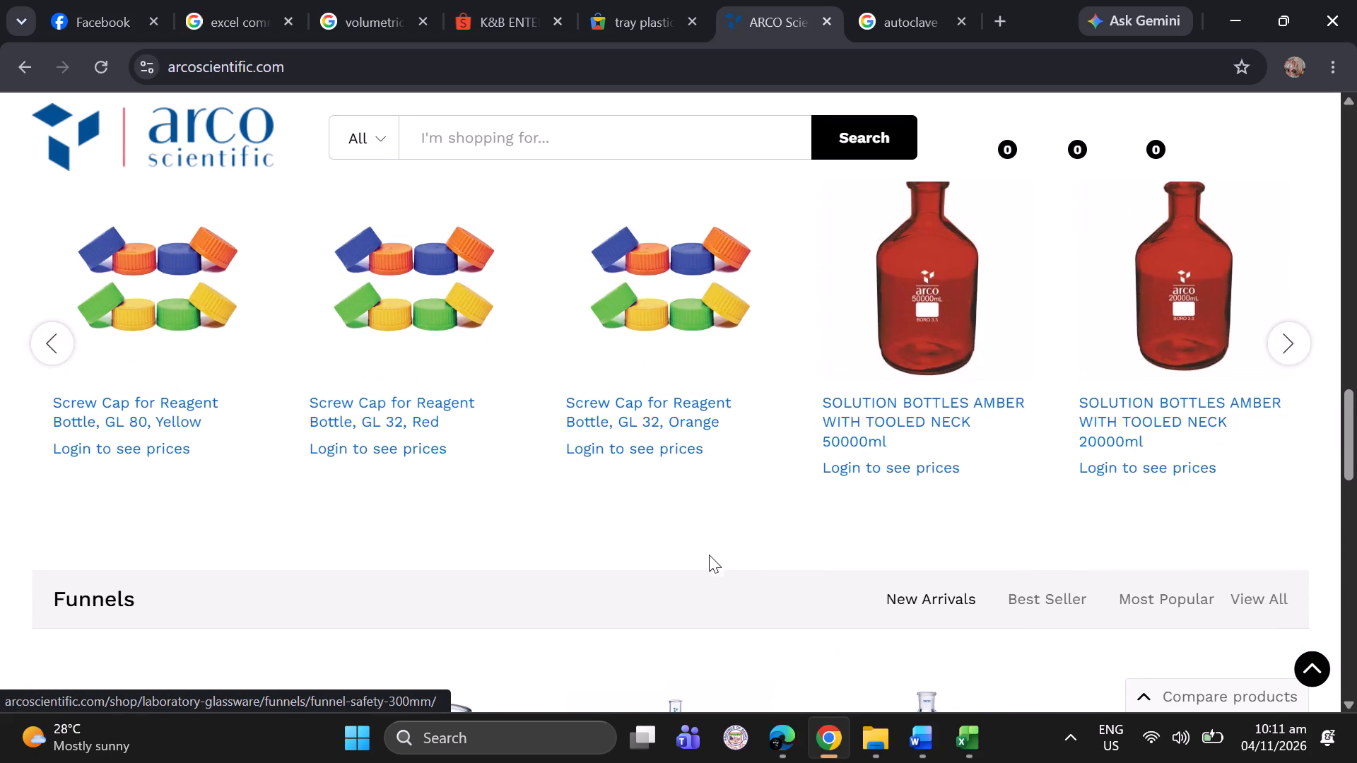
{"action": "scroll", "coordinate": [709, 555], "scroll_direction": "up", "scroll_amount": 3}
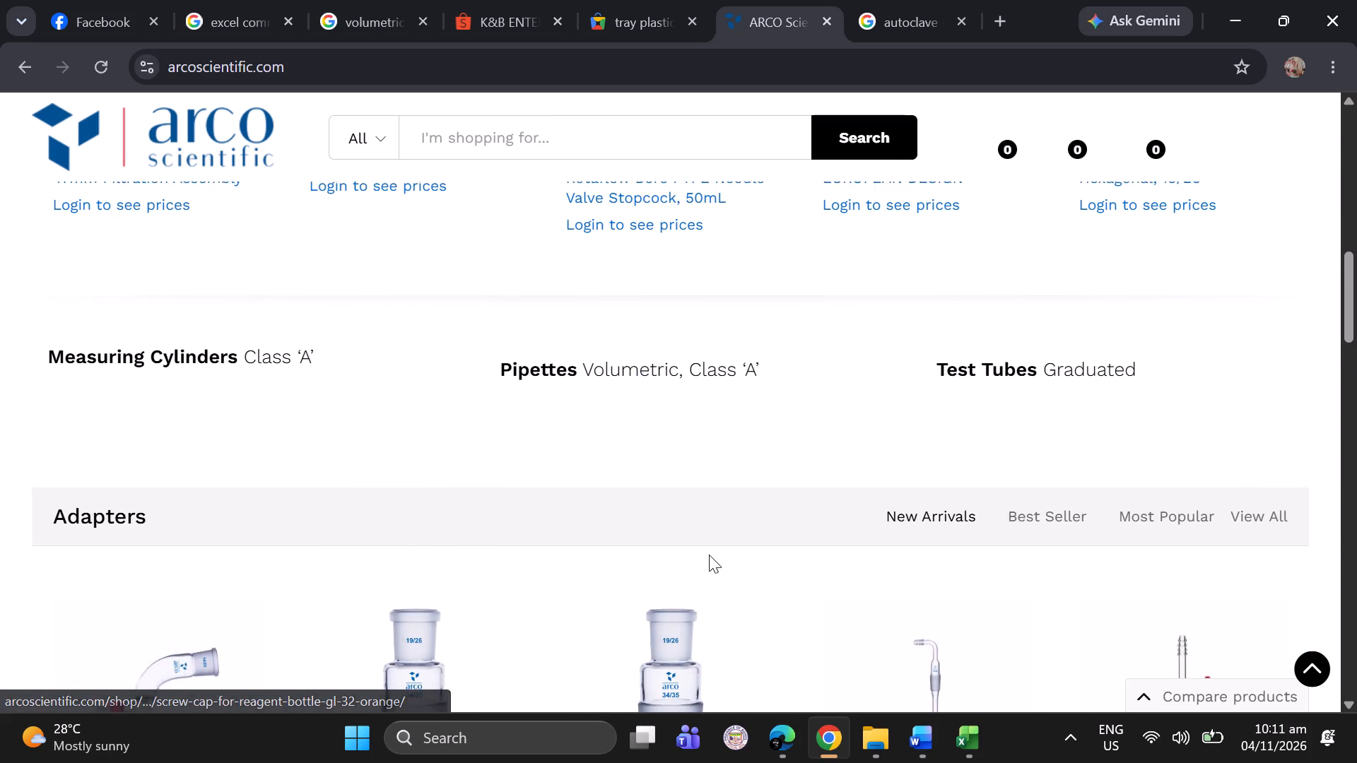
{"action": "scroll", "coordinate": [709, 555], "scroll_direction": "up", "scroll_amount": 3}
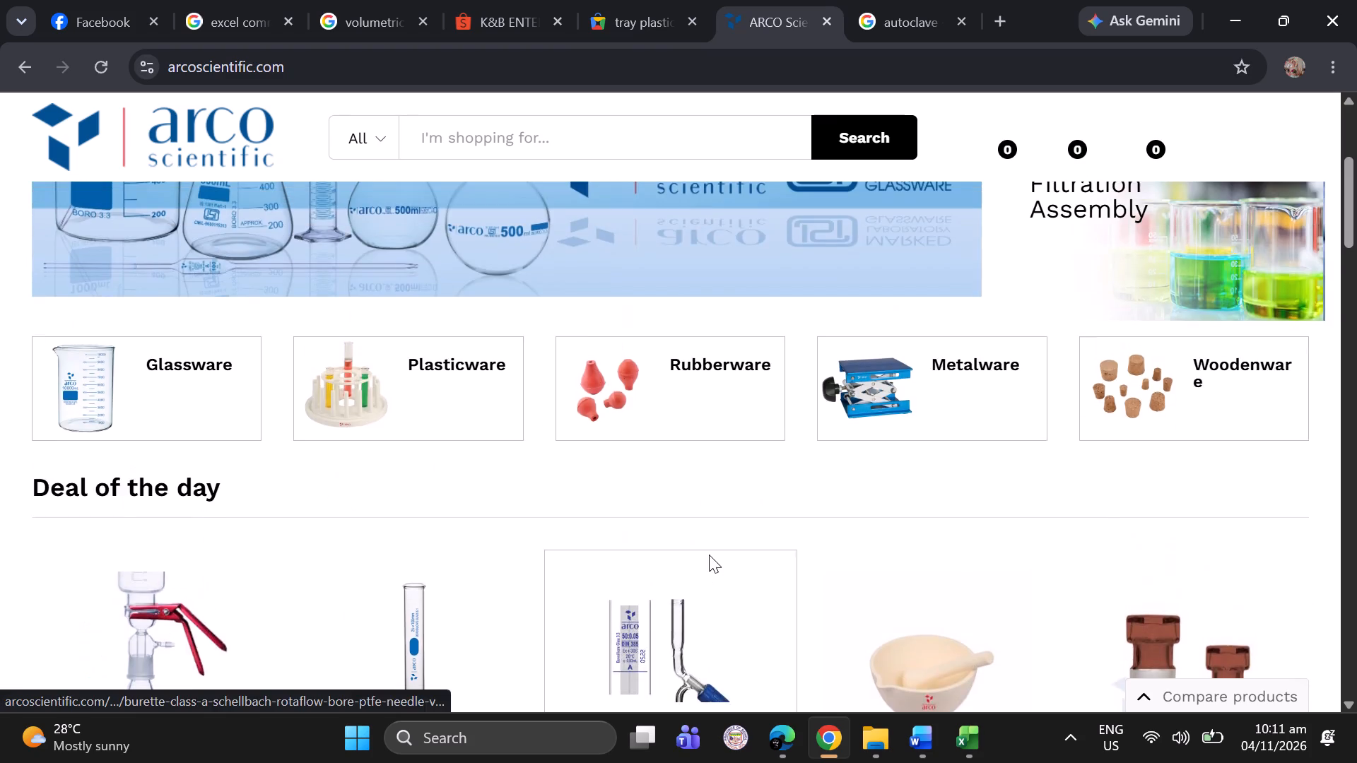
{"action": "scroll", "coordinate": [709, 555], "scroll_direction": "up", "scroll_amount": 2}
In the Plasticware category, open the wire-pattern polypropylene test tube stand for 30mm×21 tubes and review its product details.
{"action": "left_click", "coordinate": [385, 507]}
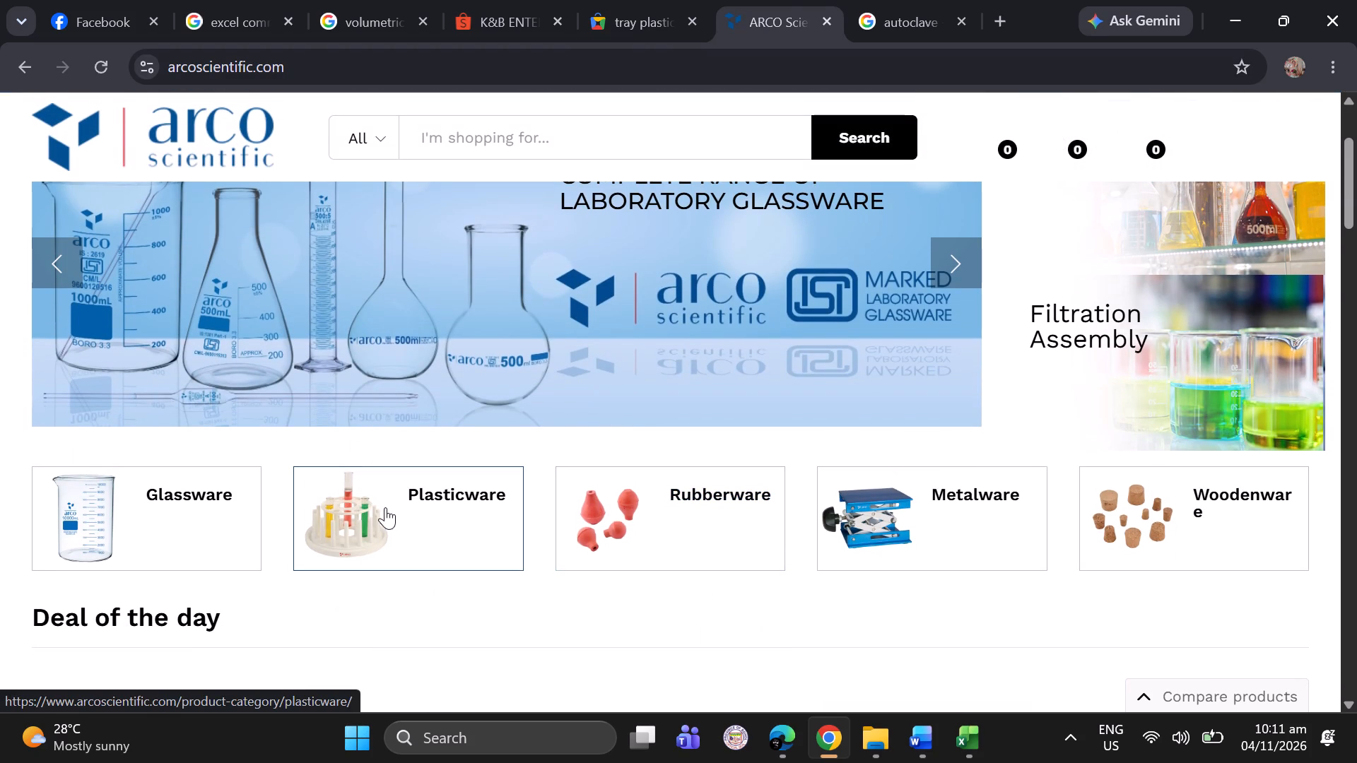
{"action": "scroll", "coordinate": [385, 507], "scroll_direction": "down", "scroll_amount": 1}
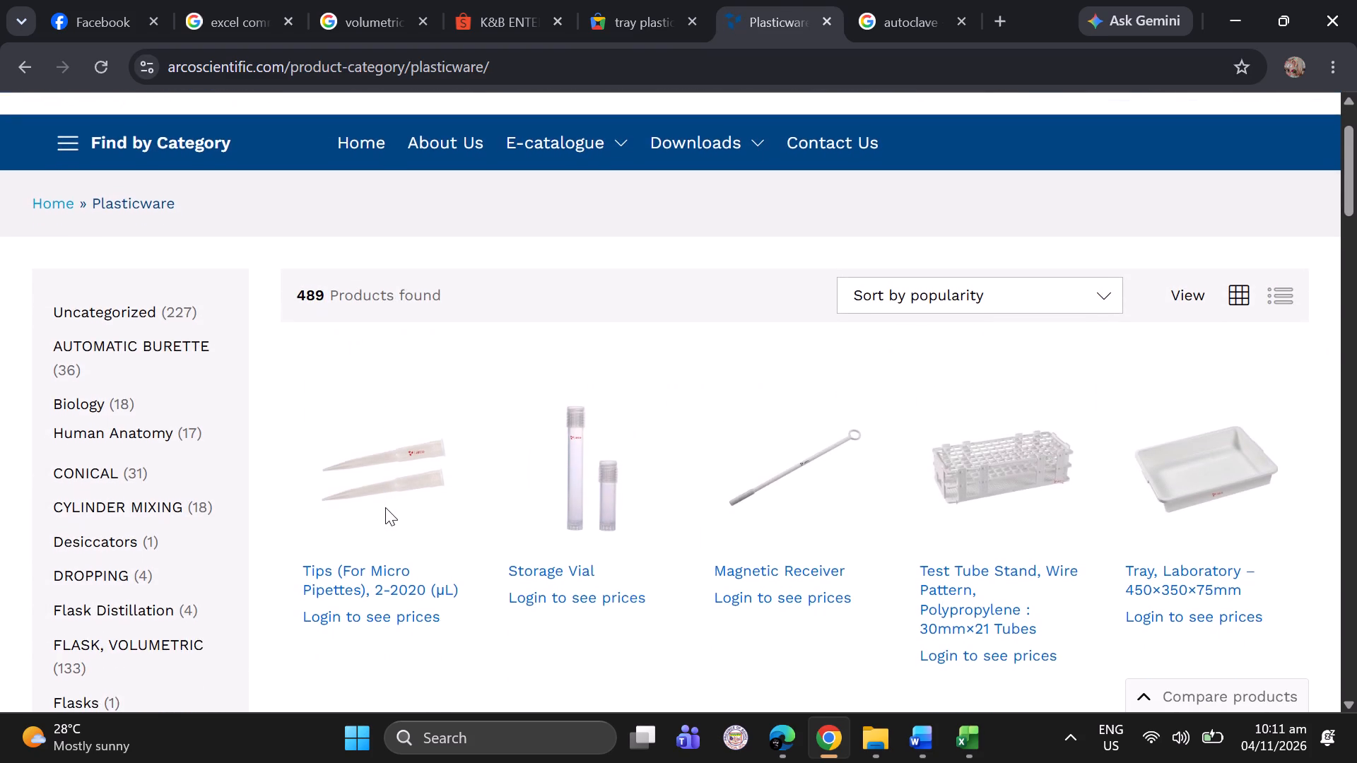
{"action": "scroll", "coordinate": [385, 507], "scroll_direction": "down", "scroll_amount": 1}
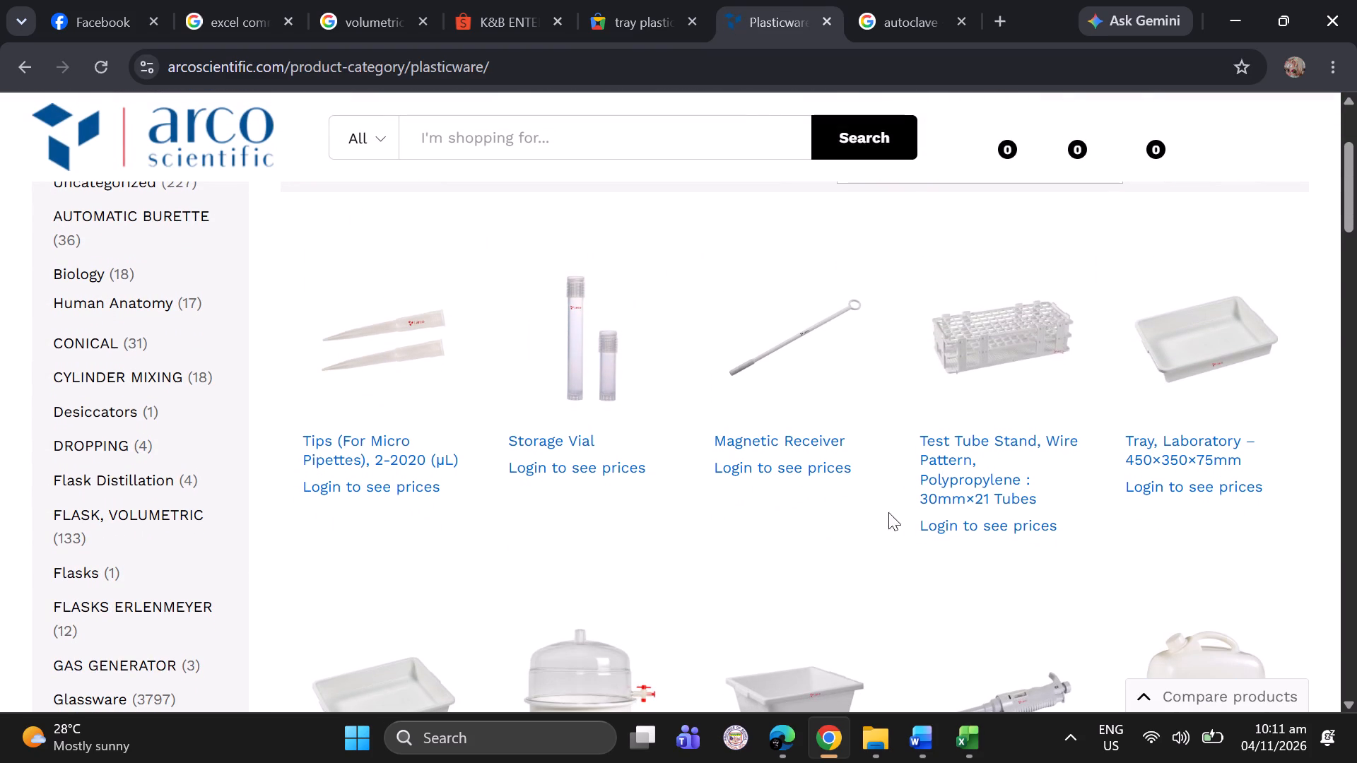
{"action": "left_click", "coordinate": [955, 518]}
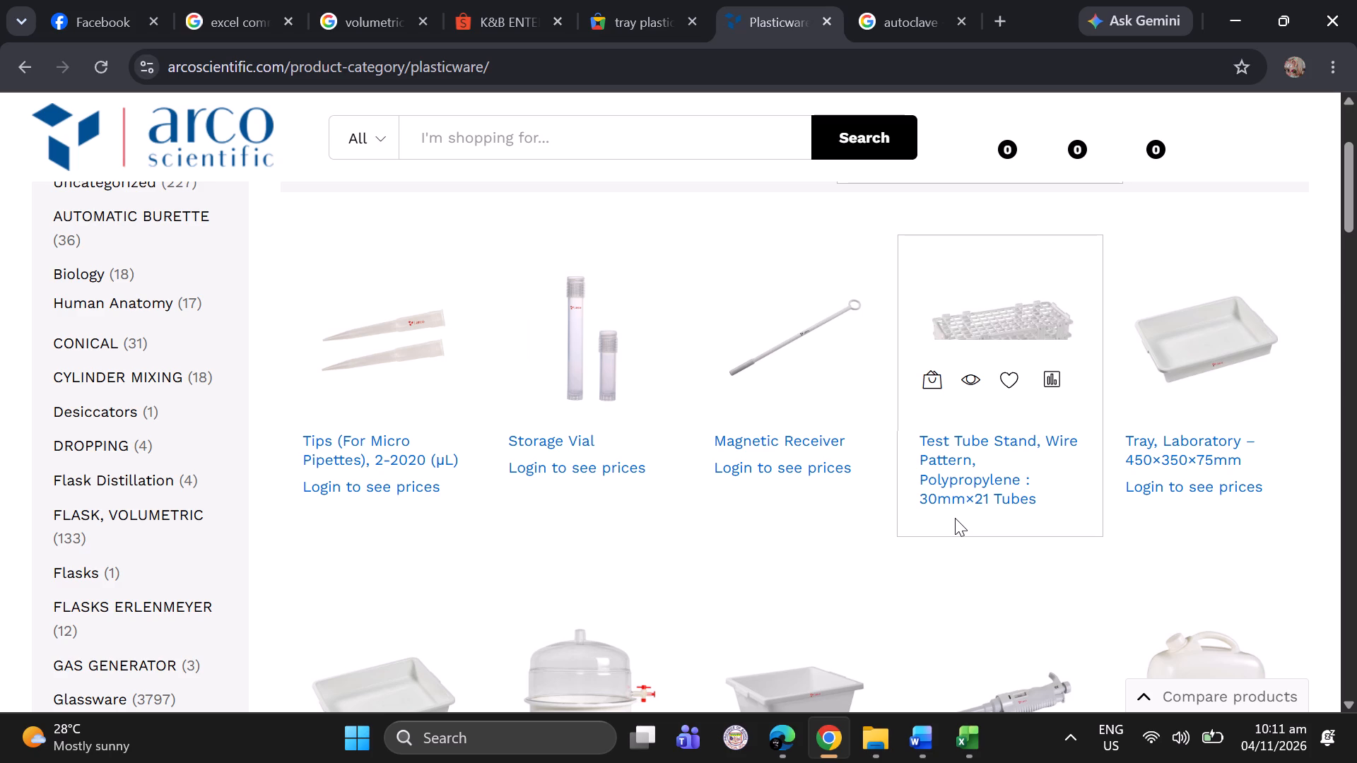
{"action": "left_click", "coordinate": [981, 395]}
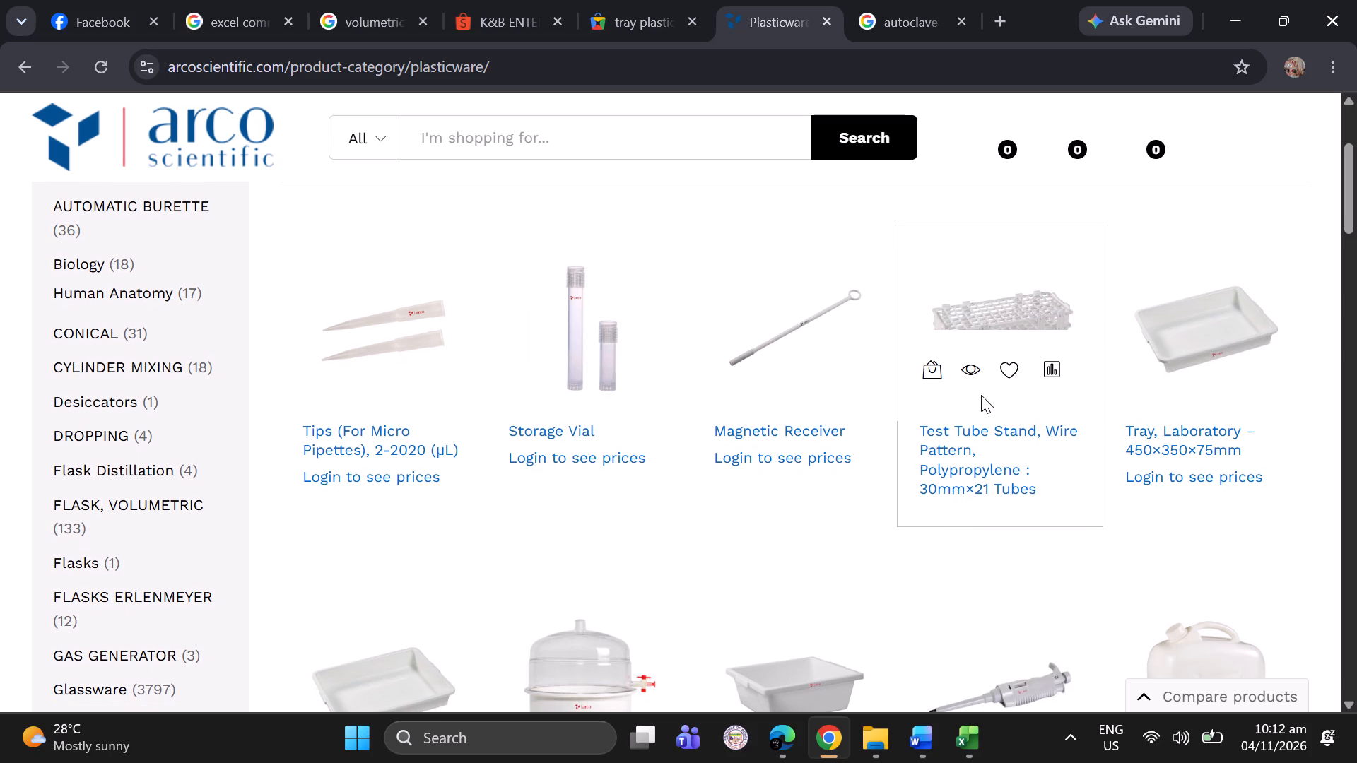
{"action": "left_click", "coordinate": [979, 441]}
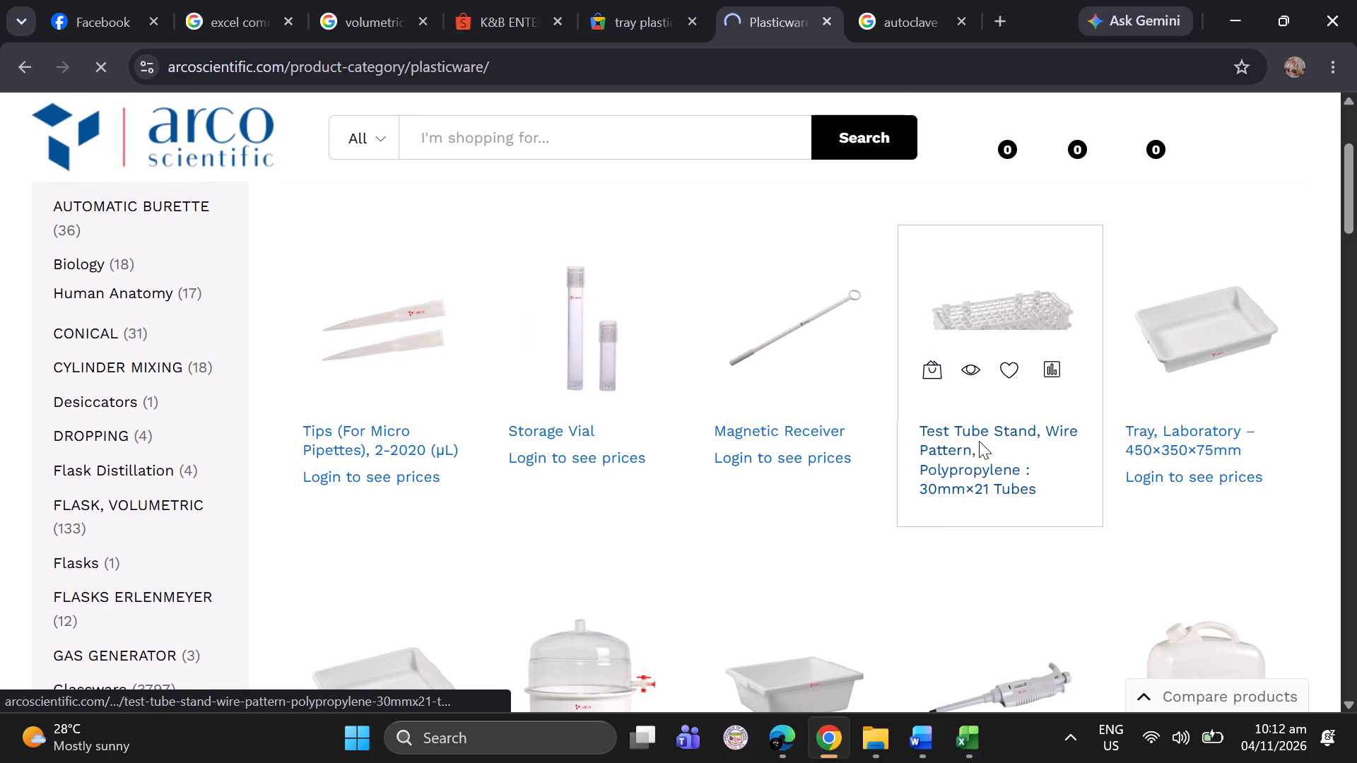
{"action": "scroll", "coordinate": [979, 441], "scroll_direction": "down", "scroll_amount": 2}
{"action": "scroll", "coordinate": [979, 441], "scroll_direction": "up", "scroll_amount": 1}
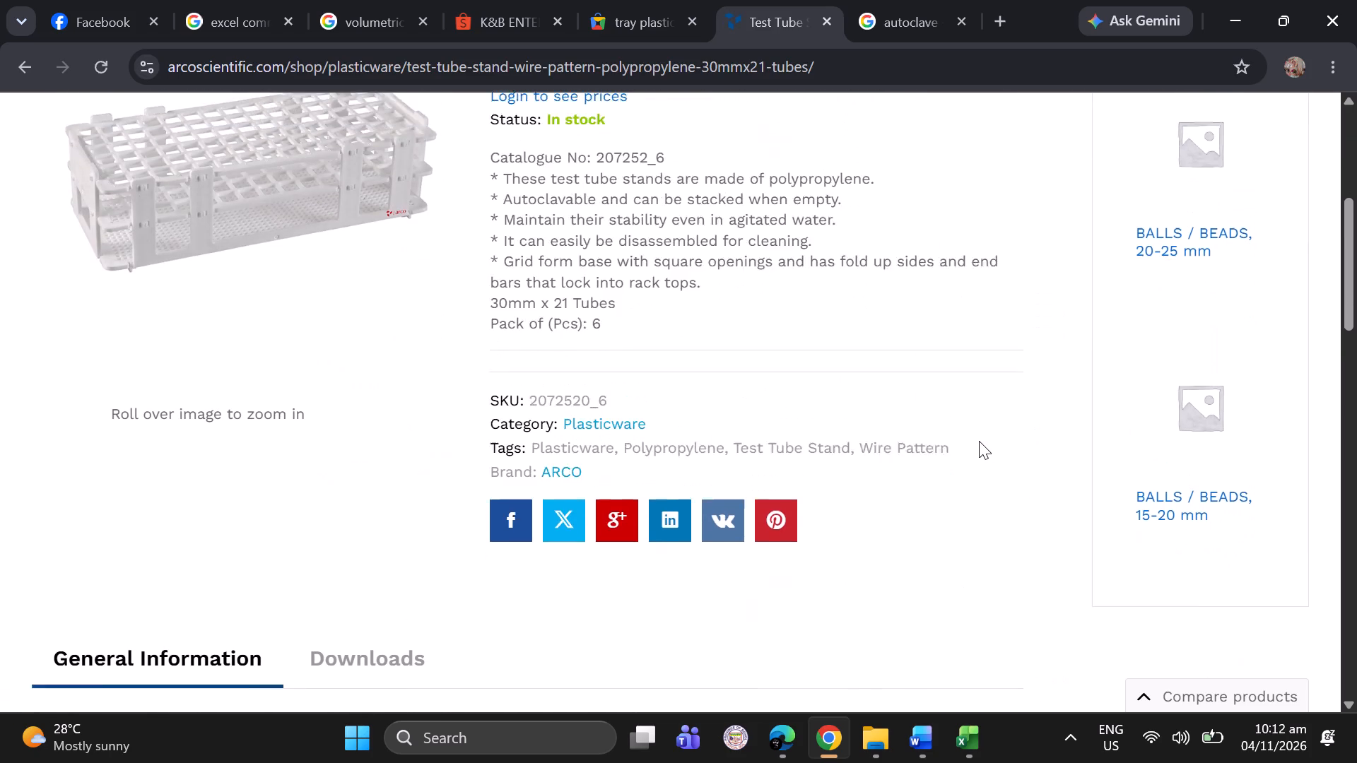
{"action": "scroll", "coordinate": [979, 441], "scroll_direction": "up", "scroll_amount": 2}
{"action": "scroll", "coordinate": [979, 441], "scroll_direction": "down", "scroll_amount": 2}
{"action": "scroll", "coordinate": [979, 441], "scroll_direction": "up", "scroll_amount": 1}
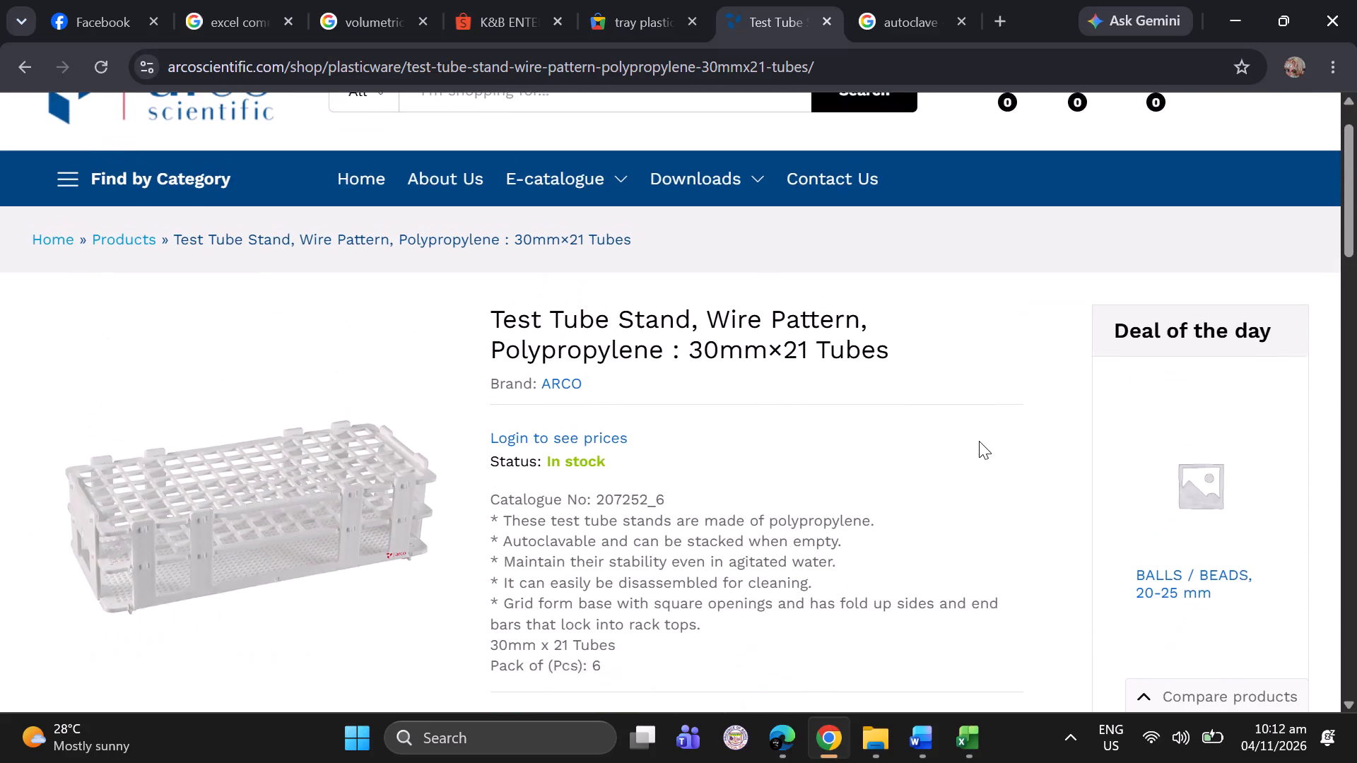
Open the account login page from the test tube stand's price link.
{"action": "left_click", "coordinate": [551, 442]}
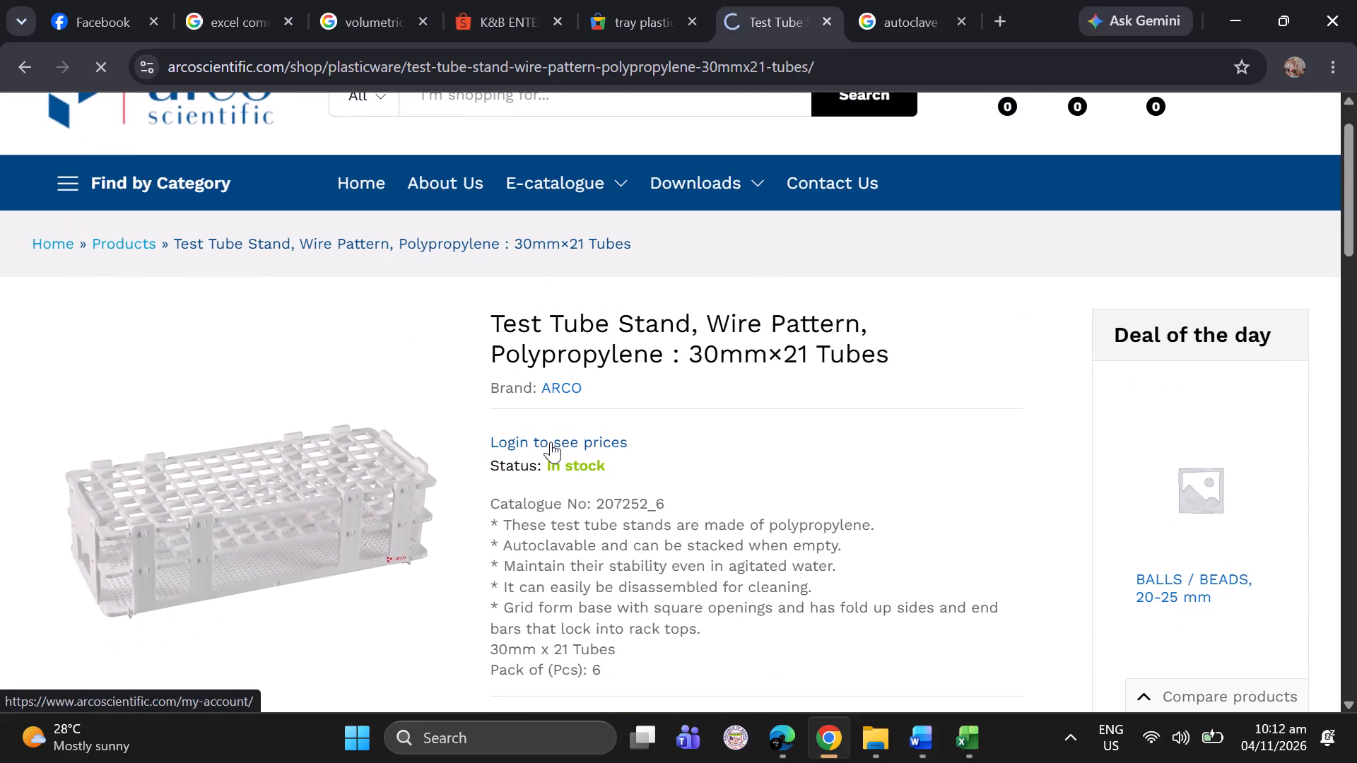
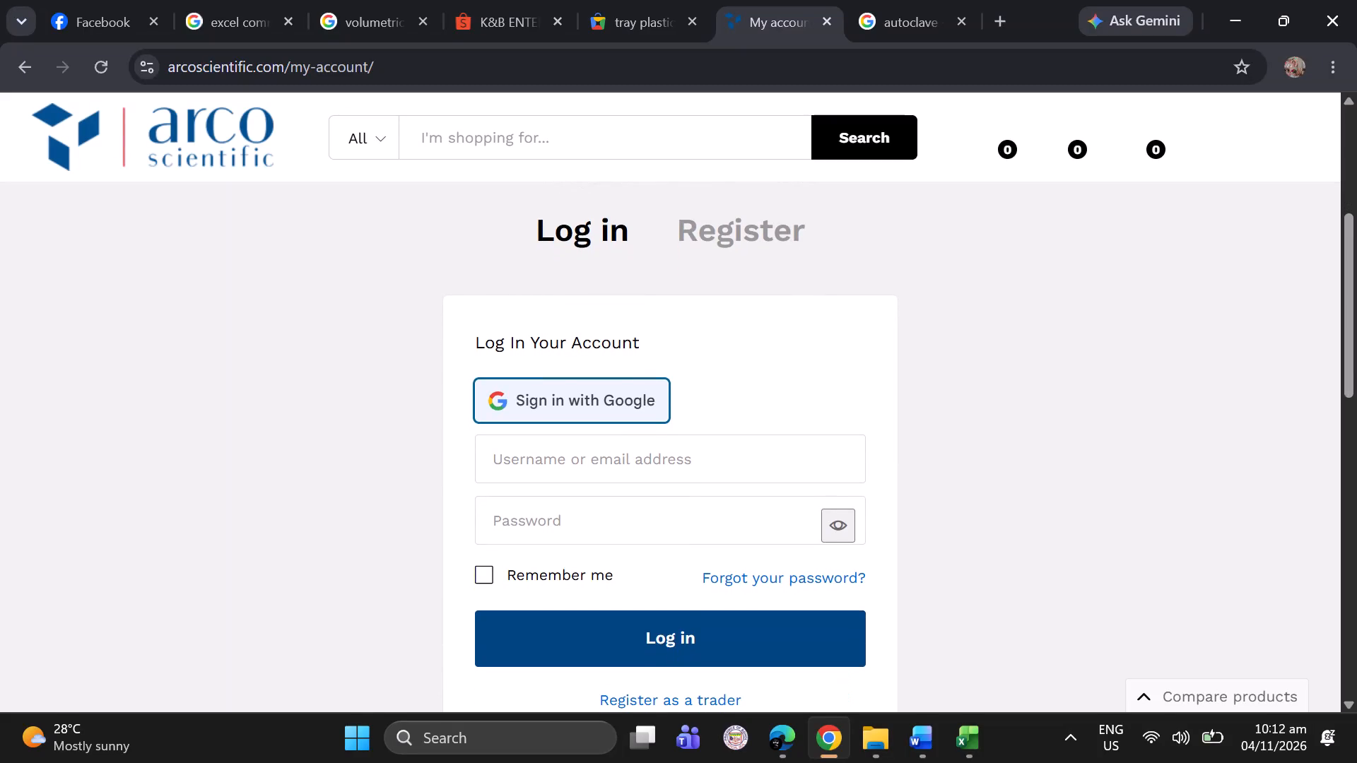
Look over the account page down to the footer and return to the supplier's home page.
{"action": "scroll", "coordinate": [789, 586], "scroll_direction": "down", "scroll_amount": 2}
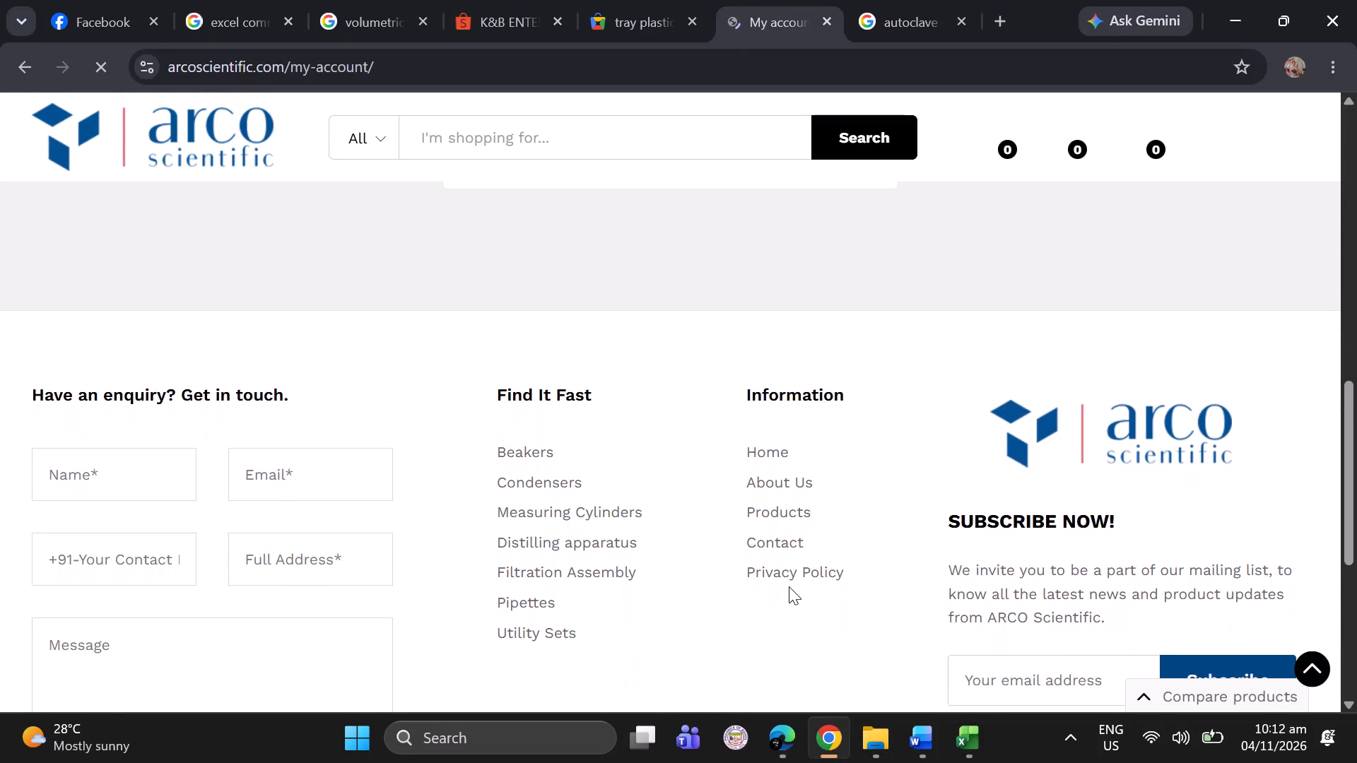
{"action": "scroll", "coordinate": [789, 586], "scroll_direction": "down", "scroll_amount": 2}
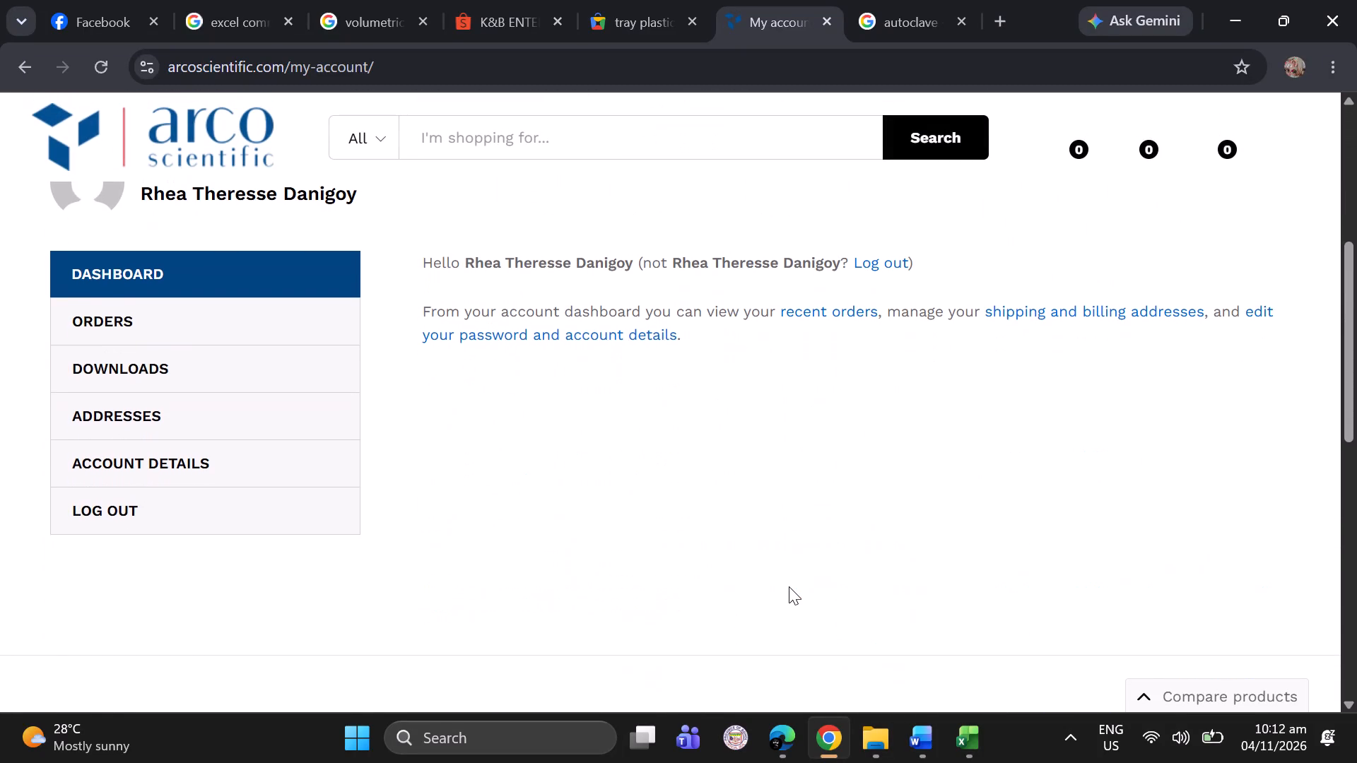
{"action": "scroll", "coordinate": [275, 478], "scroll_direction": "up", "scroll_amount": 2}
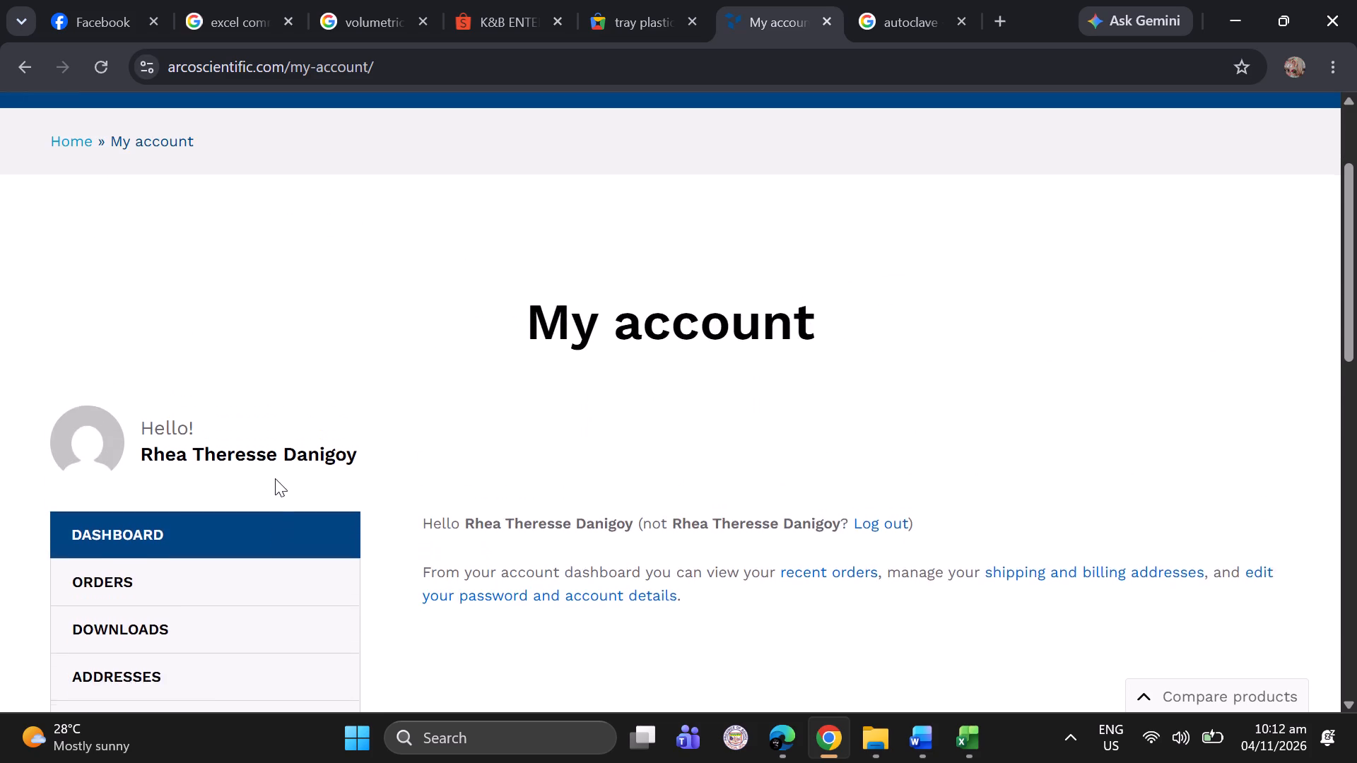
{"action": "scroll", "coordinate": [287, 478], "scroll_direction": "up", "scroll_amount": 1}
{"action": "left_click", "coordinate": [364, 240]}
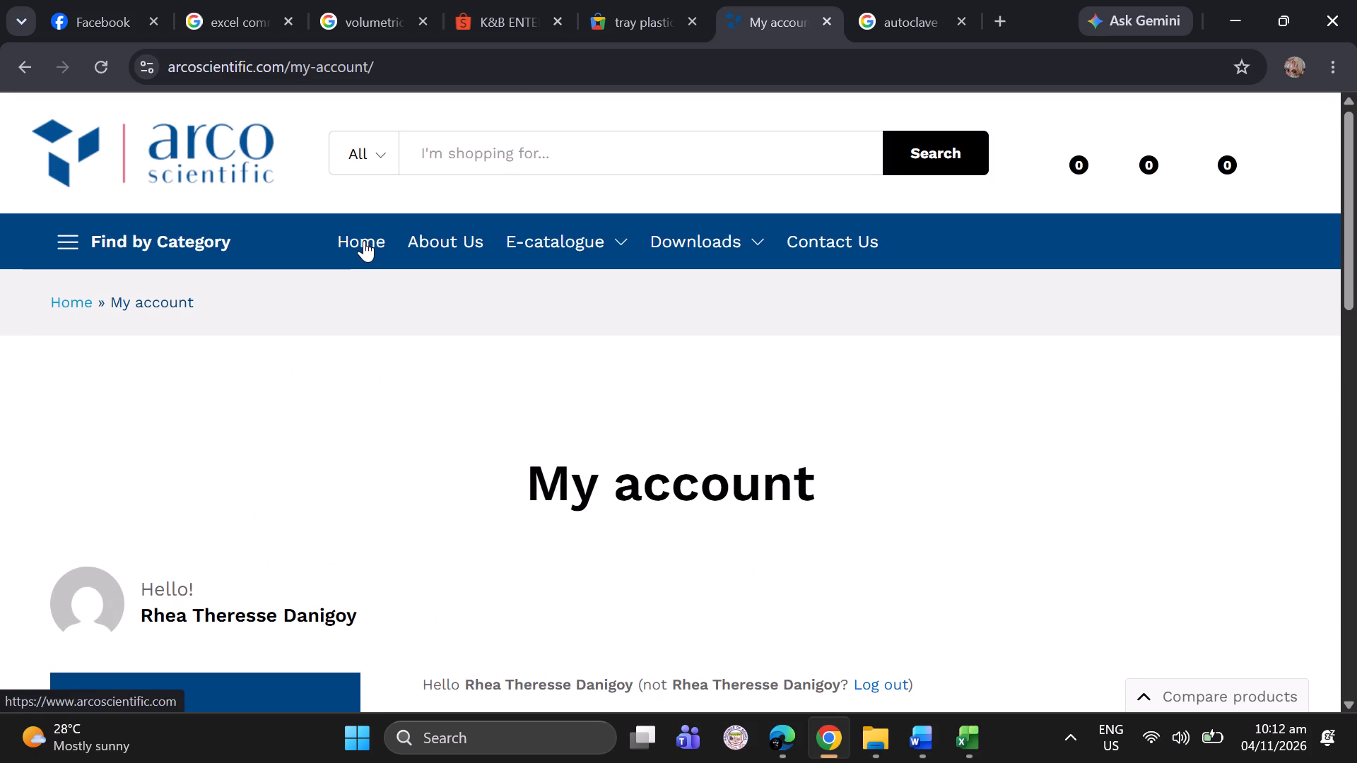
Open the Rubberware category from the home page and look over its first rows of bulbs, stoppers and tubing.
{"action": "scroll", "coordinate": [464, 472], "scroll_direction": "down", "scroll_amount": 1}
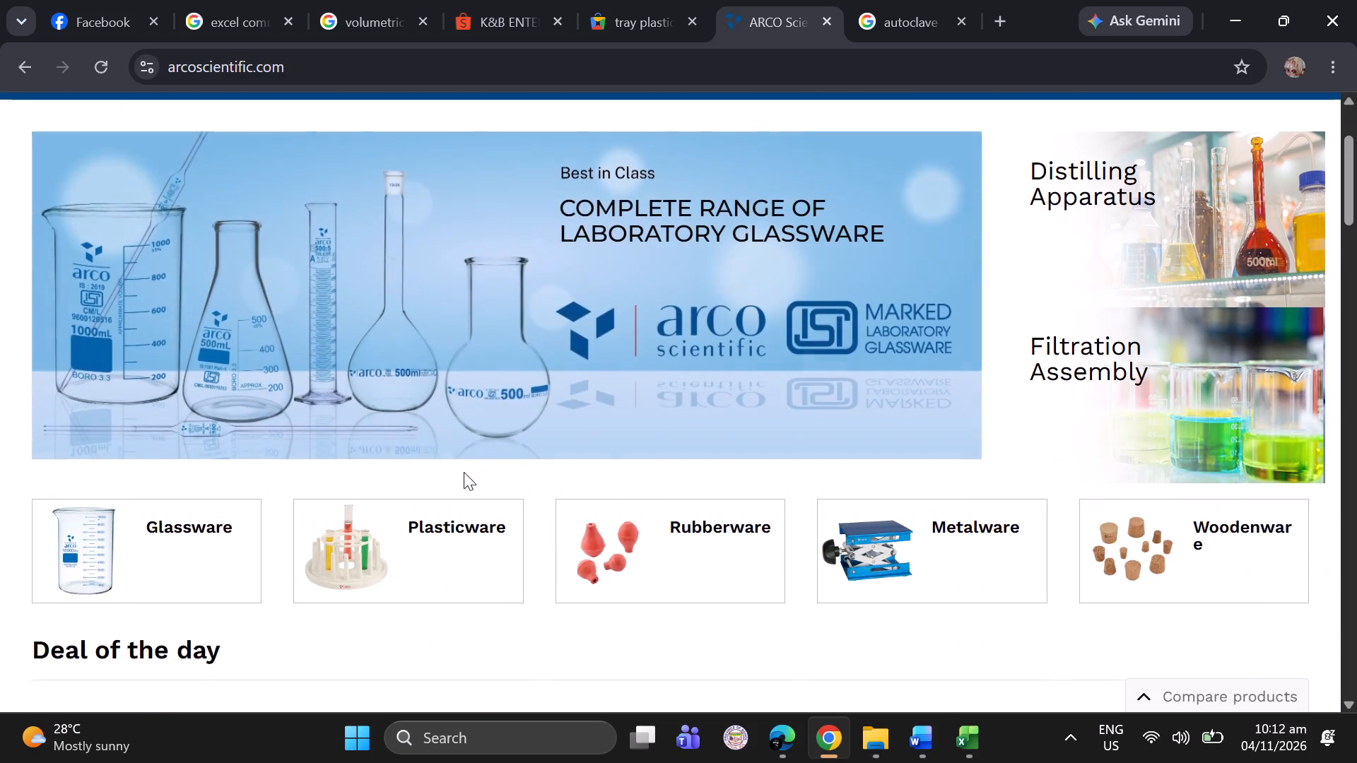
{"action": "scroll", "coordinate": [464, 472], "scroll_direction": "down", "scroll_amount": 1}
{"action": "left_click", "coordinate": [600, 521]}
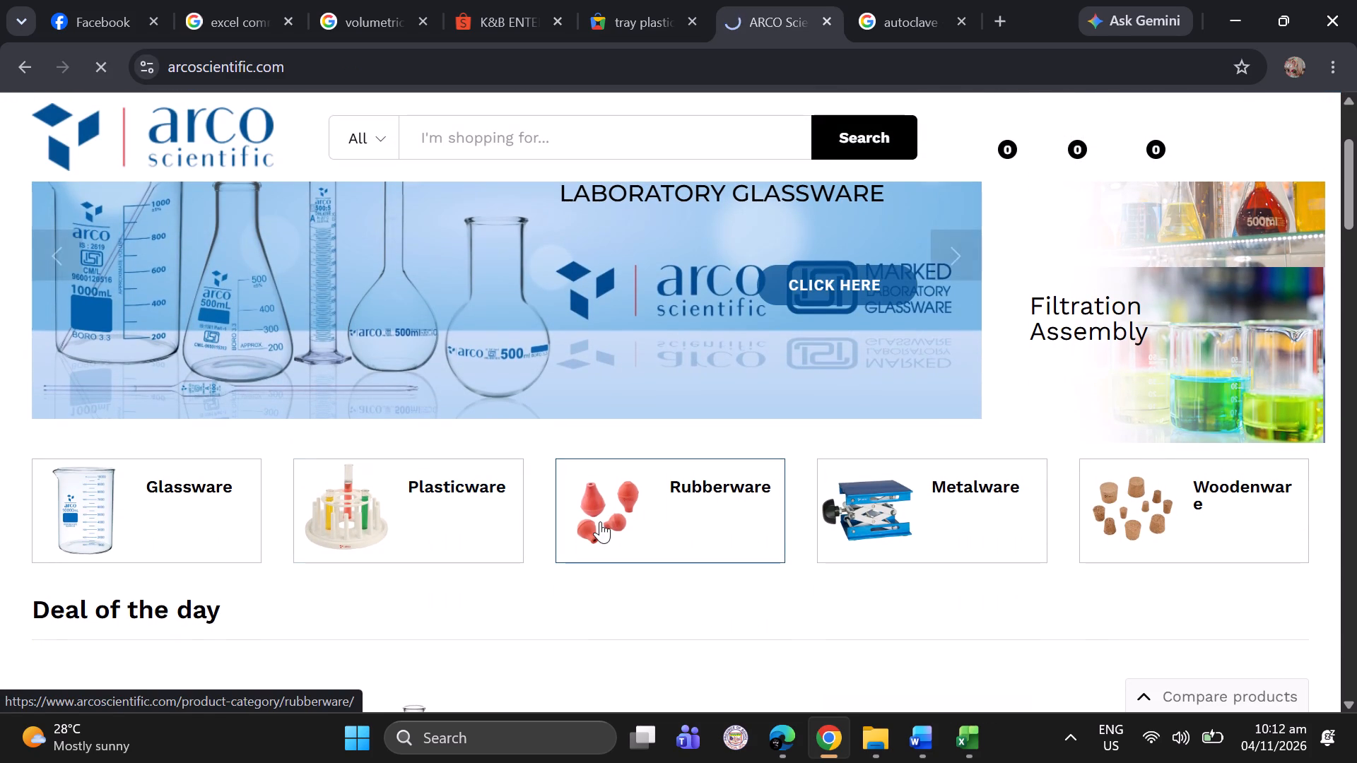
{"action": "scroll", "coordinate": [600, 521], "scroll_direction": "down", "scroll_amount": 1}
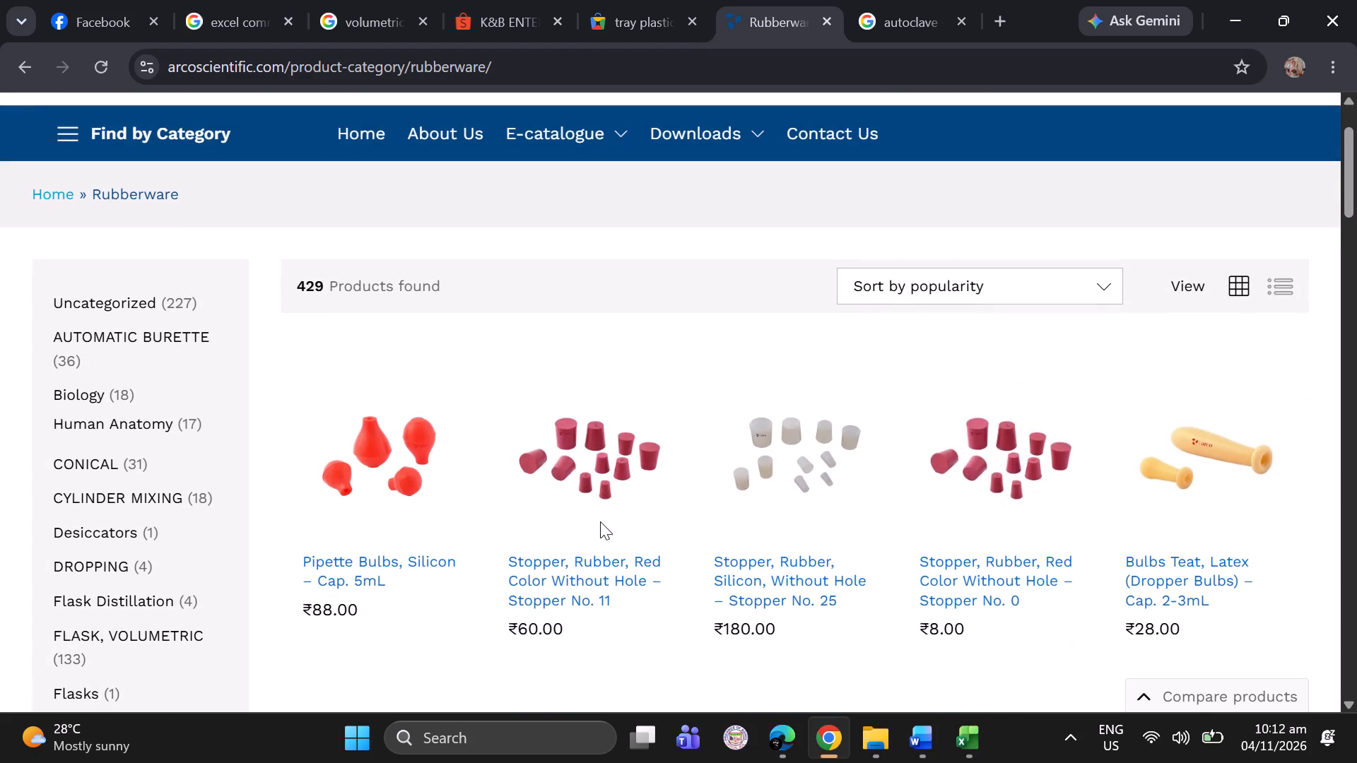
{"action": "scroll", "coordinate": [600, 521], "scroll_direction": "down", "scroll_amount": 3}
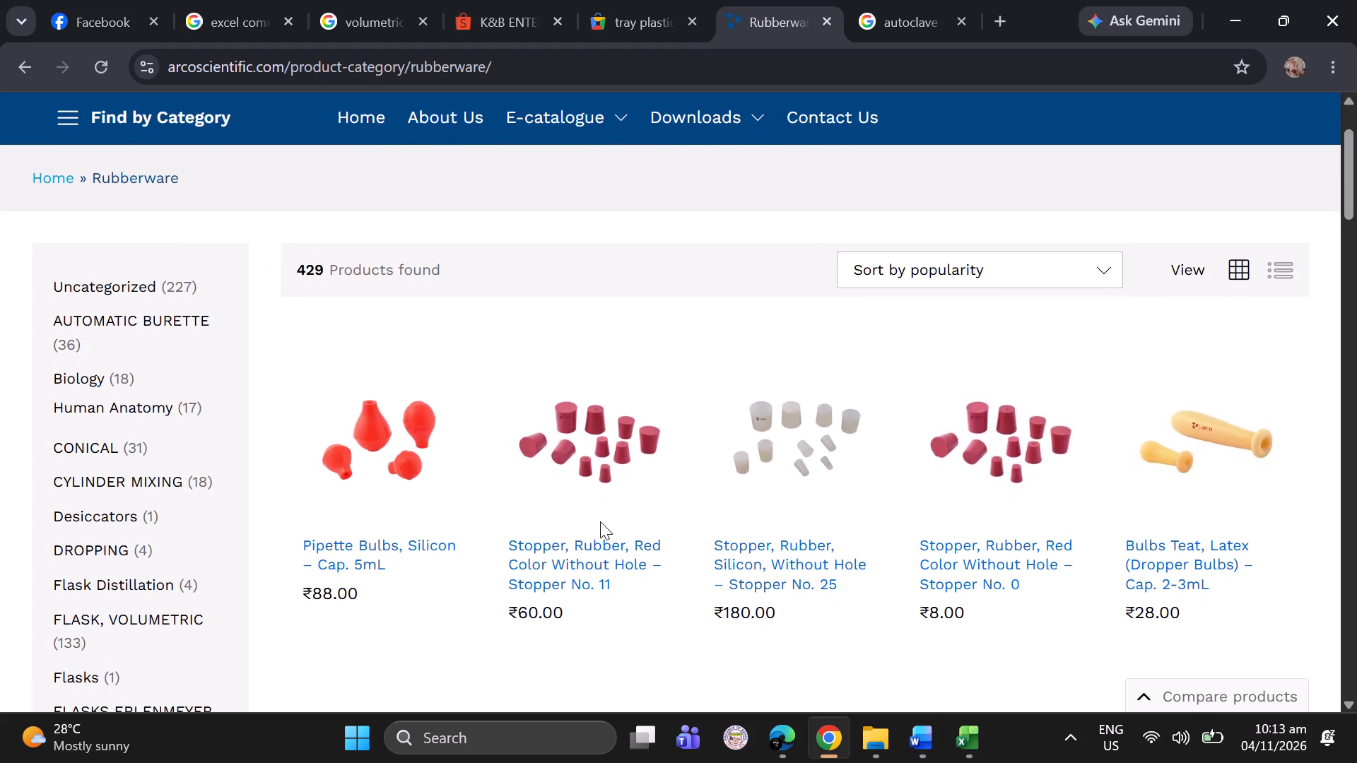
{"action": "scroll", "coordinate": [600, 521], "scroll_direction": "down", "scroll_amount": 1}
{"action": "scroll", "coordinate": [600, 521], "scroll_direction": "up", "scroll_amount": 2}
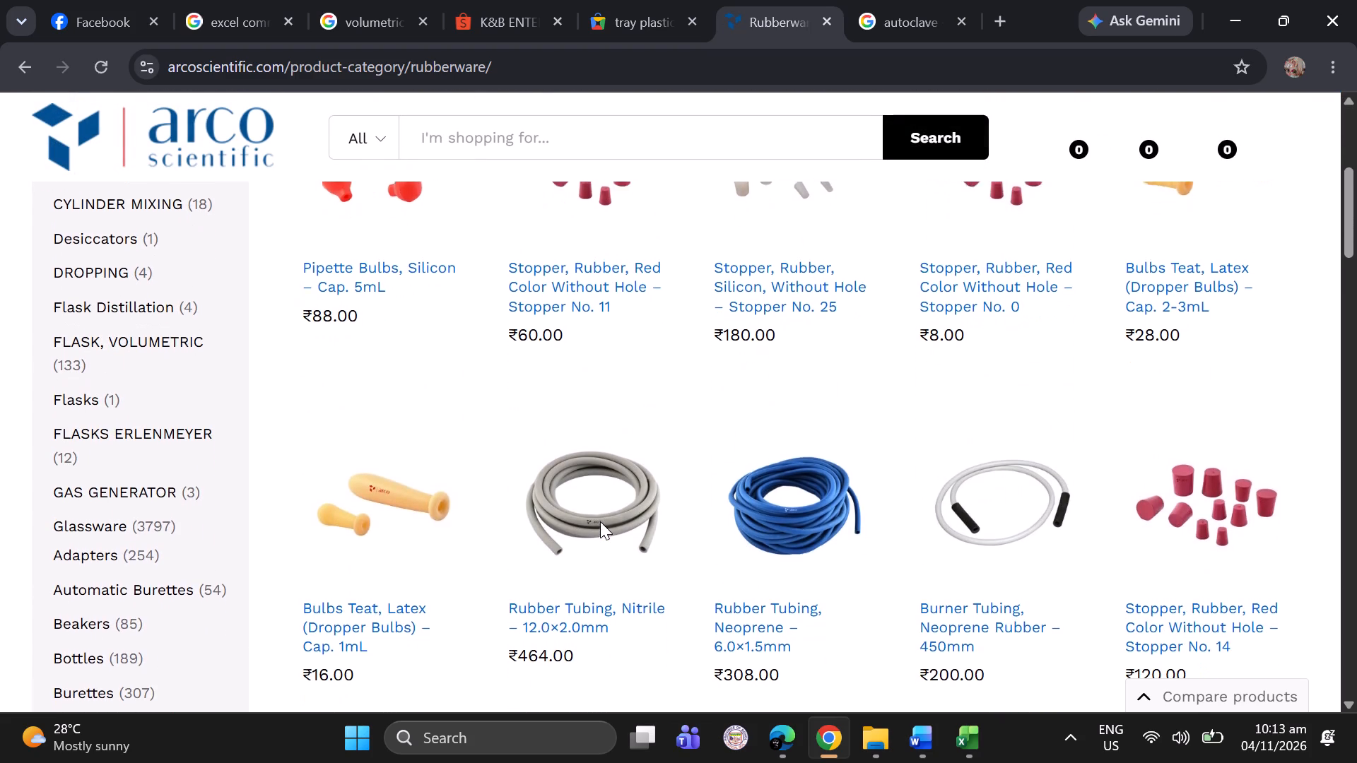
{"action": "scroll", "coordinate": [600, 521], "scroll_direction": "up", "scroll_amount": 1}
{"action": "scroll", "coordinate": [611, 550], "scroll_direction": "down", "scroll_amount": 2}
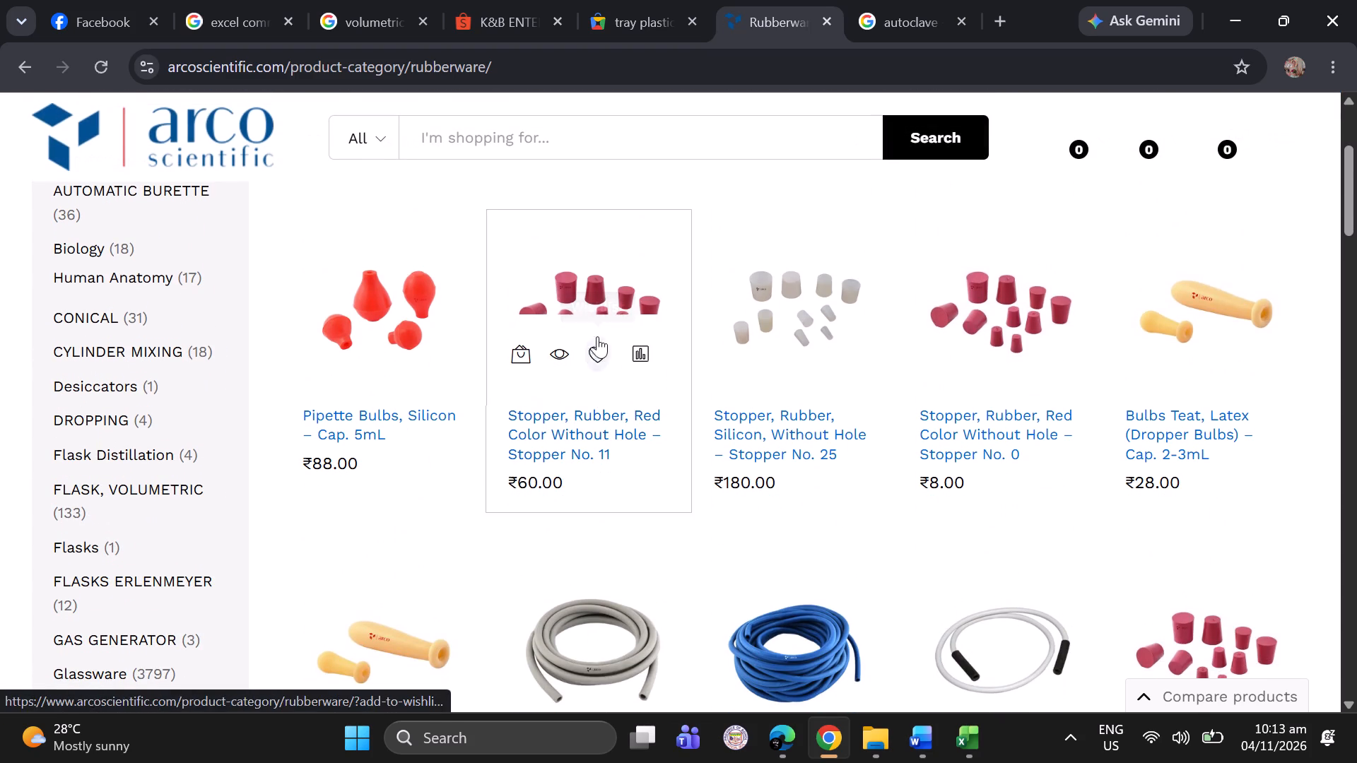
Open the Pipette Bulbs, Silicon – Cap. 5mL product, copy its price and review its specifications.
{"action": "left_click", "coordinate": [380, 254]}
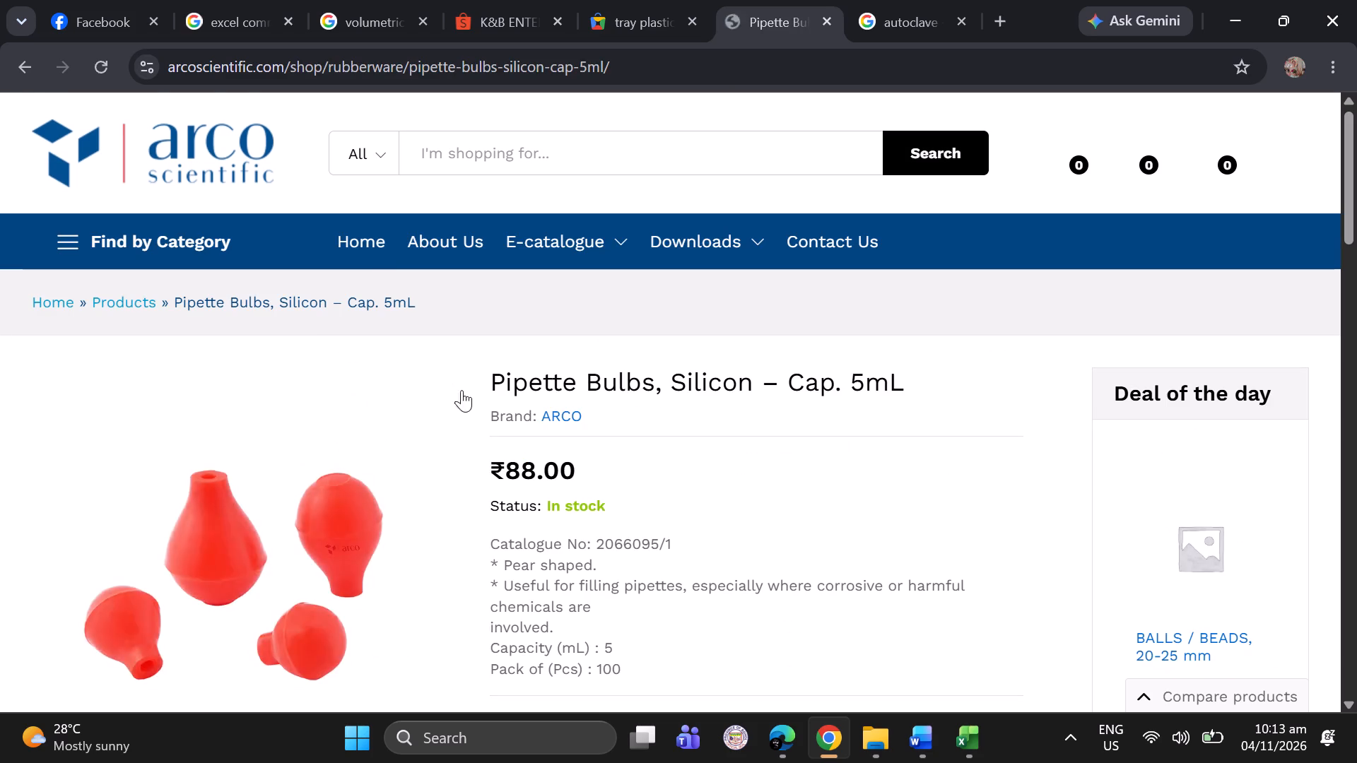
{"action": "scroll", "coordinate": [495, 522], "scroll_direction": "down", "scroll_amount": 1}
{"action": "left_click_drag", "start_coordinate": [576, 438], "coordinate": [464, 439]}
{"action": "key", "text": "ctrl+c"}
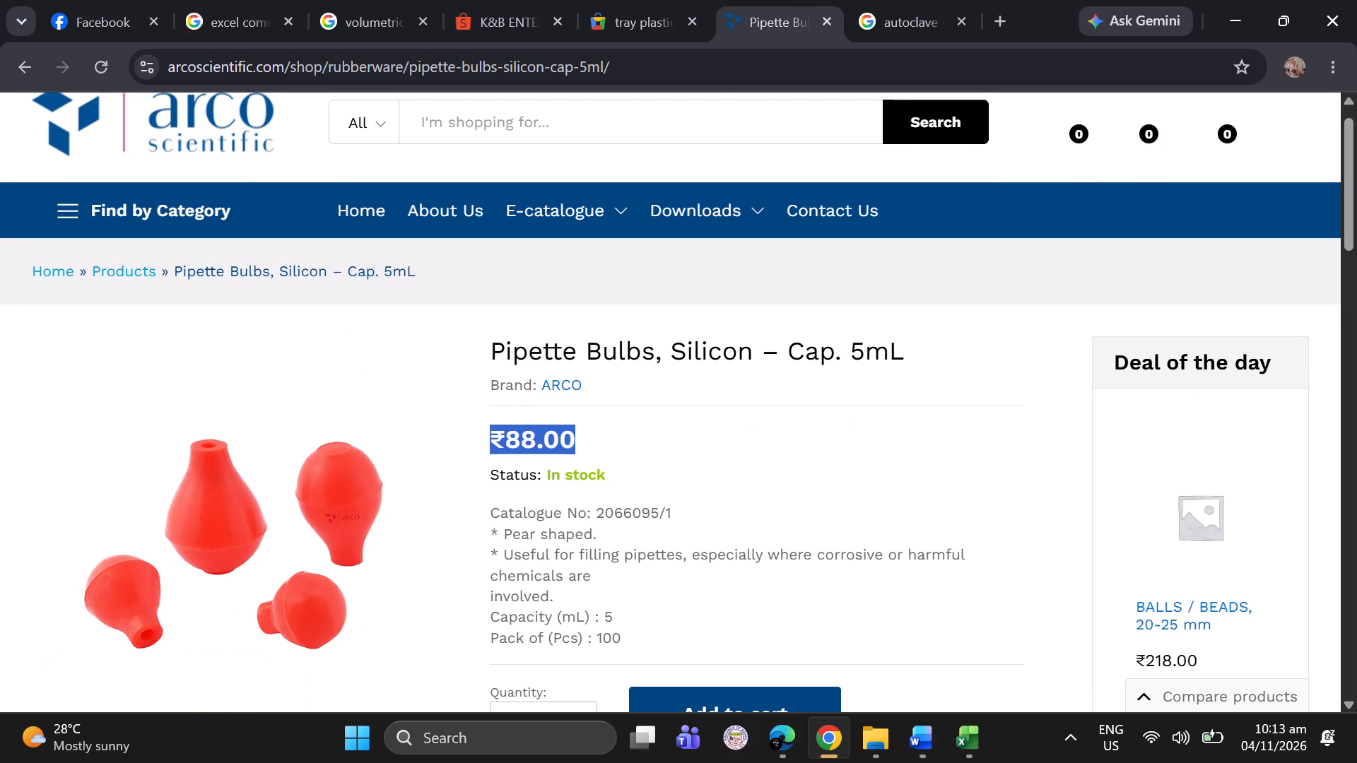
{"action": "scroll", "coordinate": [1000, 422], "scroll_direction": "down", "scroll_amount": 1}
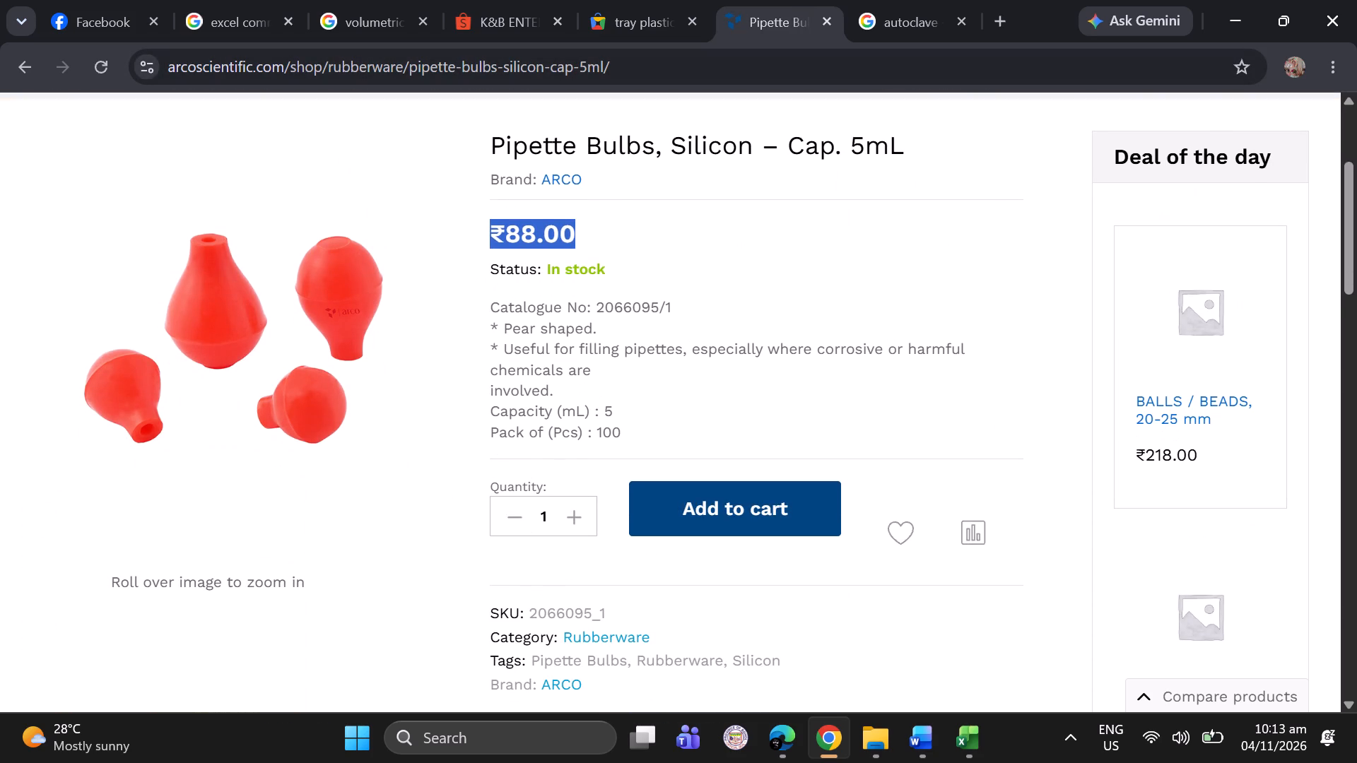
In the open Google search, look up "₹88.00 to php" and review the peso conversion.
{"action": "left_click", "coordinate": [894, 36]}
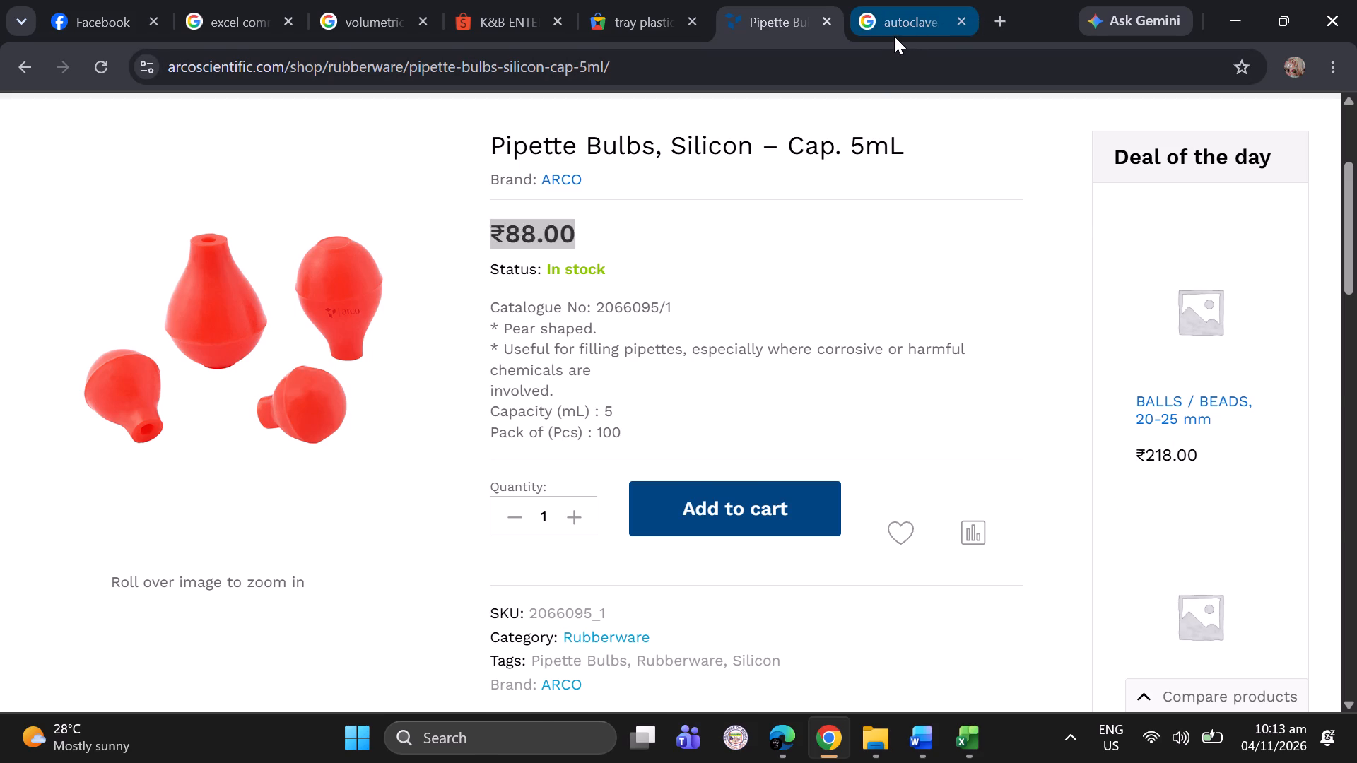
{"action": "left_click", "coordinate": [635, 136]}
{"action": "key", "text": "ctrl+a"}
{"action": "key", "text": "ctrl+v"}
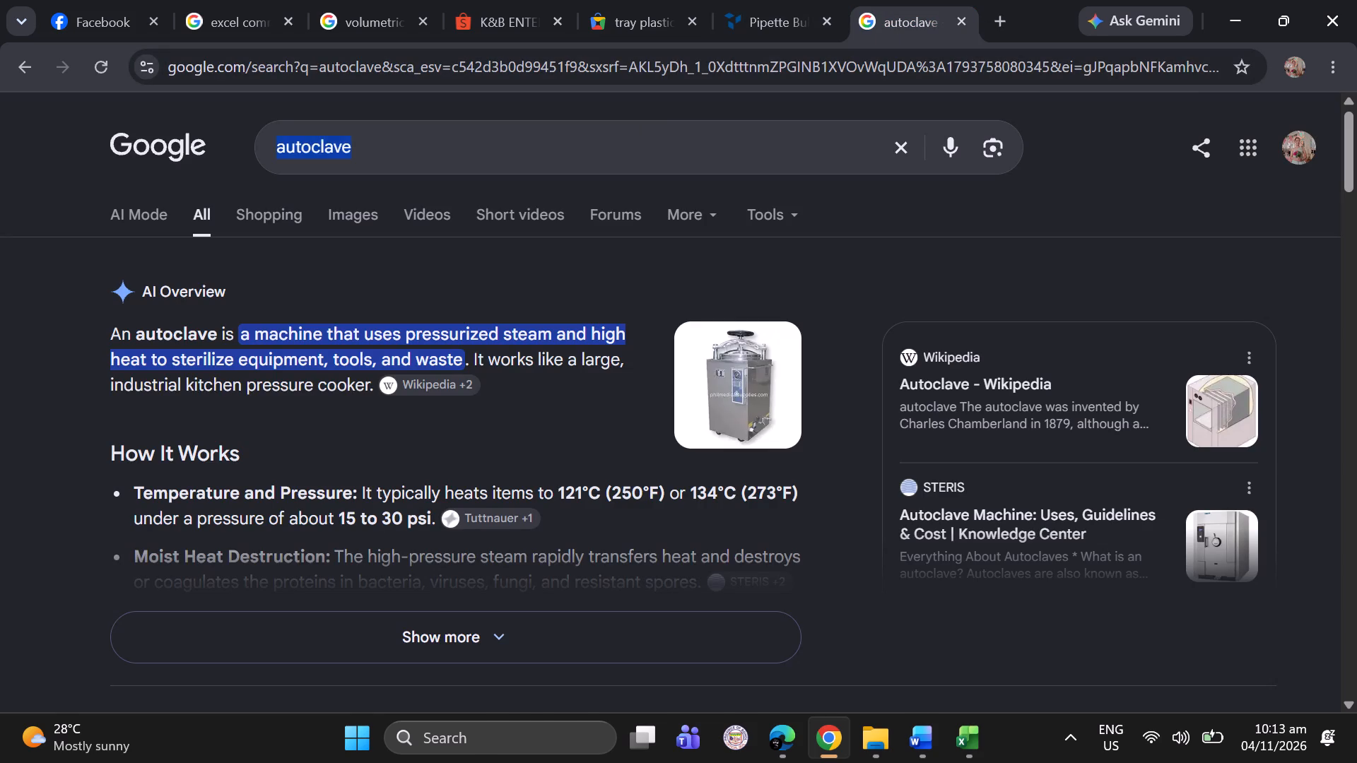
{"action": "key", "text": "space"}
{"action": "type", "text": "to php"}
{"action": "key", "text": "Return"}
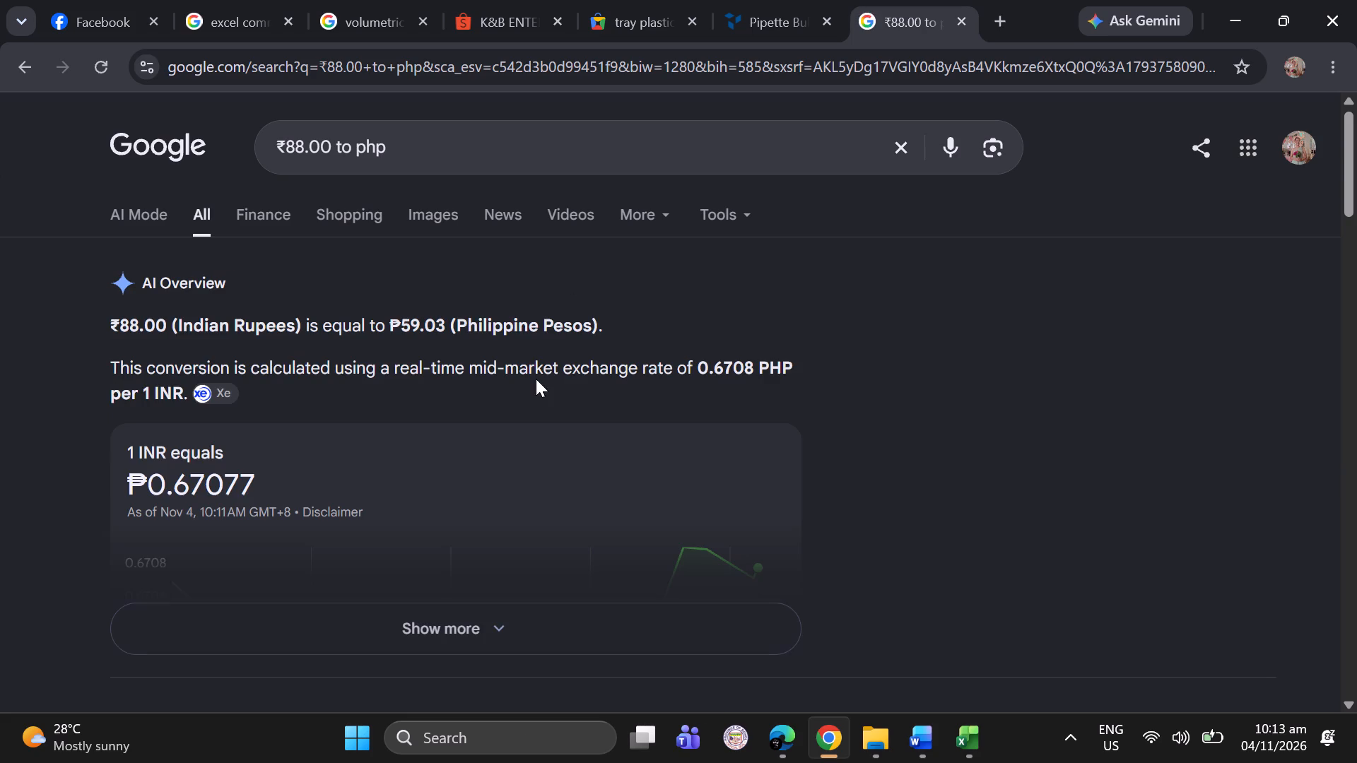
{"action": "scroll", "coordinate": [466, 429], "scroll_direction": "down", "scroll_amount": 1}
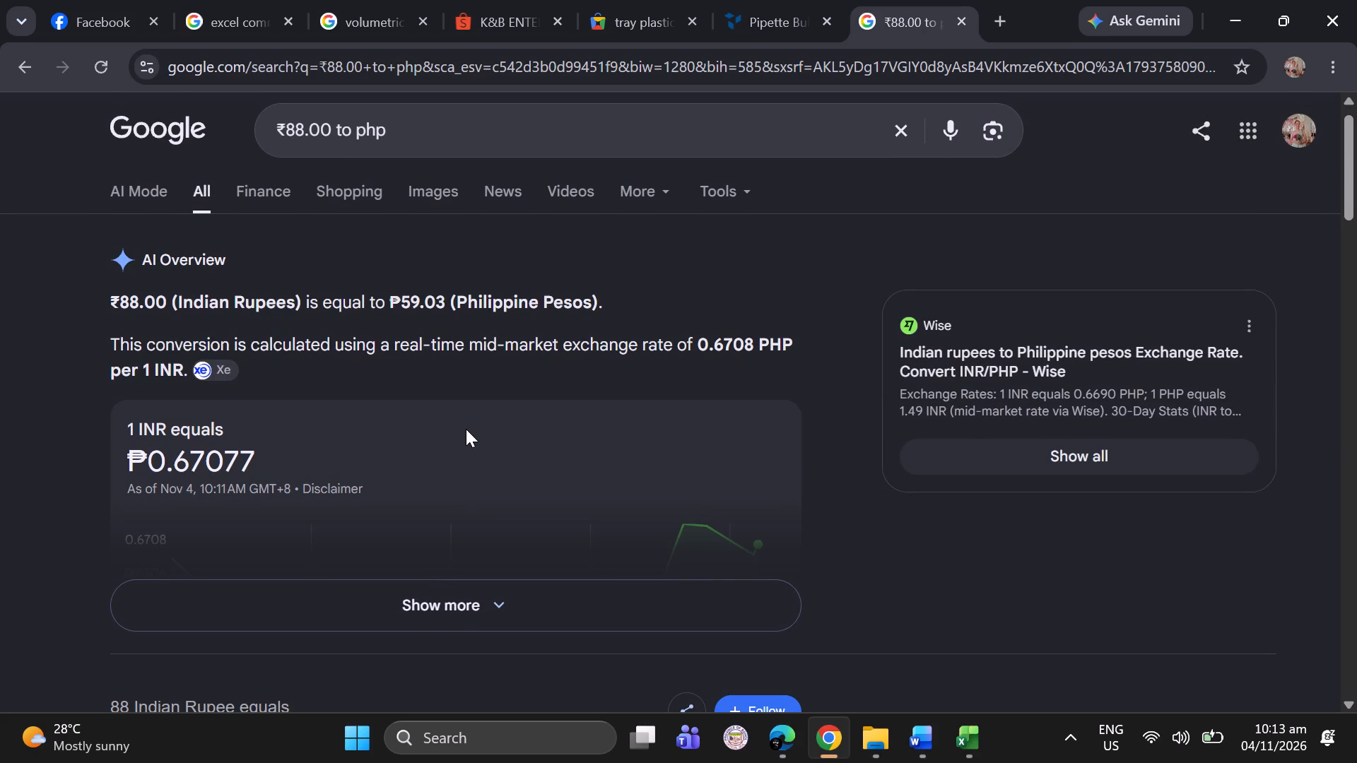
{"action": "scroll", "coordinate": [466, 429], "scroll_direction": "down", "scroll_amount": 1}
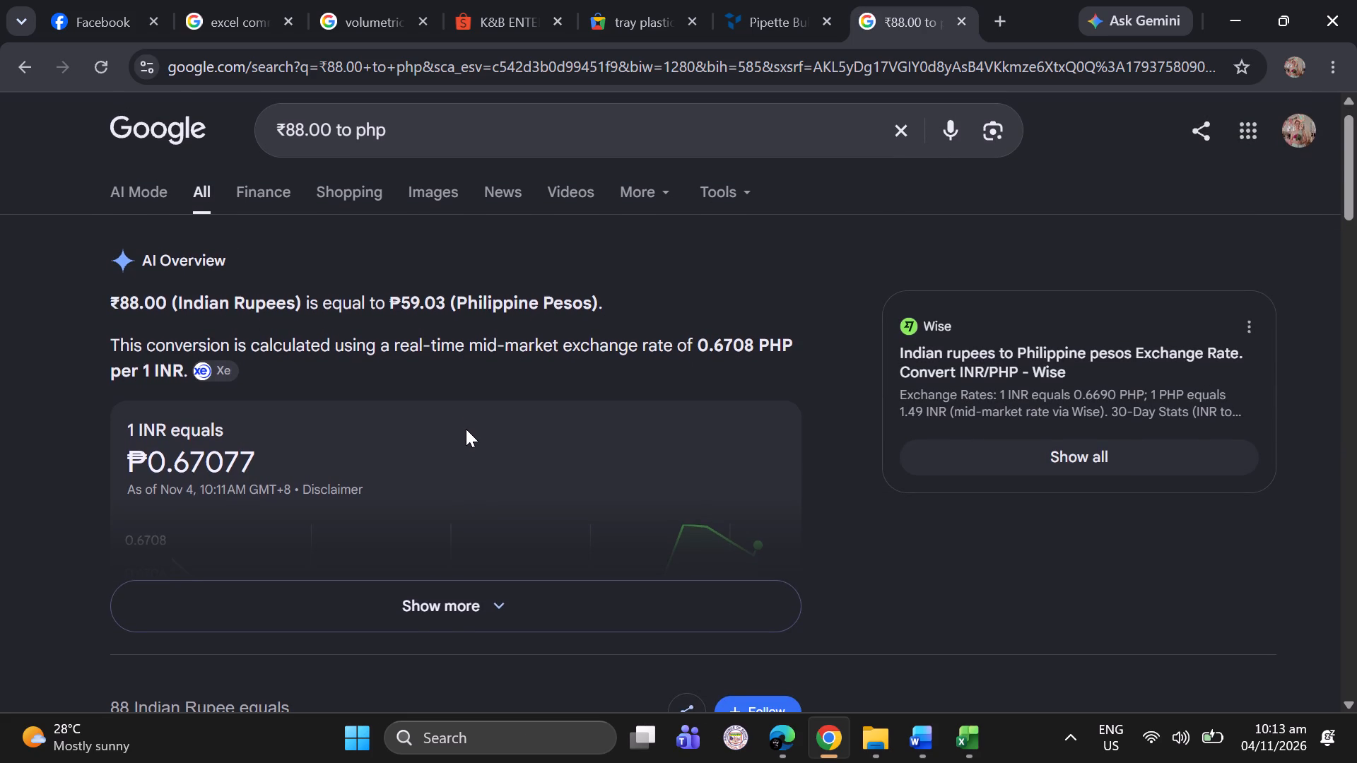
{"action": "scroll", "coordinate": [466, 429], "scroll_direction": "down", "scroll_amount": 2}
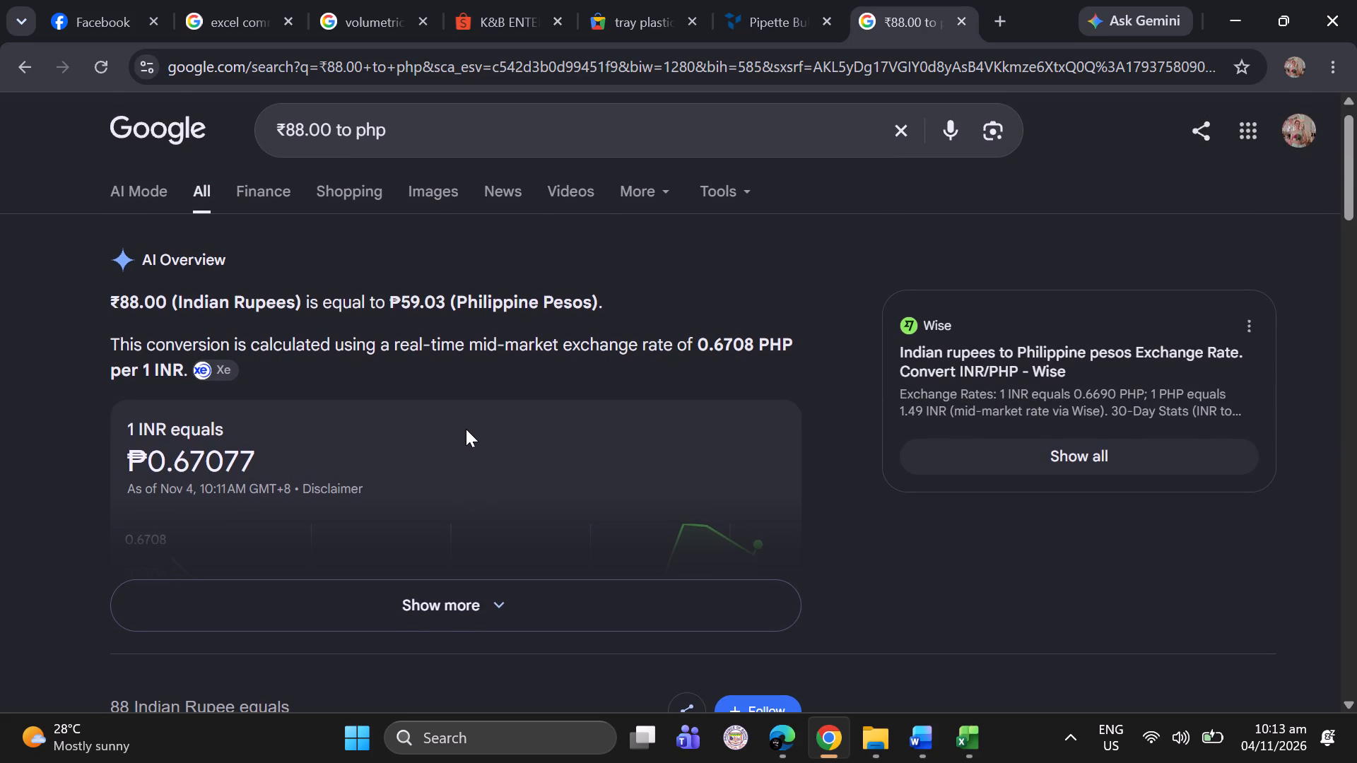
{"action": "scroll", "coordinate": [466, 429], "scroll_direction": "down", "scroll_amount": 1}
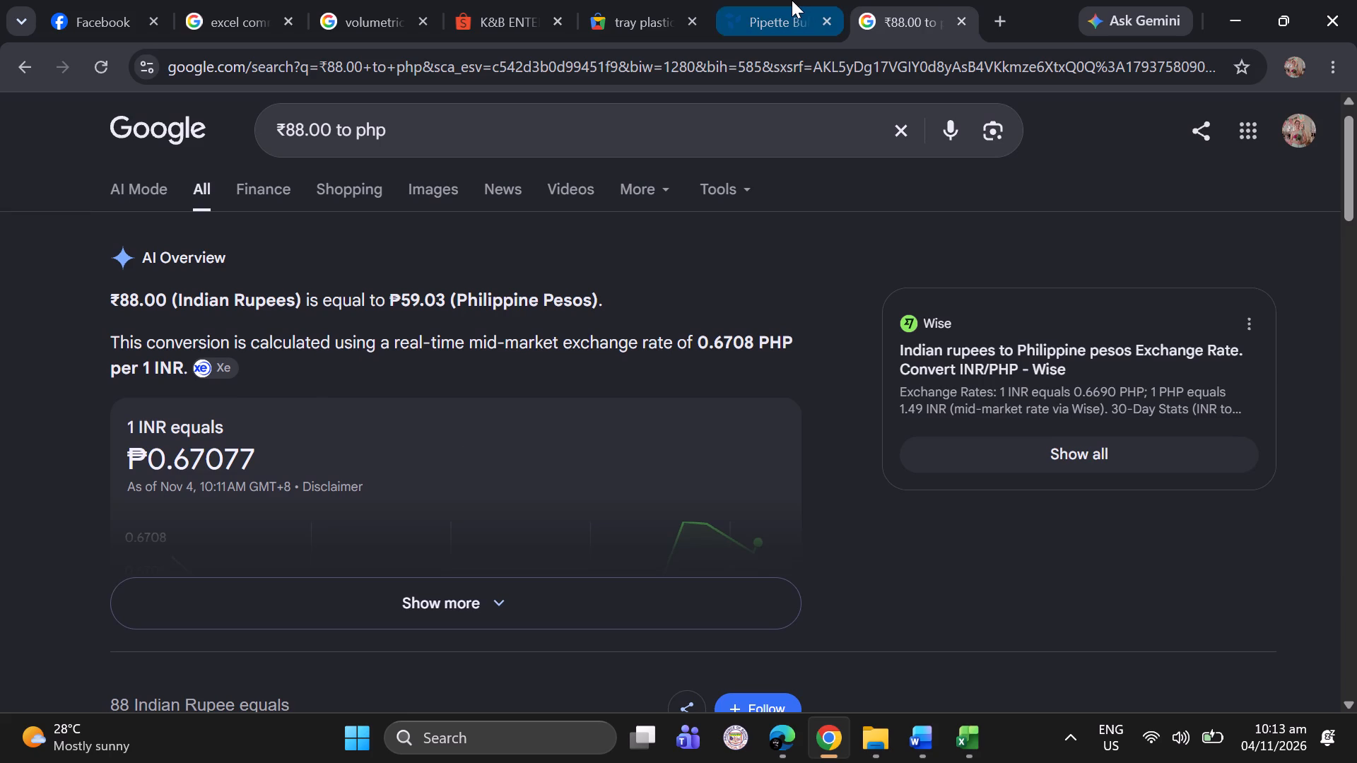
Return to the 5 mL silicon pipette bulbs page and review its details through to the footer.
{"action": "left_click", "coordinate": [792, 0]}
{"action": "left_click", "coordinate": [799, 343]}
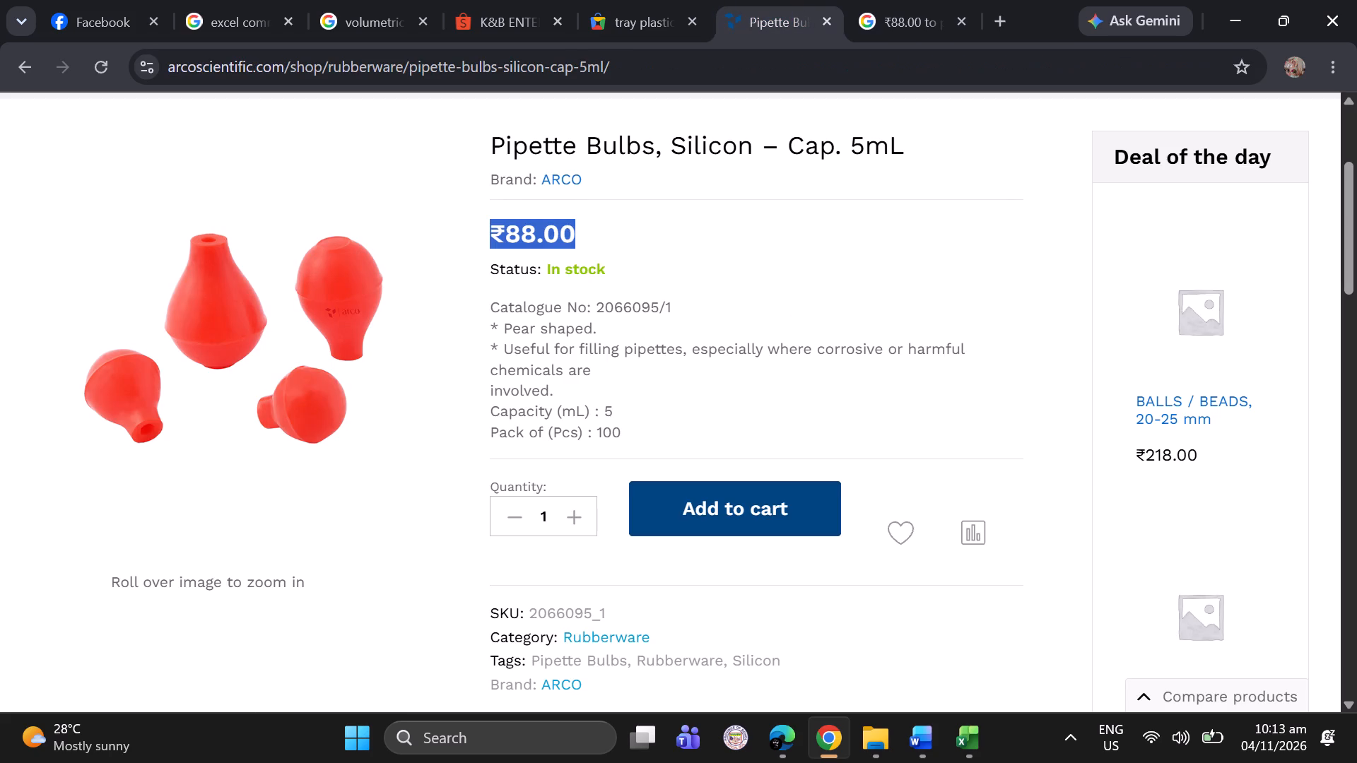
{"action": "scroll", "coordinate": [799, 343], "scroll_direction": "up", "scroll_amount": 2}
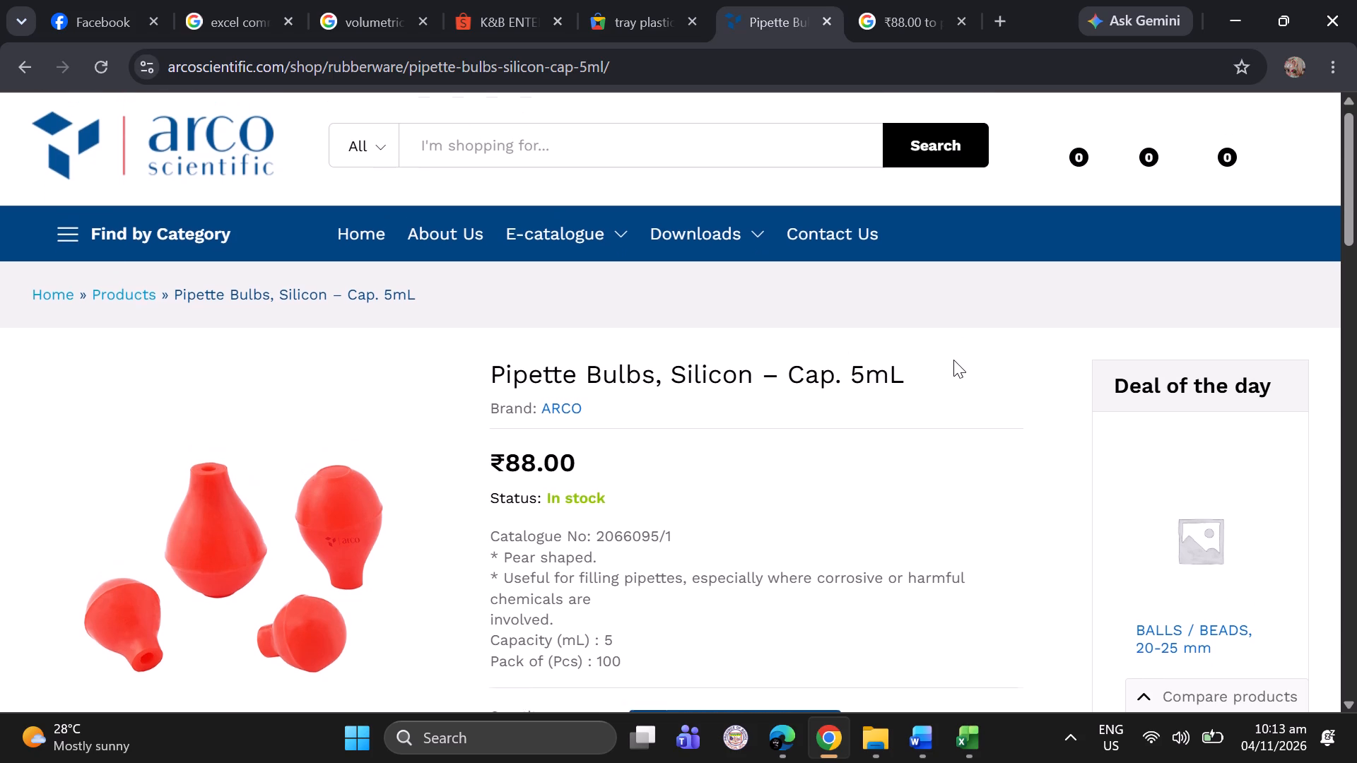
{"action": "scroll", "coordinate": [983, 328], "scroll_direction": "down", "scroll_amount": 2}
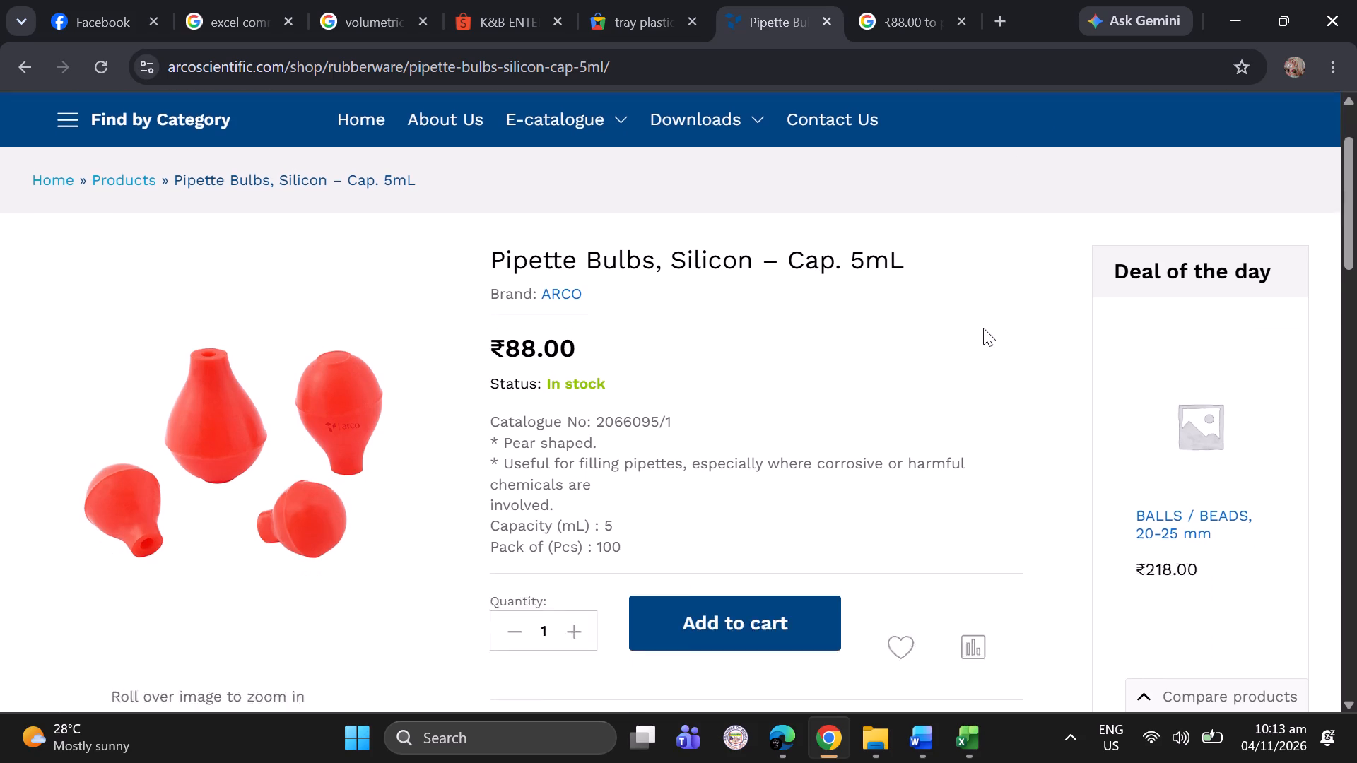
{"action": "scroll", "coordinate": [983, 328], "scroll_direction": "down", "scroll_amount": 4}
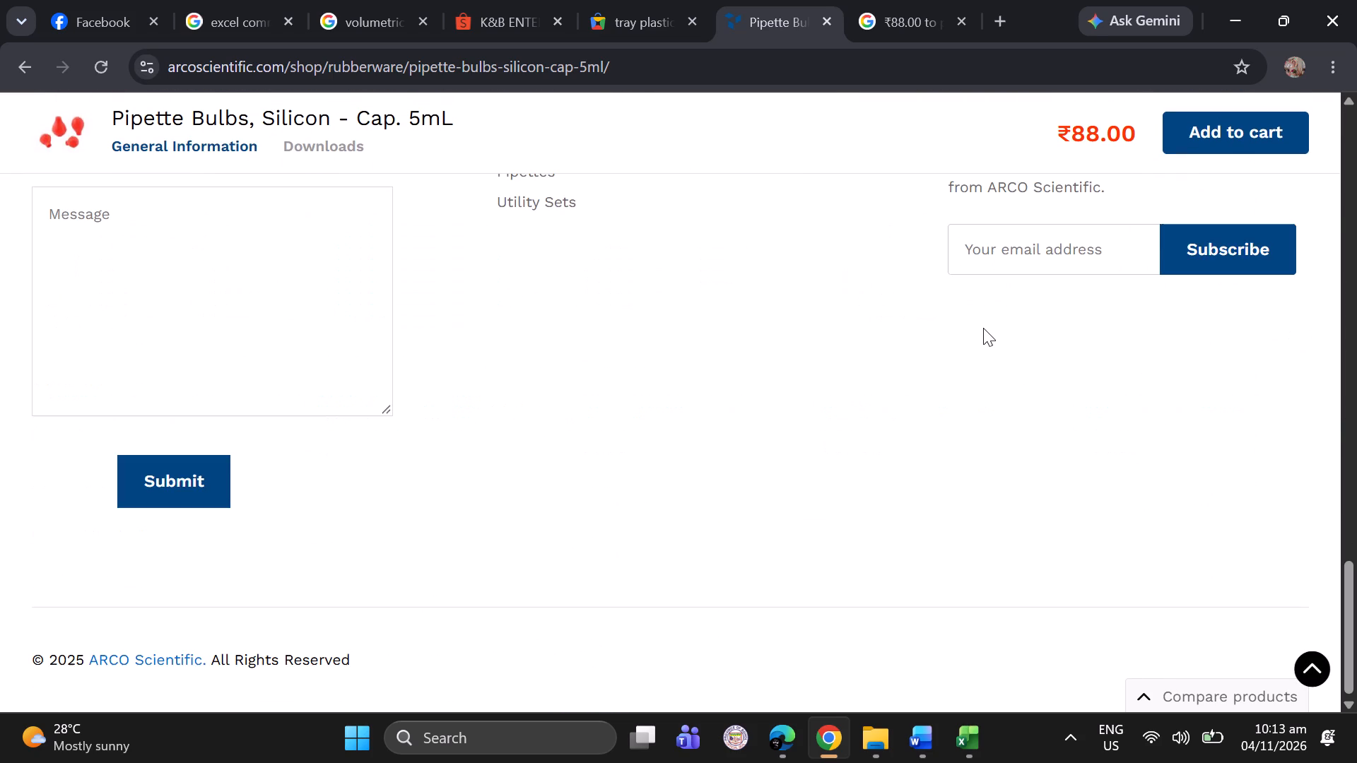
{"action": "scroll", "coordinate": [983, 328], "scroll_direction": "up", "scroll_amount": 1}
{"action": "scroll", "coordinate": [983, 328], "scroll_direction": "down", "scroll_amount": 2}
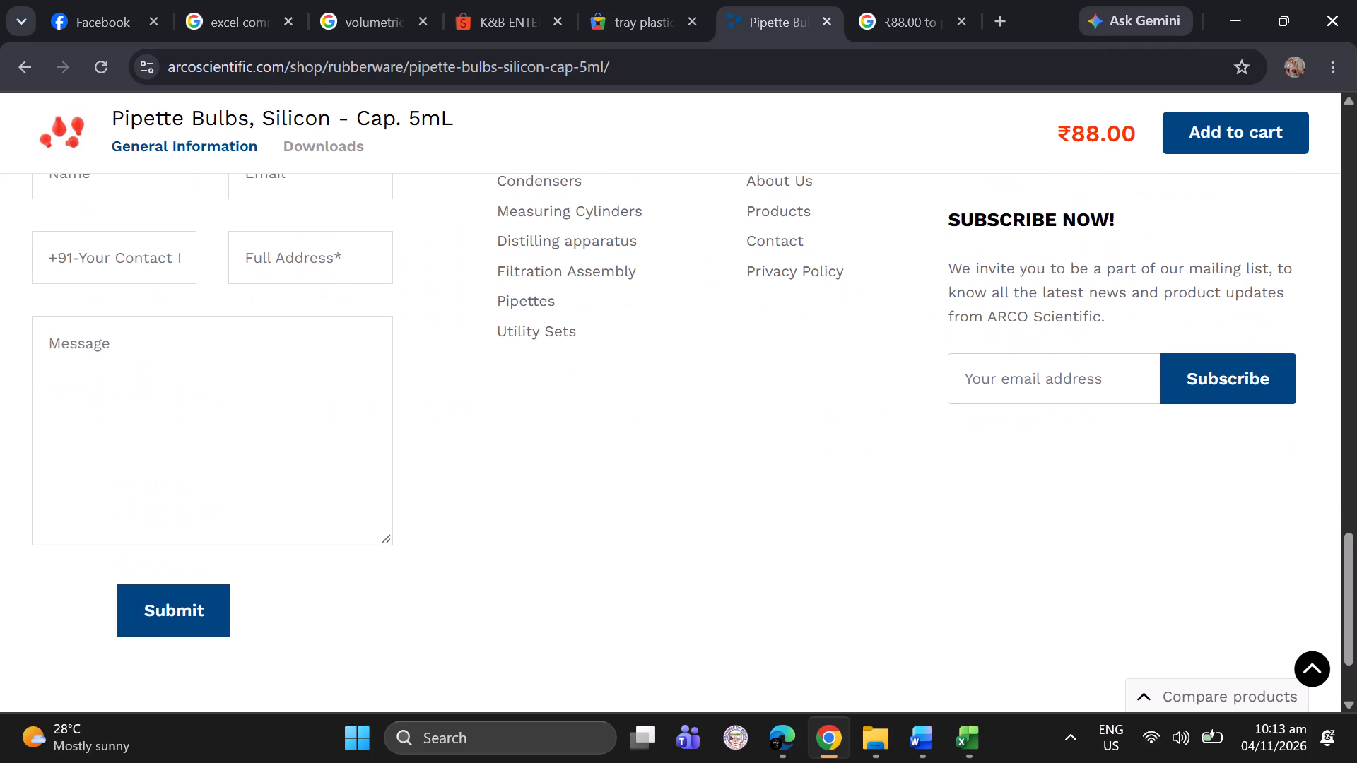
{"action": "scroll", "coordinate": [983, 328], "scroll_direction": "down", "scroll_amount": 1}
{"action": "scroll", "coordinate": [335, 268], "scroll_direction": "up", "scroll_amount": 2}
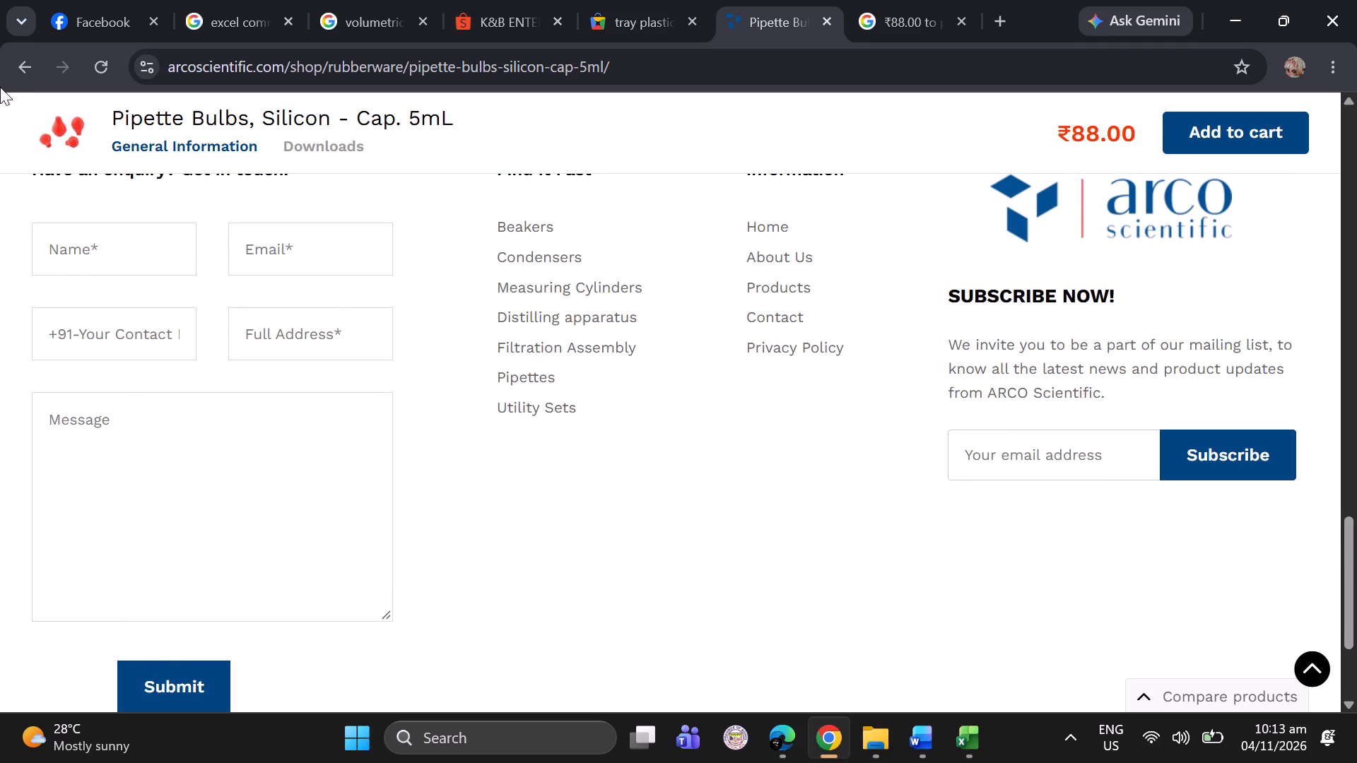
Go back to the Rubberware category and examine the products and prices down to the end of its first page.
{"action": "left_click", "coordinate": [23, 72]}
{"action": "scroll", "coordinate": [331, 471], "scroll_direction": "down", "scroll_amount": 1}
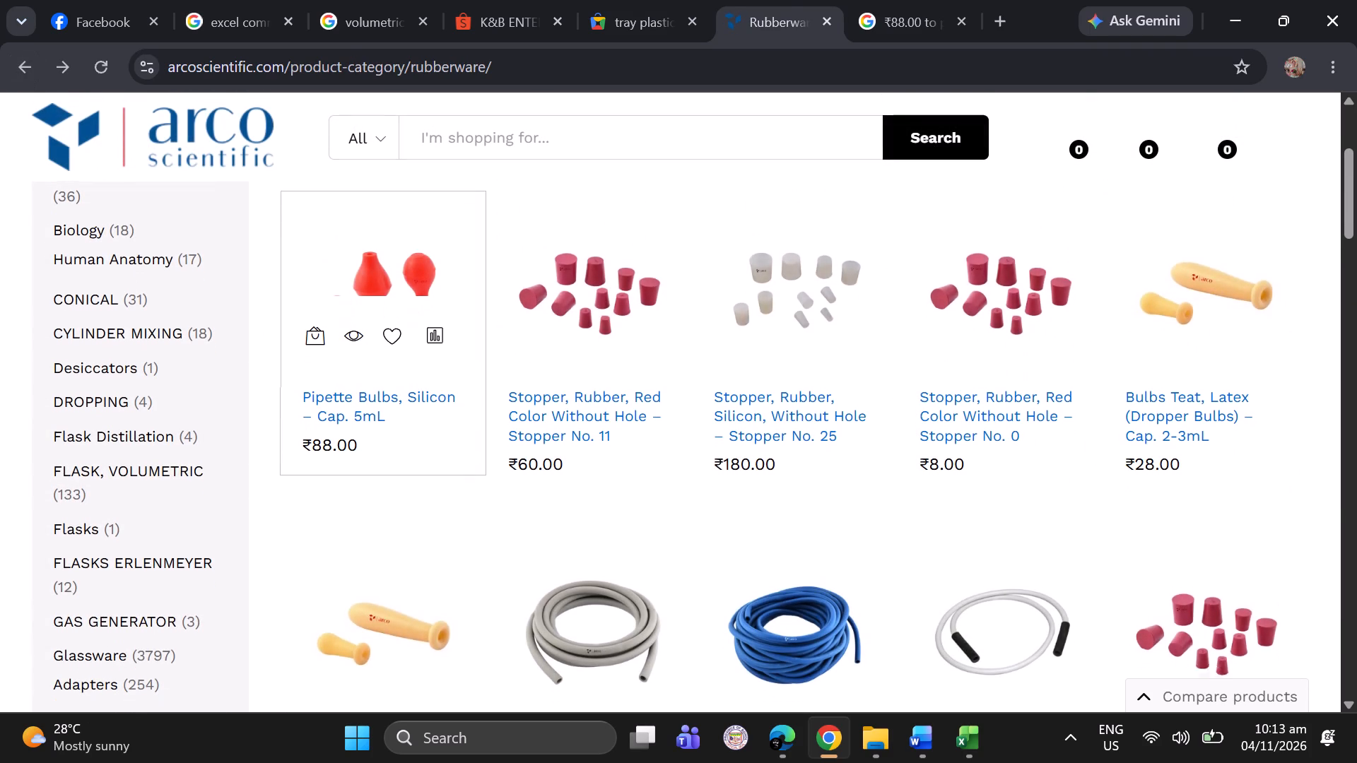
{"action": "scroll", "coordinate": [331, 471], "scroll_direction": "down", "scroll_amount": 3}
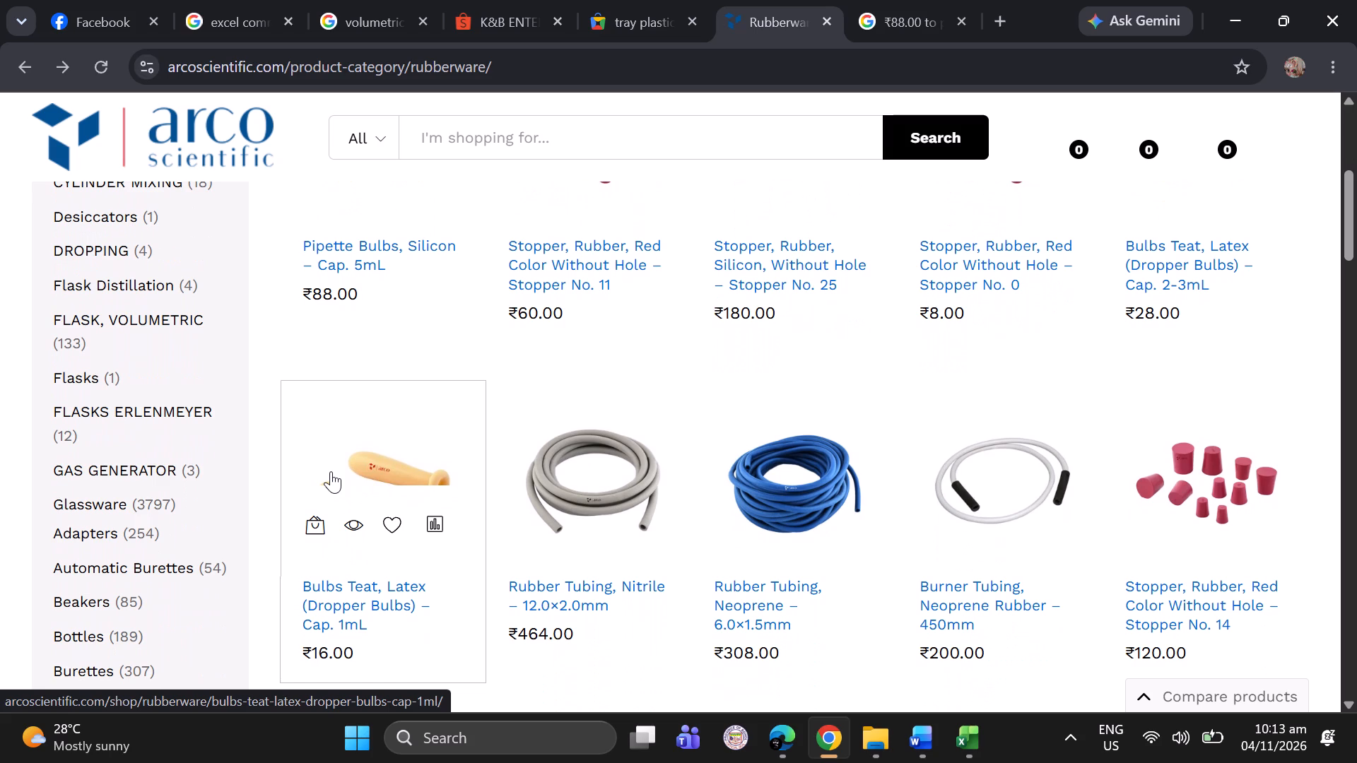
{"action": "scroll", "coordinate": [331, 471], "scroll_direction": "down", "scroll_amount": 3}
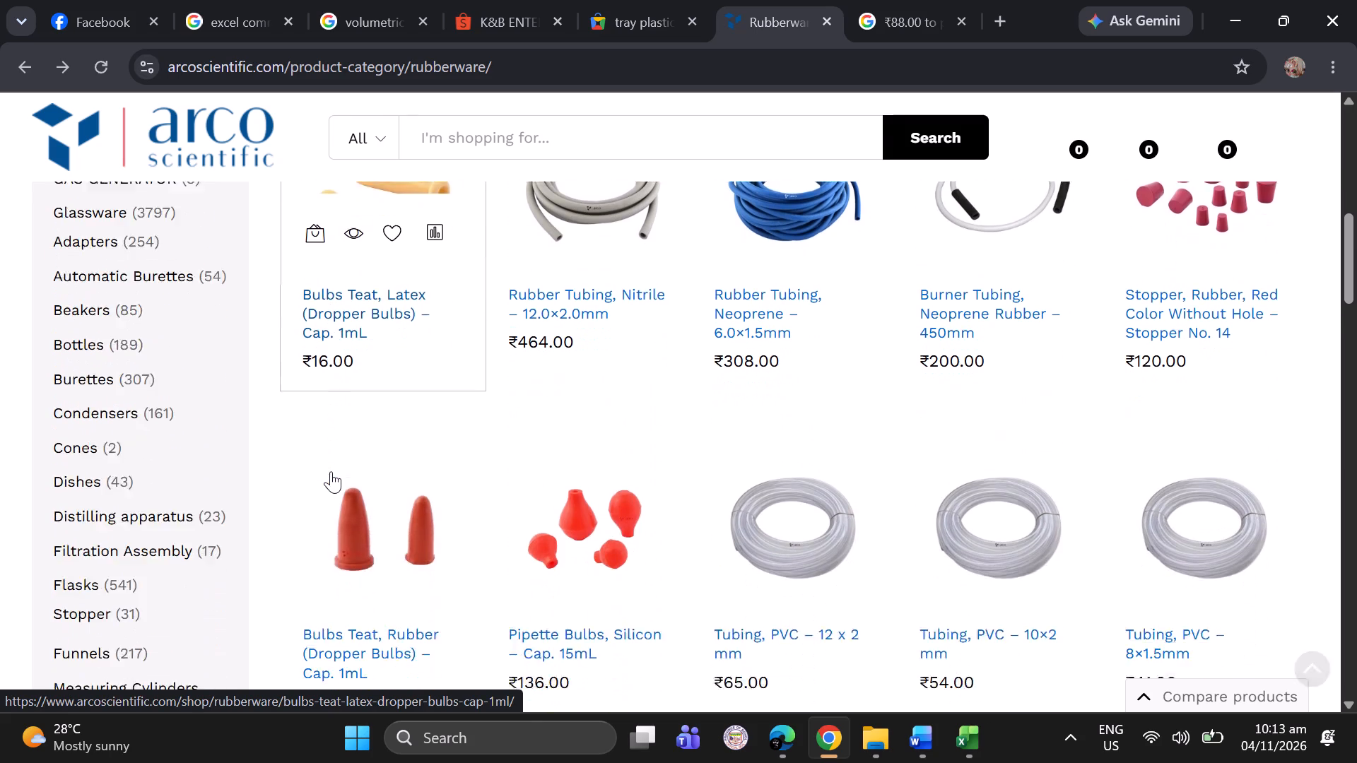
{"action": "scroll", "coordinate": [331, 471], "scroll_direction": "down", "scroll_amount": 2}
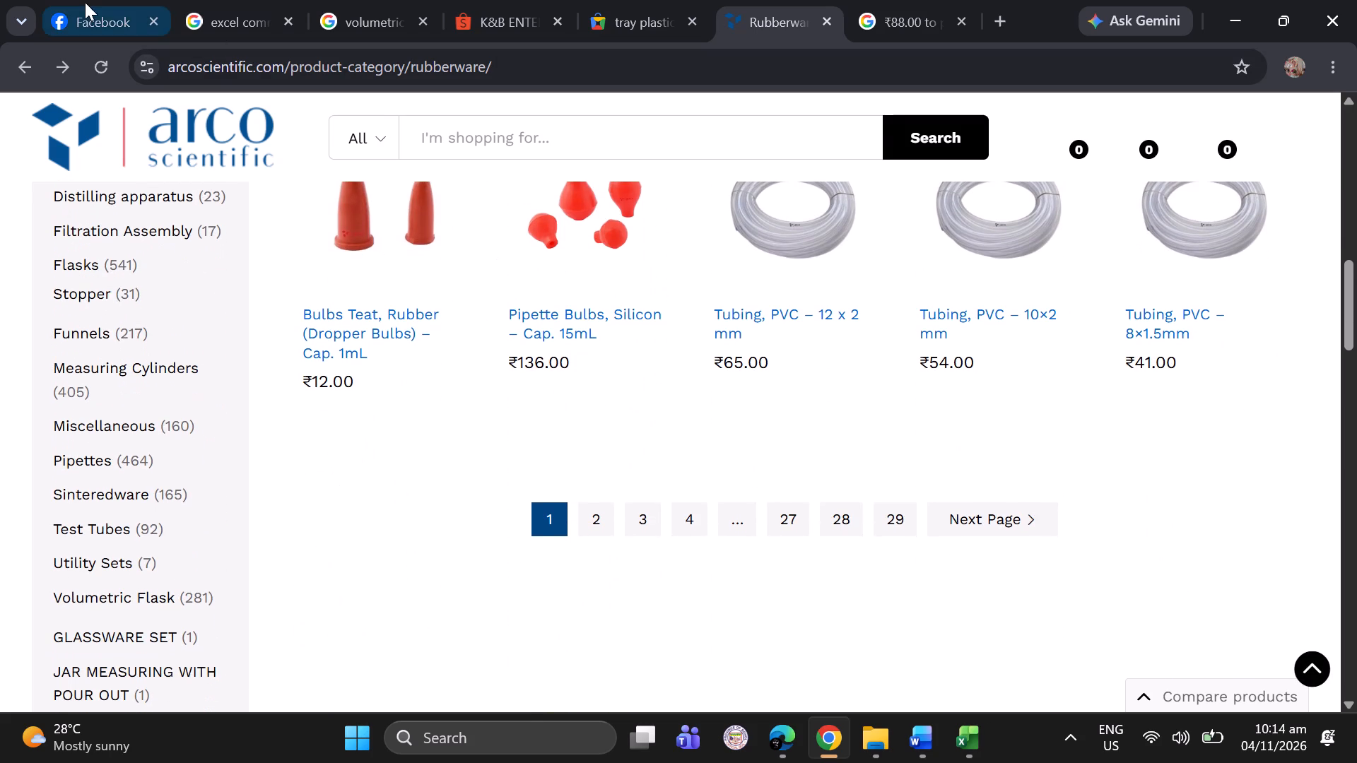
Search the supplier's site for "tray" and look over the first page of tray products and prices.
{"action": "left_click", "coordinate": [445, 136]}
{"action": "key", "text": "semicolon"}
{"action": "key", "text": "BackSpace"}
{"action": "key", "text": "l"}
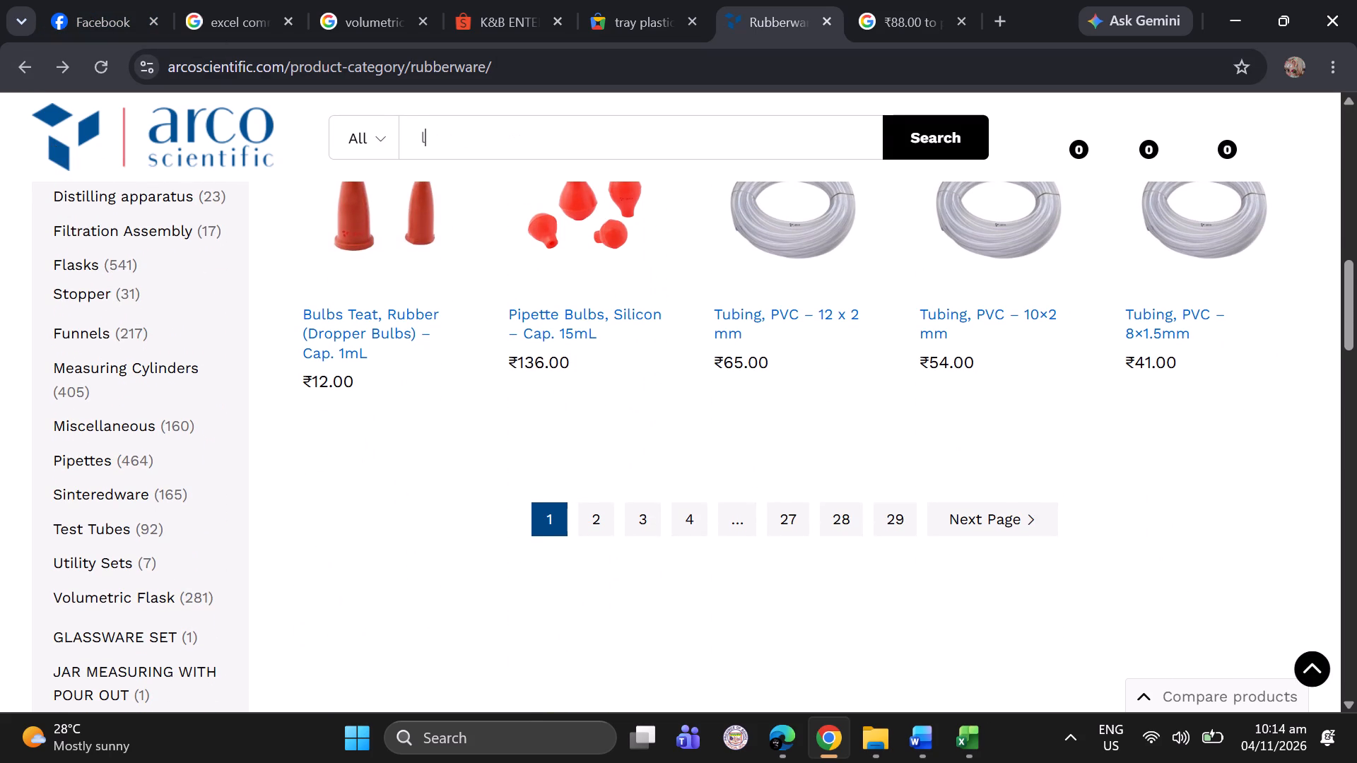
{"action": "key", "text": "BackSpace"}
{"action": "type", "text": "tray"}
{"action": "key", "text": "Return"}
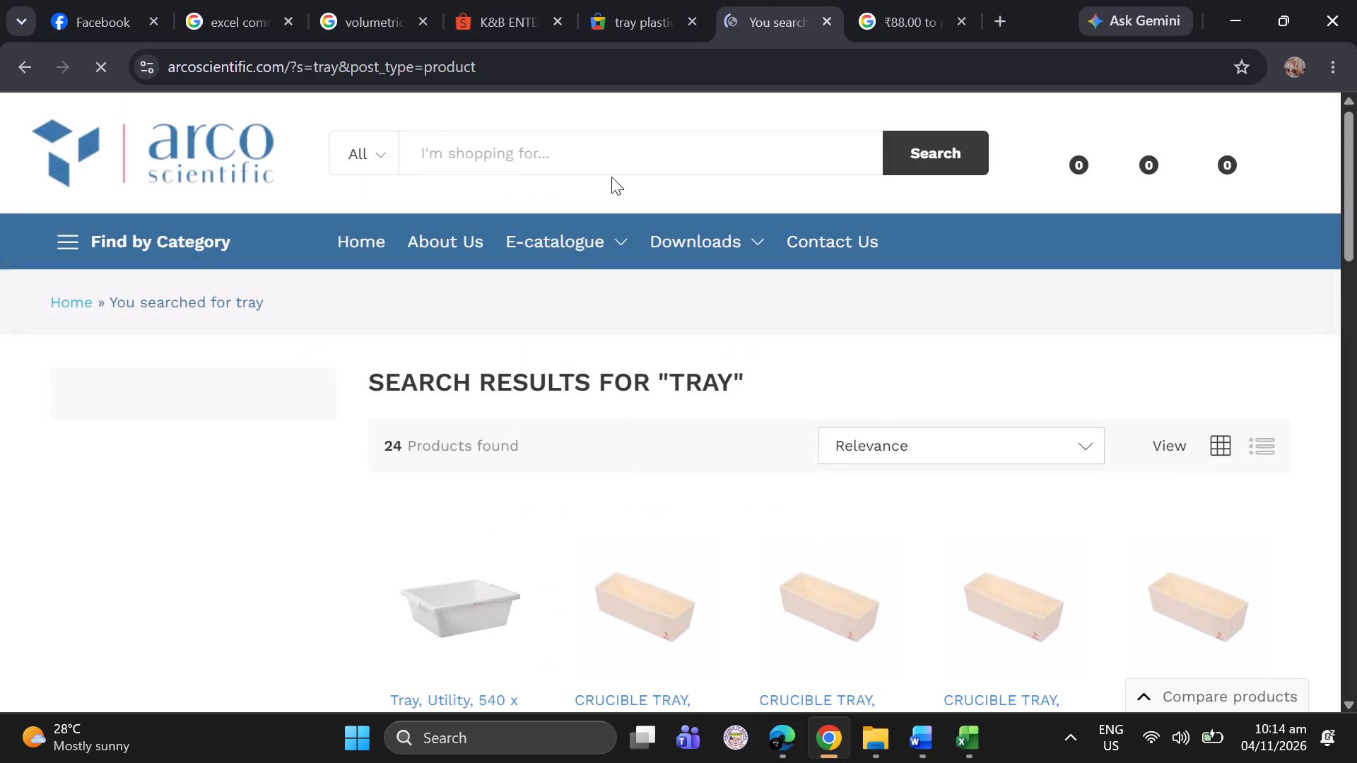
{"action": "scroll", "coordinate": [669, 384], "scroll_direction": "down", "scroll_amount": 3}
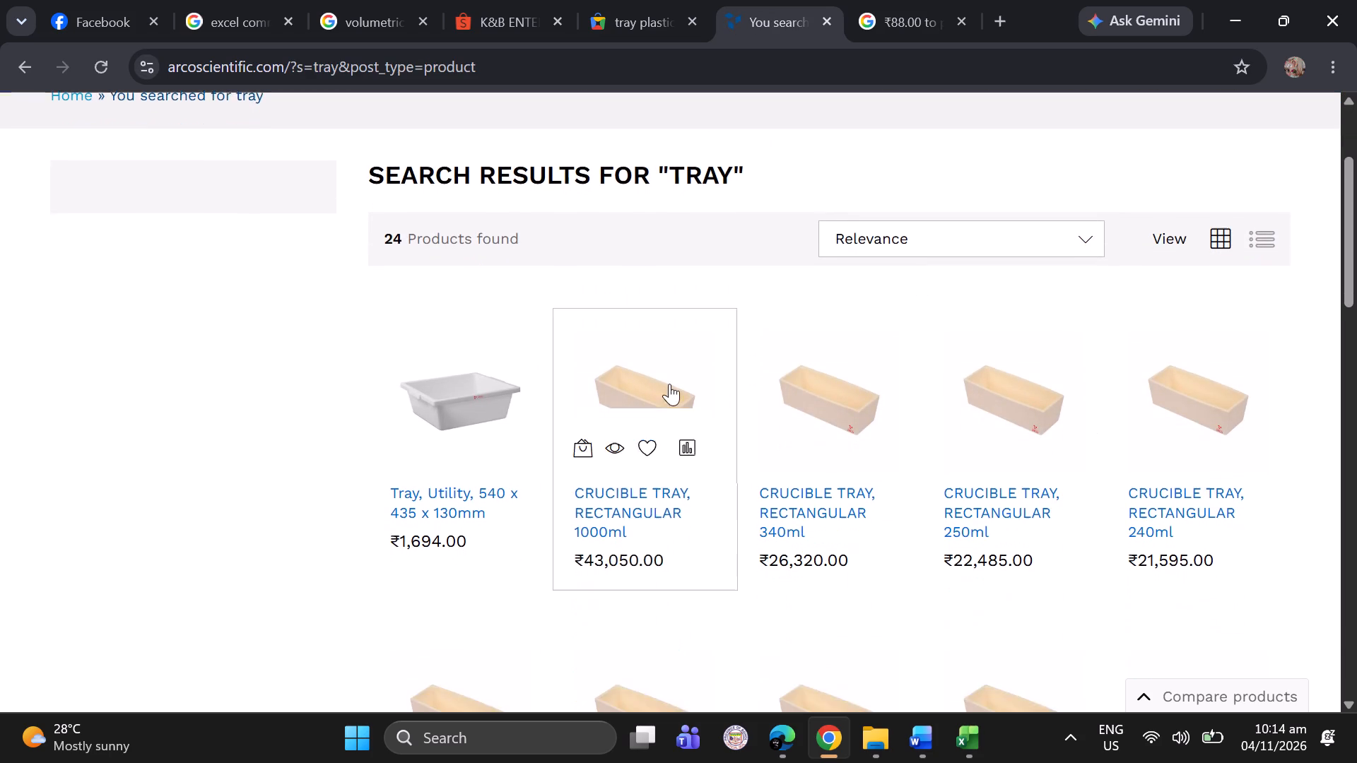
{"action": "scroll", "coordinate": [669, 384], "scroll_direction": "down", "scroll_amount": 3}
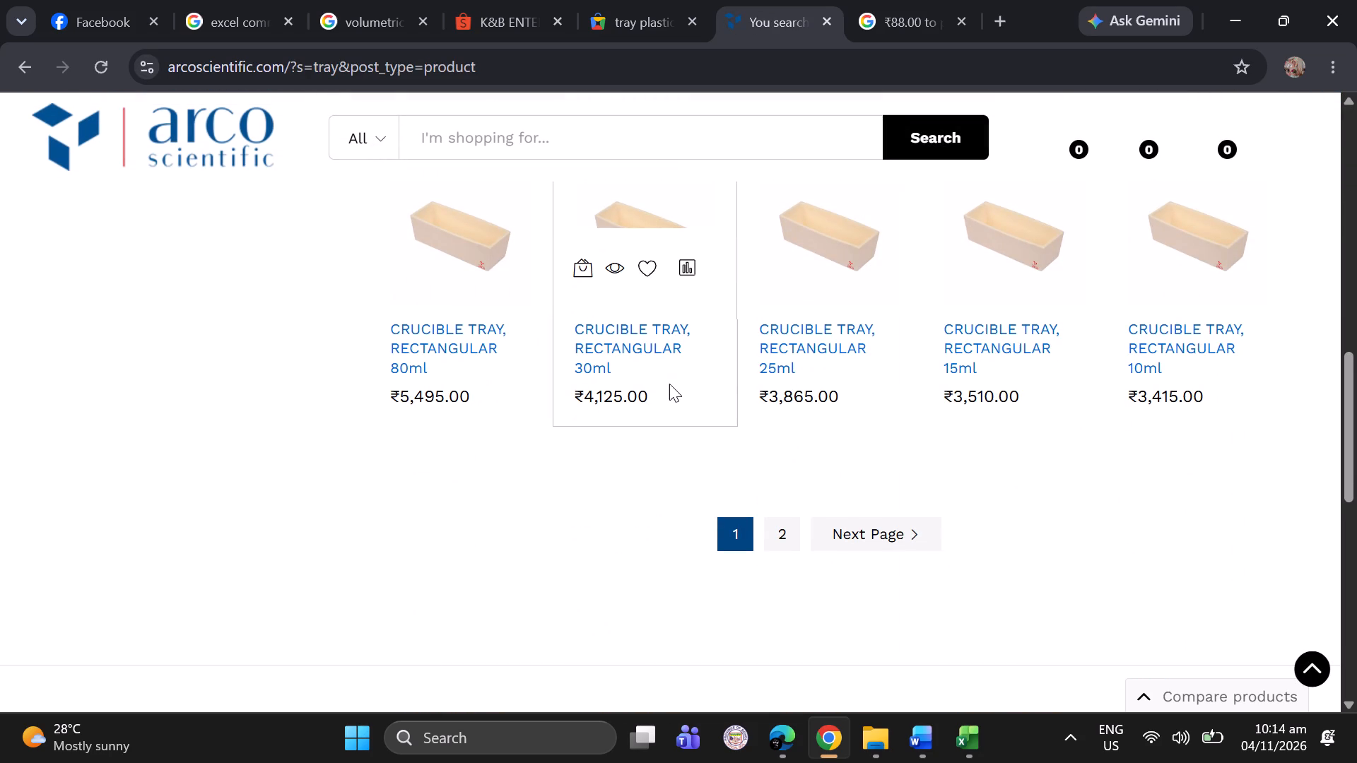
Open the second page of the "tray" search results and look over its products and prices.
{"action": "left_click", "coordinate": [786, 543]}
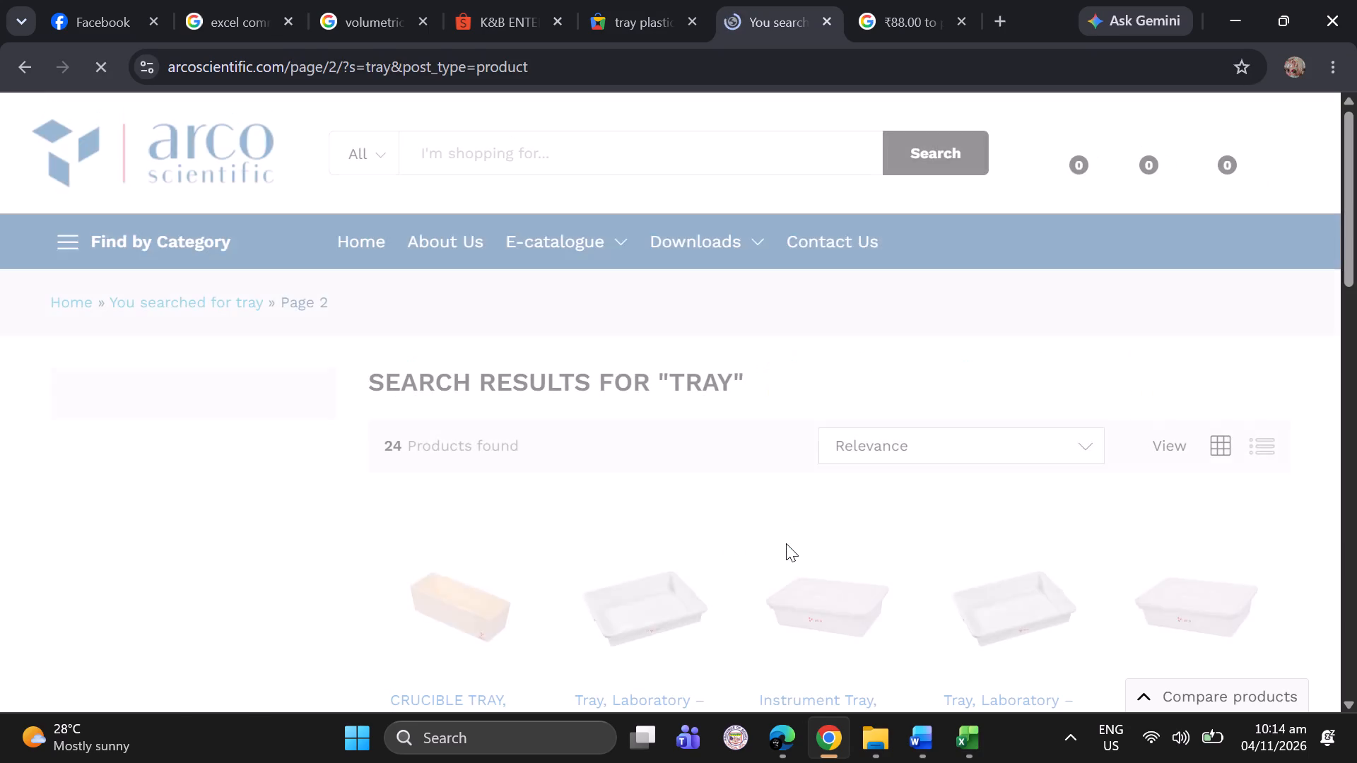
{"action": "scroll", "coordinate": [786, 543], "scroll_direction": "down", "scroll_amount": 2}
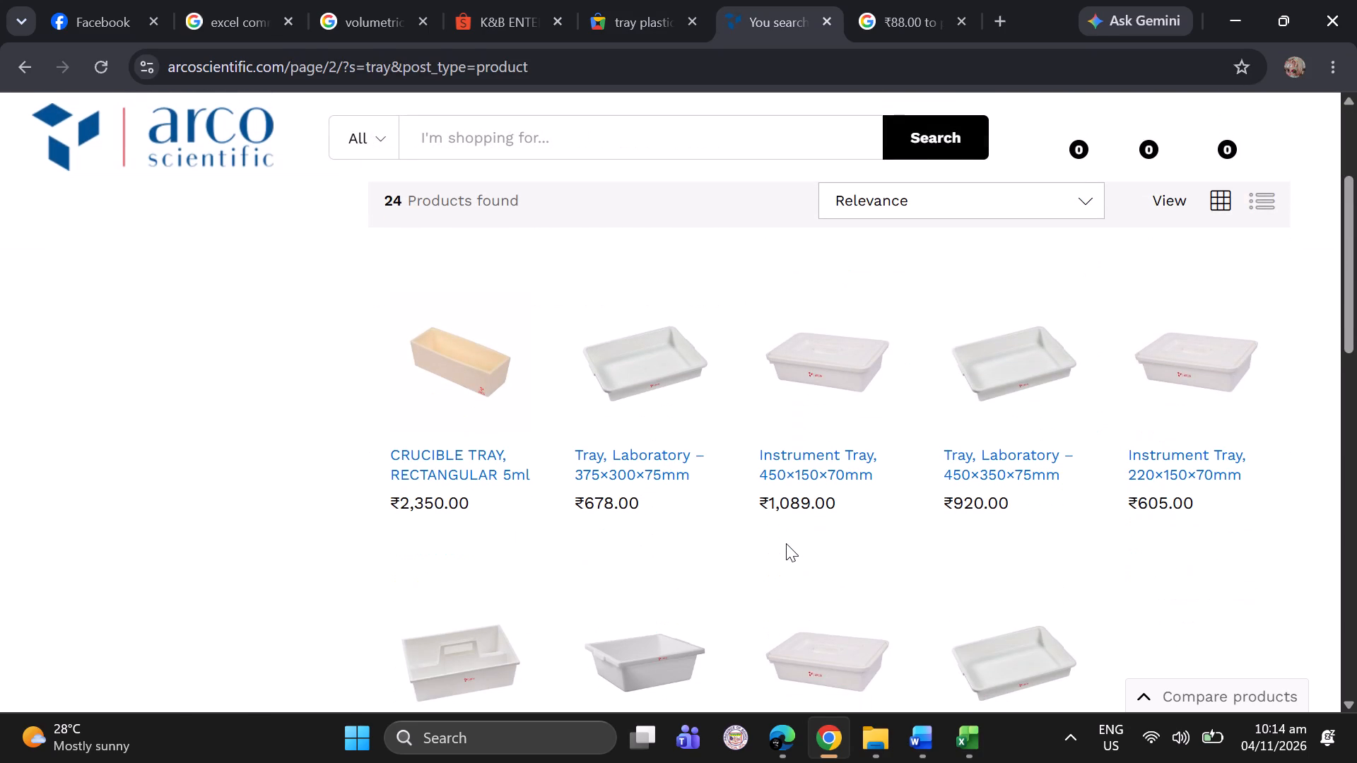
{"action": "scroll", "coordinate": [786, 543], "scroll_direction": "down", "scroll_amount": 1}
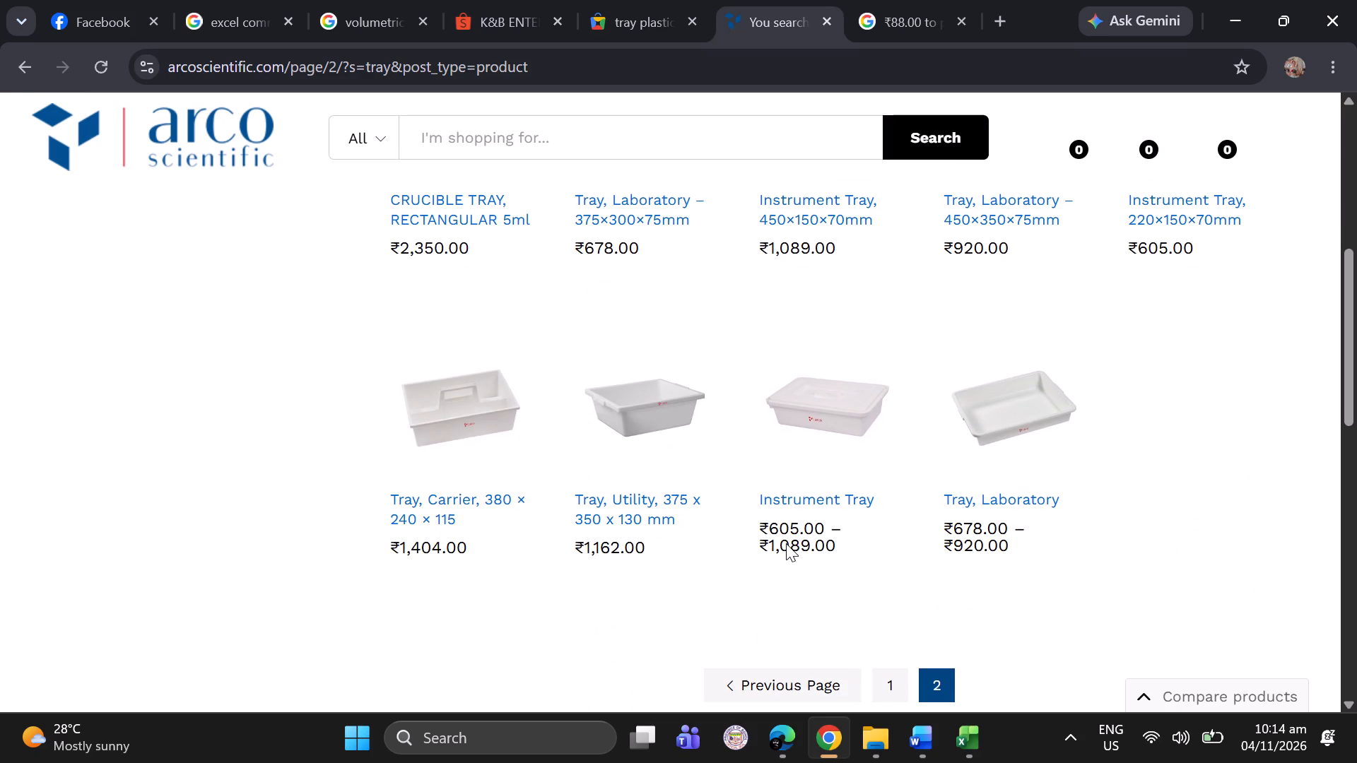
{"action": "scroll", "coordinate": [786, 543], "scroll_direction": "down", "scroll_amount": 1}
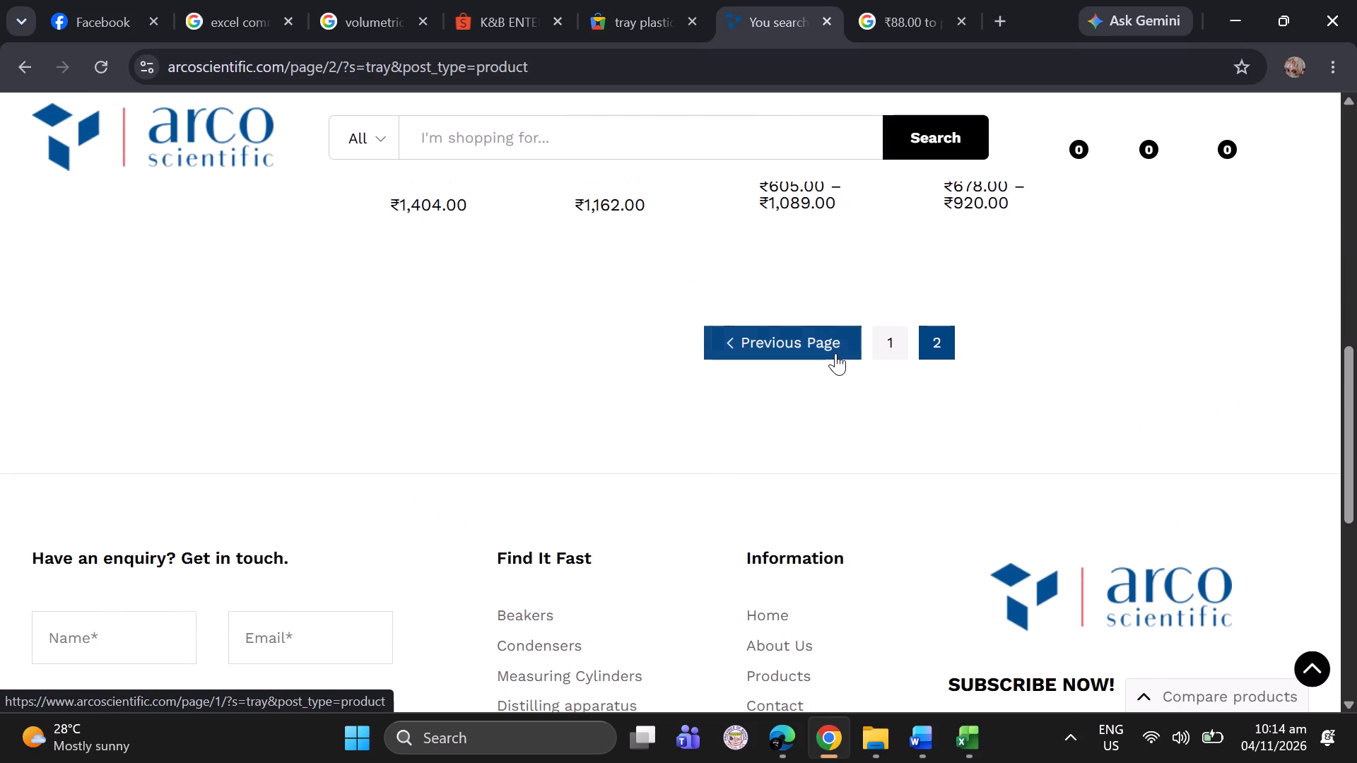
Return to the first page of the "tray" results and re-examine its tray products and prices down to the end.
{"action": "left_click", "coordinate": [898, 343]}
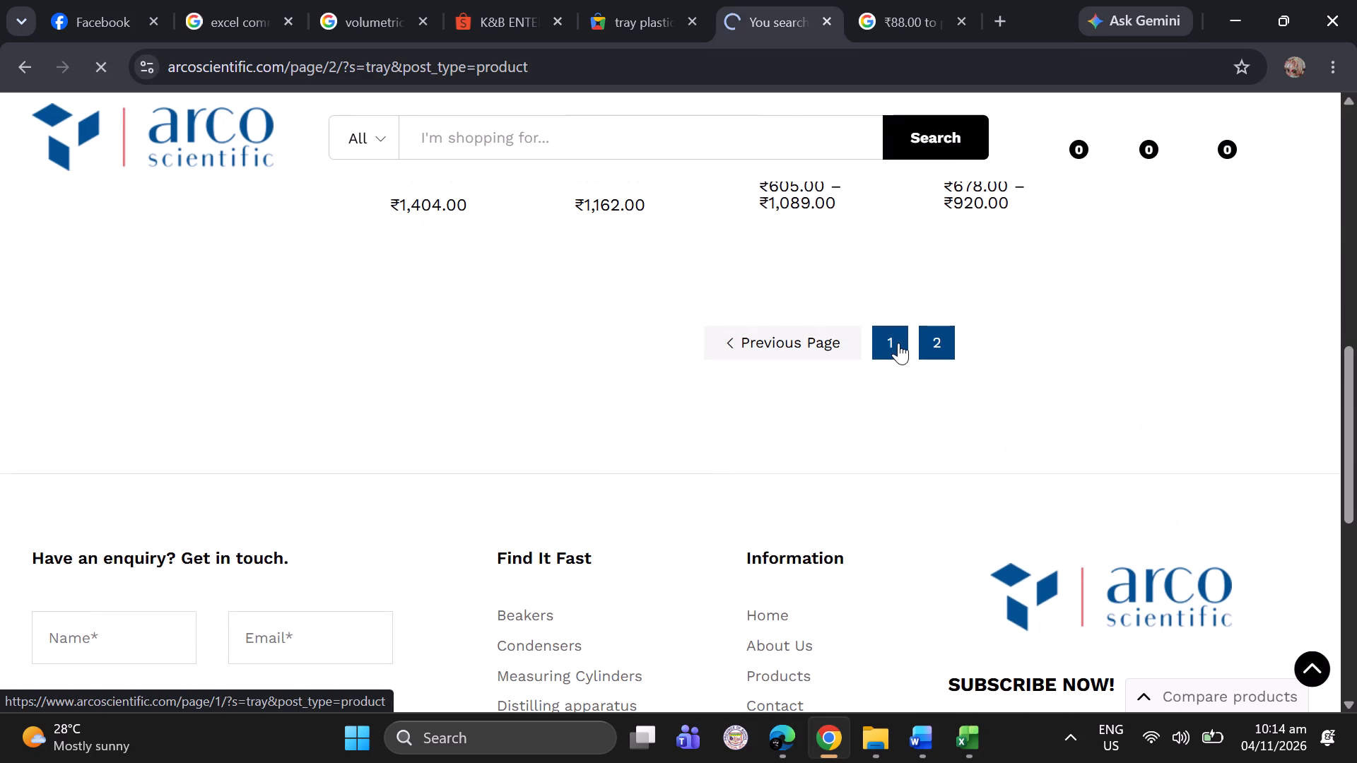
{"action": "scroll", "coordinate": [898, 343], "scroll_direction": "up", "scroll_amount": 3}
{"action": "scroll", "coordinate": [898, 343], "scroll_direction": "down", "scroll_amount": 1}
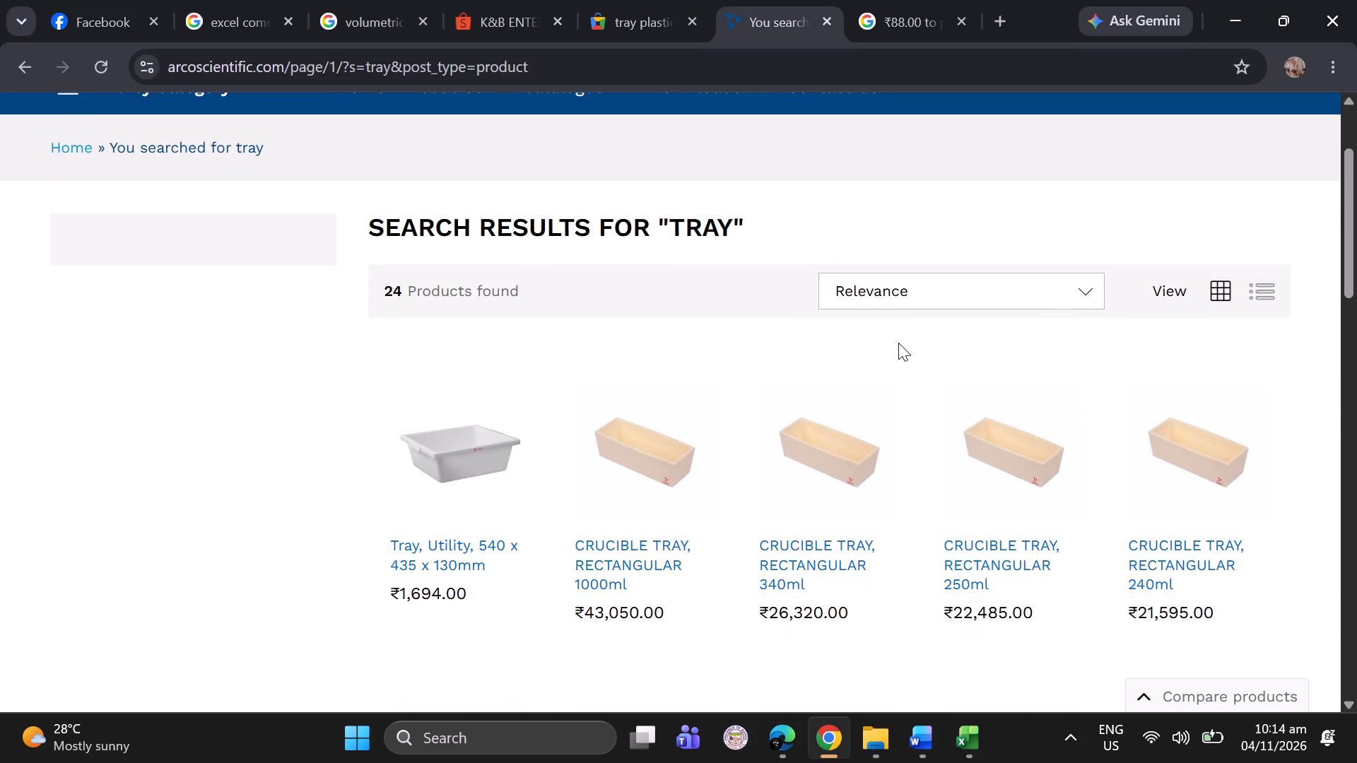
{"action": "scroll", "coordinate": [898, 343], "scroll_direction": "down", "scroll_amount": 2}
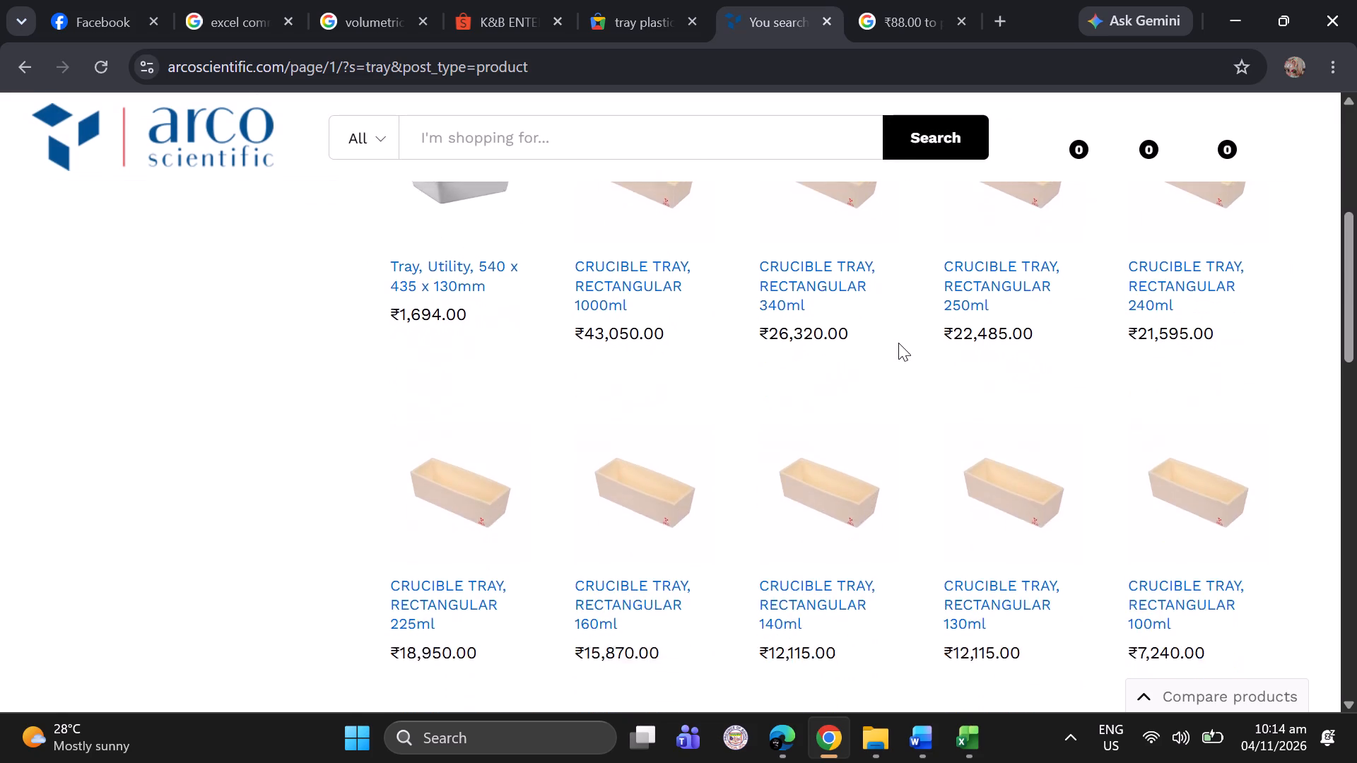
{"action": "scroll", "coordinate": [898, 343], "scroll_direction": "down", "scroll_amount": 2}
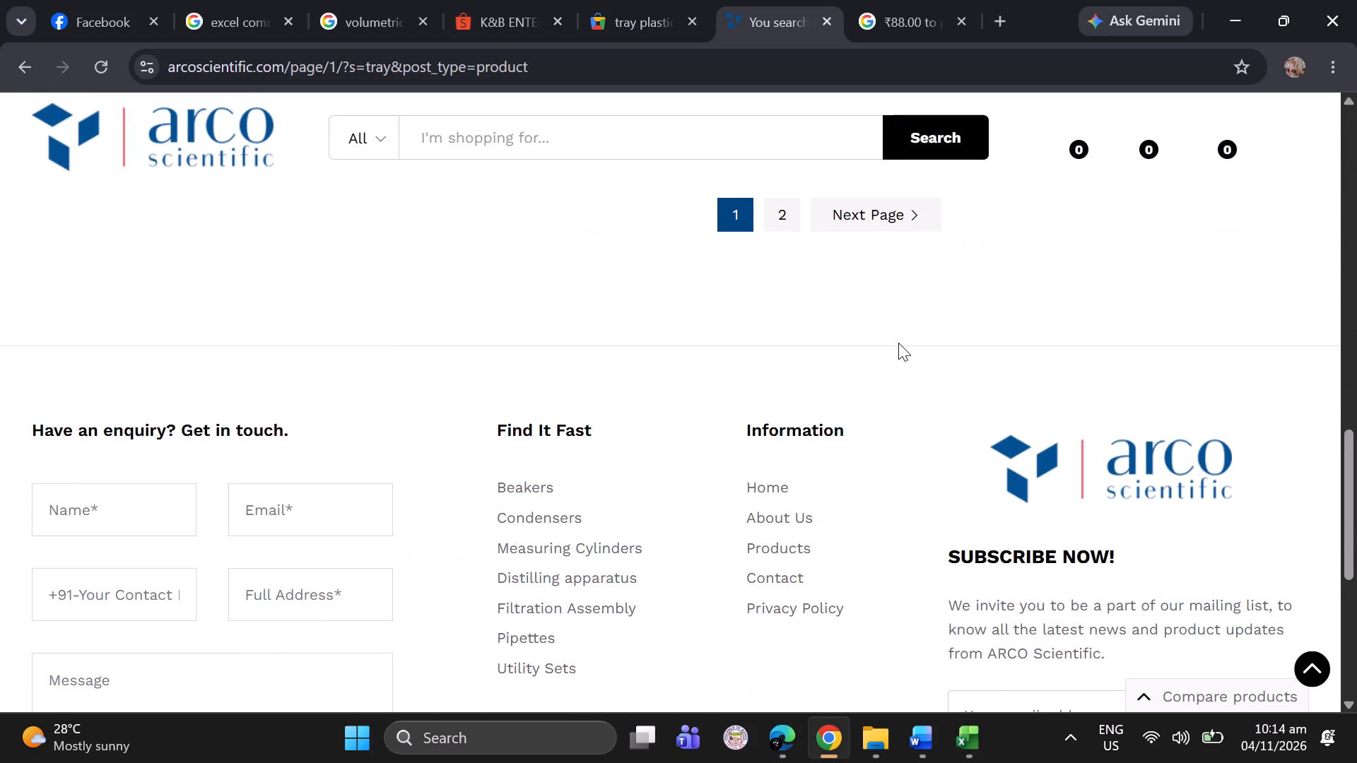
{"action": "scroll", "coordinate": [898, 343], "scroll_direction": "up", "scroll_amount": 5}
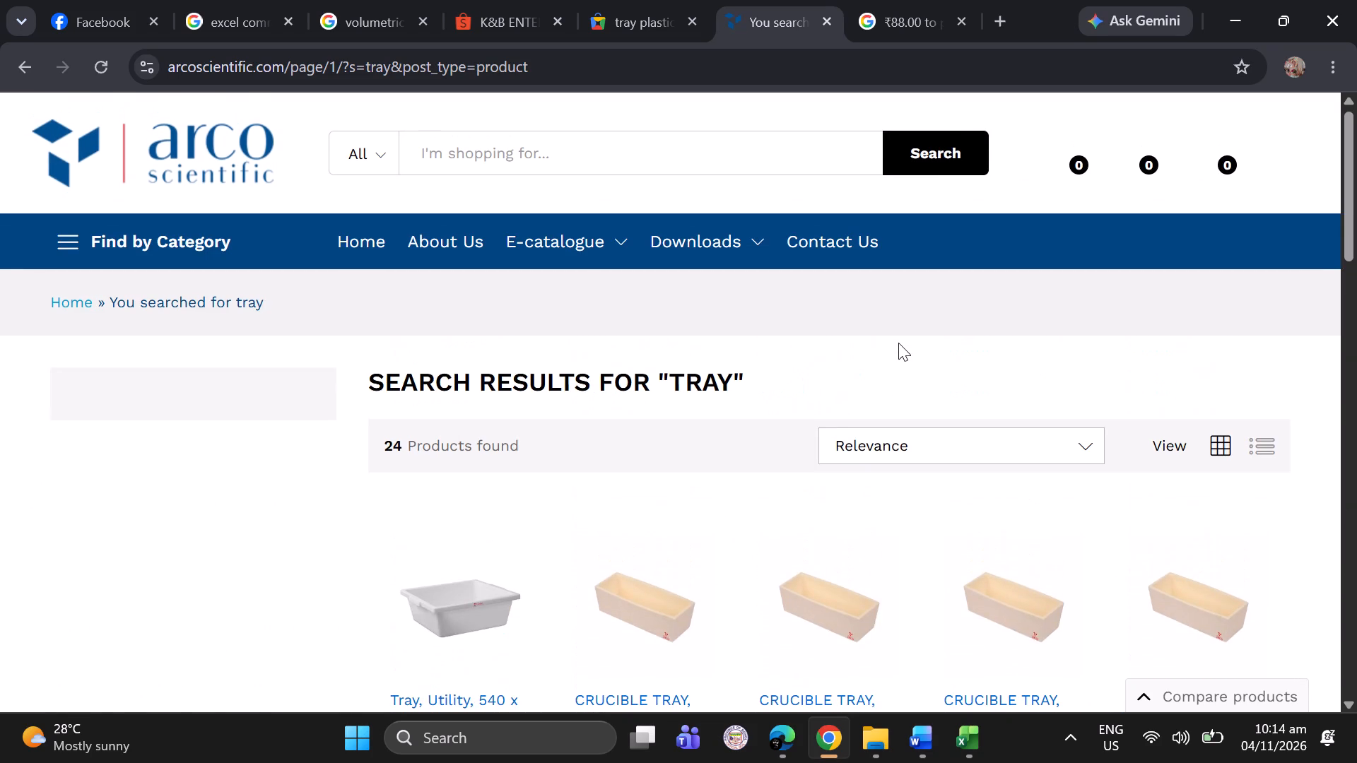
{"action": "scroll", "coordinate": [804, 475], "scroll_direction": "down", "scroll_amount": 3}
{"action": "scroll", "coordinate": [801, 600], "scroll_direction": "down", "scroll_amount": 2}
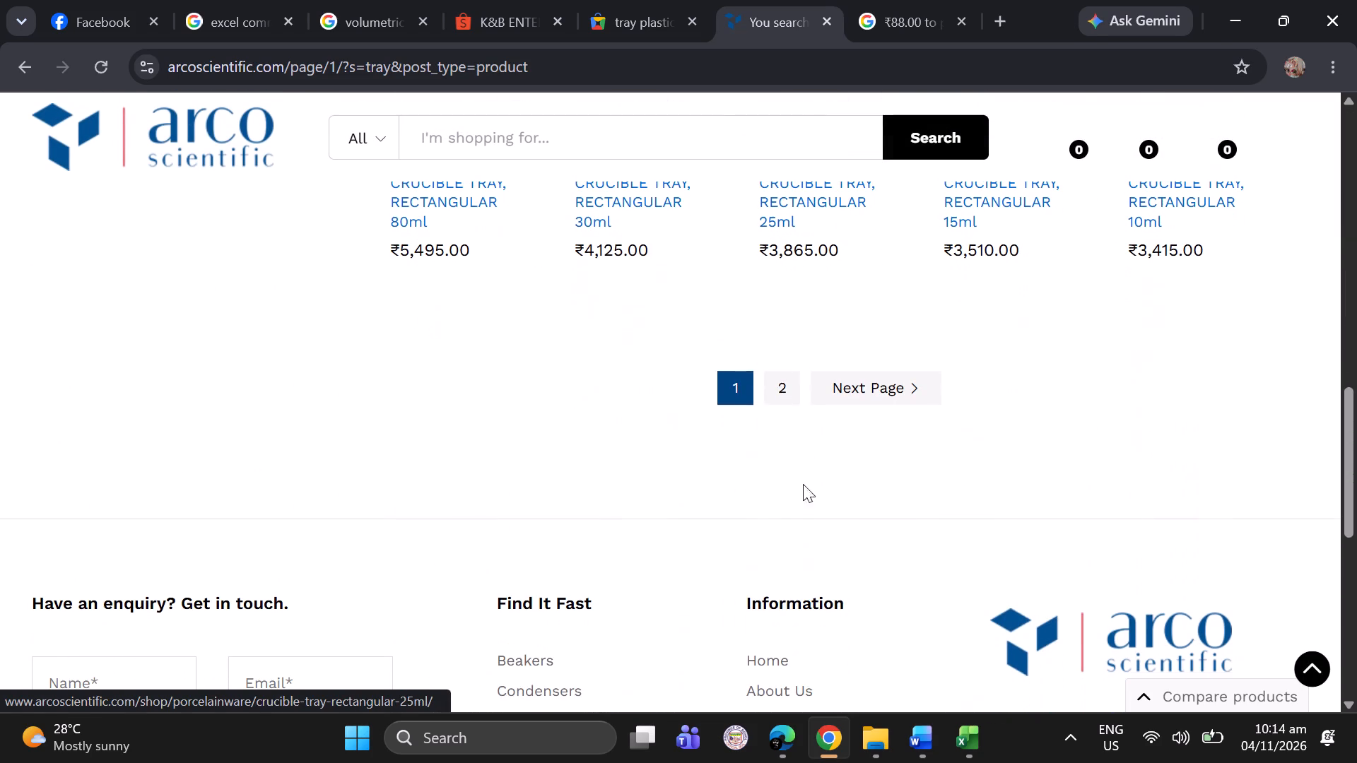
Reopen the second page of "tray" results and review the laboratory, instrument, carrier and utility trays with their prices.
{"action": "left_click", "coordinate": [781, 372]}
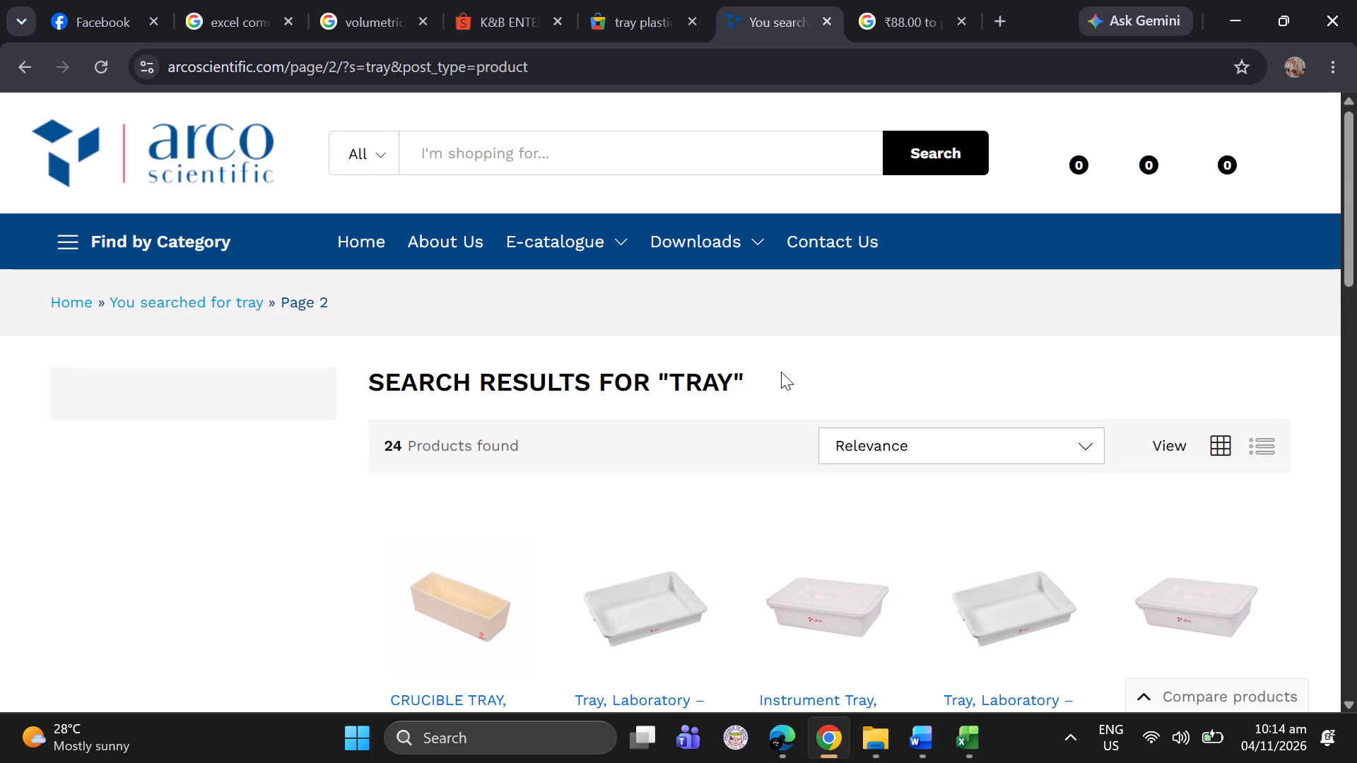
{"action": "scroll", "coordinate": [781, 372], "scroll_direction": "down", "scroll_amount": 2}
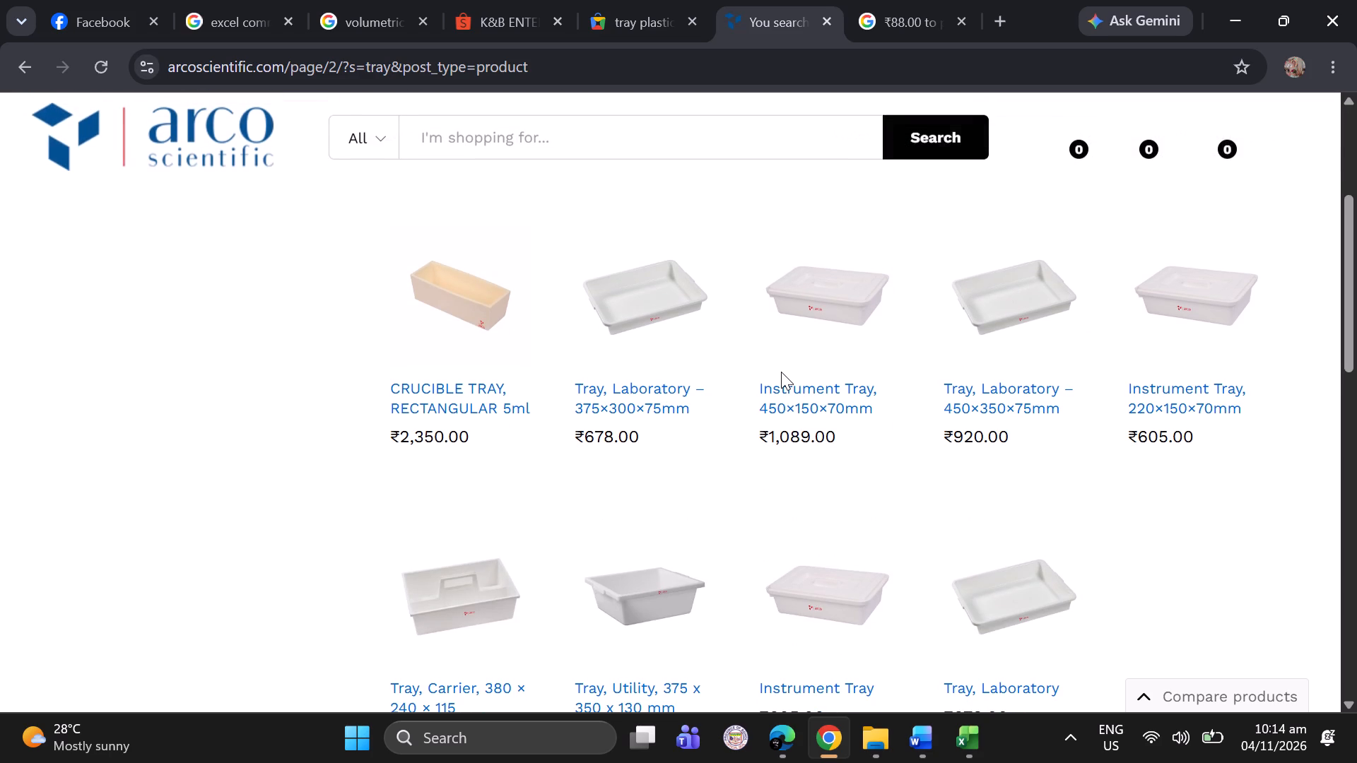
{"action": "scroll", "coordinate": [781, 372], "scroll_direction": "down", "scroll_amount": 2}
{"action": "scroll", "coordinate": [781, 372], "scroll_direction": "up", "scroll_amount": 4}
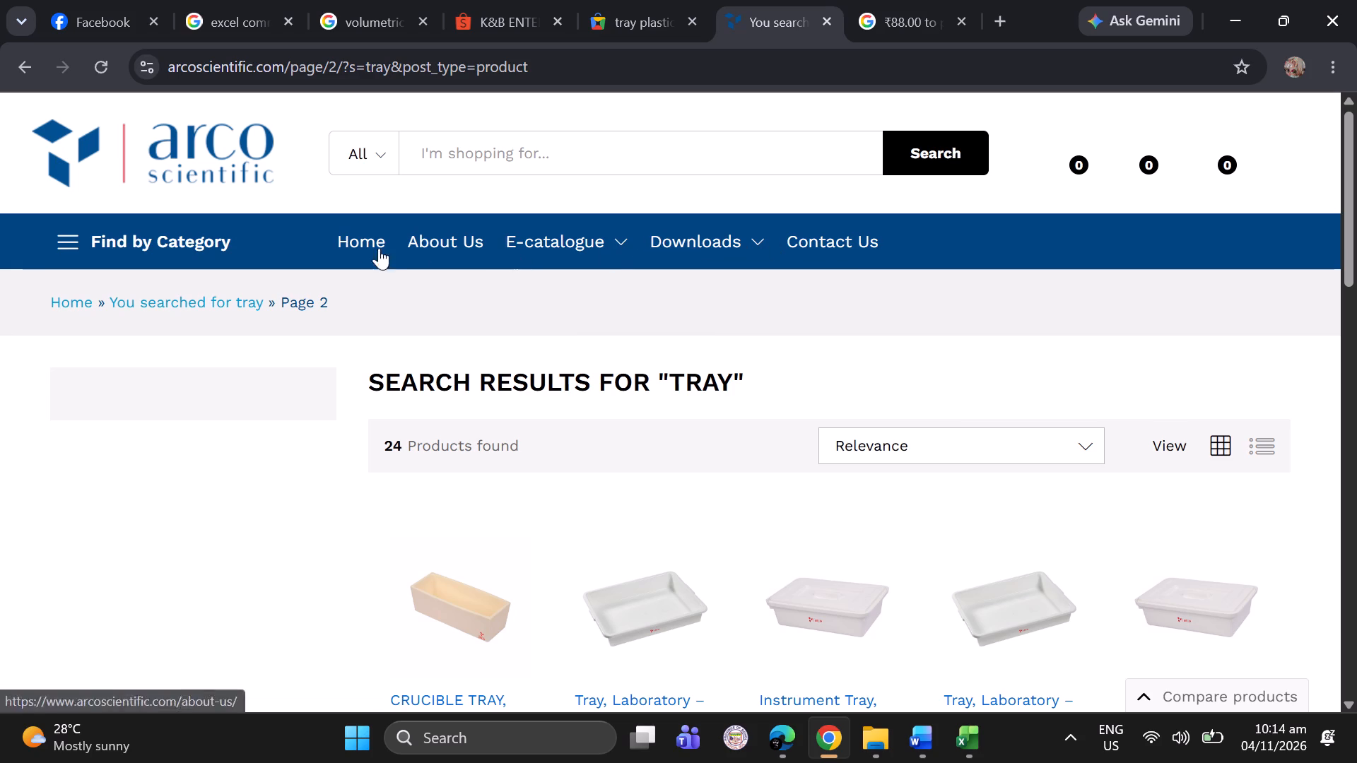
Browse the Glassware subcategories, open Distilling apparatus, and examine its products and prices to the end of the first page.
{"action": "left_click", "coordinate": [450, 153]}
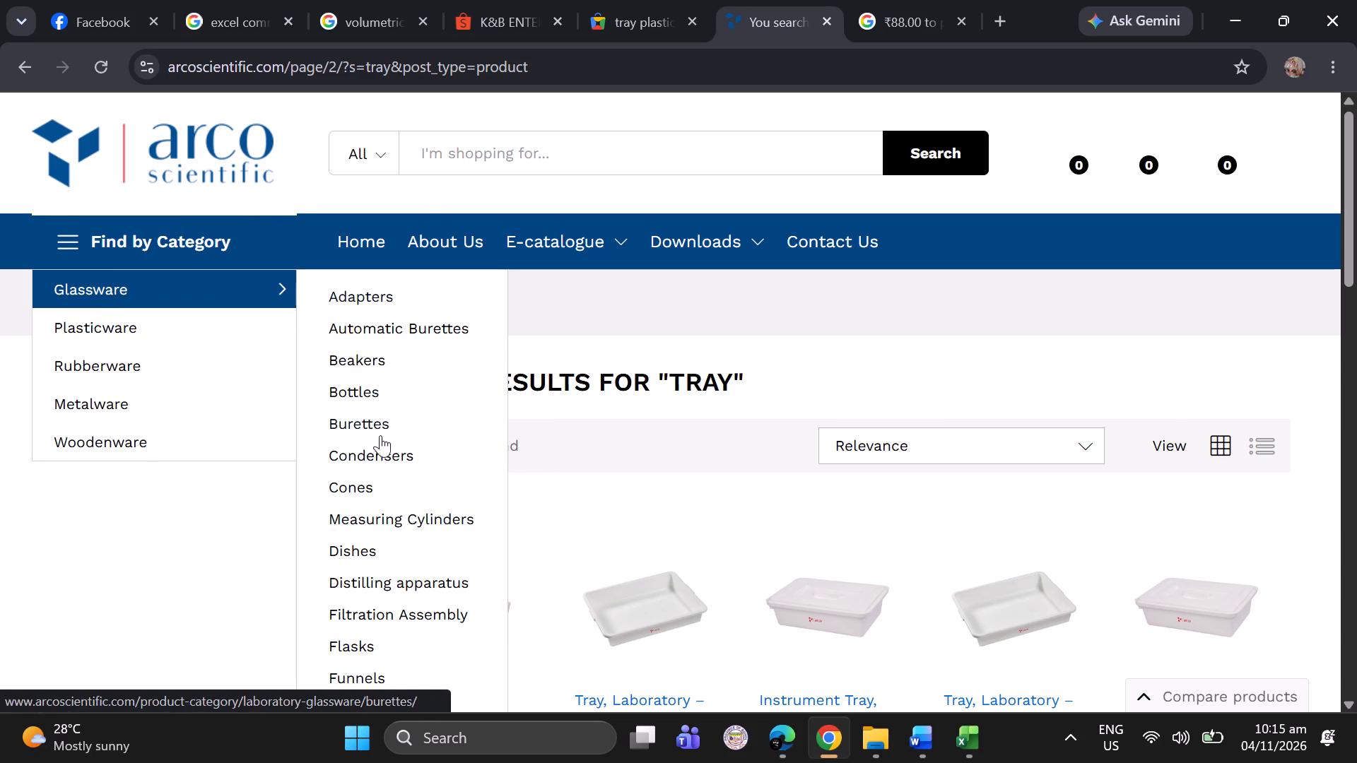
{"action": "scroll", "coordinate": [387, 491], "scroll_direction": "down", "scroll_amount": 2}
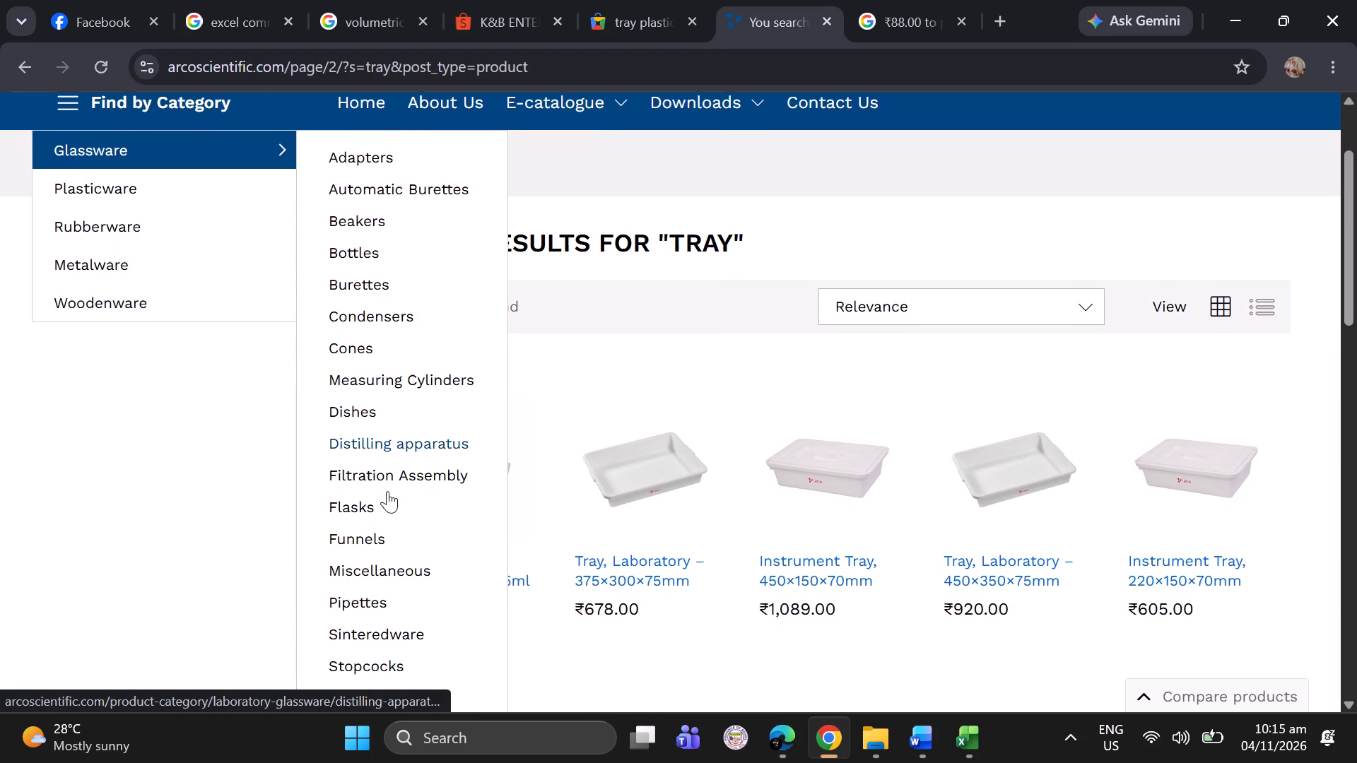
{"action": "scroll", "coordinate": [387, 491], "scroll_direction": "down", "scroll_amount": 2}
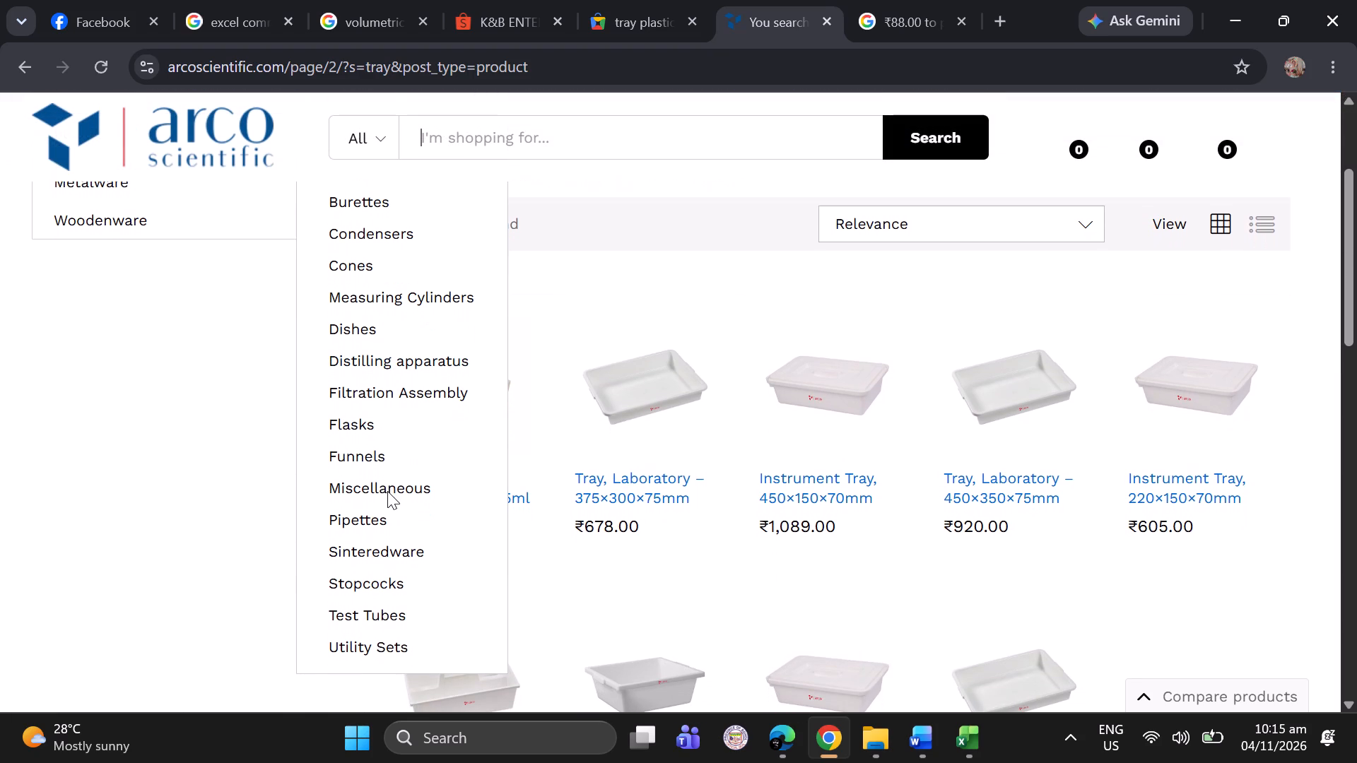
{"action": "scroll", "coordinate": [387, 491], "scroll_direction": "down", "scroll_amount": 1}
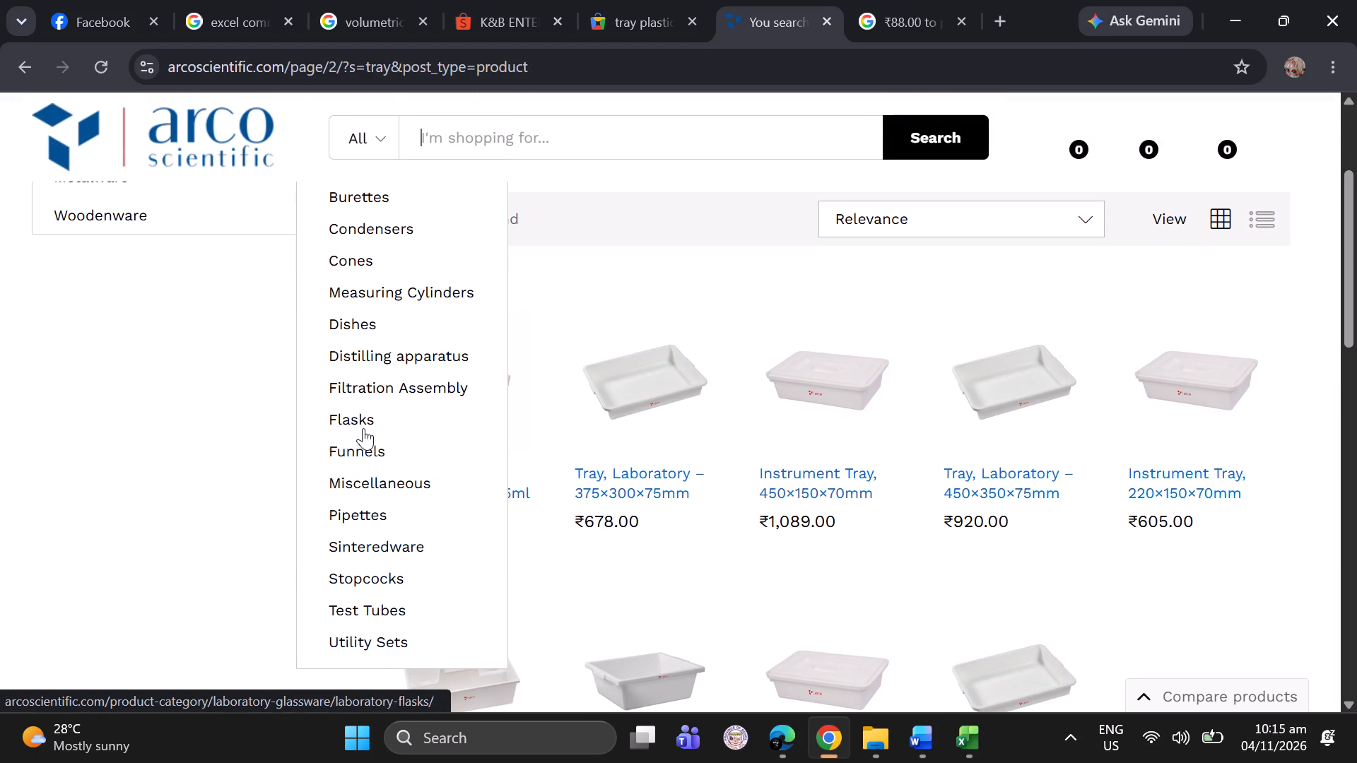
{"action": "left_click", "coordinate": [367, 353]}
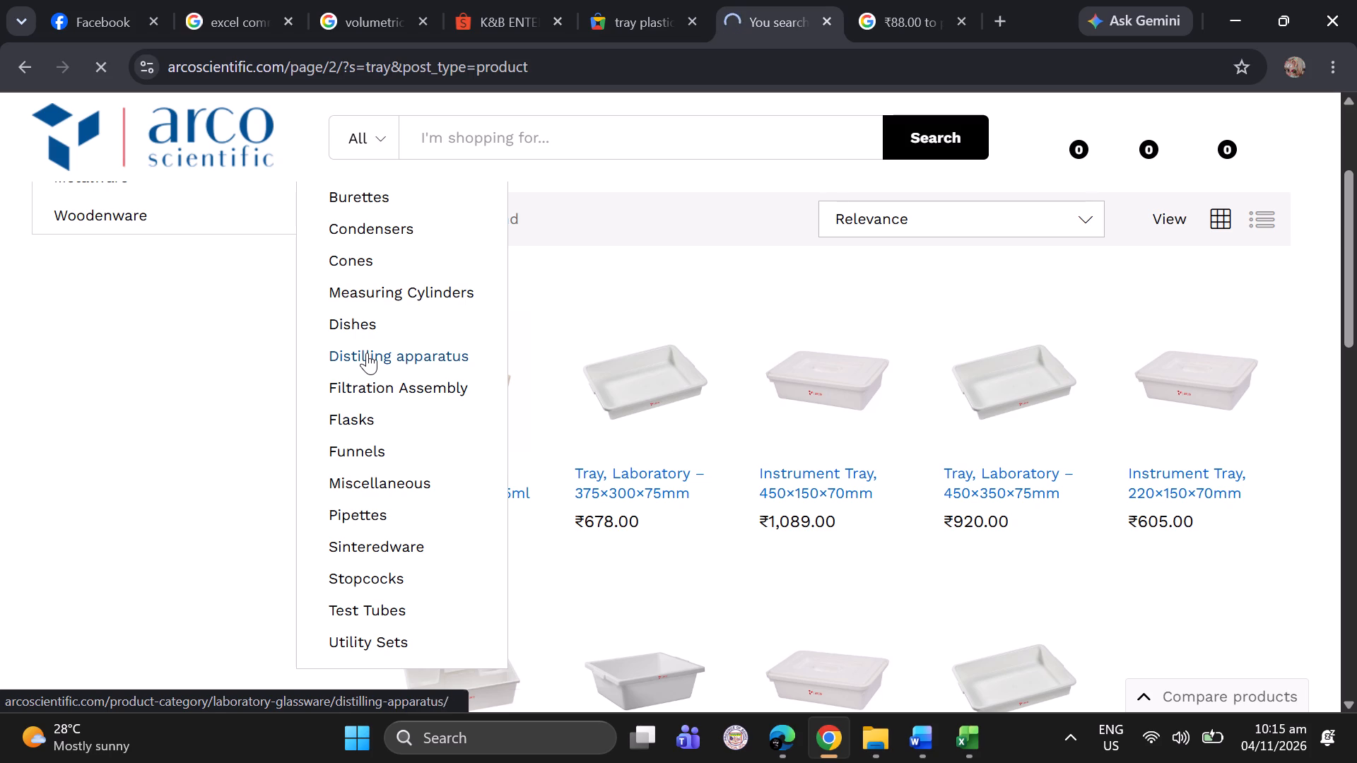
{"action": "scroll", "coordinate": [472, 462], "scroll_direction": "down", "scroll_amount": 2}
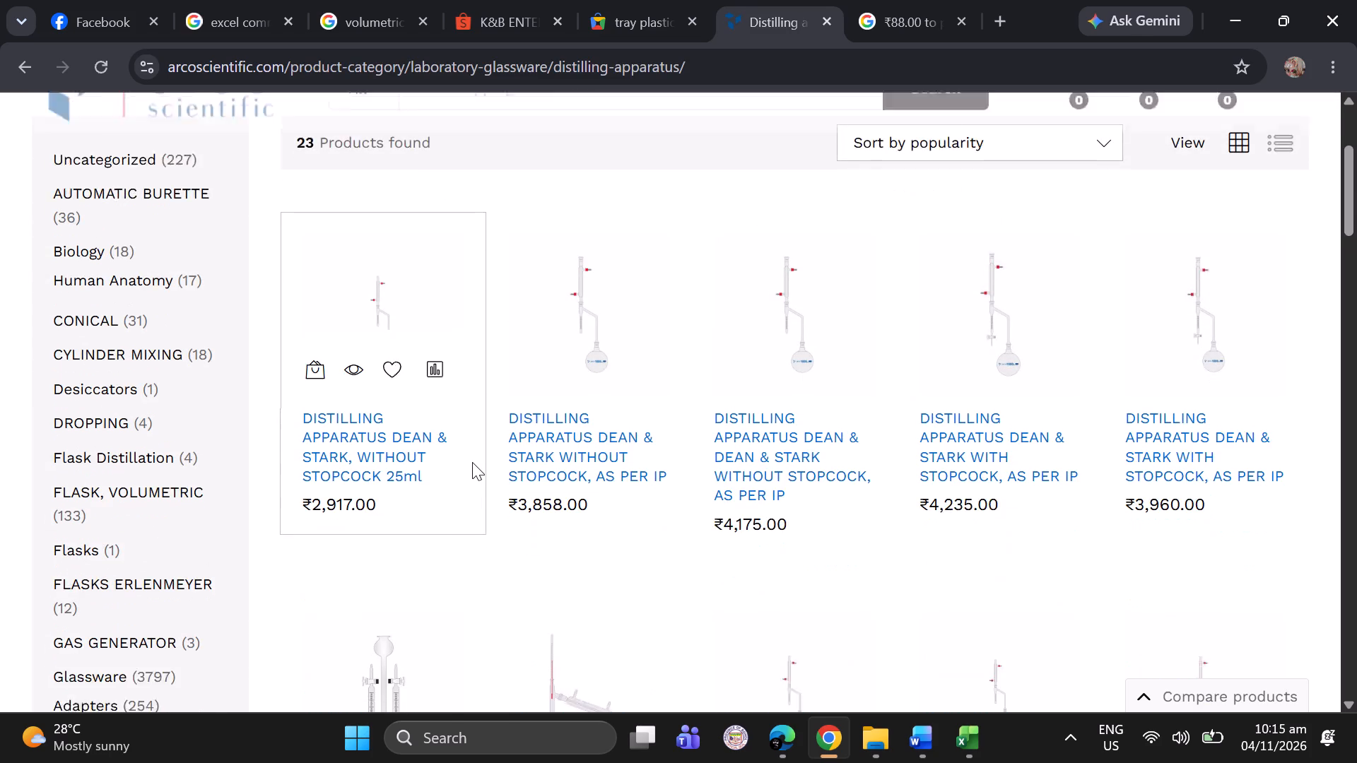
{"action": "scroll", "coordinate": [472, 462], "scroll_direction": "down", "scroll_amount": 3}
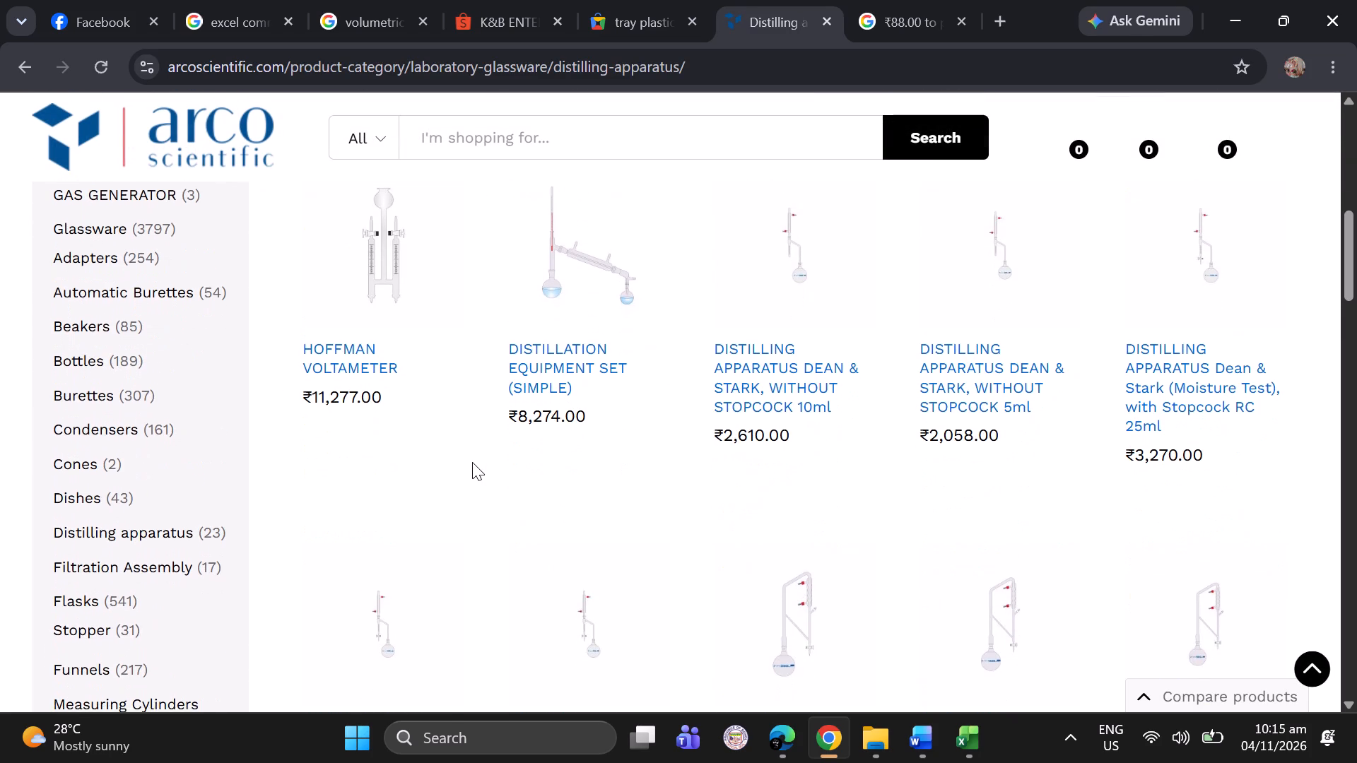
{"action": "scroll", "coordinate": [472, 462], "scroll_direction": "down", "scroll_amount": 1}
Search the supplier's site for "distilling tubes" and look over the matching products and prices.
{"action": "left_click", "coordinate": [570, 124]}
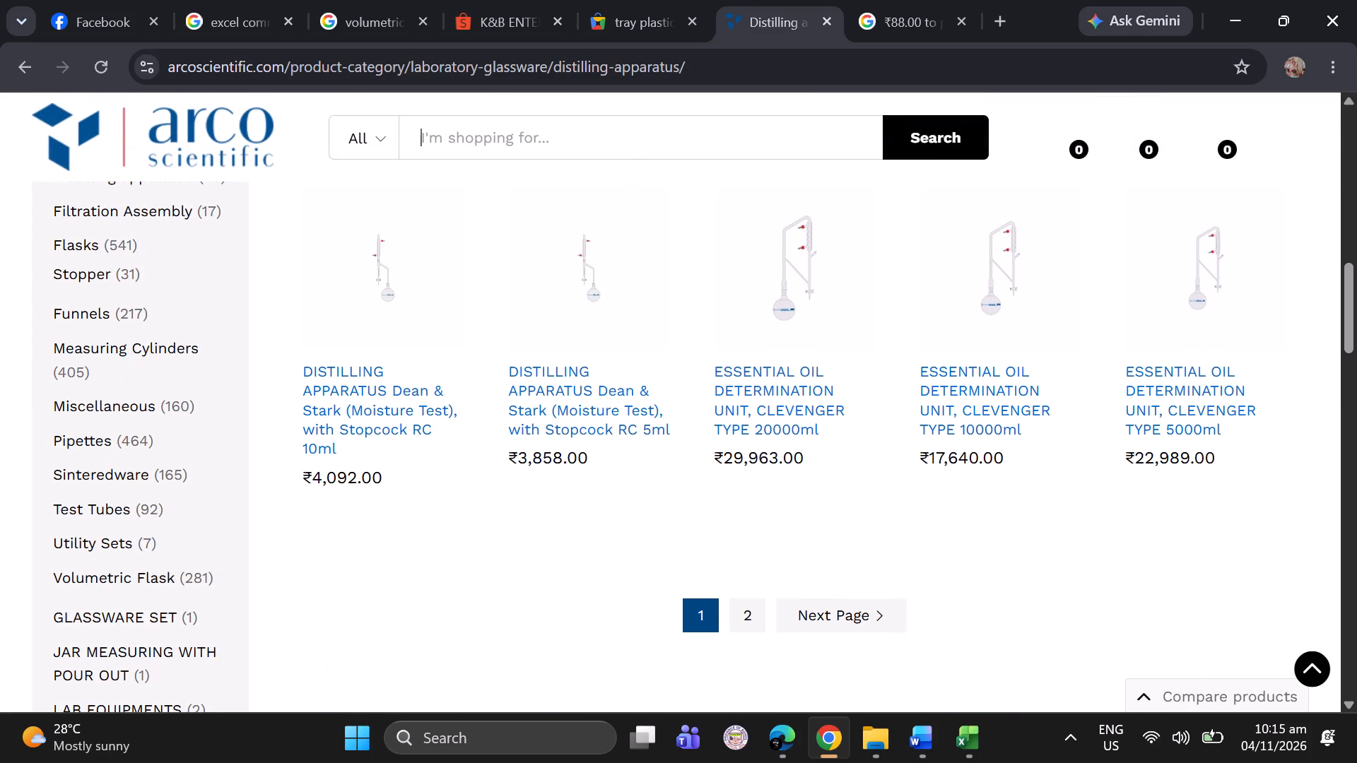
{"action": "type", "text": "distilling tubes"}
{"action": "key", "text": "Return"}
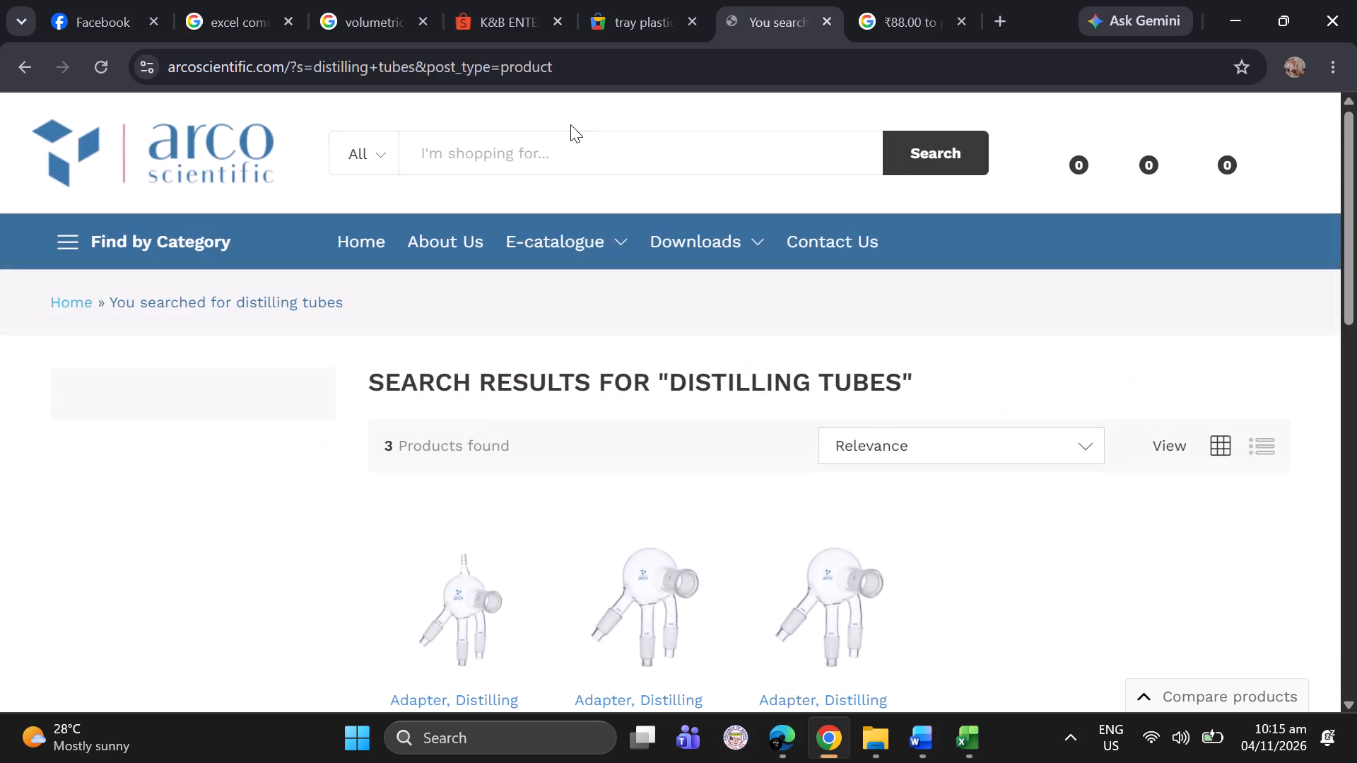
{"action": "scroll", "coordinate": [721, 287], "scroll_direction": "down", "scroll_amount": 2}
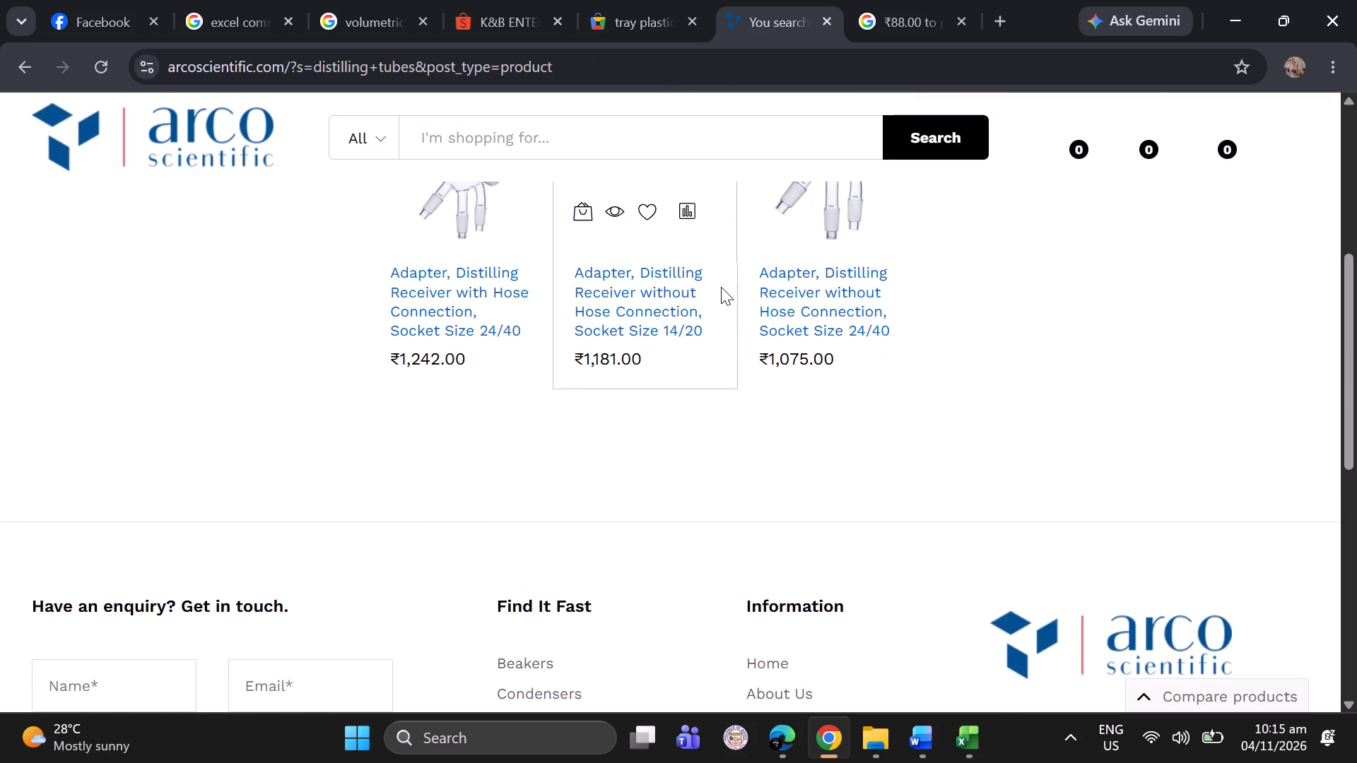
{"action": "scroll", "coordinate": [721, 287], "scroll_direction": "down", "scroll_amount": 1}
{"action": "scroll", "coordinate": [721, 287], "scroll_direction": "up", "scroll_amount": 2}
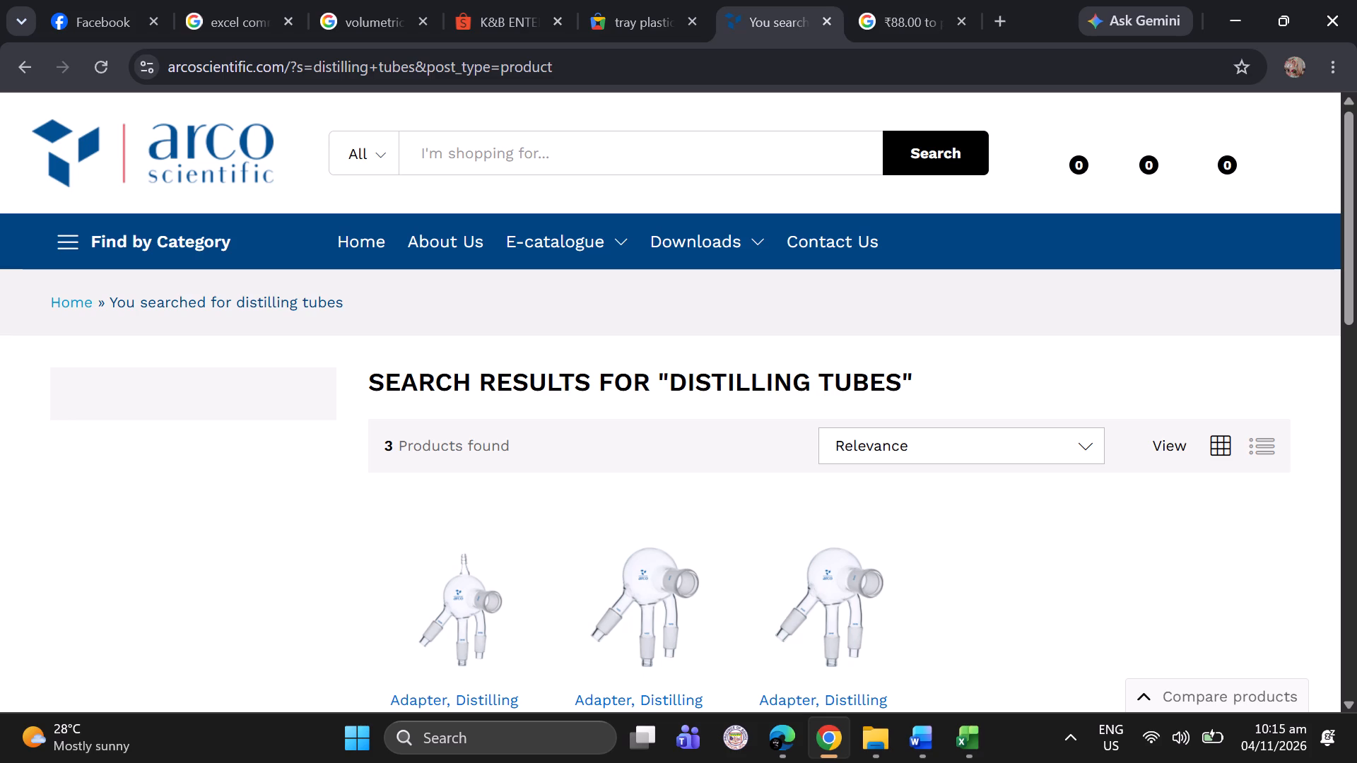
{"action": "left_click", "coordinate": [498, 134]}
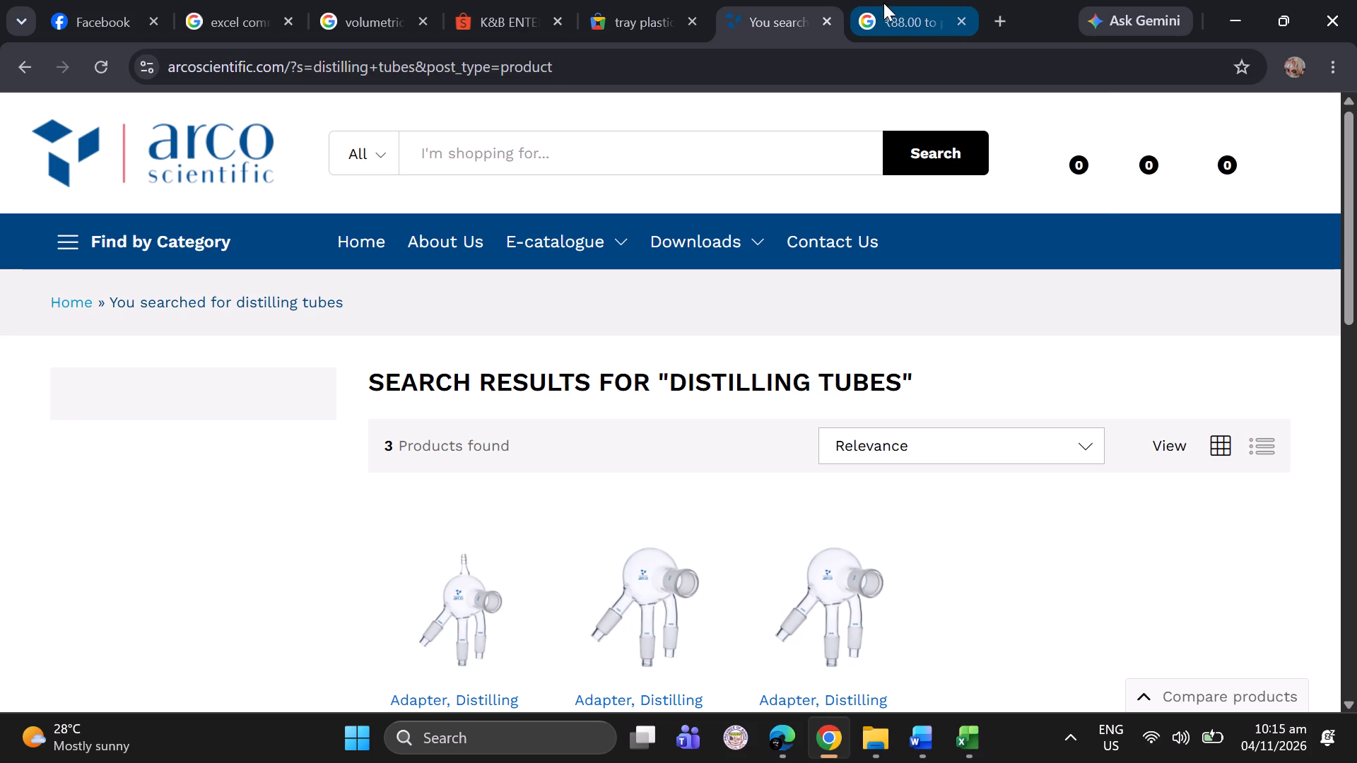
Search Google for "tarsons" in a new tab, open the official Tarsons website, and look through its home page.
{"action": "left_click", "coordinate": [996, 23]}
{"action": "type", "text": "tarsons"}
{"action": "key", "text": "Return"}
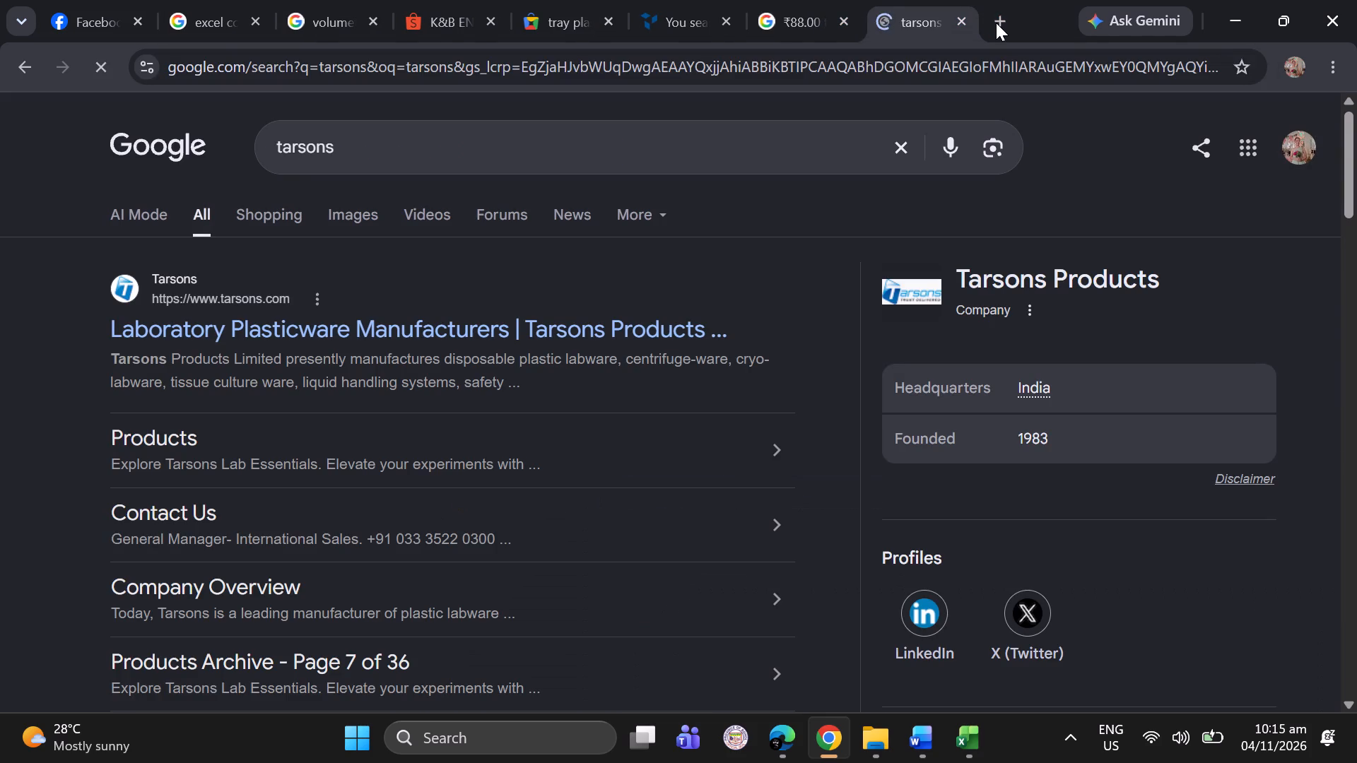
{"action": "left_click", "coordinate": [619, 323]}
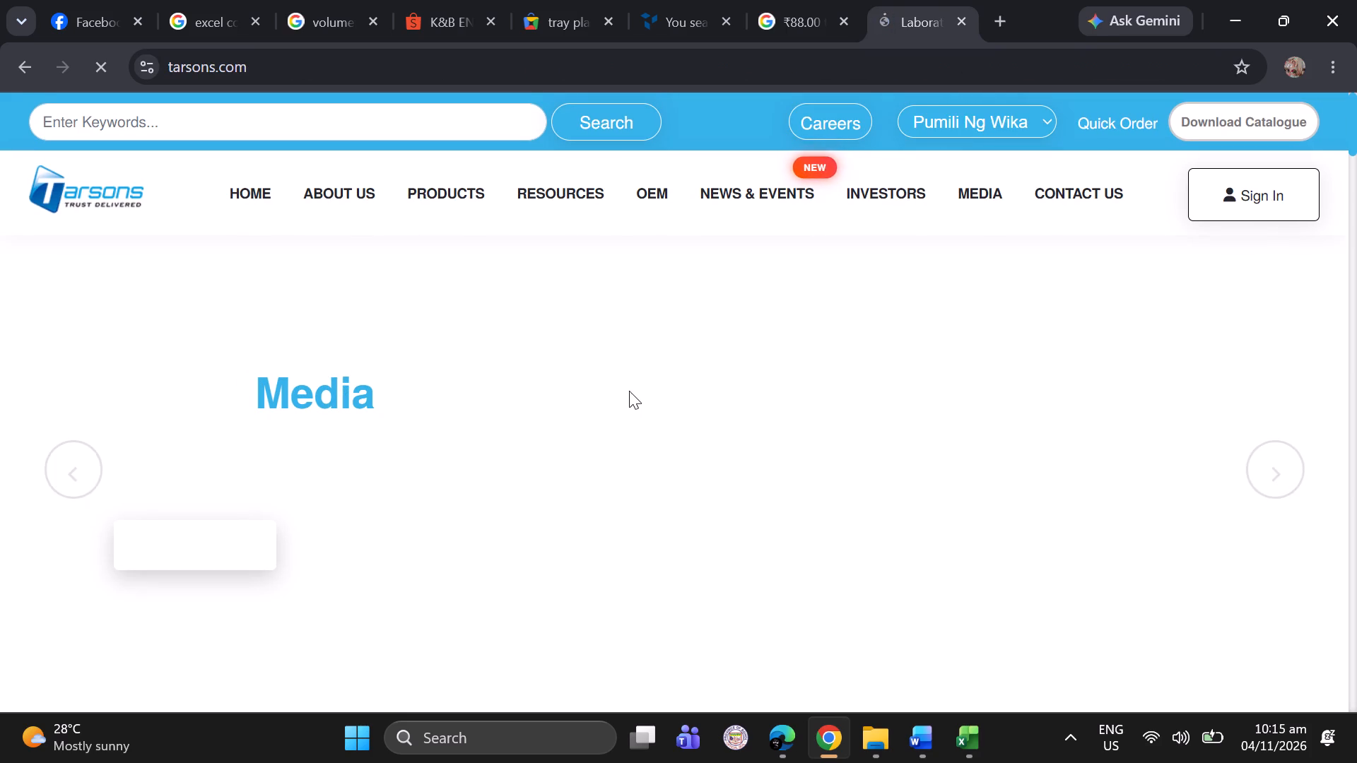
{"action": "scroll", "coordinate": [633, 401], "scroll_direction": "down", "scroll_amount": 1}
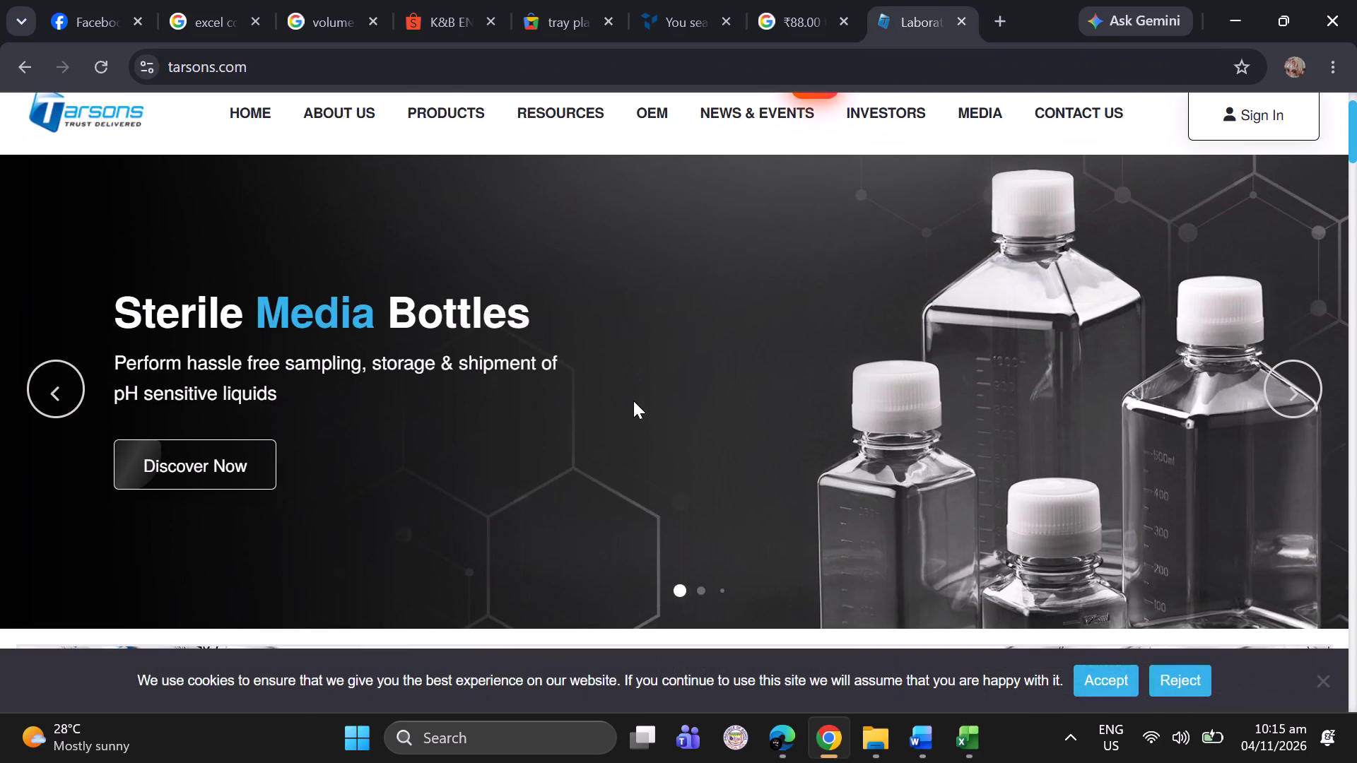
{"action": "scroll", "coordinate": [633, 401], "scroll_direction": "down", "scroll_amount": 3}
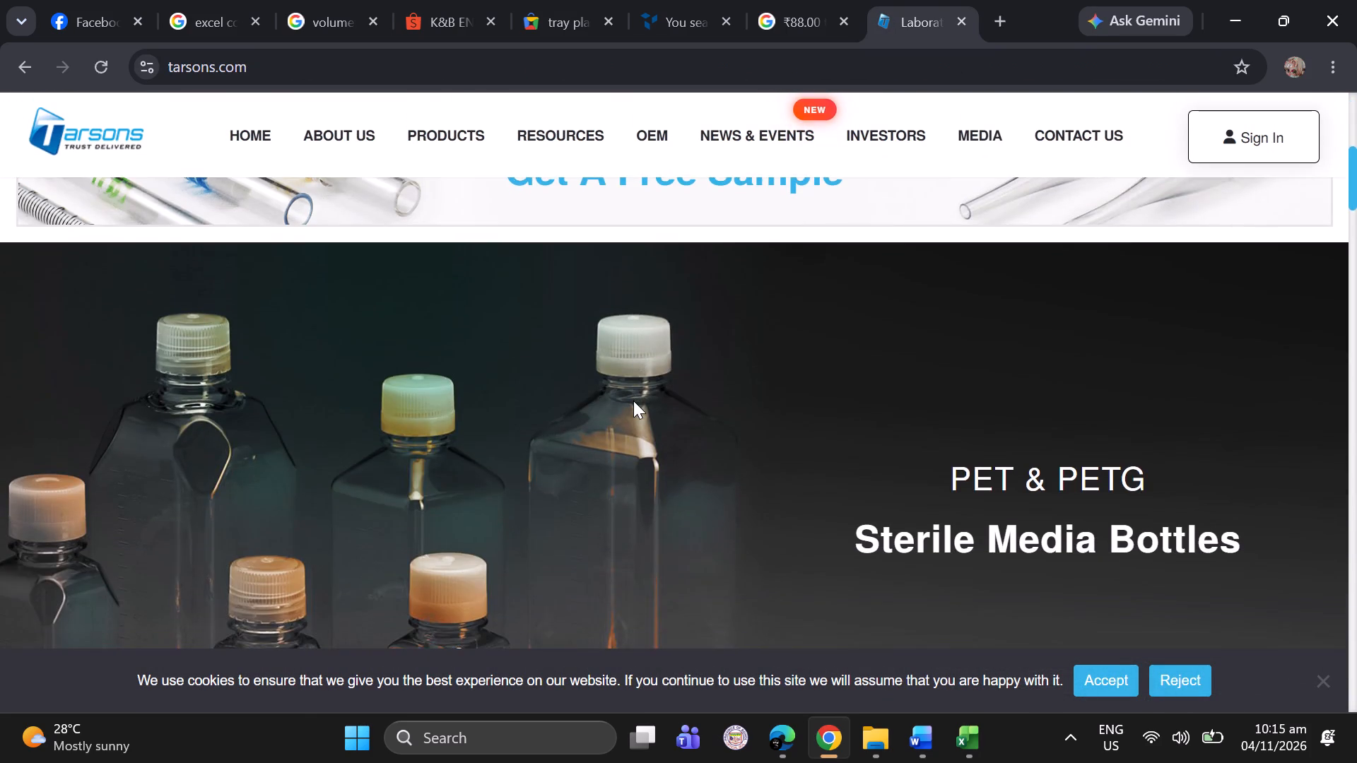
{"action": "scroll", "coordinate": [633, 401], "scroll_direction": "down", "scroll_amount": 4}
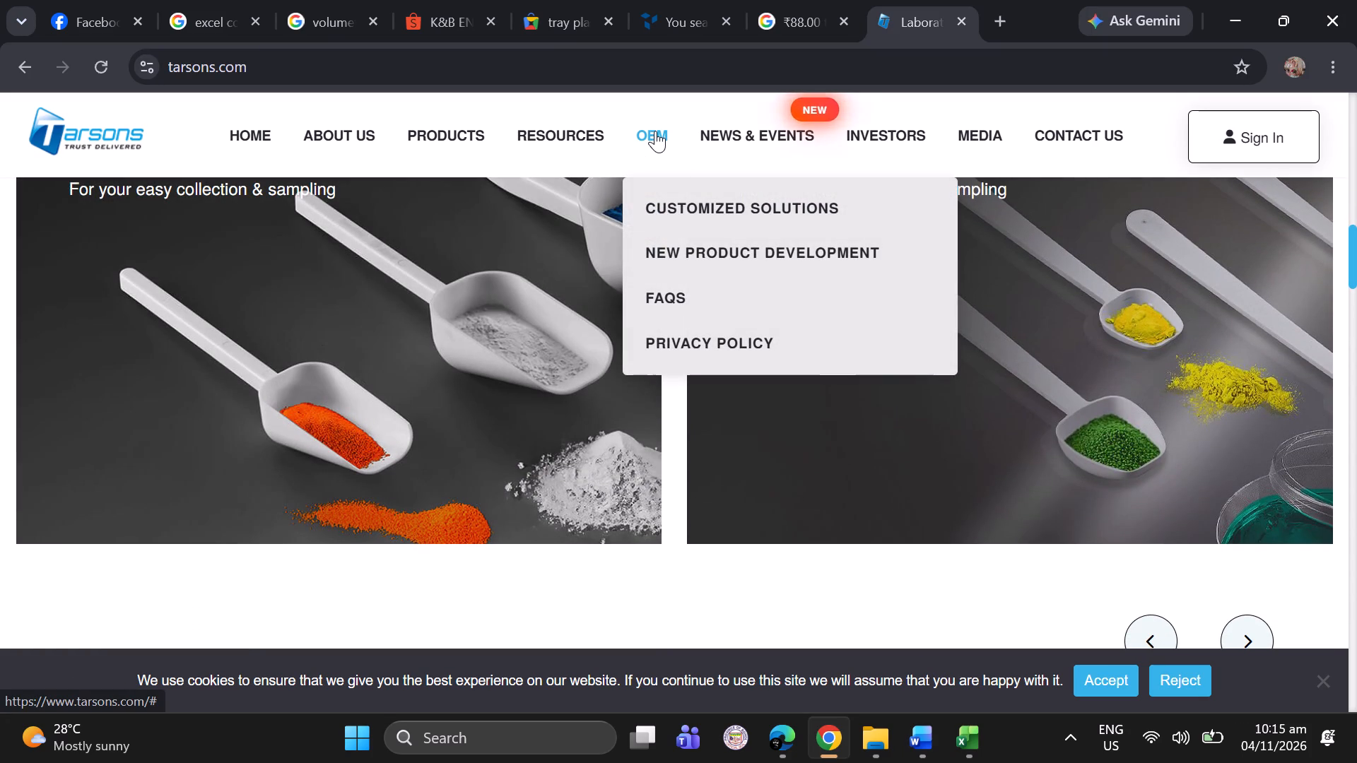
Open the Tarsons product catalogue and browse the first page of items, including the All Clear Desiccator.
{"action": "left_click", "coordinate": [422, 125]}
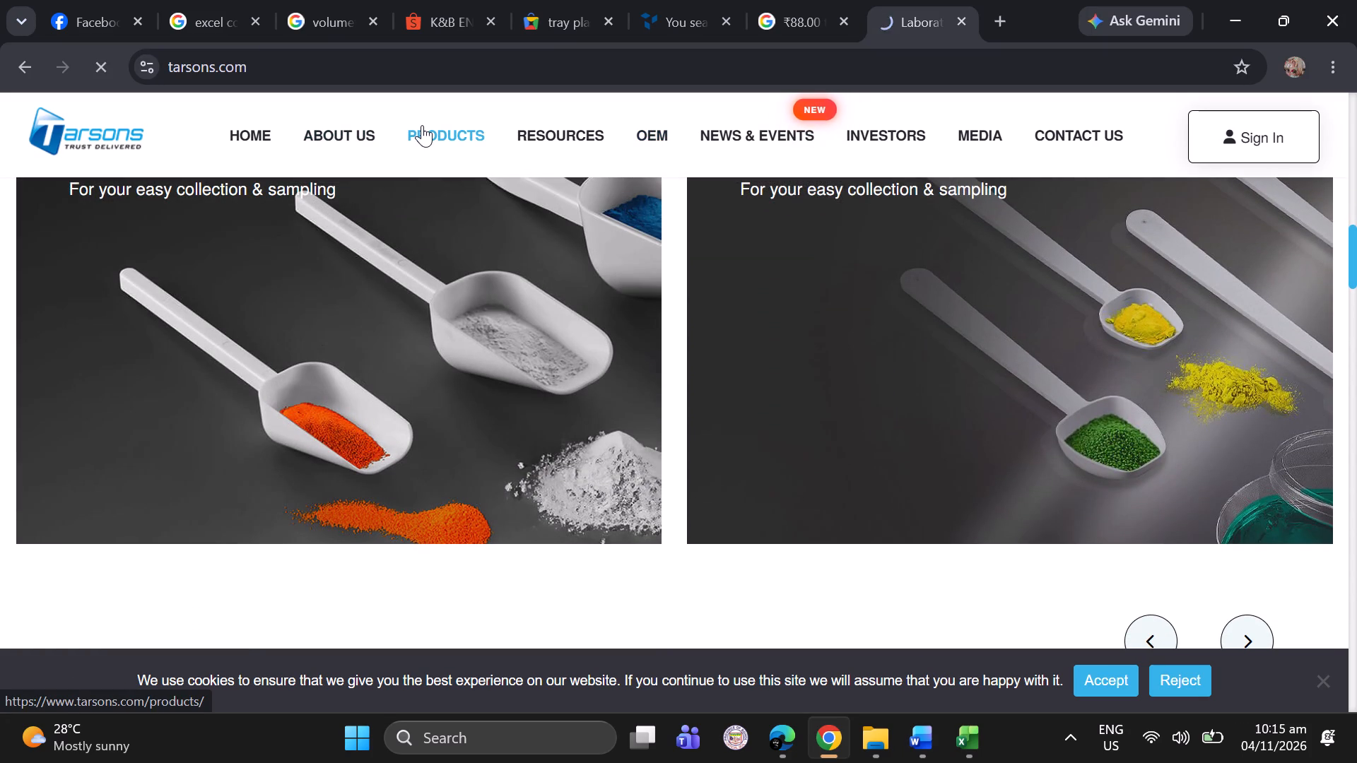
{"action": "scroll", "coordinate": [463, 481], "scroll_direction": "down", "scroll_amount": 1}
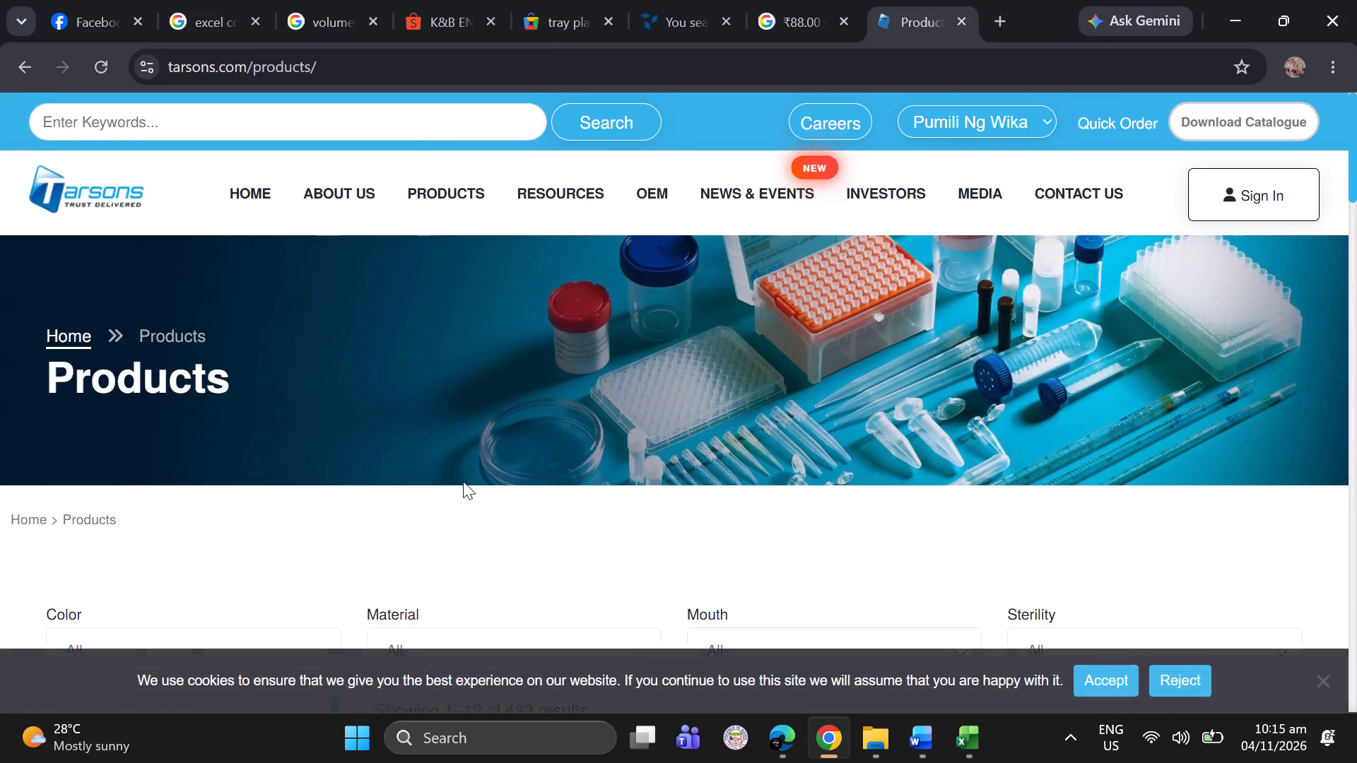
{"action": "scroll", "coordinate": [463, 481], "scroll_direction": "down", "scroll_amount": 3}
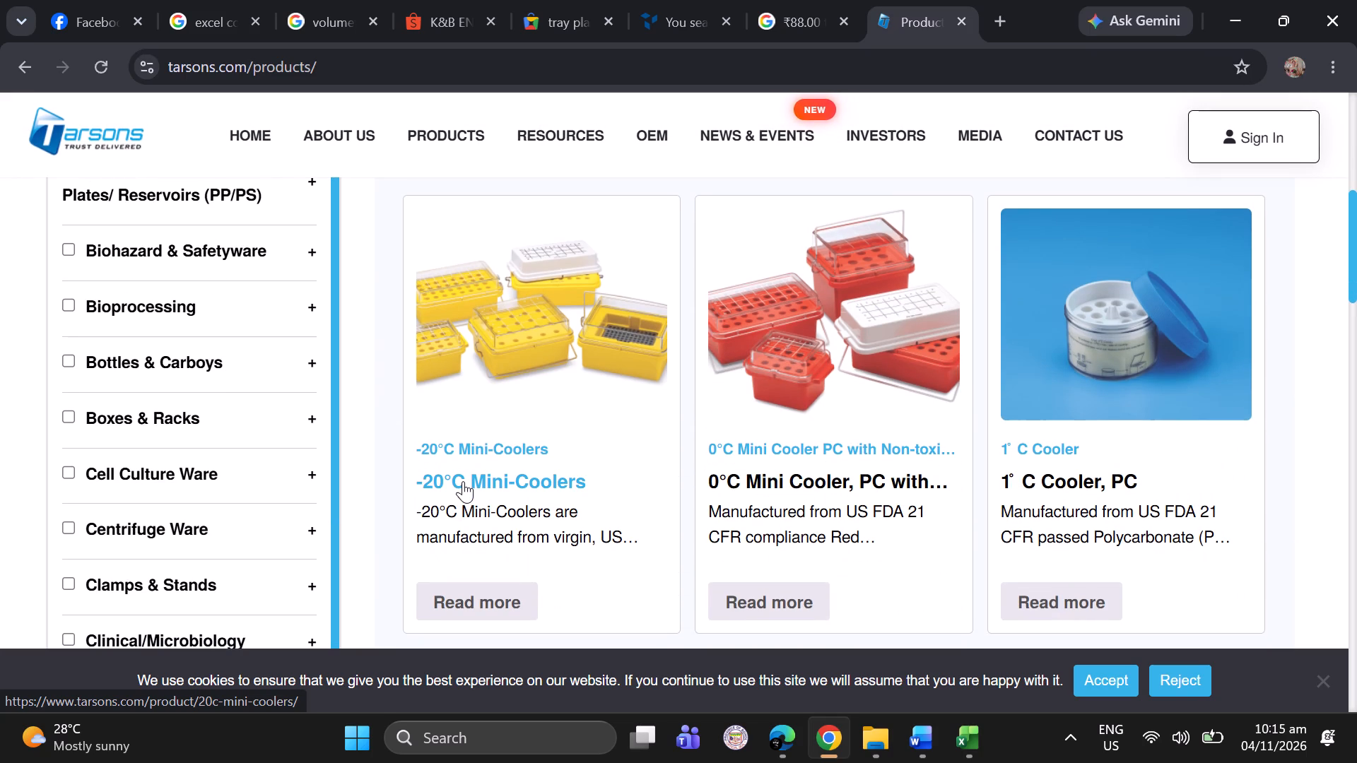
{"action": "scroll", "coordinate": [463, 481], "scroll_direction": "down", "scroll_amount": 3}
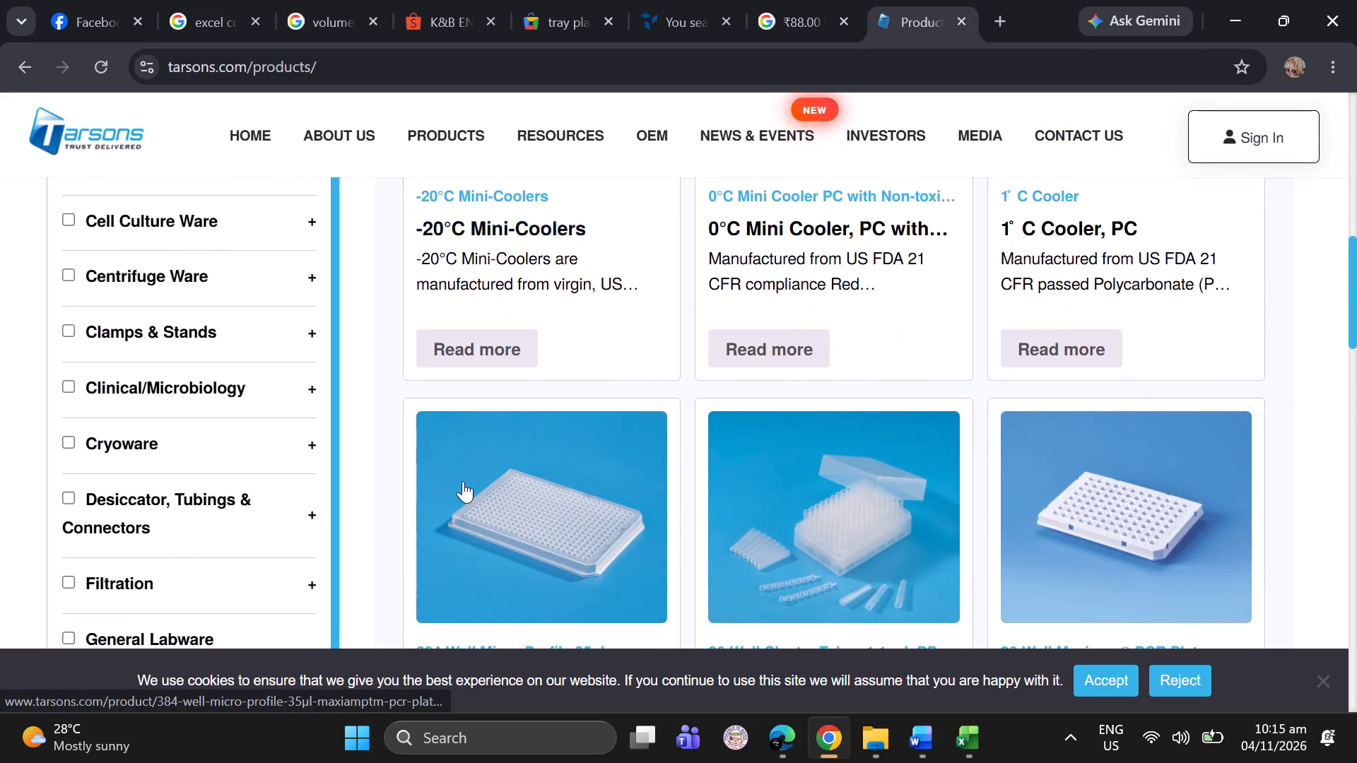
{"action": "scroll", "coordinate": [463, 481], "scroll_direction": "down", "scroll_amount": 1}
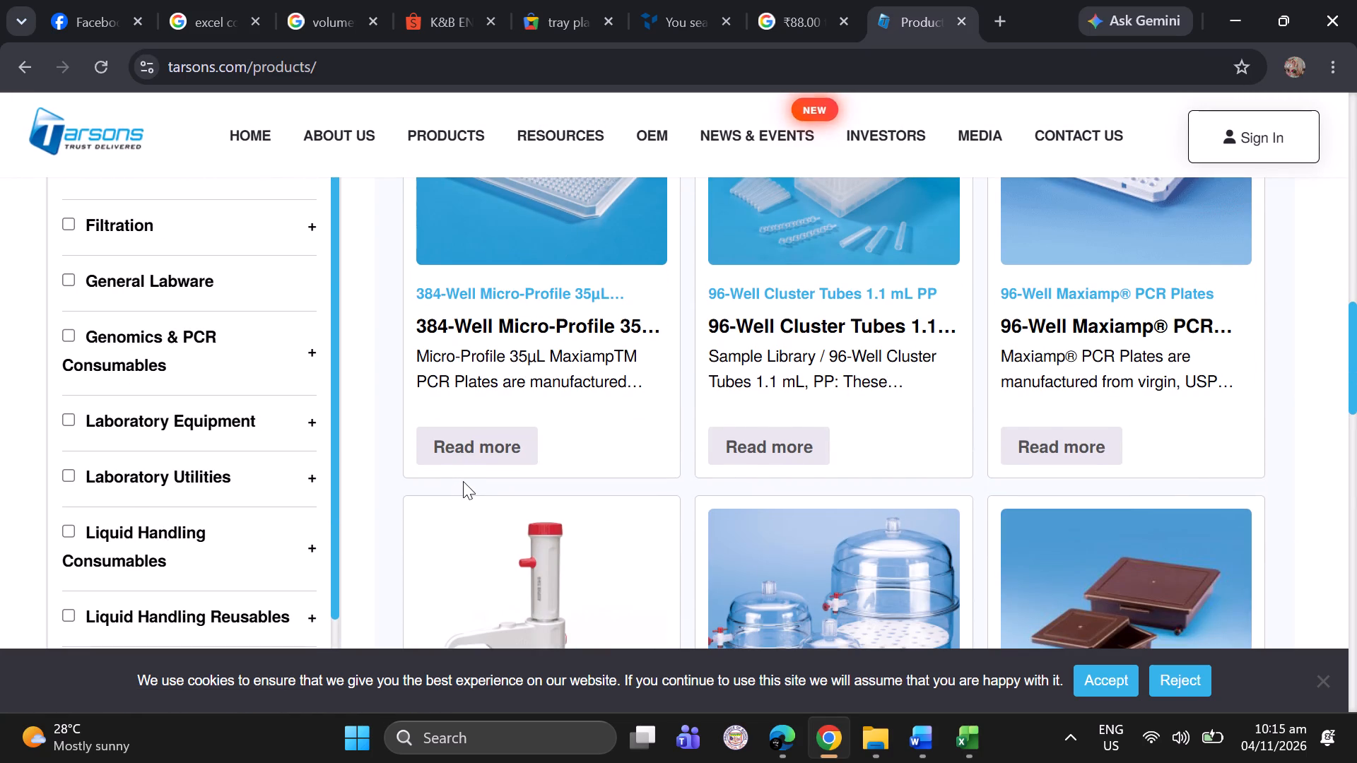
{"action": "scroll", "coordinate": [463, 481], "scroll_direction": "down", "scroll_amount": 1}
{"action": "scroll", "coordinate": [611, 372], "scroll_direction": "up", "scroll_amount": 1}
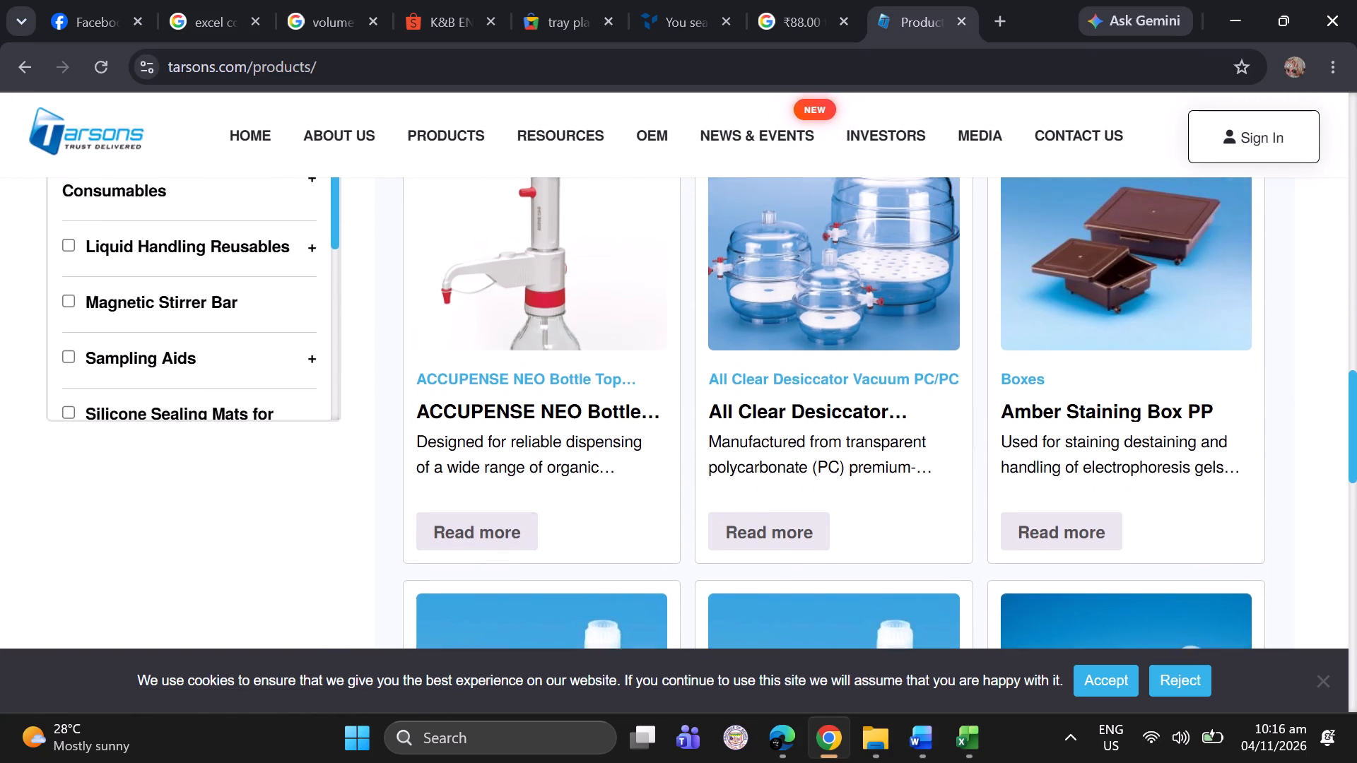
{"action": "scroll", "coordinate": [611, 372], "scroll_direction": "up", "scroll_amount": 1}
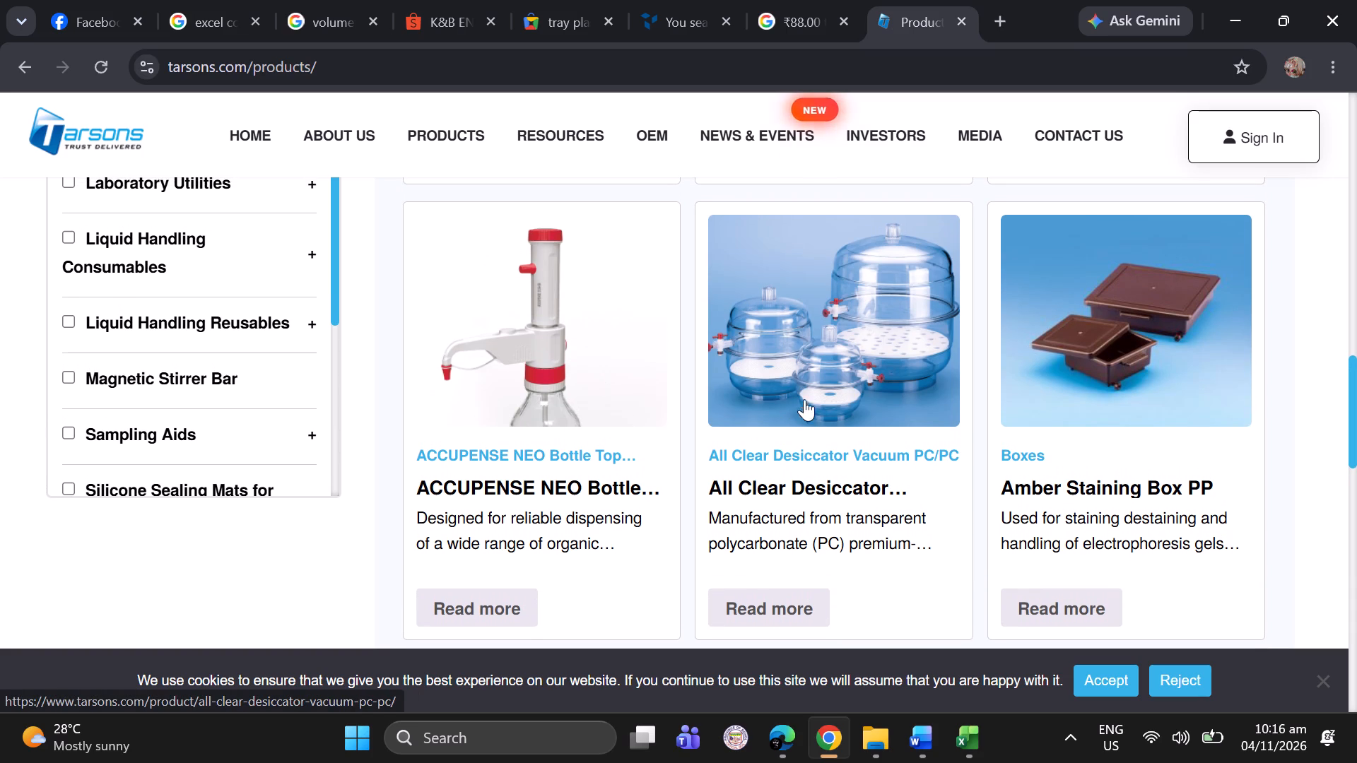
{"action": "left_click", "coordinate": [805, 444]}
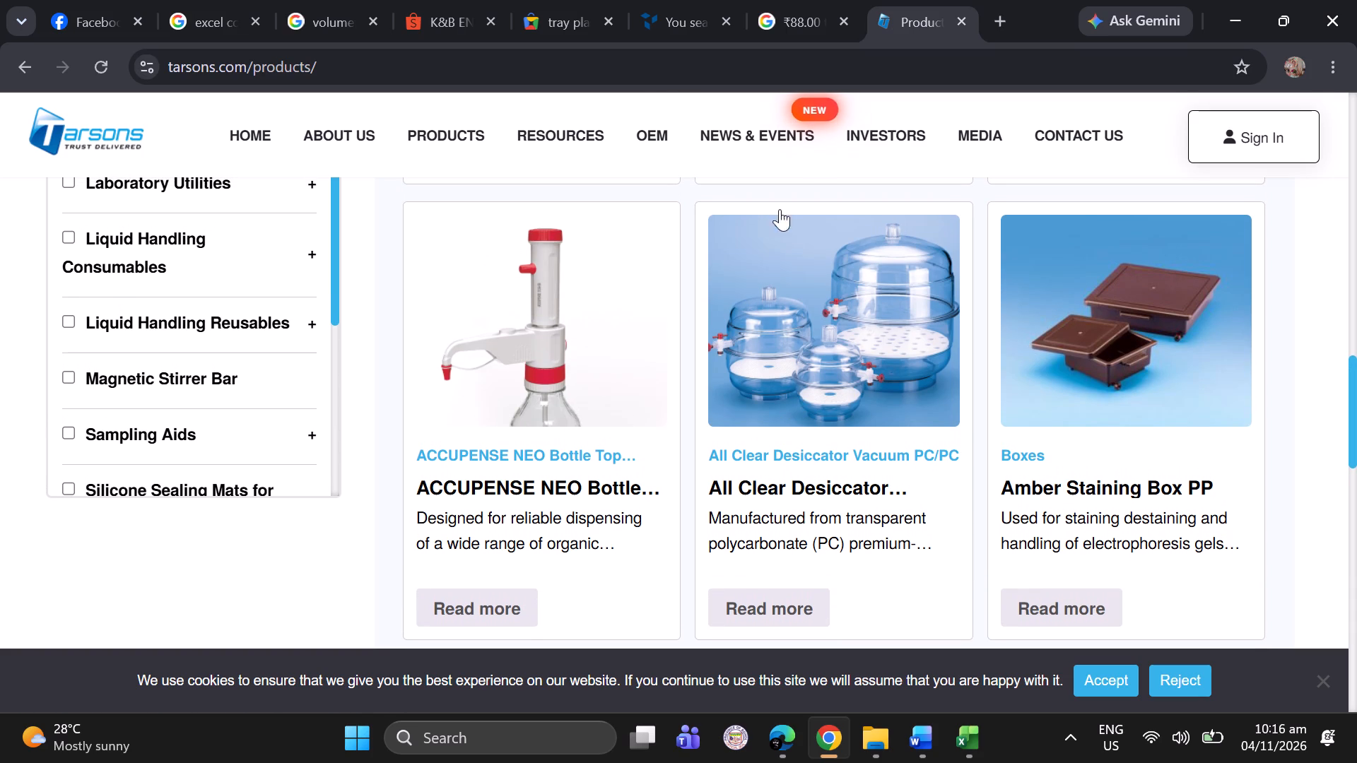
Search the Tarsons site for "dessicator" and look over the search results.
{"action": "scroll", "coordinate": [763, 243], "scroll_direction": "up", "scroll_amount": 4}
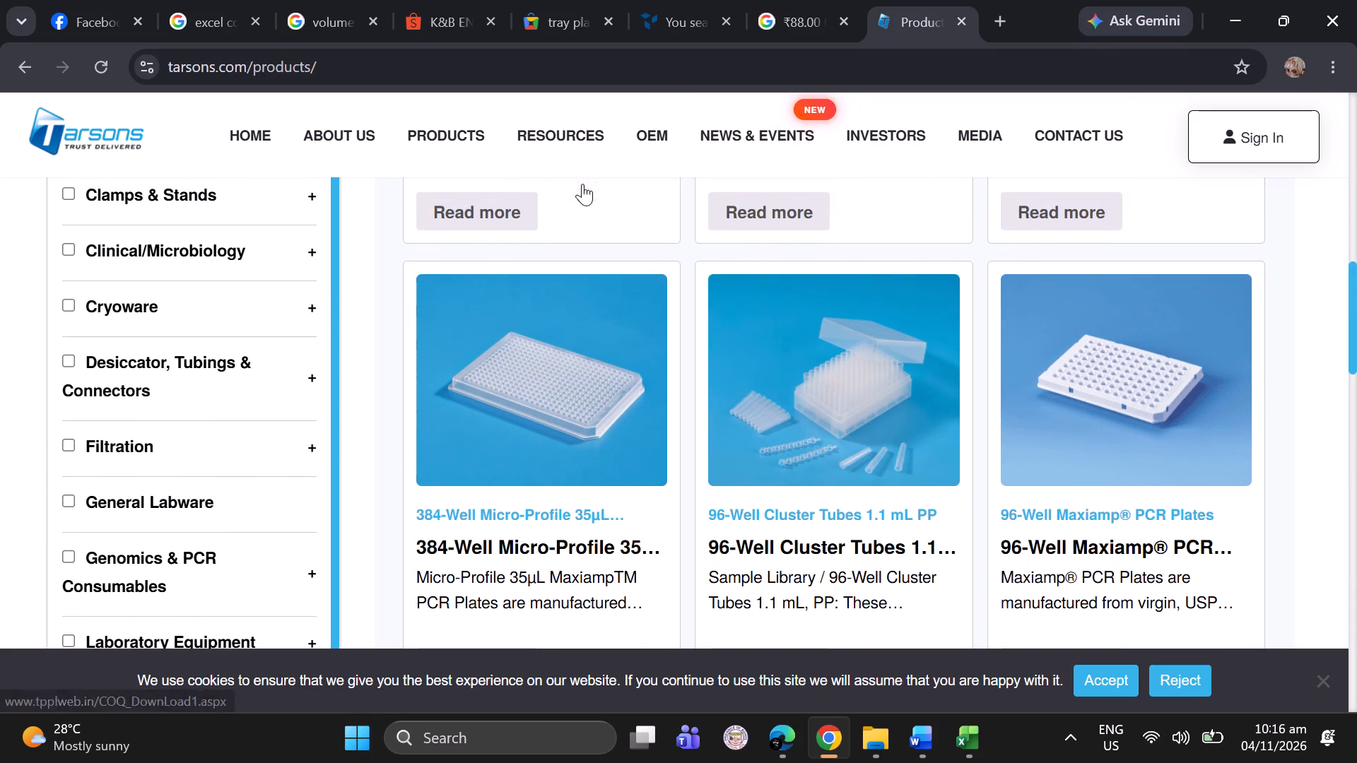
{"action": "scroll", "coordinate": [524, 600], "scroll_direction": "up", "scroll_amount": 10}
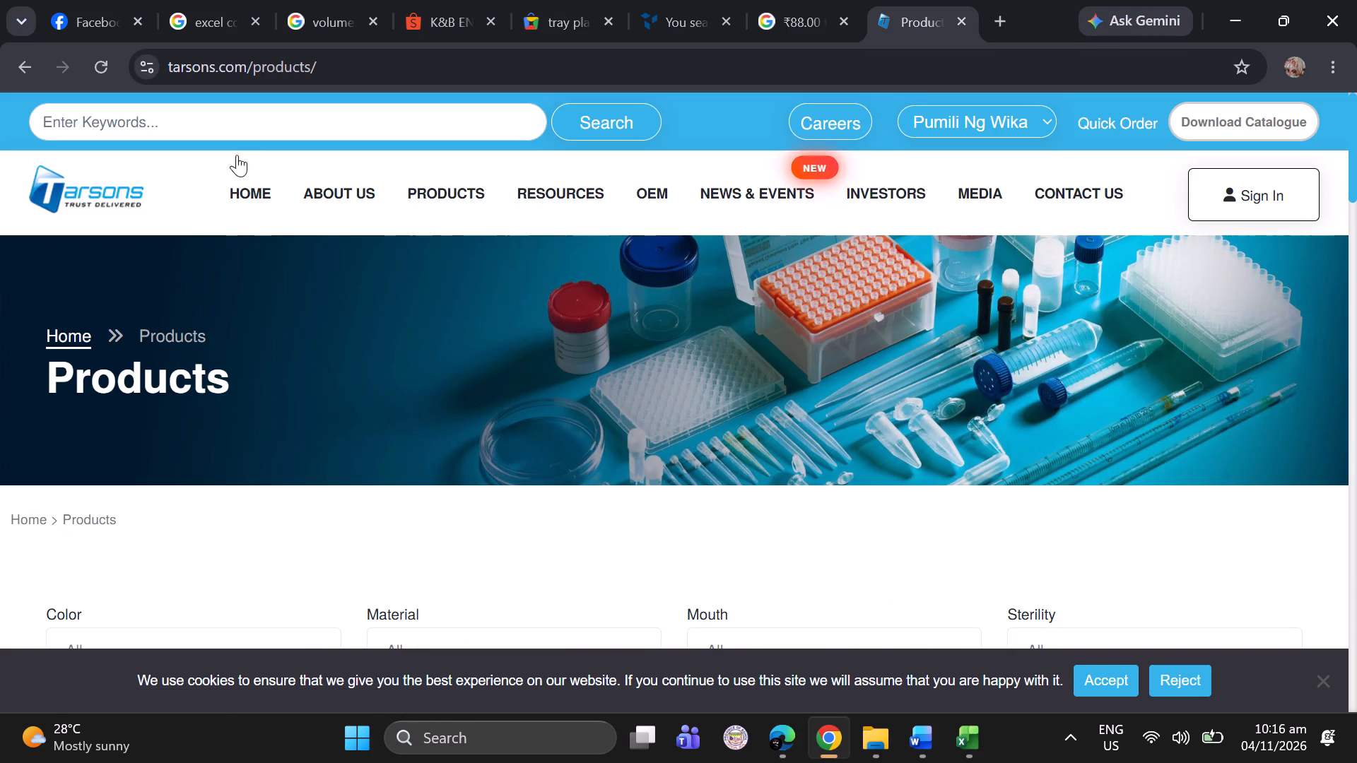
{"action": "left_click", "coordinate": [243, 124]}
{"action": "type", "text": "dessicator"}
{"action": "key", "text": "Return"}
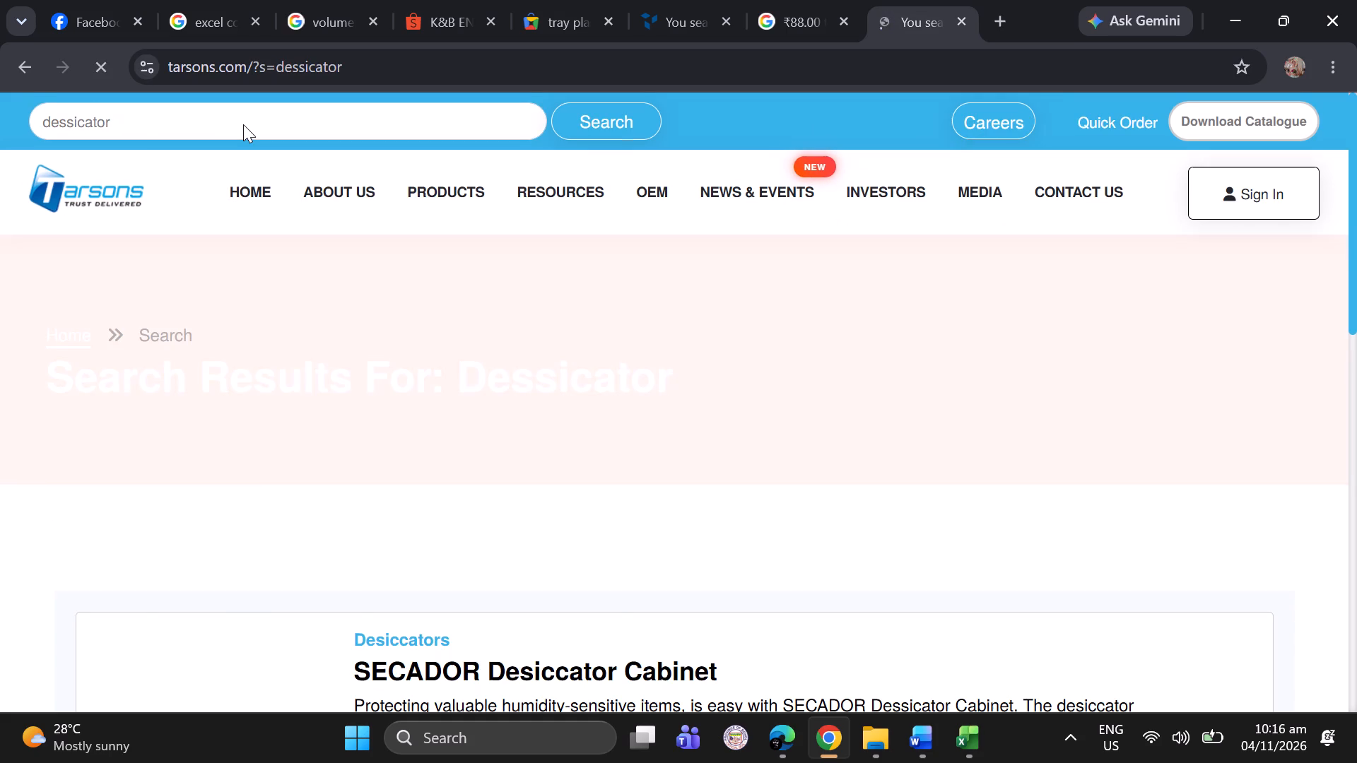
{"action": "scroll", "coordinate": [312, 357], "scroll_direction": "down", "scroll_amount": 2}
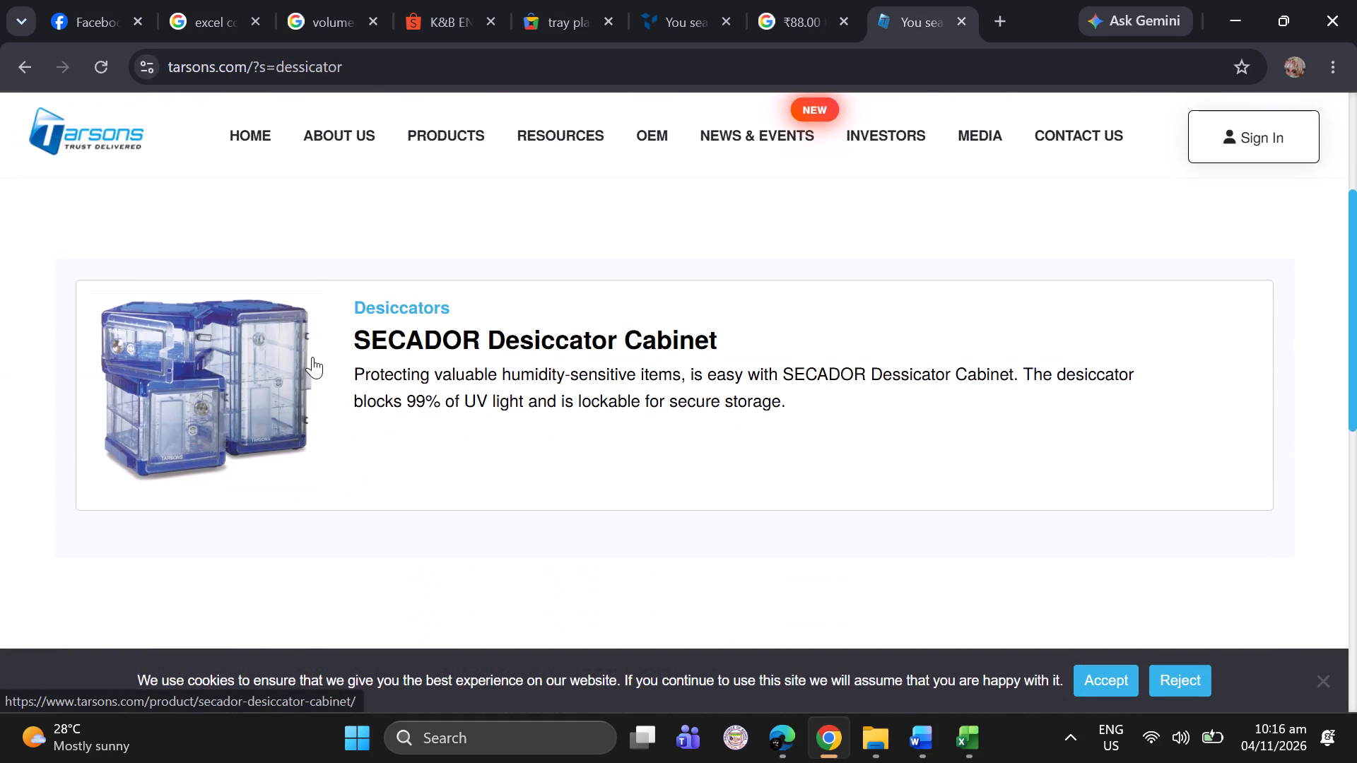
{"action": "scroll", "coordinate": [312, 357], "scroll_direction": "down", "scroll_amount": 2}
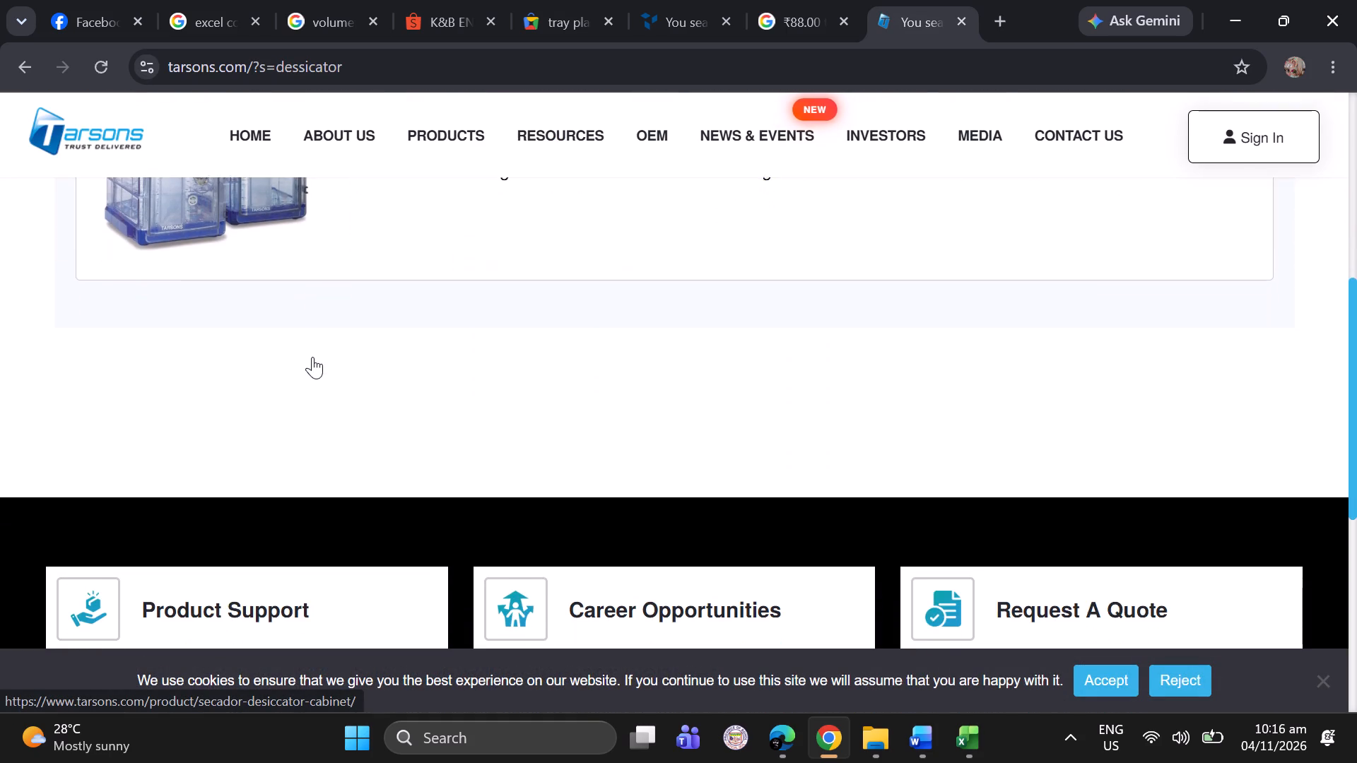
{"action": "scroll", "coordinate": [312, 357], "scroll_direction": "down", "scroll_amount": 1}
Open the SECADOR Desiccator Cabinet page and review its specifications, key features and related products.
{"action": "scroll", "coordinate": [312, 357], "scroll_direction": "up", "scroll_amount": 2}
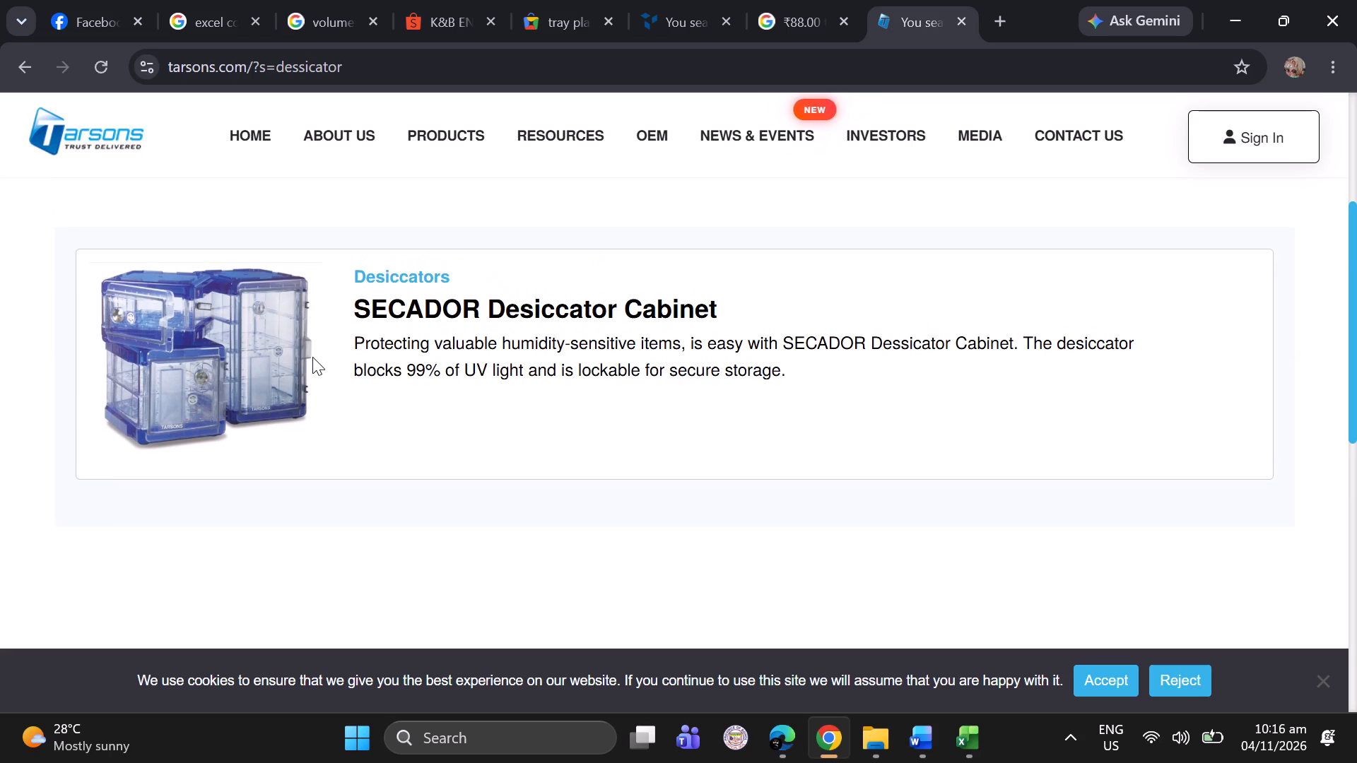
{"action": "scroll", "coordinate": [312, 357], "scroll_direction": "up", "scroll_amount": 1}
{"action": "left_click", "coordinate": [396, 317]}
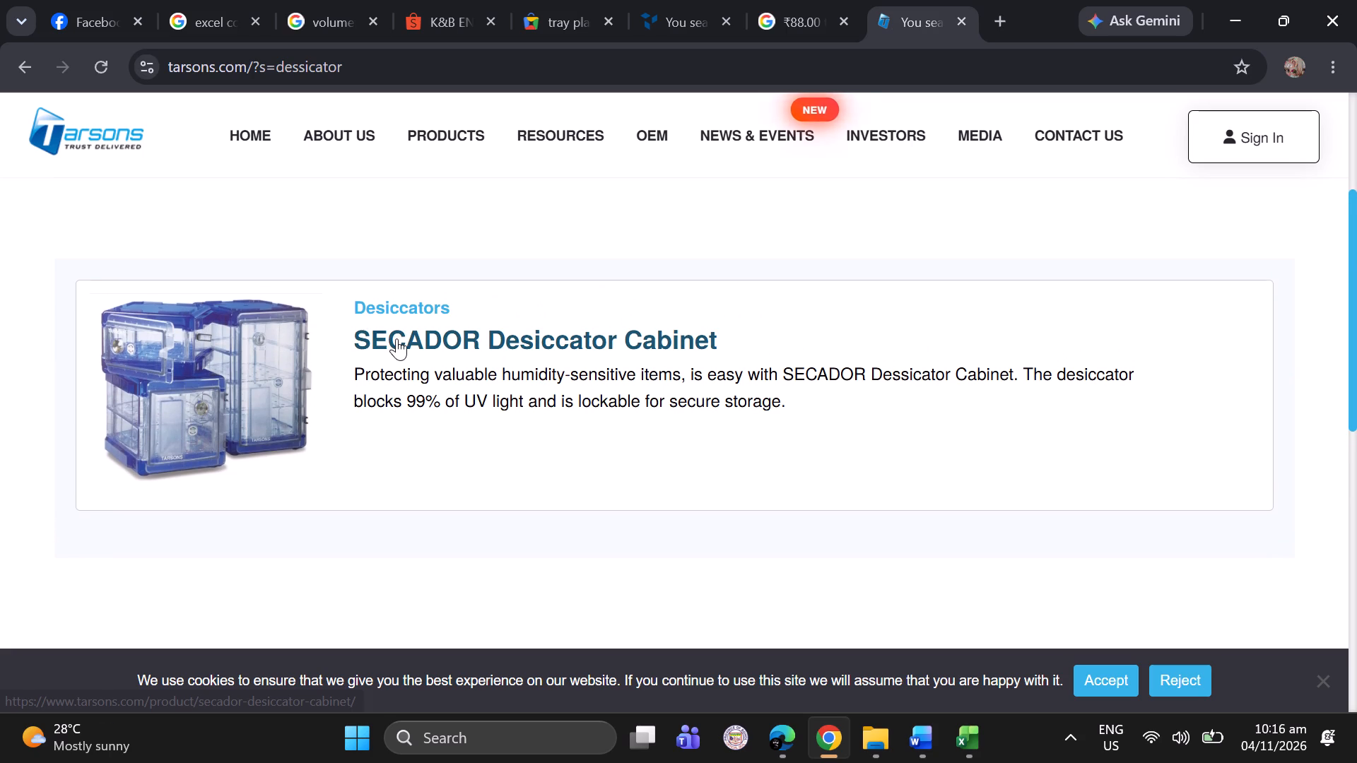
{"action": "left_click", "coordinate": [396, 338]}
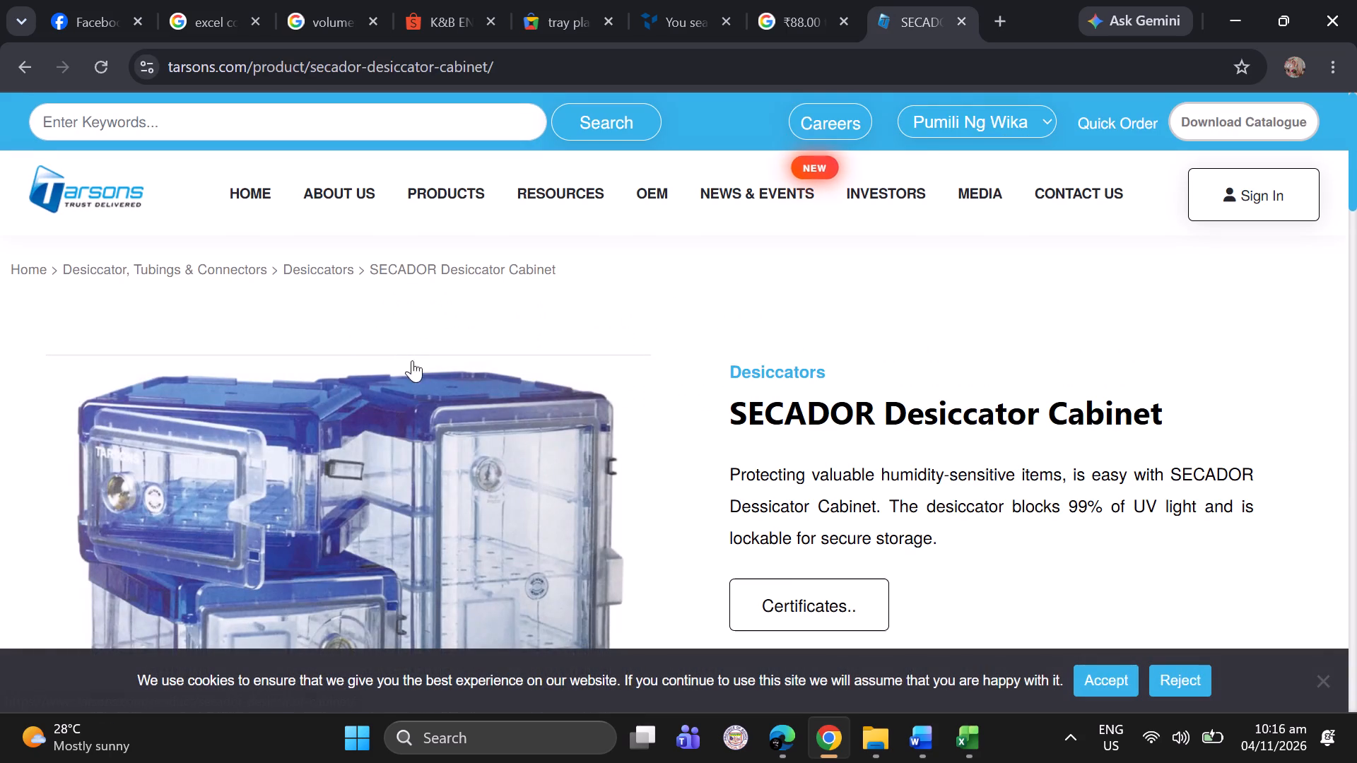
{"action": "scroll", "coordinate": [460, 457], "scroll_direction": "down", "scroll_amount": 3}
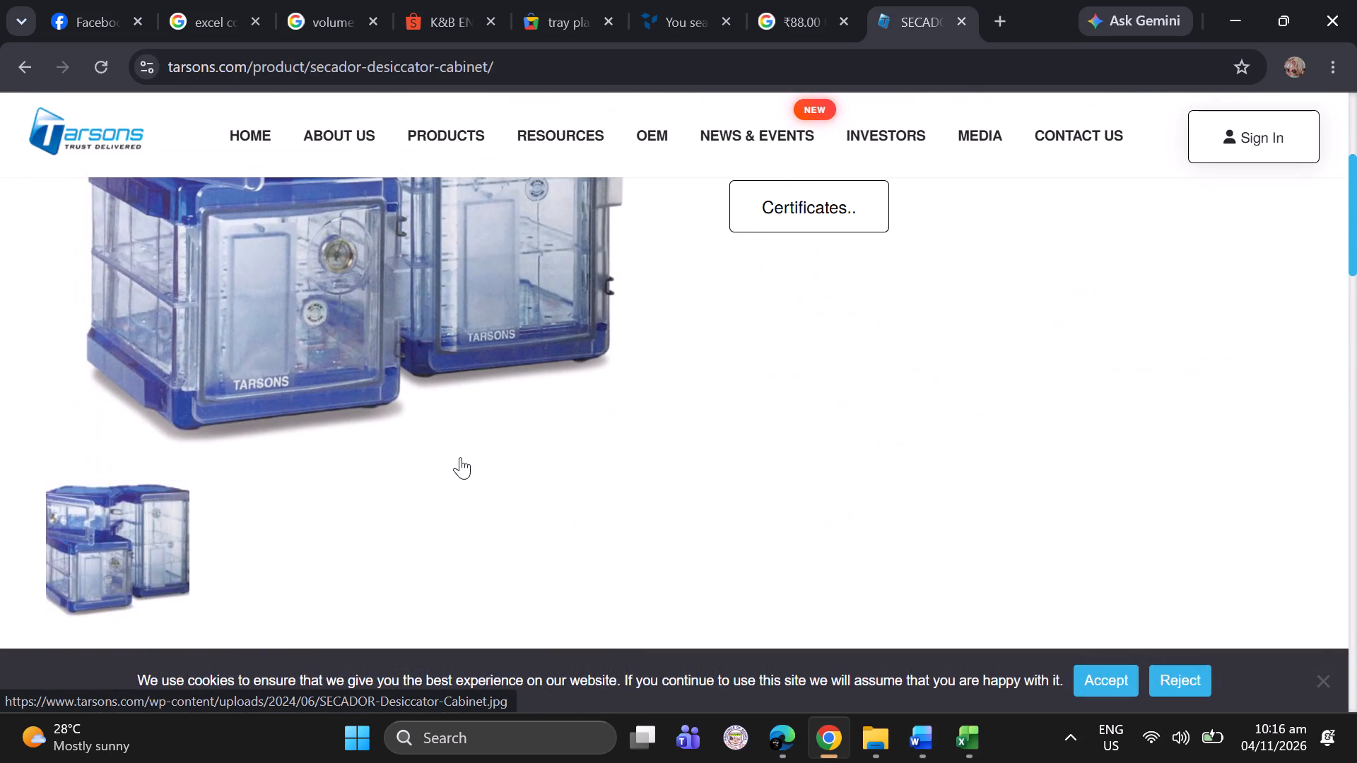
{"action": "scroll", "coordinate": [460, 457], "scroll_direction": "down", "scroll_amount": 1}
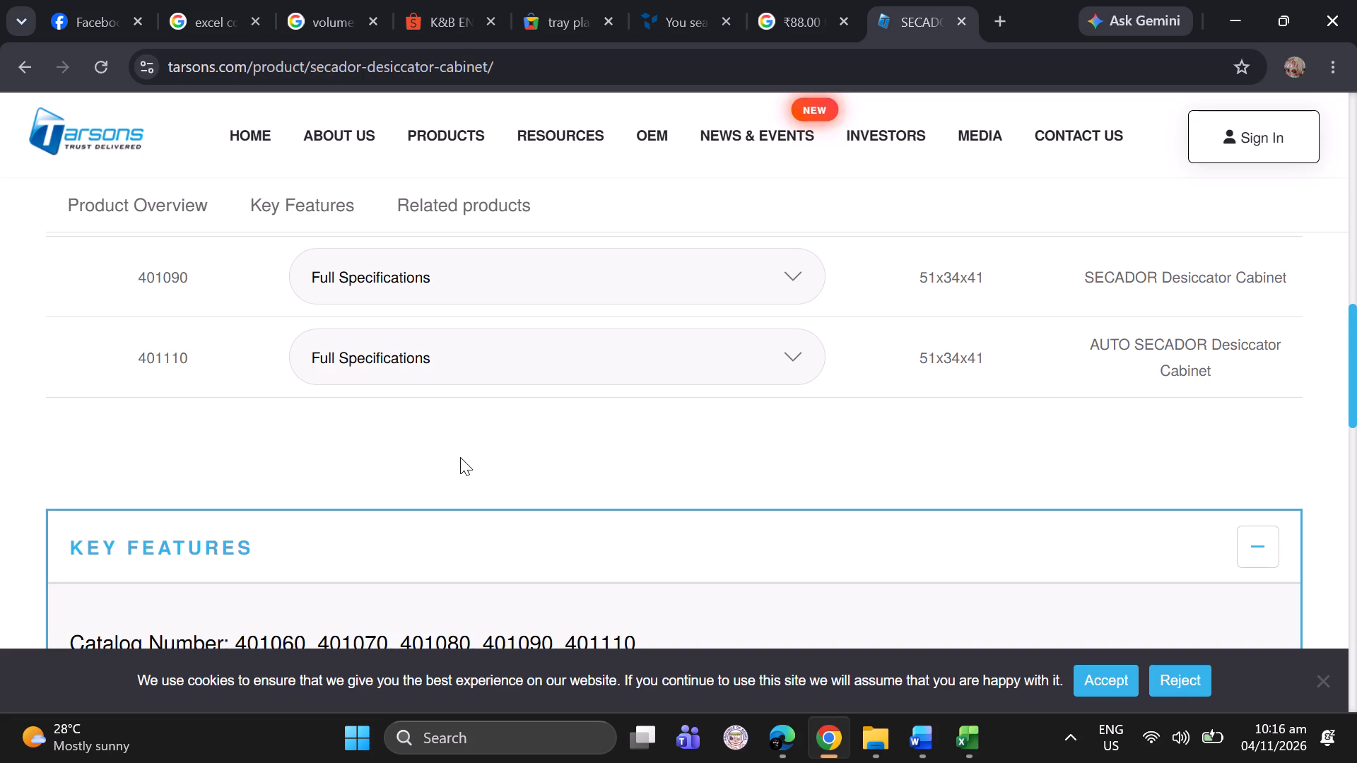
{"action": "scroll", "coordinate": [460, 457], "scroll_direction": "down", "scroll_amount": 1}
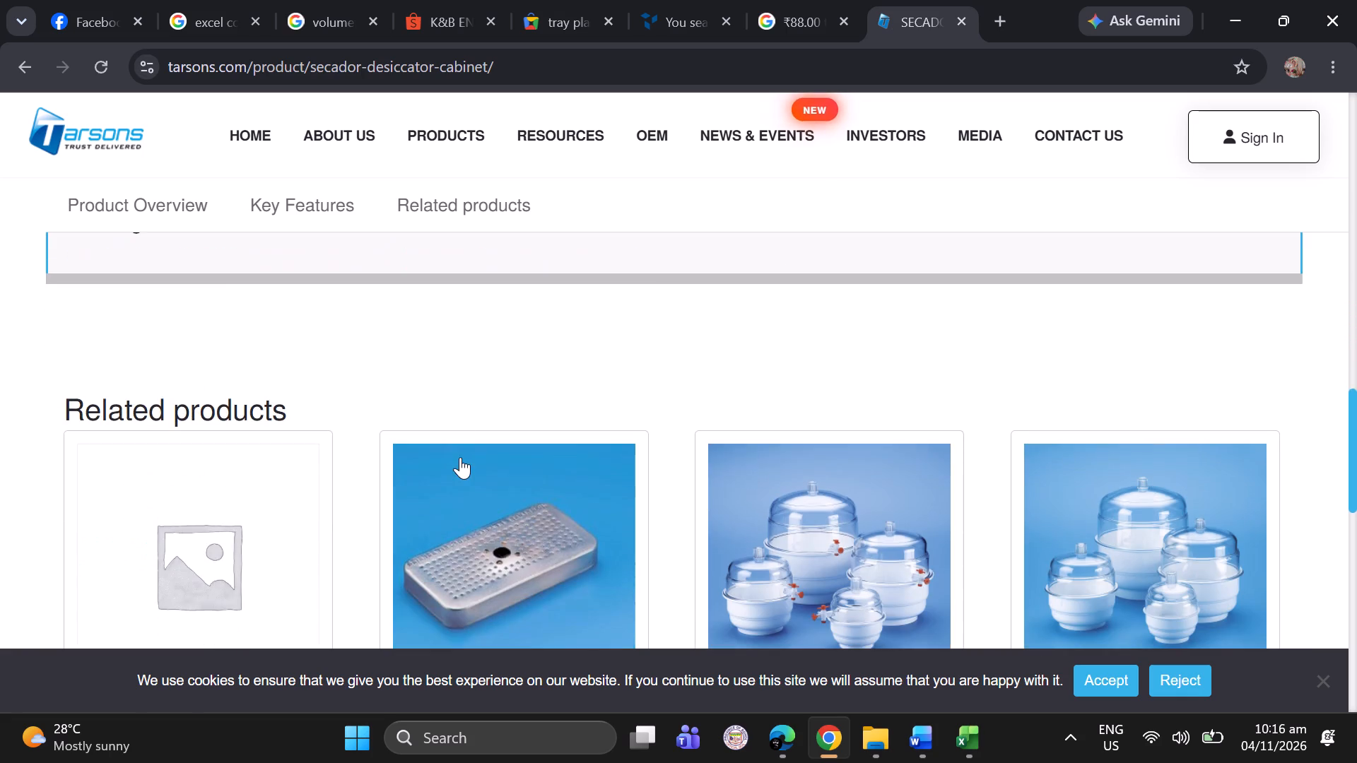
{"action": "scroll", "coordinate": [460, 457], "scroll_direction": "down", "scroll_amount": 2}
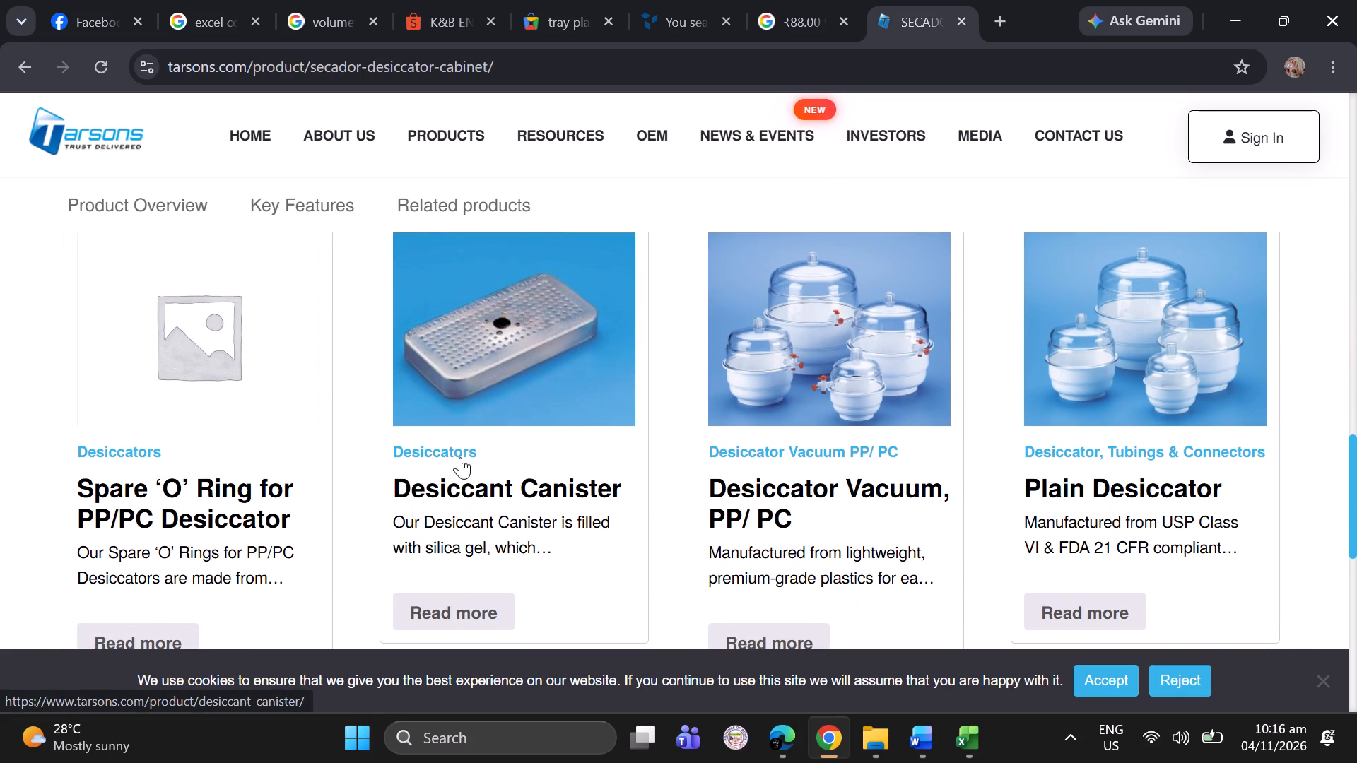
{"action": "scroll", "coordinate": [460, 457], "scroll_direction": "down", "scroll_amount": 1}
Open the related Plain Desiccator and examine its description, size and material table, and related products.
{"action": "left_click", "coordinate": [1092, 486]}
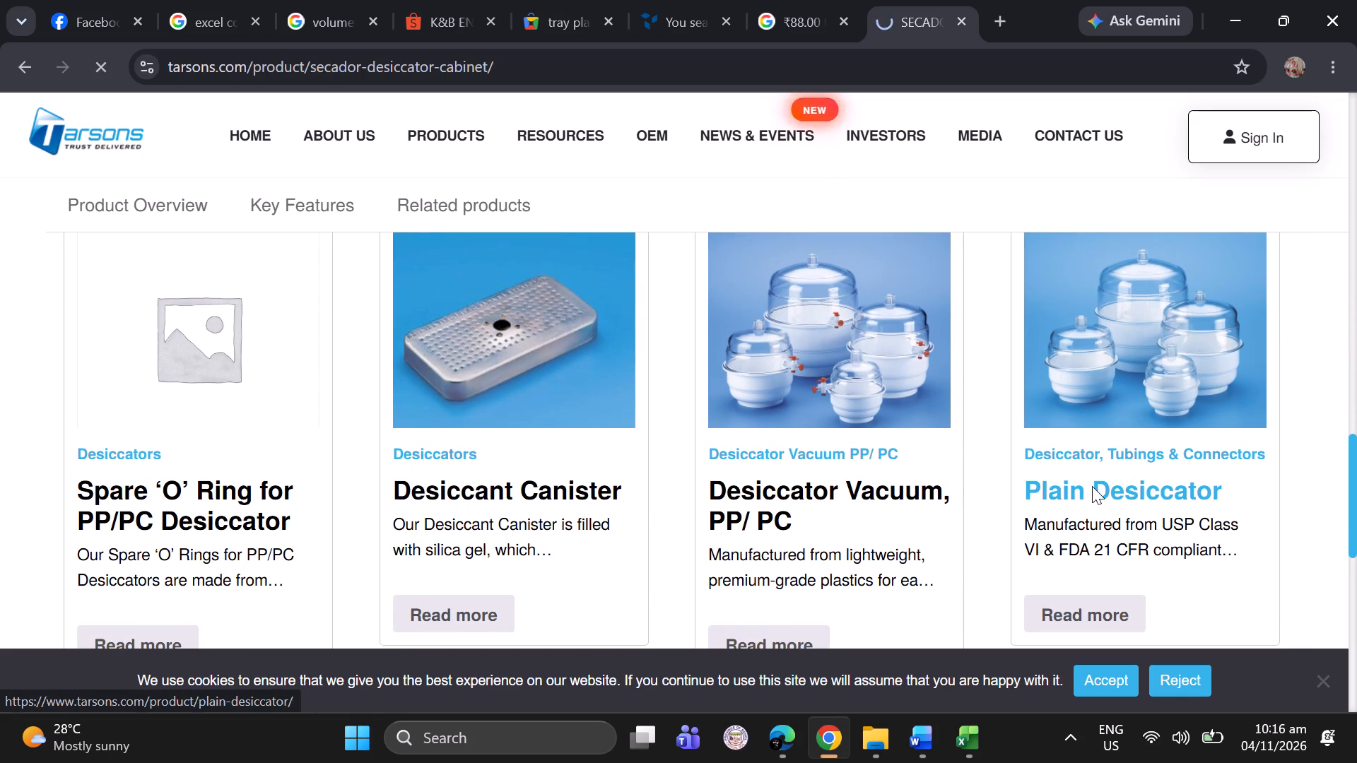
{"action": "scroll", "coordinate": [914, 499], "scroll_direction": "down", "scroll_amount": 1}
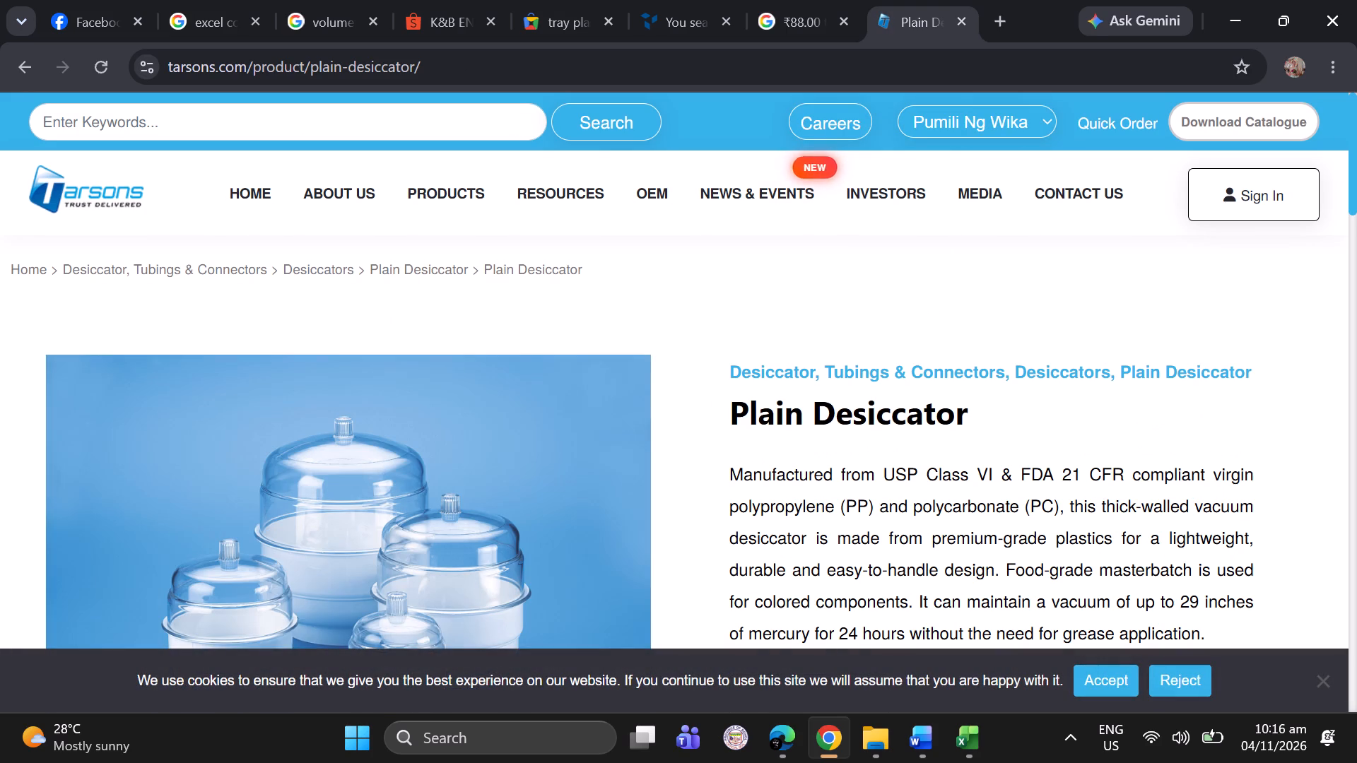
{"action": "scroll", "coordinate": [914, 499], "scroll_direction": "down", "scroll_amount": 2}
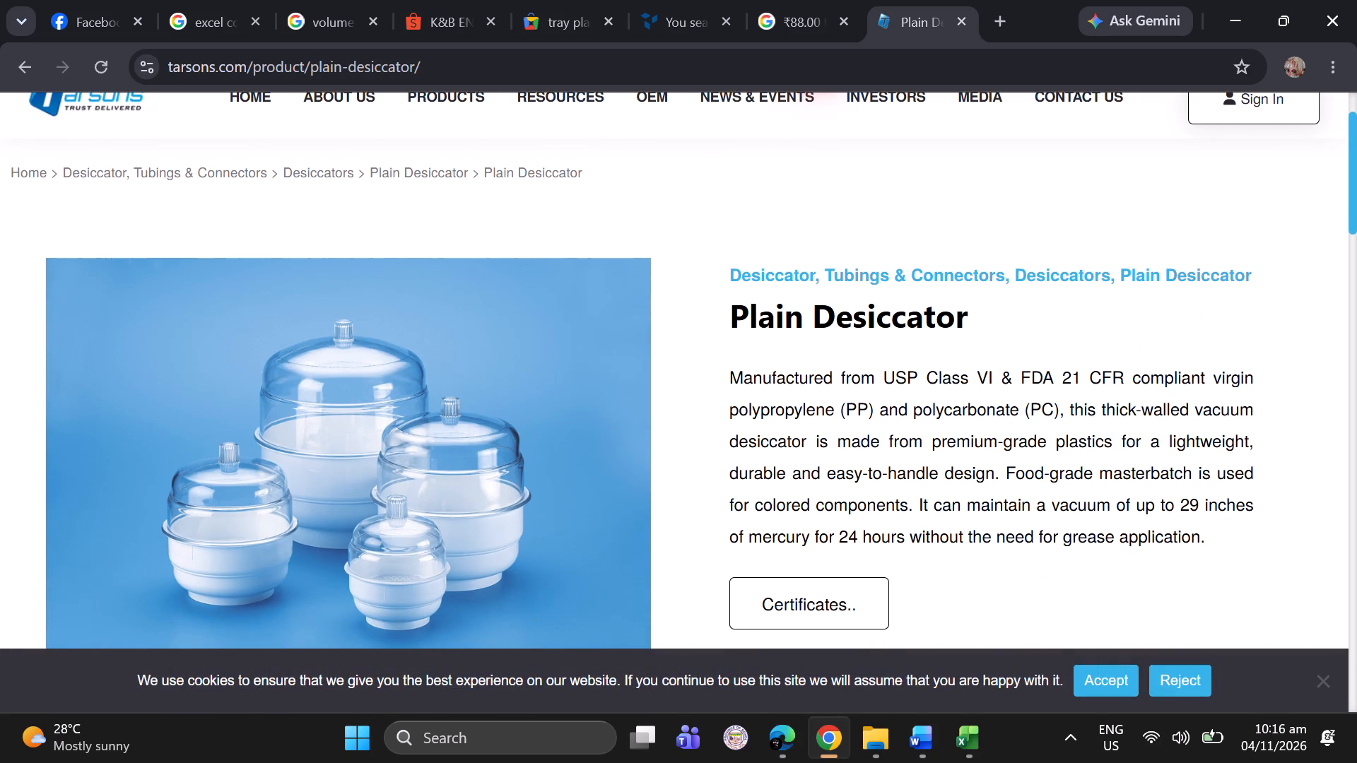
{"action": "scroll", "coordinate": [914, 499], "scroll_direction": "down", "scroll_amount": 4}
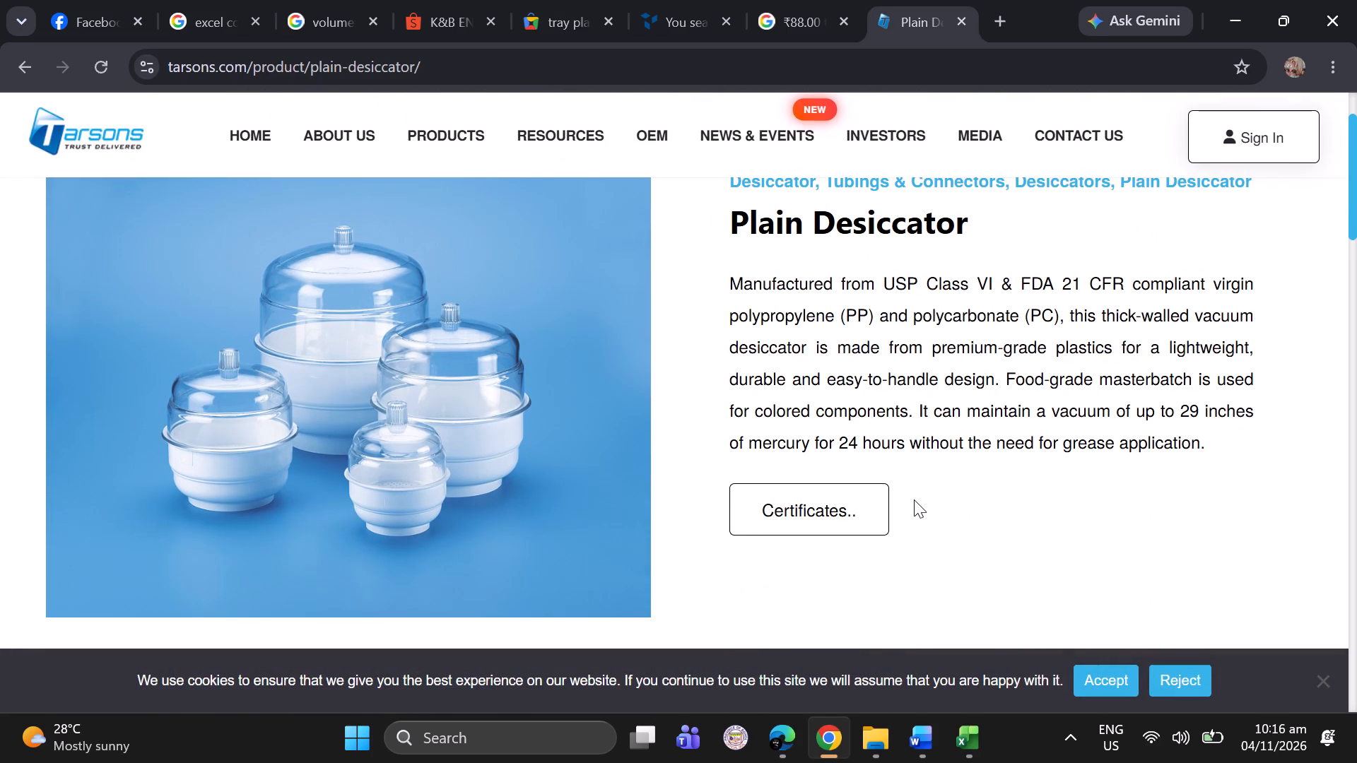
{"action": "scroll", "coordinate": [914, 499], "scroll_direction": "down", "scroll_amount": 3}
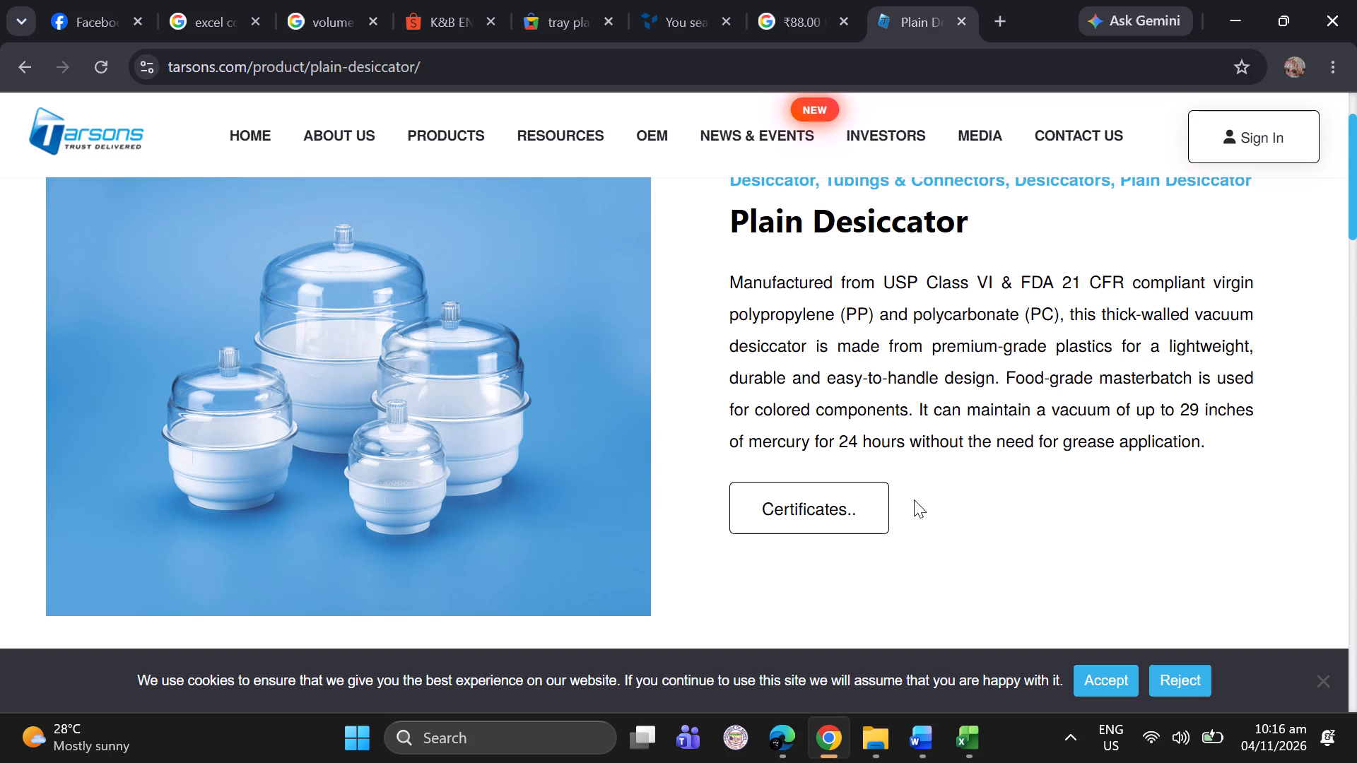
{"action": "scroll", "coordinate": [914, 499], "scroll_direction": "down", "scroll_amount": 2}
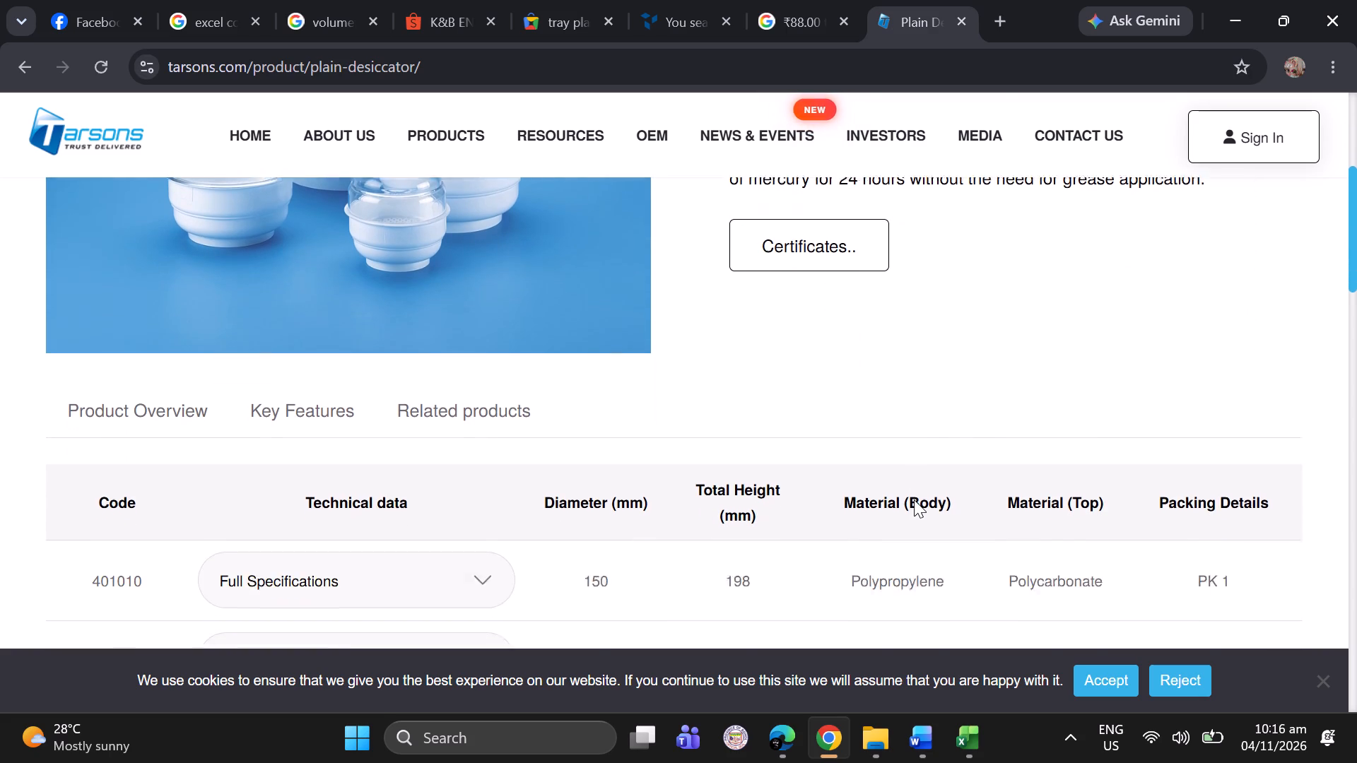
{"action": "scroll", "coordinate": [914, 499], "scroll_direction": "down", "scroll_amount": 5}
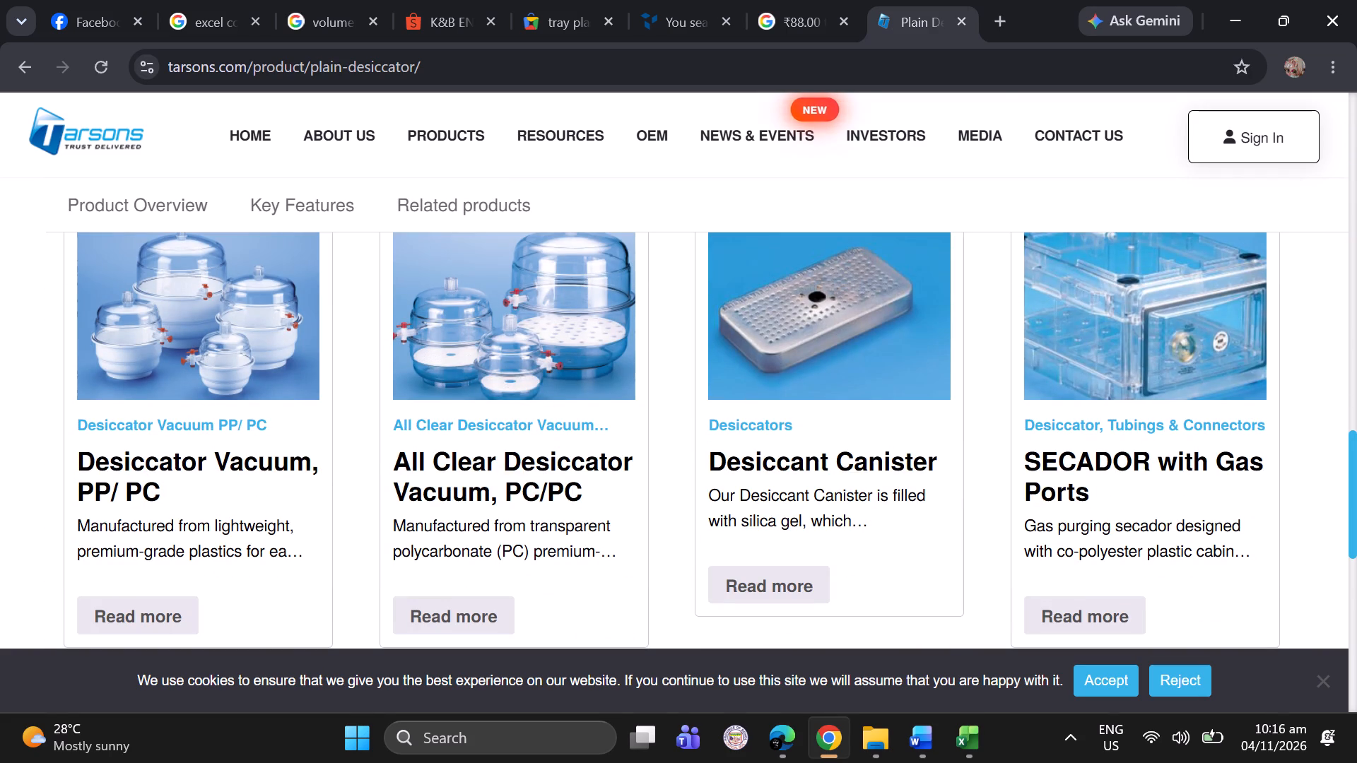
{"action": "scroll", "coordinate": [914, 499], "scroll_direction": "down", "scroll_amount": 1}
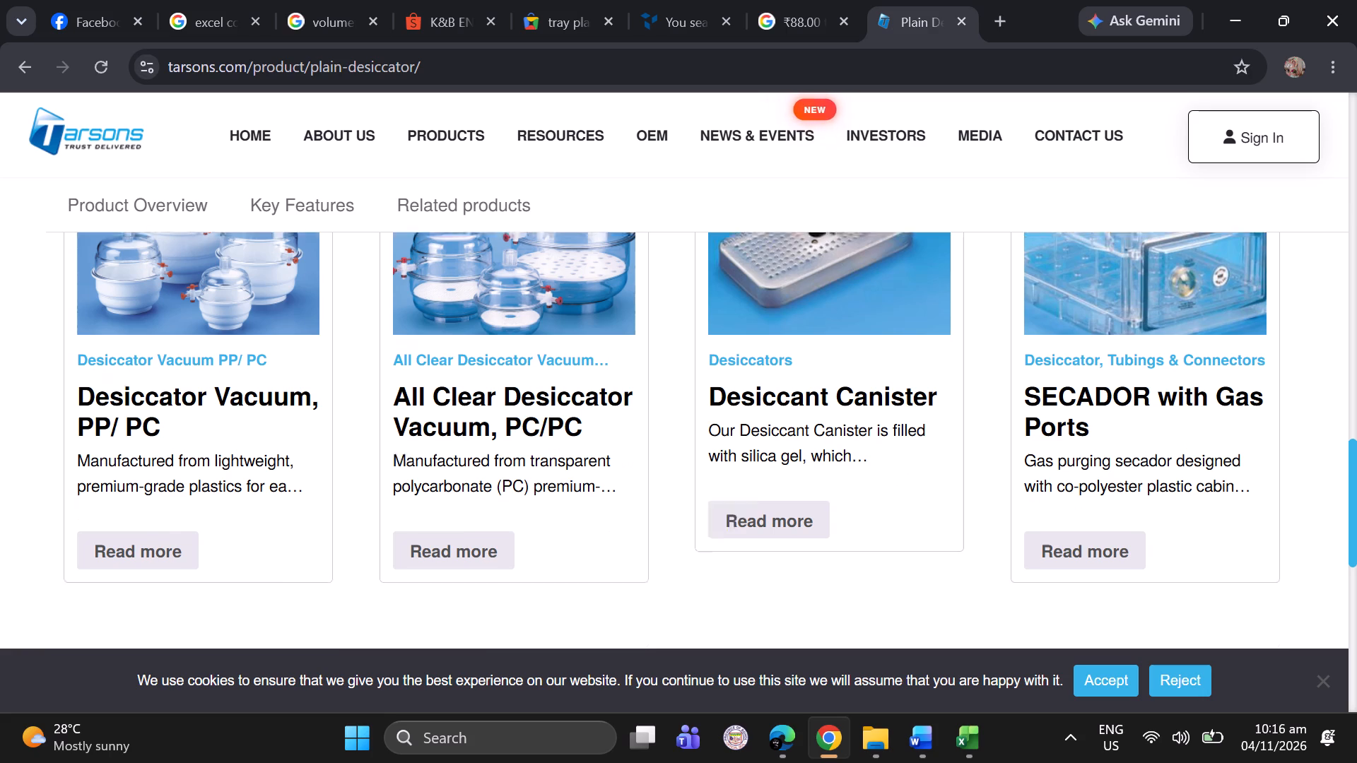
{"action": "scroll", "coordinate": [914, 499], "scroll_direction": "down", "scroll_amount": 2}
{"action": "scroll", "coordinate": [914, 499], "scroll_direction": "up", "scroll_amount": 3}
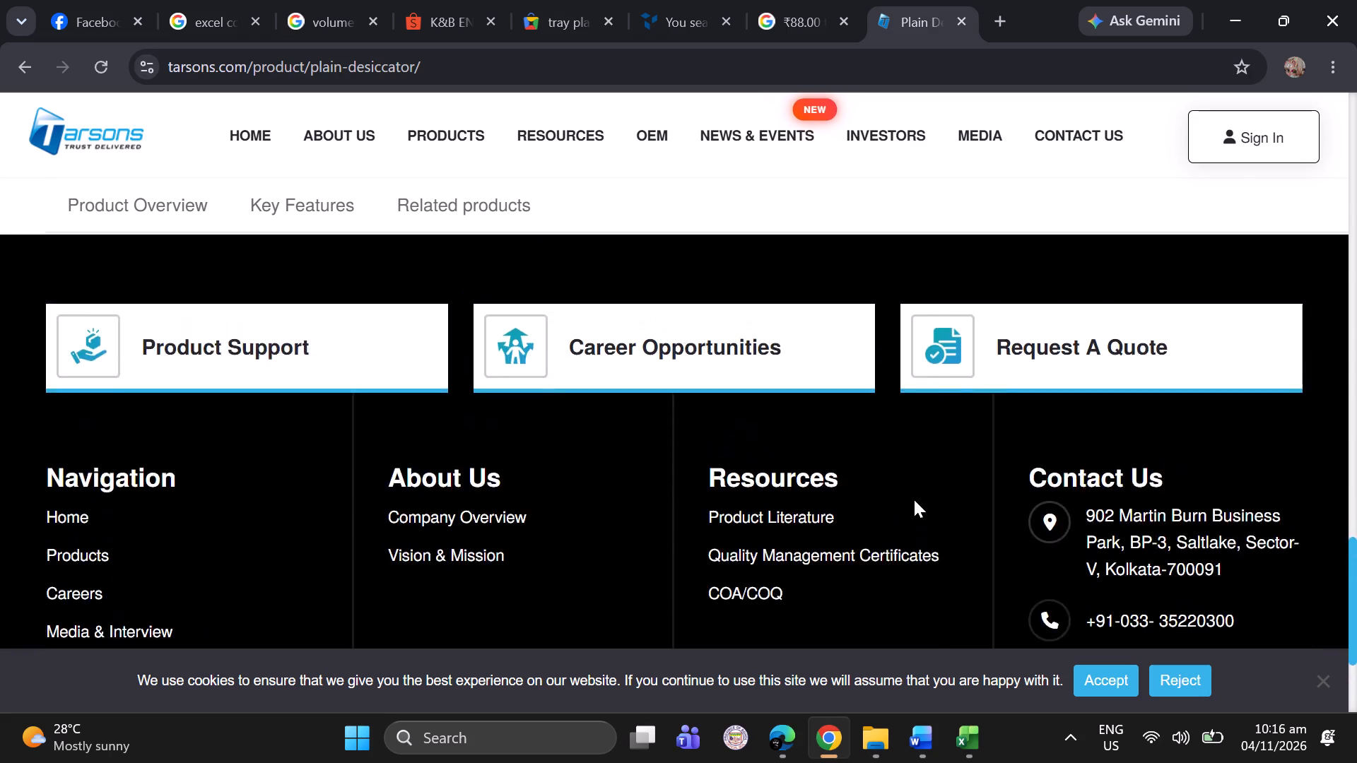
Return to the full Tarsons product catalogue and browse its first page down to the page numbers.
{"action": "scroll", "coordinate": [914, 499], "scroll_direction": "up", "scroll_amount": 10}
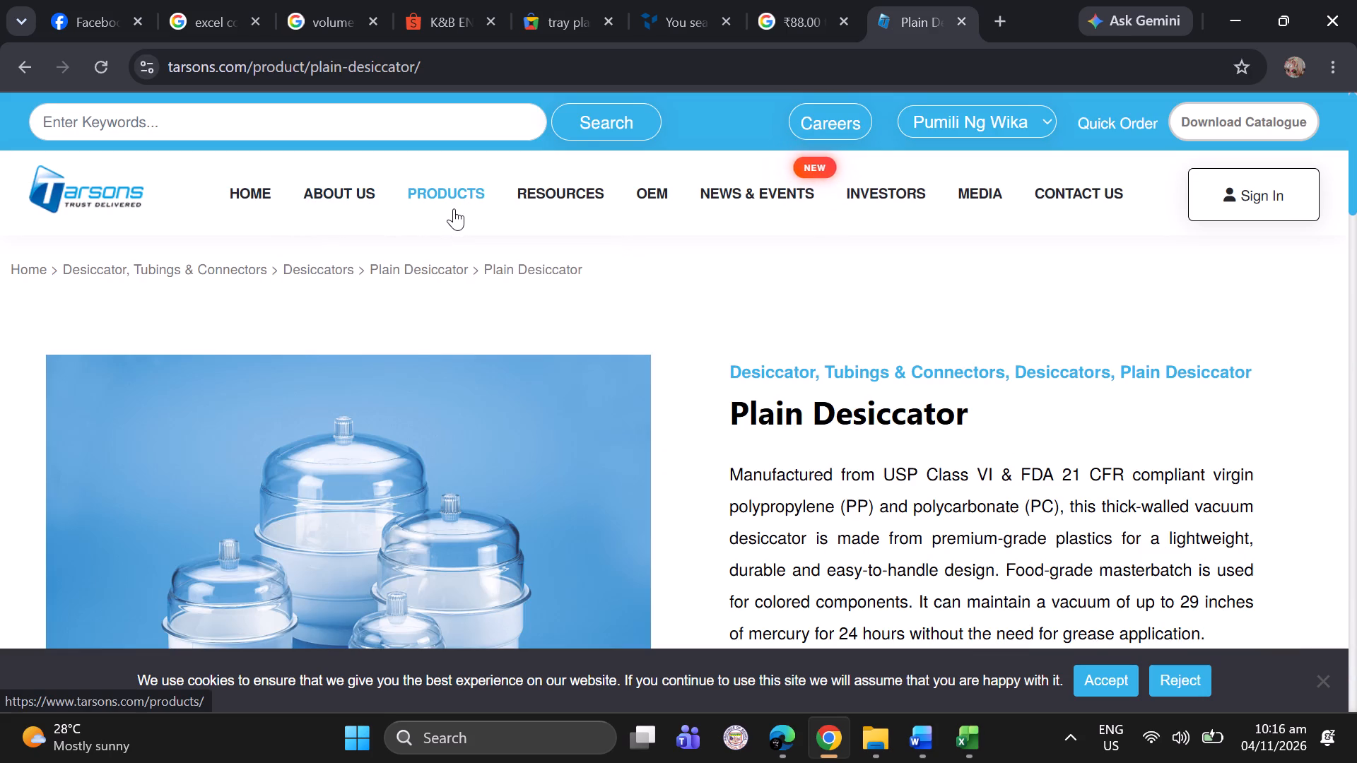
{"action": "left_click", "coordinate": [454, 208]}
{"action": "scroll", "coordinate": [527, 450], "scroll_direction": "down", "scroll_amount": 2}
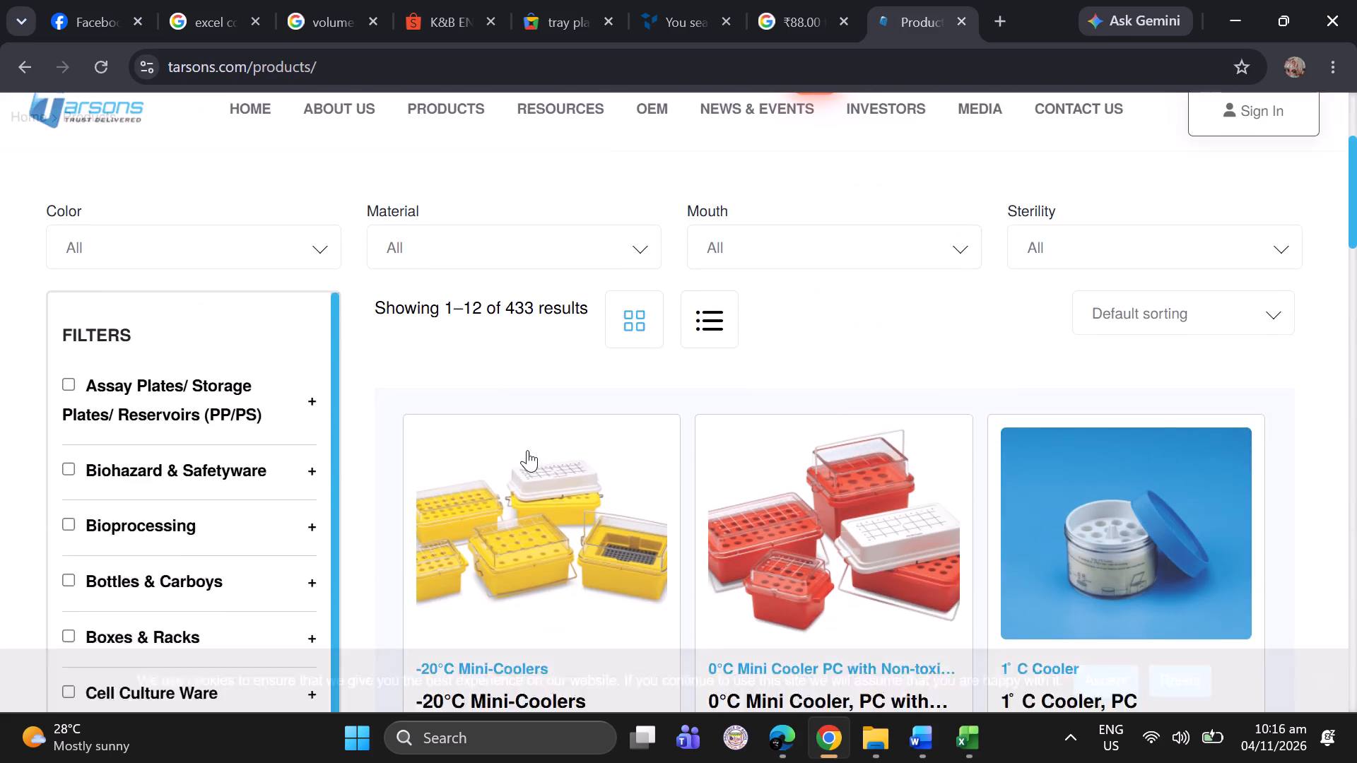
{"action": "scroll", "coordinate": [527, 450], "scroll_direction": "down", "scroll_amount": 2}
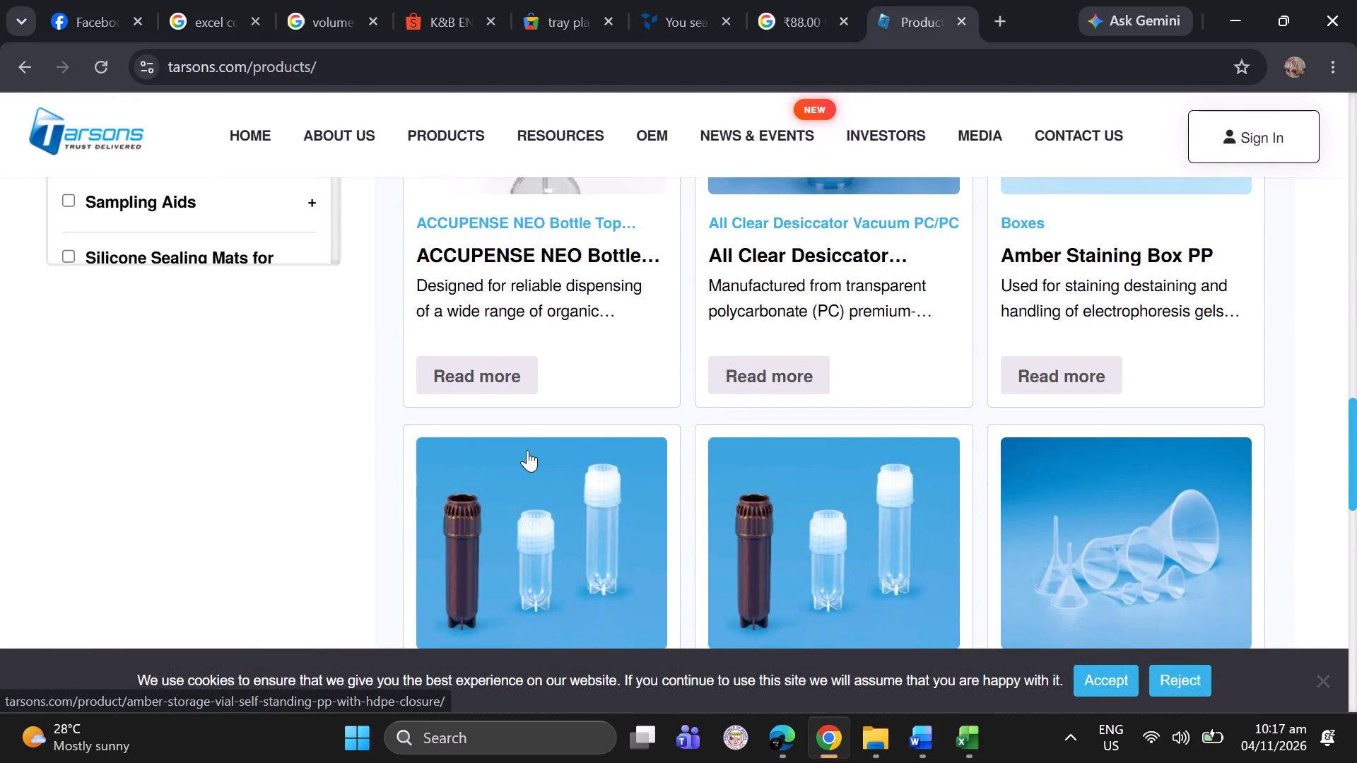
{"action": "scroll", "coordinate": [527, 450], "scroll_direction": "down", "scroll_amount": 1}
{"action": "scroll", "coordinate": [527, 450], "scroll_direction": "up", "scroll_amount": 5}
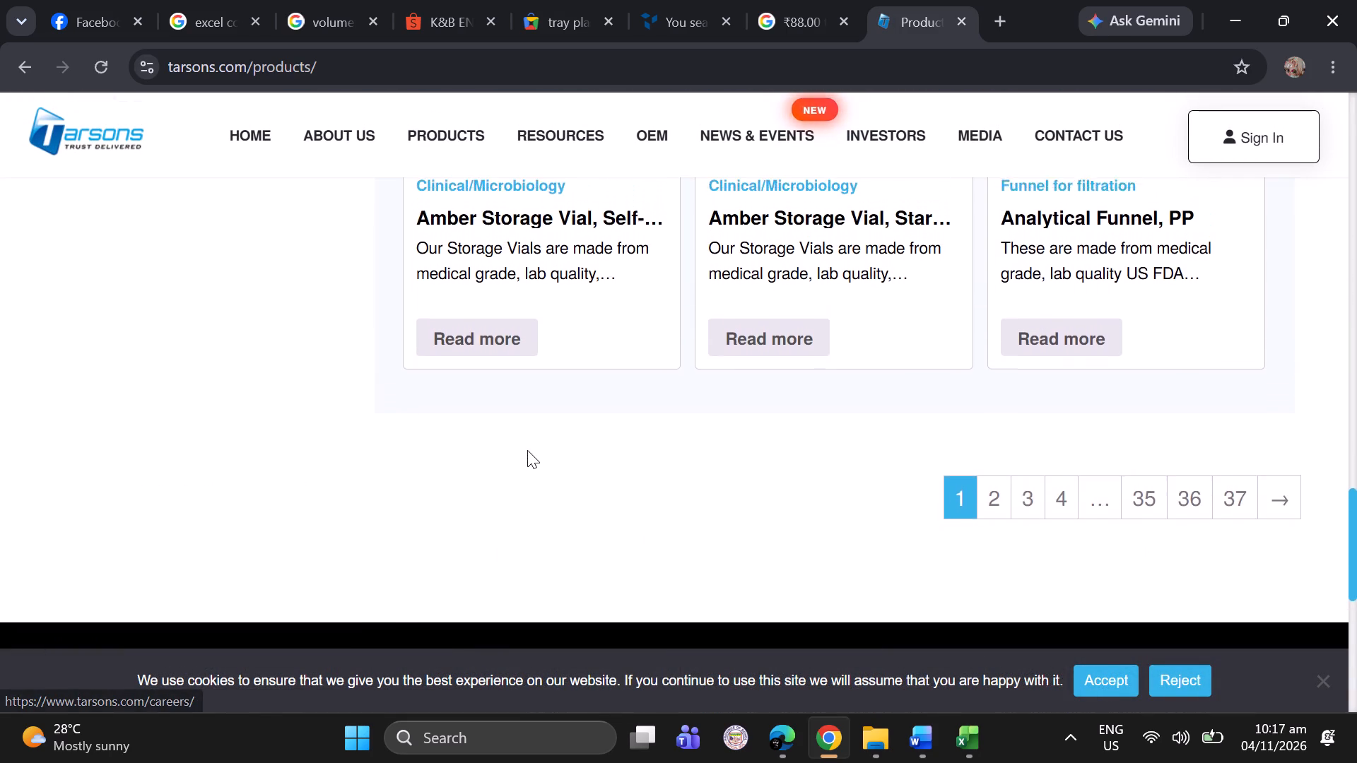
{"action": "scroll", "coordinate": [527, 450], "scroll_direction": "up", "scroll_amount": 4}
Look back over the open rupee-to-peso conversion, ARCO Scientific search and spill tray shopping results.
{"action": "left_click", "coordinate": [800, 0]}
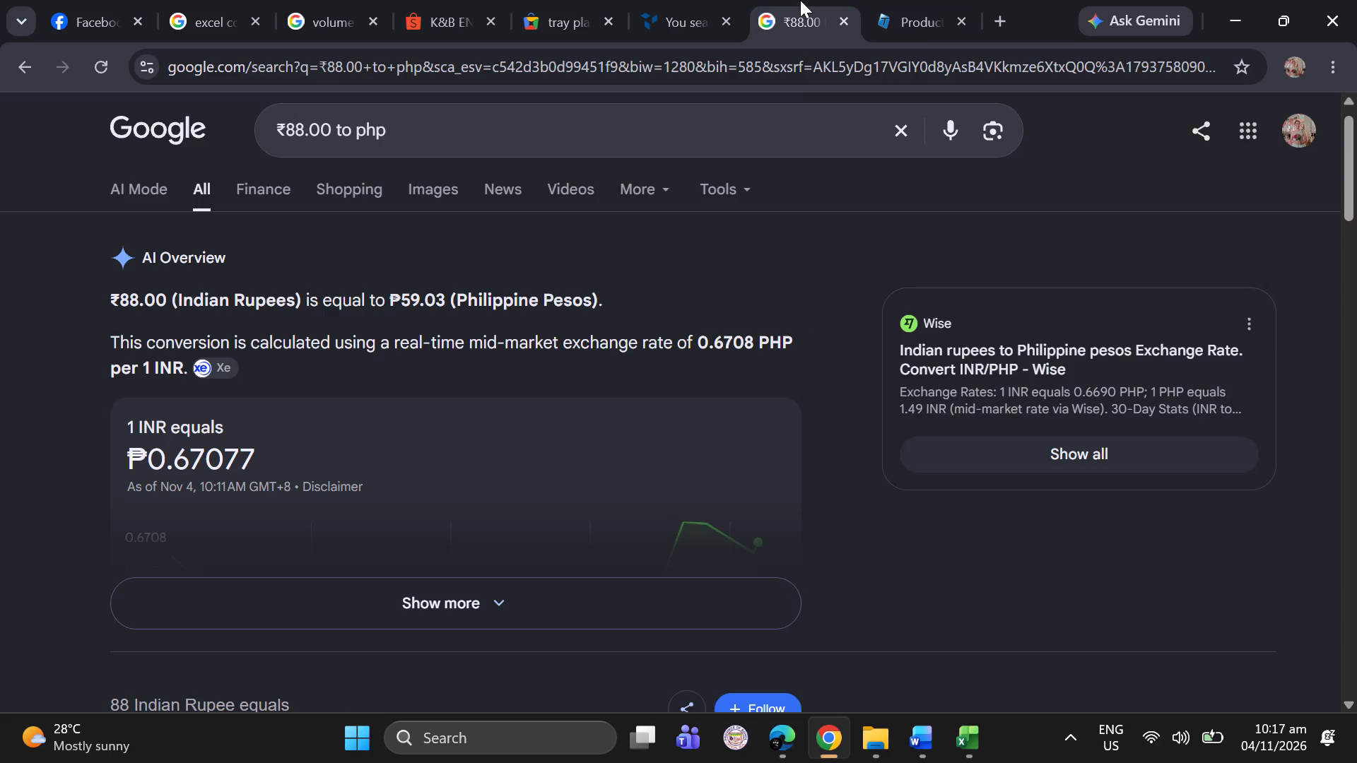
{"action": "scroll", "coordinate": [761, 508], "scroll_direction": "down", "scroll_amount": 5}
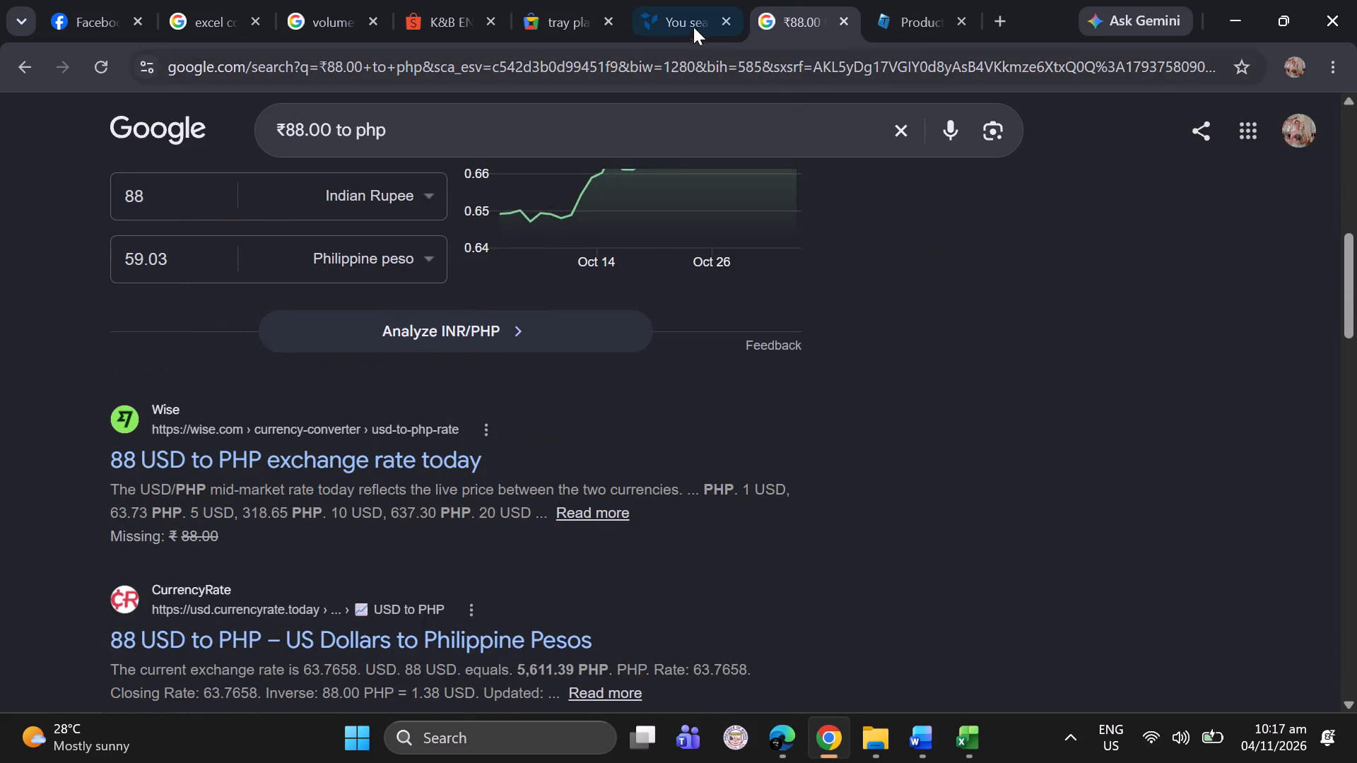
{"action": "left_click", "coordinate": [692, 25]}
{"action": "scroll", "coordinate": [700, 387], "scroll_direction": "down", "scroll_amount": 4}
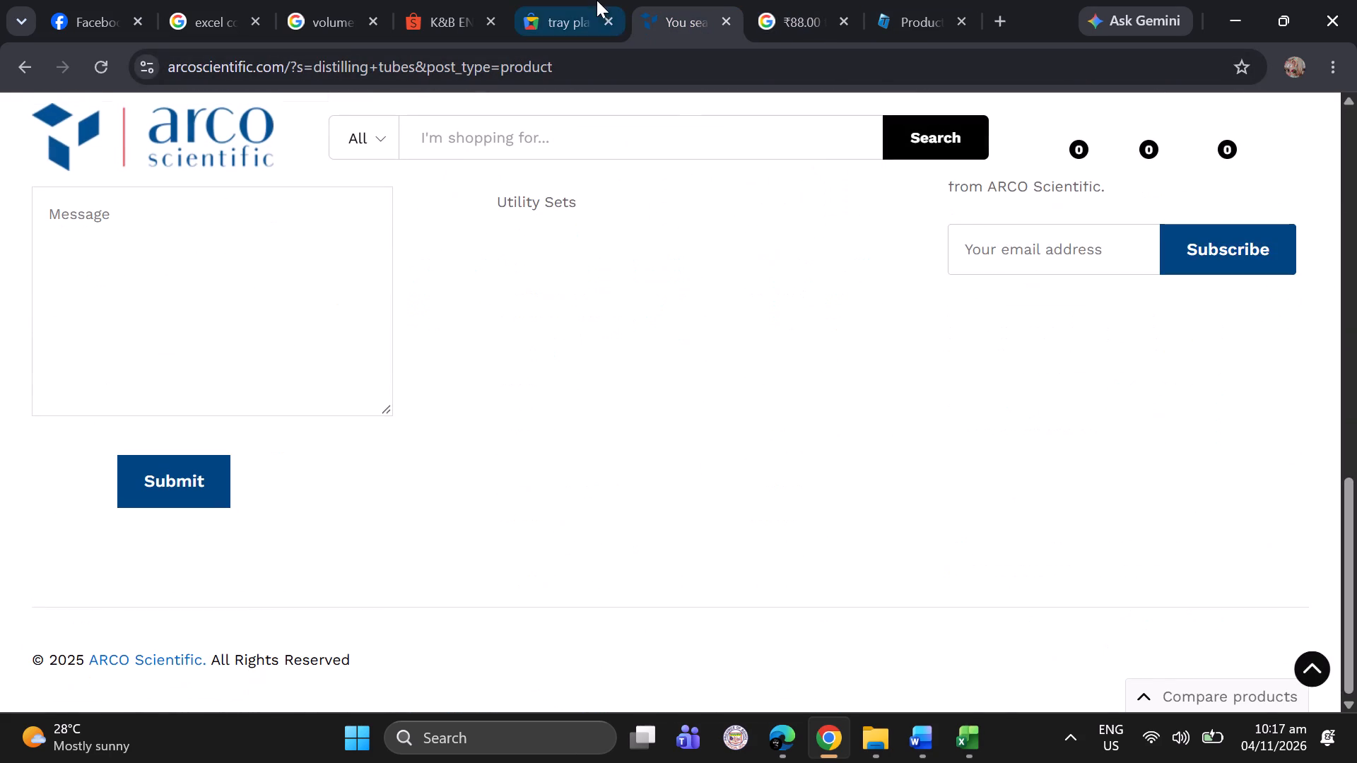
{"action": "left_click", "coordinate": [586, 2]}
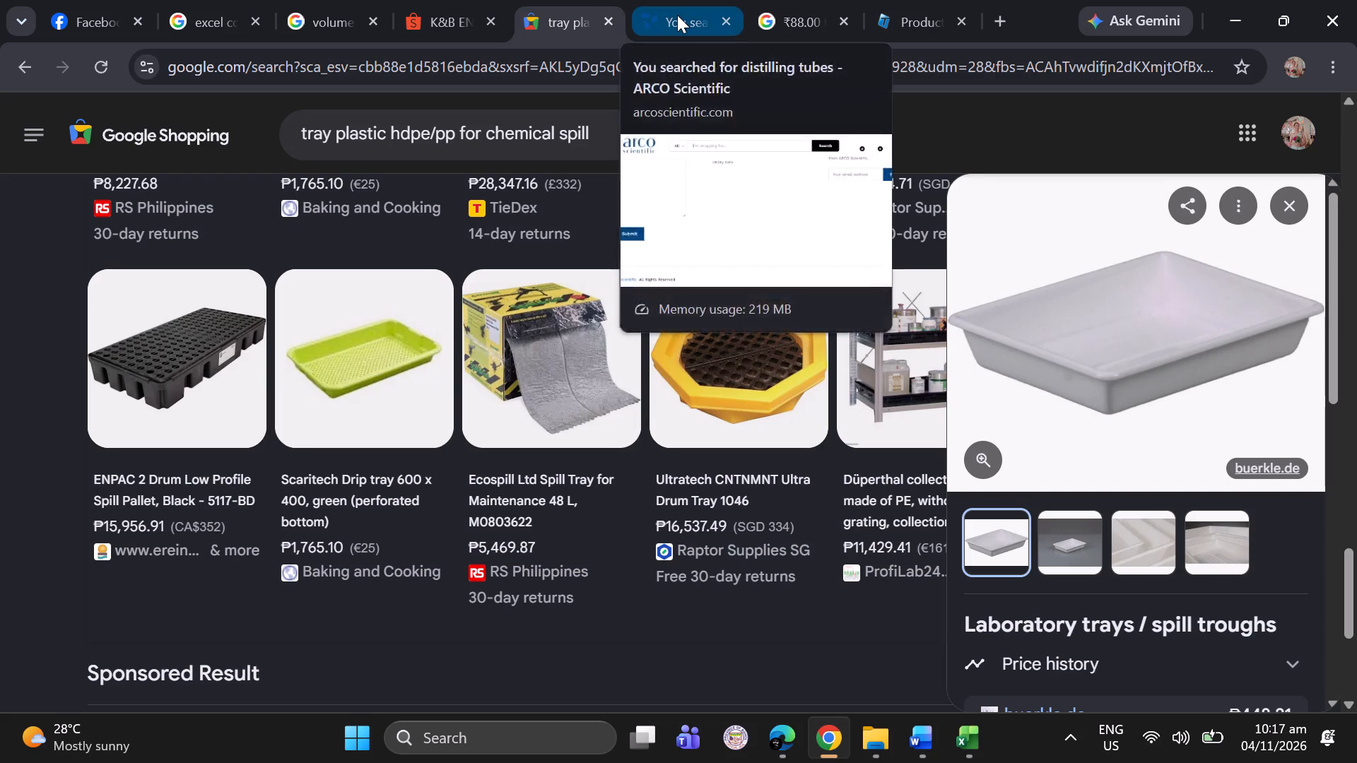
{"action": "left_click", "coordinate": [677, 15]}
{"action": "left_click", "coordinate": [786, 27]}
{"action": "left_click", "coordinate": [876, 13]}
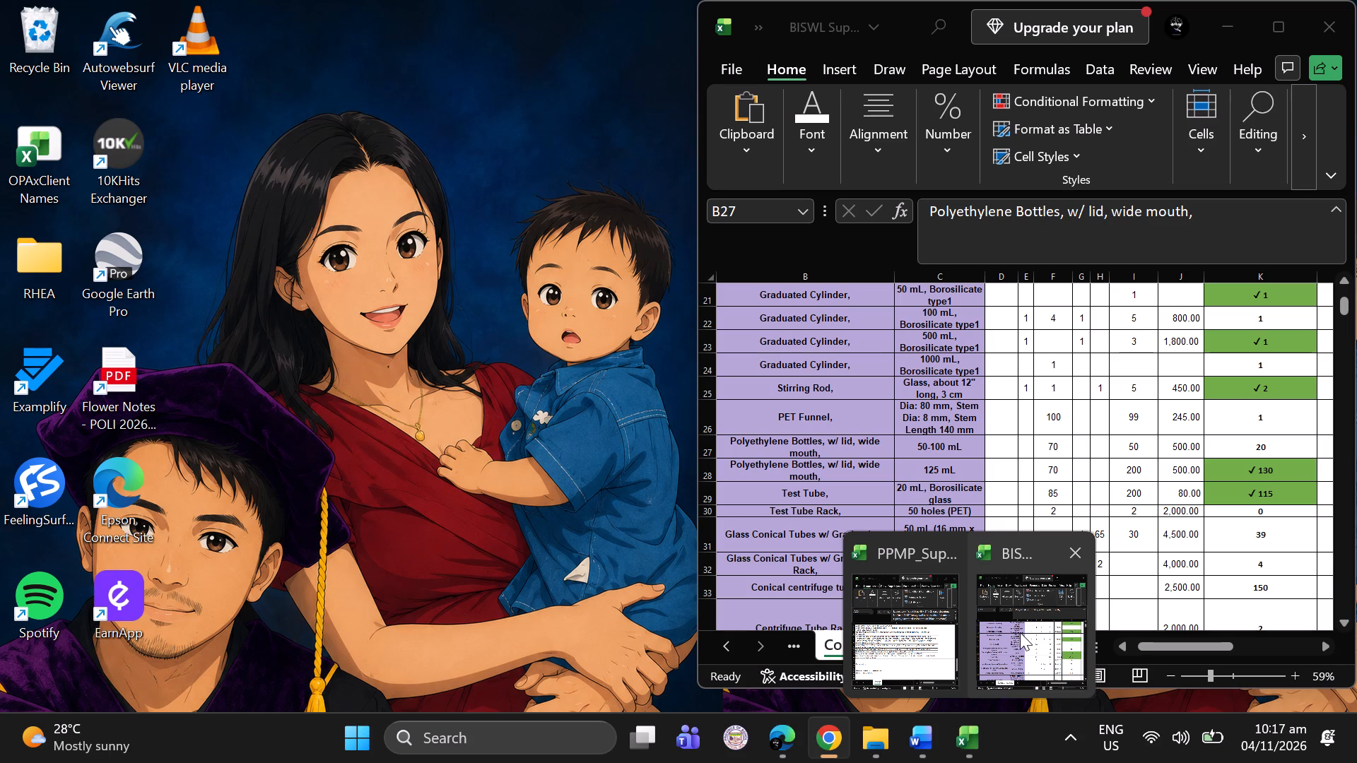
Review the BISWL Consumables list from graduated cylinders to aluminum discs alongside the 2027 PPMP item list.
{"action": "left_click", "coordinate": [1020, 632]}
{"action": "scroll", "coordinate": [1018, 531], "scroll_direction": "down", "scroll_amount": 1}
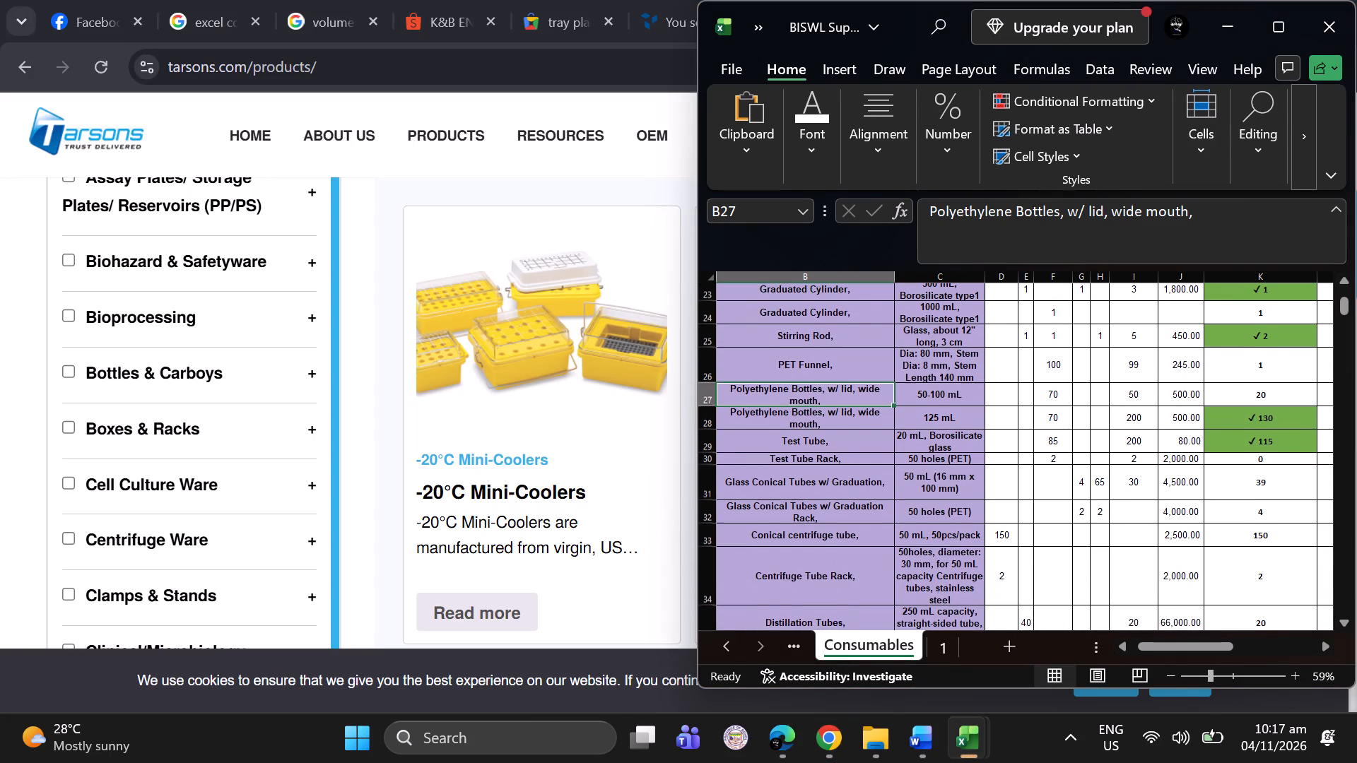
{"action": "scroll", "coordinate": [1018, 531], "scroll_direction": "down", "scroll_amount": 2}
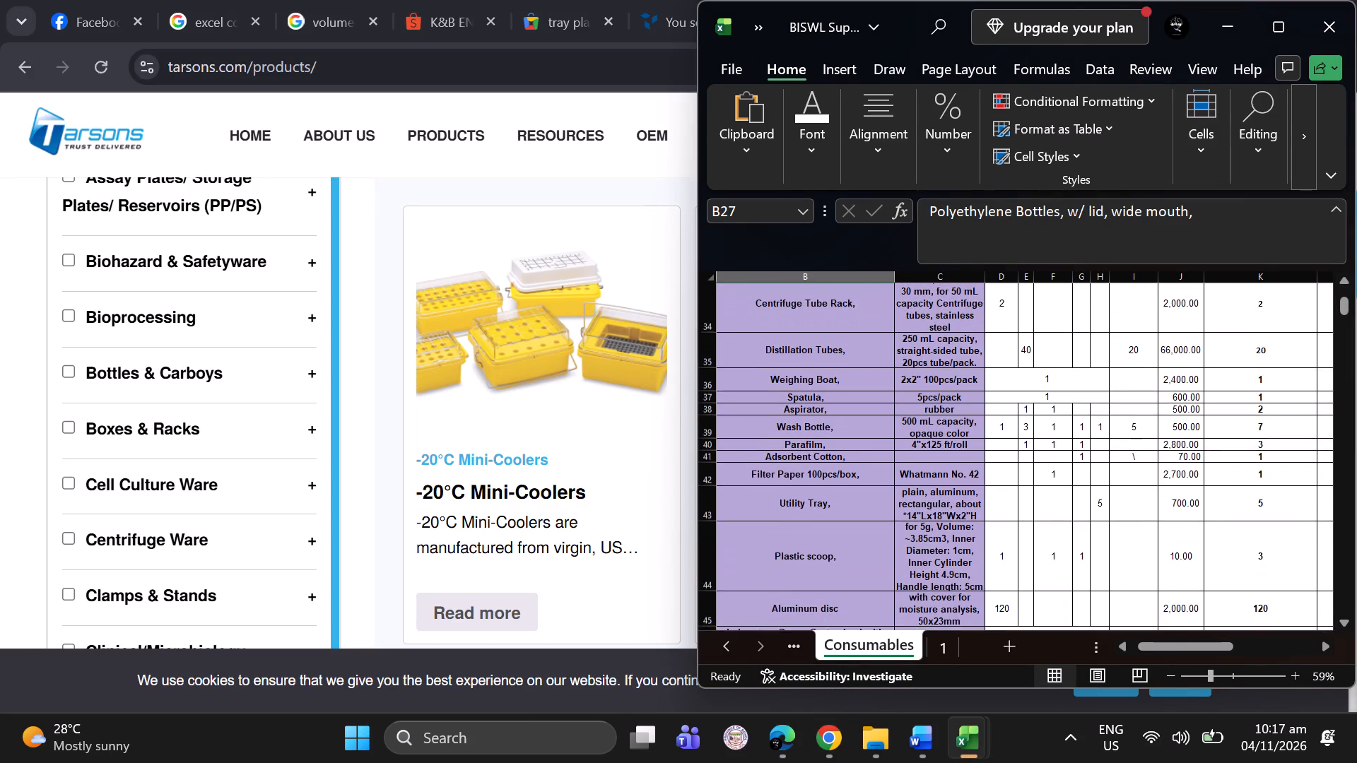
{"action": "scroll", "coordinate": [1018, 531], "scroll_direction": "down", "scroll_amount": 1}
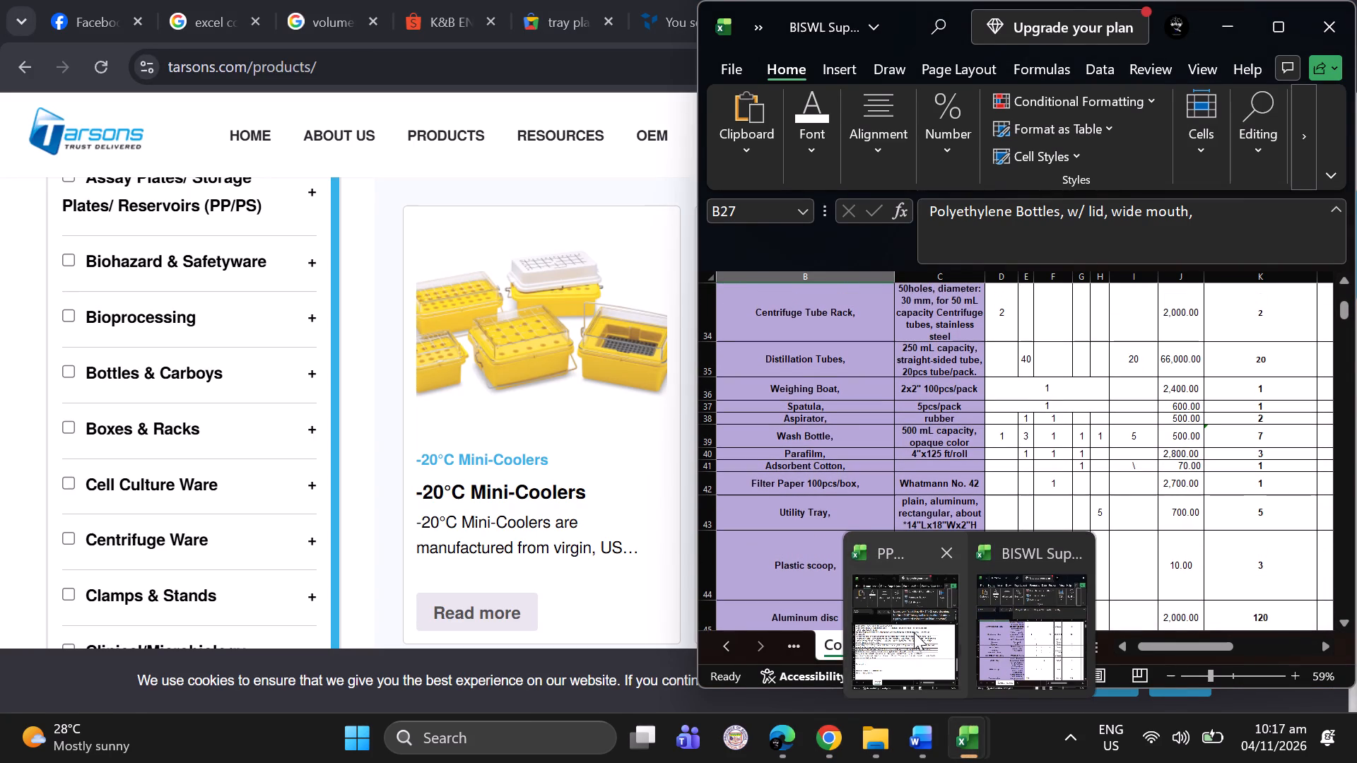
{"action": "left_click", "coordinate": [911, 629]}
{"action": "scroll", "coordinate": [462, 542], "scroll_direction": "up", "scroll_amount": 1}
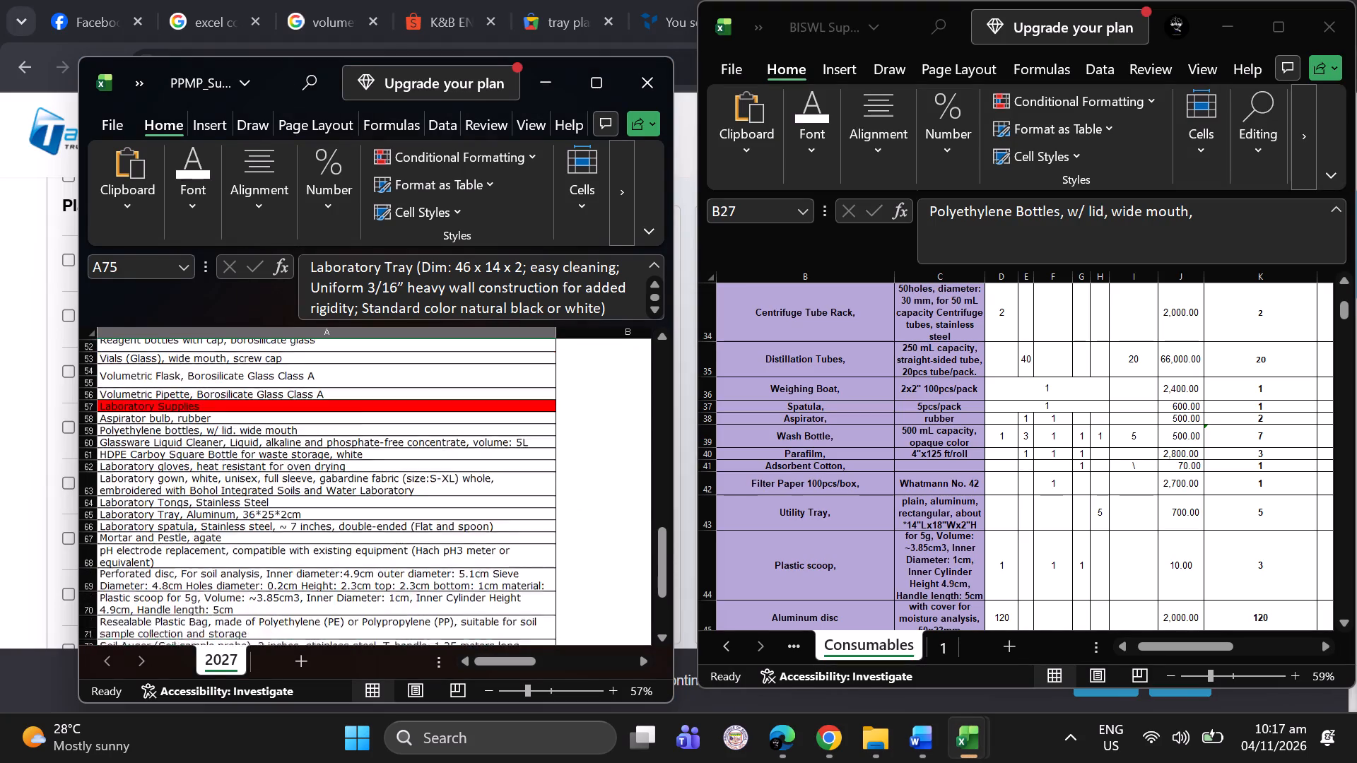
{"action": "scroll", "coordinate": [462, 542], "scroll_direction": "up", "scroll_amount": 2}
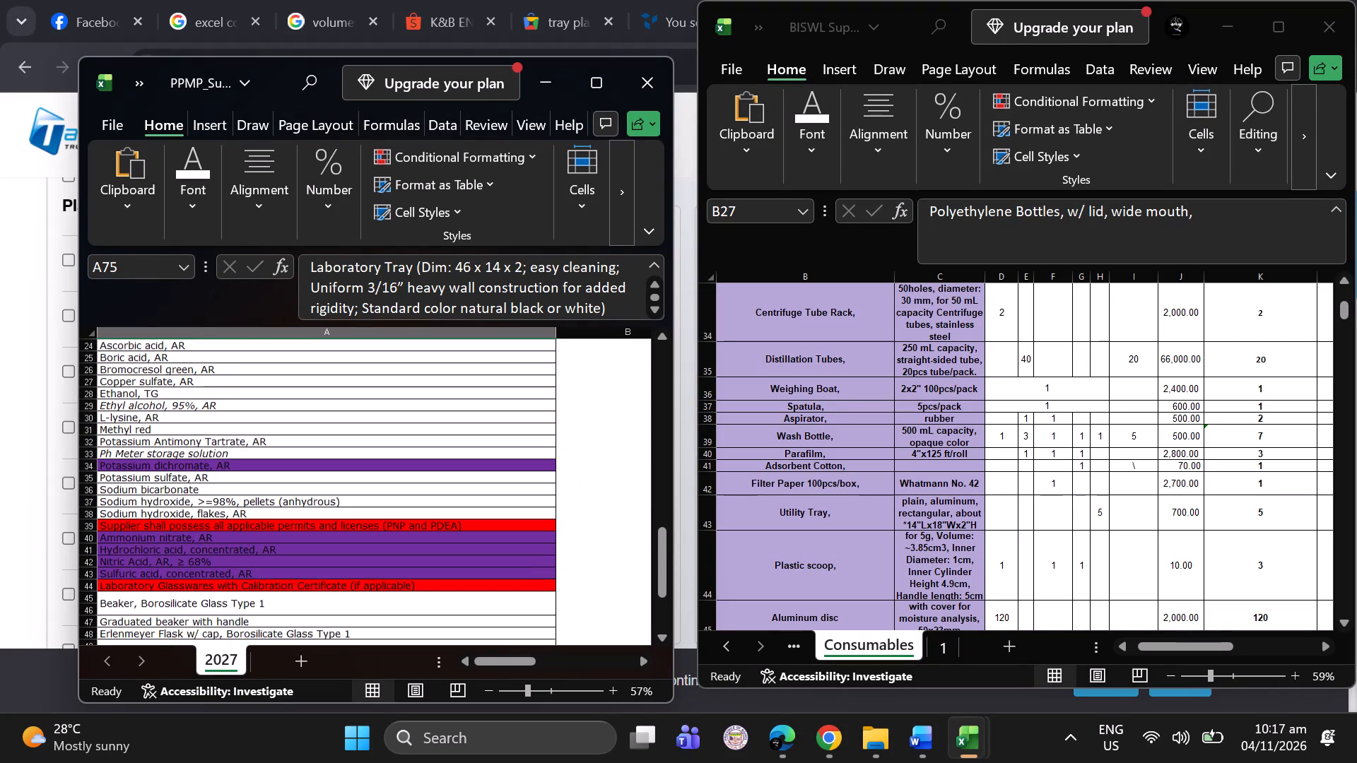
{"action": "scroll", "coordinate": [462, 542], "scroll_direction": "up", "scroll_amount": 3}
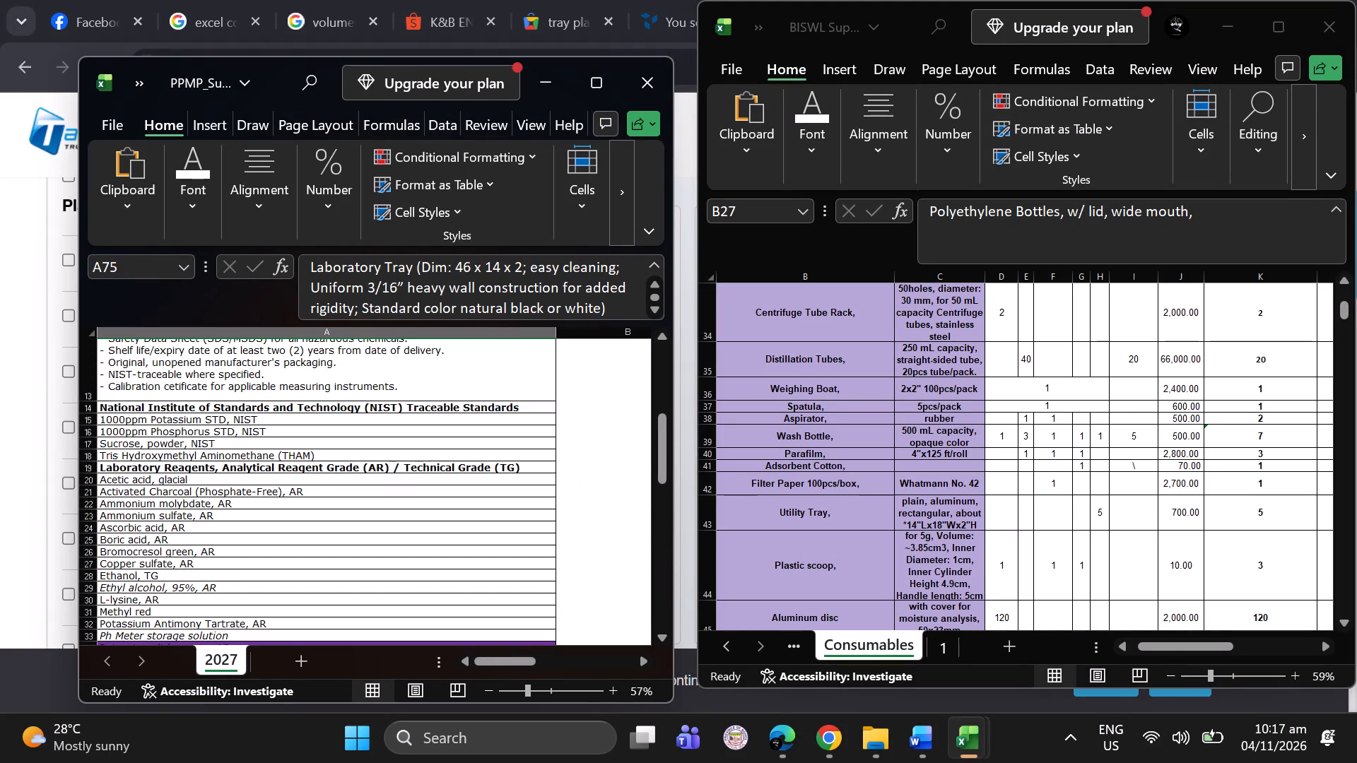
Open the BISWL workbook's Chemicals sheet and compare its soil chemistry items with the PPMP's NIST standards and reagents.
{"action": "left_click", "coordinate": [717, 645]}
{"action": "left_click", "coordinate": [717, 645]}
{"action": "left_click_drag", "start_coordinate": [717, 645], "coordinate": [870, 648]}
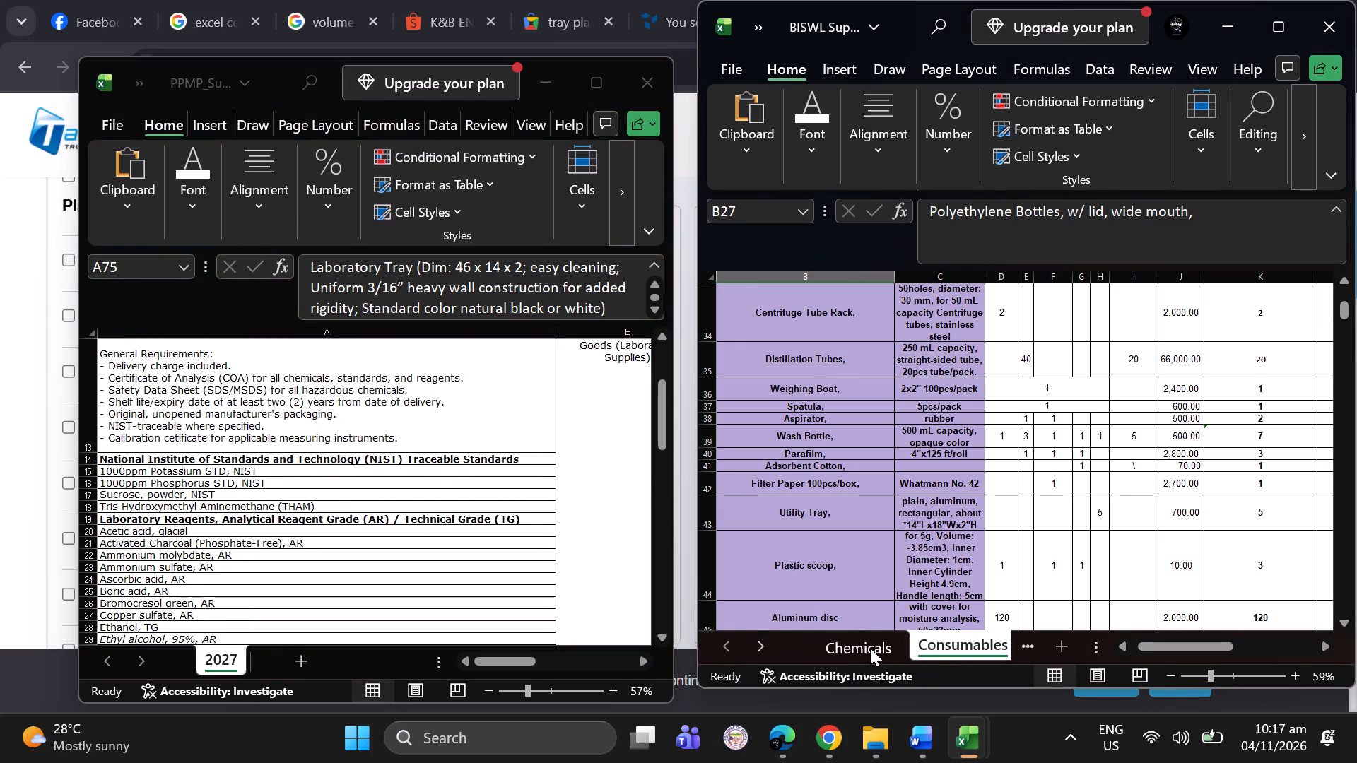
{"action": "left_click_drag", "start_coordinate": [870, 648], "coordinate": [869, 648]}
{"action": "left_click", "coordinate": [869, 648]}
{"action": "scroll", "coordinate": [1046, 454], "scroll_direction": "up", "scroll_amount": 2}
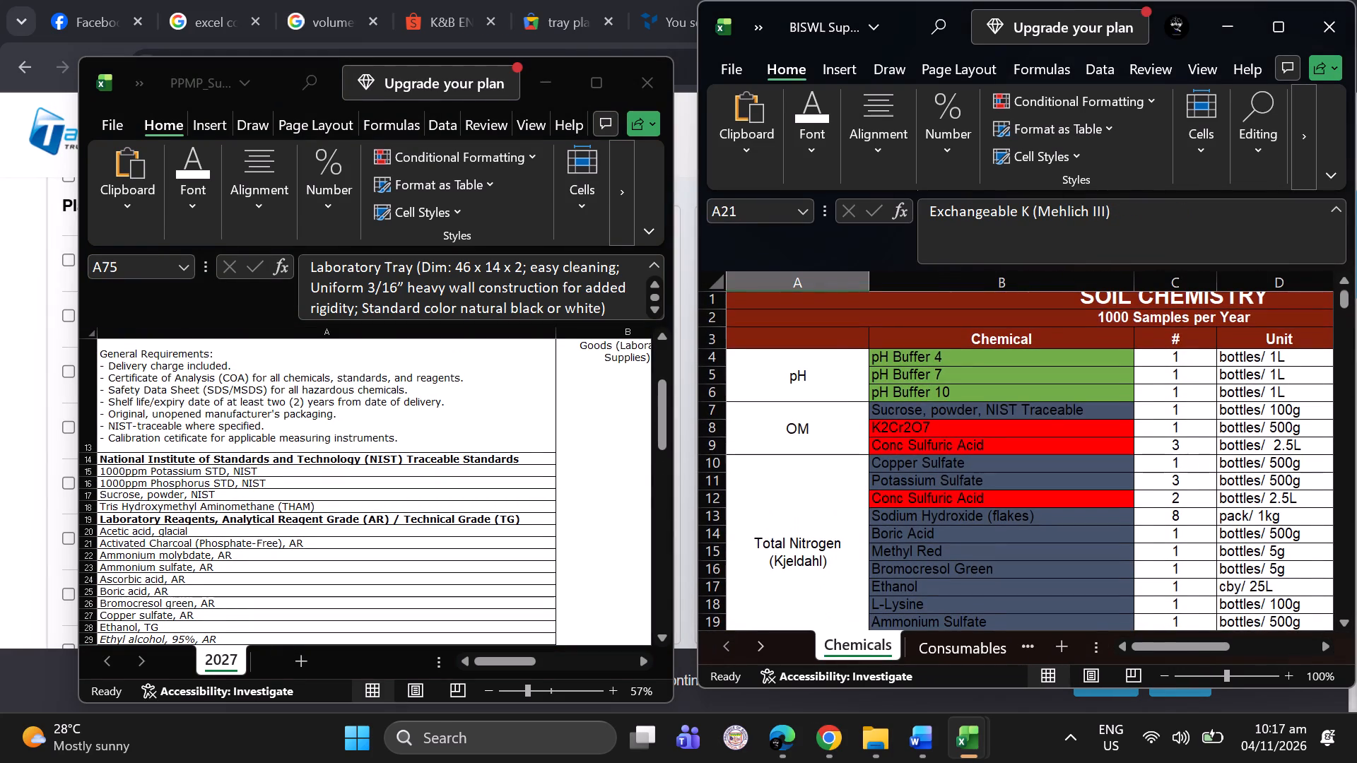
{"action": "scroll", "coordinate": [1046, 454], "scroll_direction": "left", "scroll_amount": 2}
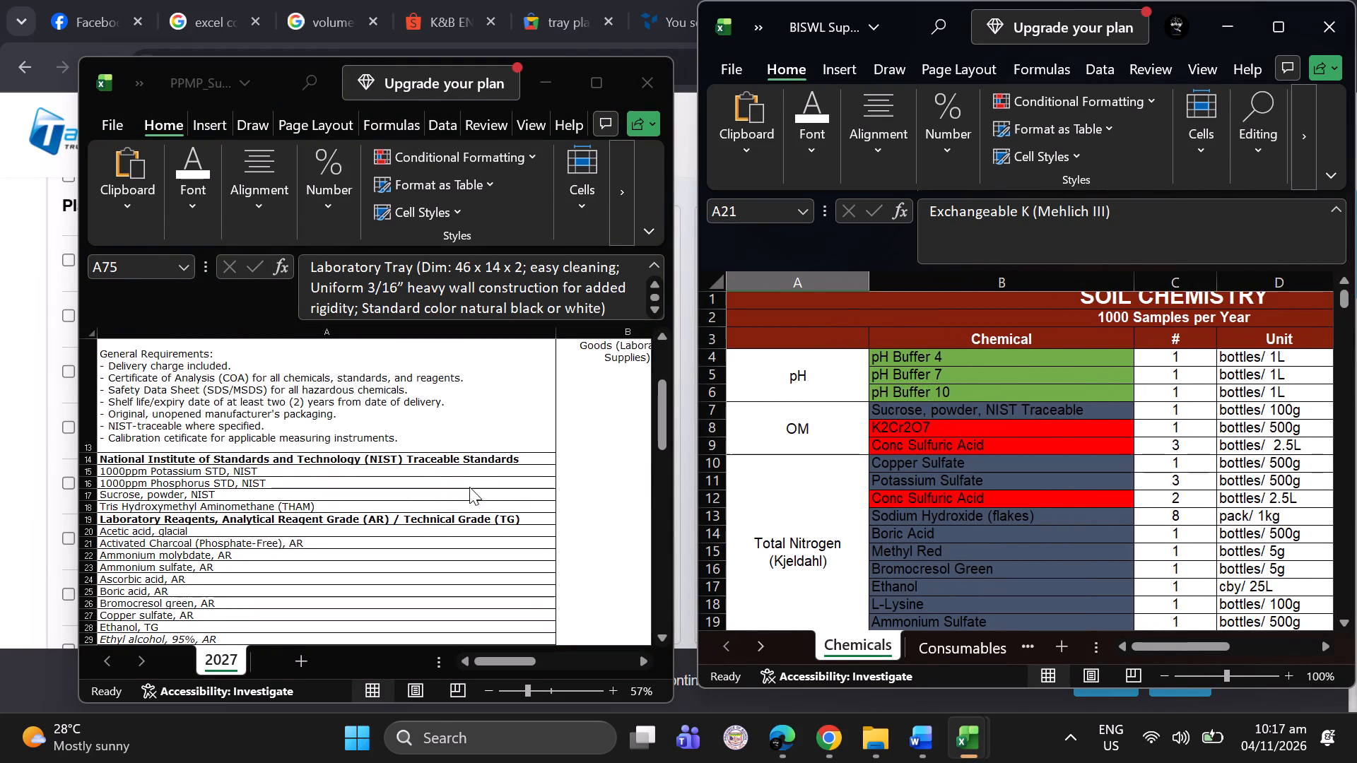
{"action": "scroll", "coordinate": [453, 490], "scroll_direction": "left", "scroll_amount": 1}
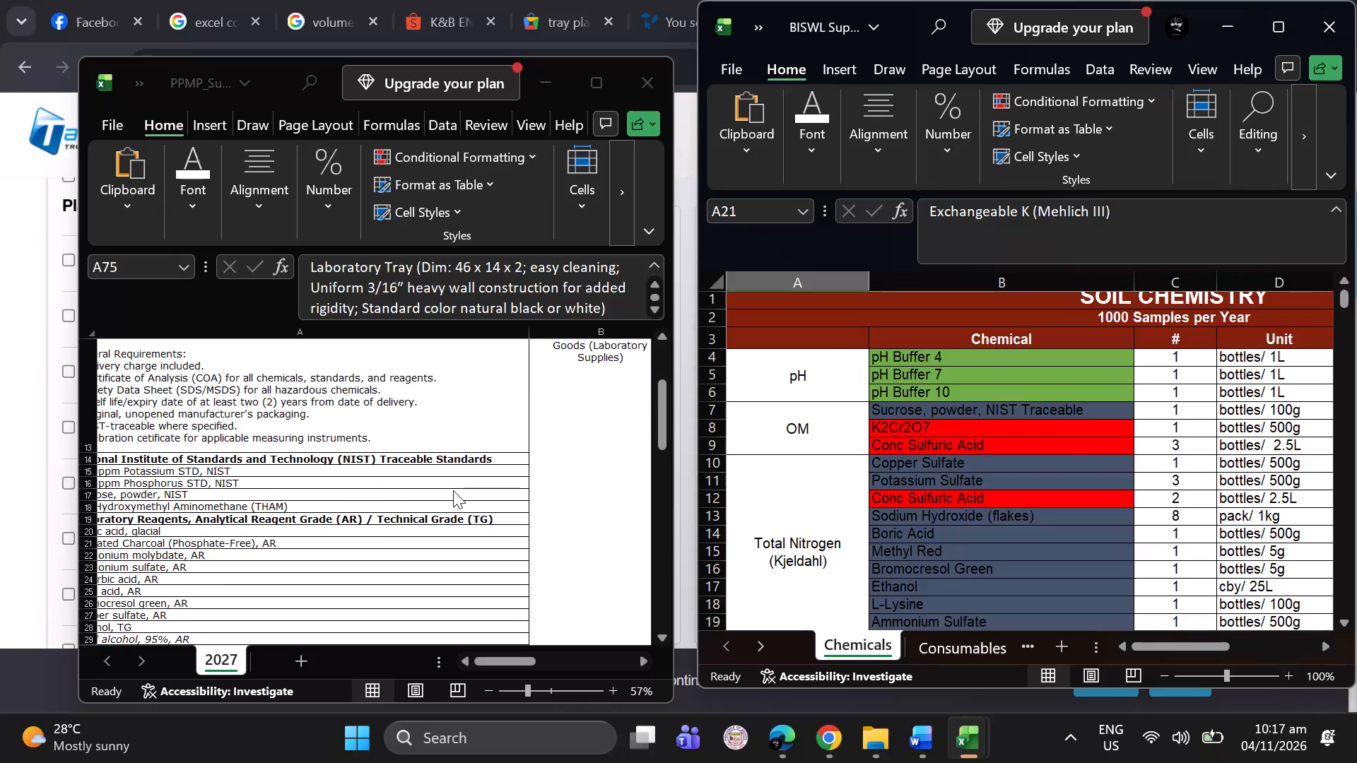
{"action": "scroll", "coordinate": [453, 490], "scroll_direction": "left", "scroll_amount": 1}
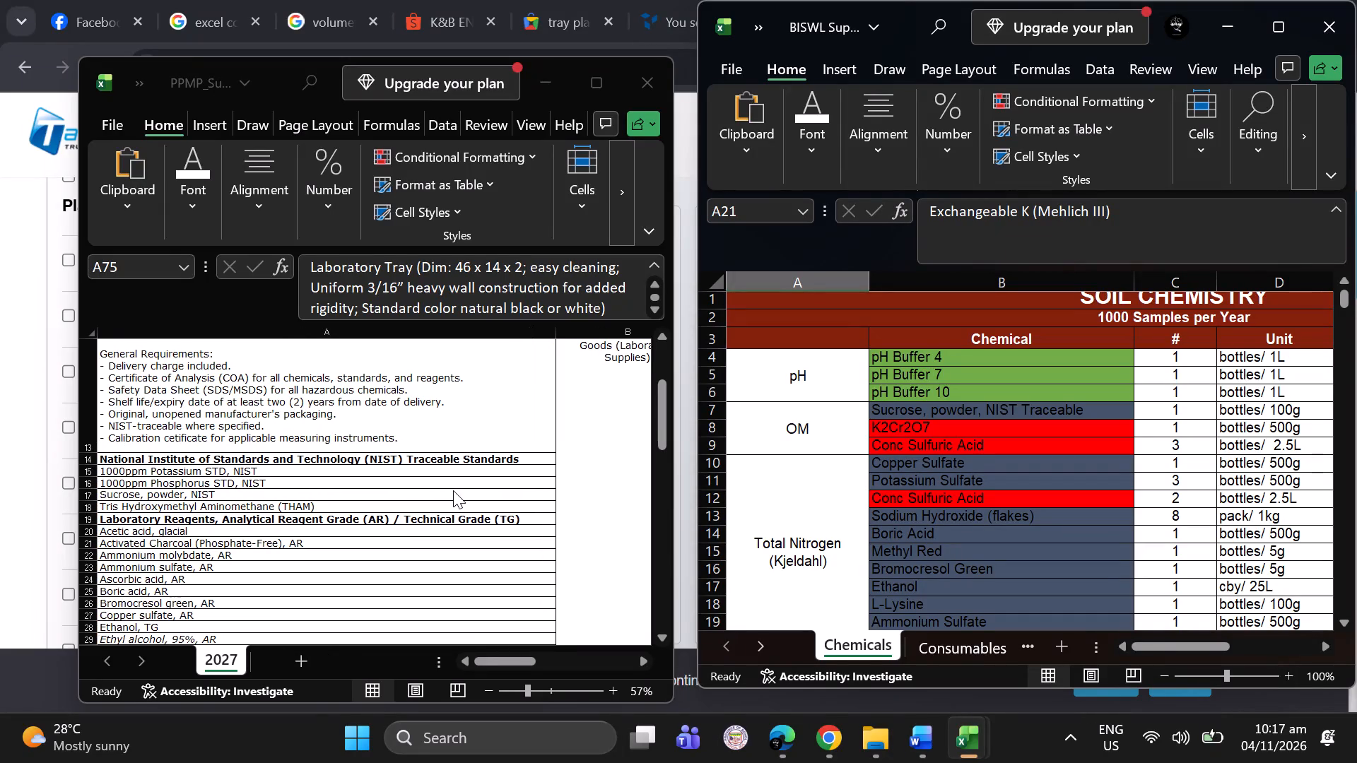
{"action": "scroll", "coordinate": [453, 490], "scroll_direction": "down", "scroll_amount": 1}
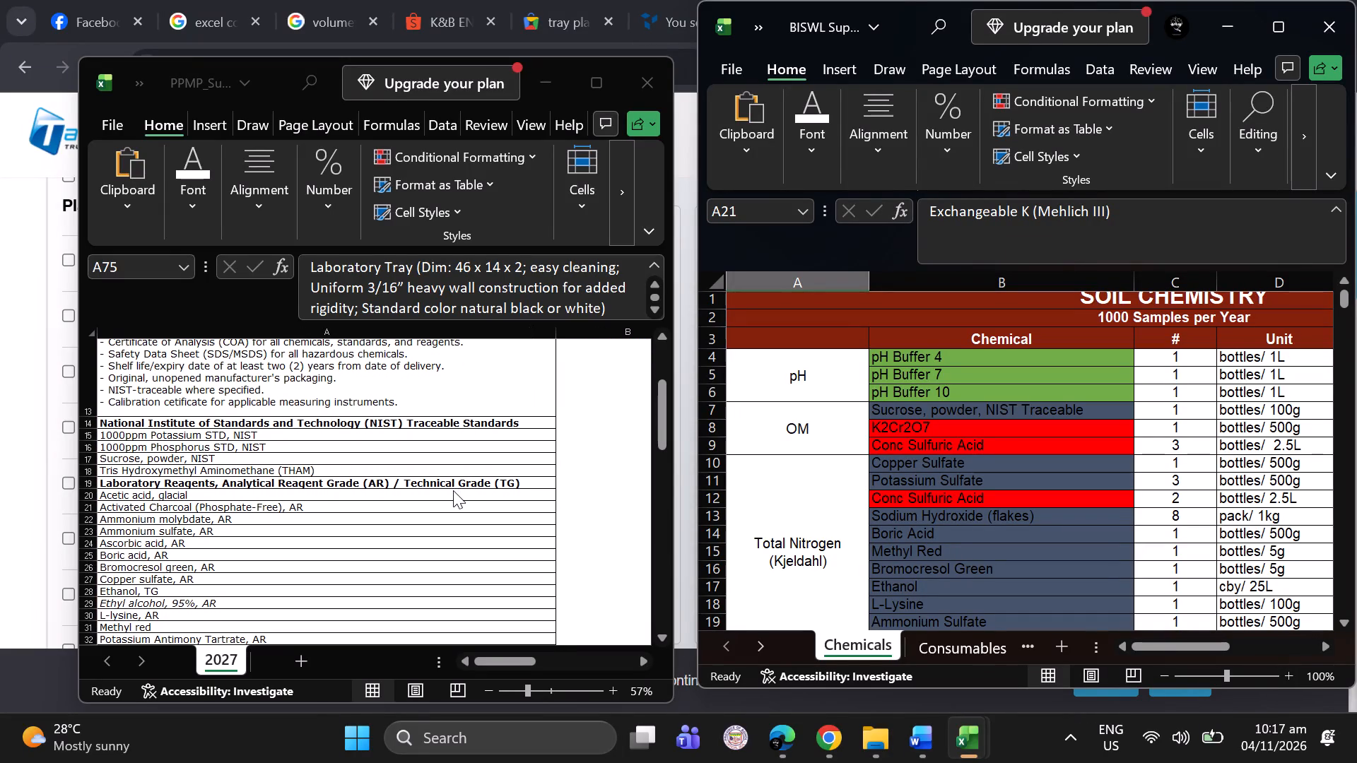
{"action": "scroll", "coordinate": [453, 490], "scroll_direction": "down", "scroll_amount": 1}
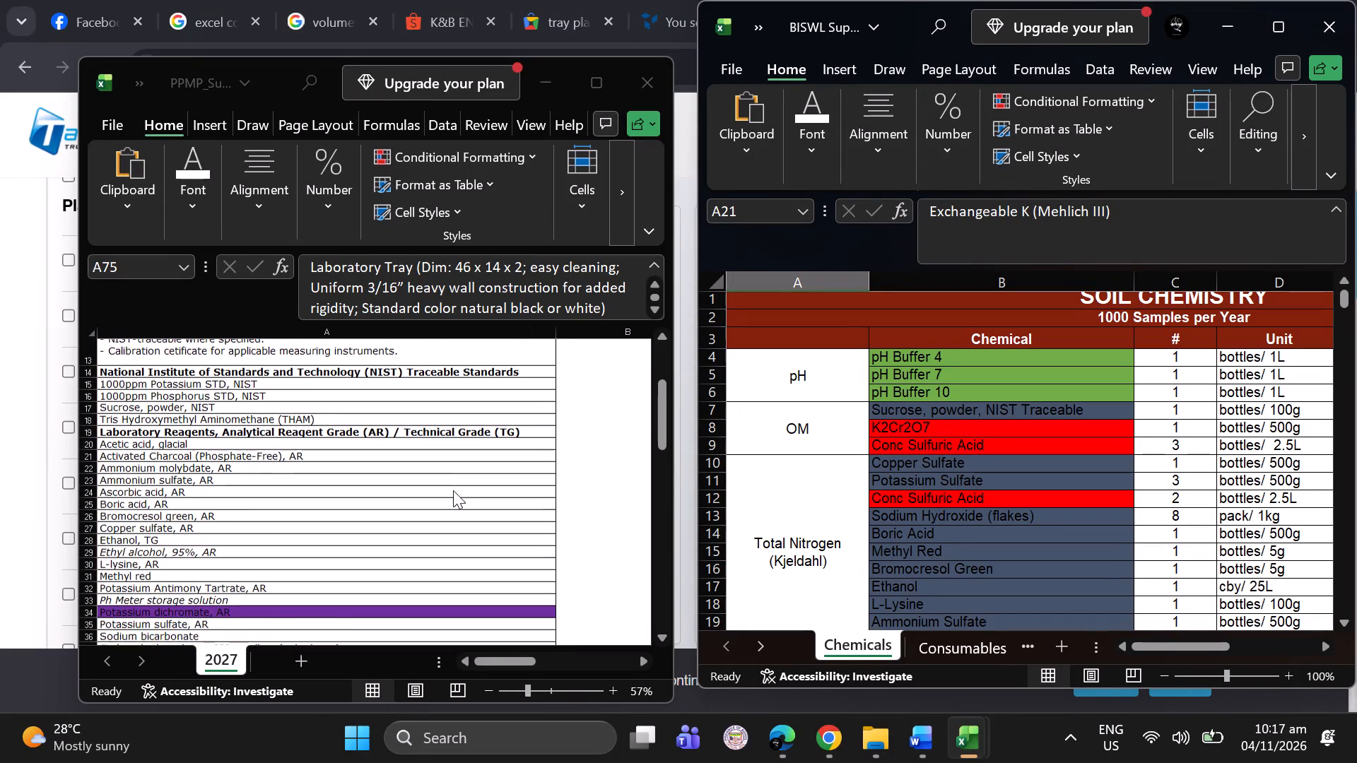
{"action": "scroll", "coordinate": [453, 490], "scroll_direction": "down", "scroll_amount": 1}
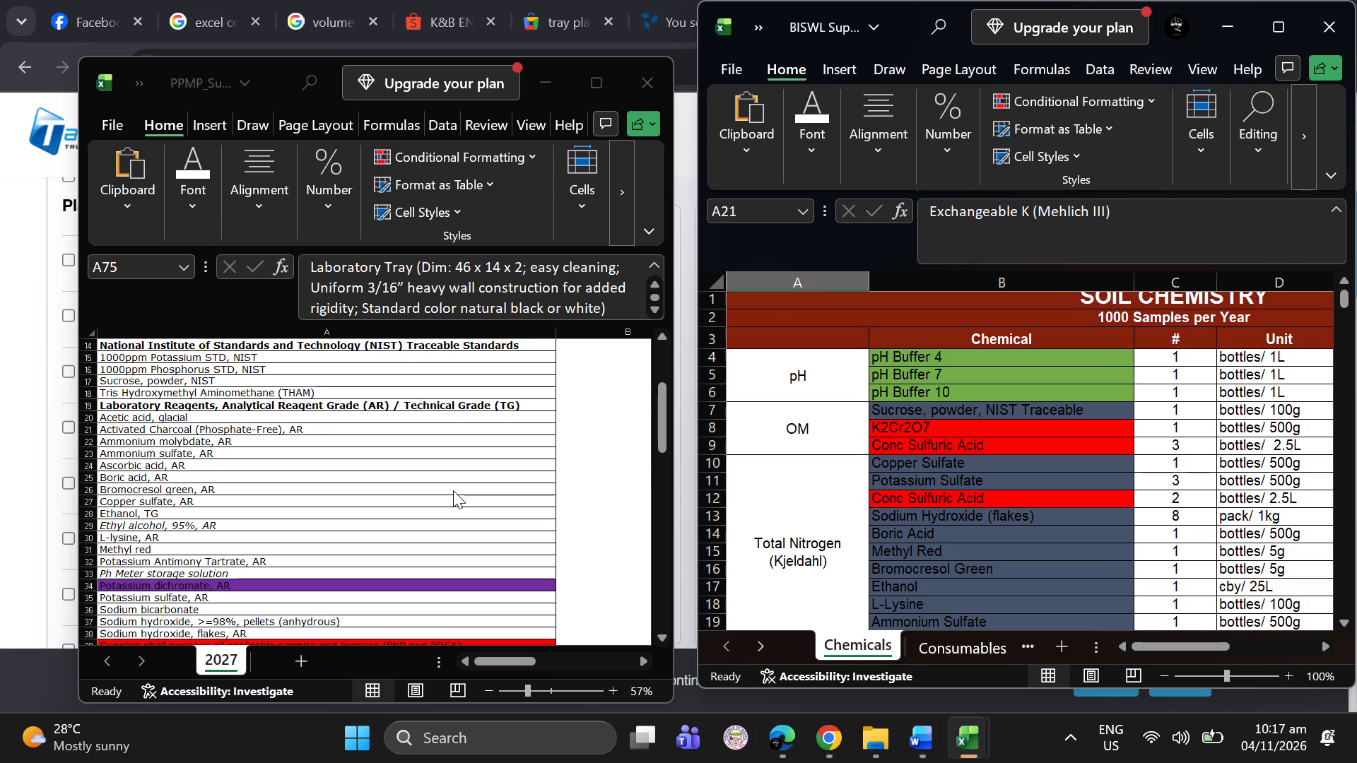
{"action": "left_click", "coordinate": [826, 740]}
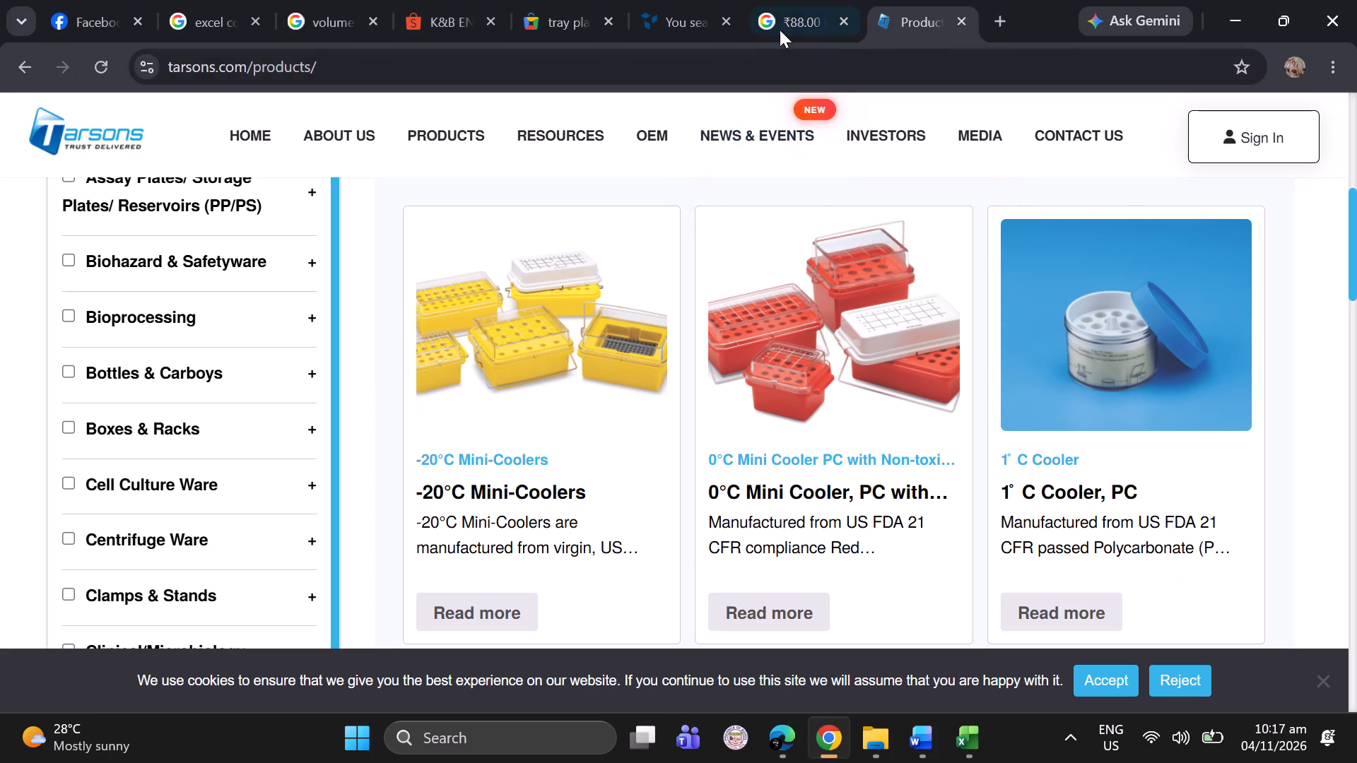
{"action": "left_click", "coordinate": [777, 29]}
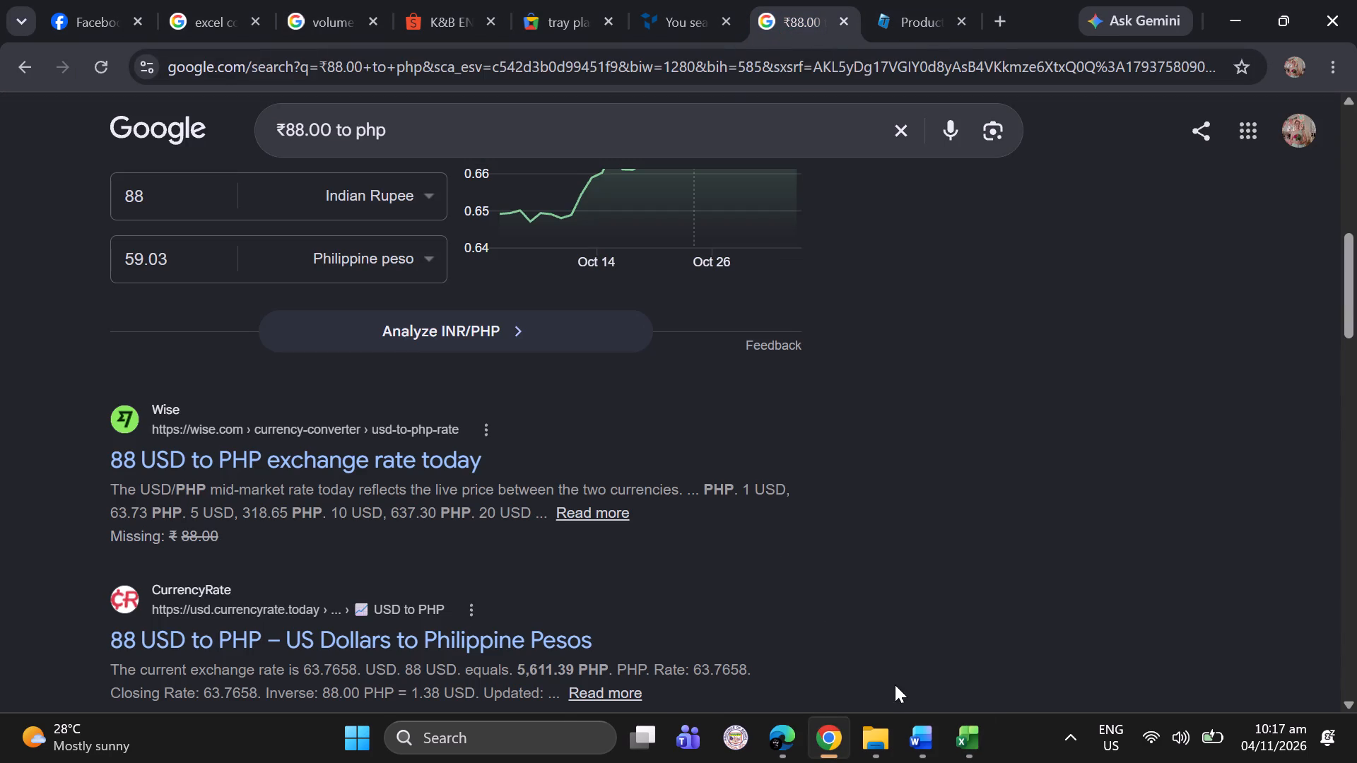
In the 2027 PPMP sheet, add "Desiccator" in cell A76, directly below the last Laboratory Tray entry.
{"action": "left_click", "coordinate": [927, 640]}
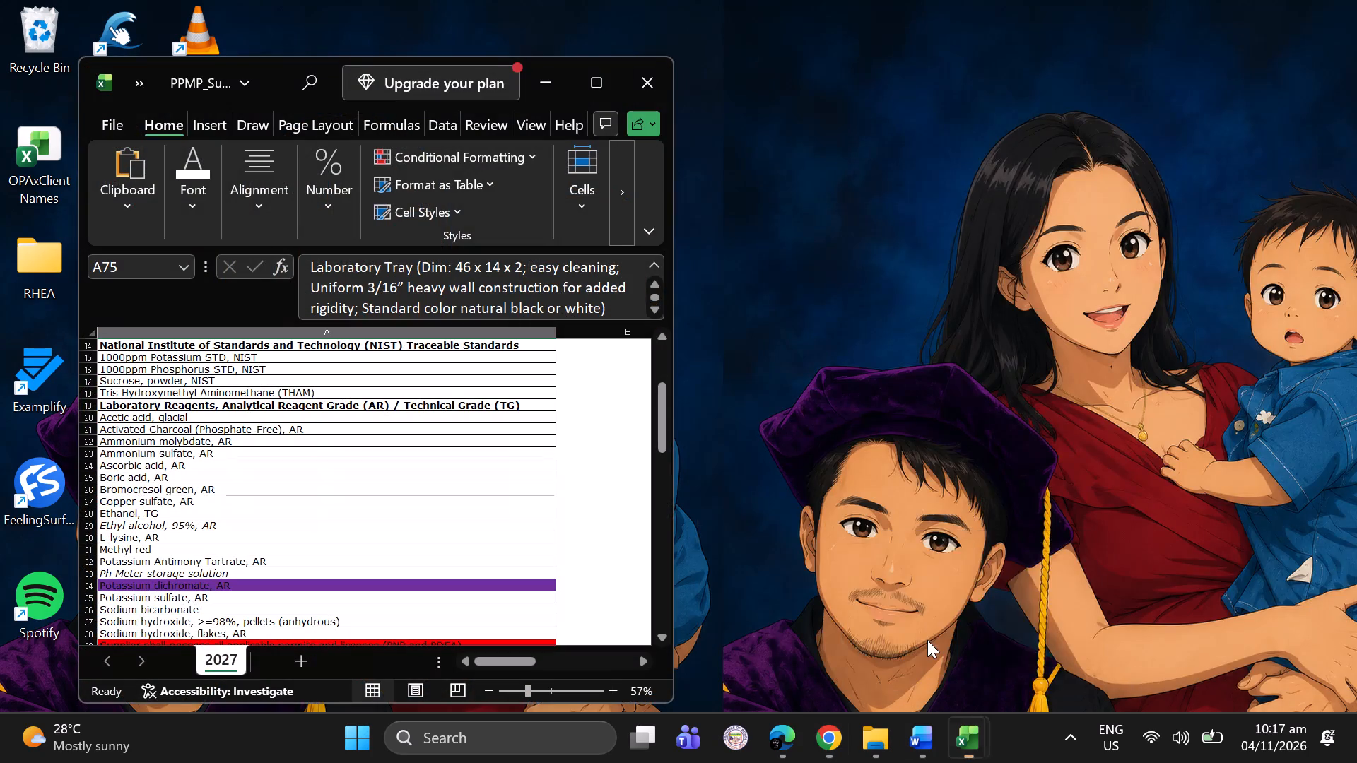
{"action": "scroll", "coordinate": [398, 586], "scroll_direction": "down", "scroll_amount": 2}
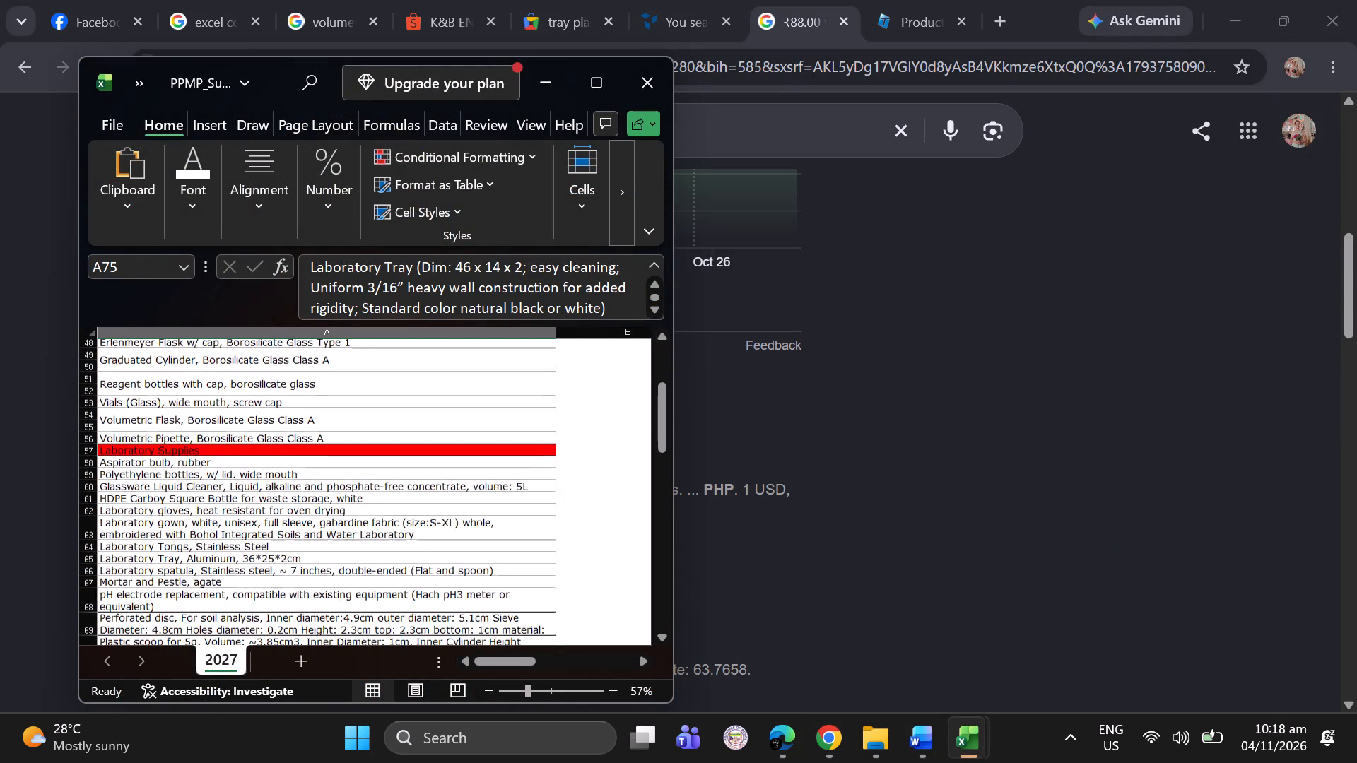
{"action": "scroll", "coordinate": [398, 586], "scroll_direction": "down", "scroll_amount": 2}
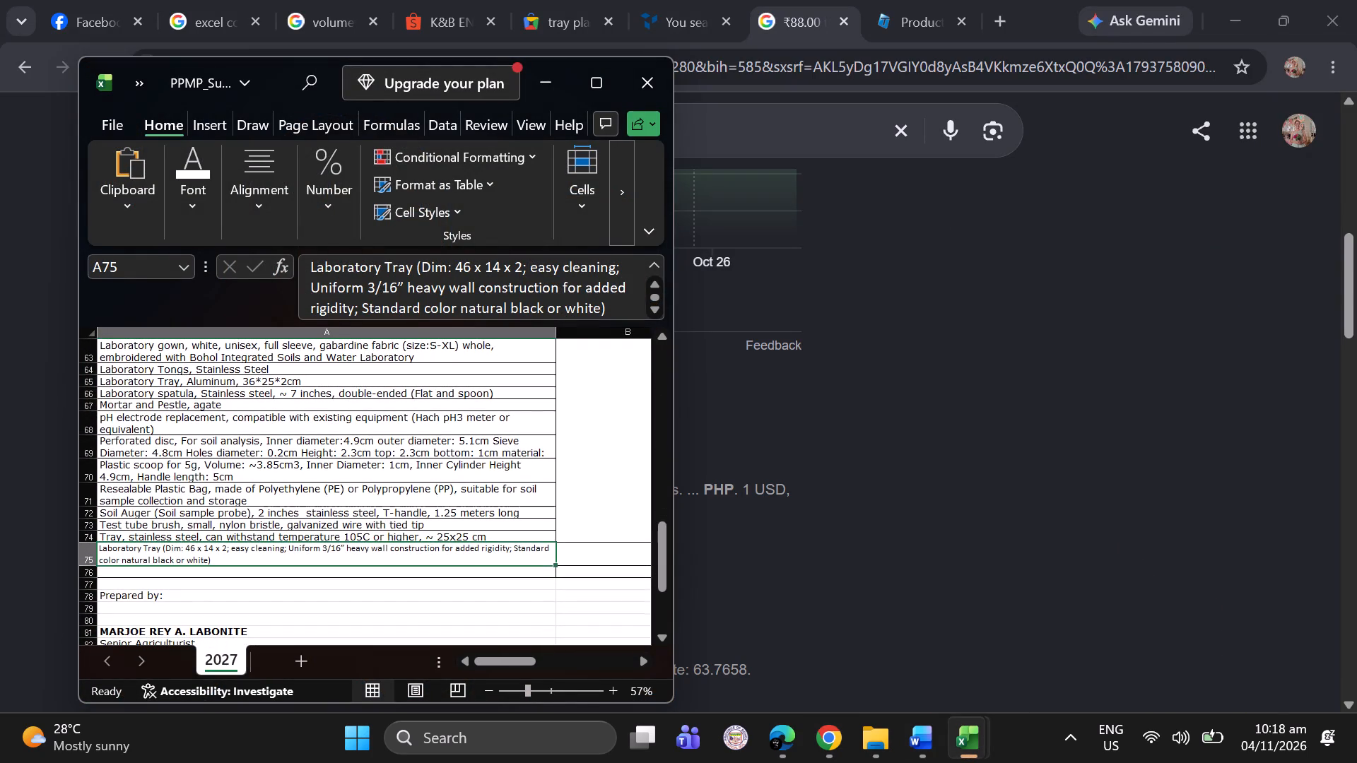
{"action": "left_click", "coordinate": [239, 579]}
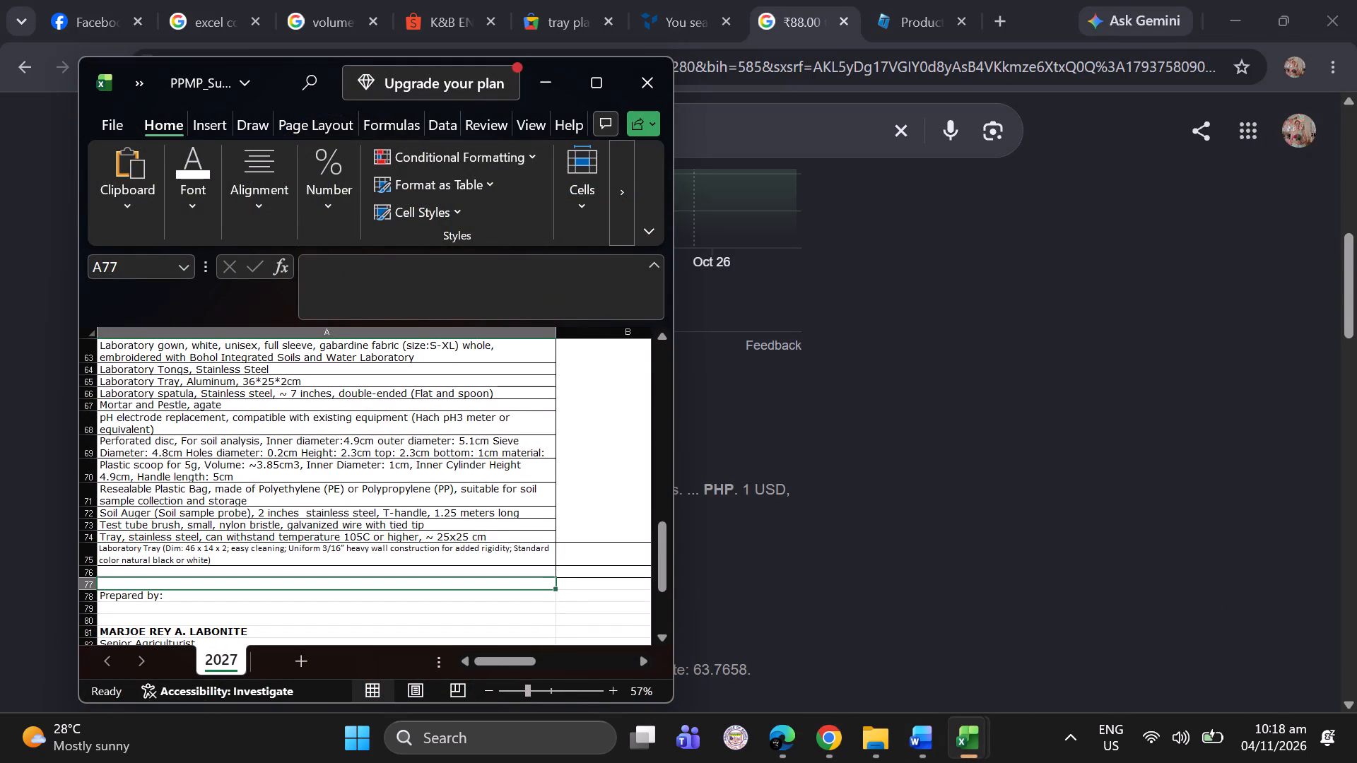
{"action": "key", "text": "Up"}
{"action": "type", "text": "Desicc"}
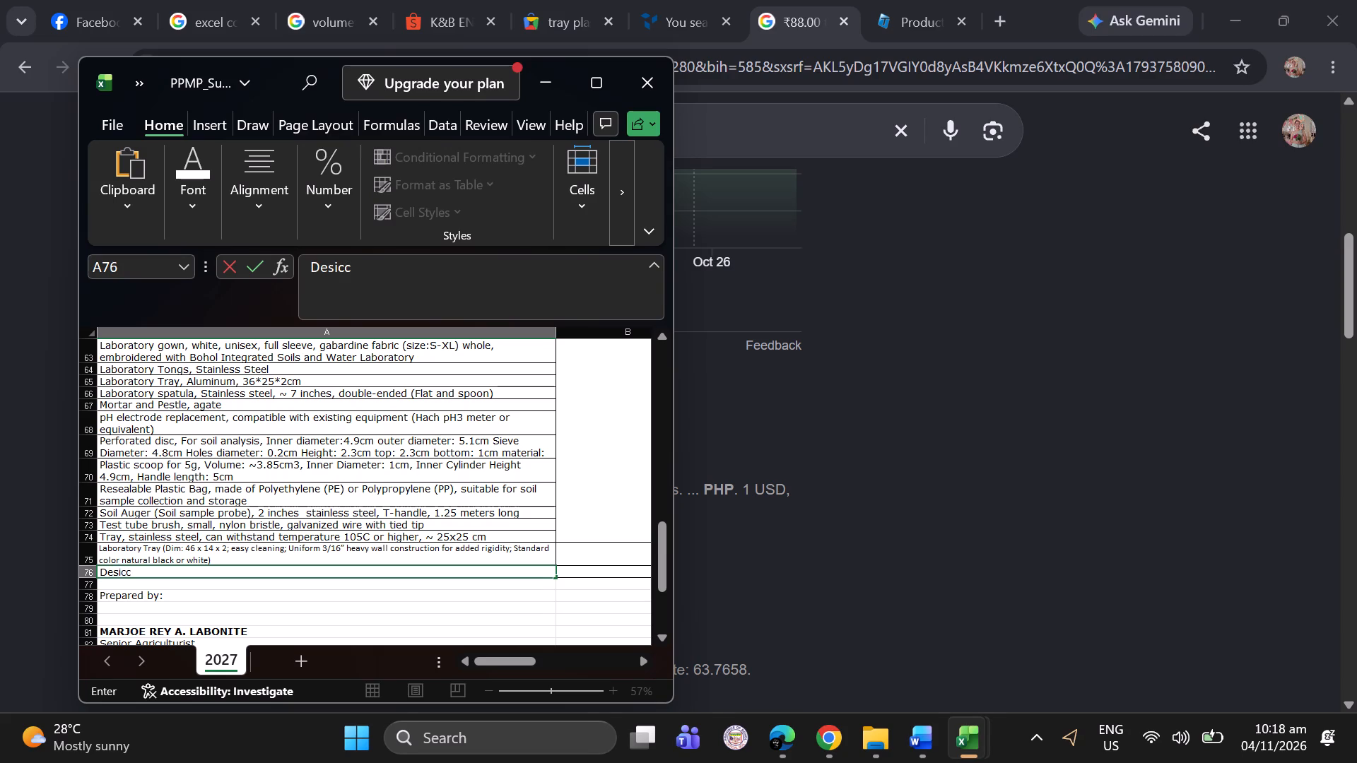
{"action": "type", "text": "ato"}
{"action": "key", "text": "Return"}
{"action": "key", "text": "BackSpace"}
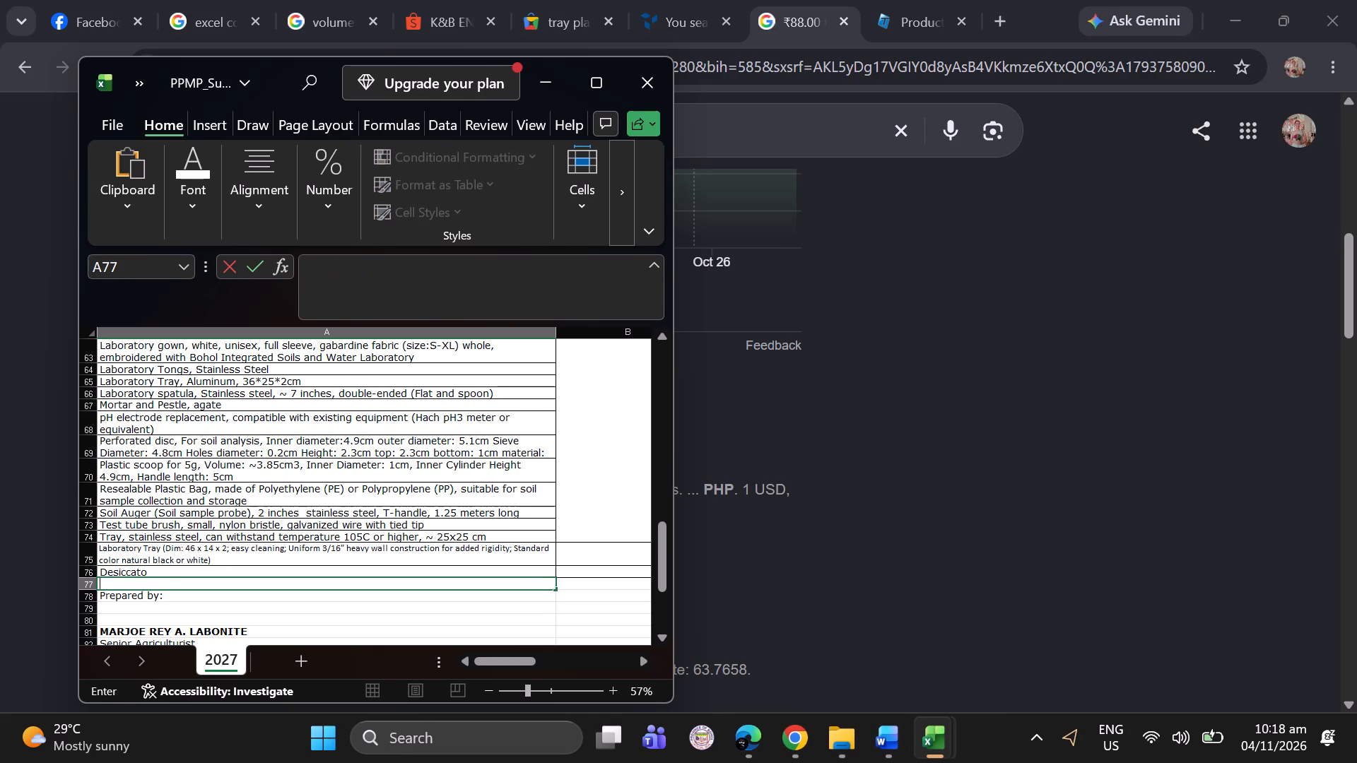
{"action": "left_click", "coordinate": [216, 574]}
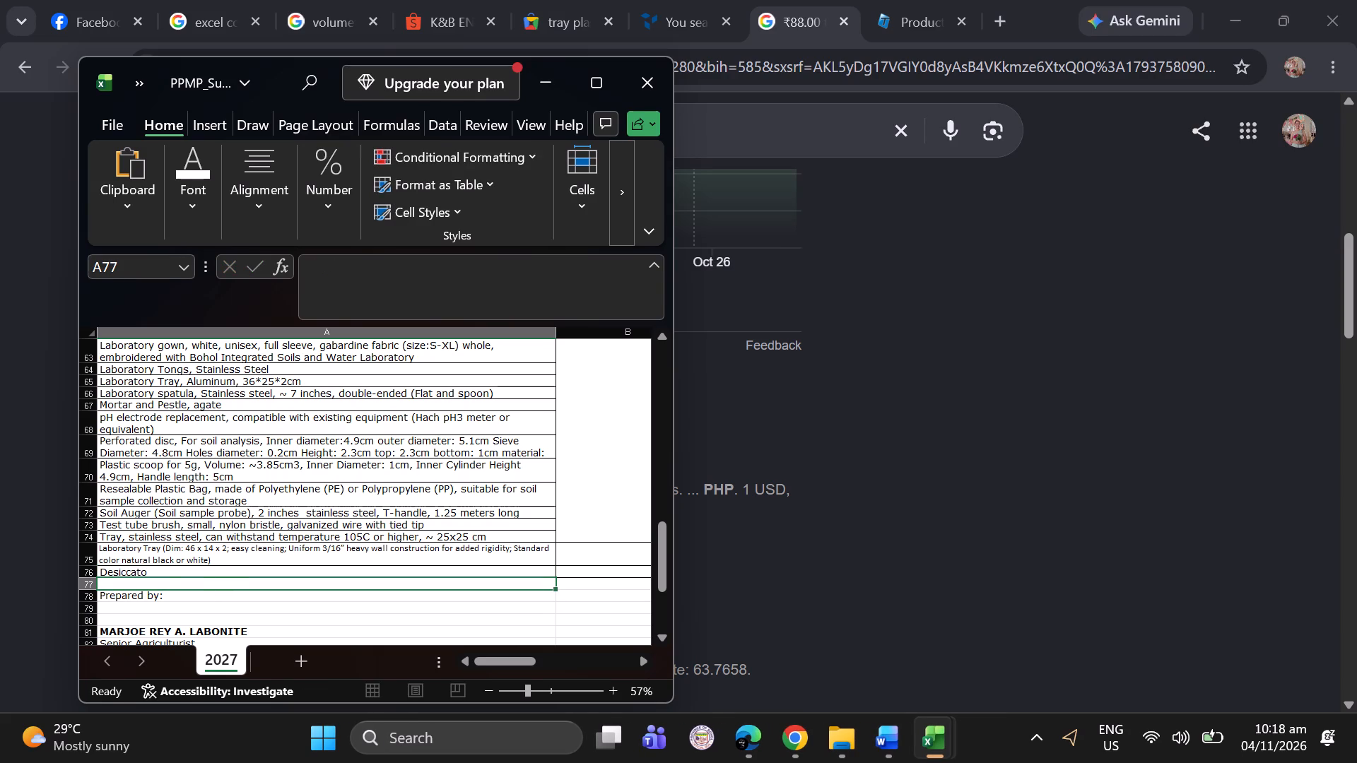
{"action": "left_click", "coordinate": [216, 569]}
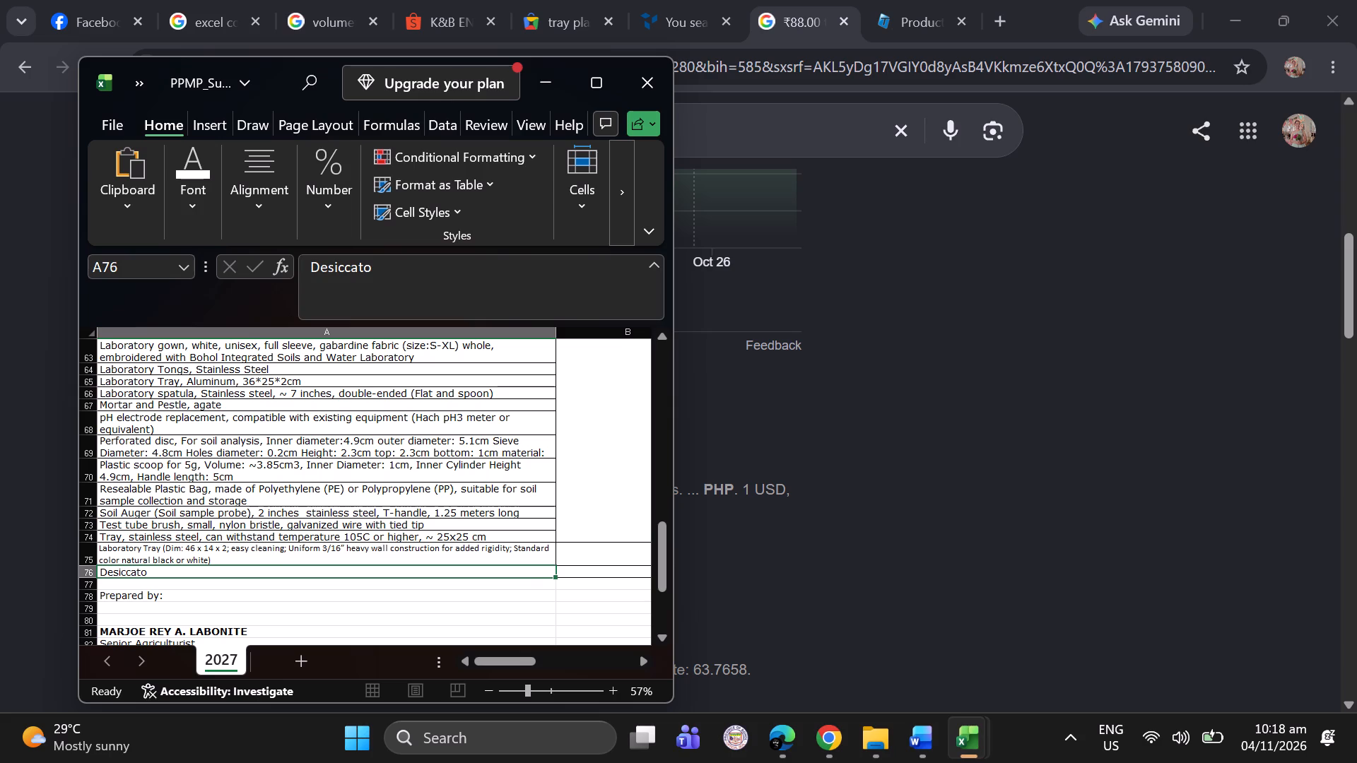
{"action": "left_click", "coordinate": [385, 278]}
{"action": "key", "text": "r"}
{"action": "key", "text": "Return"}
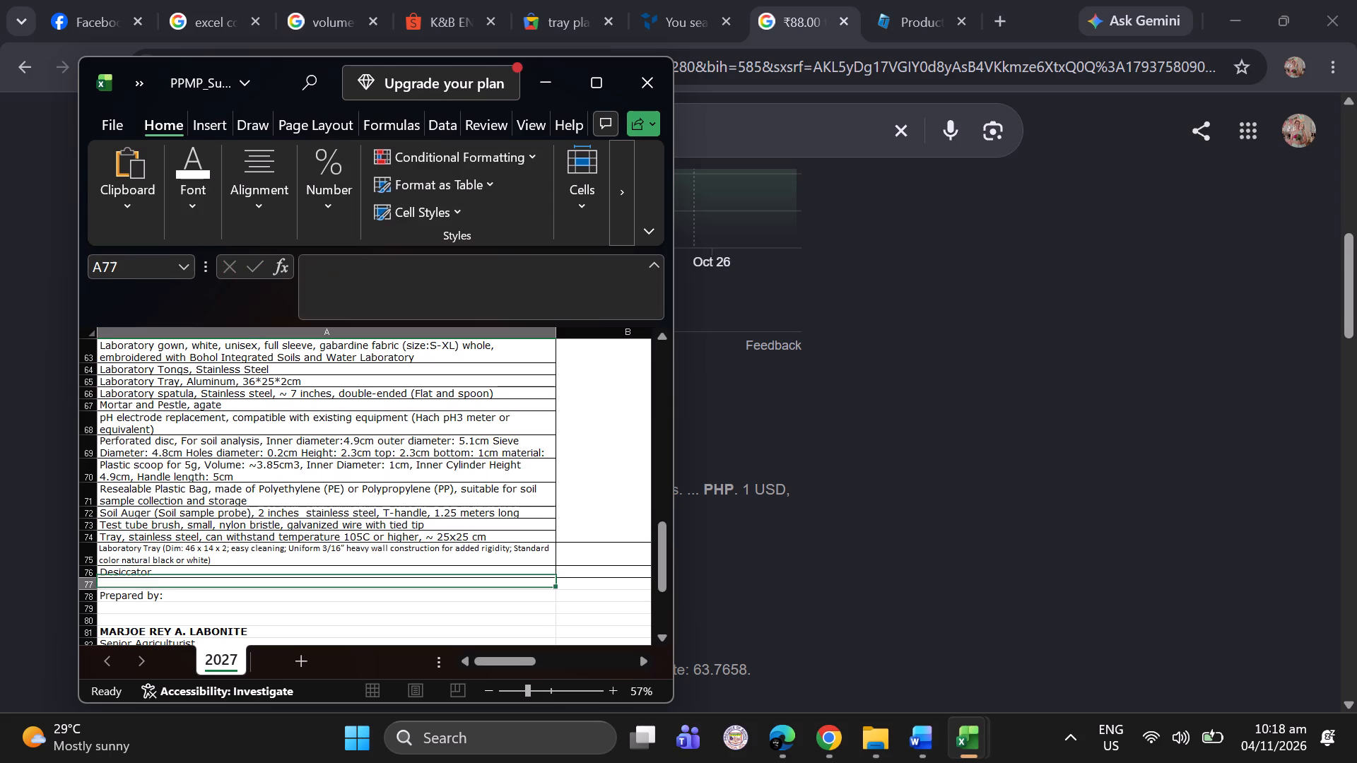
Add "Dessicant" in cell A77 below the Desiccator entry, with bold and italic formatting removed.
{"action": "type", "text": "Dess"}
{"action": "key", "text": "i"}
{"action": "key", "text": "BackSpace"}
{"action": "key", "text": "BackSpace"}
{"action": "key", "text": "BackSpace"}
{"action": "key", "text": "BackSpace"}
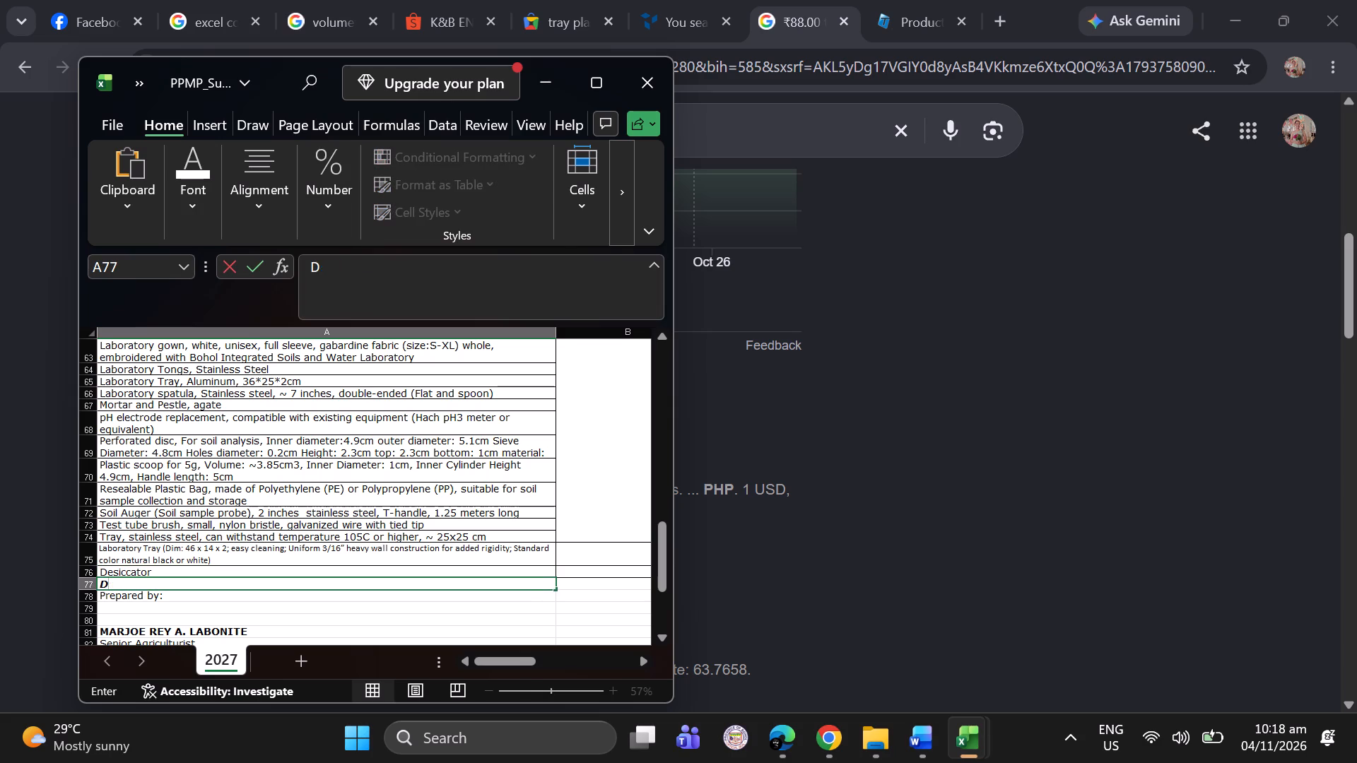
{"action": "key", "text": "BackSpace"}
{"action": "key", "text": "ctrl+b"}
{"action": "type", "text": "Dessicant"}
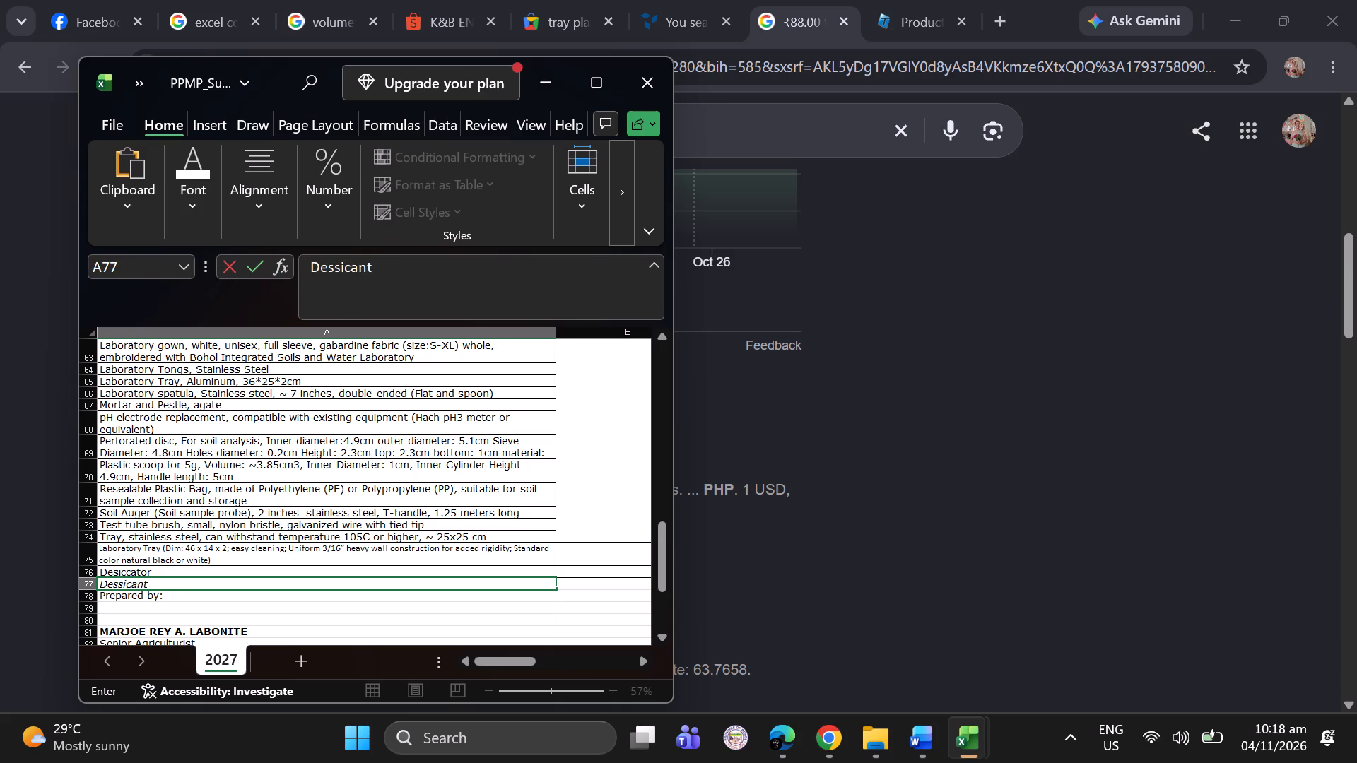
{"action": "key", "text": "Return"}
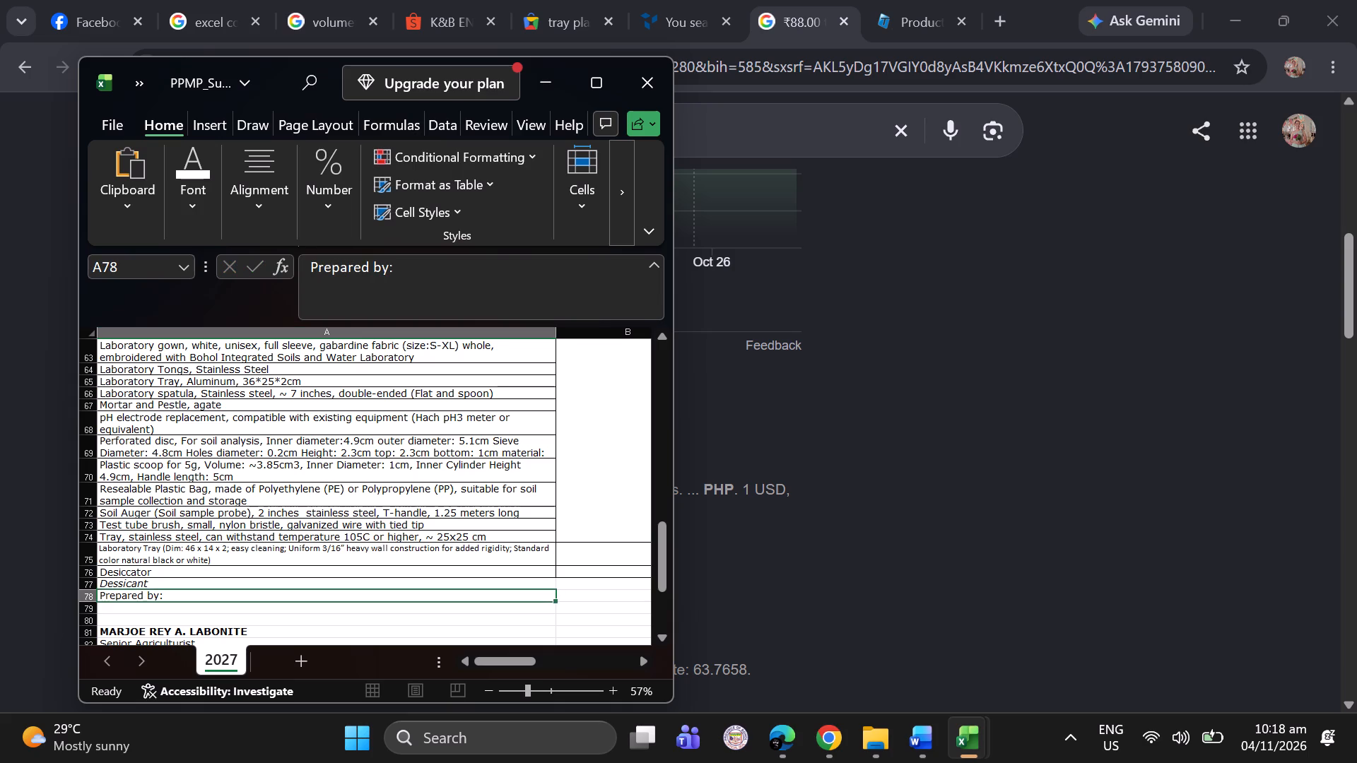
{"action": "left_click", "coordinate": [358, 584]}
{"action": "key", "text": "ctrl+i"}
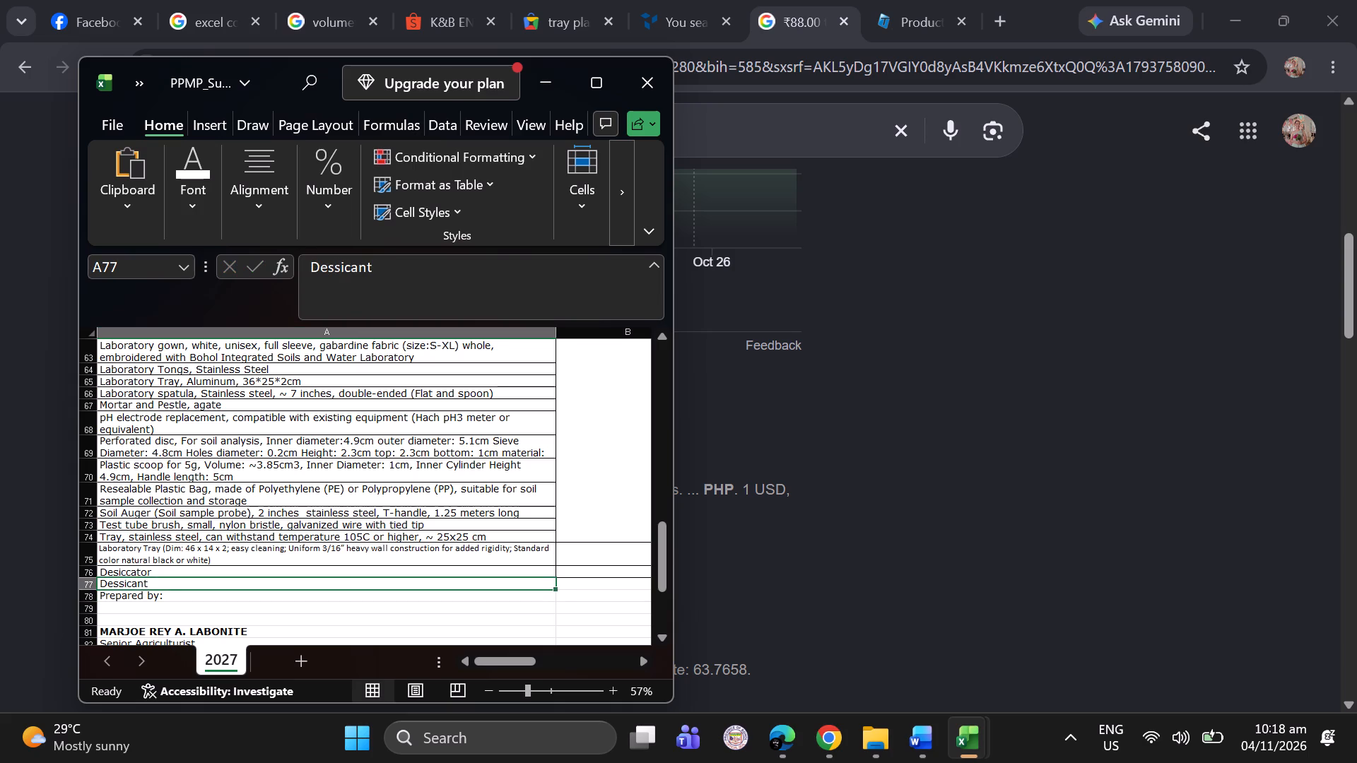
{"action": "left_click", "coordinate": [378, 596]}
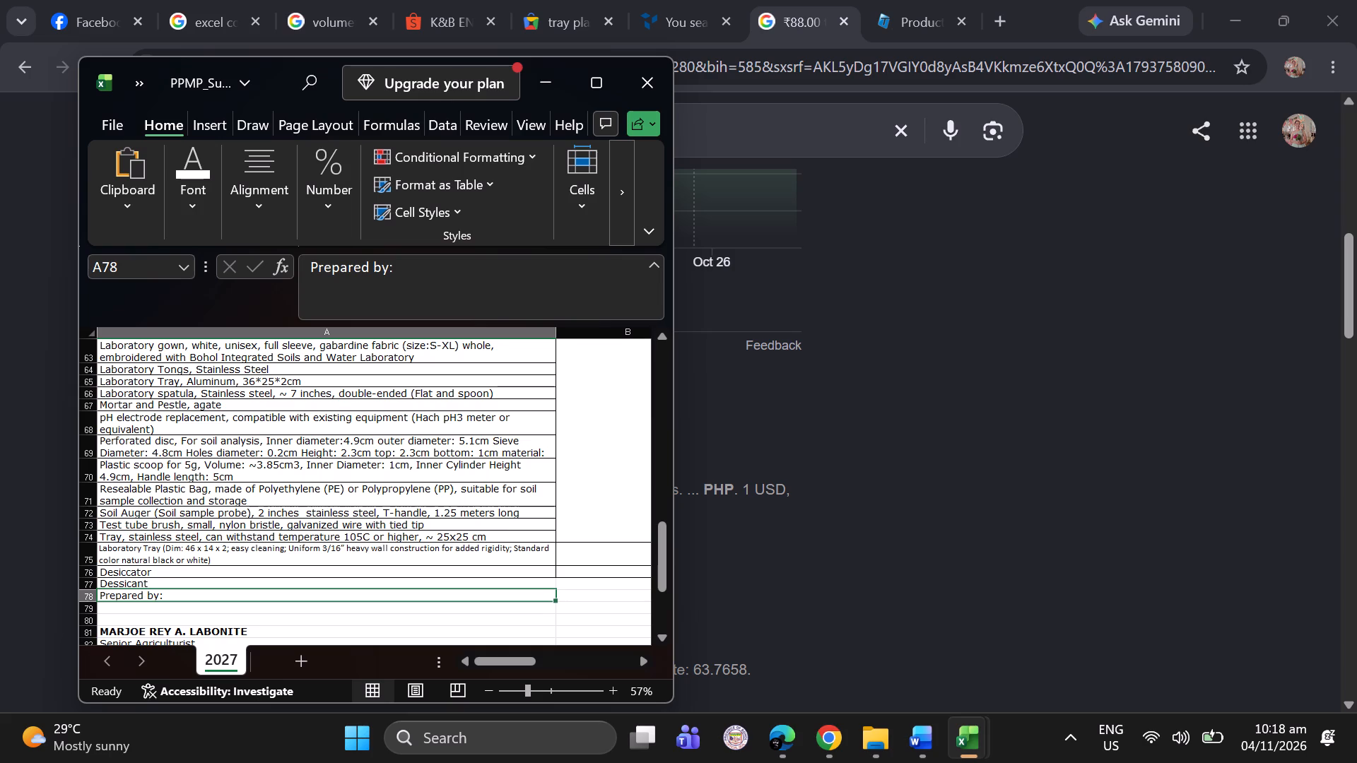
Switch to the Tarsons product page in Chrome and browse its categories, including Laboratory Equipment, and product listings for relevant laboratory supplies.
{"action": "left_click", "coordinate": [437, 574]}
{"action": "scroll", "coordinate": [437, 574], "scroll_direction": "up", "scroll_amount": 1}
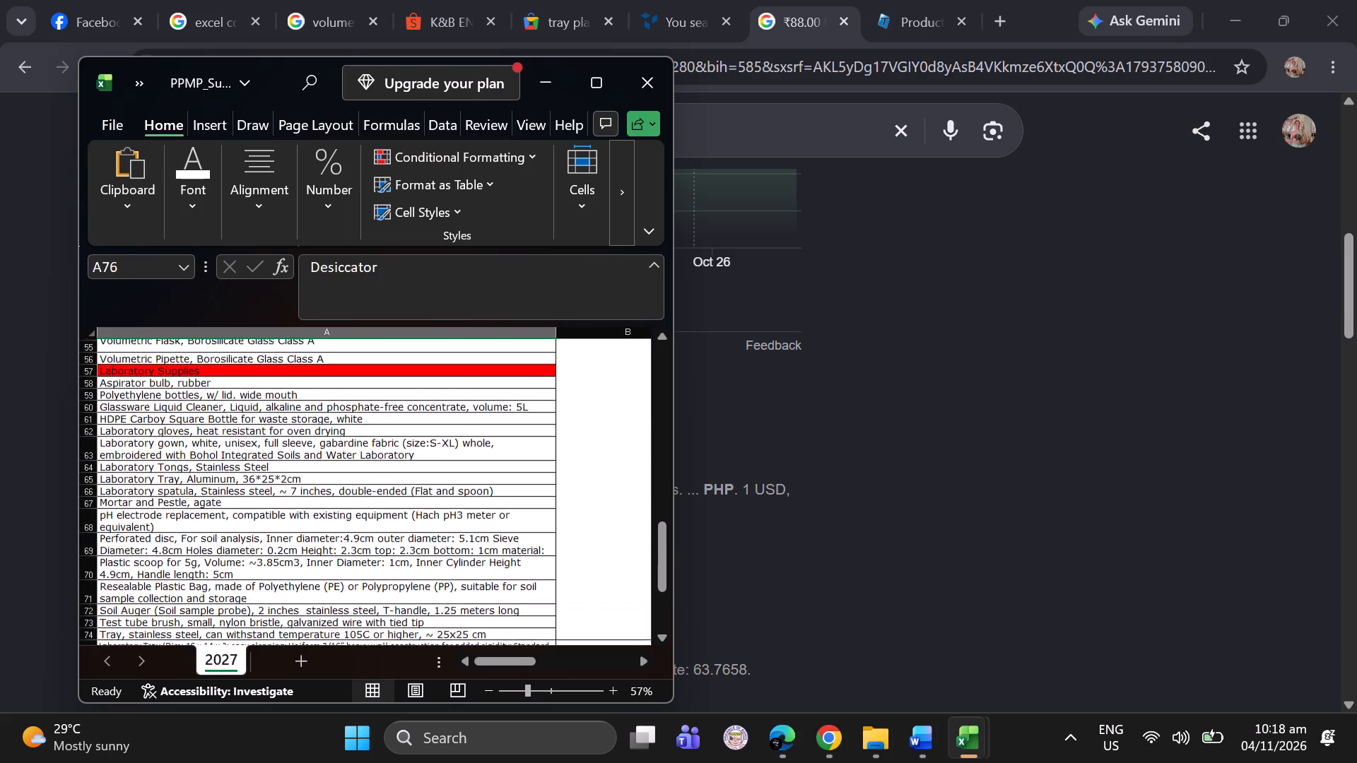
{"action": "scroll", "coordinate": [437, 574], "scroll_direction": "up", "scroll_amount": 1}
{"action": "left_click", "coordinate": [884, 0]}
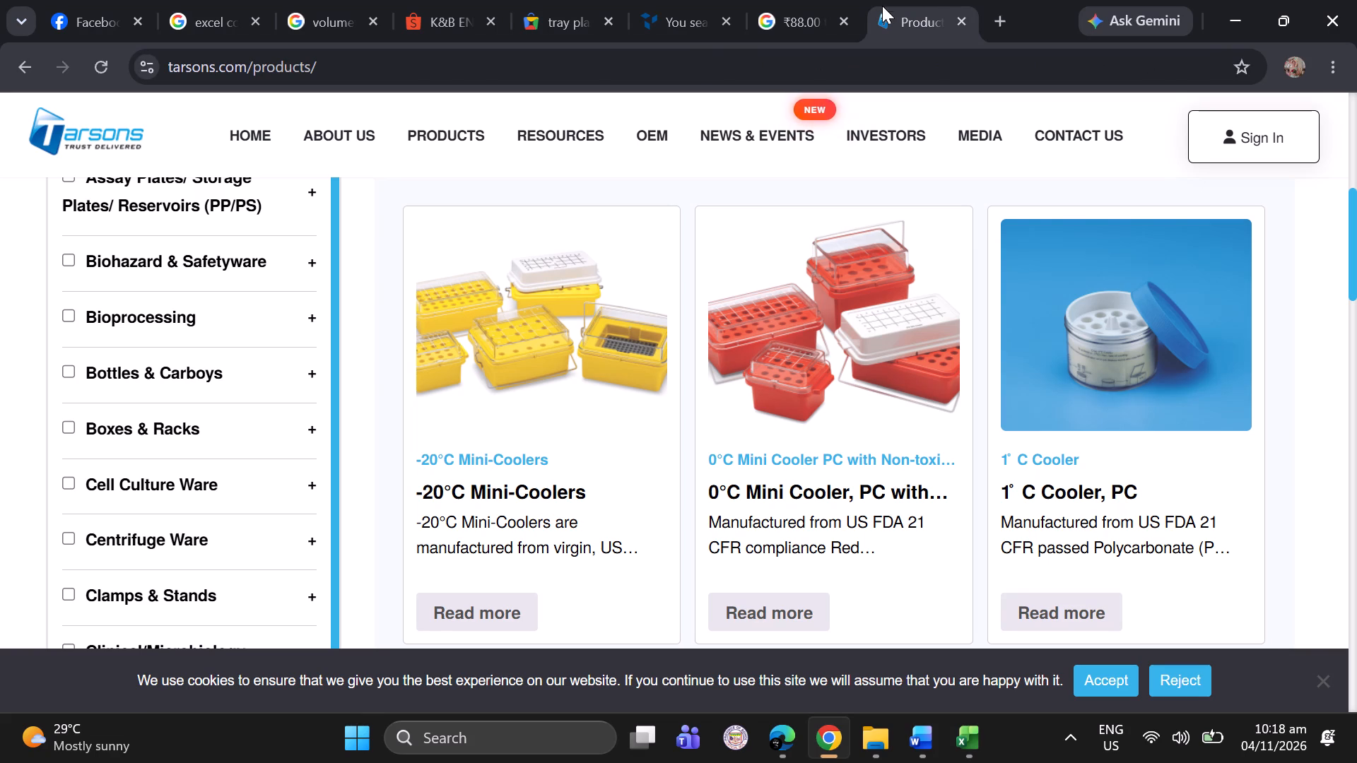
{"action": "scroll", "coordinate": [703, 403], "scroll_direction": "down", "scroll_amount": 3}
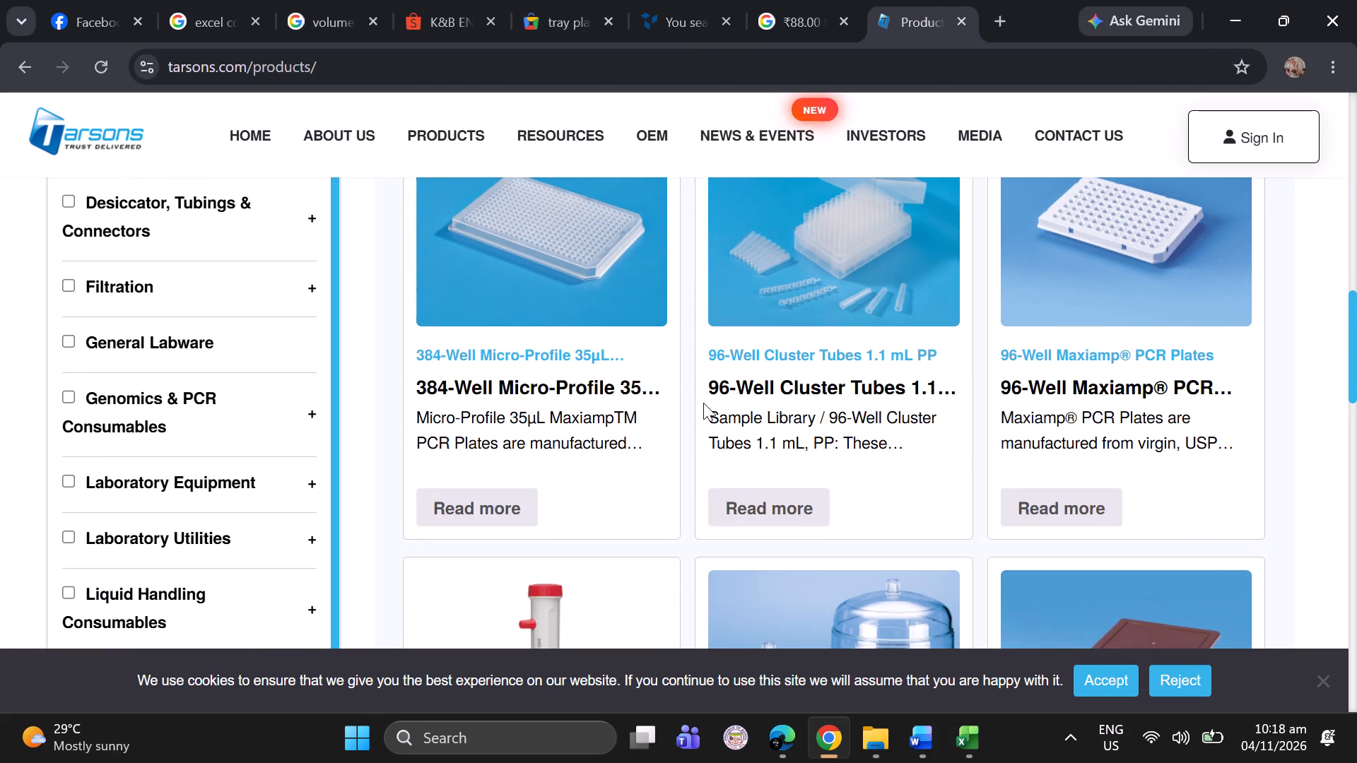
{"action": "scroll", "coordinate": [703, 403], "scroll_direction": "down", "scroll_amount": 1}
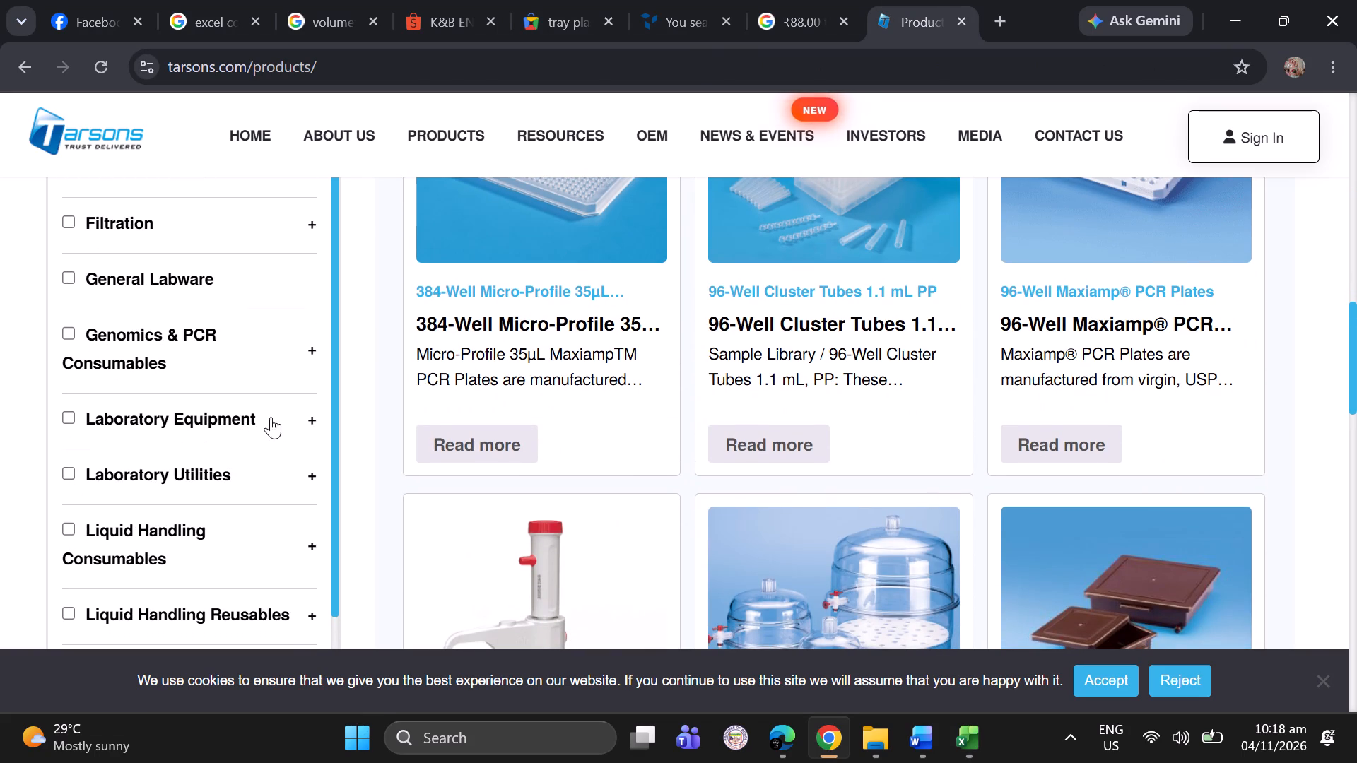
{"action": "left_click", "coordinate": [315, 417]}
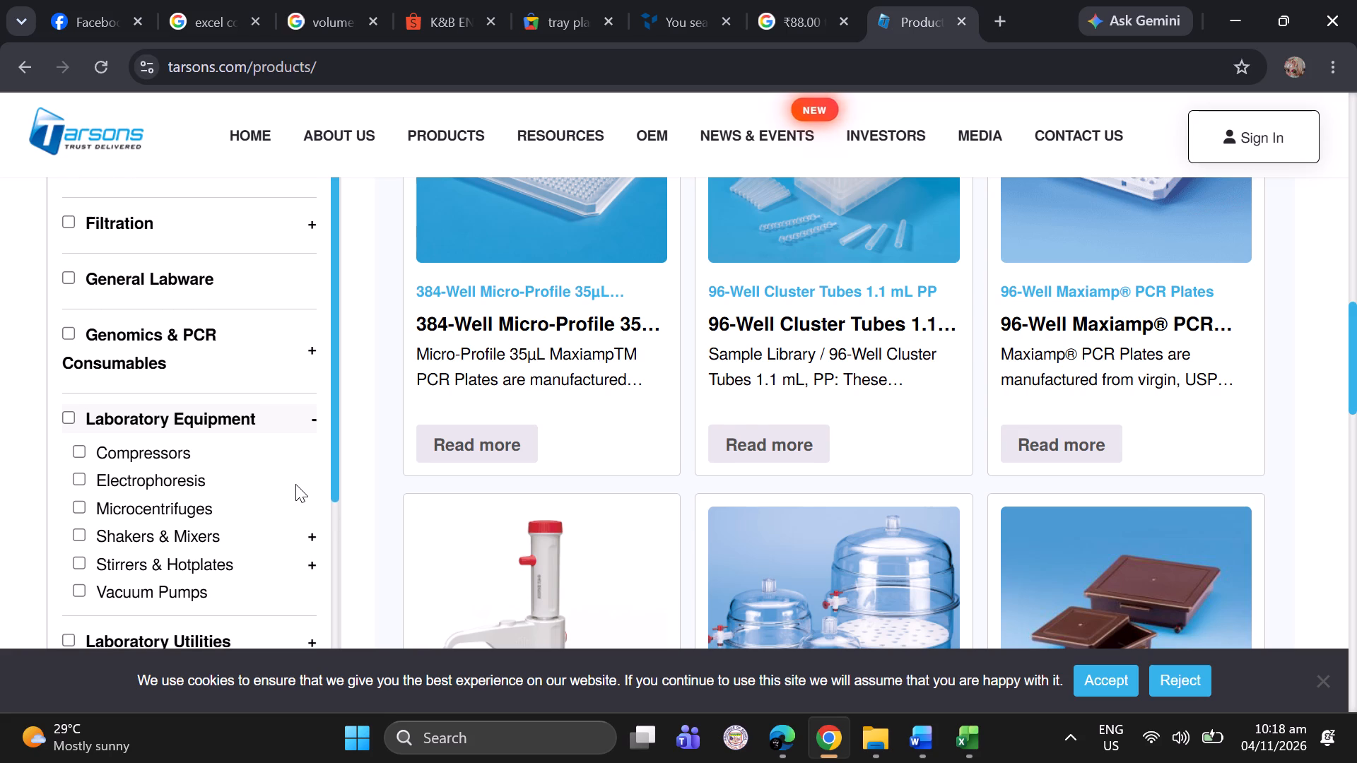
{"action": "scroll", "coordinate": [295, 484], "scroll_direction": "up", "scroll_amount": 1}
{"action": "left_click", "coordinate": [160, 286]}
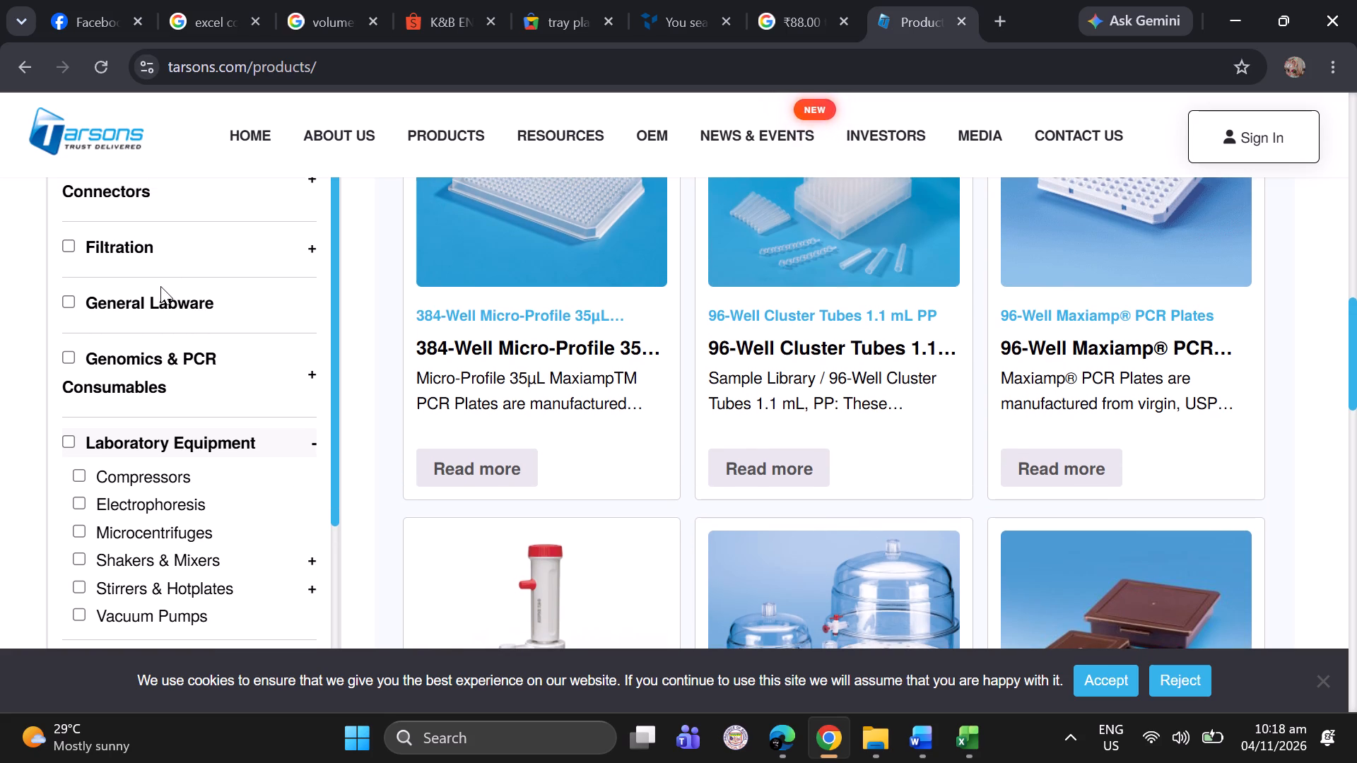
{"action": "left_click", "coordinate": [159, 301]}
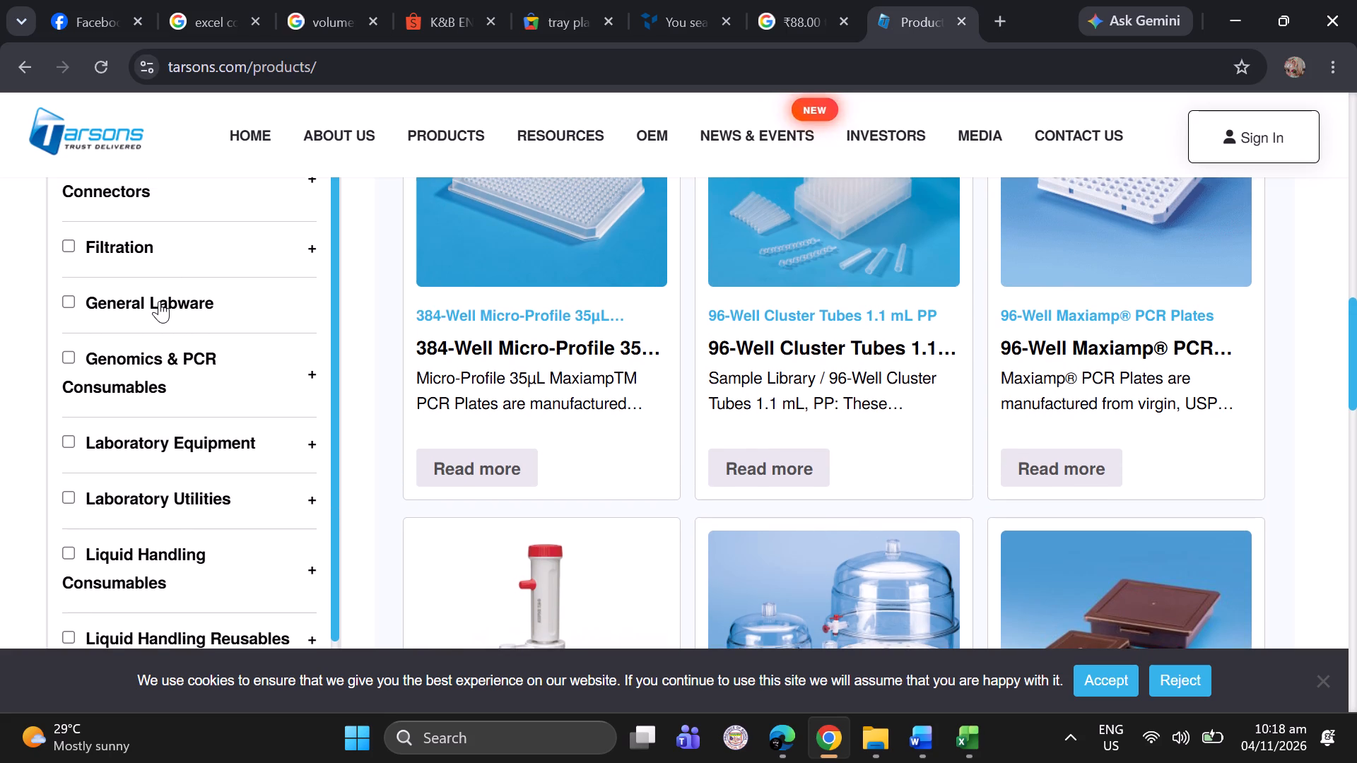
{"action": "left_click", "coordinate": [159, 301]}
{"action": "scroll", "coordinate": [544, 356], "scroll_direction": "down", "scroll_amount": 7}
{"action": "scroll", "coordinate": [544, 356], "scroll_direction": "up", "scroll_amount": 1}
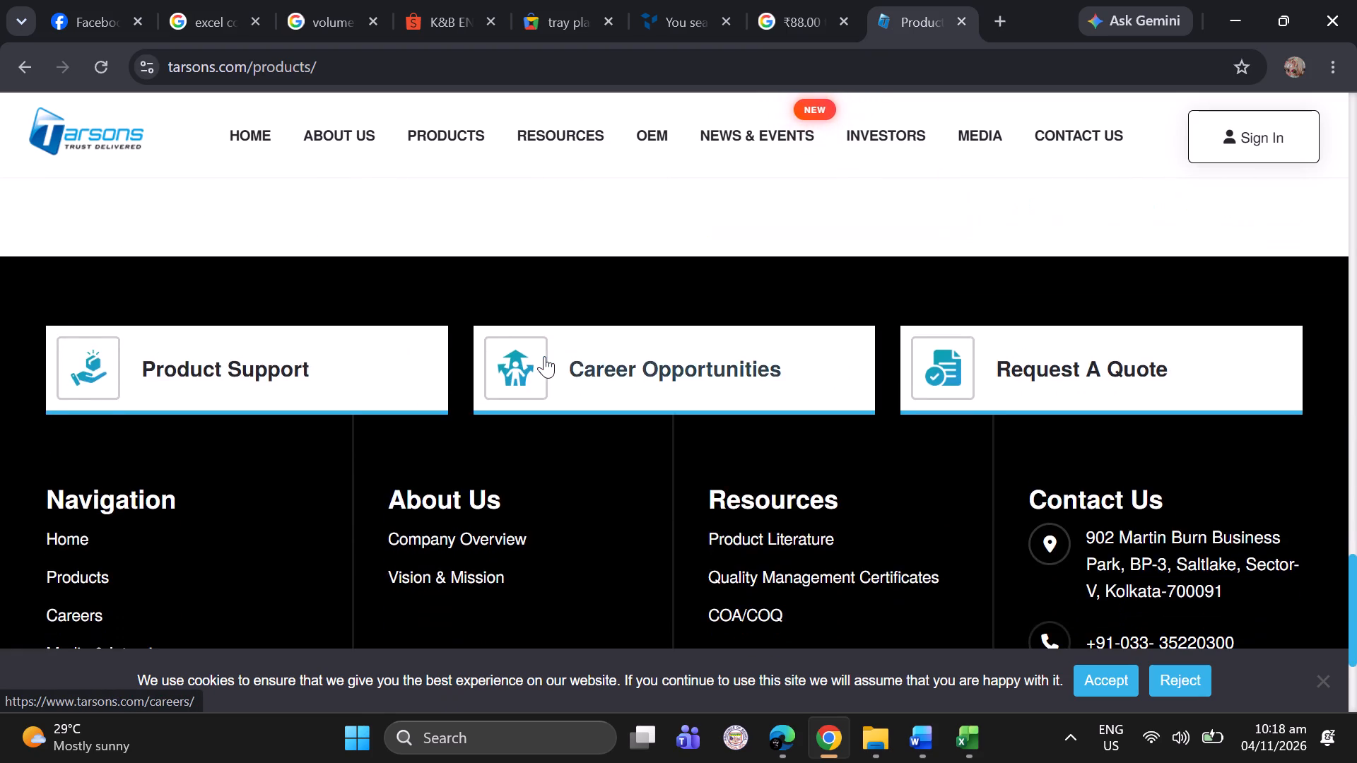
{"action": "scroll", "coordinate": [544, 356], "scroll_direction": "up", "scroll_amount": 2}
{"action": "scroll", "coordinate": [544, 356], "scroll_direction": "down", "scroll_amount": 1}
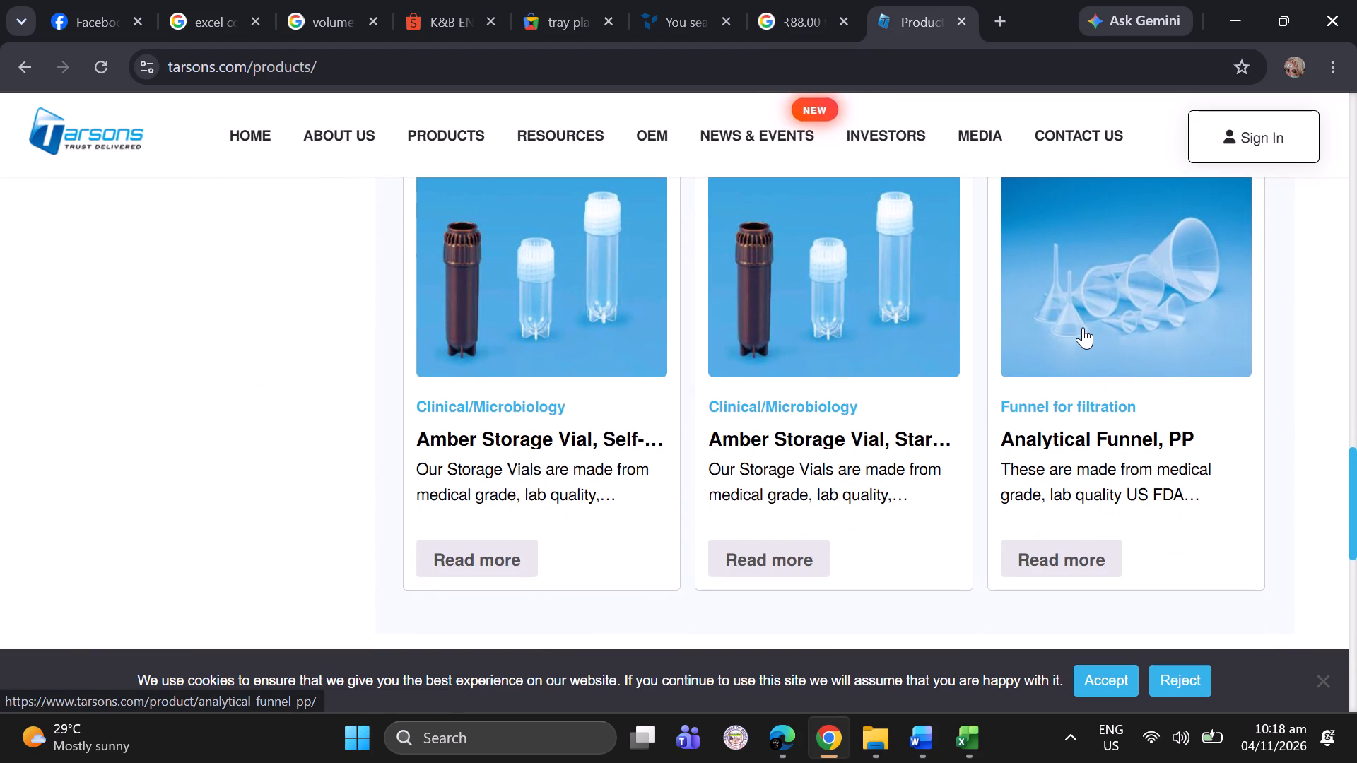
Open the Analytical Funnel, PP product page and examine its specification table, key features and related funnels.
{"action": "left_click", "coordinate": [1083, 327]}
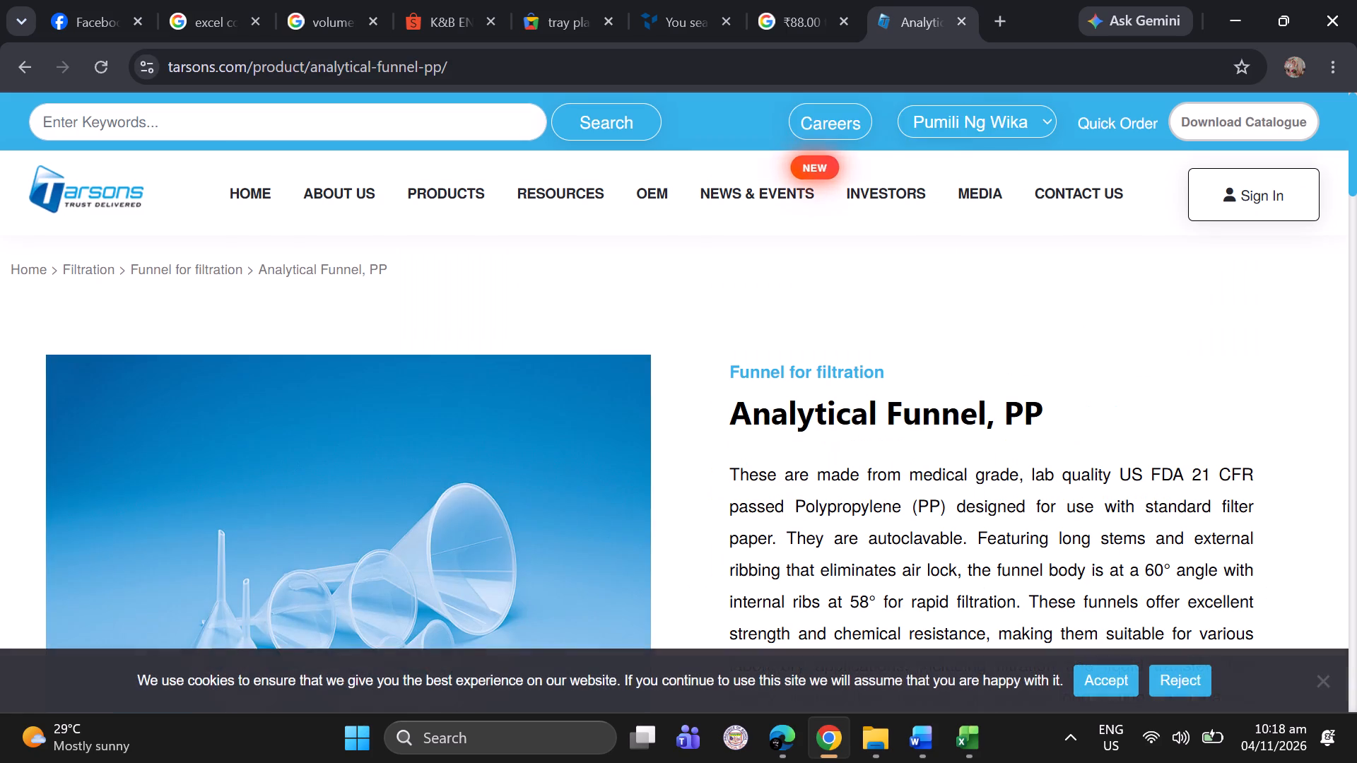
{"action": "scroll", "coordinate": [880, 418], "scroll_direction": "down", "scroll_amount": 3}
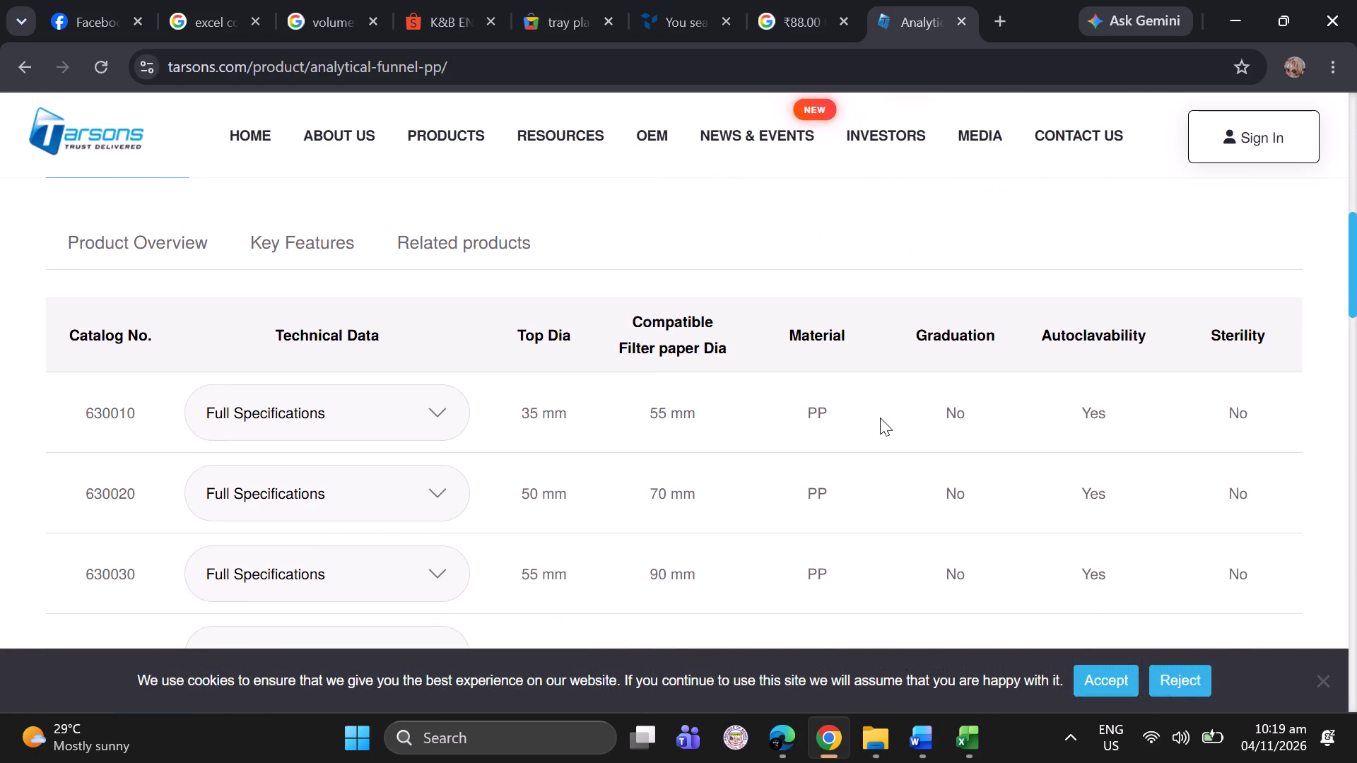
{"action": "scroll", "coordinate": [880, 418], "scroll_direction": "down", "scroll_amount": 1}
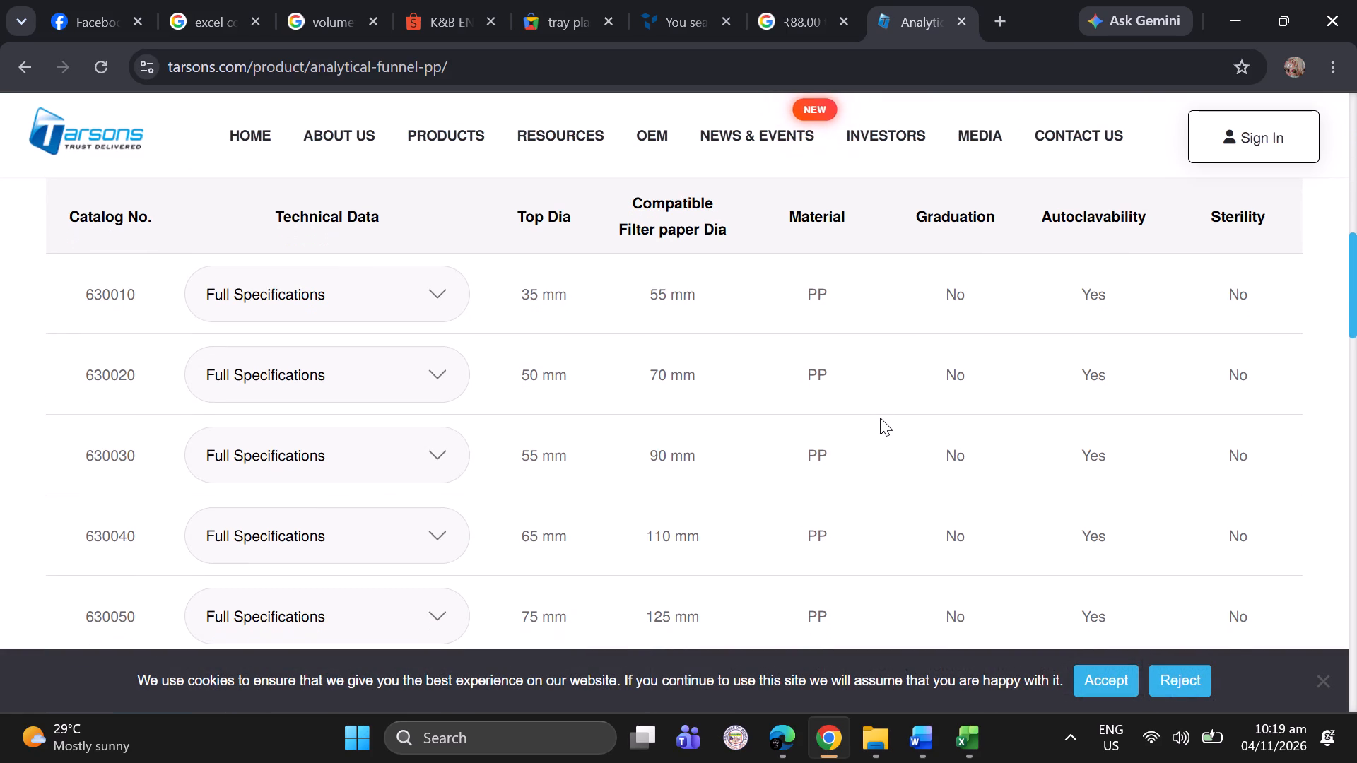
{"action": "scroll", "coordinate": [880, 418], "scroll_direction": "down", "scroll_amount": 2}
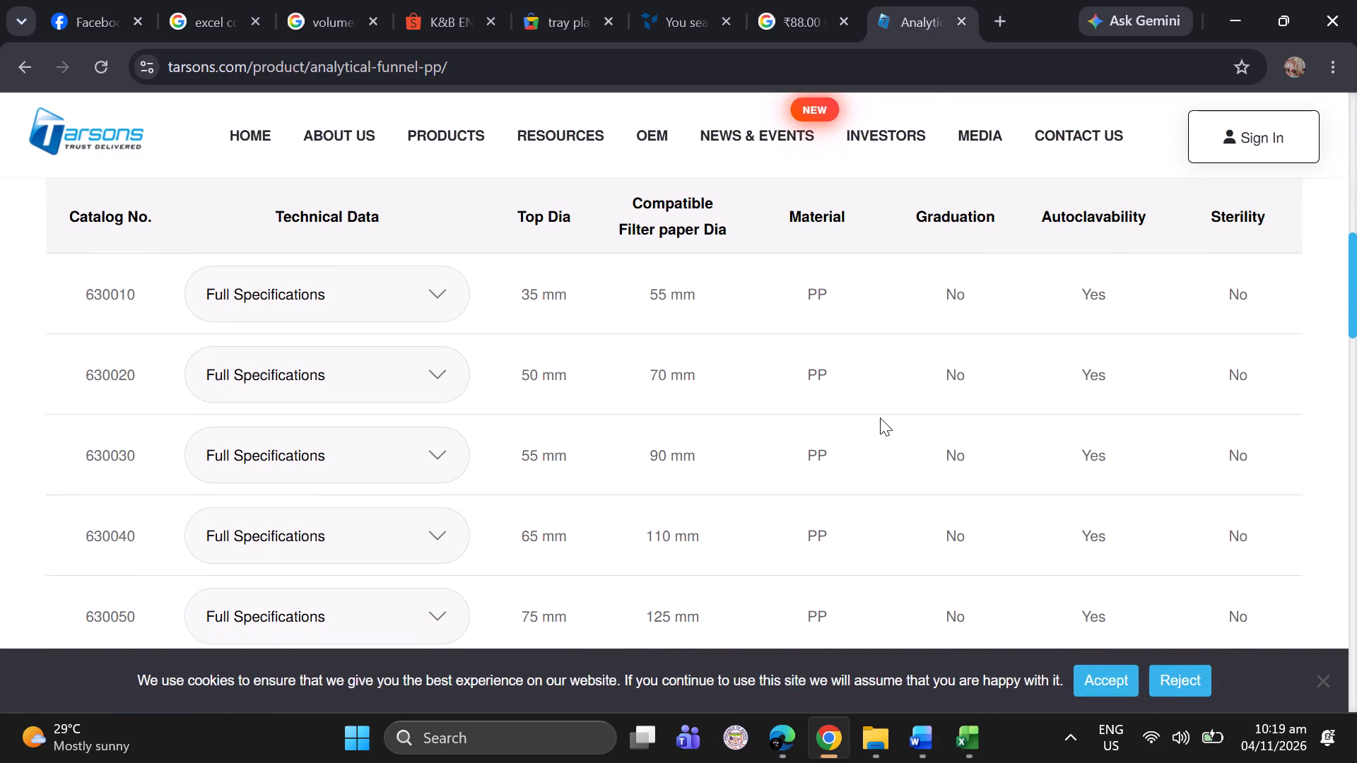
{"action": "scroll", "coordinate": [880, 418], "scroll_direction": "down", "scroll_amount": 2}
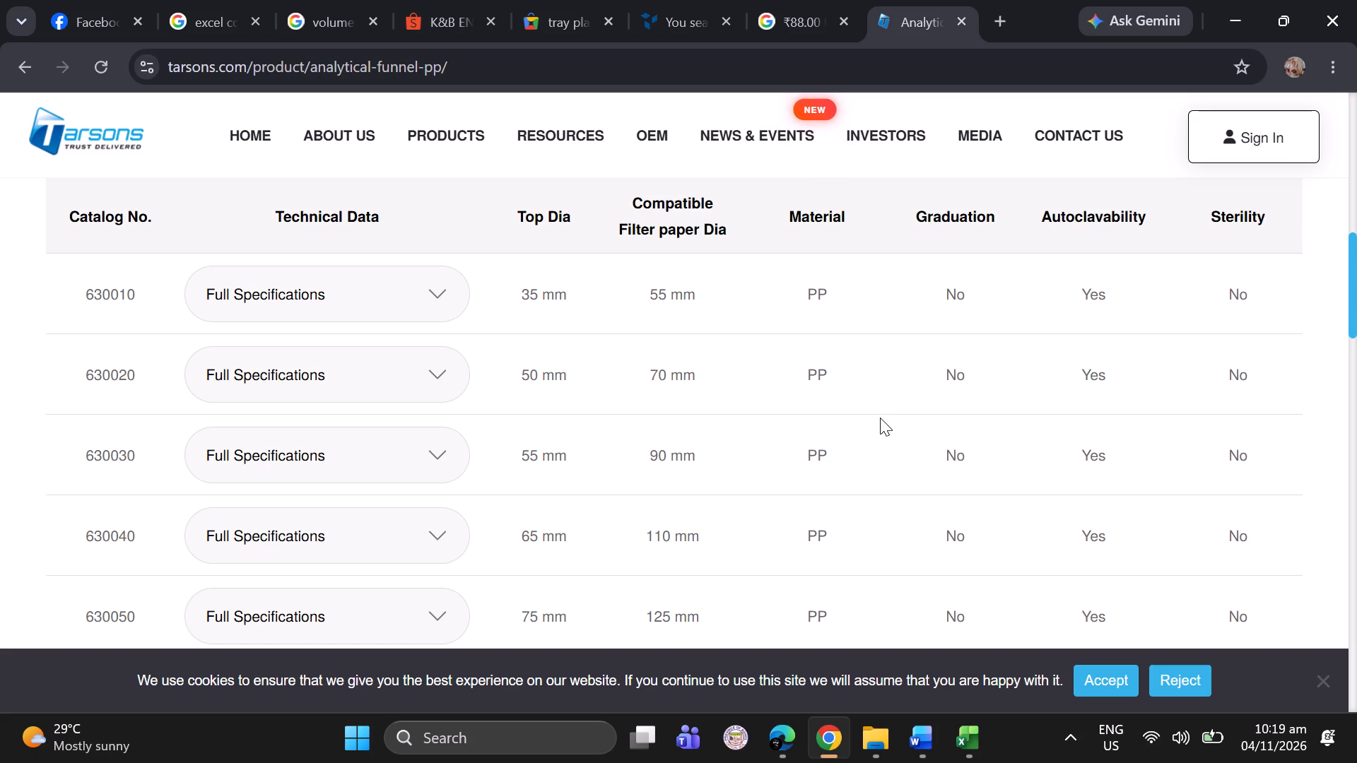
{"action": "scroll", "coordinate": [880, 418], "scroll_direction": "down", "scroll_amount": 2}
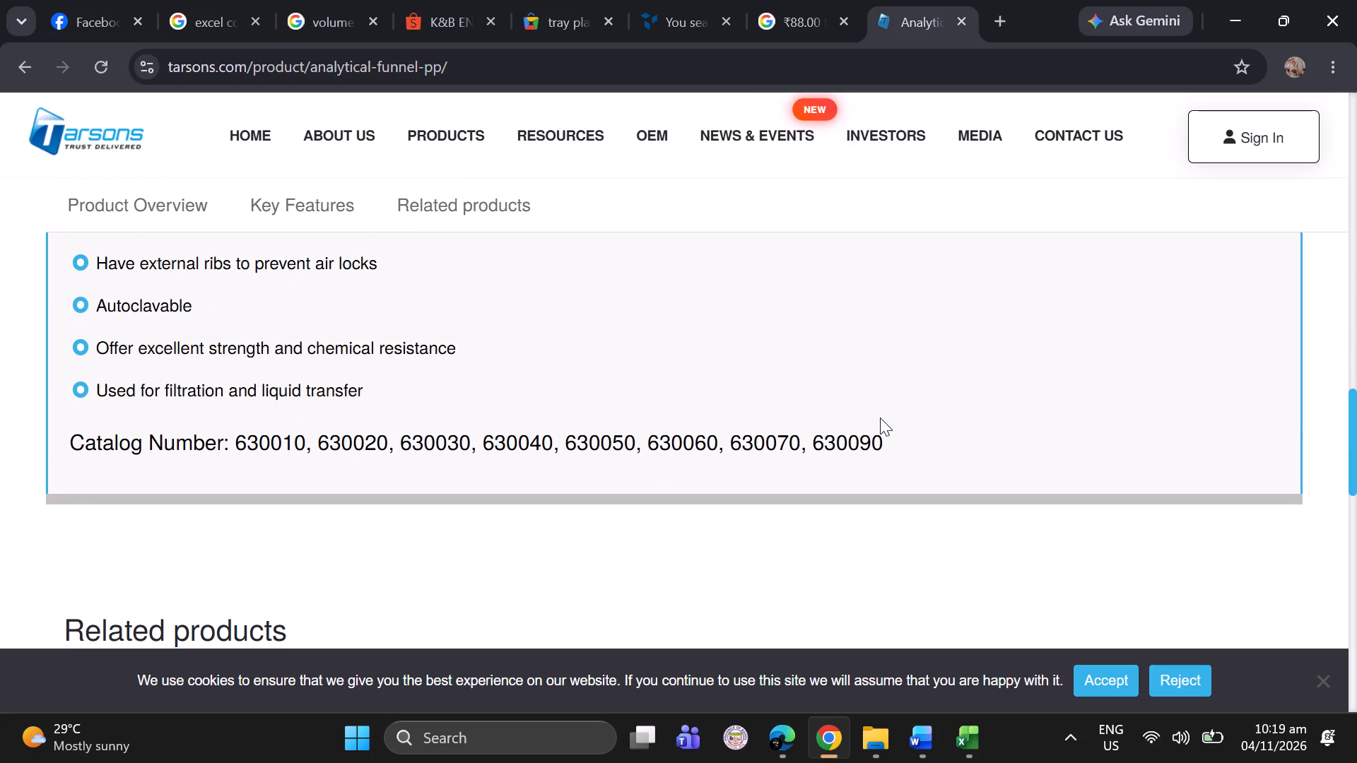
{"action": "scroll", "coordinate": [880, 418], "scroll_direction": "down", "scroll_amount": 4}
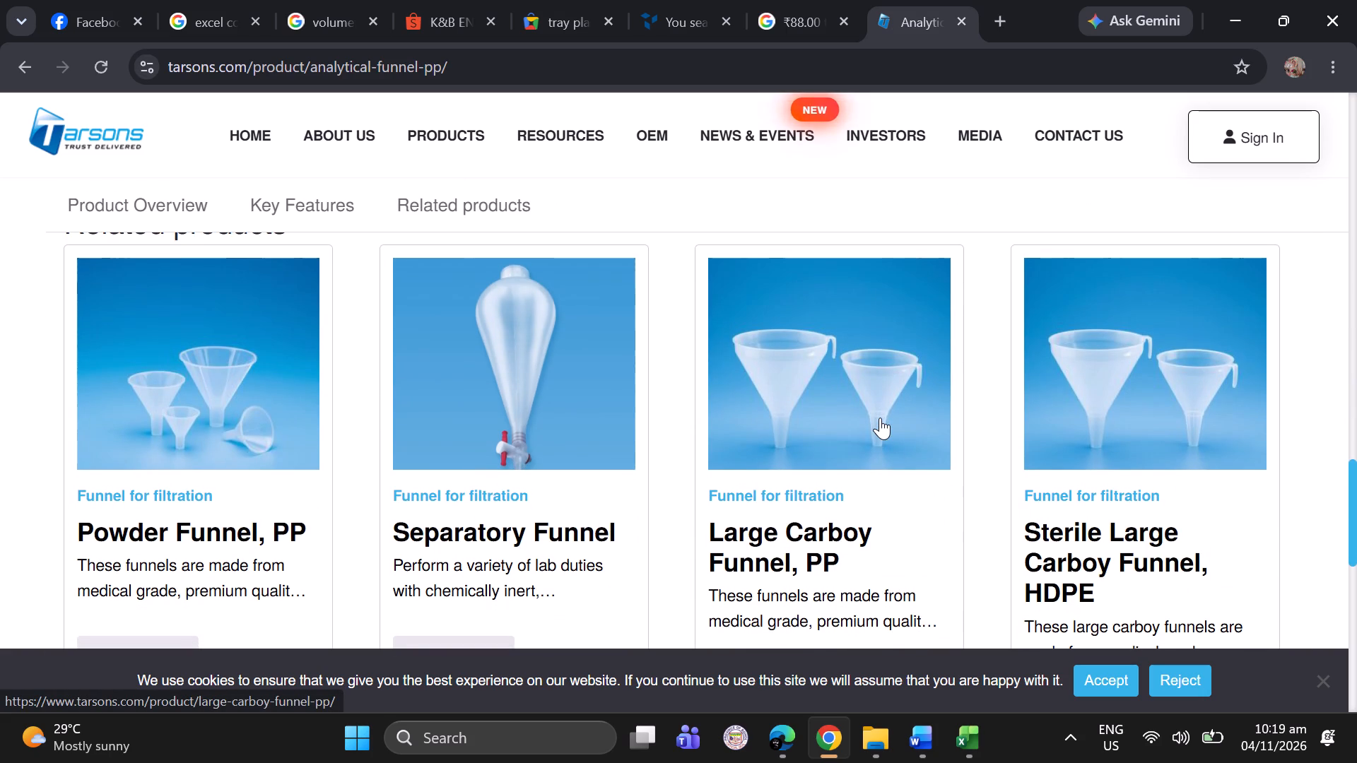
{"action": "scroll", "coordinate": [880, 418], "scroll_direction": "down", "scroll_amount": 3}
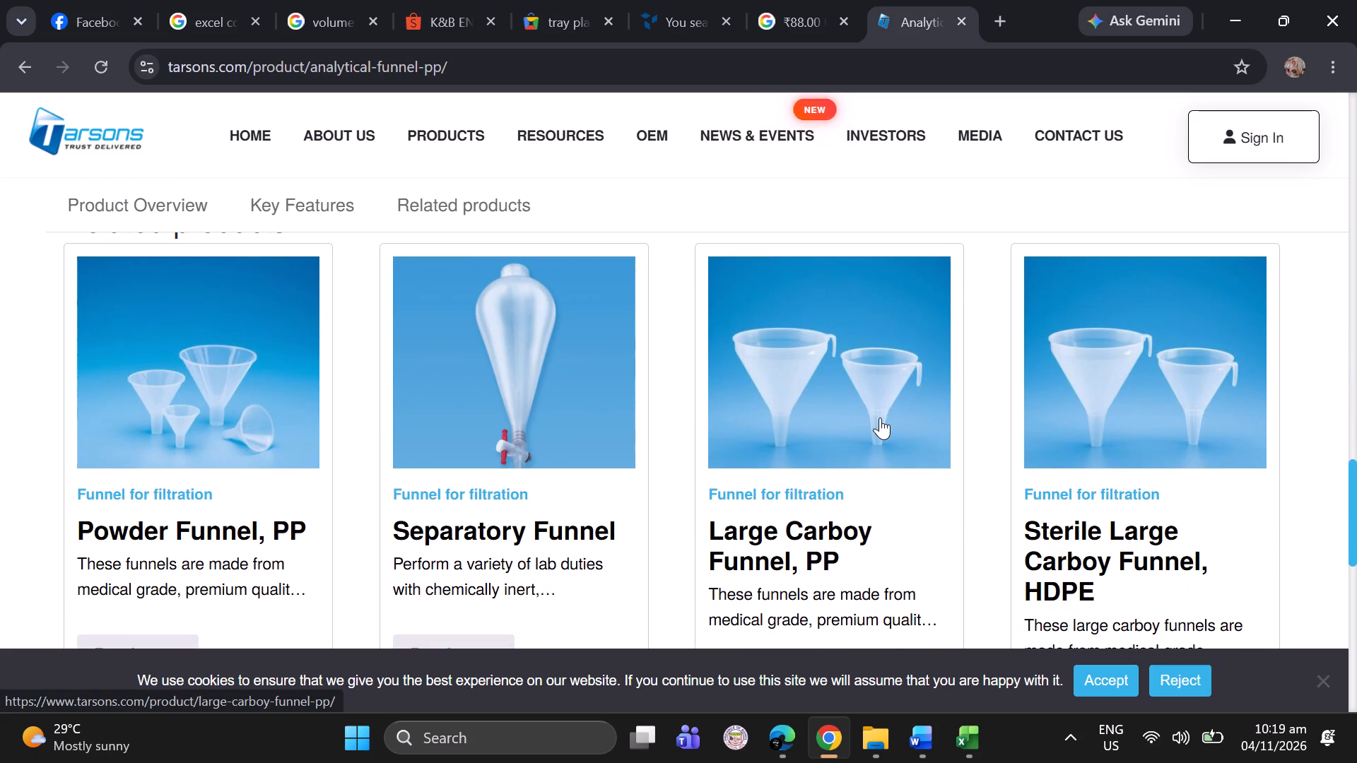
{"action": "scroll", "coordinate": [880, 418], "scroll_direction": "down", "scroll_amount": 3}
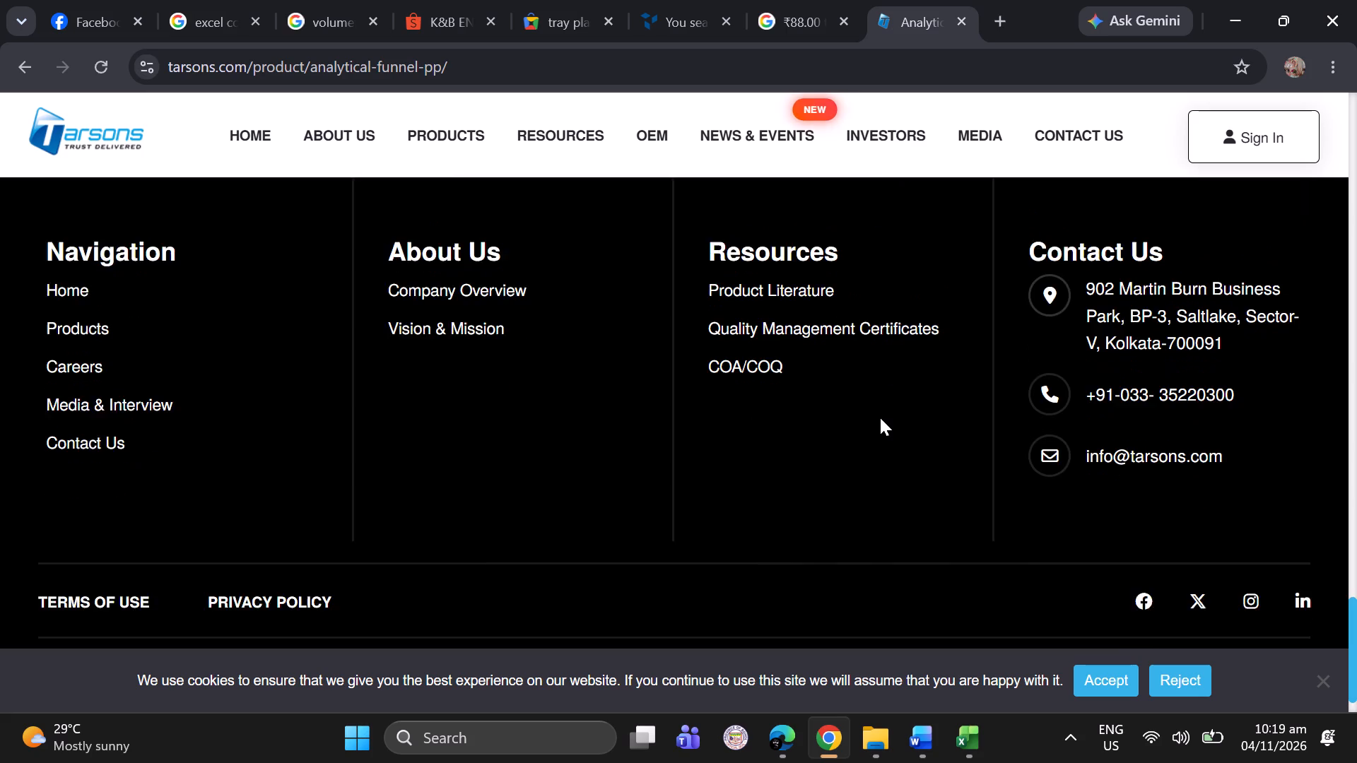
{"action": "scroll", "coordinate": [880, 418], "scroll_direction": "up", "scroll_amount": 14}
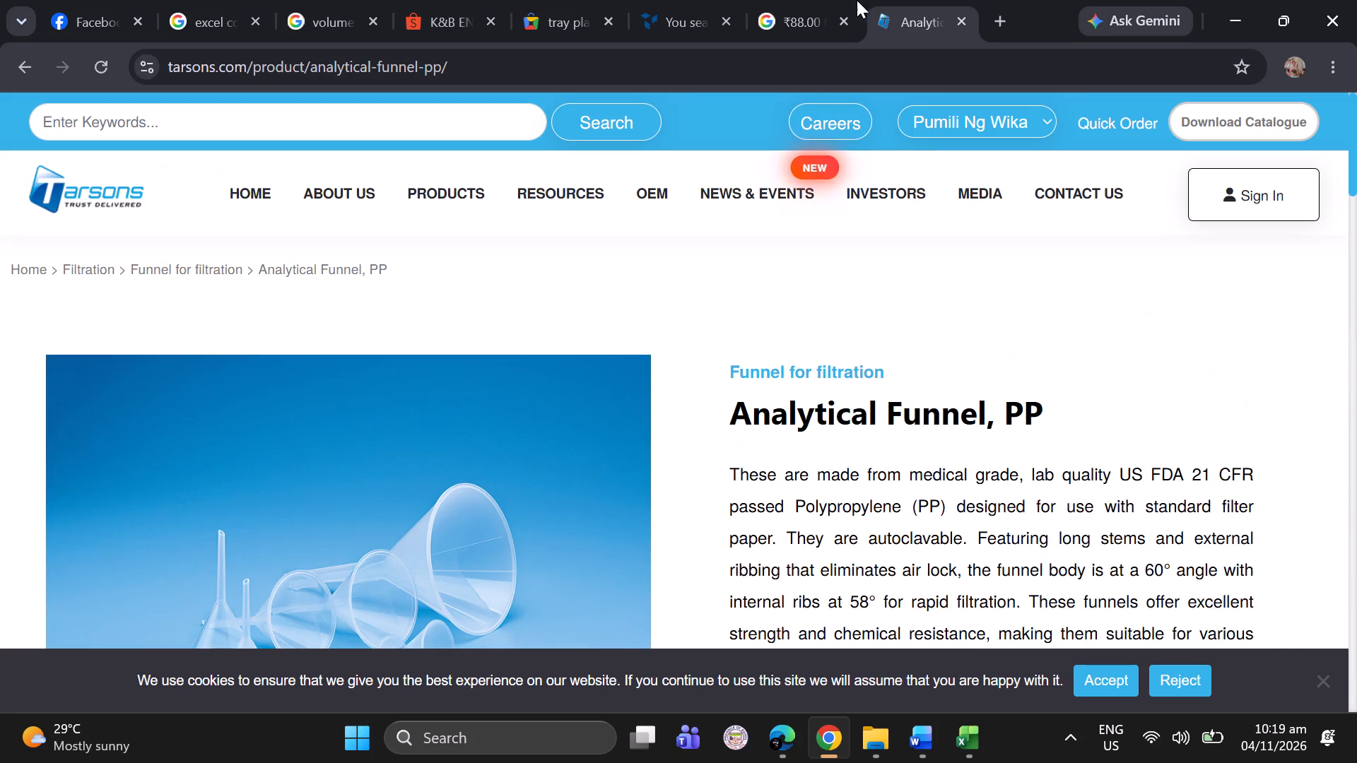
Close the Google search for "₹88.00 to php" after glancing over its results.
{"action": "left_click", "coordinate": [813, 0]}
{"action": "scroll", "coordinate": [799, 375], "scroll_direction": "down", "scroll_amount": 1}
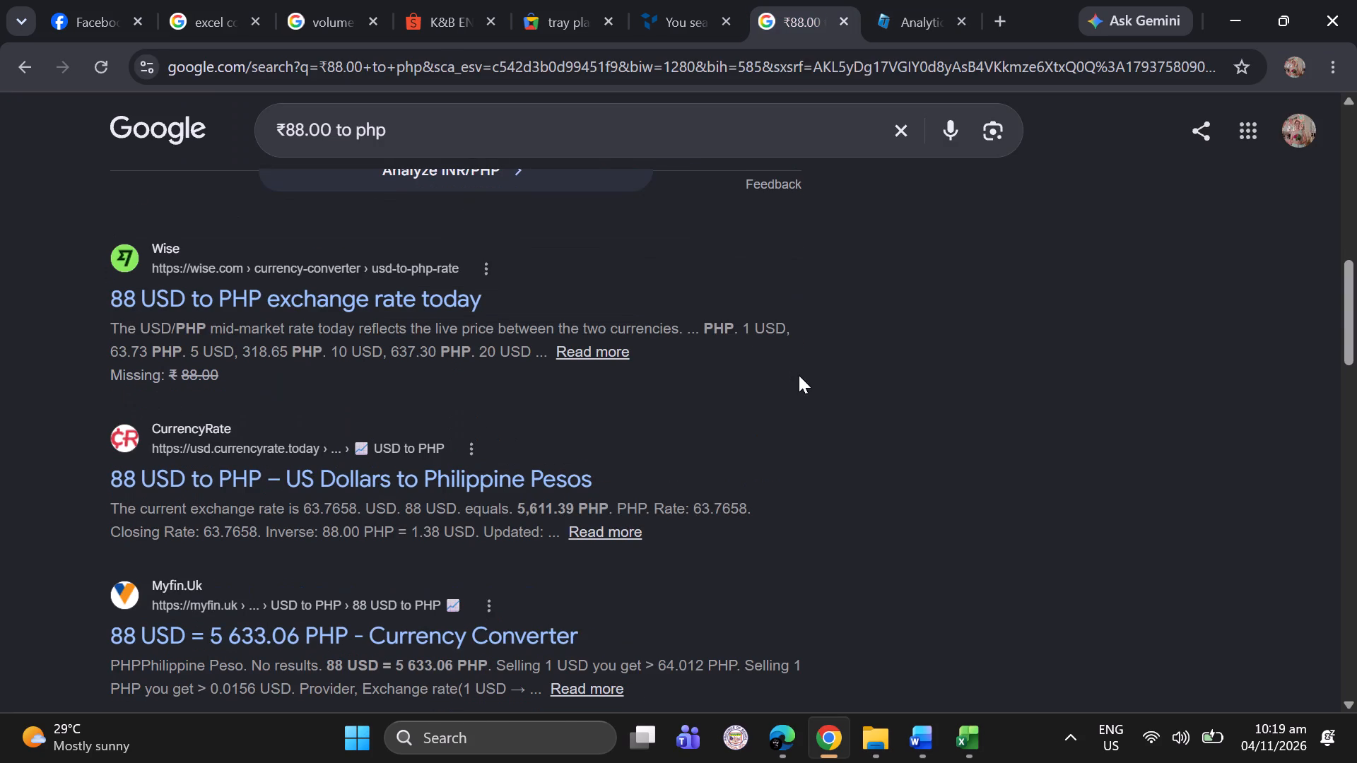
{"action": "left_click", "coordinate": [840, 28]}
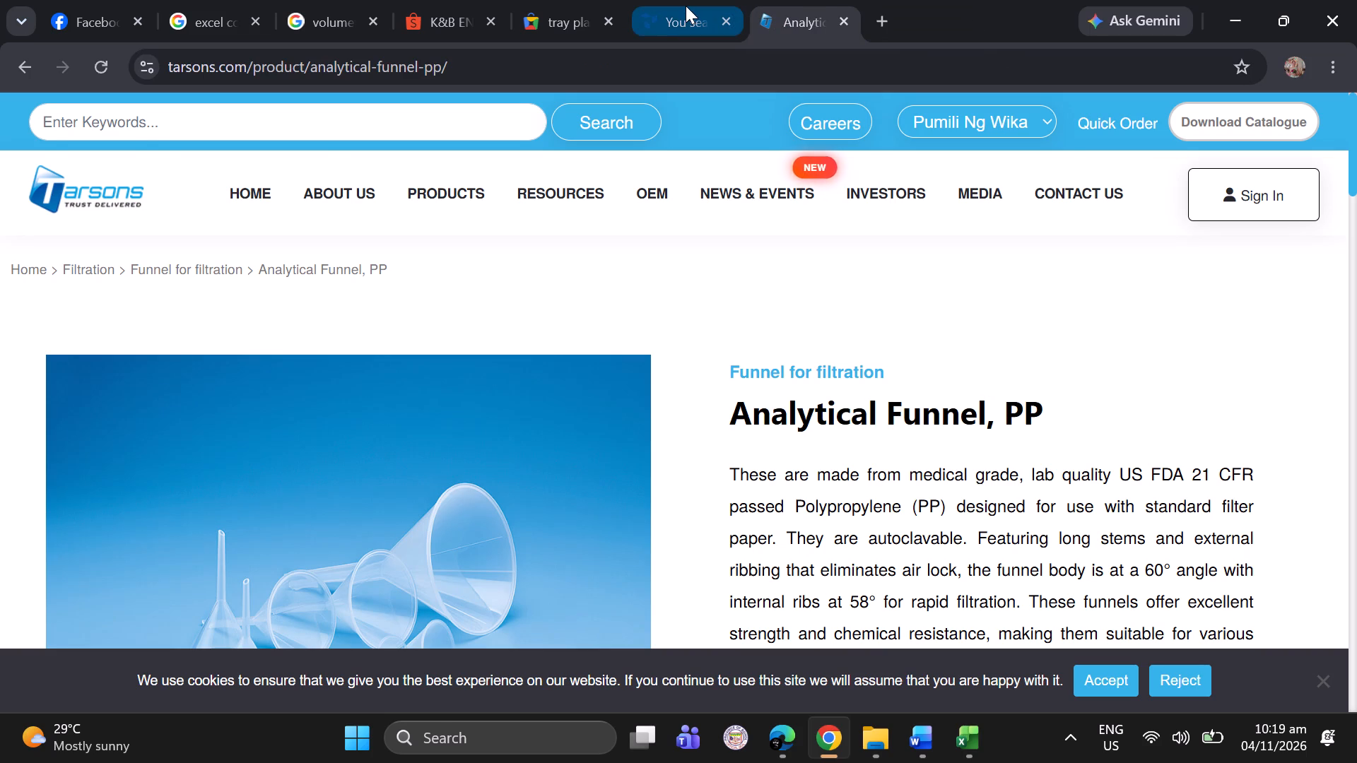
On the Arco Scientific site, open the Metalware category and review its first page of products and prices.
{"action": "left_click", "coordinate": [686, 6]}
{"action": "scroll", "coordinate": [681, 332], "scroll_direction": "up", "scroll_amount": 8}
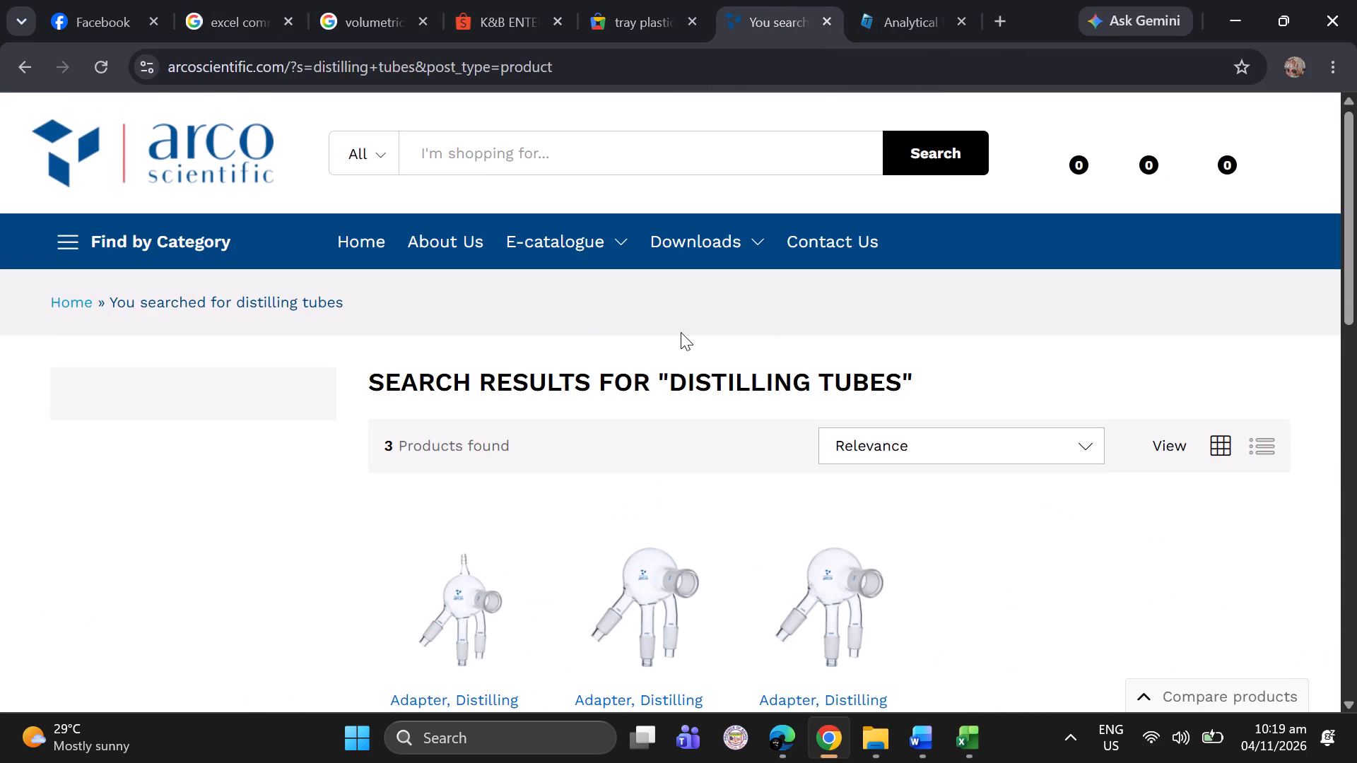
{"action": "scroll", "coordinate": [681, 332], "scroll_direction": "up", "scroll_amount": 1}
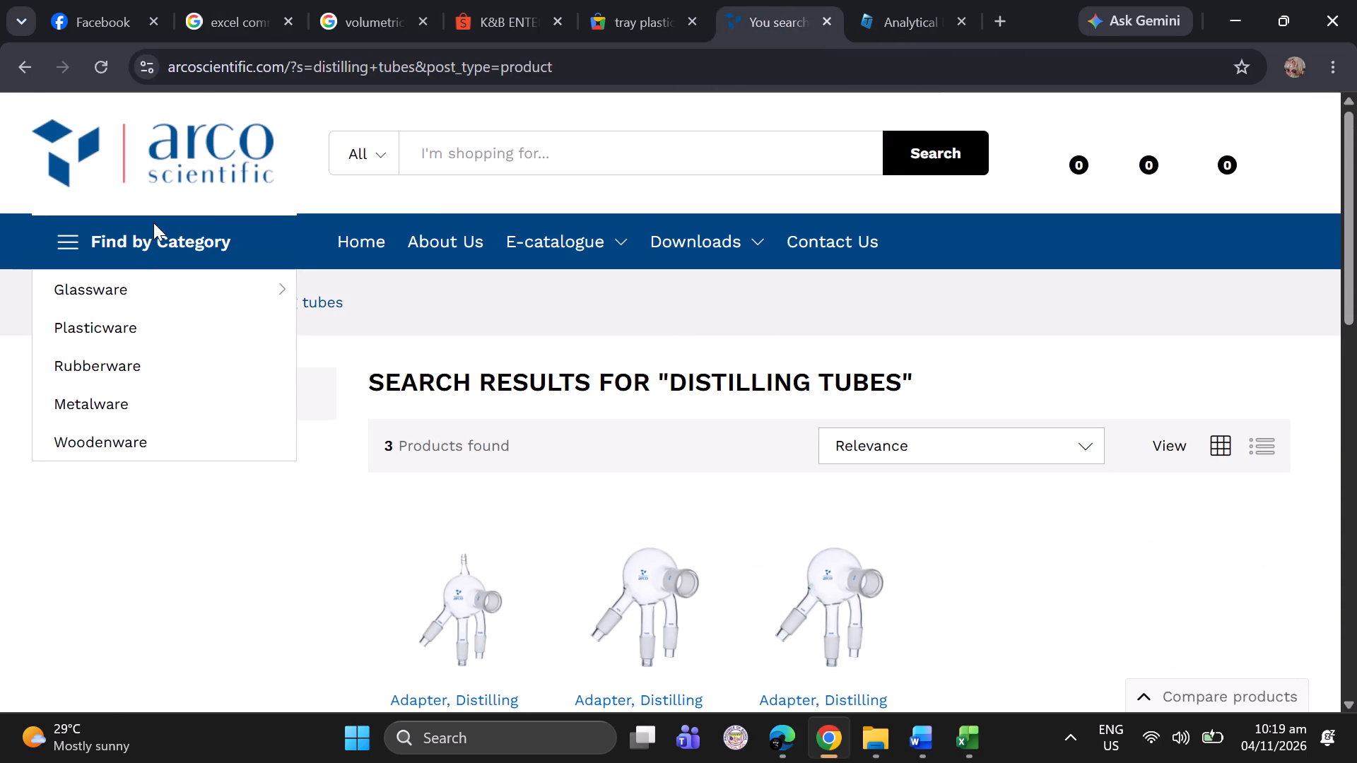
{"action": "left_click", "coordinate": [134, 386]}
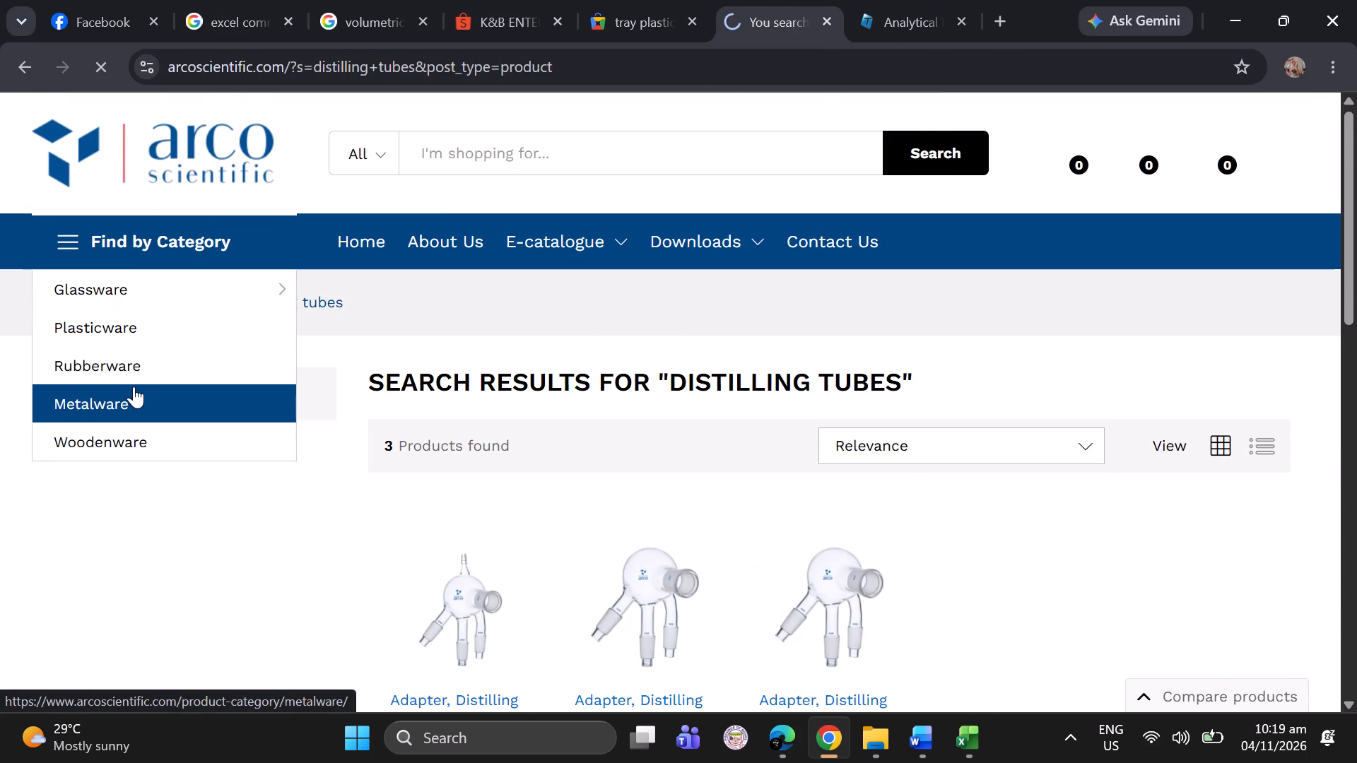
{"action": "left_click", "coordinate": [131, 439]}
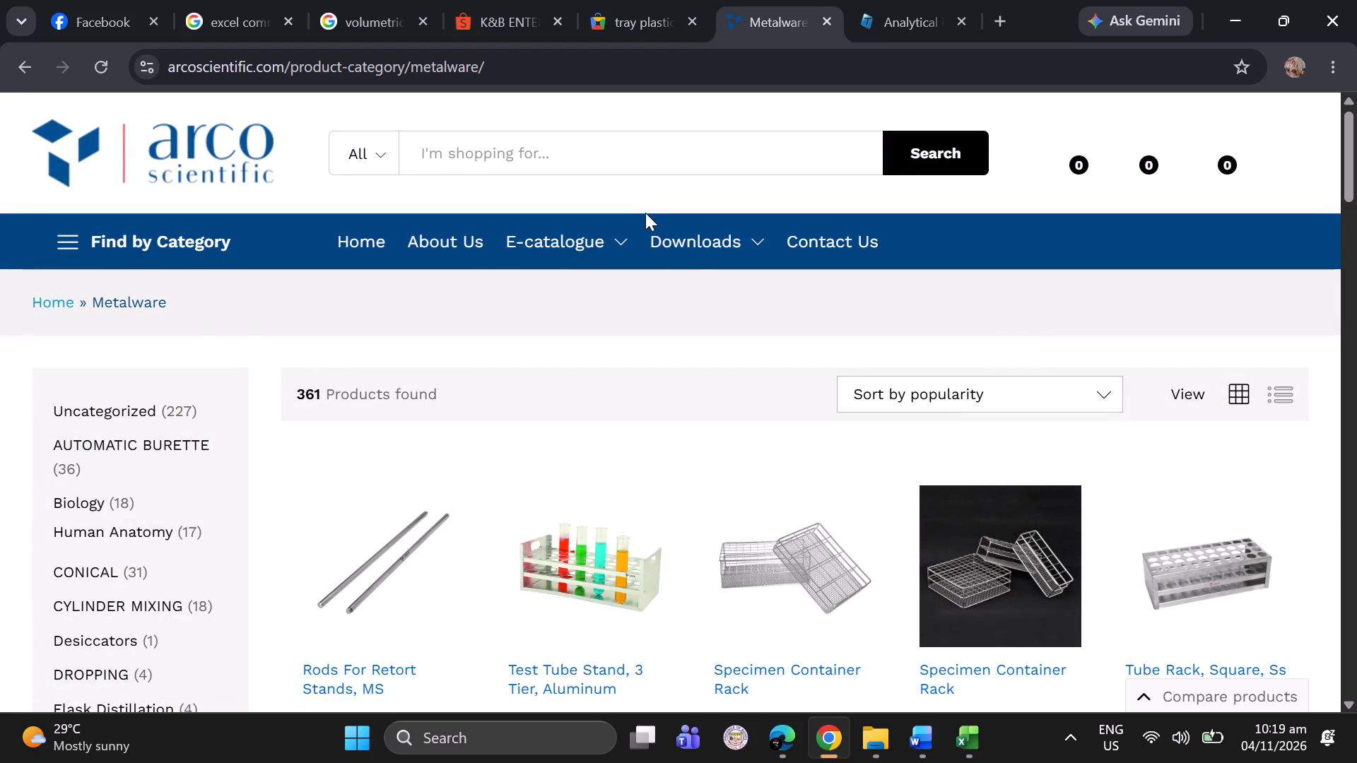
{"action": "scroll", "coordinate": [648, 286], "scroll_direction": "down", "scroll_amount": 3}
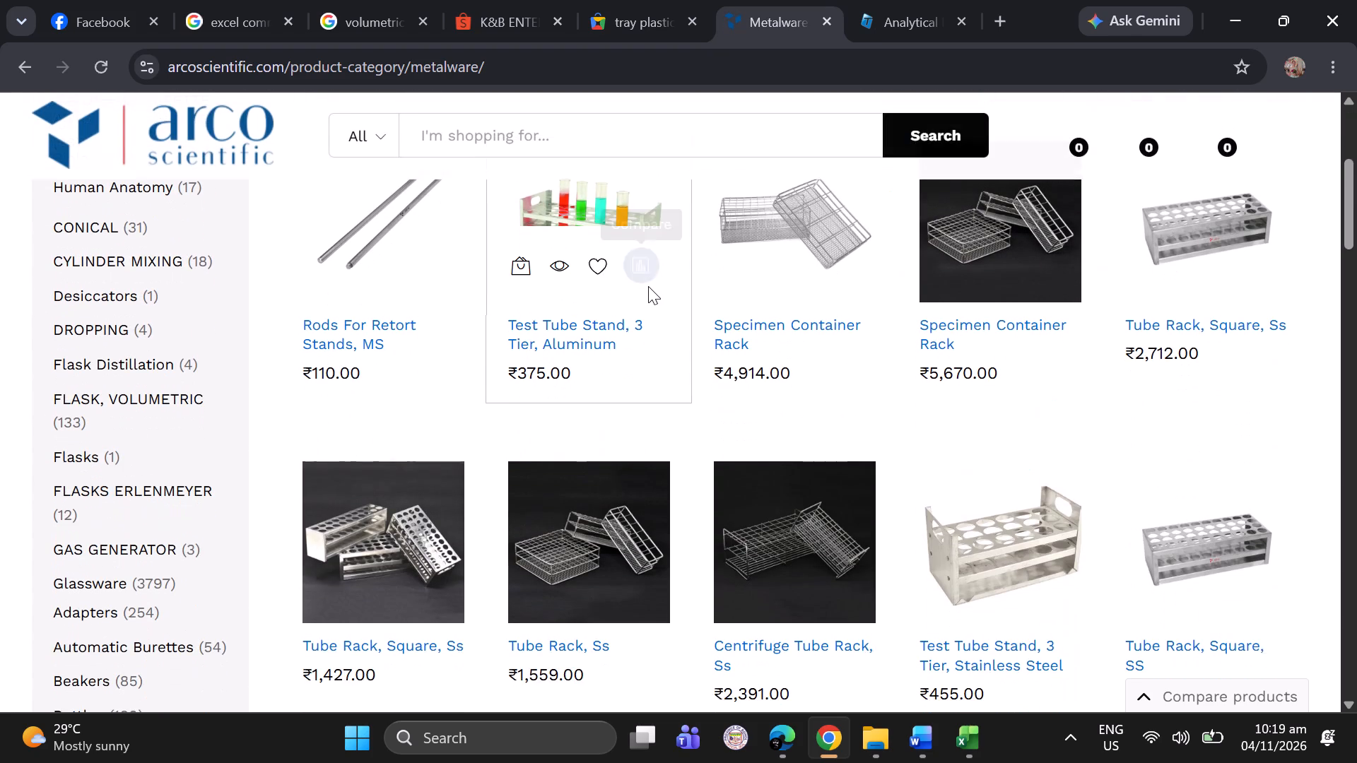
{"action": "scroll", "coordinate": [648, 286], "scroll_direction": "down", "scroll_amount": 2}
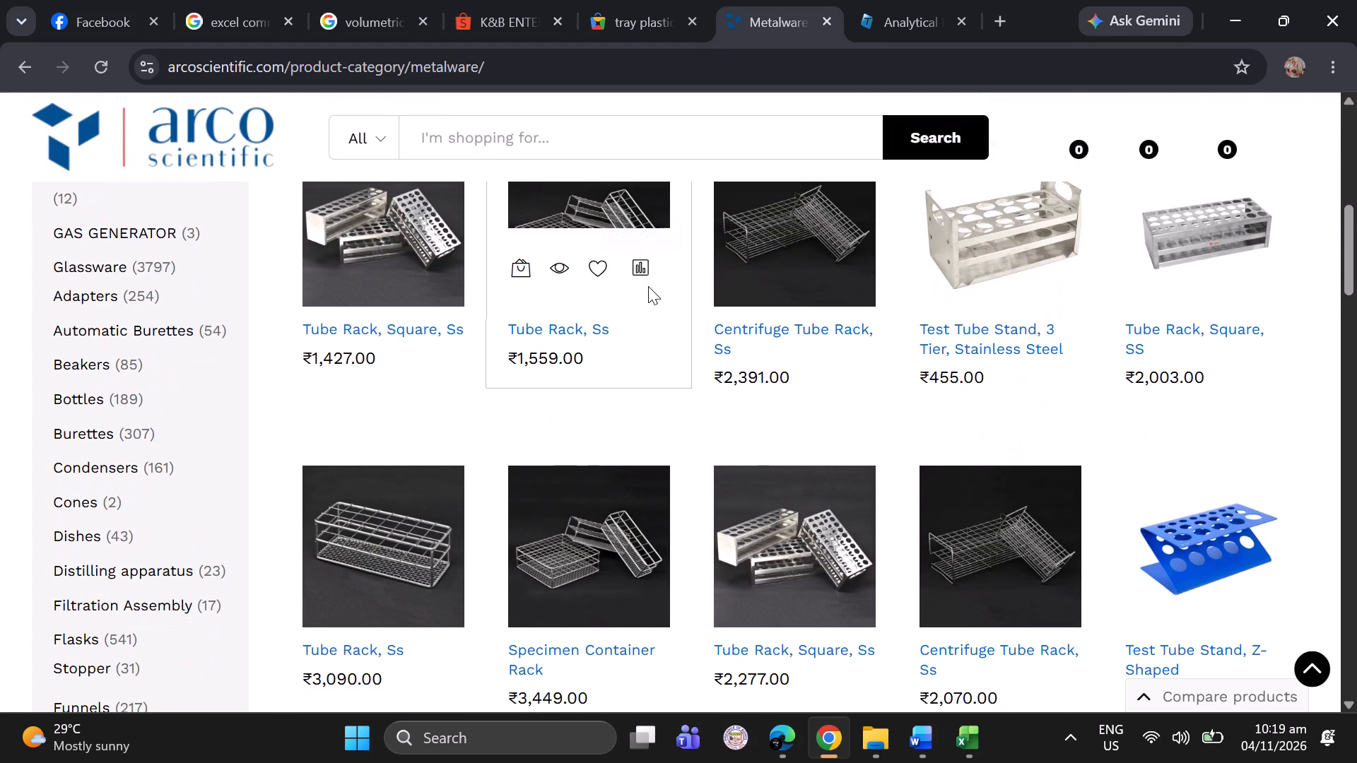
{"action": "scroll", "coordinate": [648, 286], "scroll_direction": "down", "scroll_amount": 1}
{"action": "scroll", "coordinate": [648, 286], "scroll_direction": "up", "scroll_amount": 2}
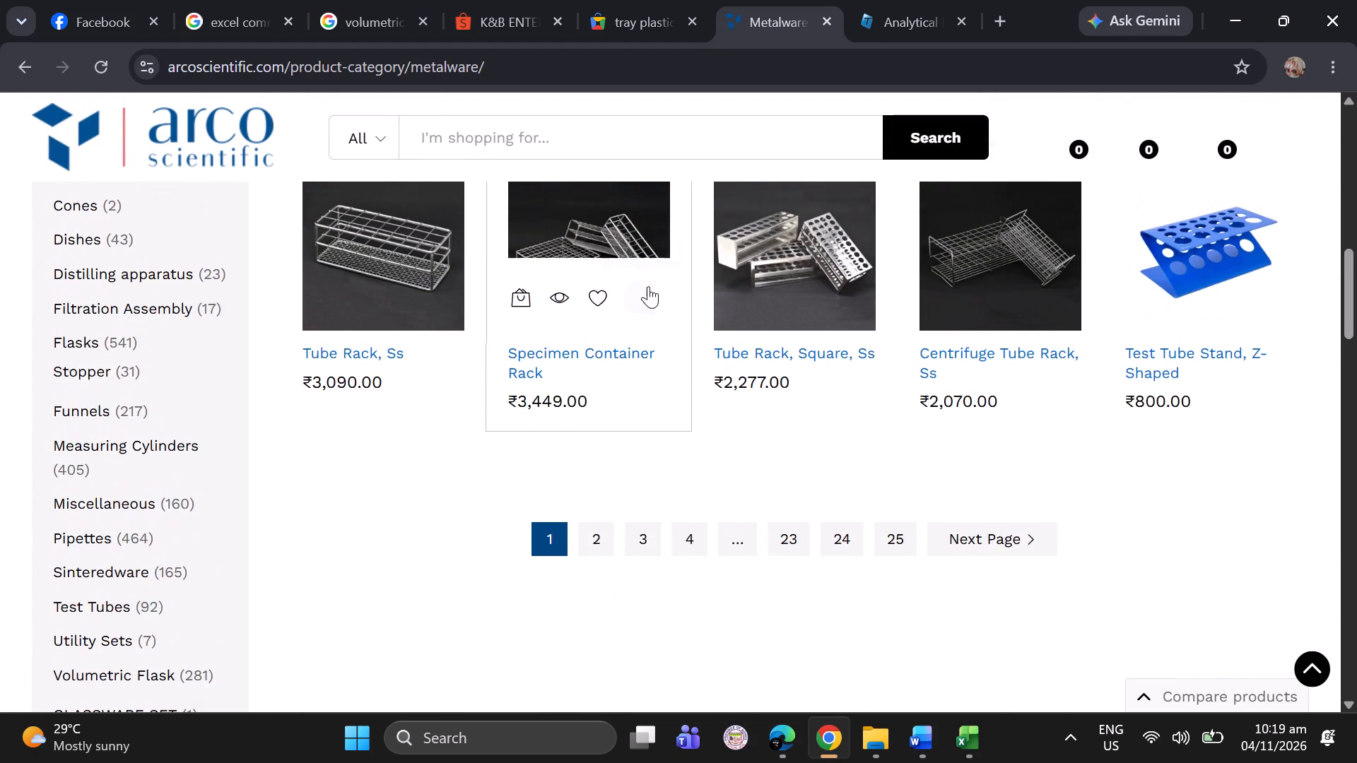
{"action": "scroll", "coordinate": [648, 286], "scroll_direction": "up", "scroll_amount": 6}
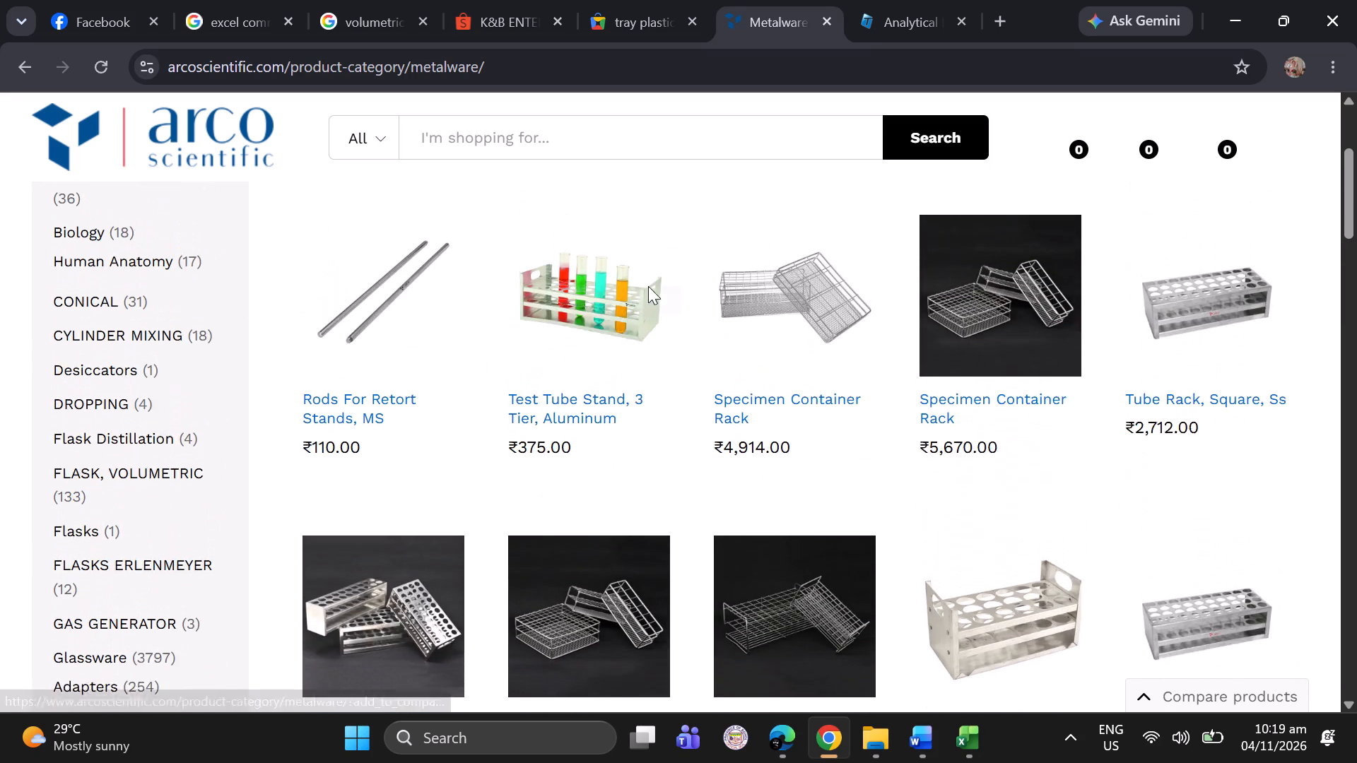
{"action": "scroll", "coordinate": [648, 286], "scroll_direction": "up", "scroll_amount": 1}
{"action": "scroll", "coordinate": [334, 206], "scroll_direction": "up", "scroll_amount": 1}
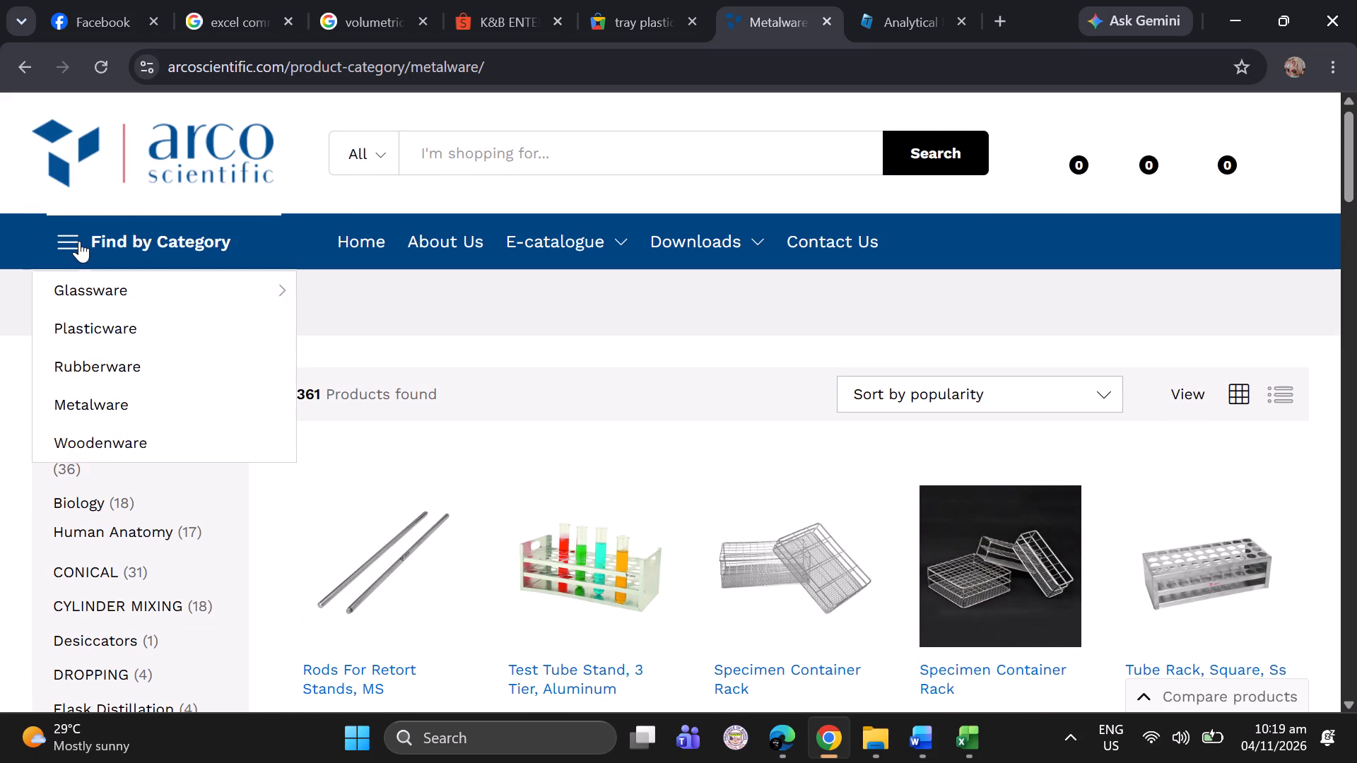
Open the Arco Scientific Woodenware category and review its first page of products and prices.
{"action": "left_click", "coordinate": [81, 433]}
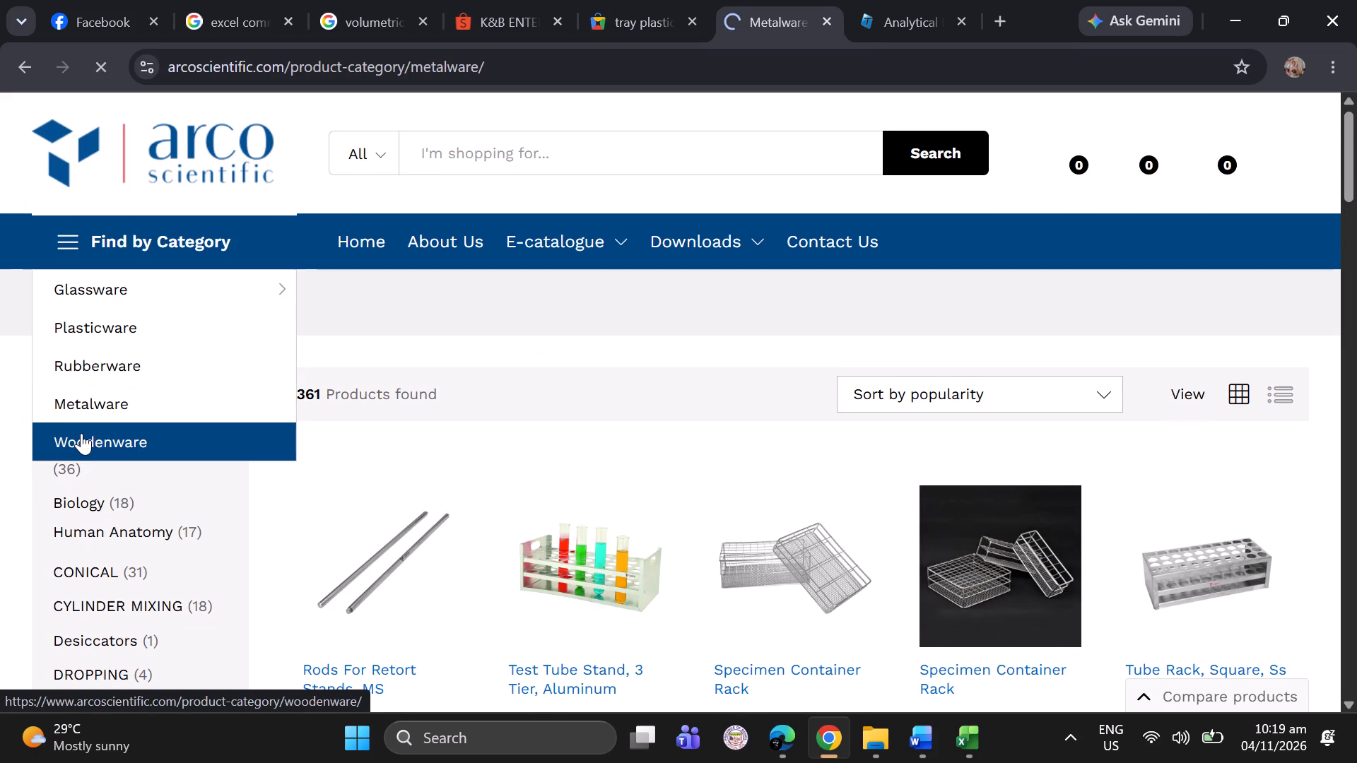
{"action": "scroll", "coordinate": [540, 444], "scroll_direction": "down", "scroll_amount": 1}
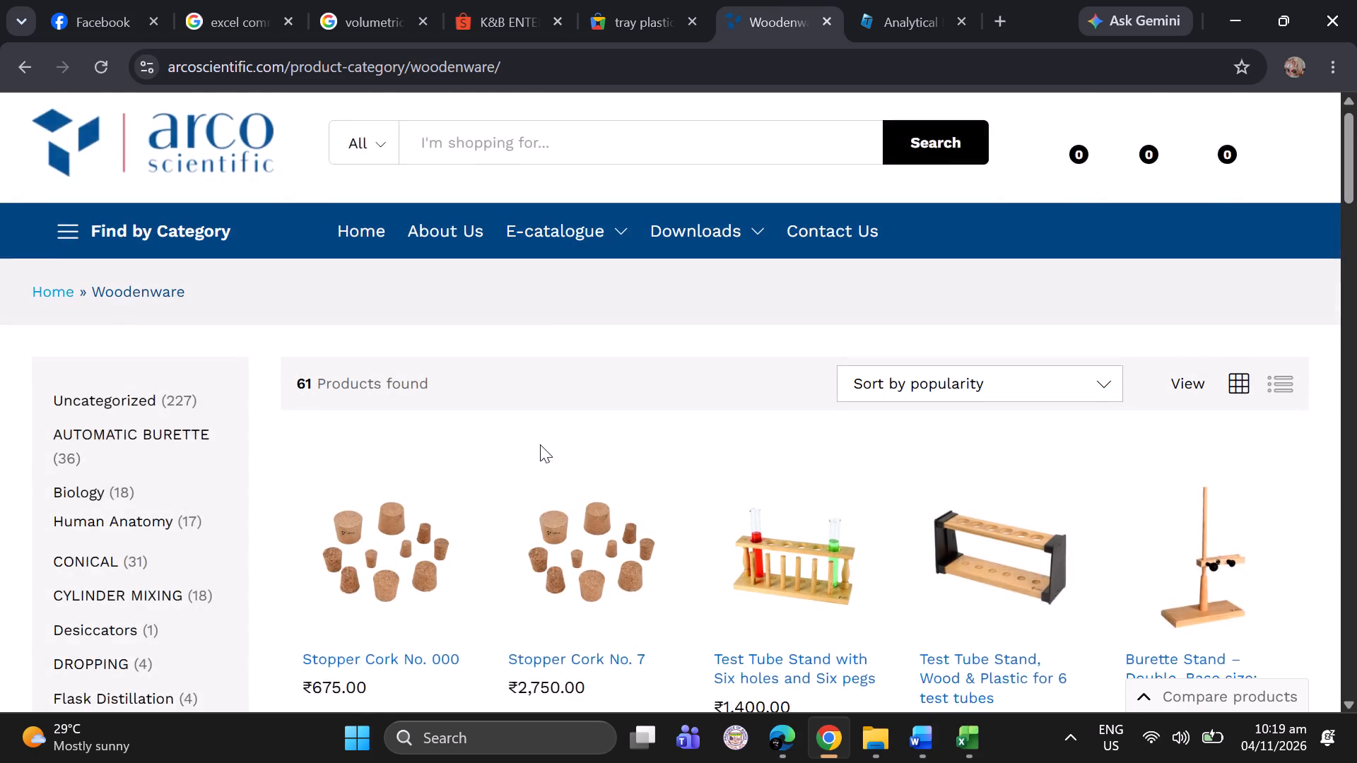
{"action": "scroll", "coordinate": [540, 444], "scroll_direction": "down", "scroll_amount": 3}
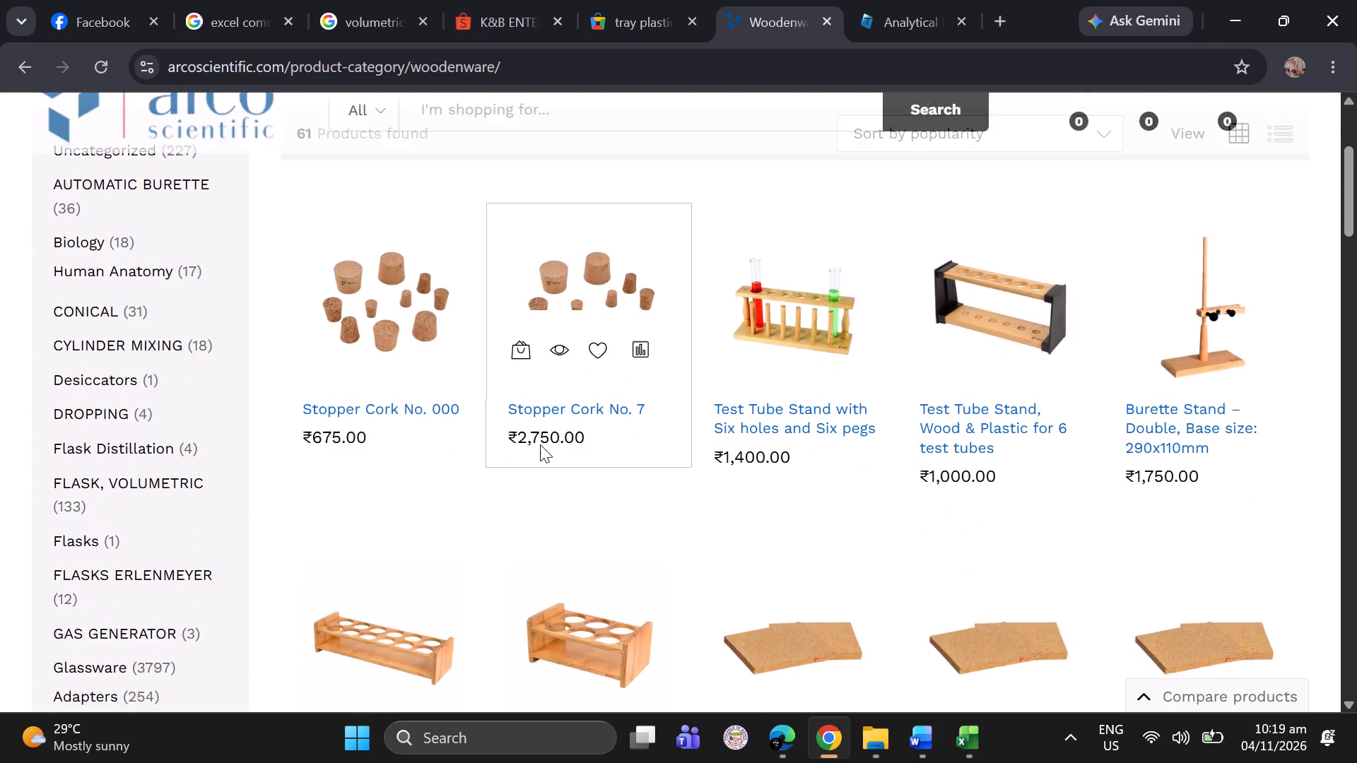
{"action": "scroll", "coordinate": [540, 444], "scroll_direction": "down", "scroll_amount": 2}
{"action": "scroll", "coordinate": [540, 444], "scroll_direction": "up", "scroll_amount": 1}
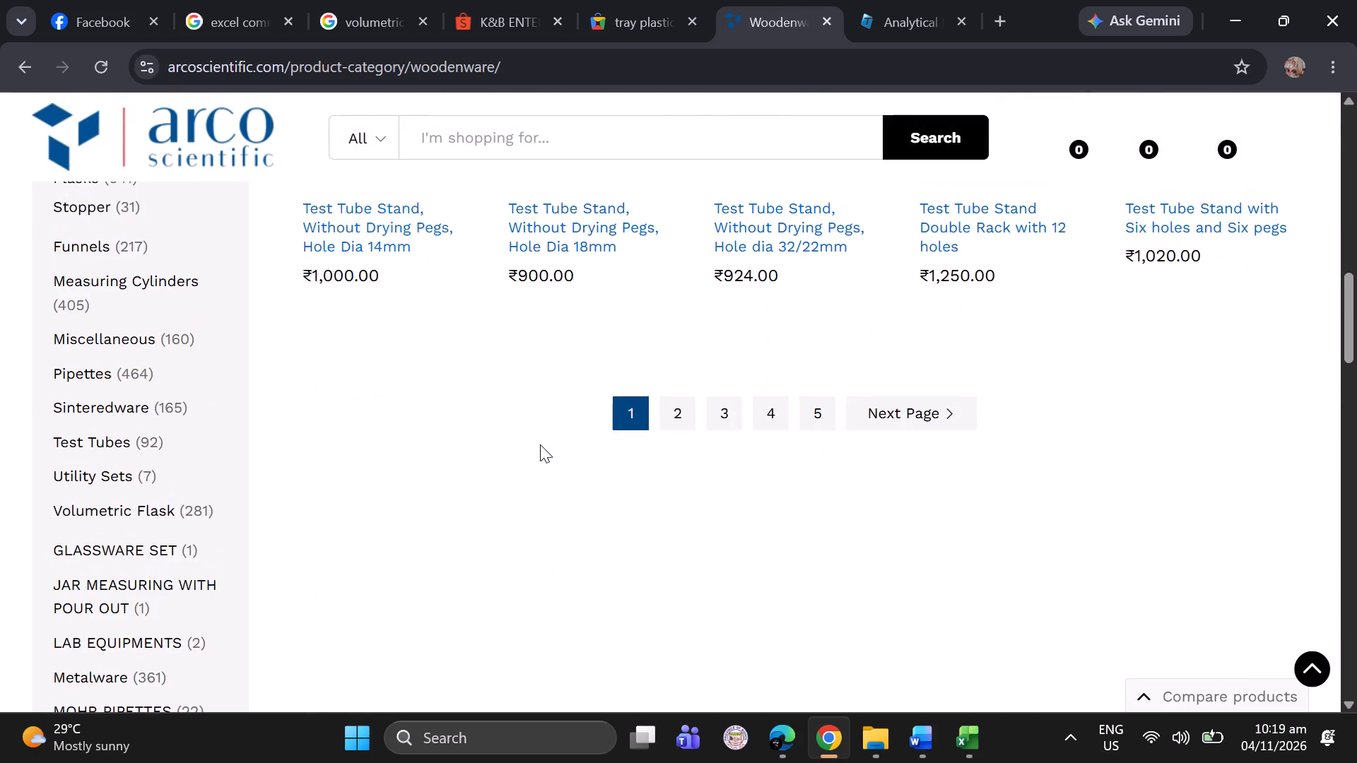
Review the products and prices on pages 2 and 3 of the Woodenware category.
{"action": "scroll", "coordinate": [540, 444], "scroll_direction": "up", "scroll_amount": 1}
{"action": "left_click", "coordinate": [670, 489]}
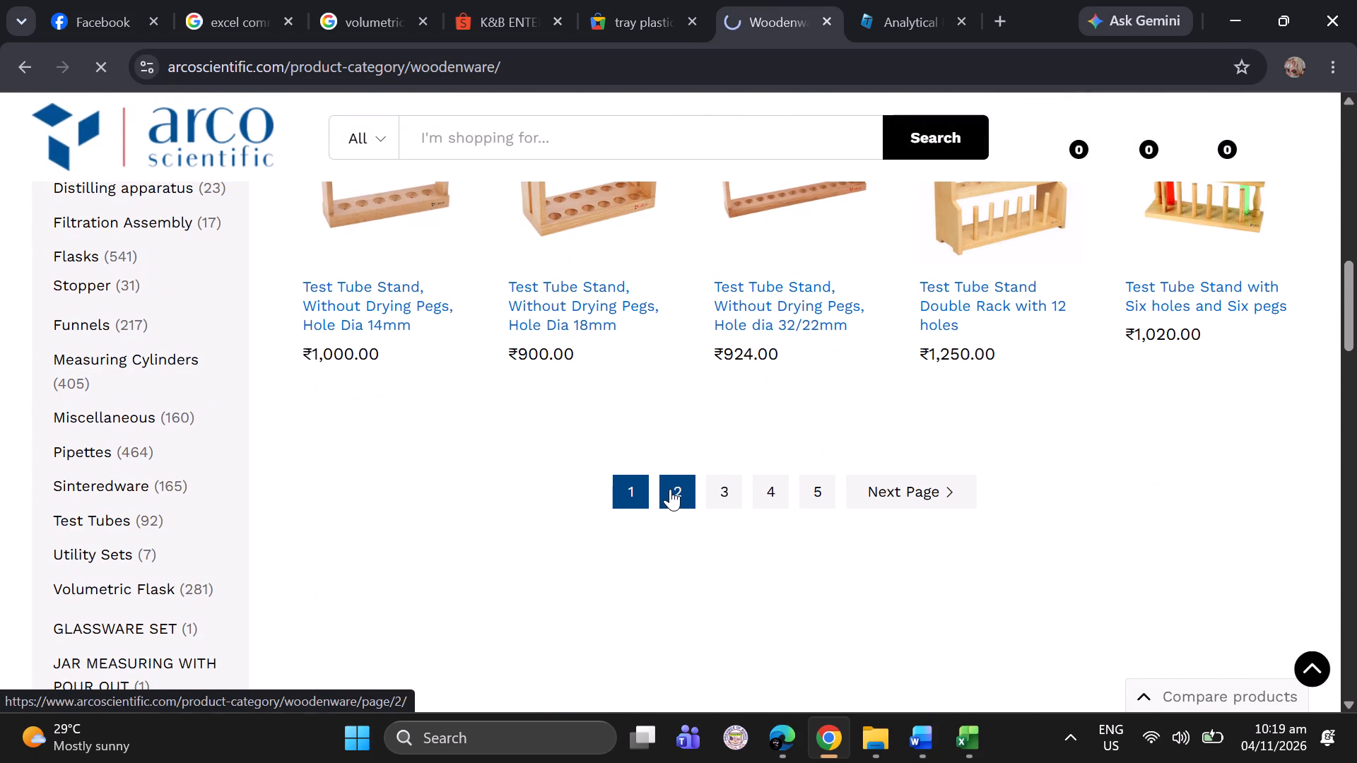
{"action": "scroll", "coordinate": [670, 489], "scroll_direction": "down", "scroll_amount": 3}
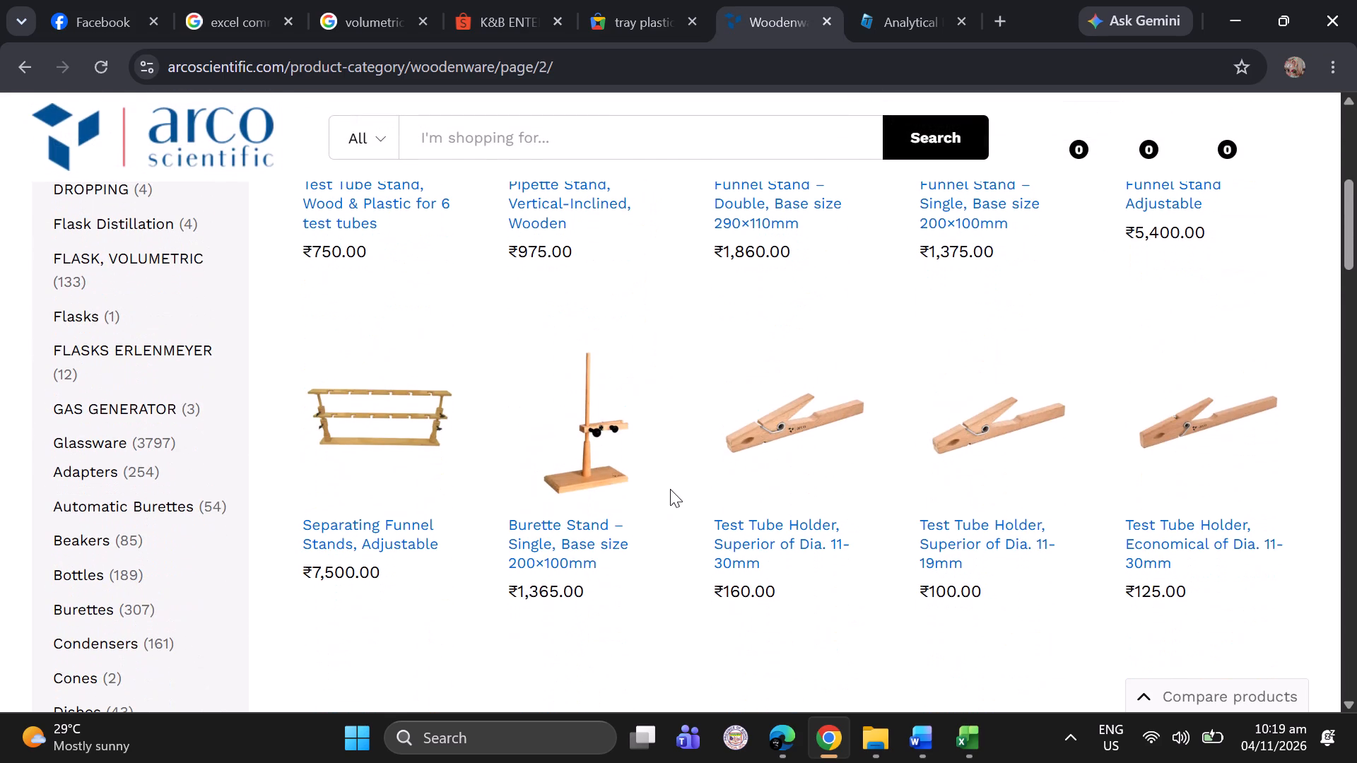
{"action": "scroll", "coordinate": [670, 489], "scroll_direction": "down", "scroll_amount": 1}
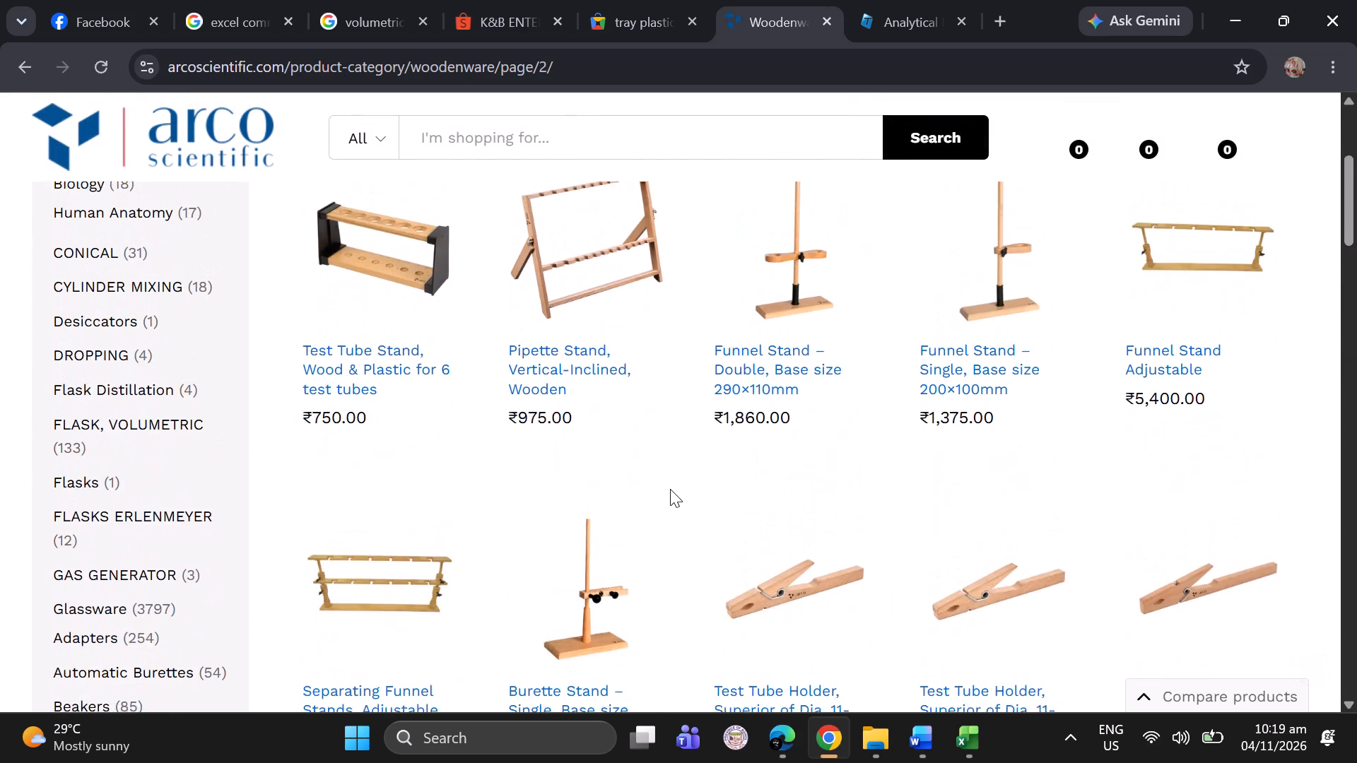
{"action": "scroll", "coordinate": [670, 489], "scroll_direction": "down", "scroll_amount": 1}
{"action": "scroll", "coordinate": [736, 495], "scroll_direction": "down", "scroll_amount": 2}
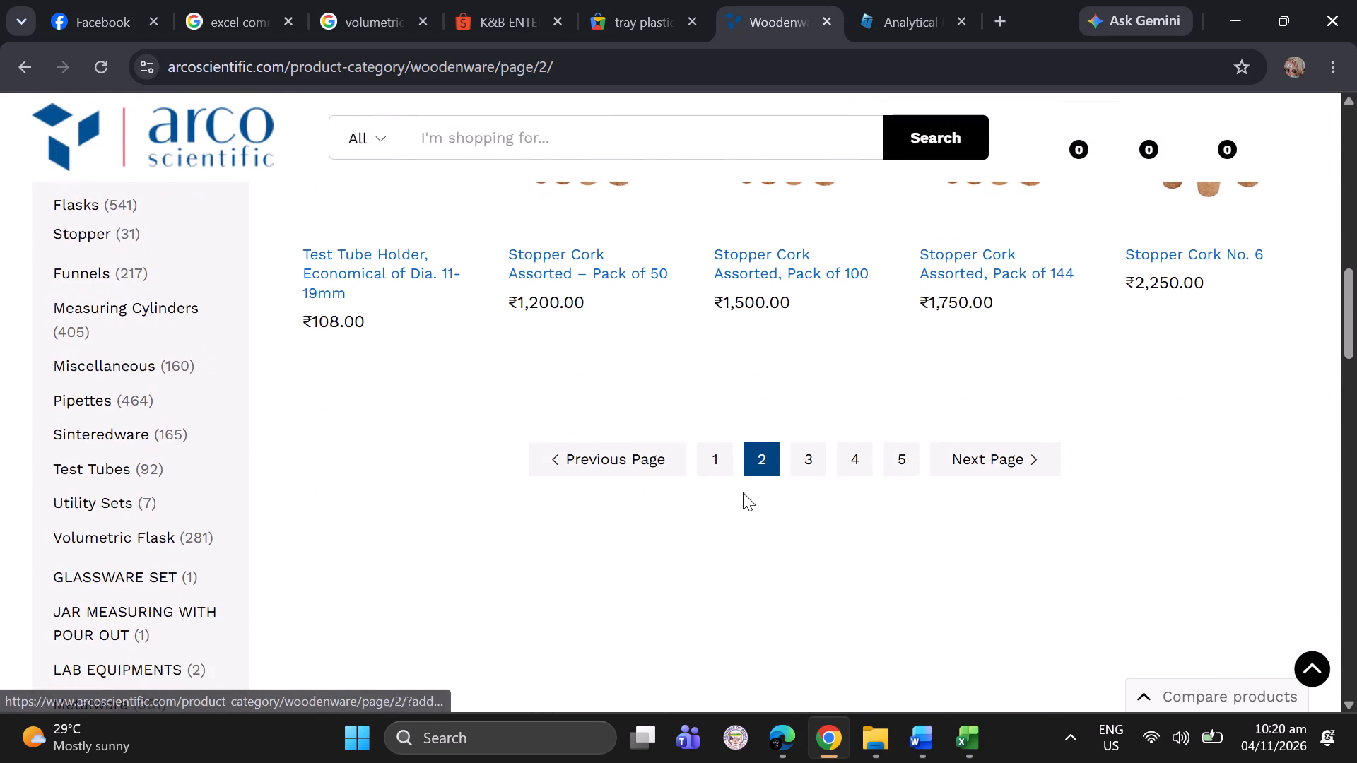
{"action": "left_click", "coordinate": [803, 459]}
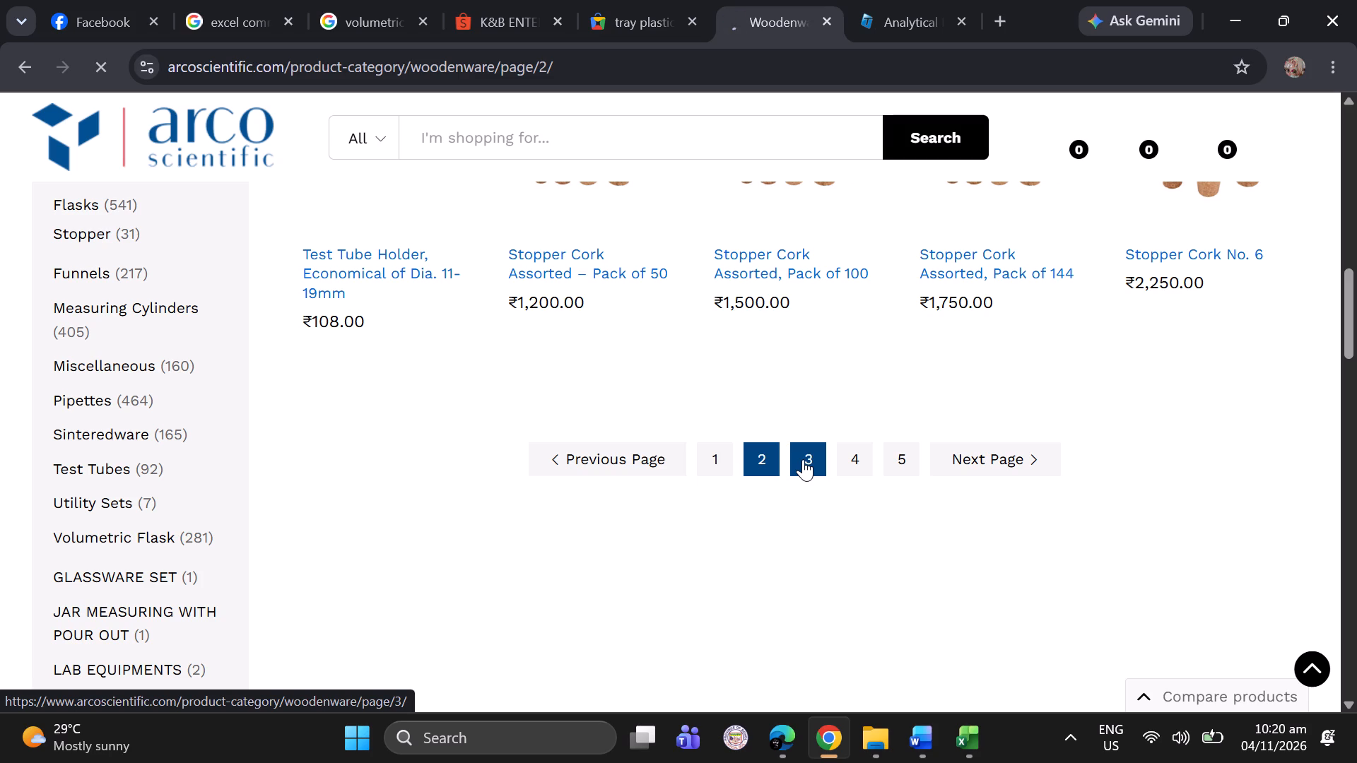
{"action": "scroll", "coordinate": [803, 459], "scroll_direction": "down", "scroll_amount": 3}
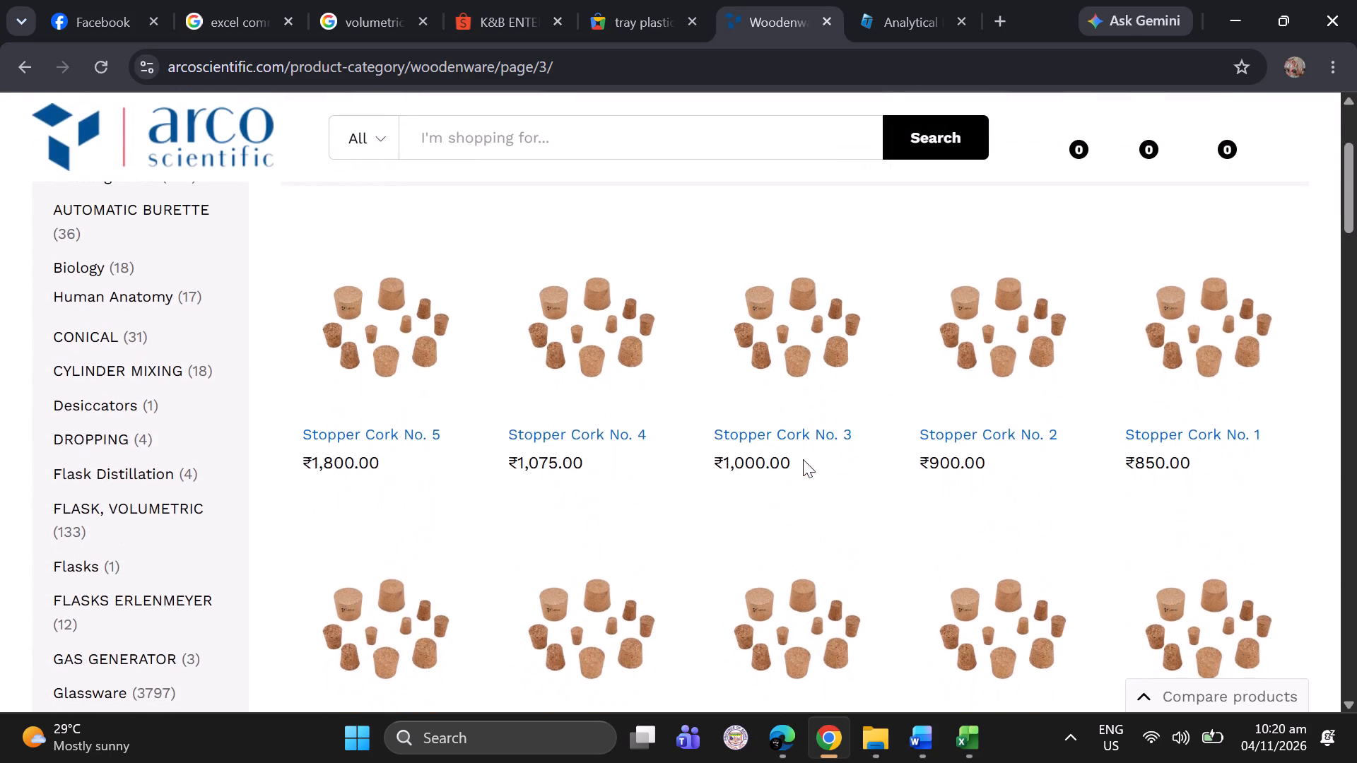
{"action": "scroll", "coordinate": [803, 459], "scroll_direction": "down", "scroll_amount": 3}
Open pages 4 and 5 of the Woodenware category and review the remaining products and prices.
{"action": "scroll", "coordinate": [979, 369], "scroll_direction": "up", "scroll_amount": 2}
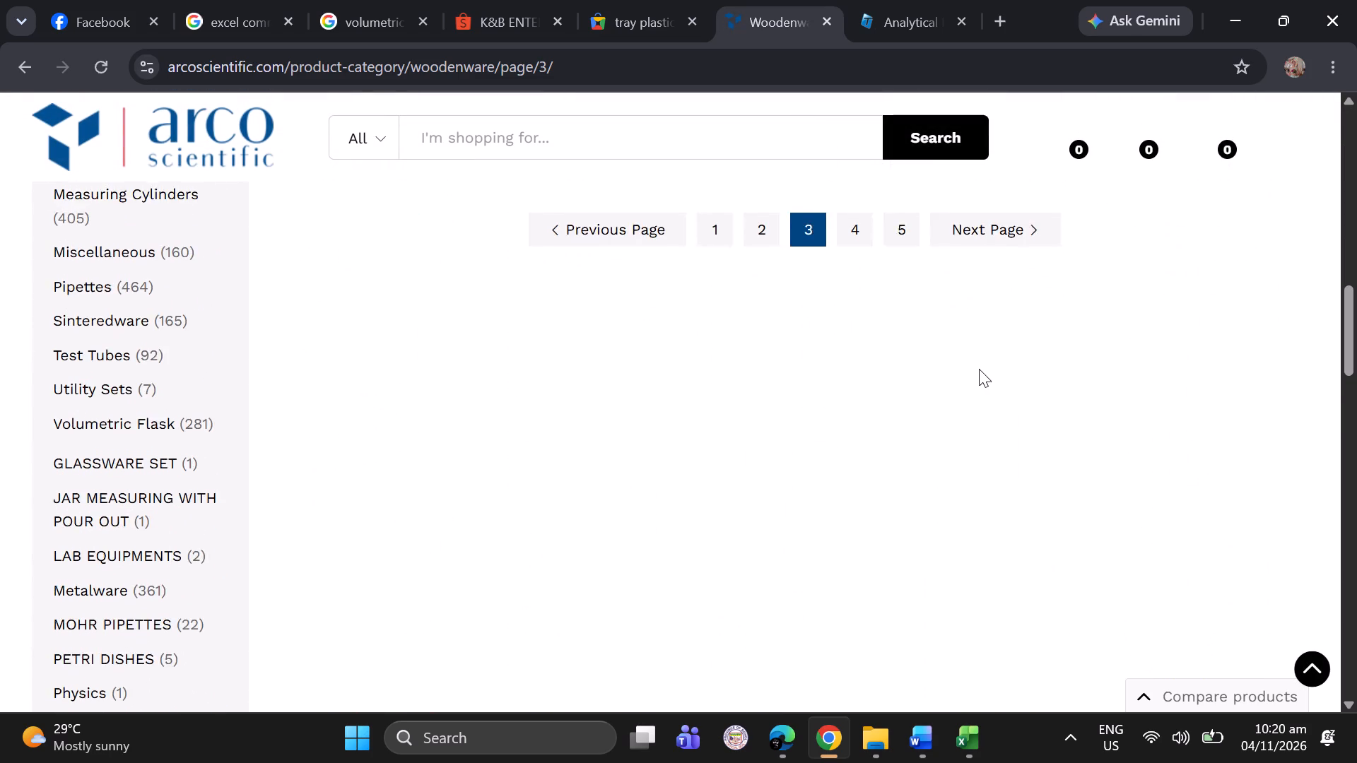
{"action": "scroll", "coordinate": [979, 369], "scroll_direction": "up", "scroll_amount": 2}
{"action": "left_click", "coordinate": [951, 543]}
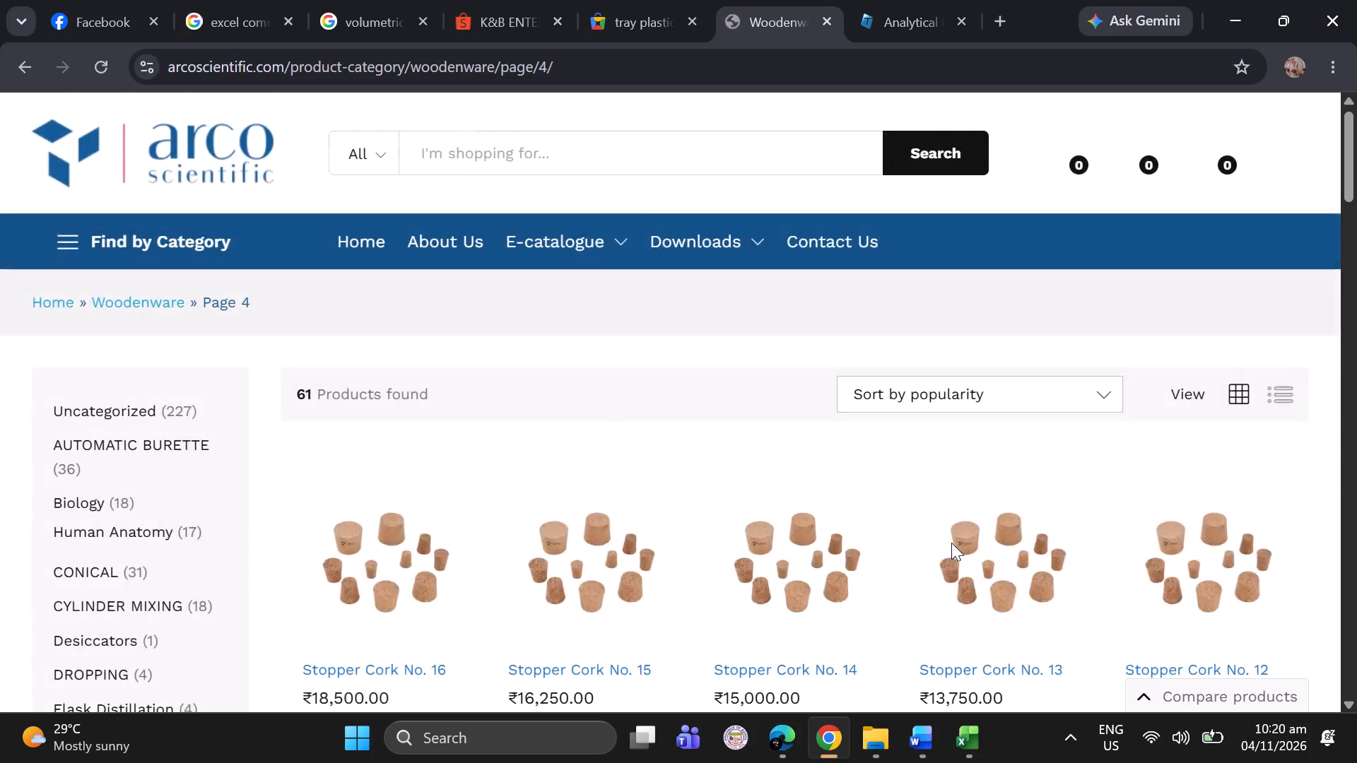
{"action": "scroll", "coordinate": [951, 543], "scroll_direction": "down", "scroll_amount": 5}
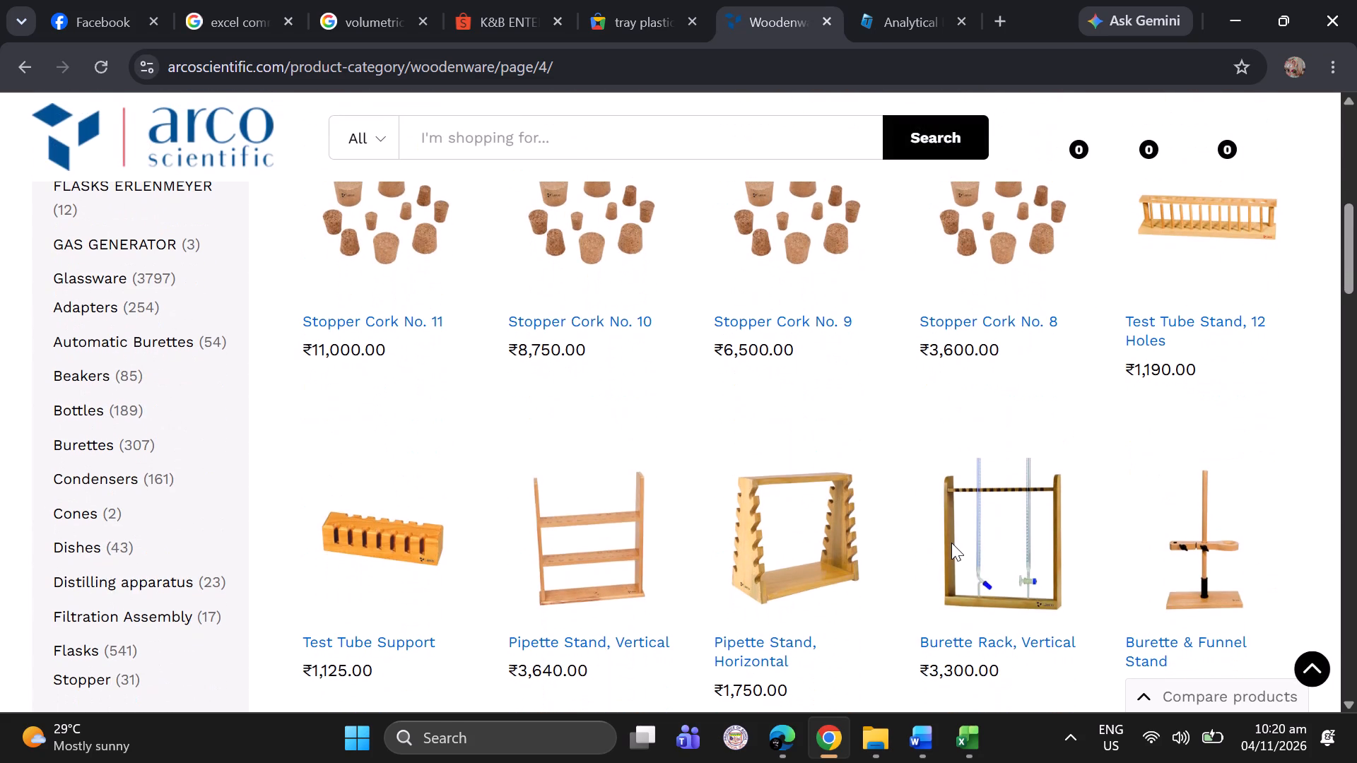
{"action": "scroll", "coordinate": [951, 543], "scroll_direction": "down", "scroll_amount": 7}
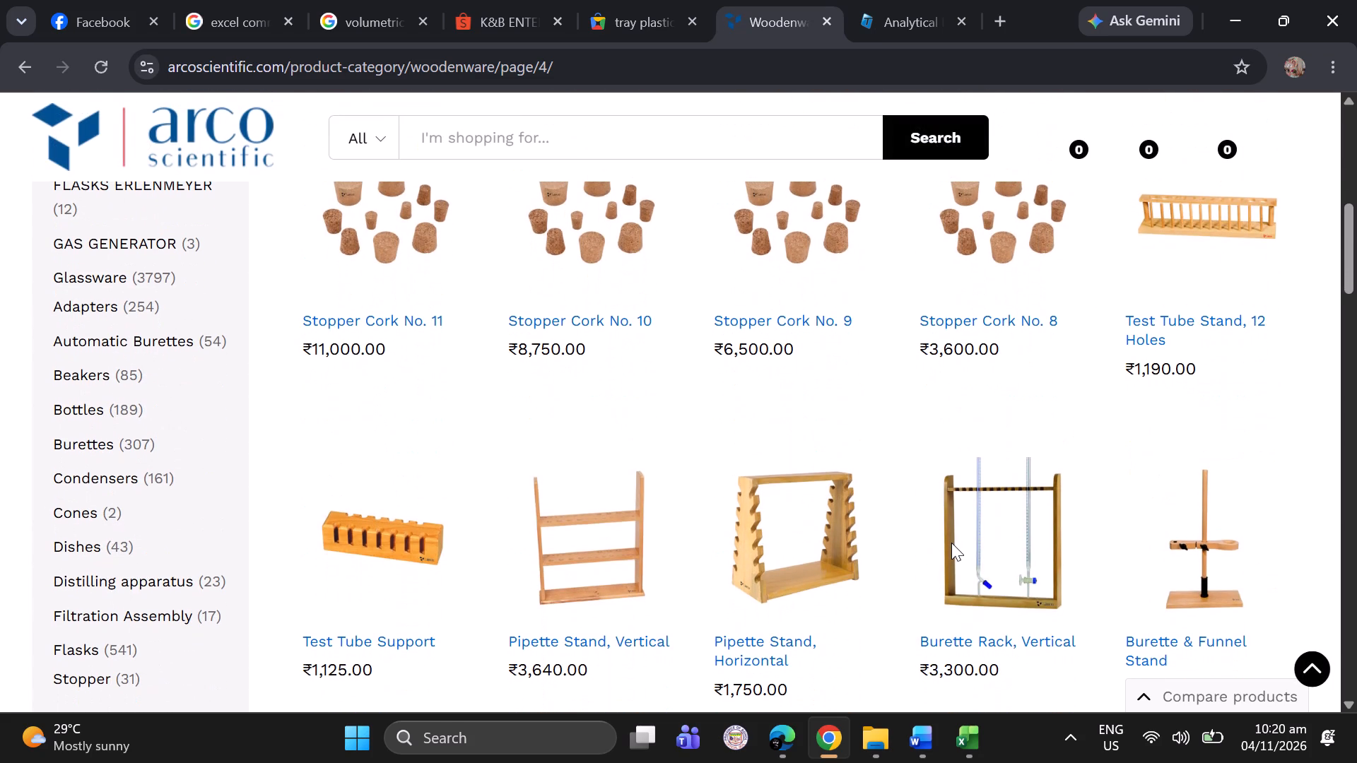
{"action": "scroll", "coordinate": [951, 543], "scroll_direction": "down", "scroll_amount": 2}
{"action": "left_click", "coordinate": [961, 465]}
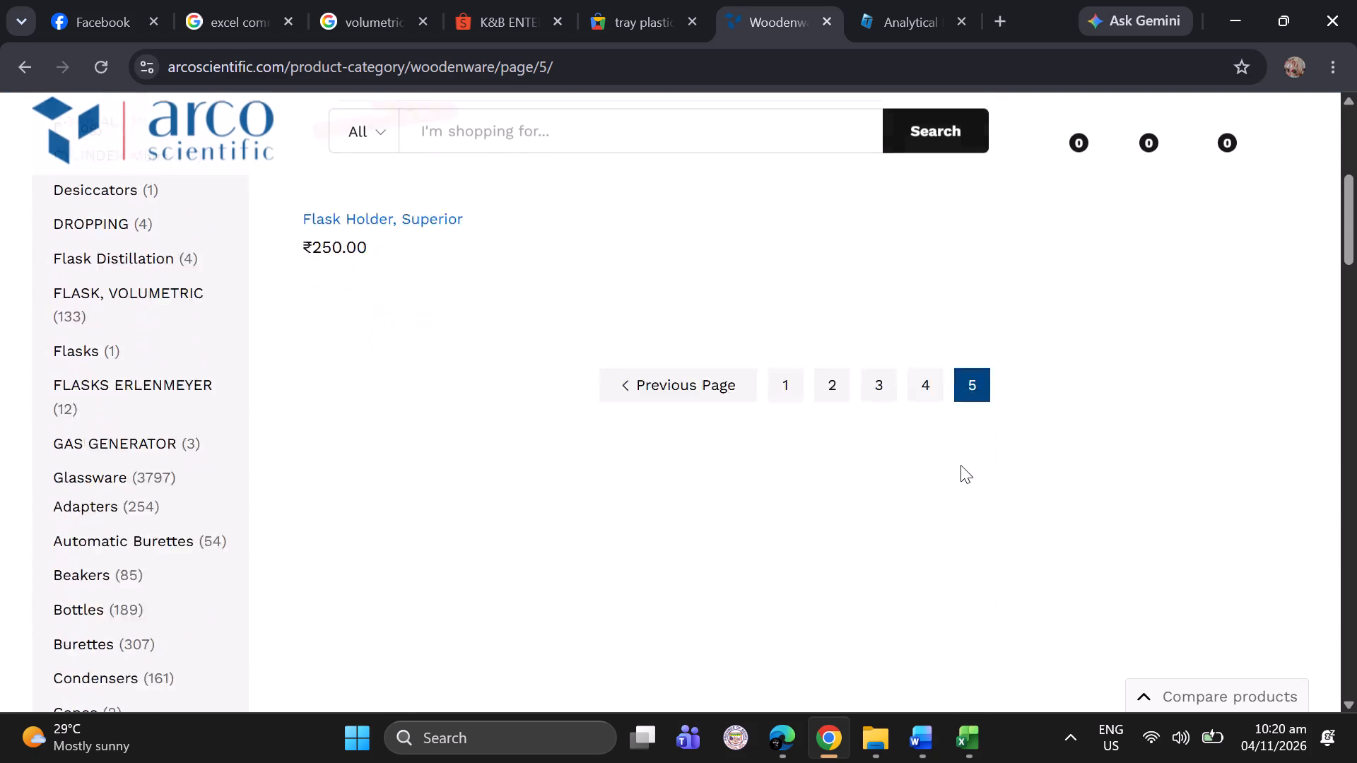
Search the Arco Scientific catalogue for "tongs" and review the first page of results.
{"action": "scroll", "coordinate": [961, 465], "scroll_direction": "up", "scroll_amount": 4}
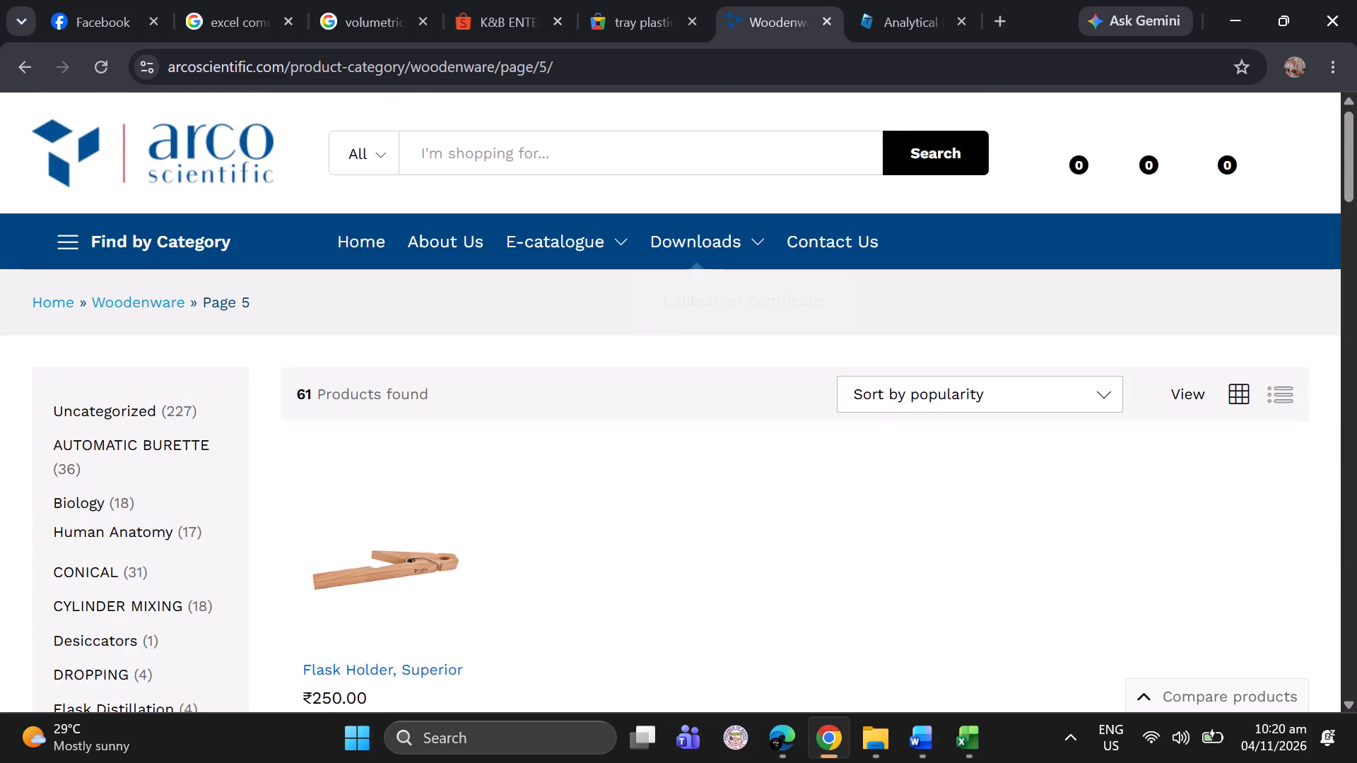
{"action": "left_click", "coordinate": [576, 162]}
{"action": "type", "text": "tongs"}
{"action": "key", "text": "Return"}
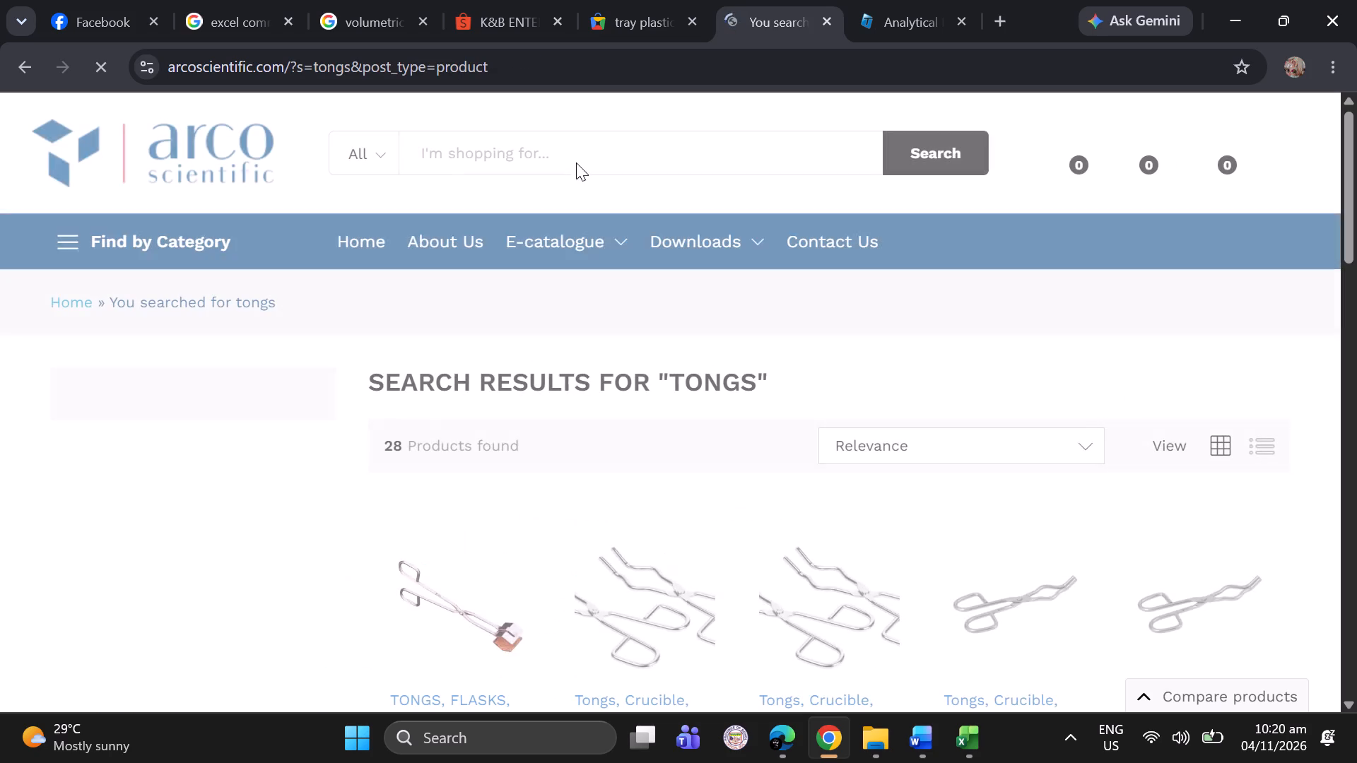
{"action": "scroll", "coordinate": [705, 403], "scroll_direction": "down", "scroll_amount": 2}
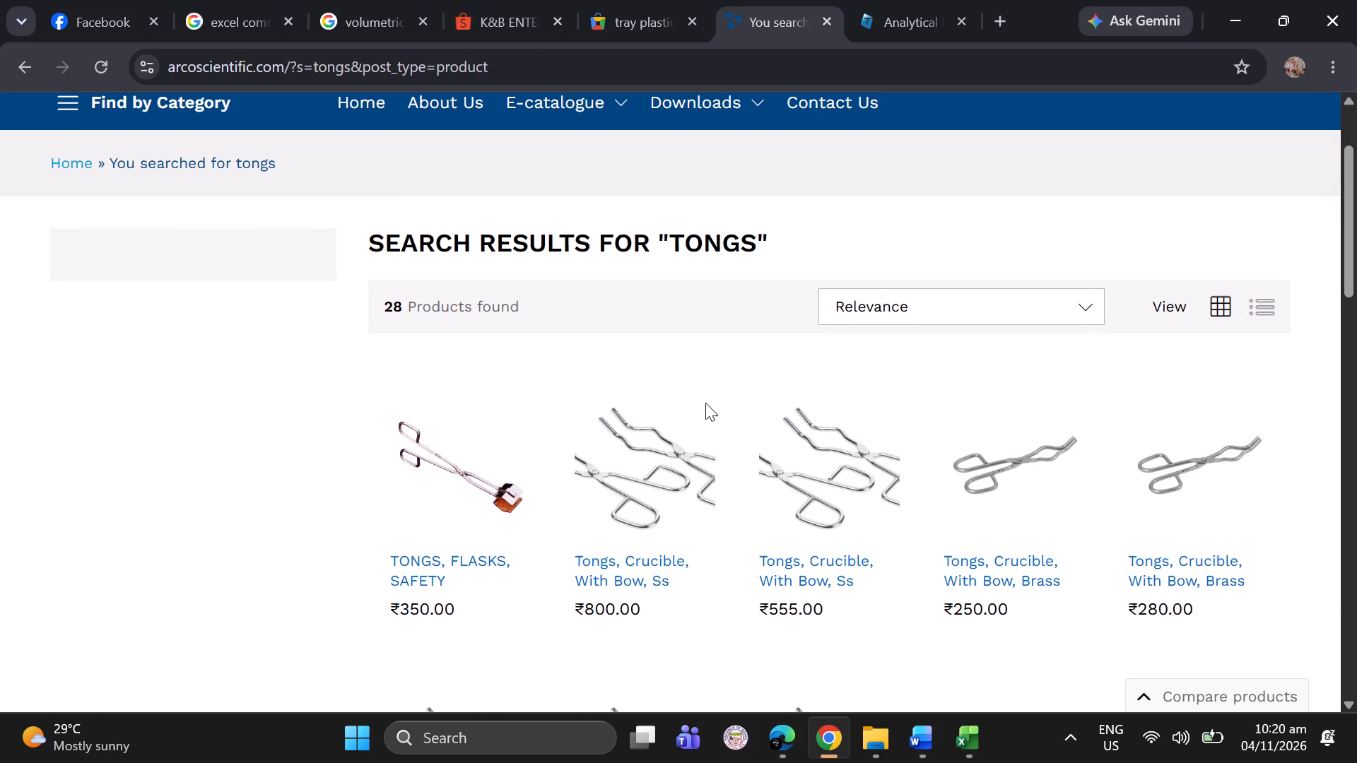
{"action": "scroll", "coordinate": [705, 403], "scroll_direction": "down", "scroll_amount": 5}
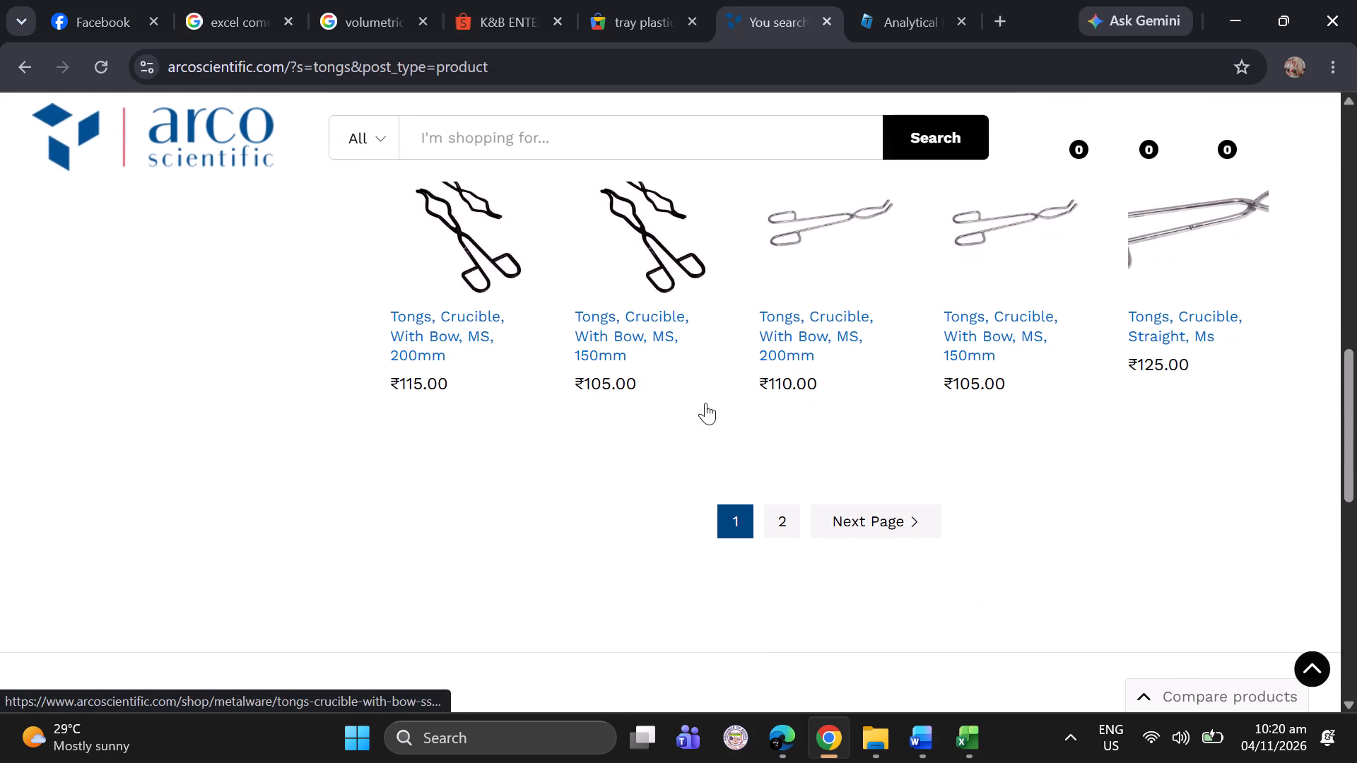
Open the second page of the tongs results and examine the beaker, crucible and flask tongs with their prices.
{"action": "left_click", "coordinate": [917, 522]}
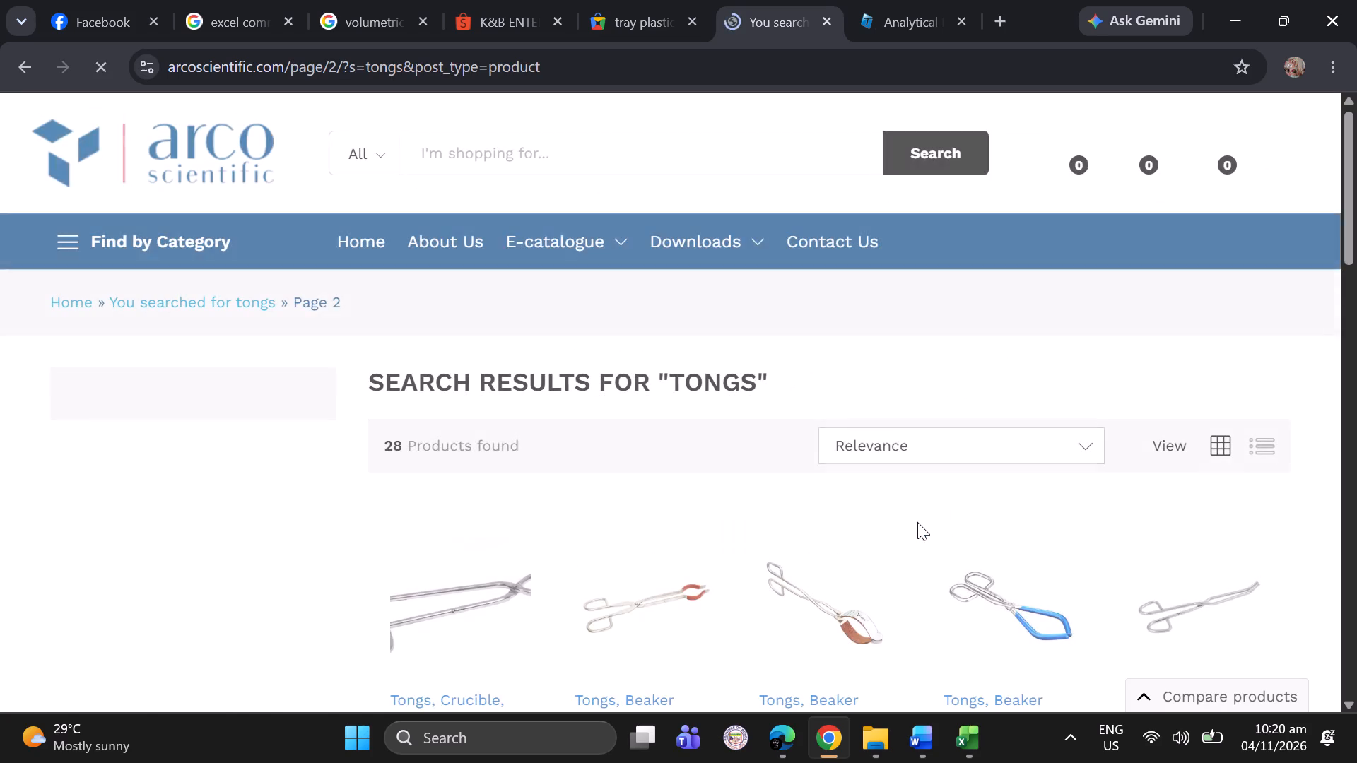
{"action": "scroll", "coordinate": [917, 522], "scroll_direction": "down", "scroll_amount": 2}
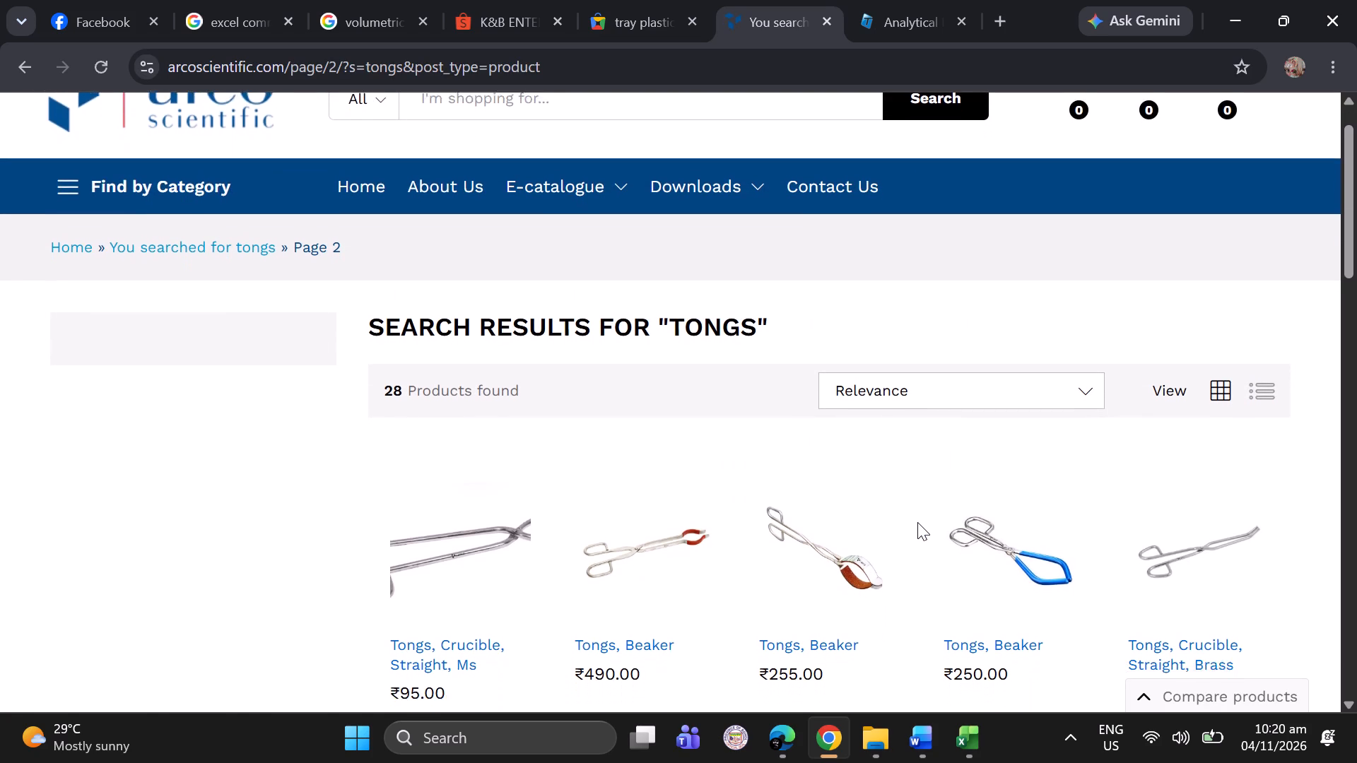
{"action": "scroll", "coordinate": [917, 522], "scroll_direction": "down", "scroll_amount": 2}
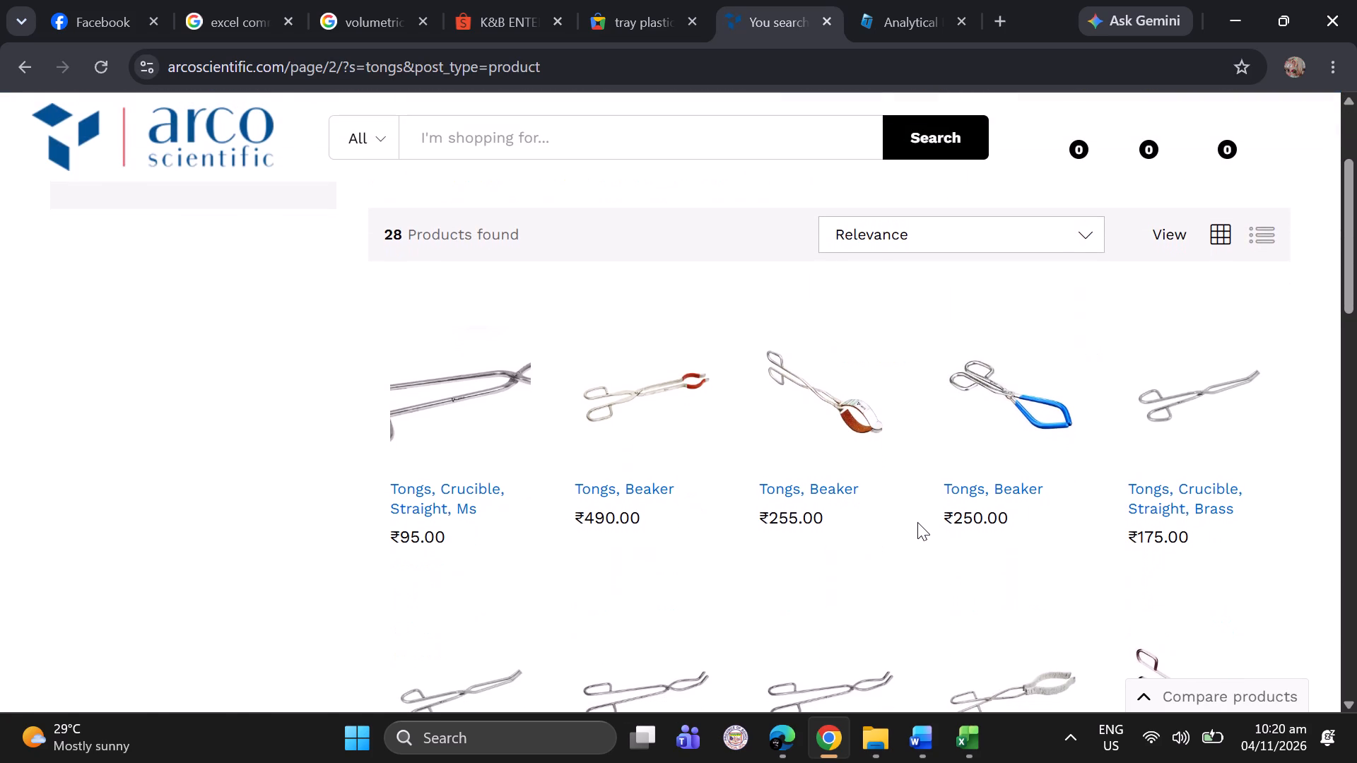
{"action": "scroll", "coordinate": [917, 522], "scroll_direction": "down", "scroll_amount": 2}
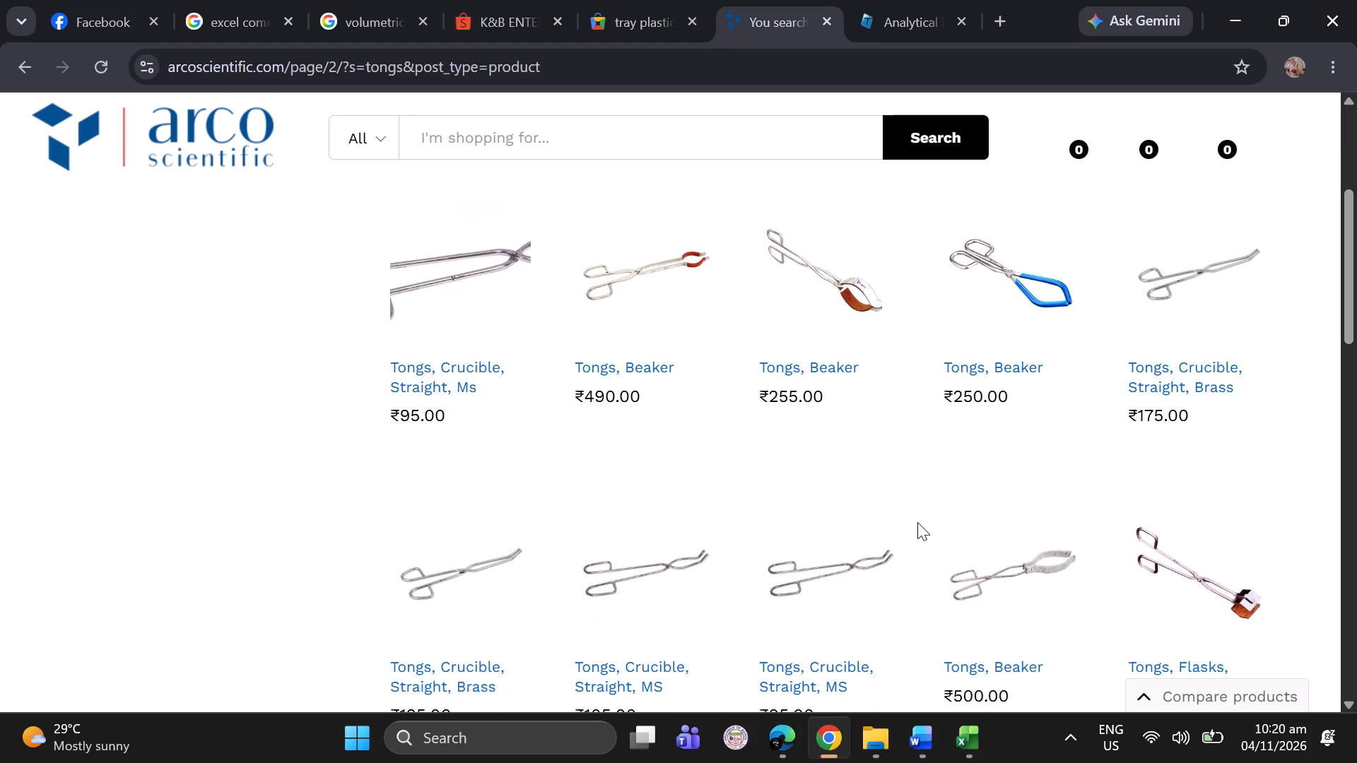
{"action": "scroll", "coordinate": [917, 522], "scroll_direction": "down", "scroll_amount": 1}
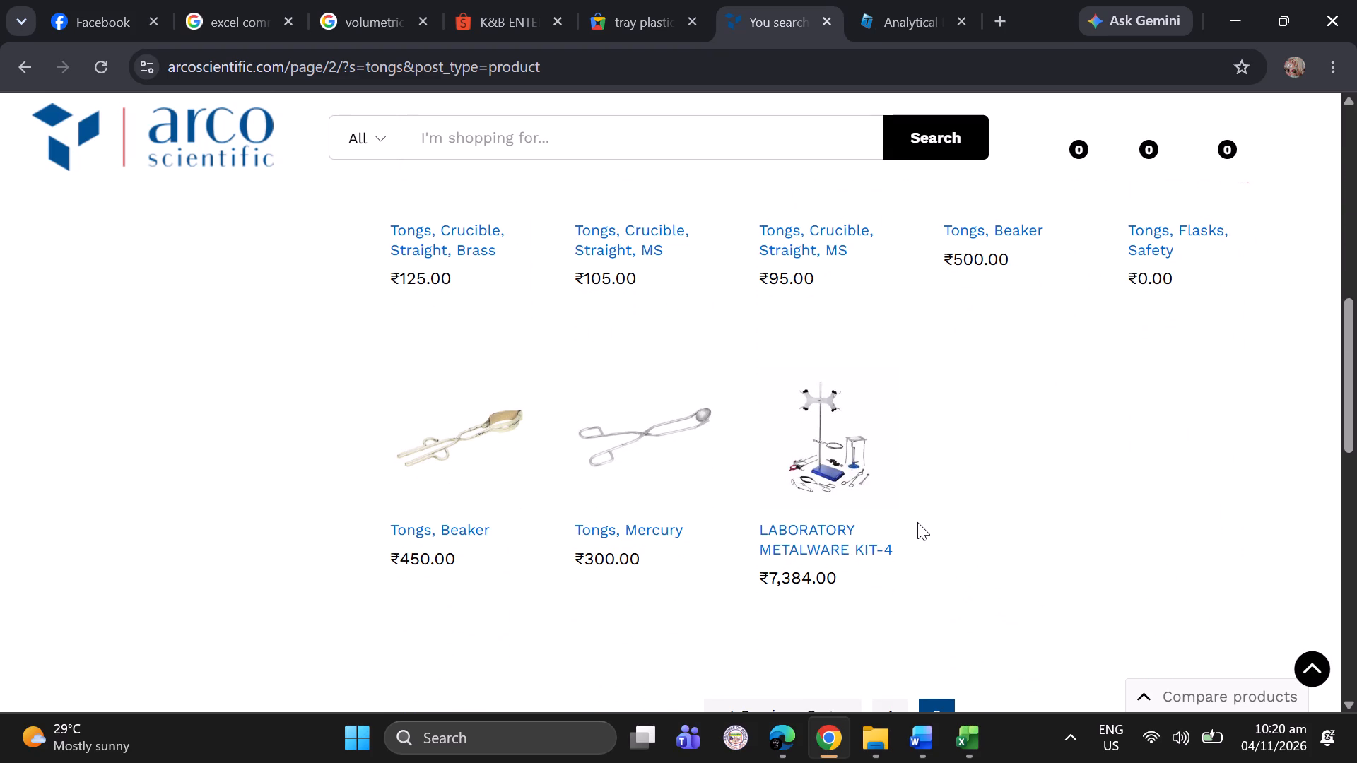
{"action": "scroll", "coordinate": [917, 522], "scroll_direction": "down", "scroll_amount": 1}
{"action": "scroll", "coordinate": [917, 522], "scroll_direction": "up", "scroll_amount": 3}
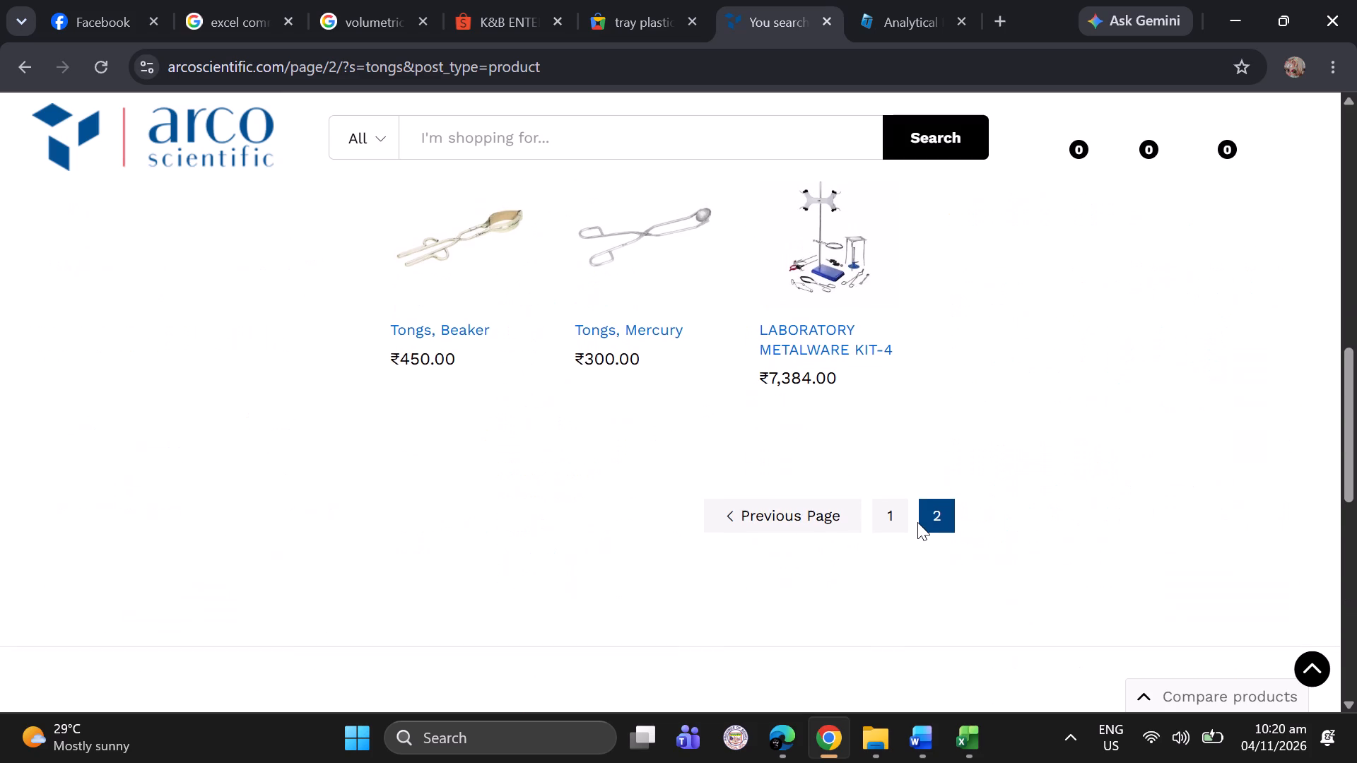
Search Google in a new tab for "tongs for distilling tube" and look through the product results.
{"action": "left_click", "coordinate": [998, 27]}
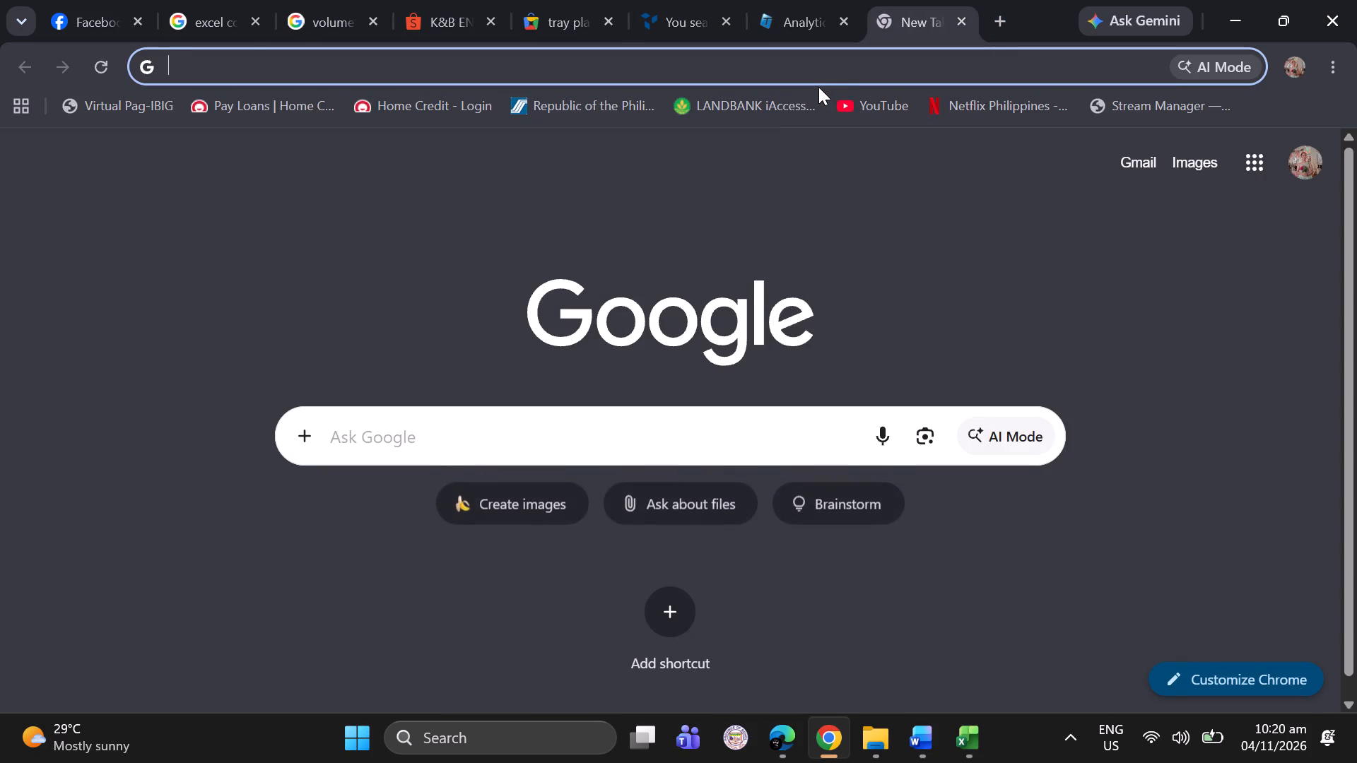
{"action": "type", "text": "tongs fro"}
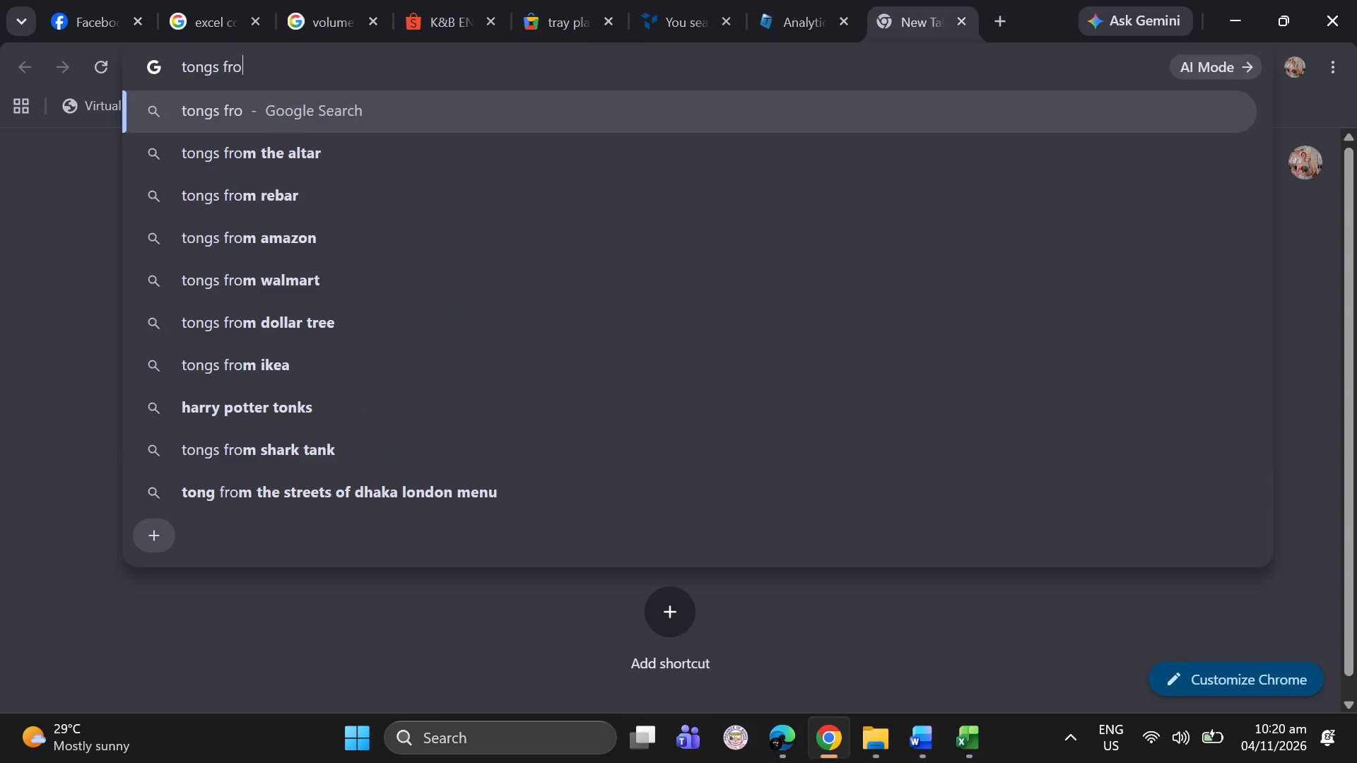
{"action": "key", "text": "BackSpace"}
{"action": "key", "text": "BackSpace"}
{"action": "type", "text": "or"}
{"action": "key", "text": "space"}
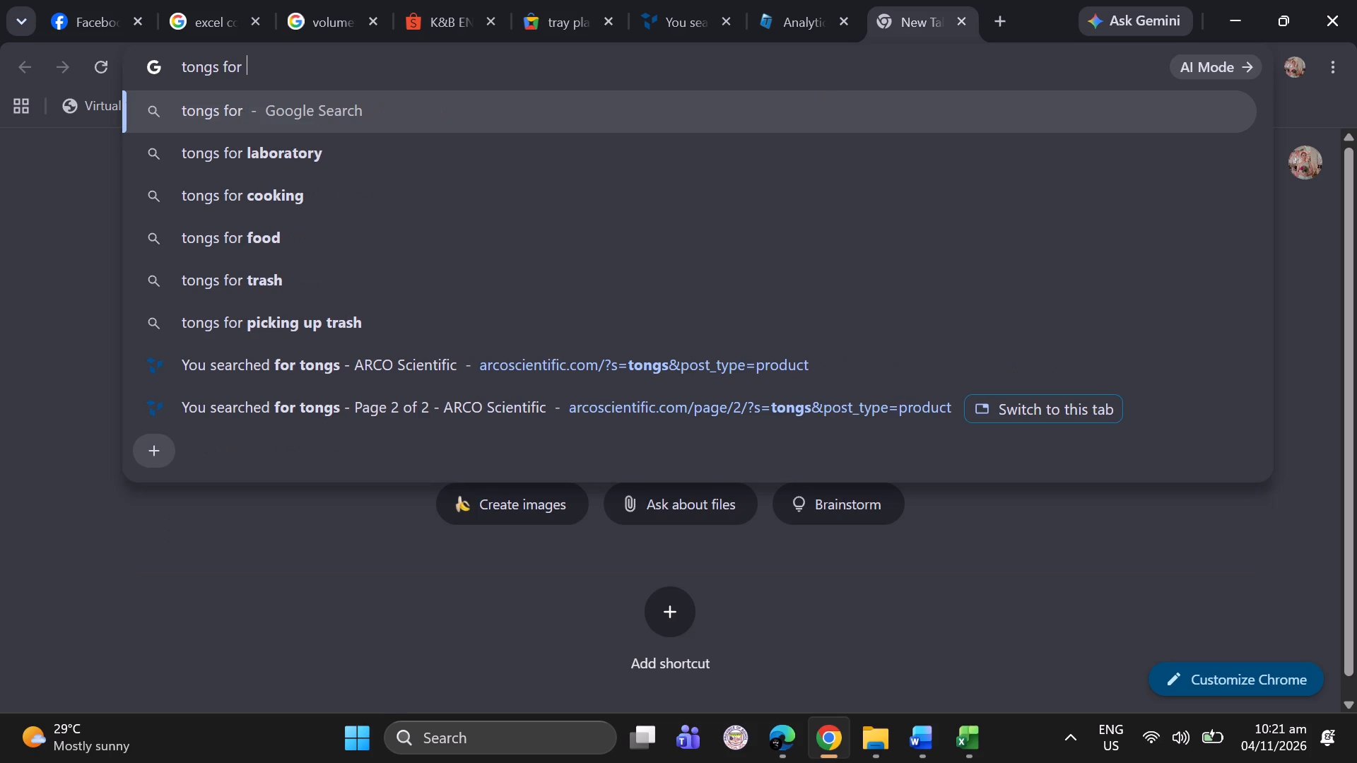
{"action": "type", "text": "distilling tube"}
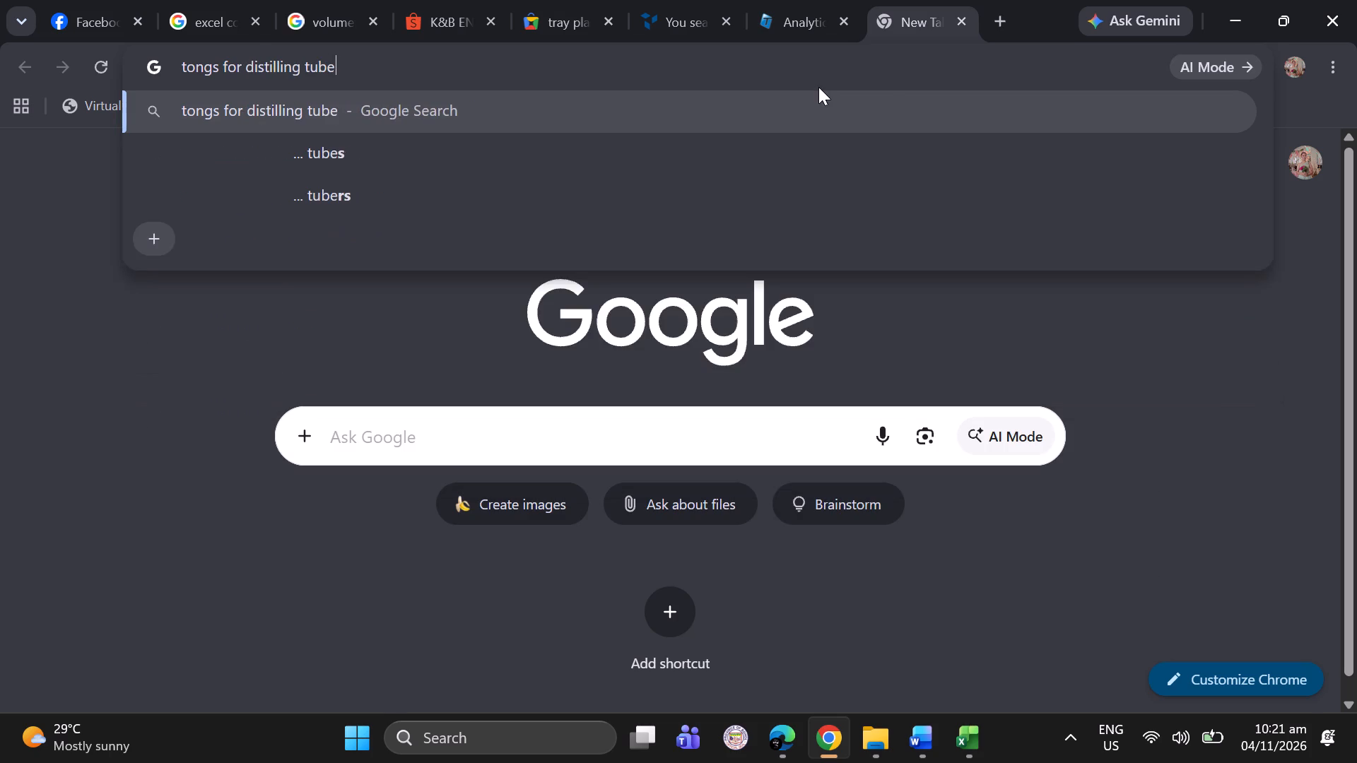
{"action": "key", "text": "Return"}
{"action": "scroll", "coordinate": [760, 382], "scroll_direction": "down", "scroll_amount": 1}
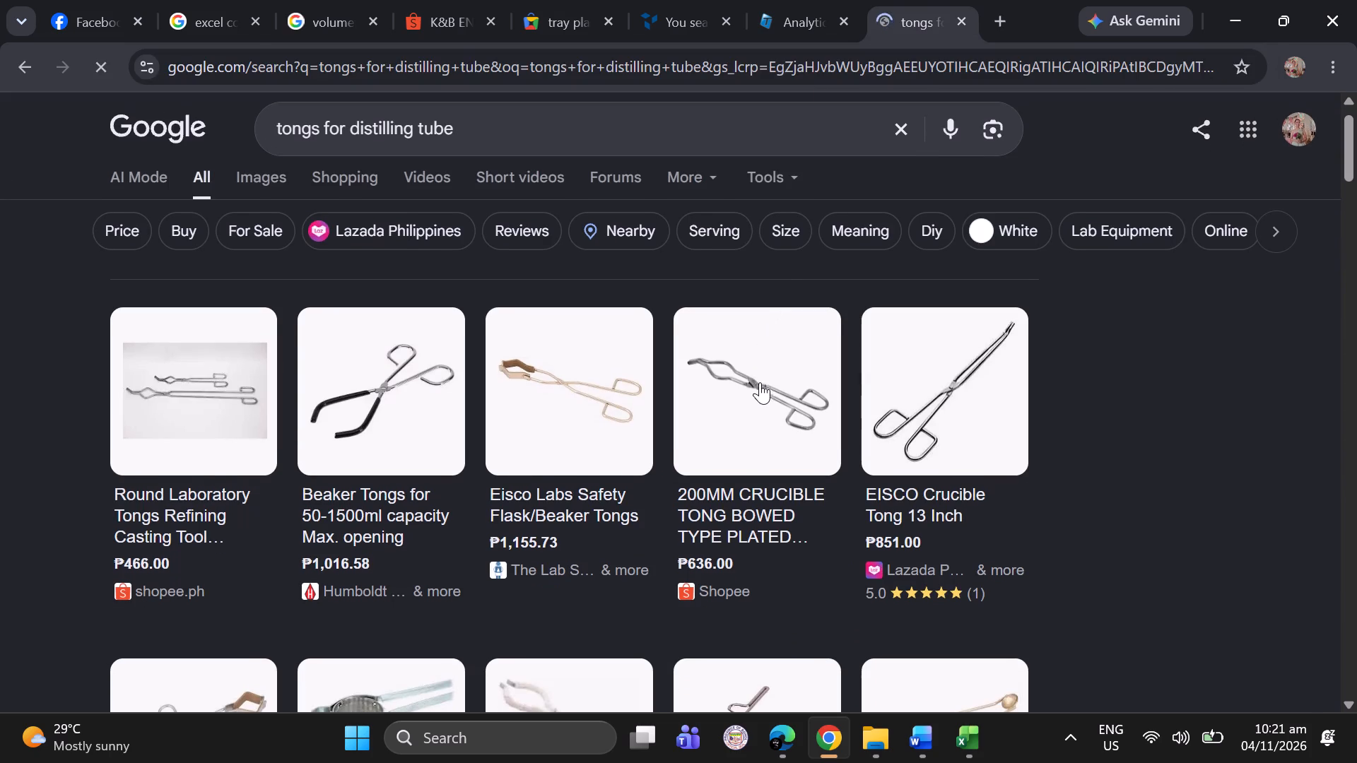
{"action": "scroll", "coordinate": [760, 382], "scroll_direction": "down", "scroll_amount": 4}
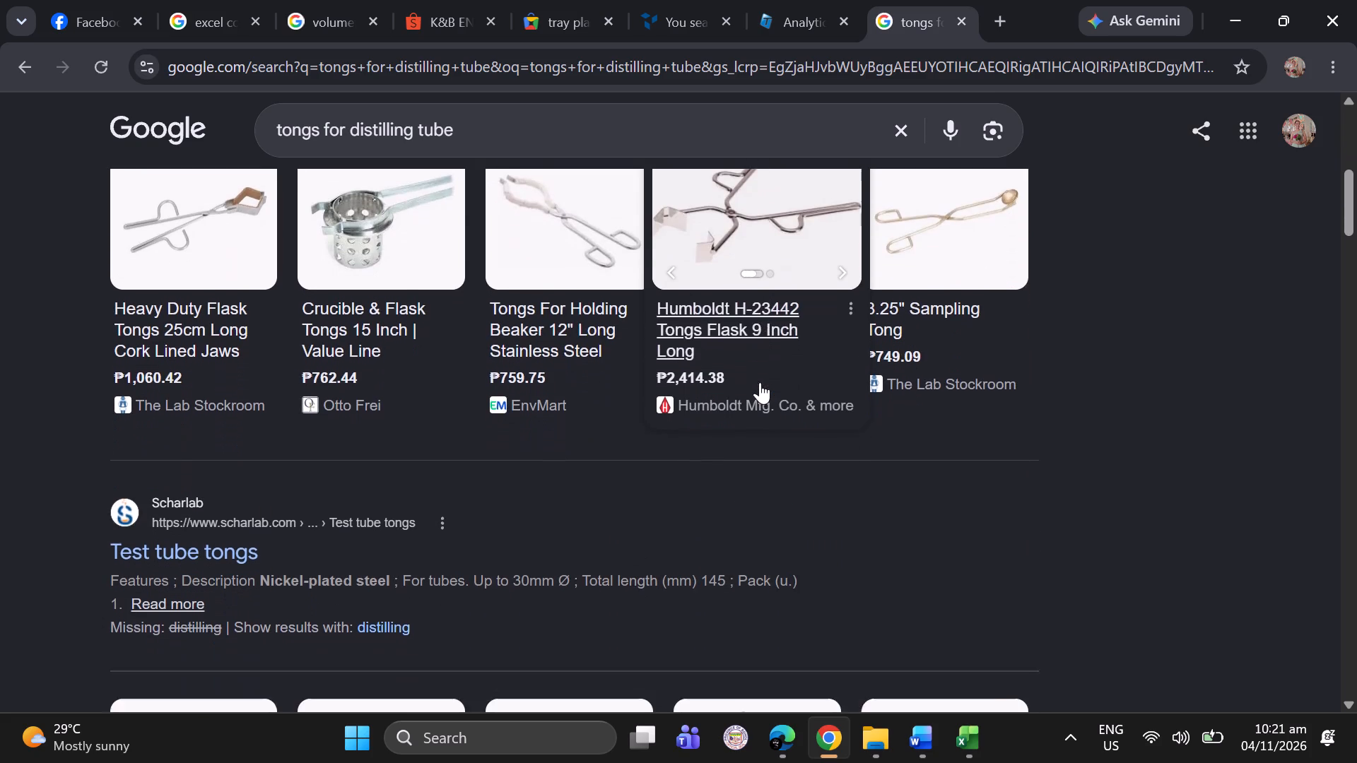
{"action": "scroll", "coordinate": [760, 382], "scroll_direction": "down", "scroll_amount": 2}
Refine the Google search to "tongs for distilling tube heat resistant" and look through the product results and prices.
{"action": "left_click", "coordinate": [671, 129]}
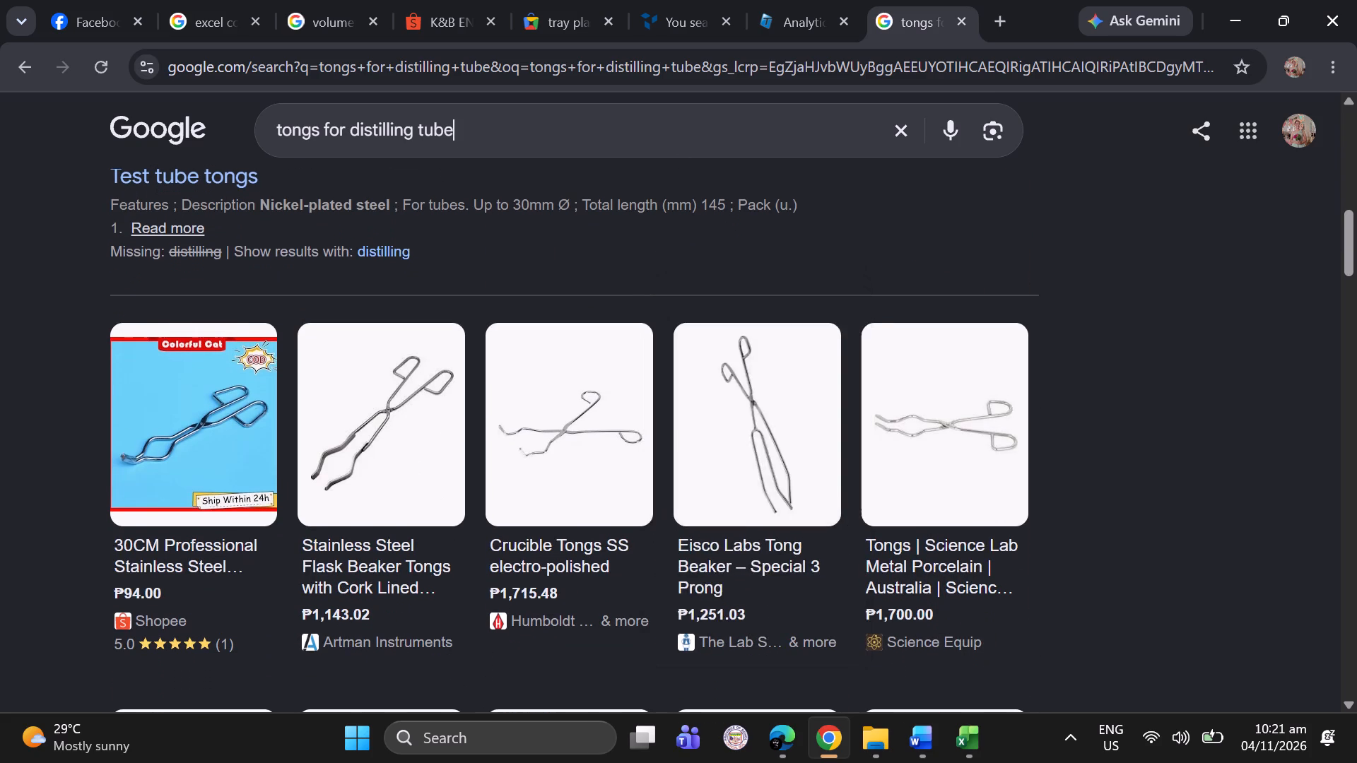
{"action": "key", "text": "space"}
{"action": "type", "text": "heat"}
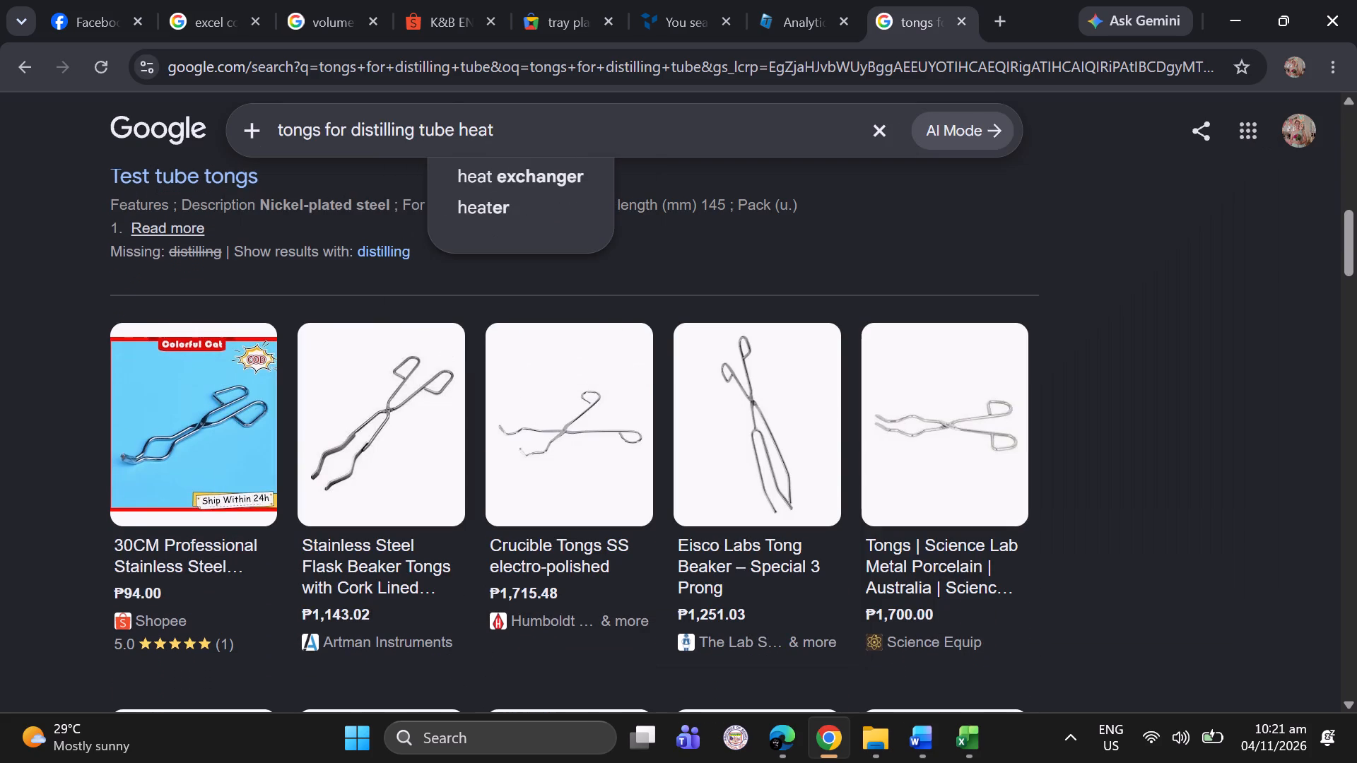
{"action": "key", "text": "space"}
{"action": "type", "text": "resistant"}
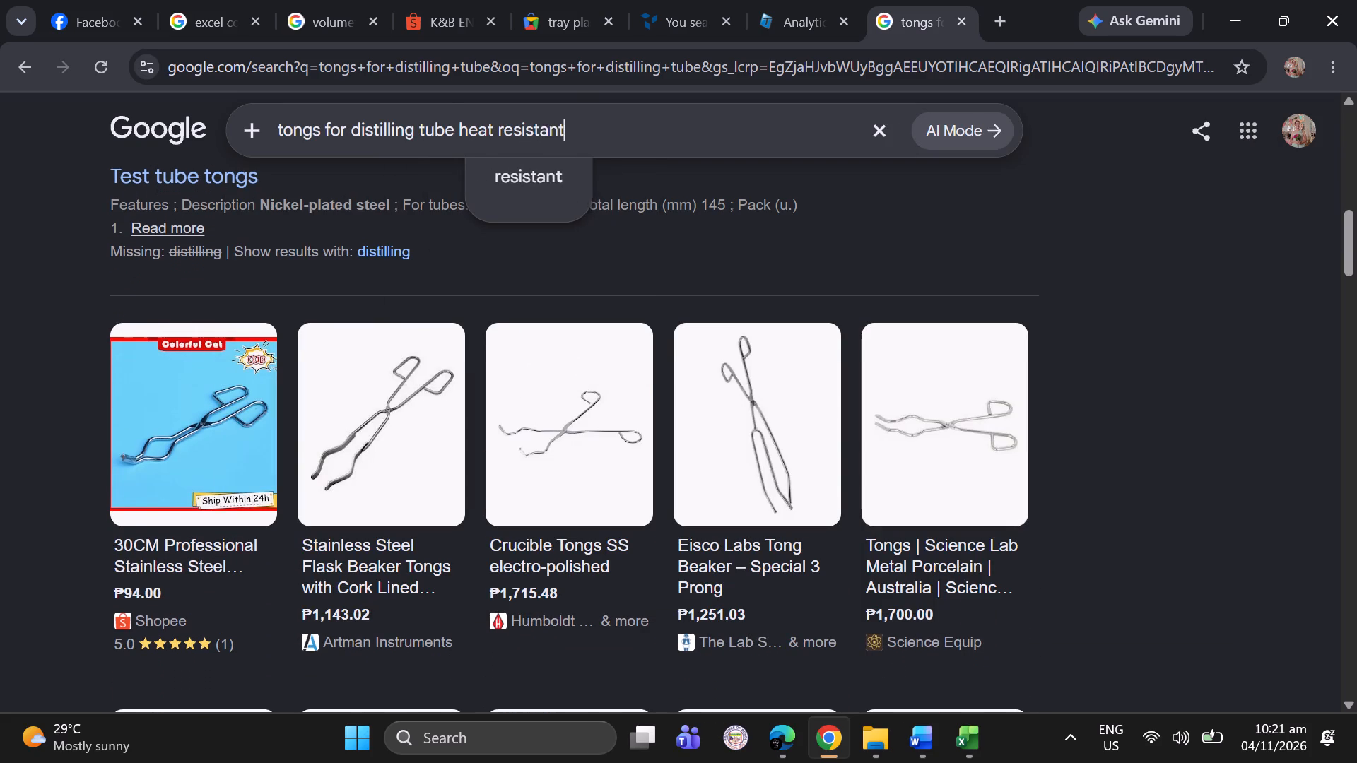
{"action": "key", "text": "Return"}
{"action": "scroll", "coordinate": [682, 338], "scroll_direction": "down", "scroll_amount": 1}
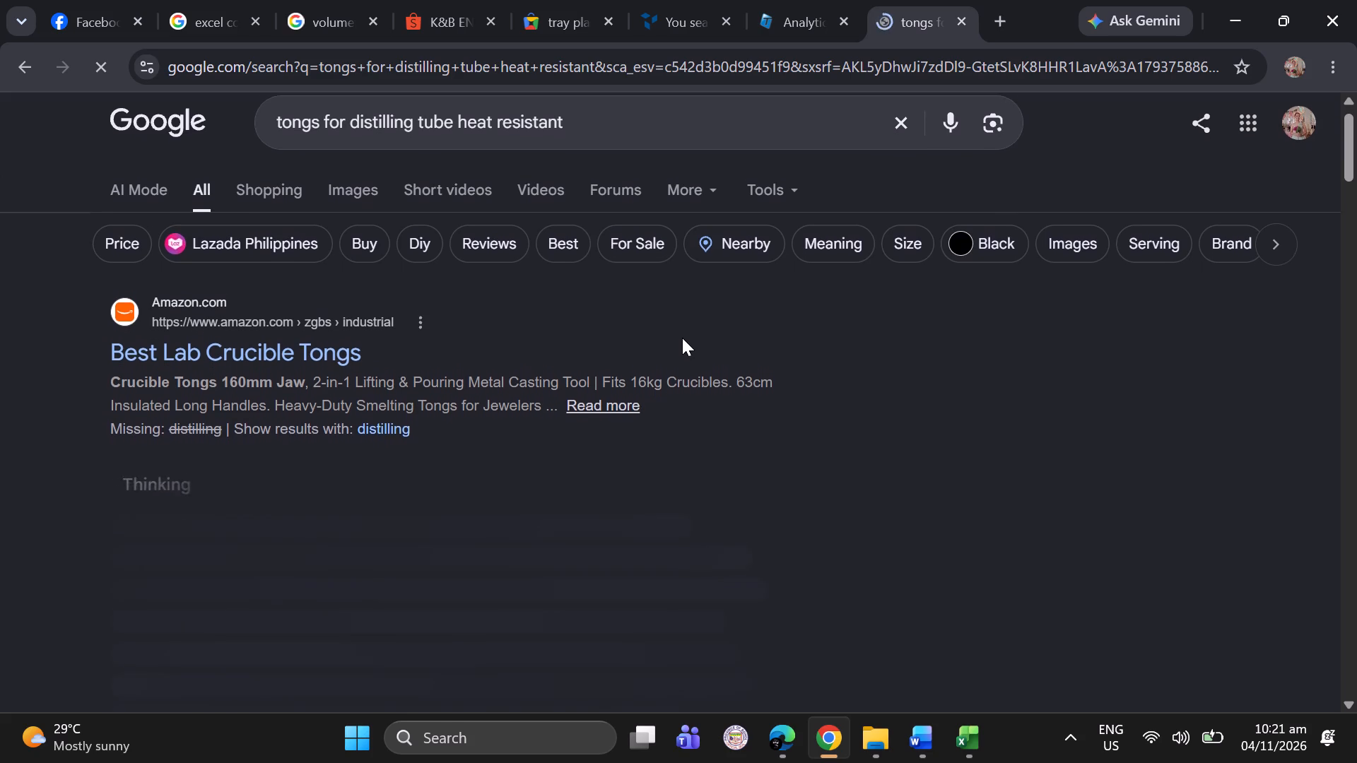
{"action": "scroll", "coordinate": [682, 338], "scroll_direction": "down", "scroll_amount": 2}
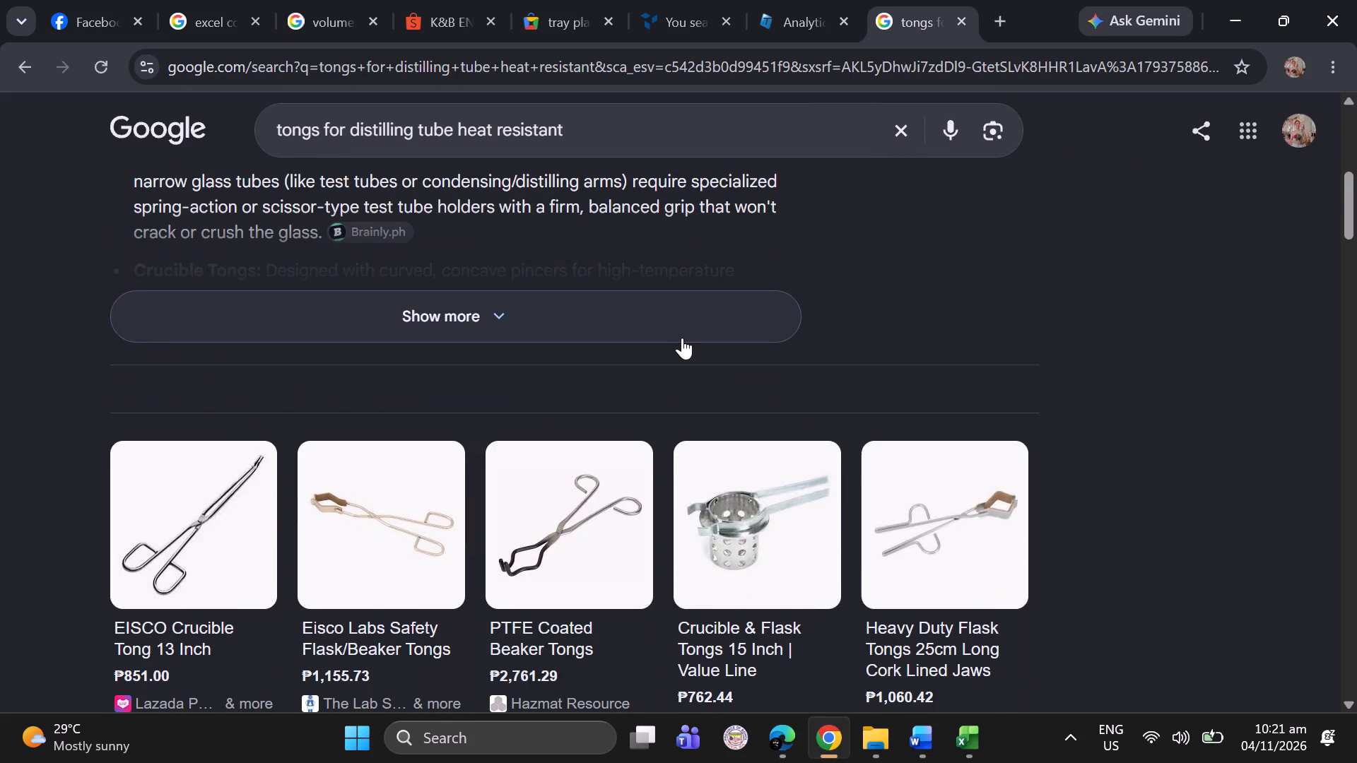
{"action": "scroll", "coordinate": [682, 338], "scroll_direction": "down", "scroll_amount": 3}
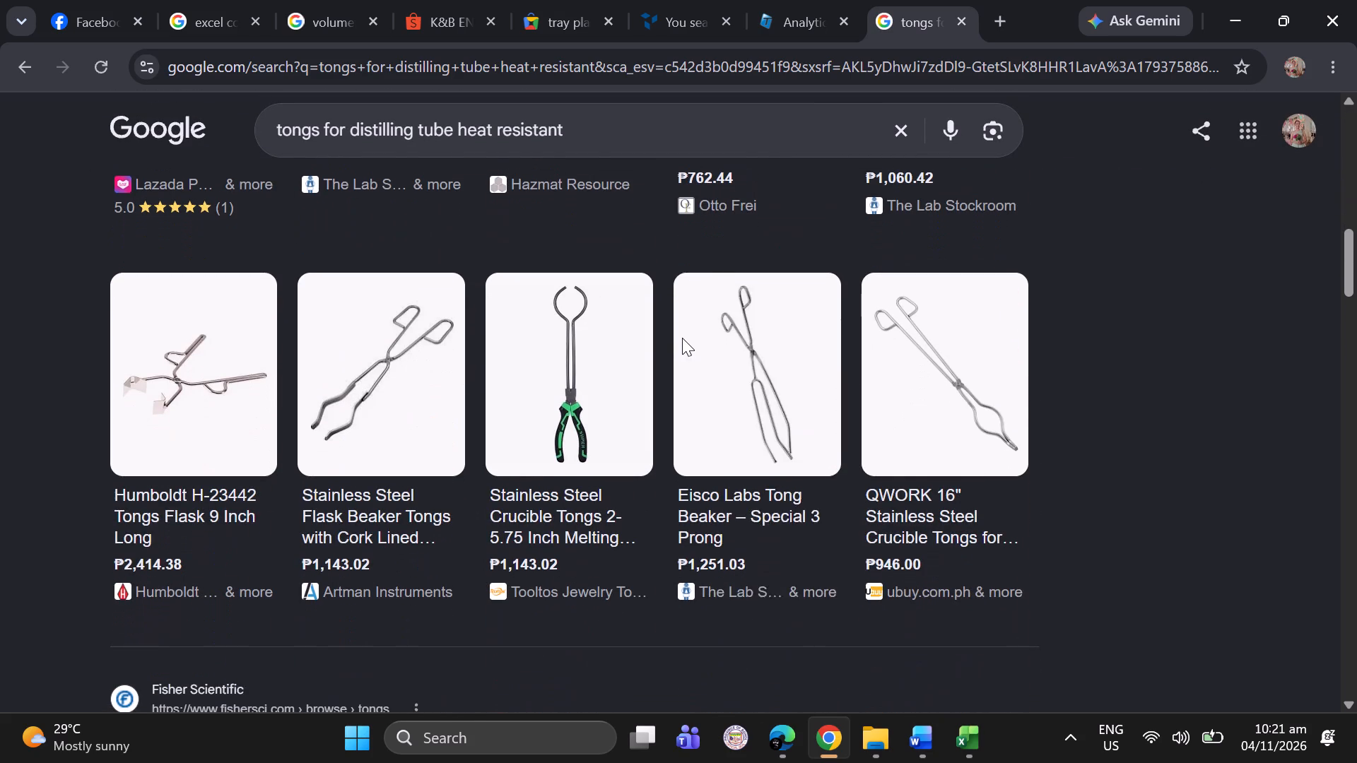
{"action": "scroll", "coordinate": [682, 338], "scroll_direction": "down", "scroll_amount": 3}
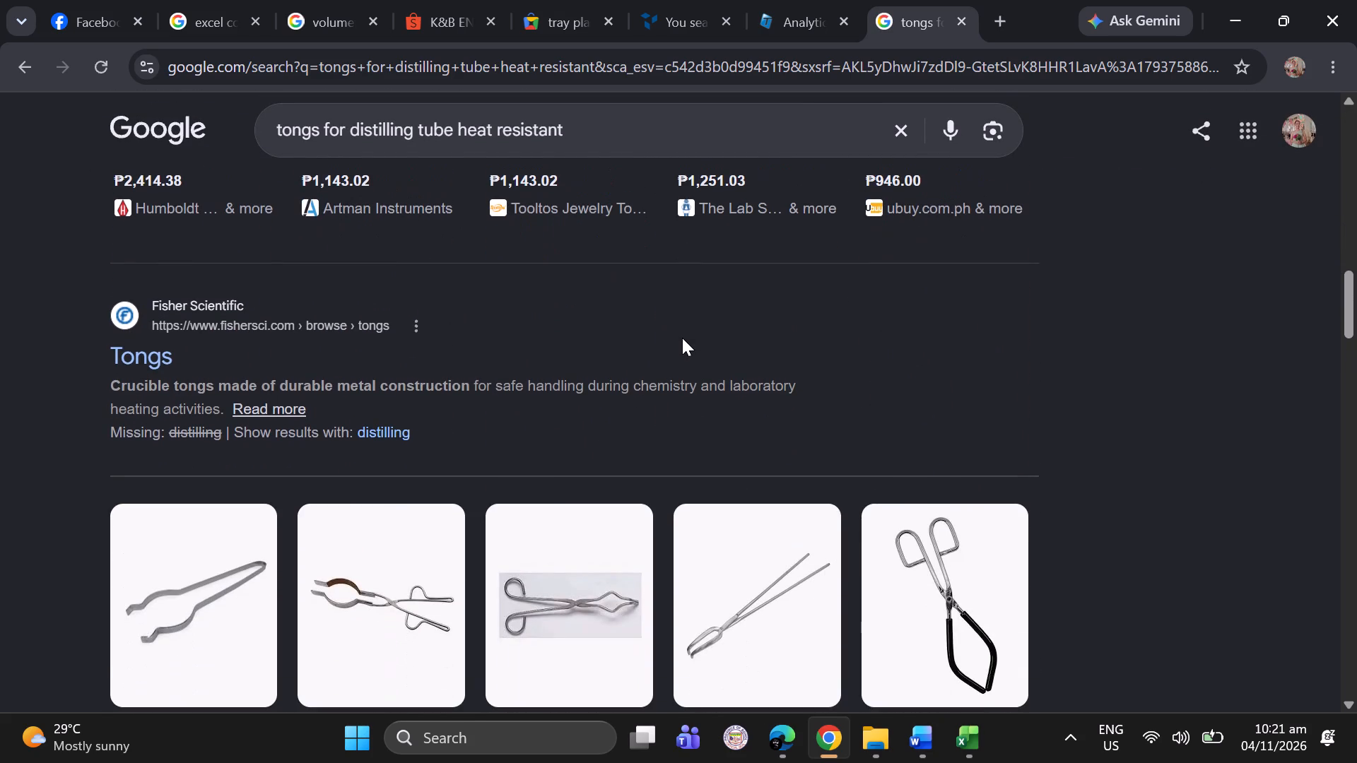
{"action": "scroll", "coordinate": [682, 338], "scroll_direction": "down", "scroll_amount": 4}
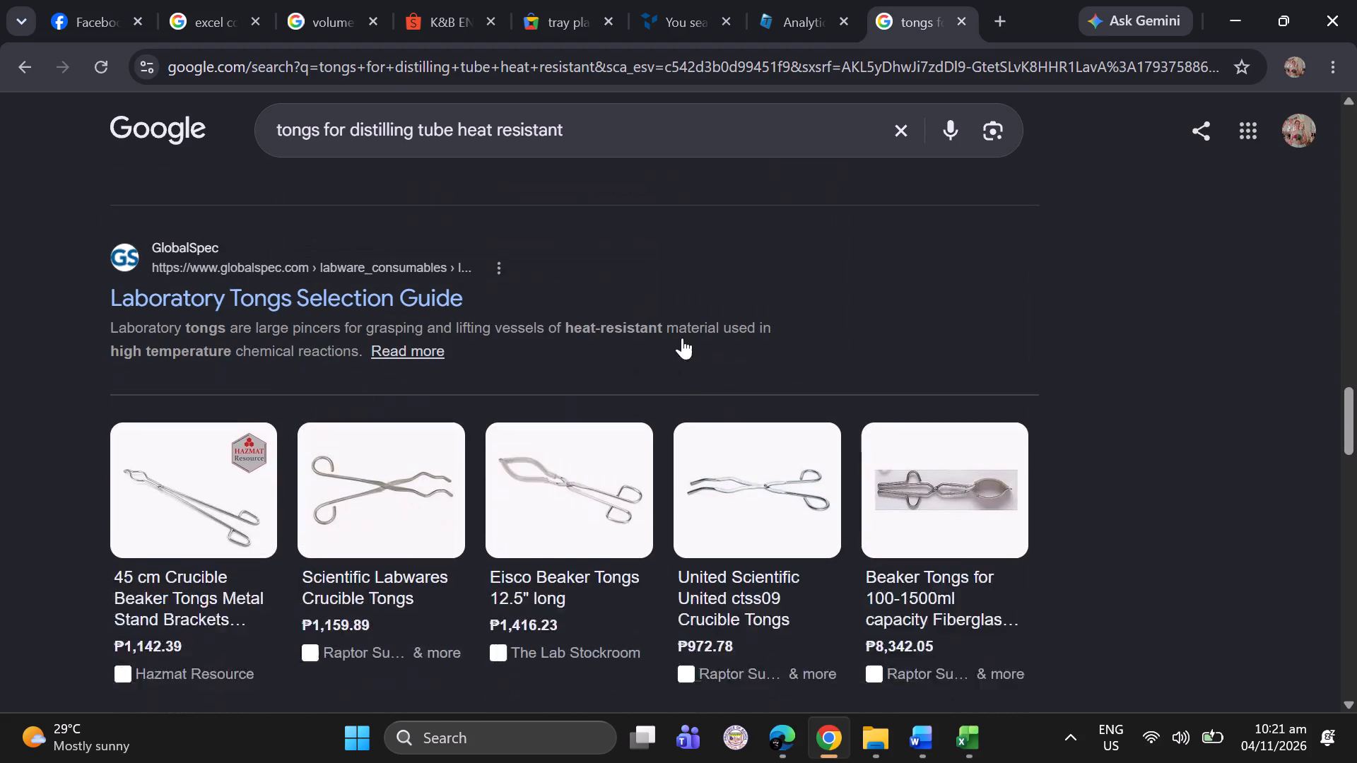
{"action": "scroll", "coordinate": [682, 338], "scroll_direction": "down", "scroll_amount": 1}
{"action": "scroll", "coordinate": [682, 338], "scroll_direction": "up", "scroll_amount": 1}
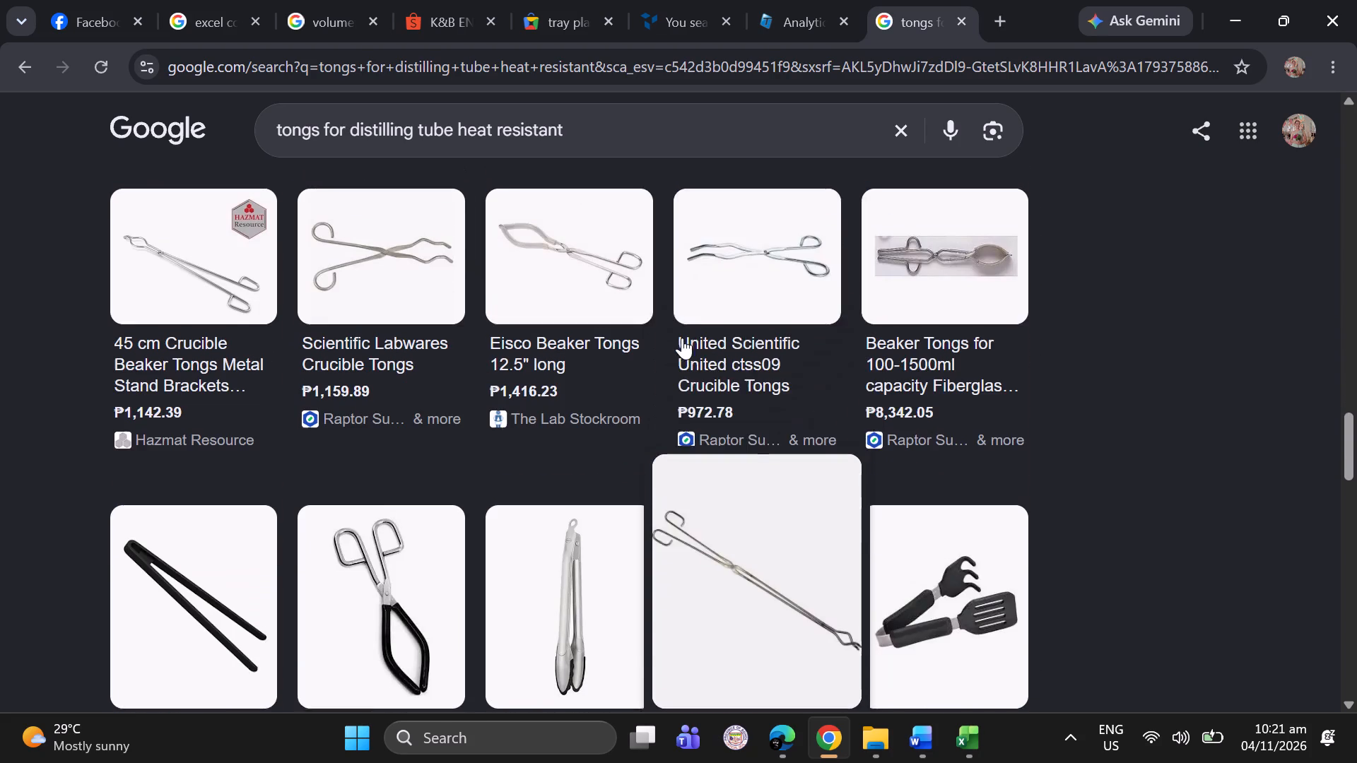
{"action": "scroll", "coordinate": [682, 338], "scroll_direction": "up", "scroll_amount": 1}
Open the Beaker Tongs for 100-1500ml capacity Fiberglass-covered Jaws product and examine its offers, related tongs and the remaining search results.
{"action": "left_click", "coordinate": [920, 300]}
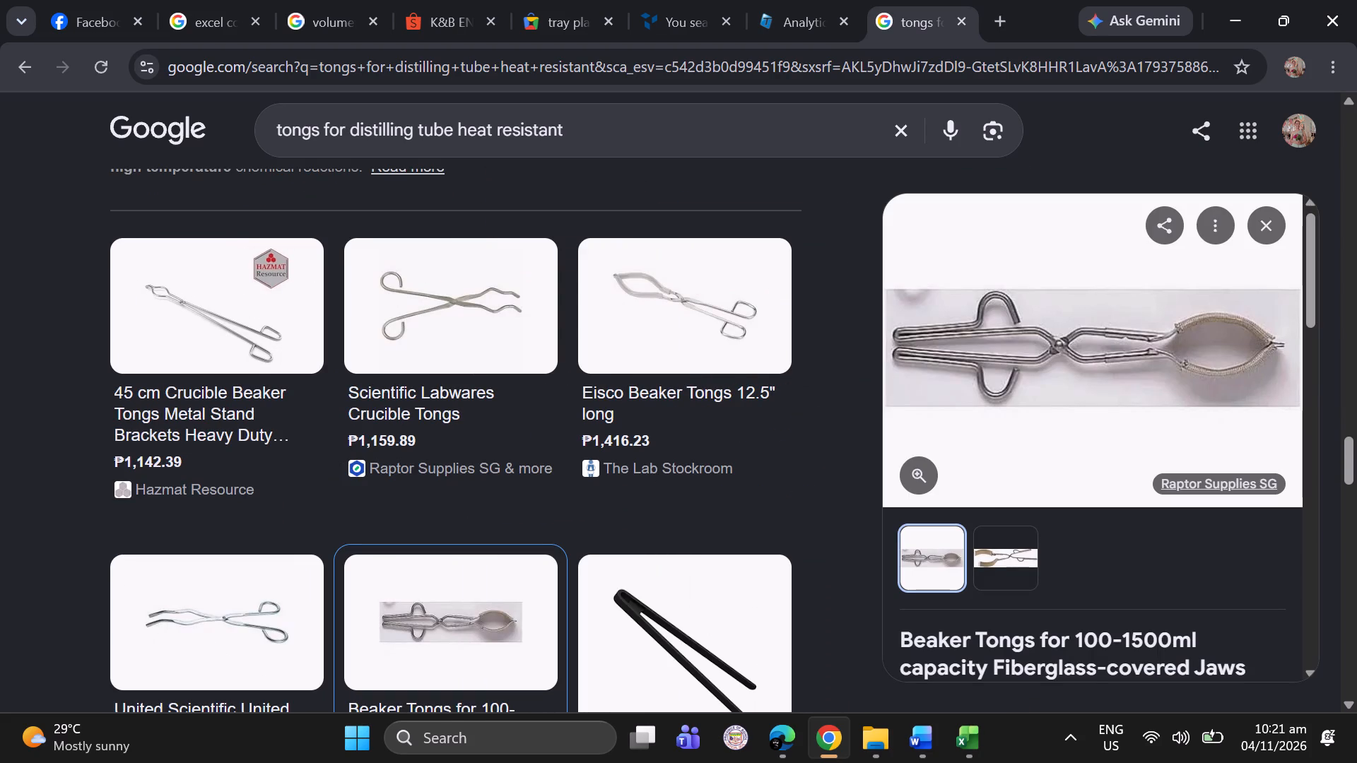
{"action": "scroll", "coordinate": [1093, 361], "scroll_direction": "down", "scroll_amount": 2}
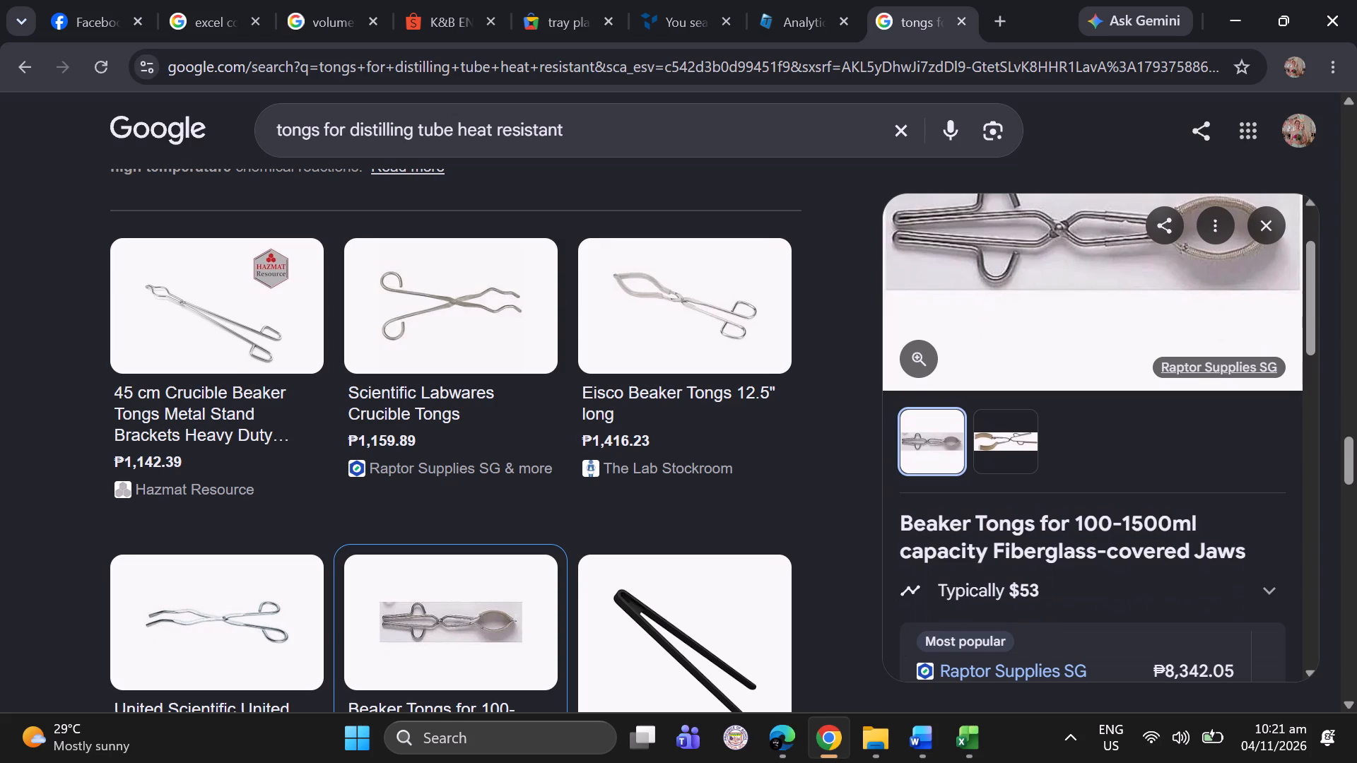
{"action": "scroll", "coordinate": [1093, 361], "scroll_direction": "down", "scroll_amount": 7}
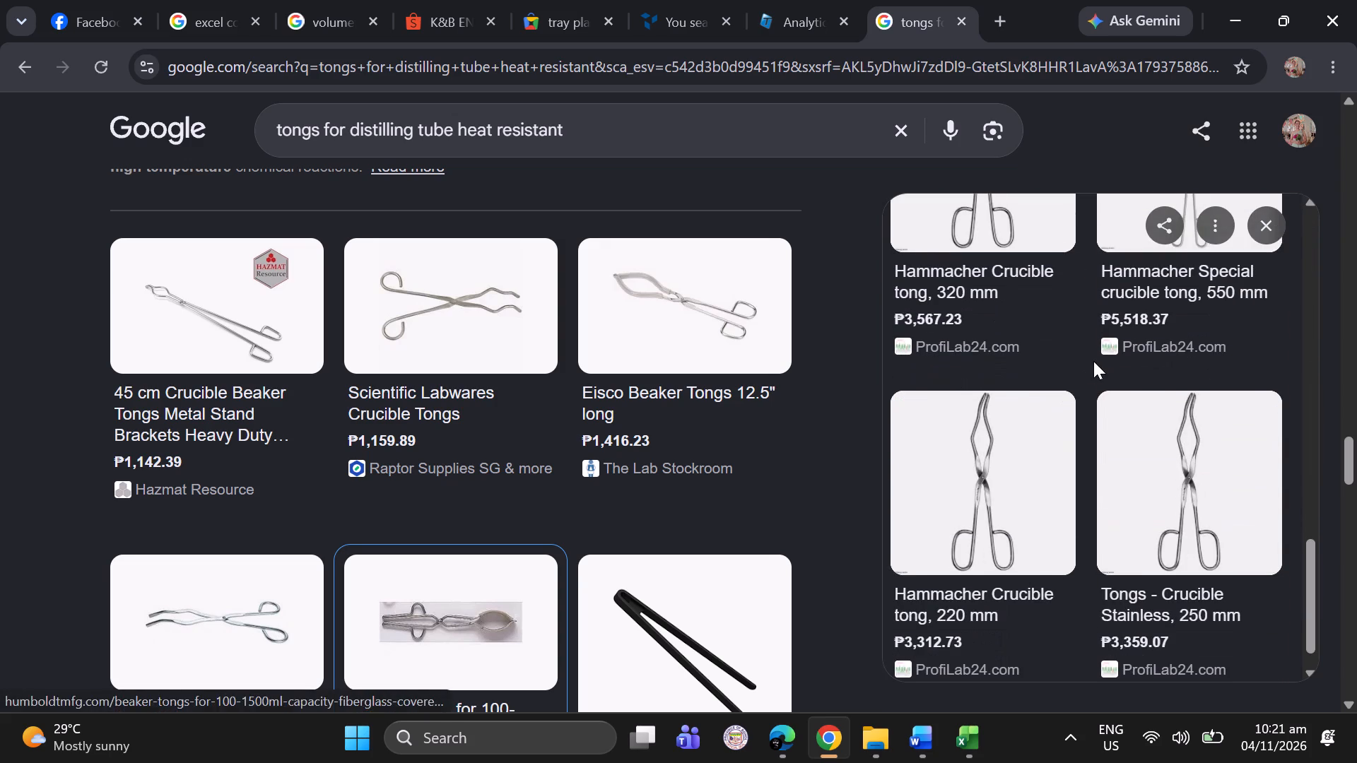
{"action": "scroll", "coordinate": [811, 412], "scroll_direction": "down", "scroll_amount": 4}
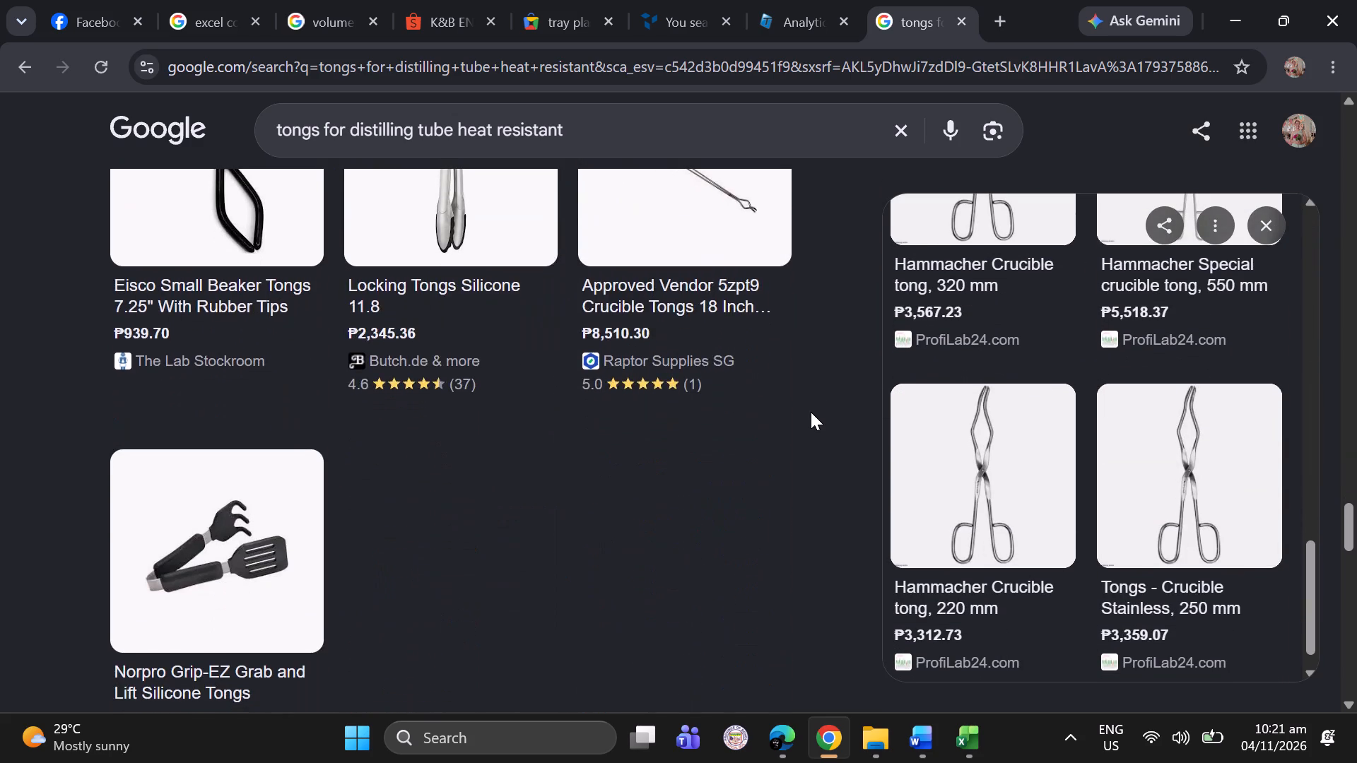
{"action": "scroll", "coordinate": [811, 412], "scroll_direction": "down", "scroll_amount": 3}
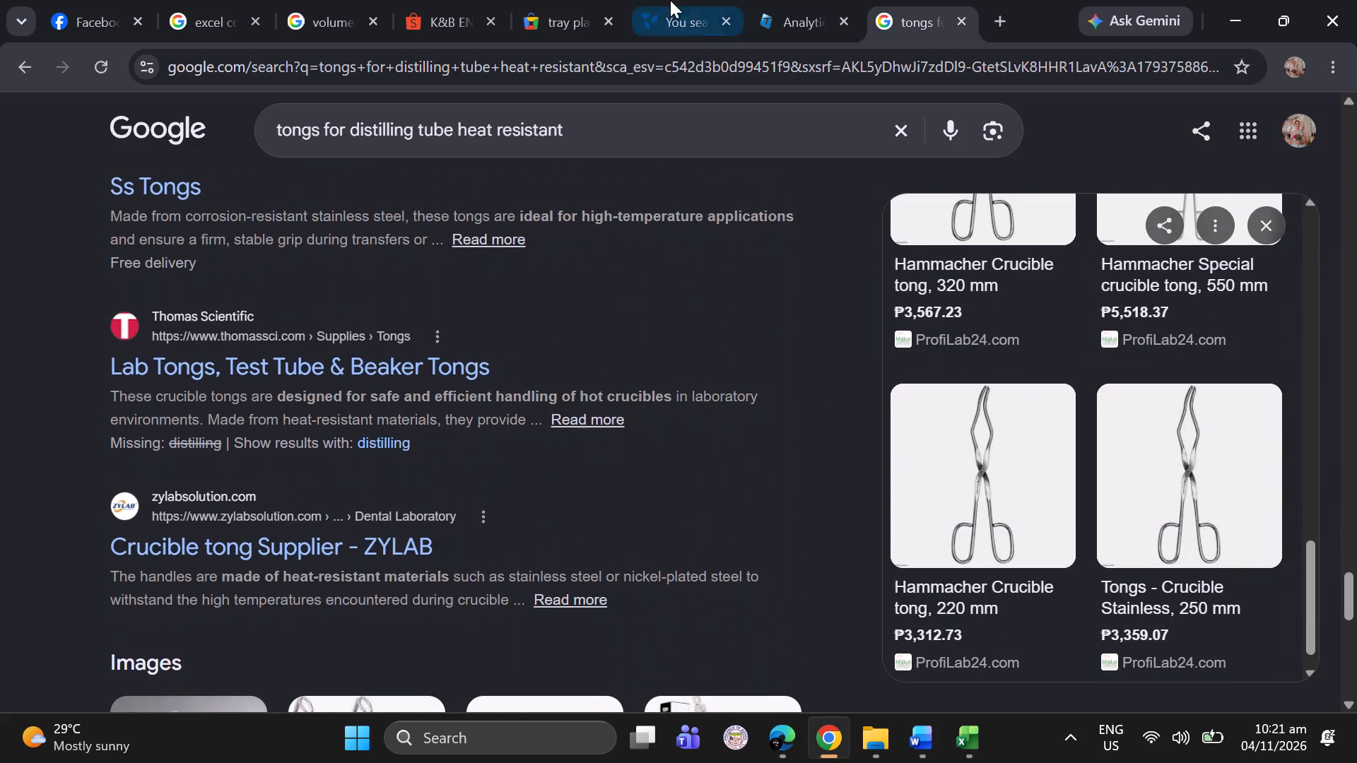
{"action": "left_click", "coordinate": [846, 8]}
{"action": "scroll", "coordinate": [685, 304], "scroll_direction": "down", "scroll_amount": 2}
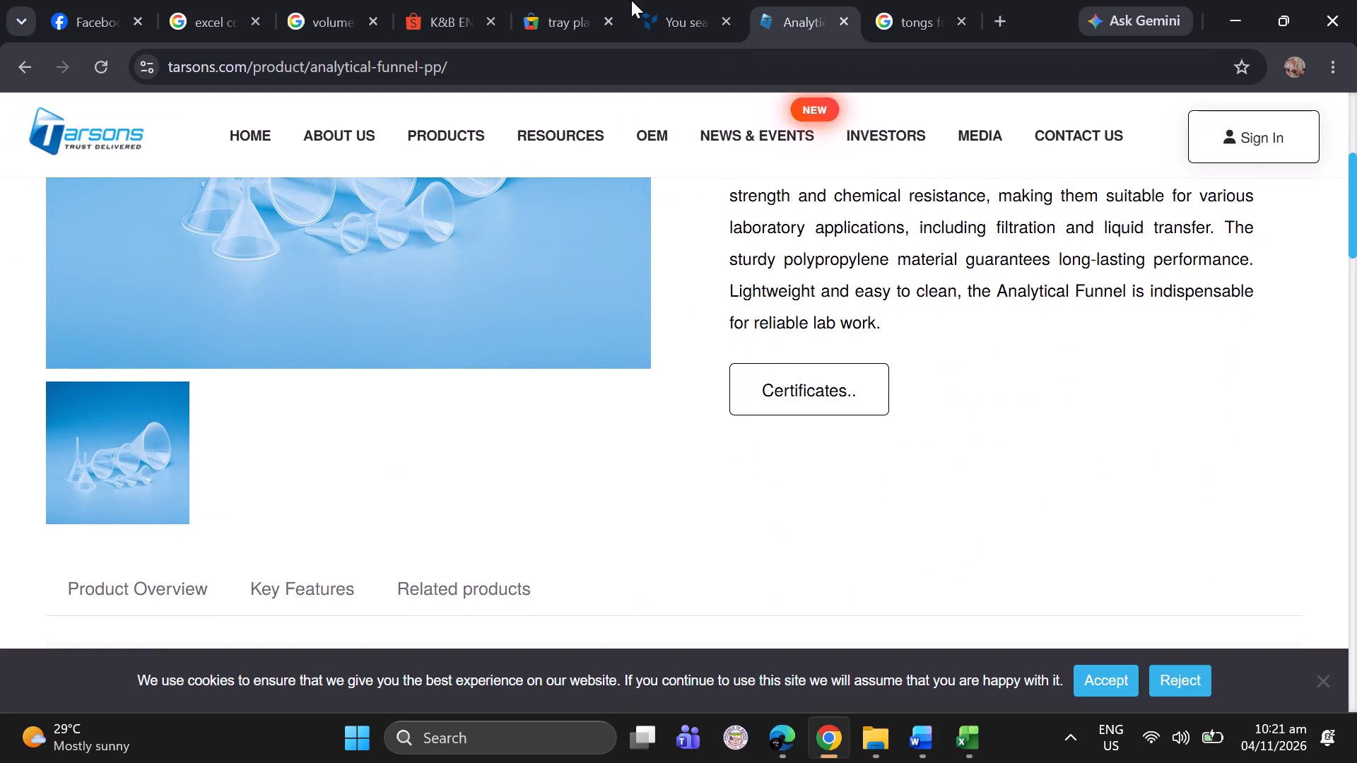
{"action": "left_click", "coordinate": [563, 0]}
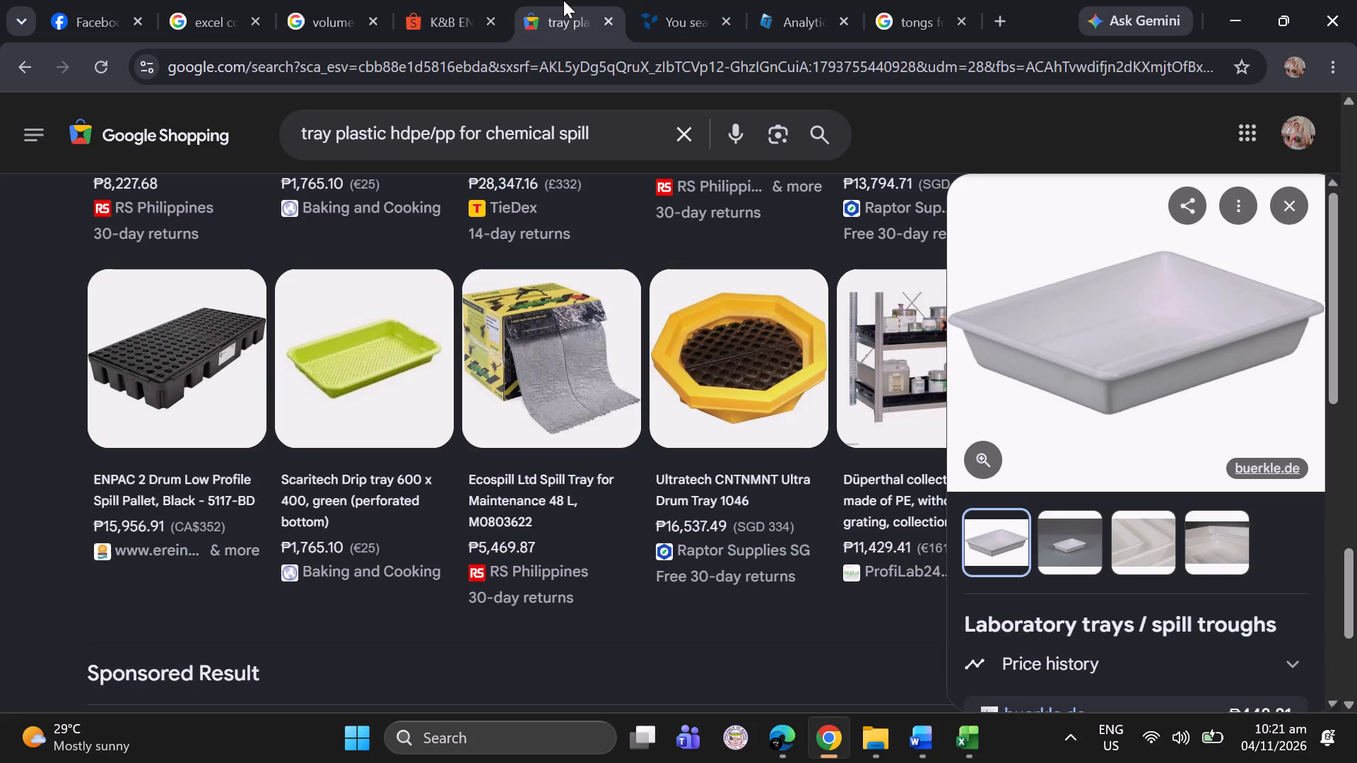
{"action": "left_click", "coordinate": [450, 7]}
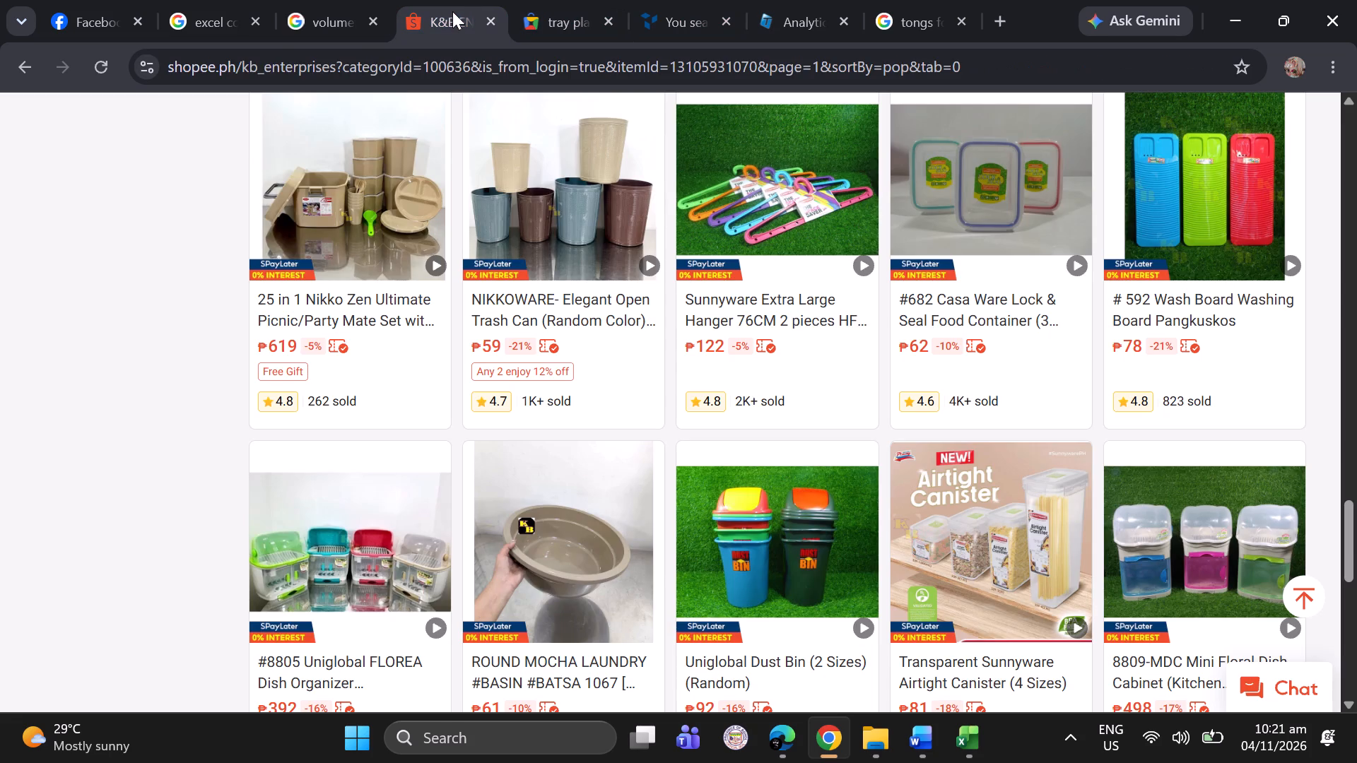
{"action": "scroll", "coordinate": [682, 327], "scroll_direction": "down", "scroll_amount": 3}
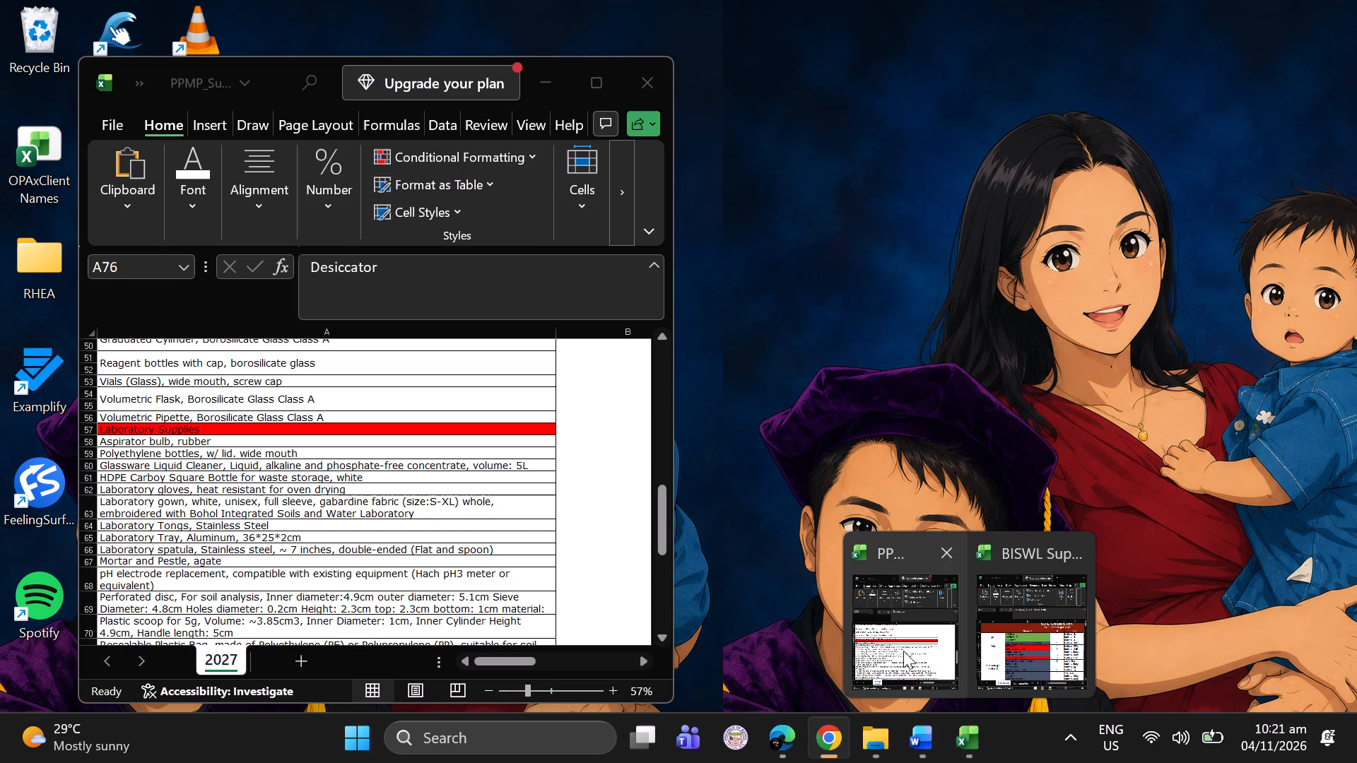
Switch to the PPMP workbook in Excel and review the laboratory supplies, glassware and chemicals listed on the 2027 sheet.
{"action": "left_click", "coordinate": [902, 651]}
{"action": "scroll", "coordinate": [534, 541], "scroll_direction": "down", "scroll_amount": 1}
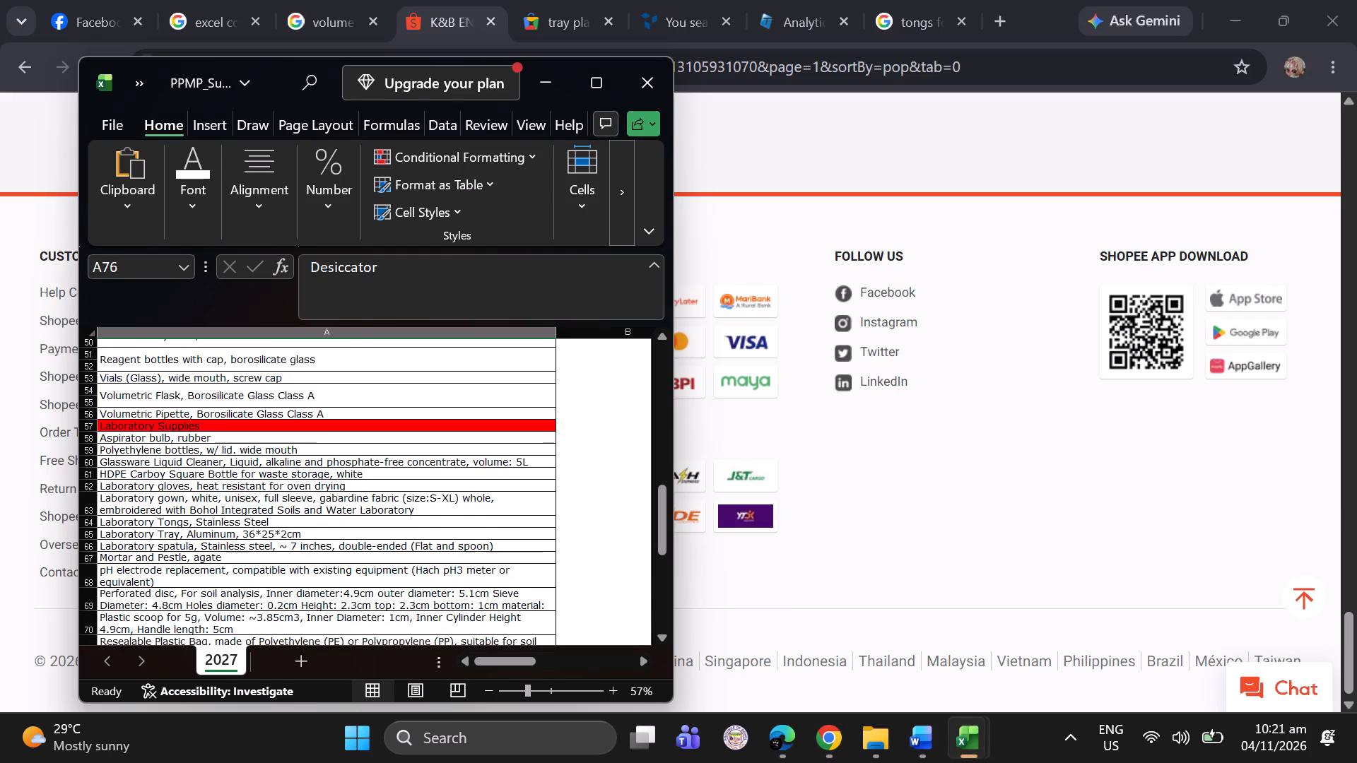
{"action": "scroll", "coordinate": [534, 541], "scroll_direction": "down", "scroll_amount": 1}
{"action": "scroll", "coordinate": [534, 541], "scroll_direction": "up", "scroll_amount": 1}
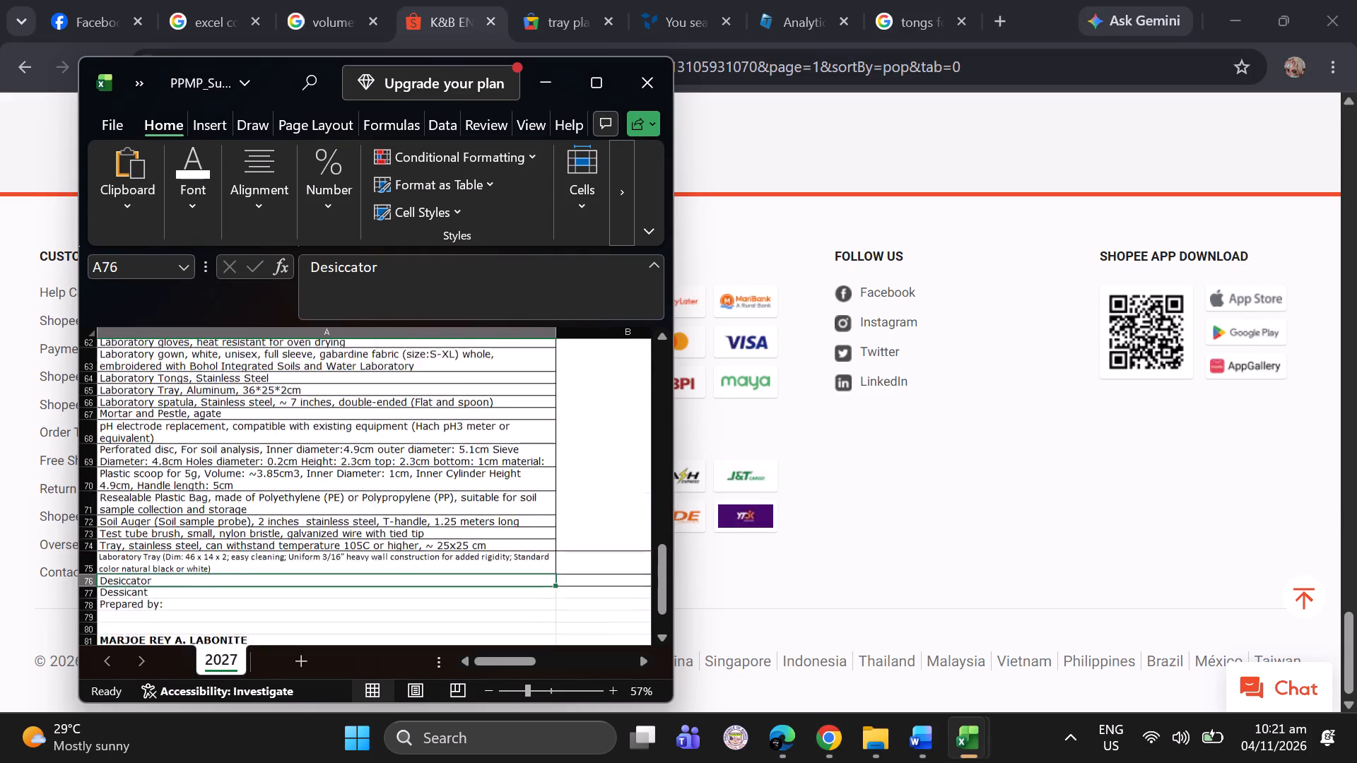
{"action": "scroll", "coordinate": [534, 541], "scroll_direction": "up", "scroll_amount": 1}
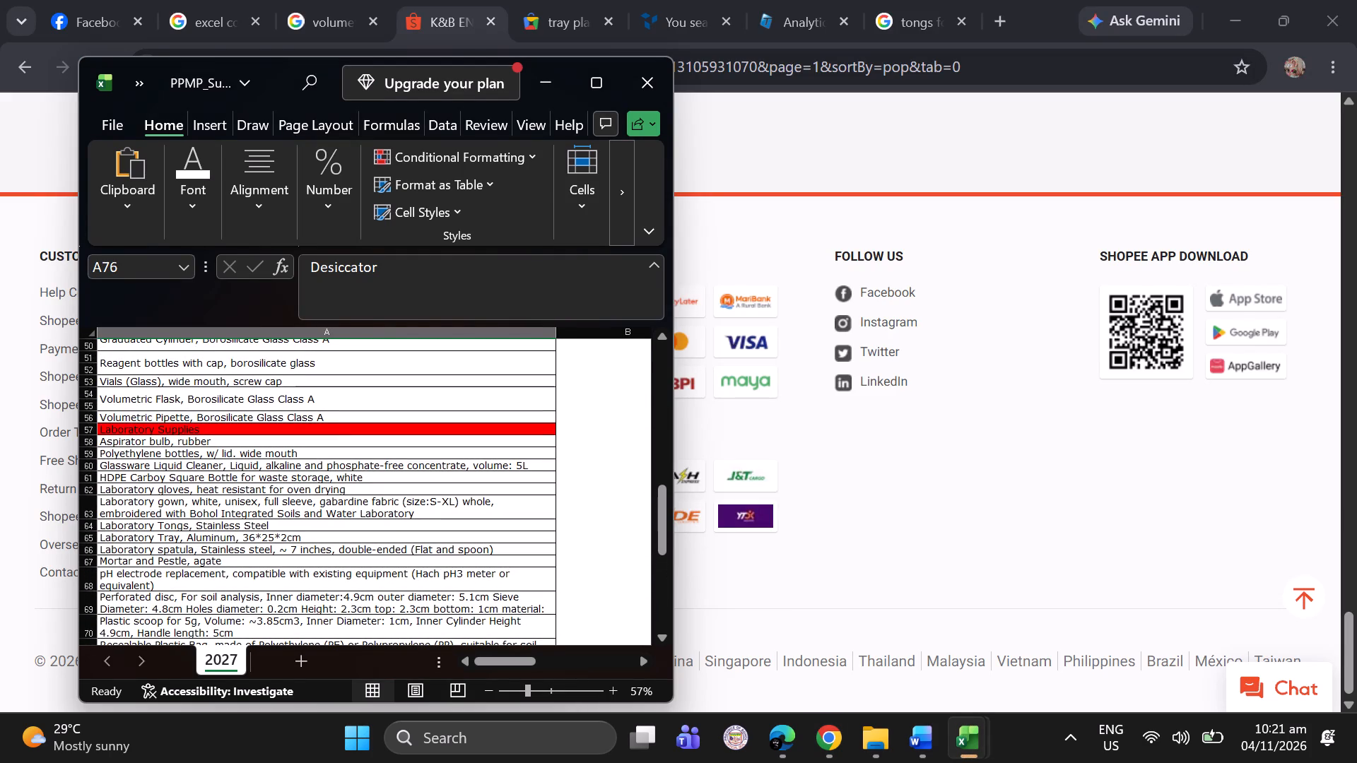
{"action": "scroll", "coordinate": [502, 526], "scroll_direction": "right", "scroll_amount": 1}
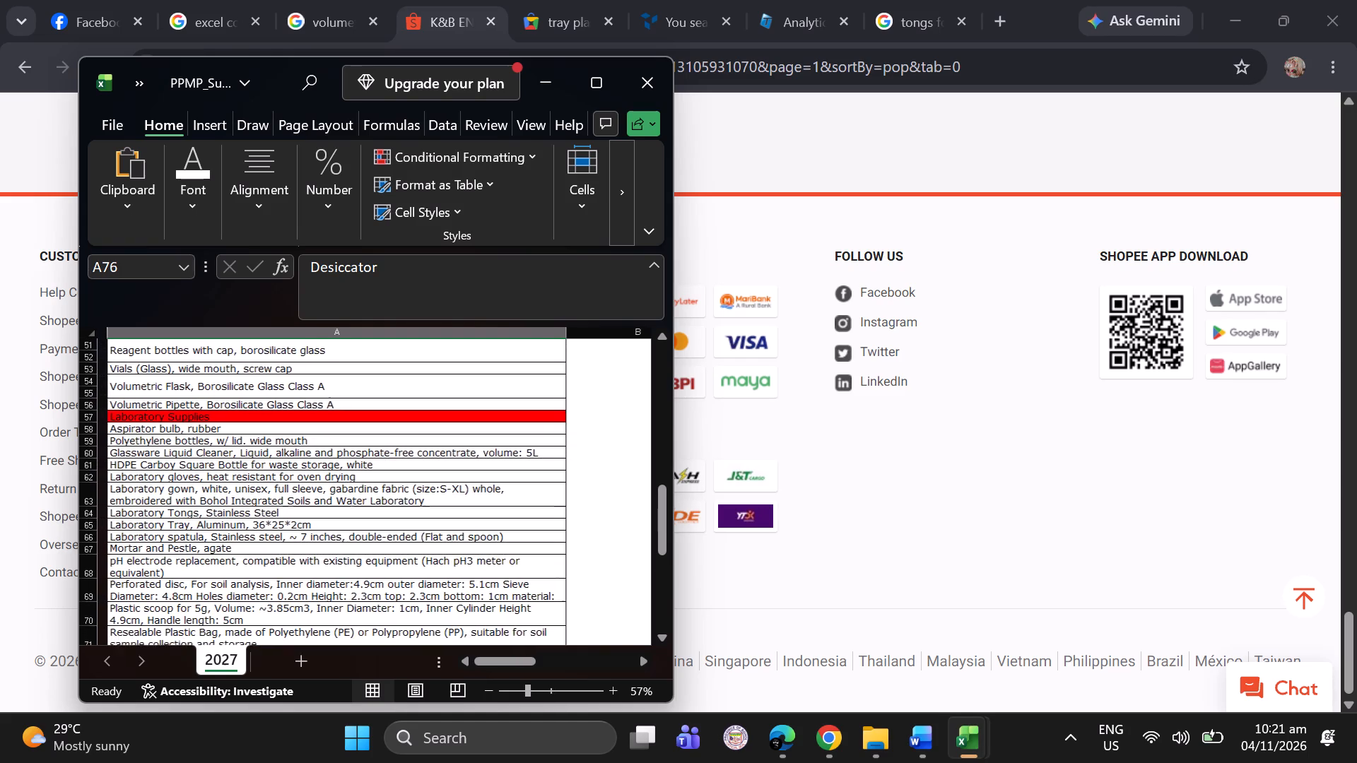
{"action": "scroll", "coordinate": [502, 526], "scroll_direction": "right", "scroll_amount": 1}
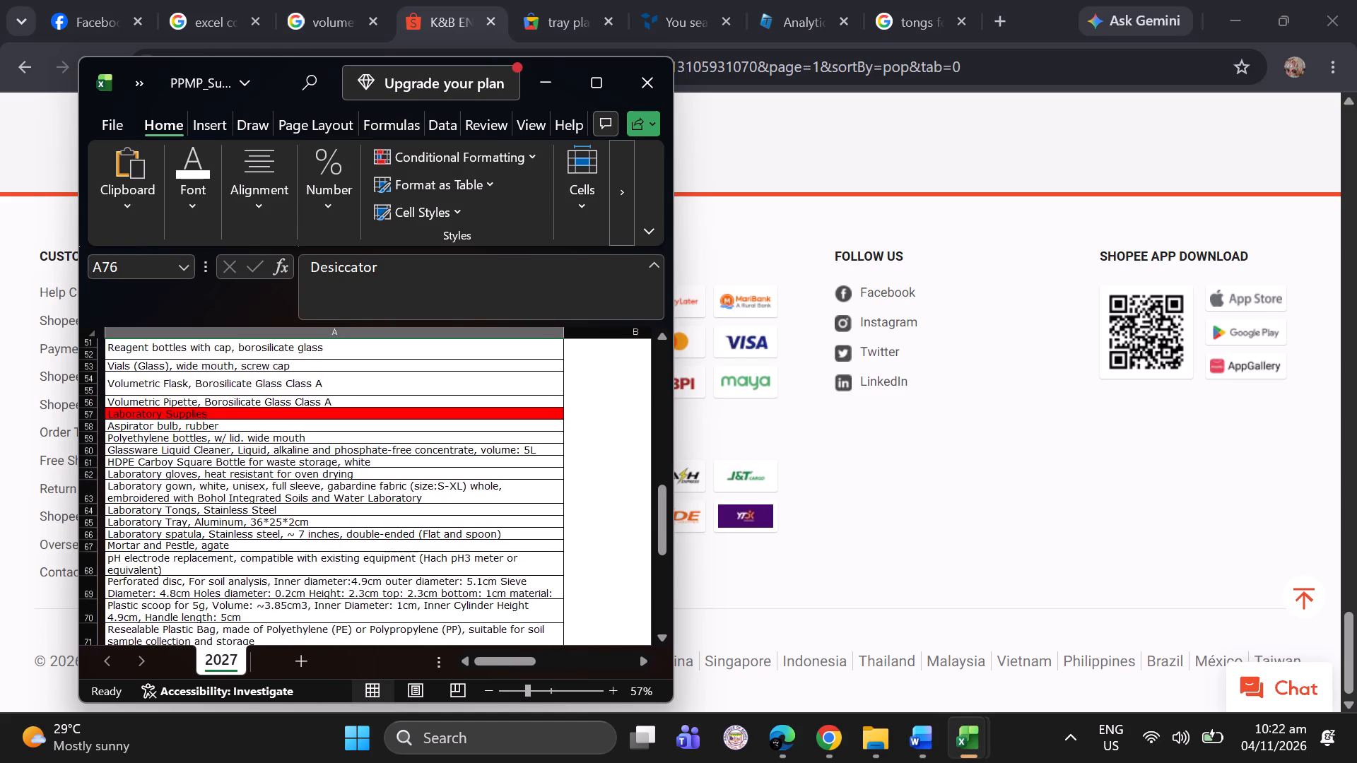
{"action": "scroll", "coordinate": [502, 526], "scroll_direction": "right", "scroll_amount": 2}
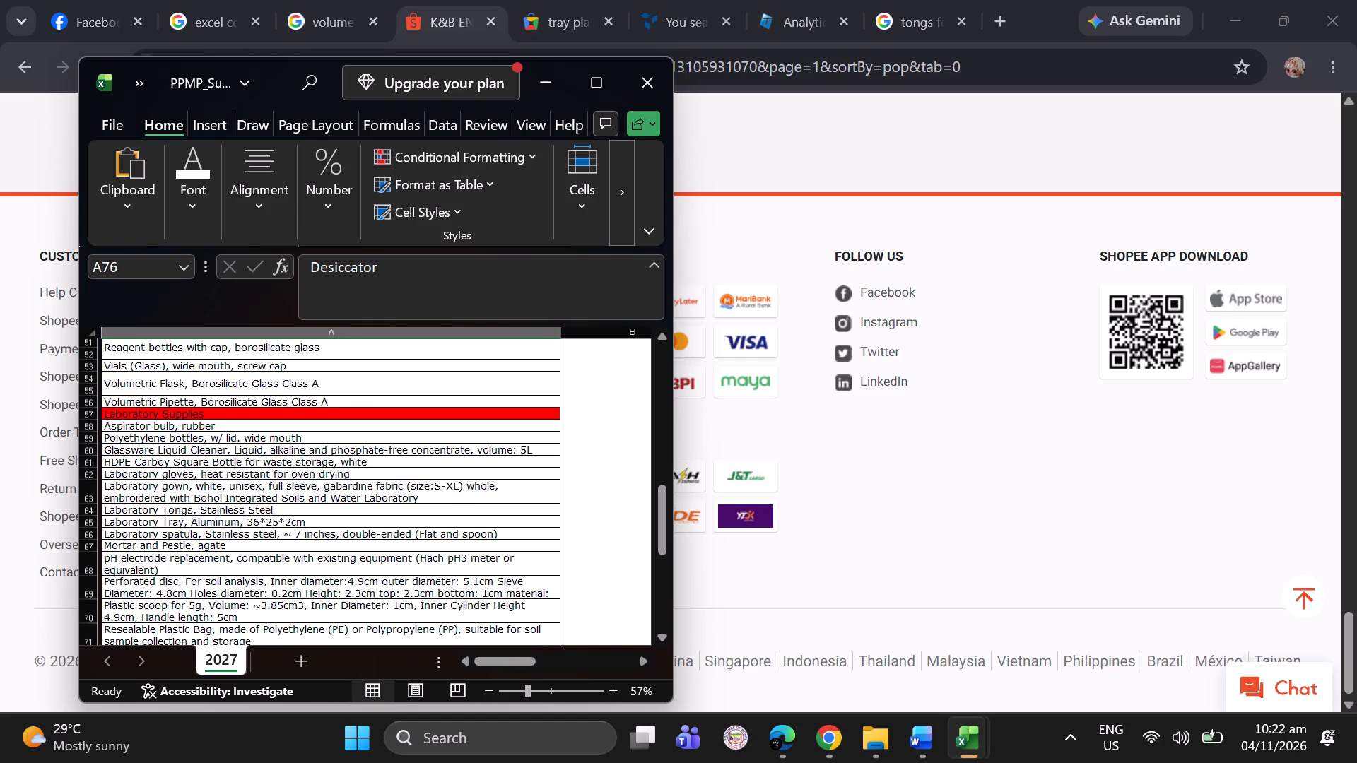
{"action": "scroll", "coordinate": [502, 526], "scroll_direction": "right", "scroll_amount": 4}
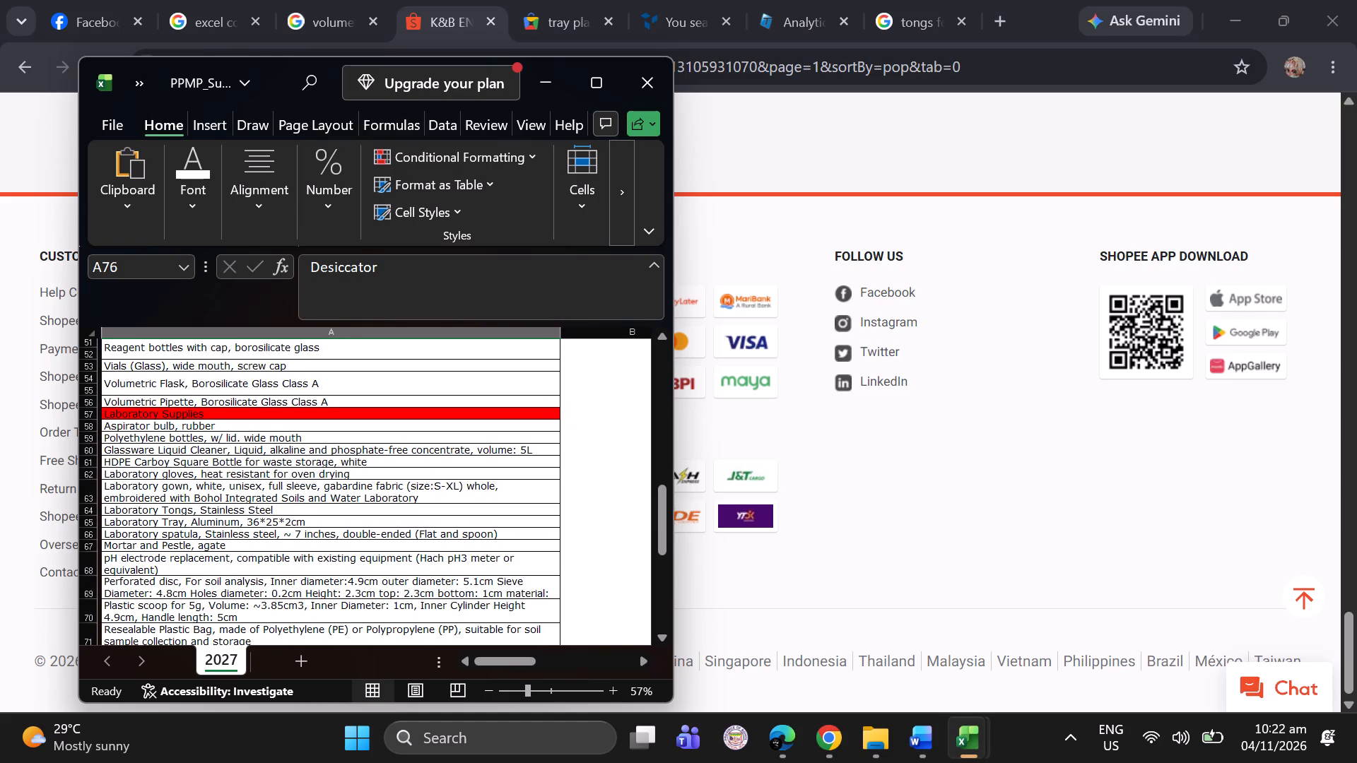
{"action": "scroll", "coordinate": [502, 526], "scroll_direction": "right", "scroll_amount": 2}
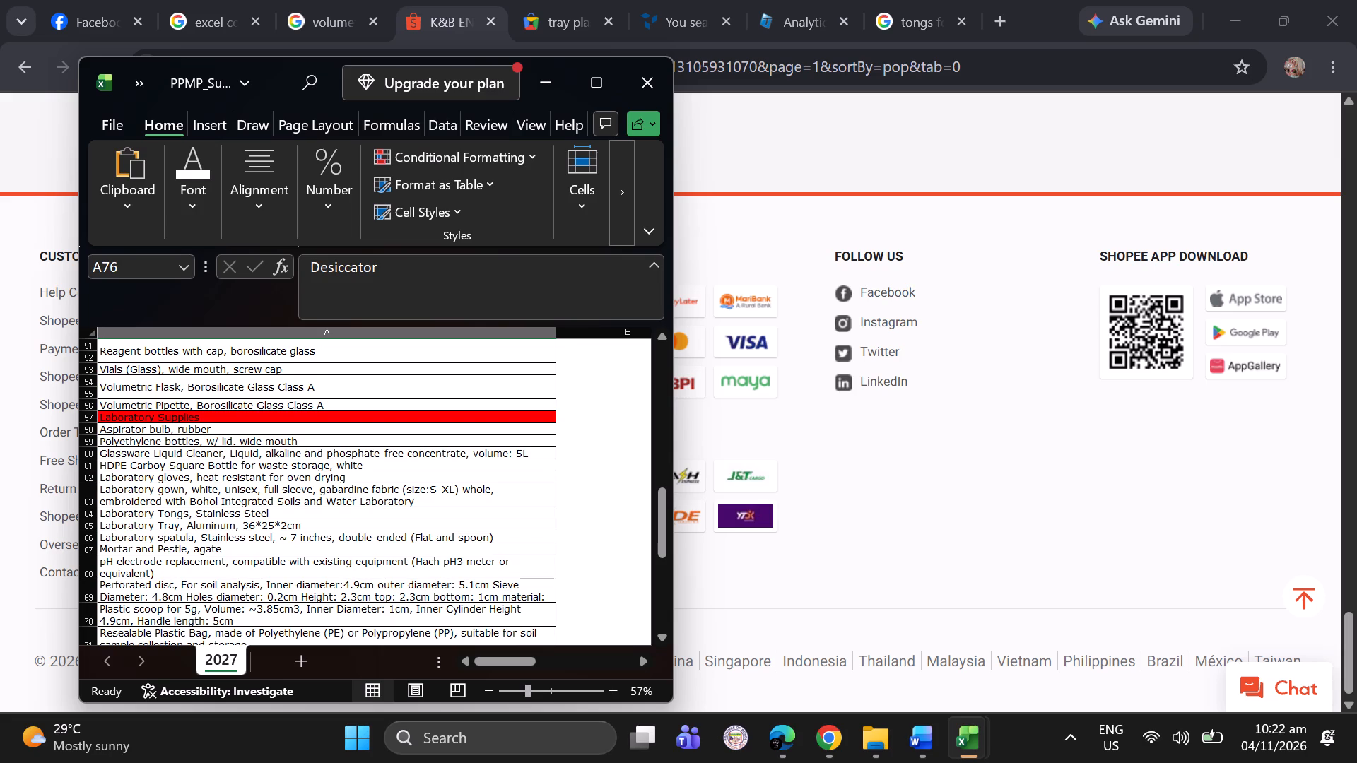
{"action": "scroll", "coordinate": [445, 442], "scroll_direction": "up", "scroll_amount": 1}
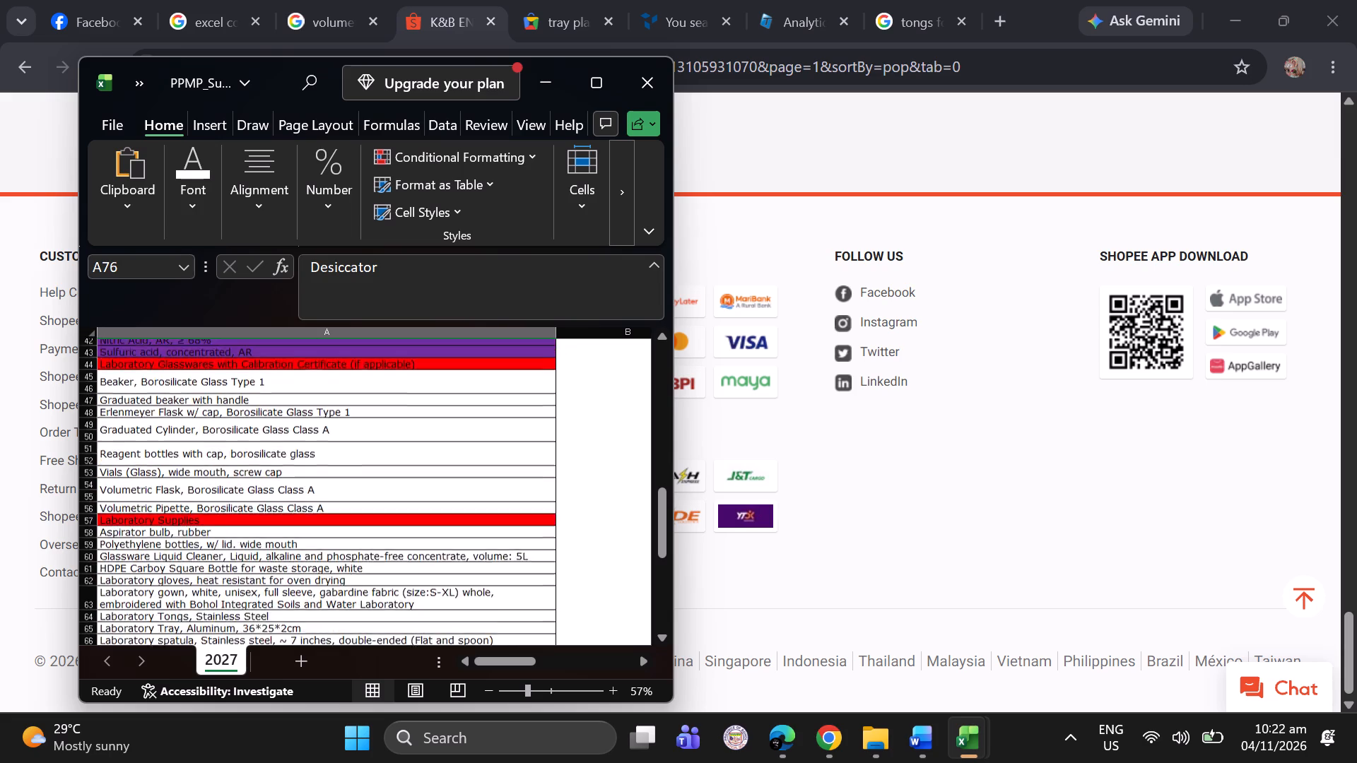
{"action": "scroll", "coordinate": [445, 442], "scroll_direction": "up", "scroll_amount": 2}
{"action": "scroll", "coordinate": [445, 442], "scroll_direction": "right", "scroll_amount": 1}
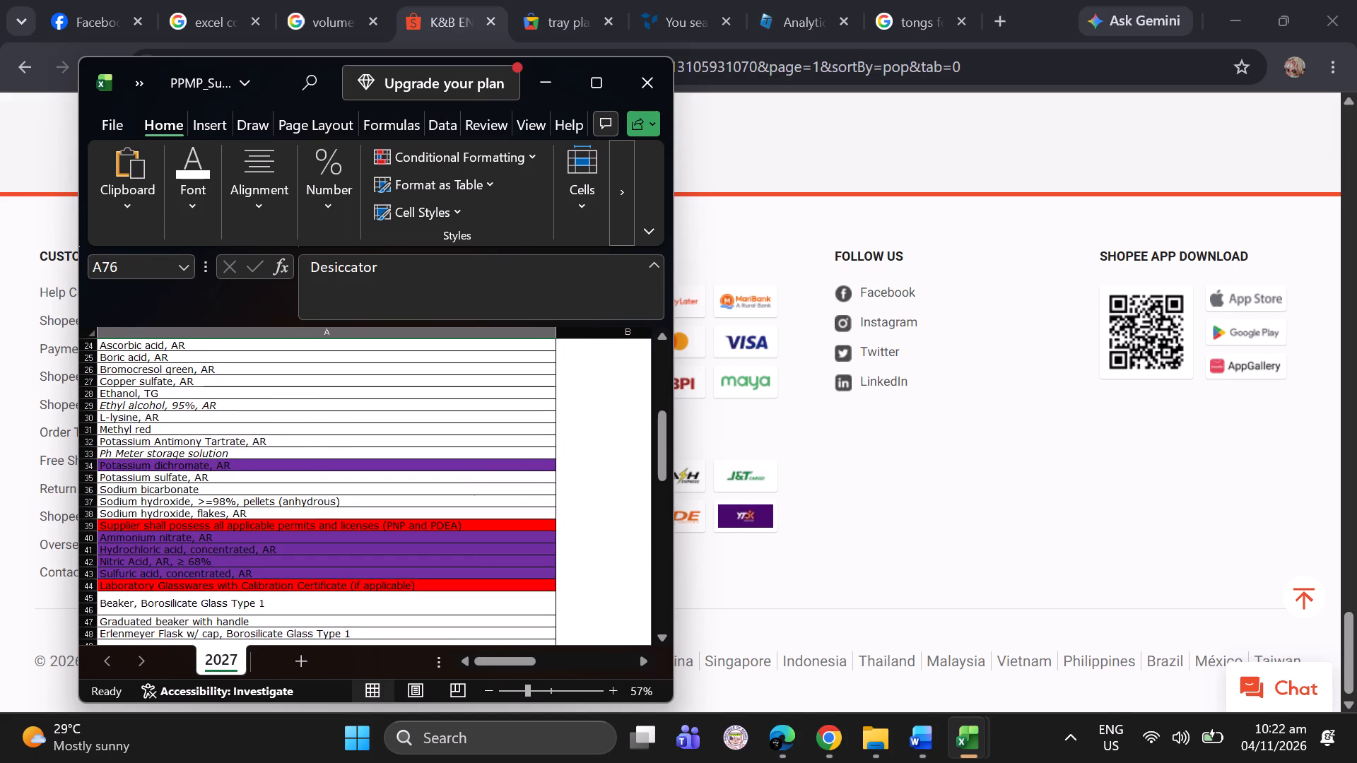
{"action": "left_click", "coordinate": [334, 514]}
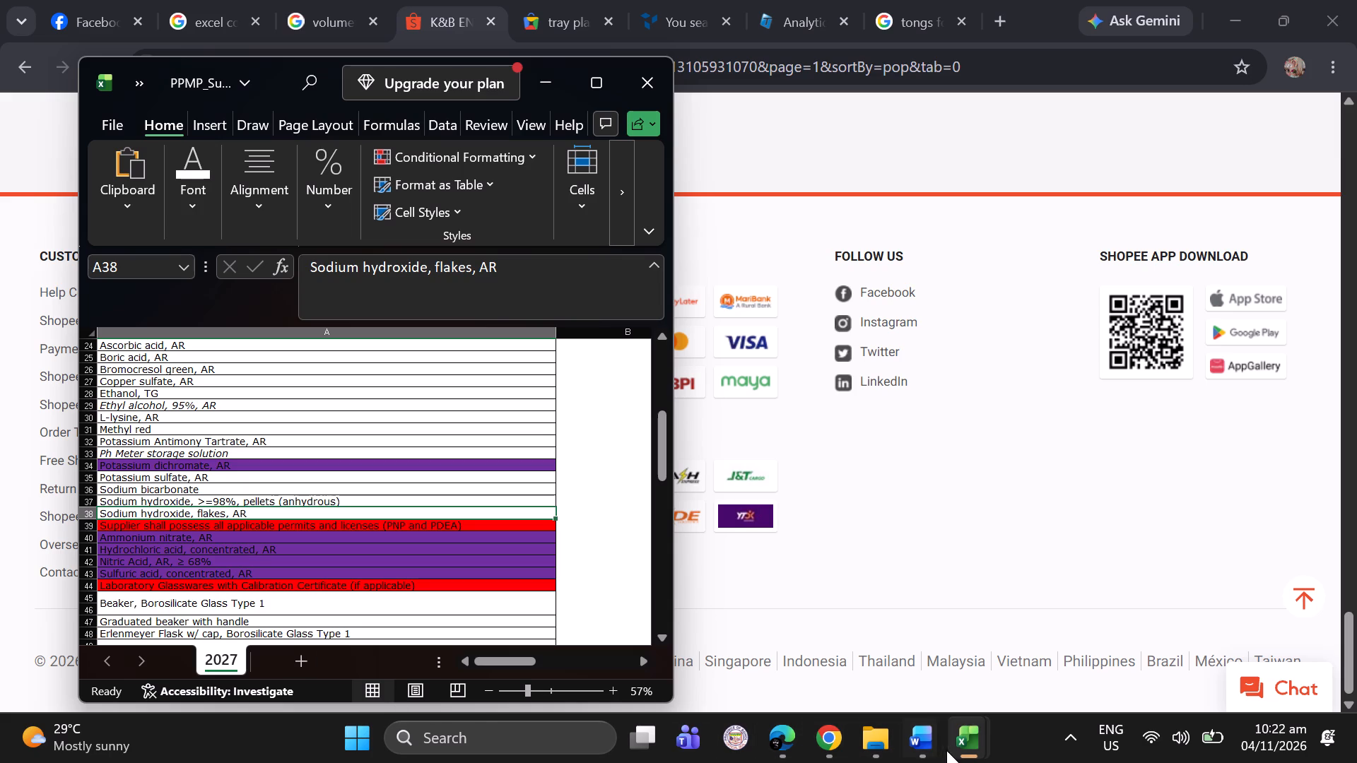
Bring up the BISWL supplies workbook beside it and review the soil chemistry items, quantities and units on the Chemicals sheet.
{"action": "left_click", "coordinate": [998, 680]}
{"action": "scroll", "coordinate": [944, 628], "scroll_direction": "down", "scroll_amount": 2}
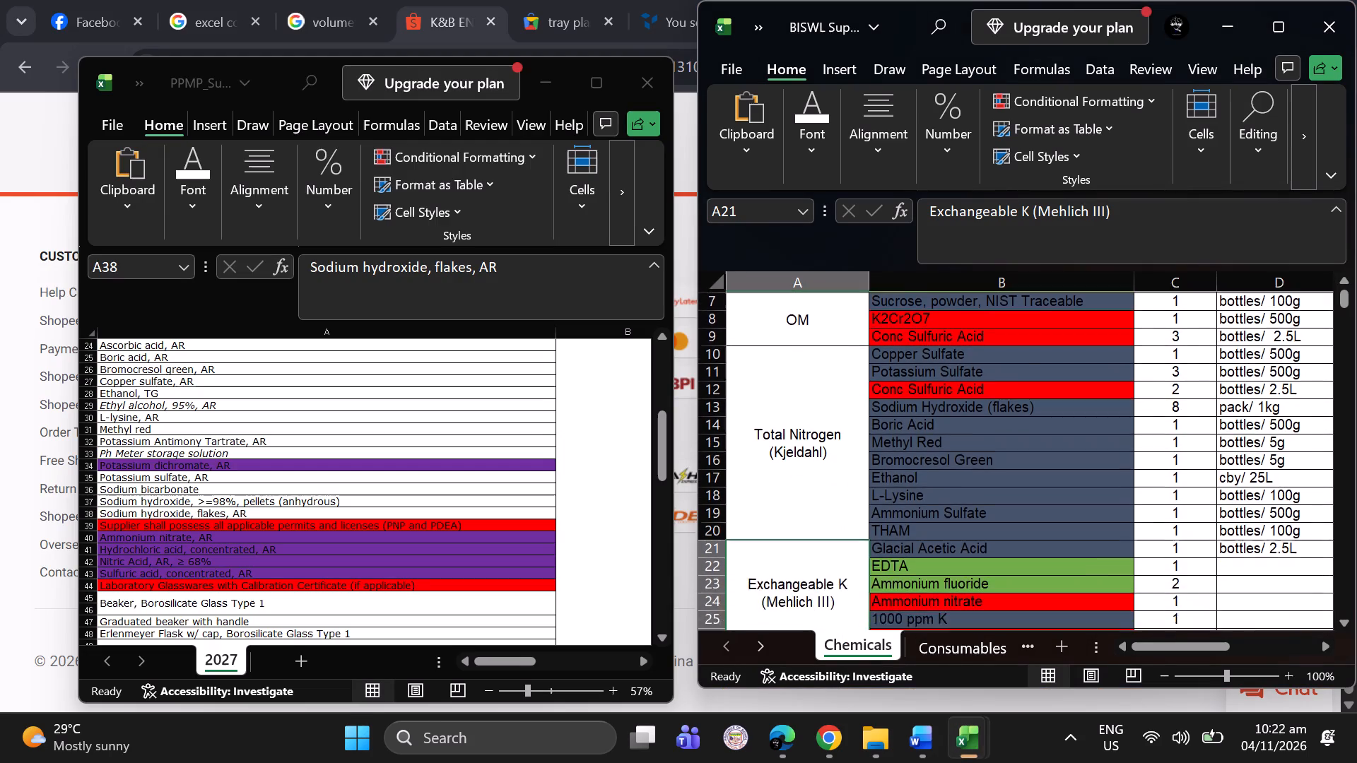
{"action": "scroll", "coordinate": [944, 628], "scroll_direction": "down", "scroll_amount": 2}
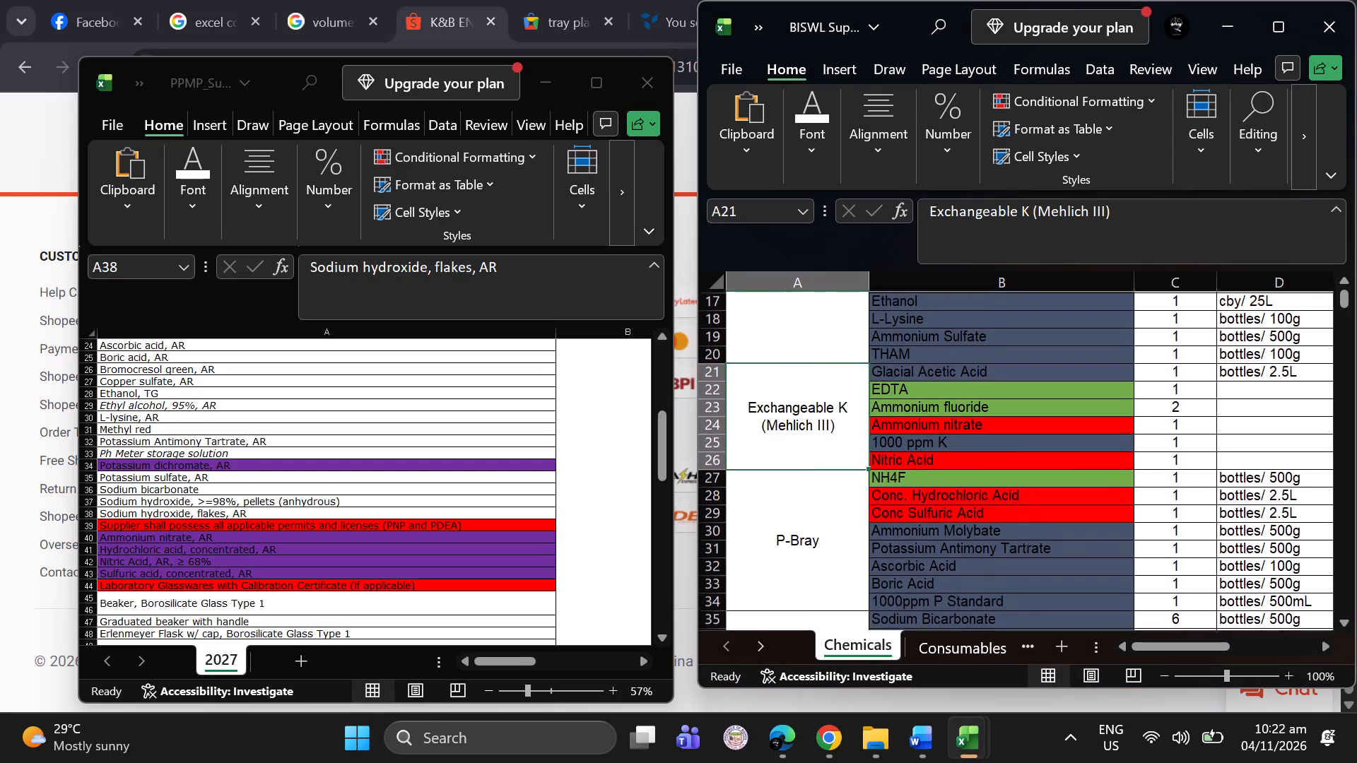
{"action": "scroll", "coordinate": [944, 628], "scroll_direction": "down", "scroll_amount": 1}
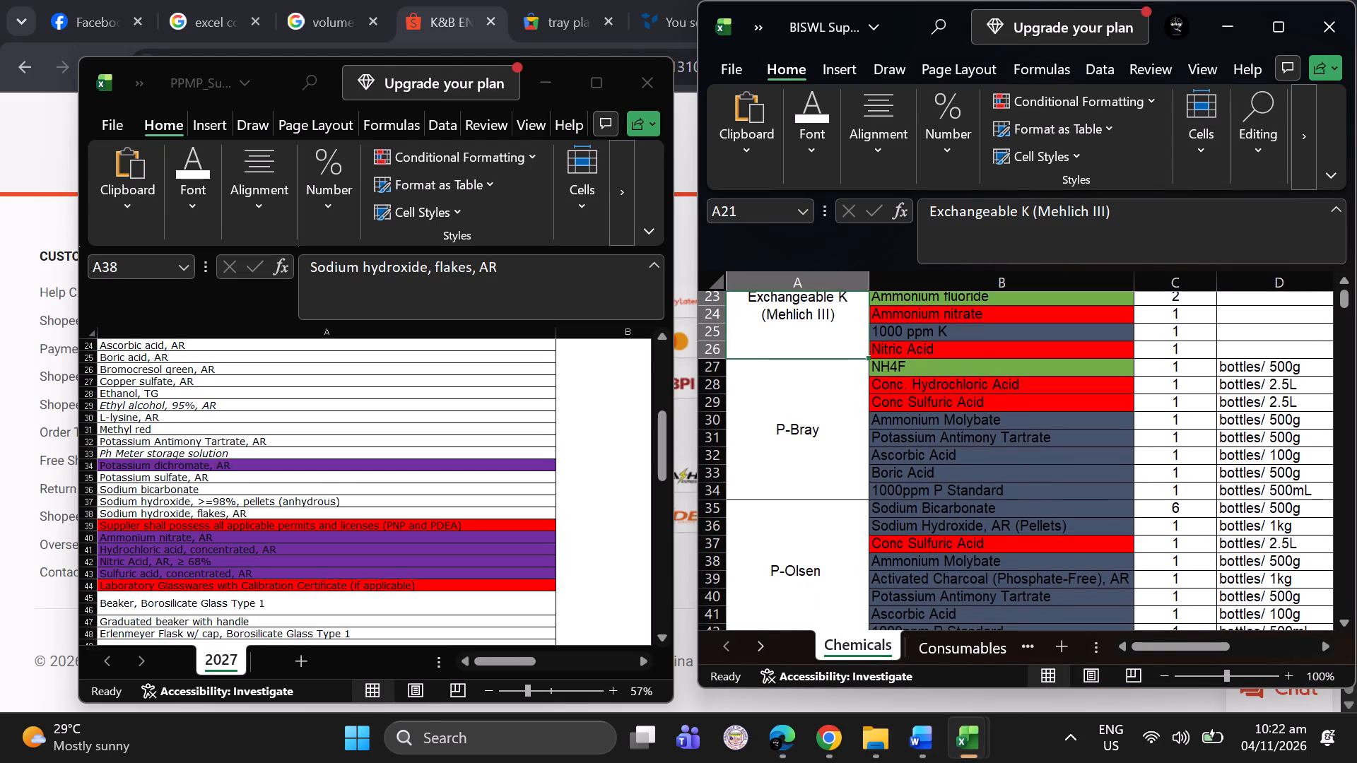
{"action": "scroll", "coordinate": [944, 628], "scroll_direction": "down", "scroll_amount": 1}
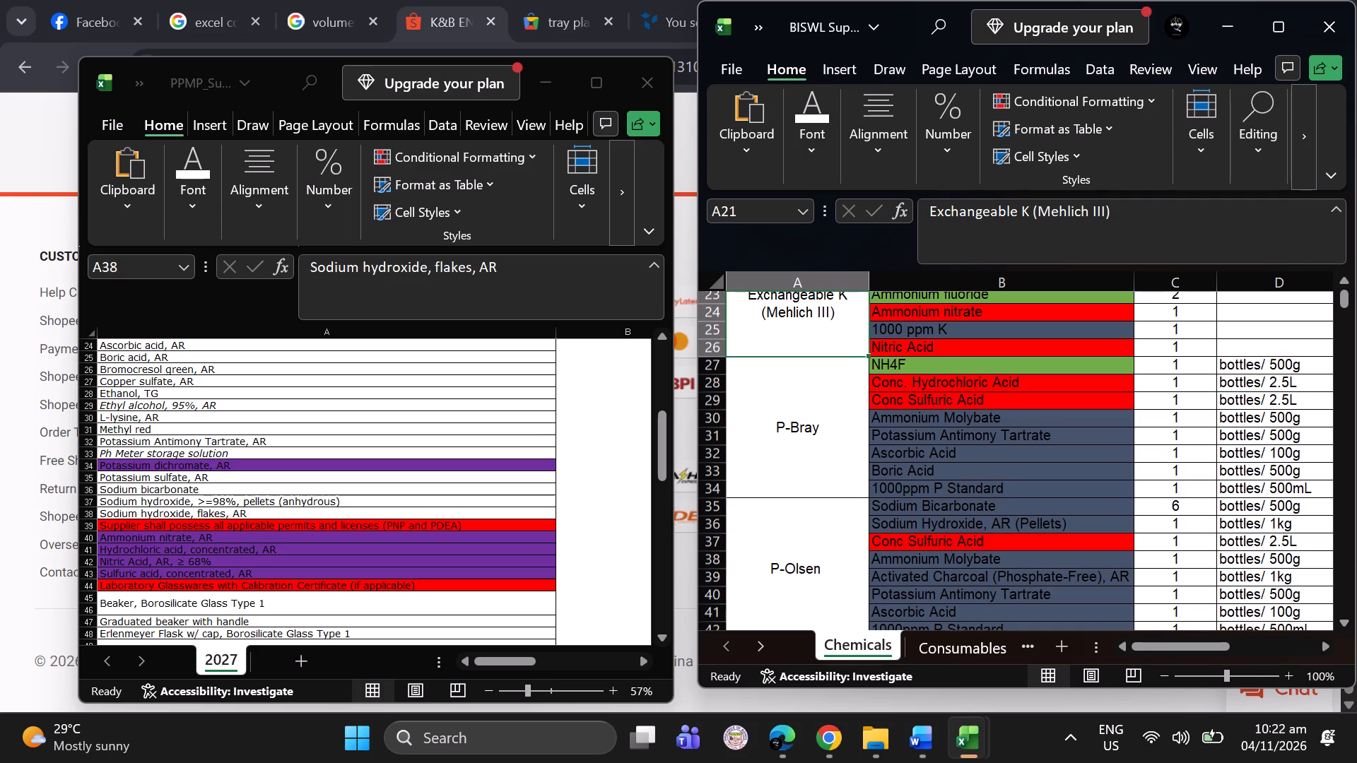
{"action": "scroll", "coordinate": [944, 628], "scroll_direction": "down", "scroll_amount": 2}
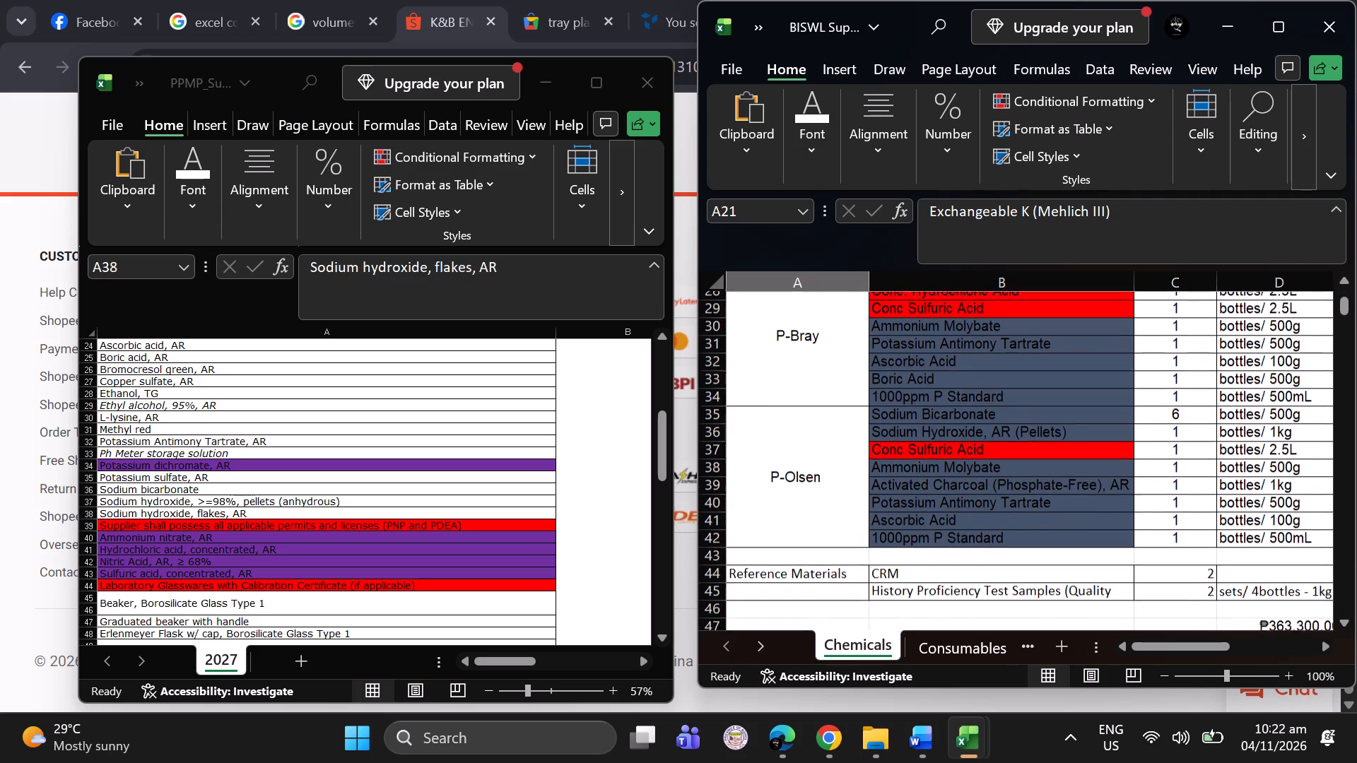
{"action": "scroll", "coordinate": [946, 534], "scroll_direction": "up", "scroll_amount": 2}
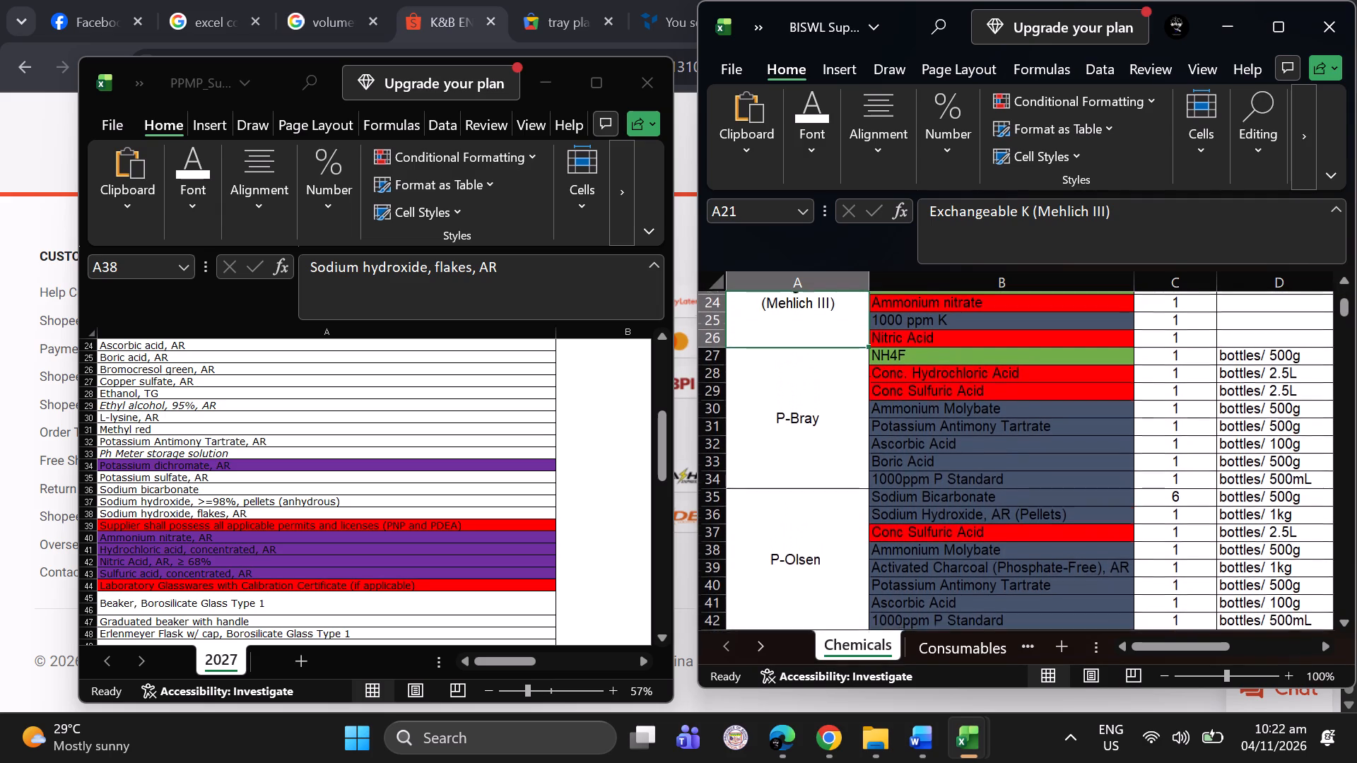
{"action": "scroll", "coordinate": [946, 534], "scroll_direction": "up", "scroll_amount": 1}
{"action": "scroll", "coordinate": [946, 534], "scroll_direction": "down", "scroll_amount": 1}
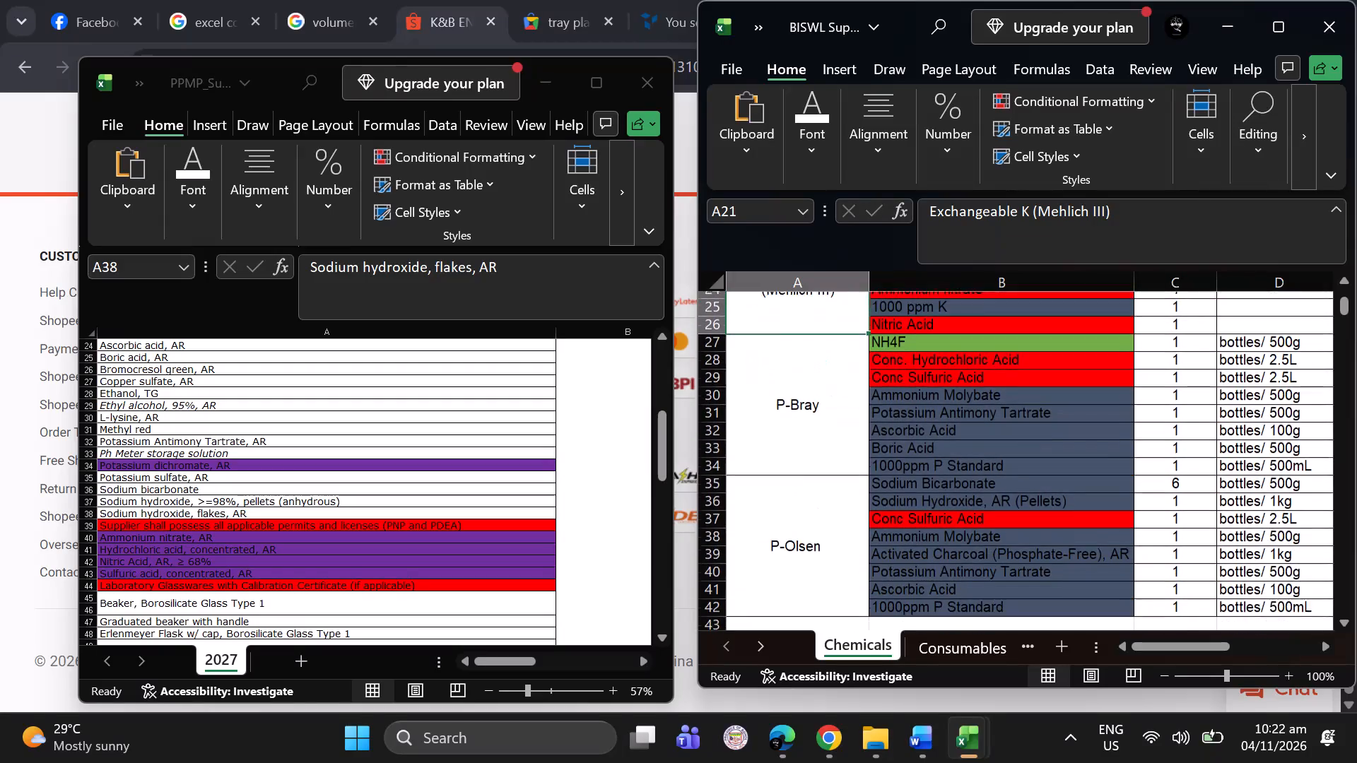
{"action": "scroll", "coordinate": [946, 534], "scroll_direction": "down", "scroll_amount": 1}
{"action": "scroll", "coordinate": [946, 534], "scroll_direction": "up", "scroll_amount": 1}
{"action": "scroll", "coordinate": [946, 534], "scroll_direction": "down", "scroll_amount": 1}
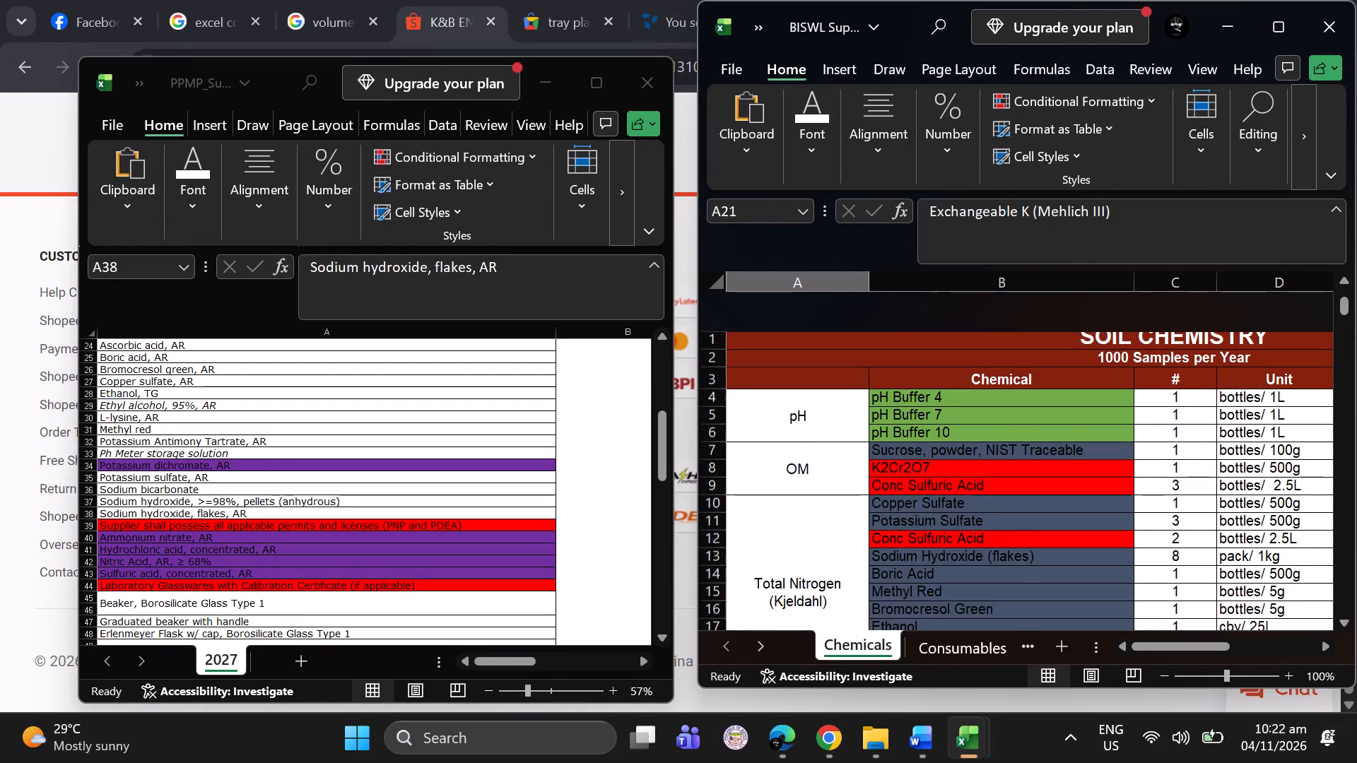
{"action": "scroll", "coordinate": [946, 534], "scroll_direction": "down", "scroll_amount": 1}
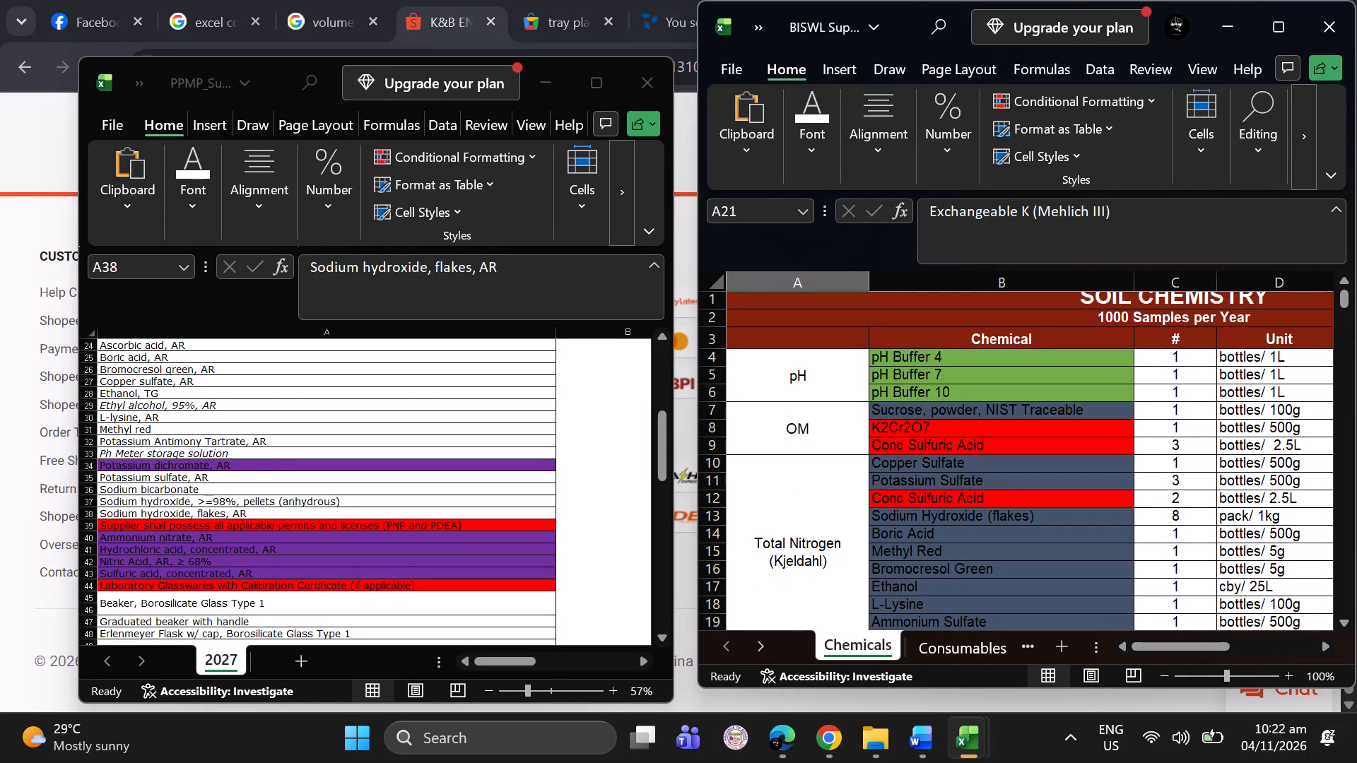